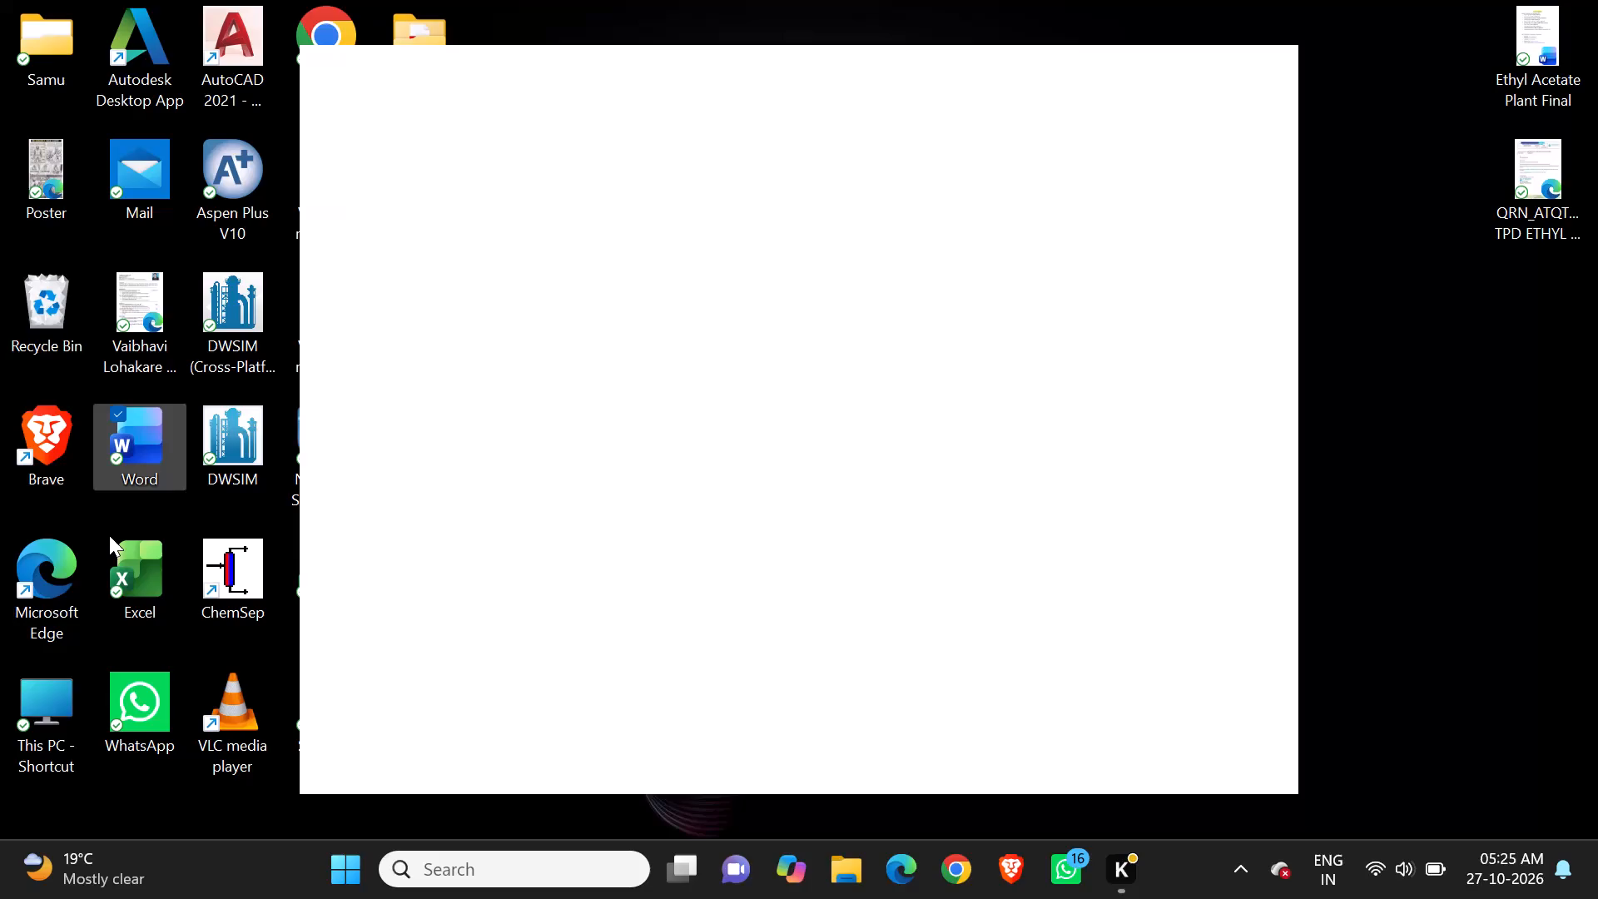
Launch Microsoft Word from the desktop.
{"action": "double_click", "coordinate": [165, 472]}
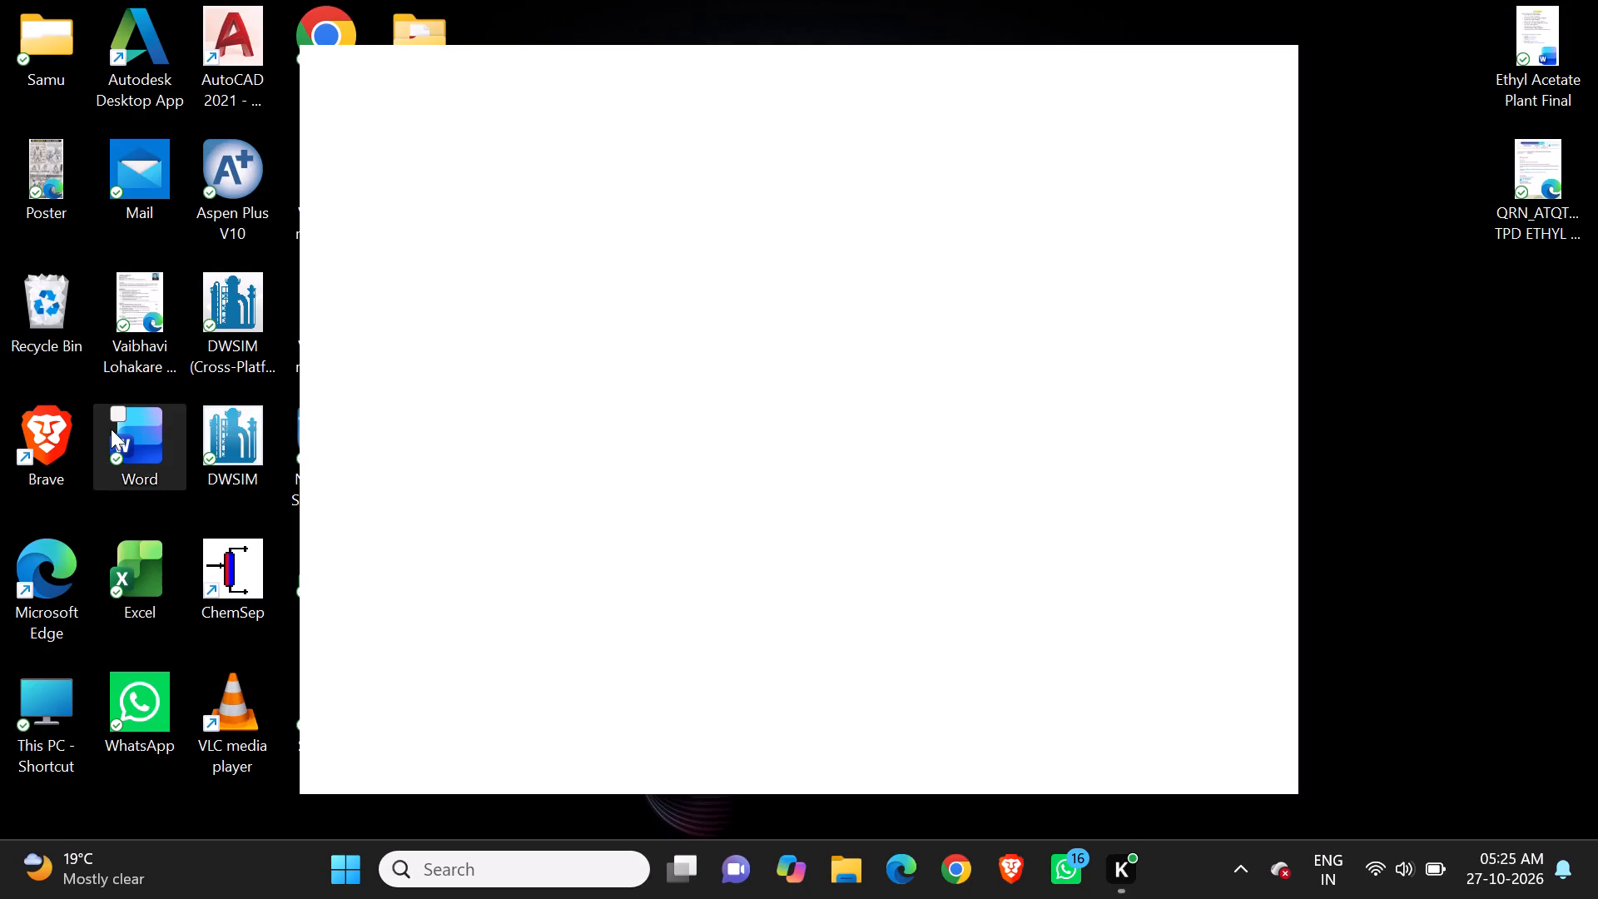
{"action": "double_click", "coordinate": [135, 474]}
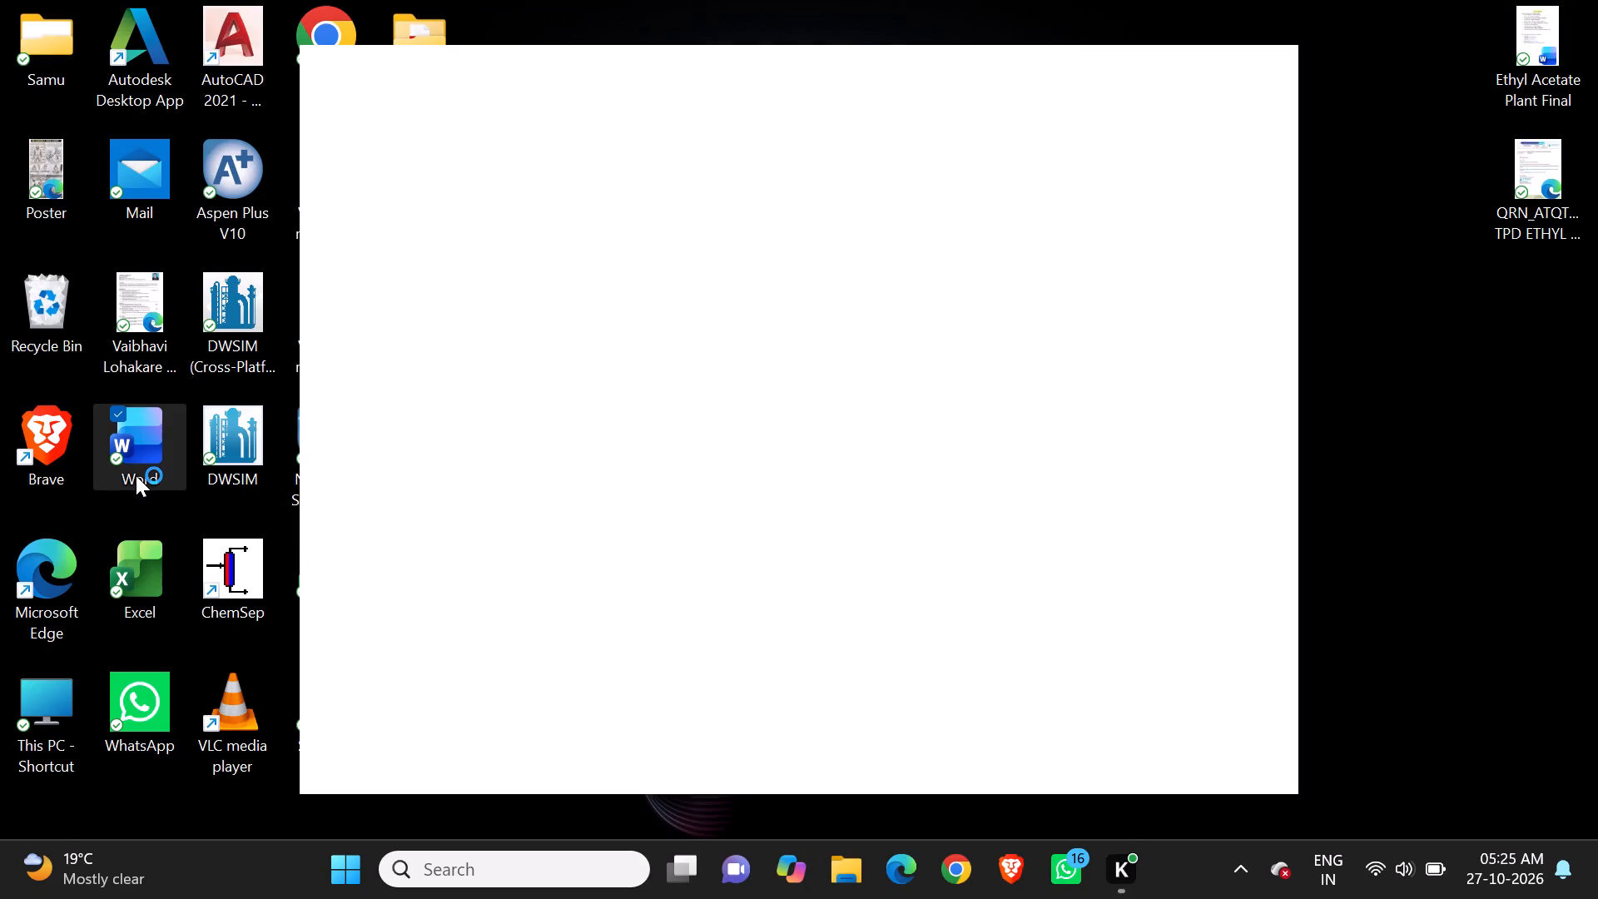
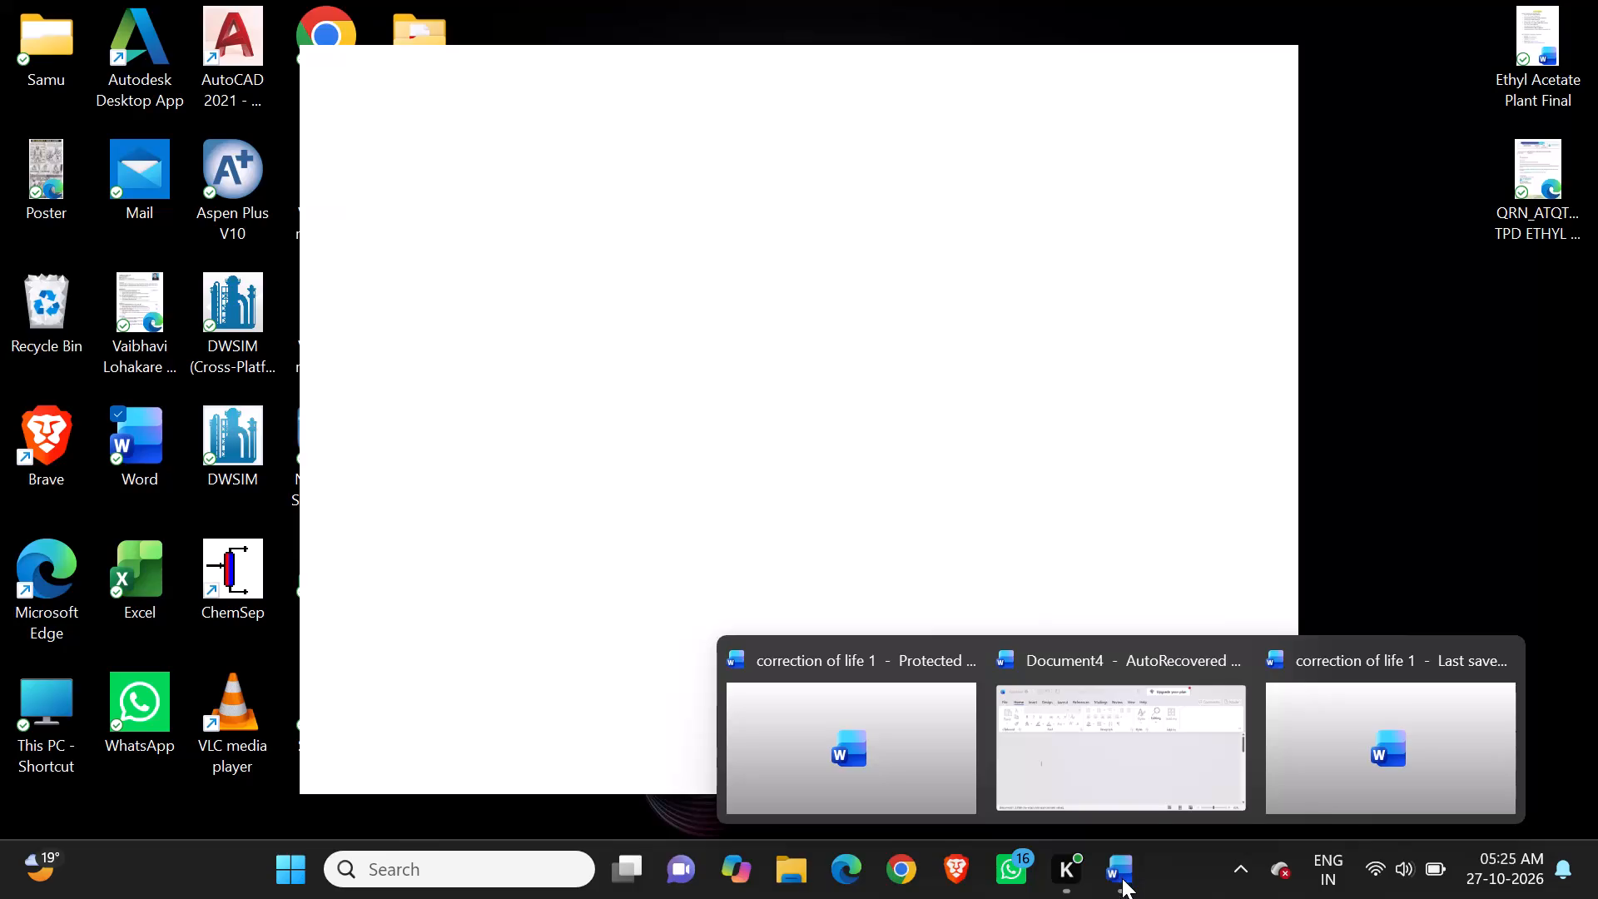
Bring the editable "correction of life 1" document to the front in Word and maximize its window.
{"action": "left_click", "coordinate": [1153, 793]}
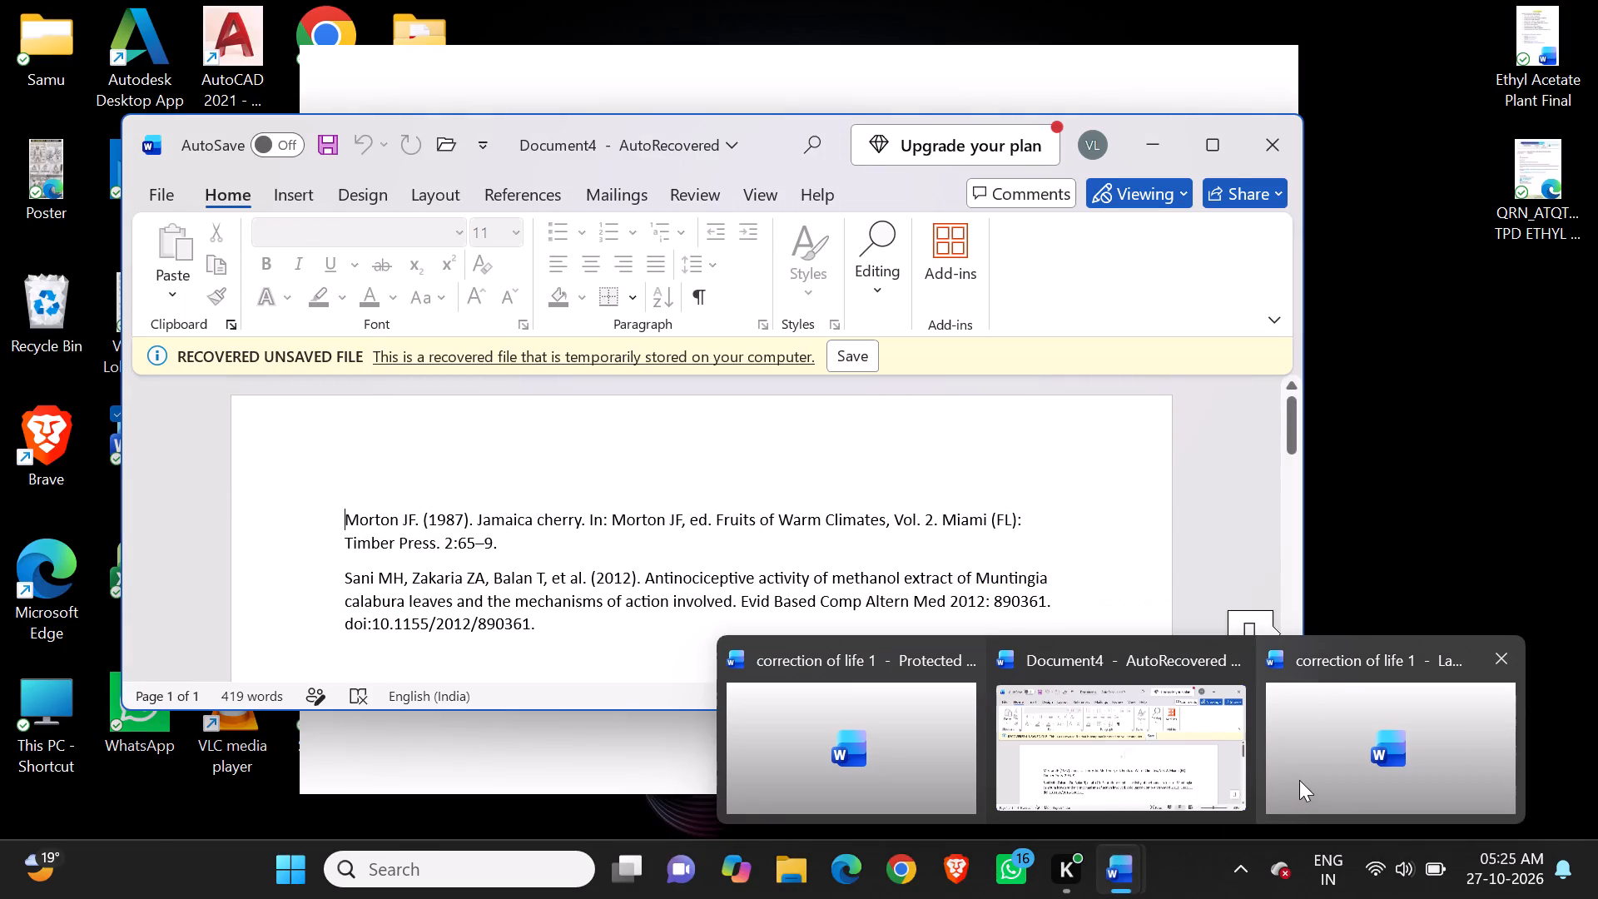
{"action": "left_click", "coordinate": [1299, 780]}
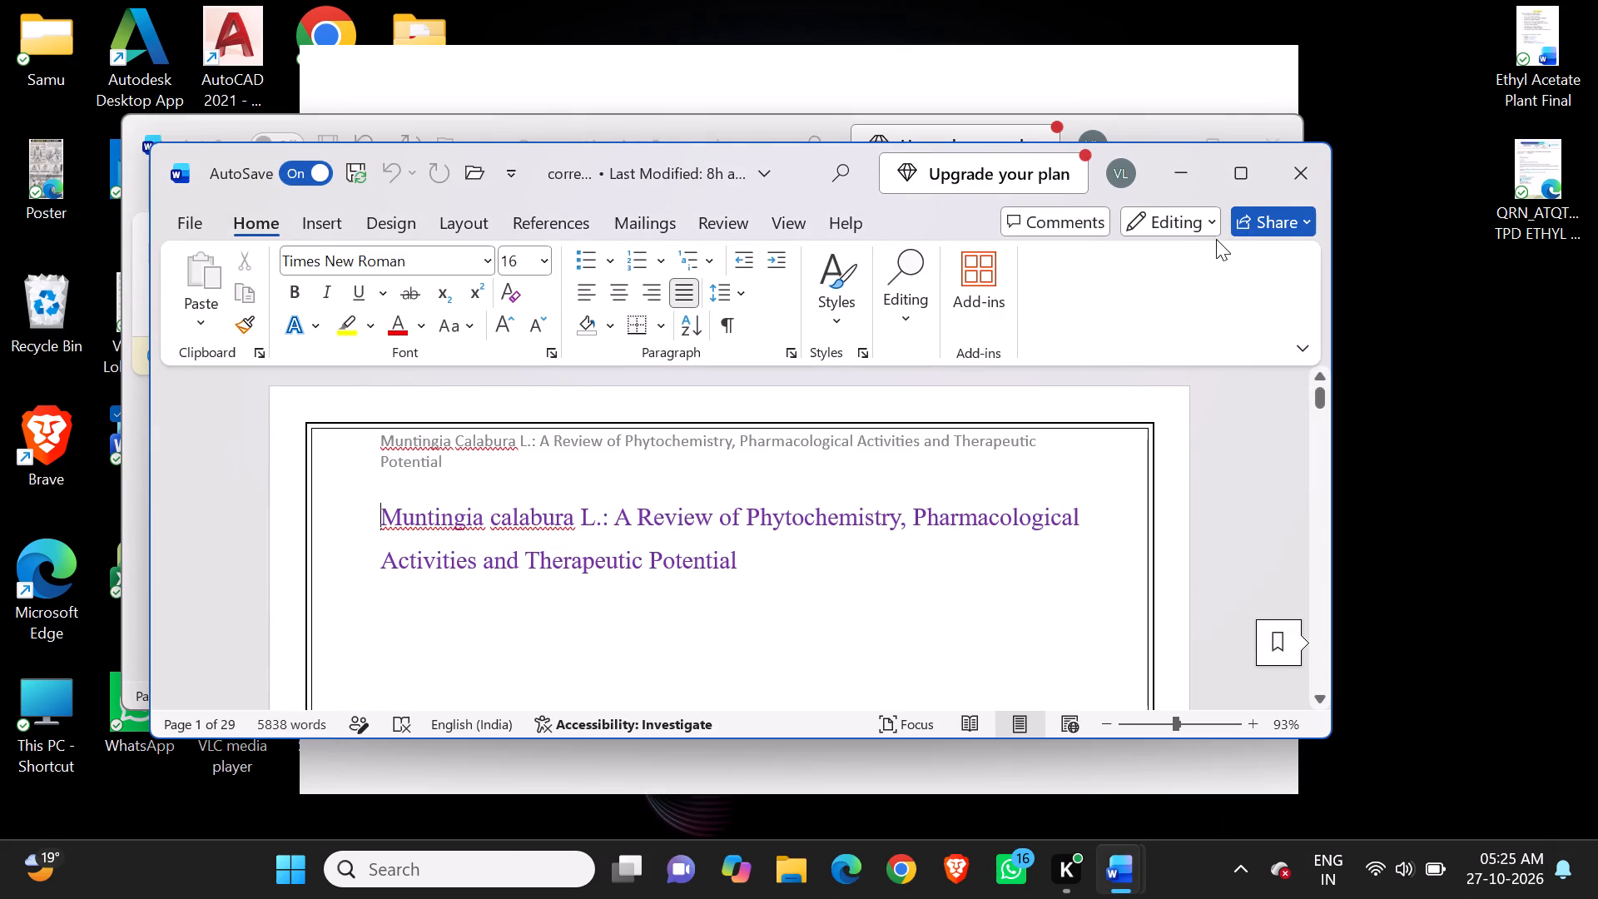
{"action": "left_click", "coordinate": [1238, 169]}
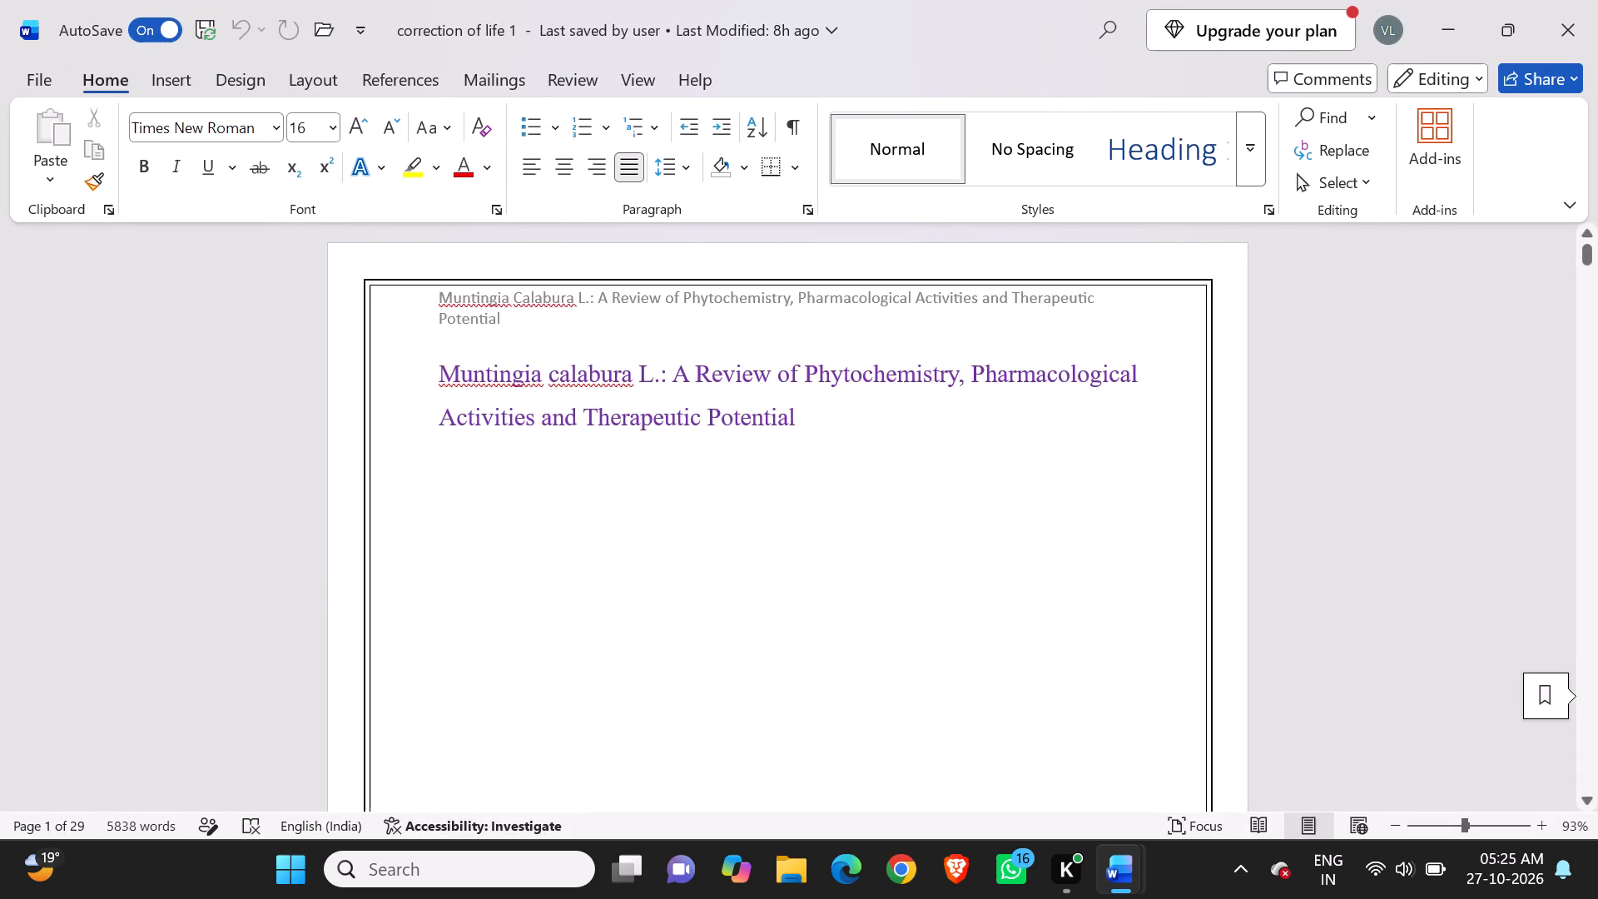
Look through the opening pages of the Muntingia calabura review, from the title page through the Abstract to the Keywords section.
{"action": "scroll", "coordinate": [1166, 391], "scroll_direction": "down", "scroll_amount": 19}
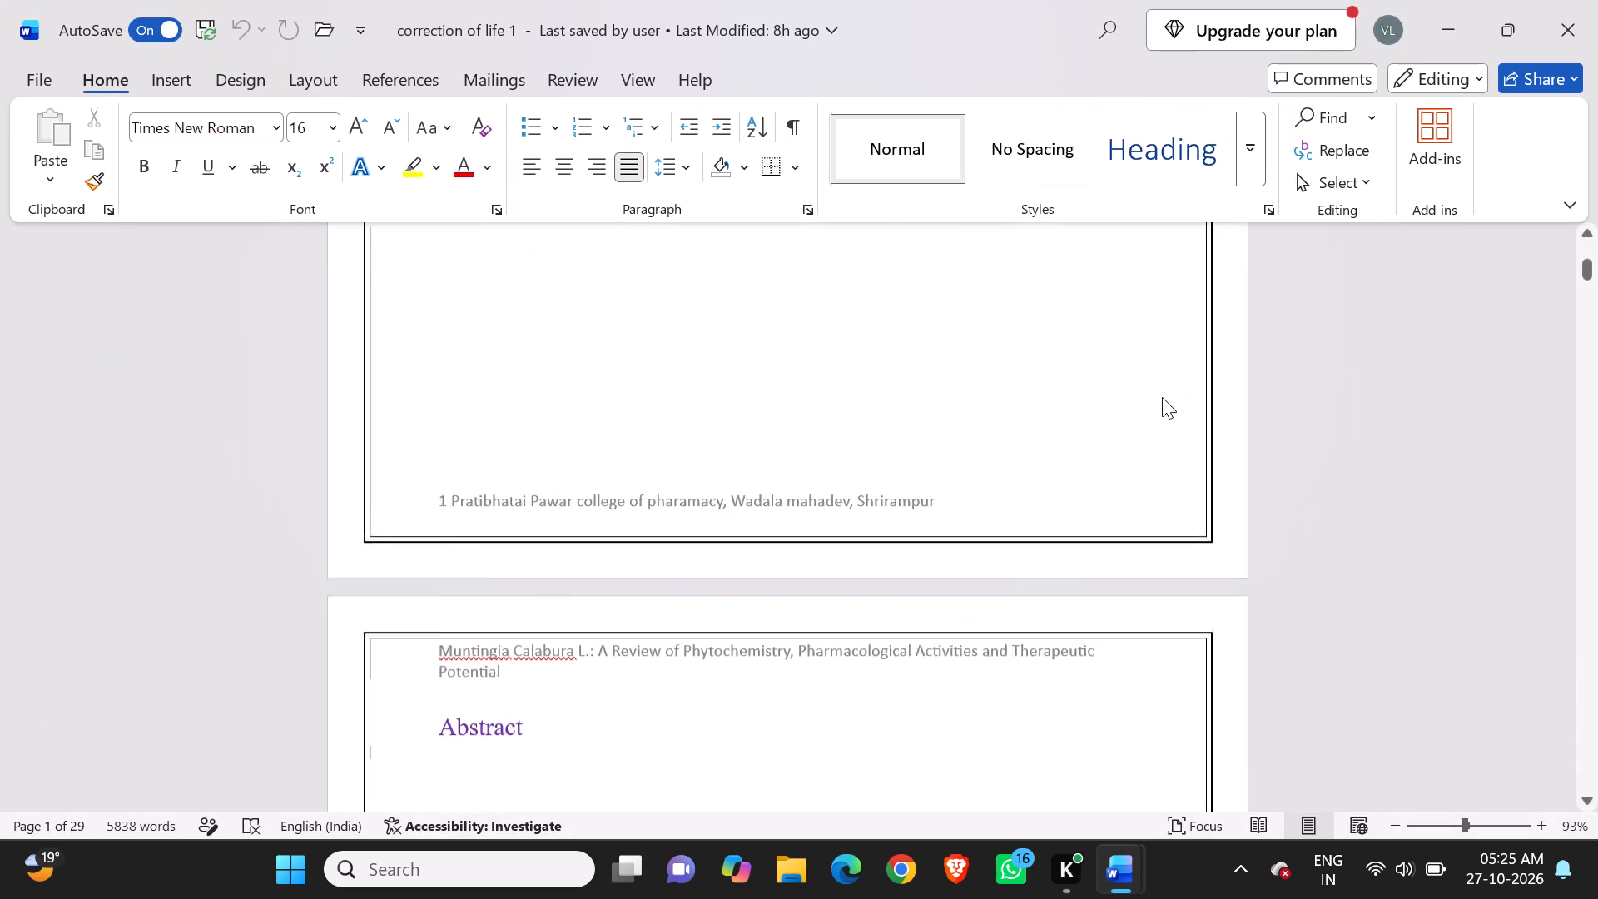
{"action": "scroll", "coordinate": [1162, 397], "scroll_direction": "down", "scroll_amount": 12}
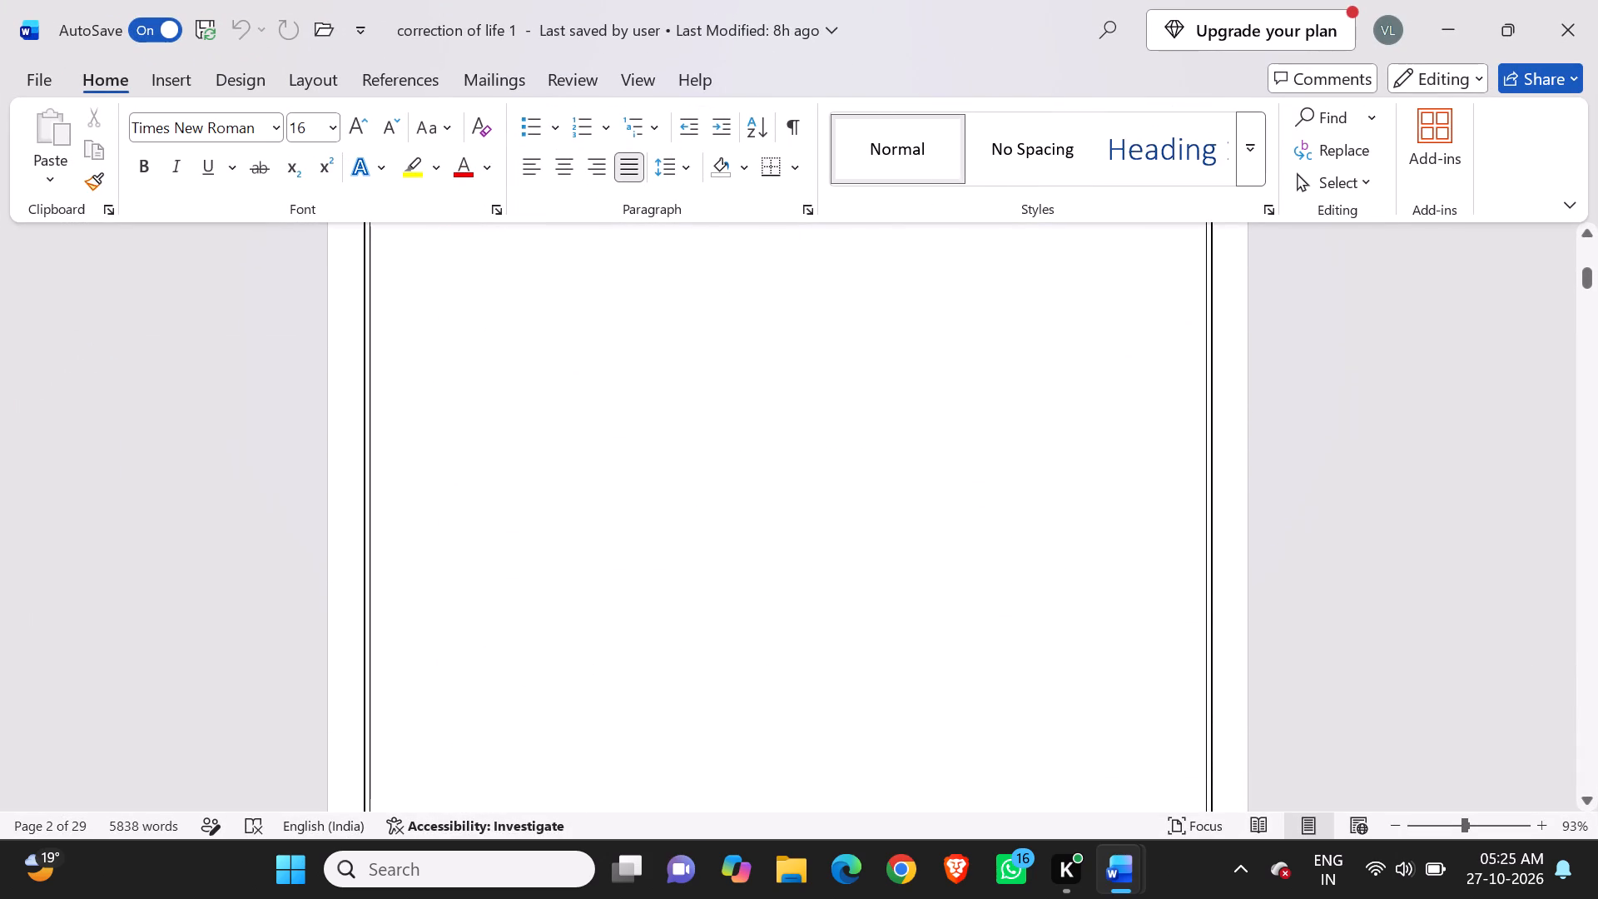
{"action": "scroll", "coordinate": [1162, 397], "scroll_direction": "down", "scroll_amount": 19}
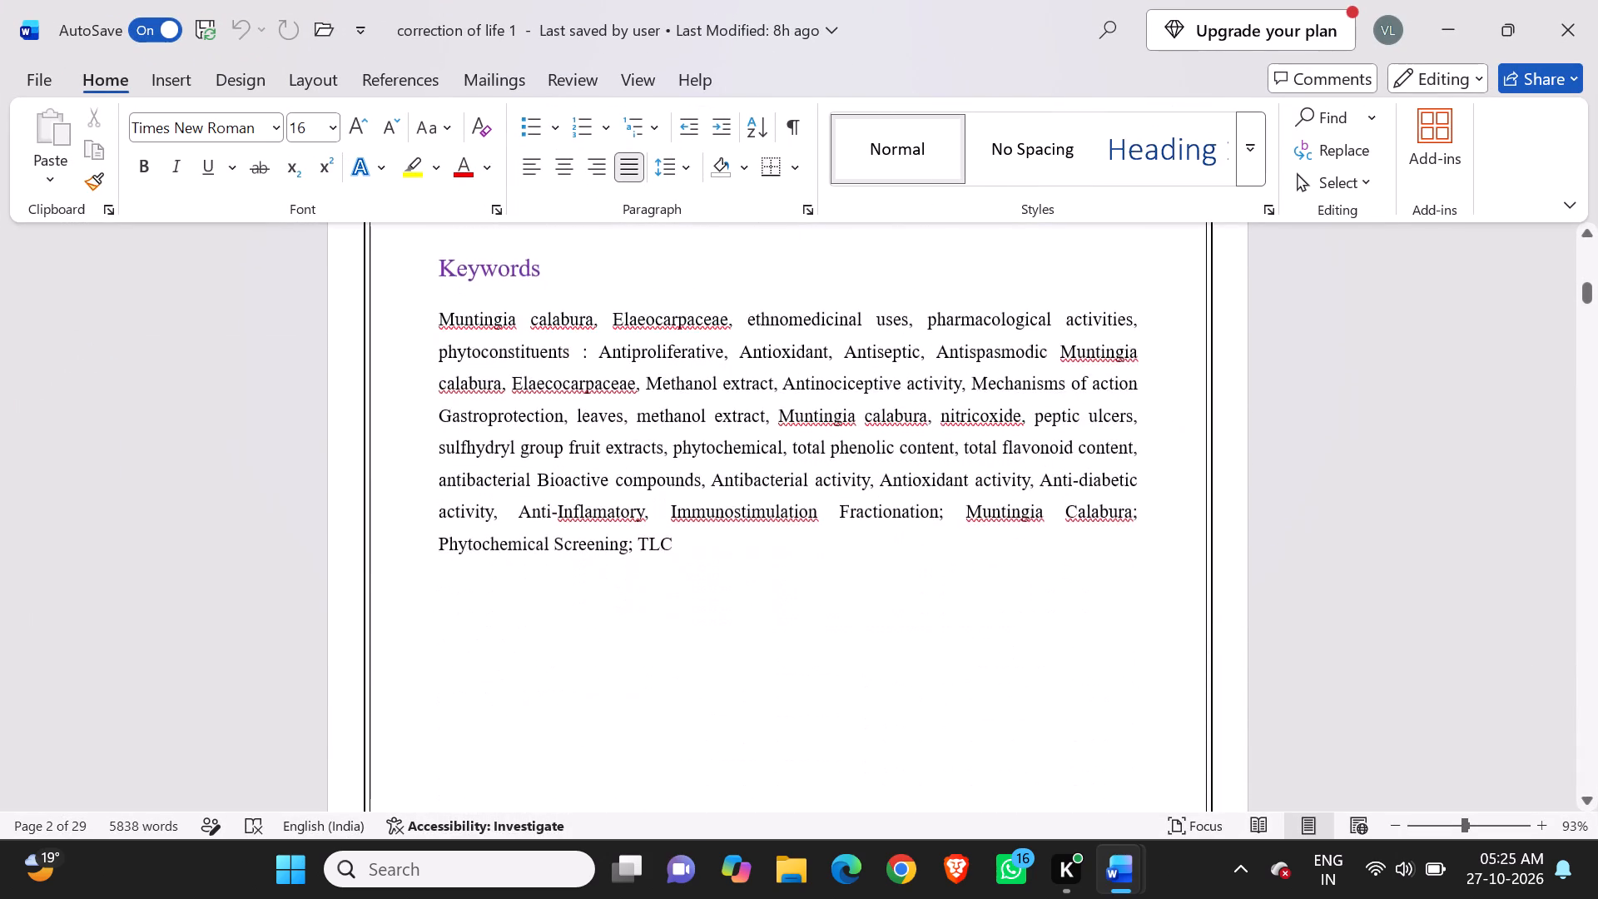
{"action": "scroll", "coordinate": [1162, 397], "scroll_direction": "down", "scroll_amount": 4}
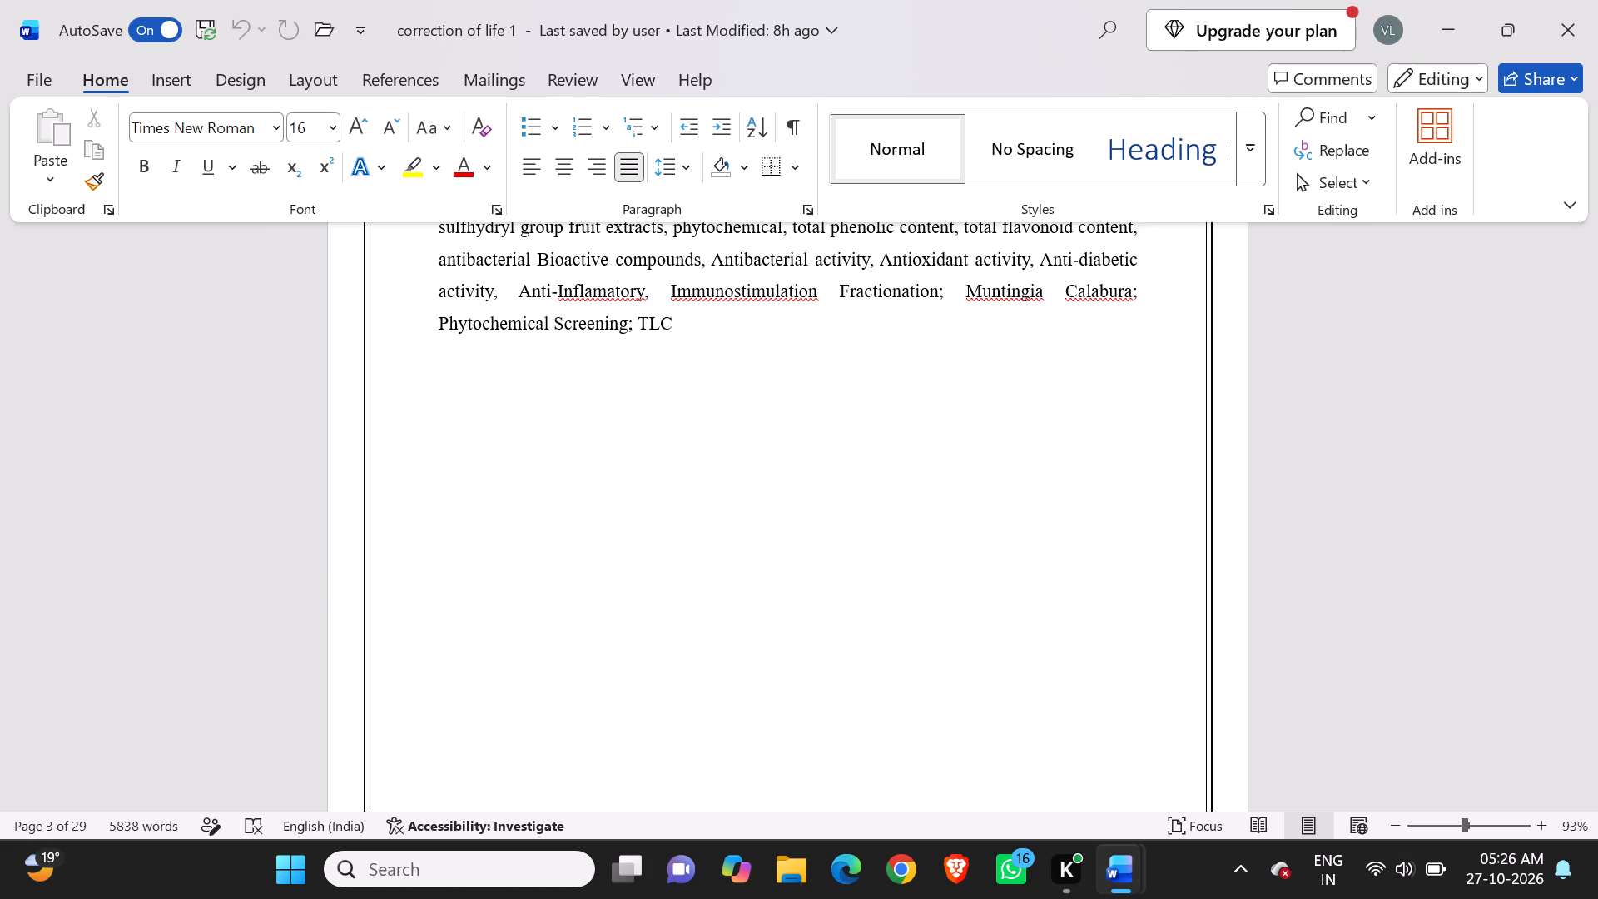
{"action": "left_click_drag", "start_coordinate": [1474, 686], "coordinate": [1597, 898]}
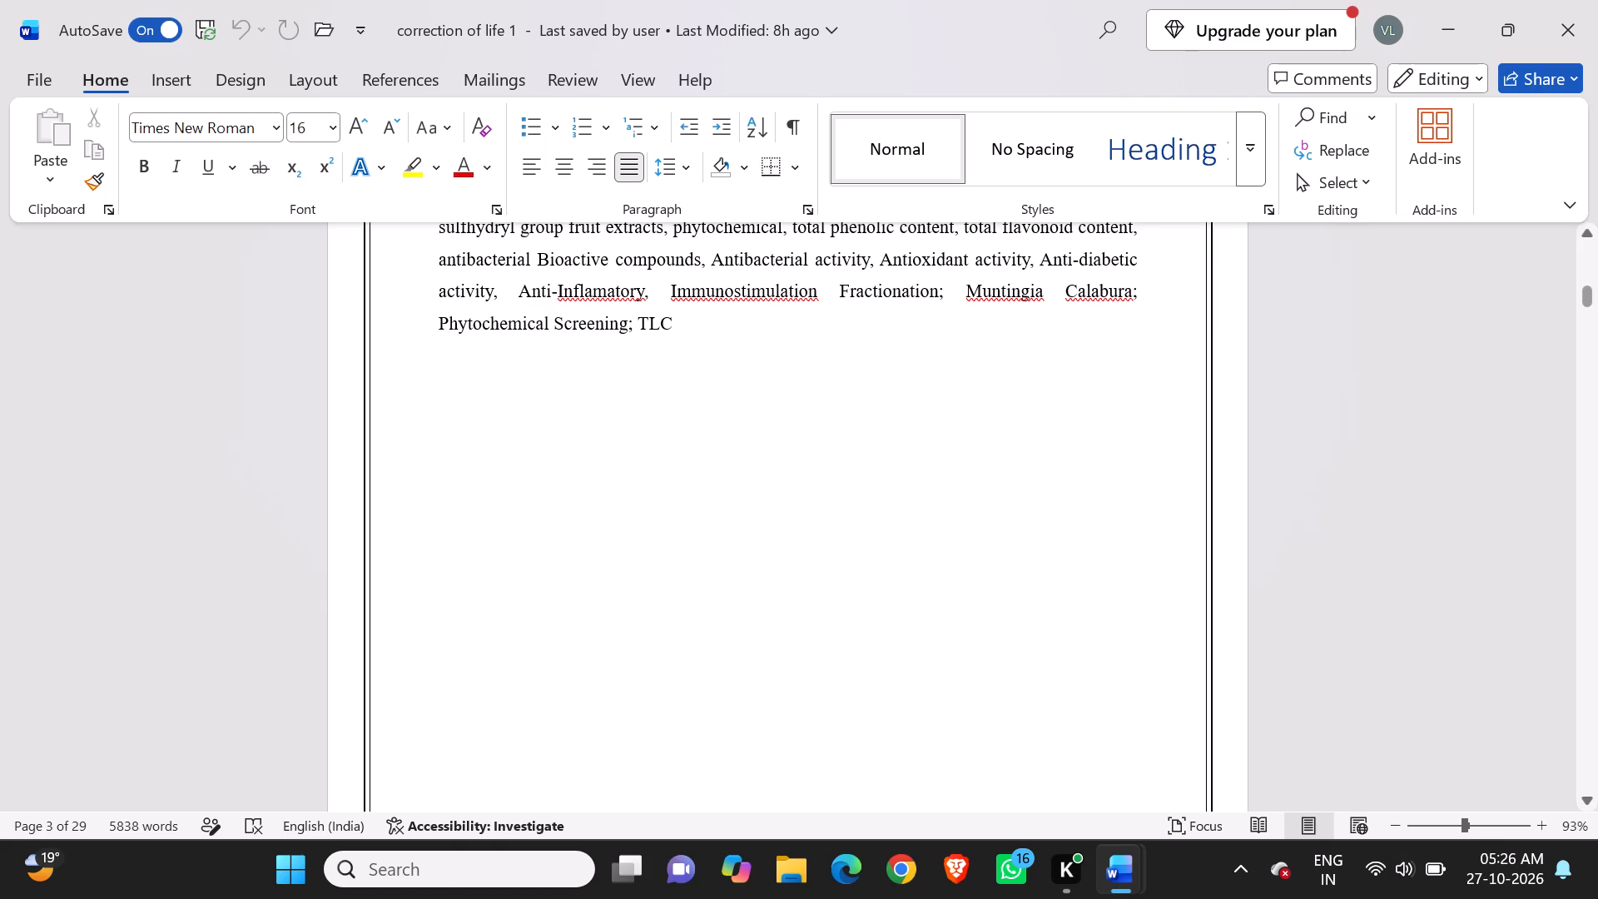
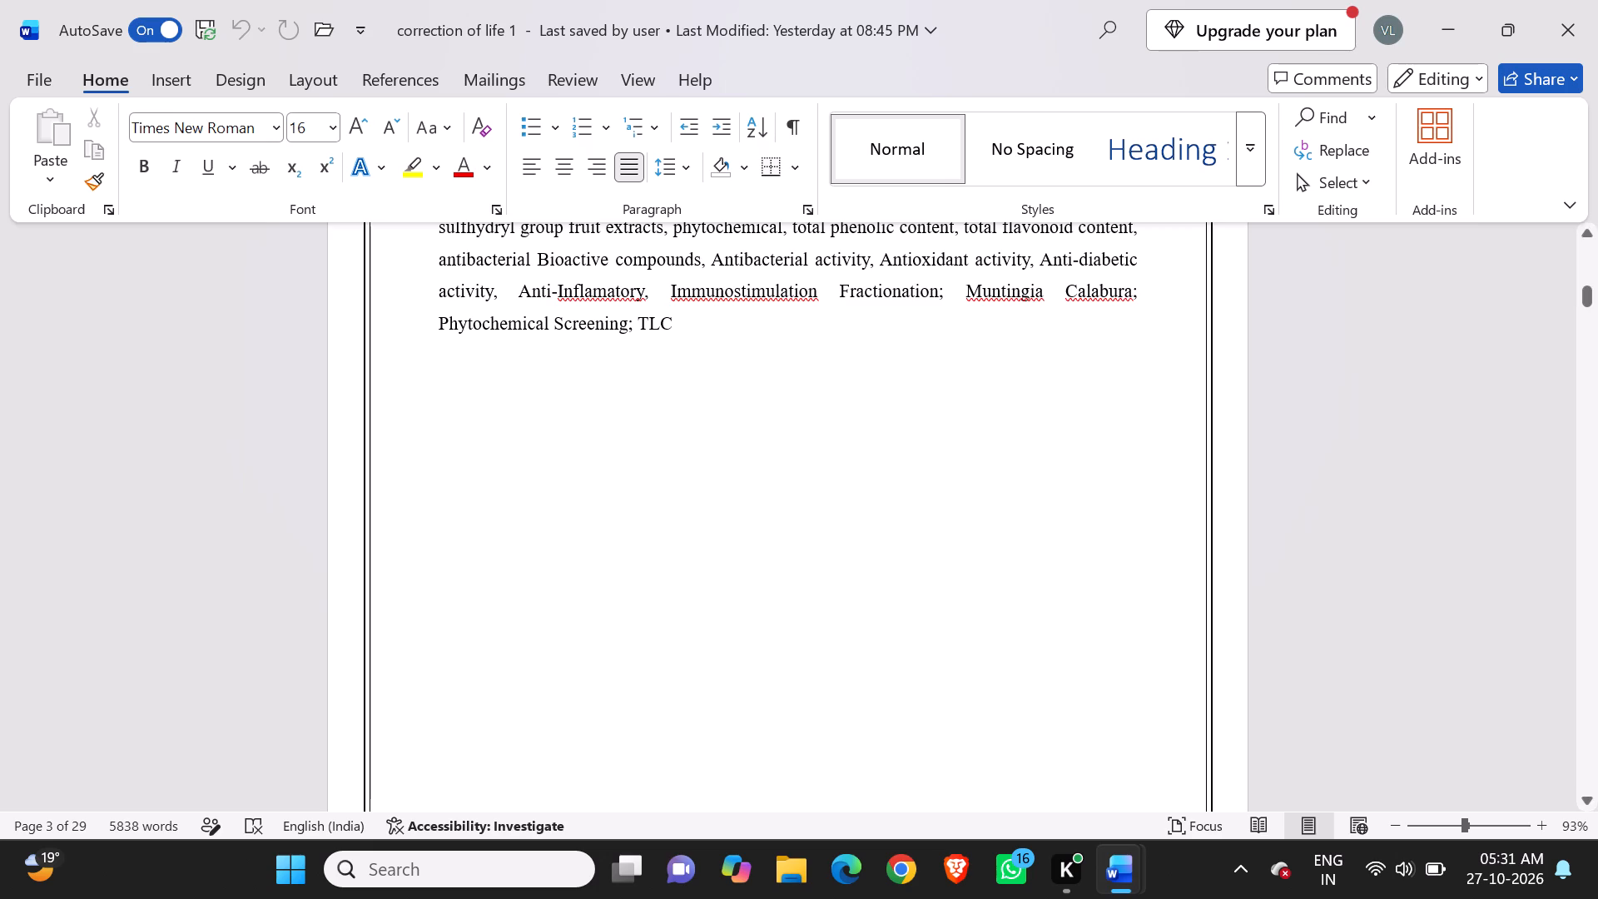
Look back over the pages from the Keywords section to the Abstract heading on page 2.
{"action": "scroll", "coordinate": [2, 788], "scroll_direction": "up", "scroll_amount": 10}
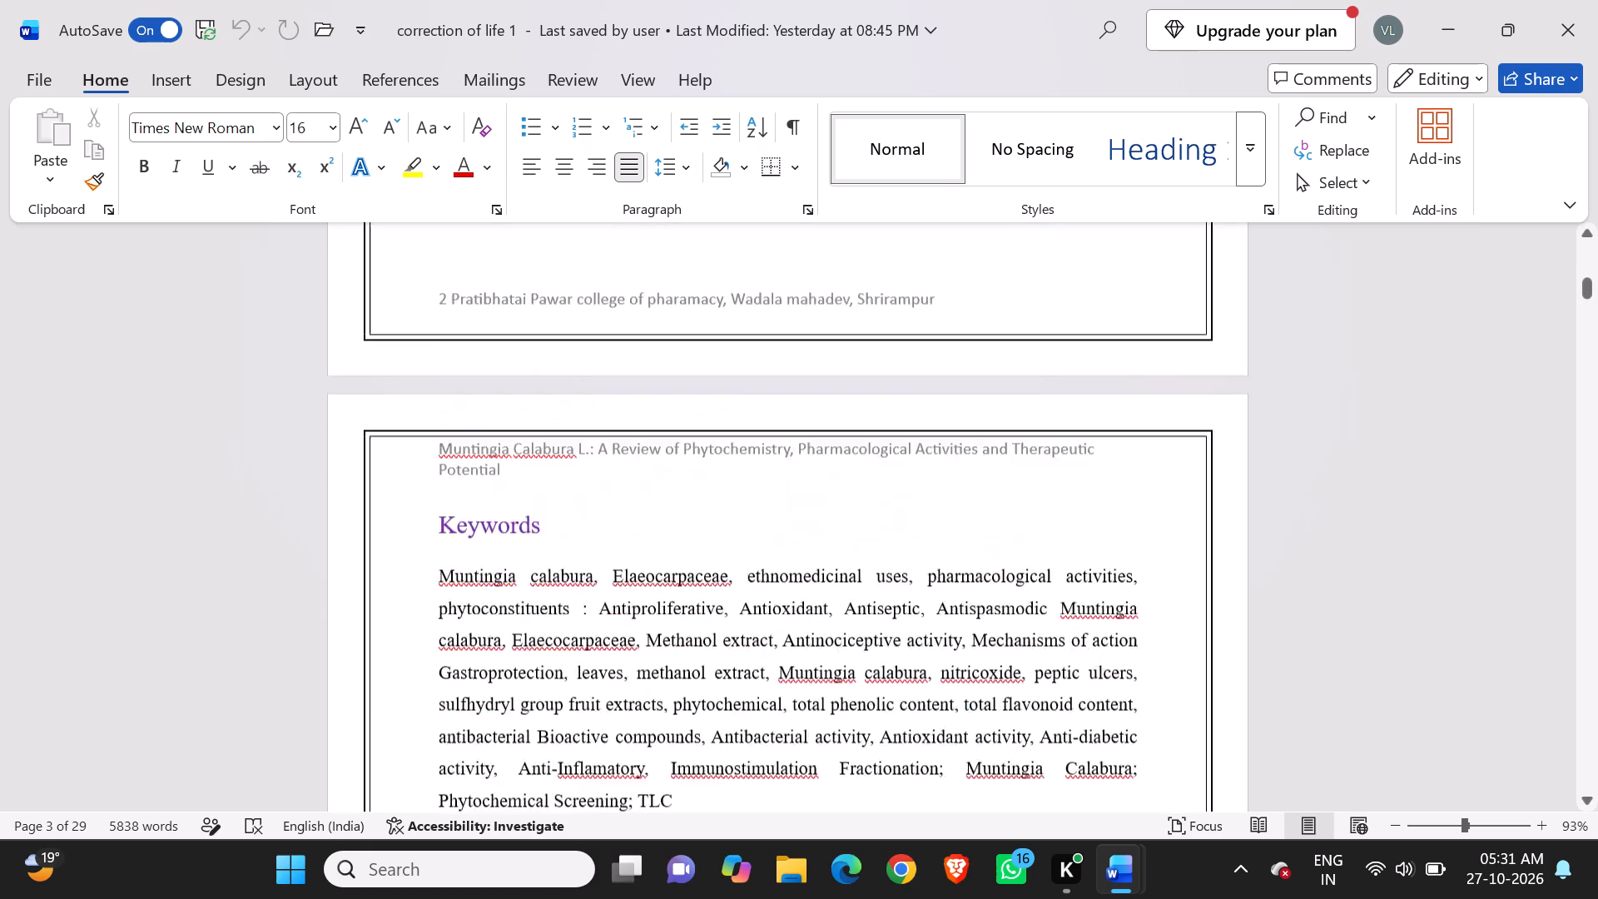
{"action": "scroll", "coordinate": [2, 787], "scroll_direction": "up", "scroll_amount": 15}
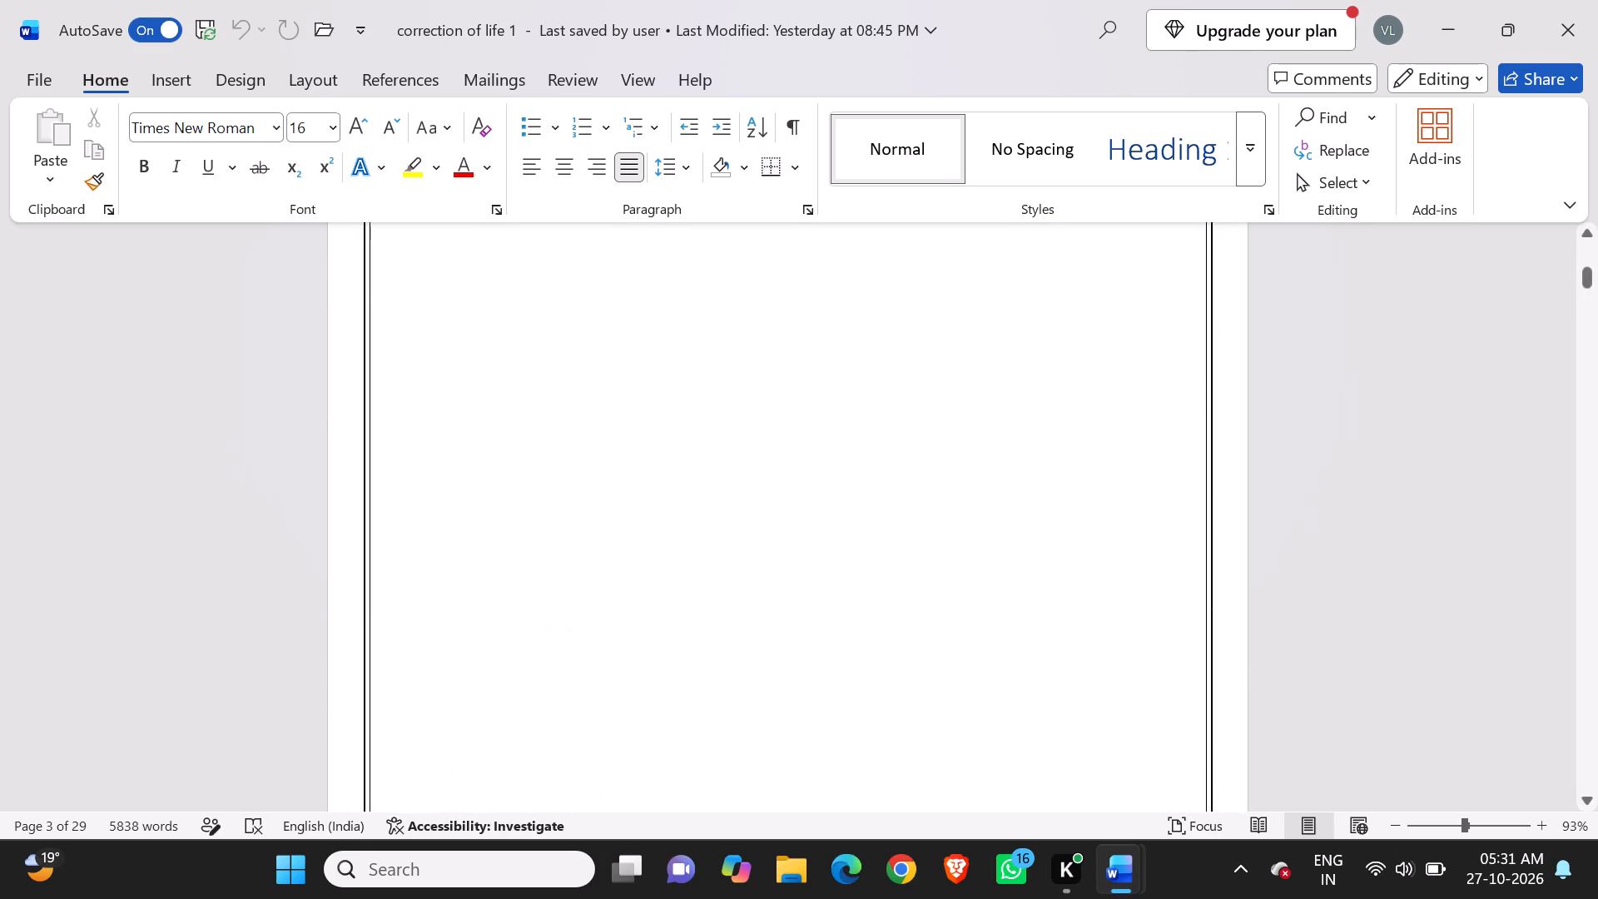
{"action": "scroll", "coordinate": [2, 786], "scroll_direction": "up", "scroll_amount": 5}
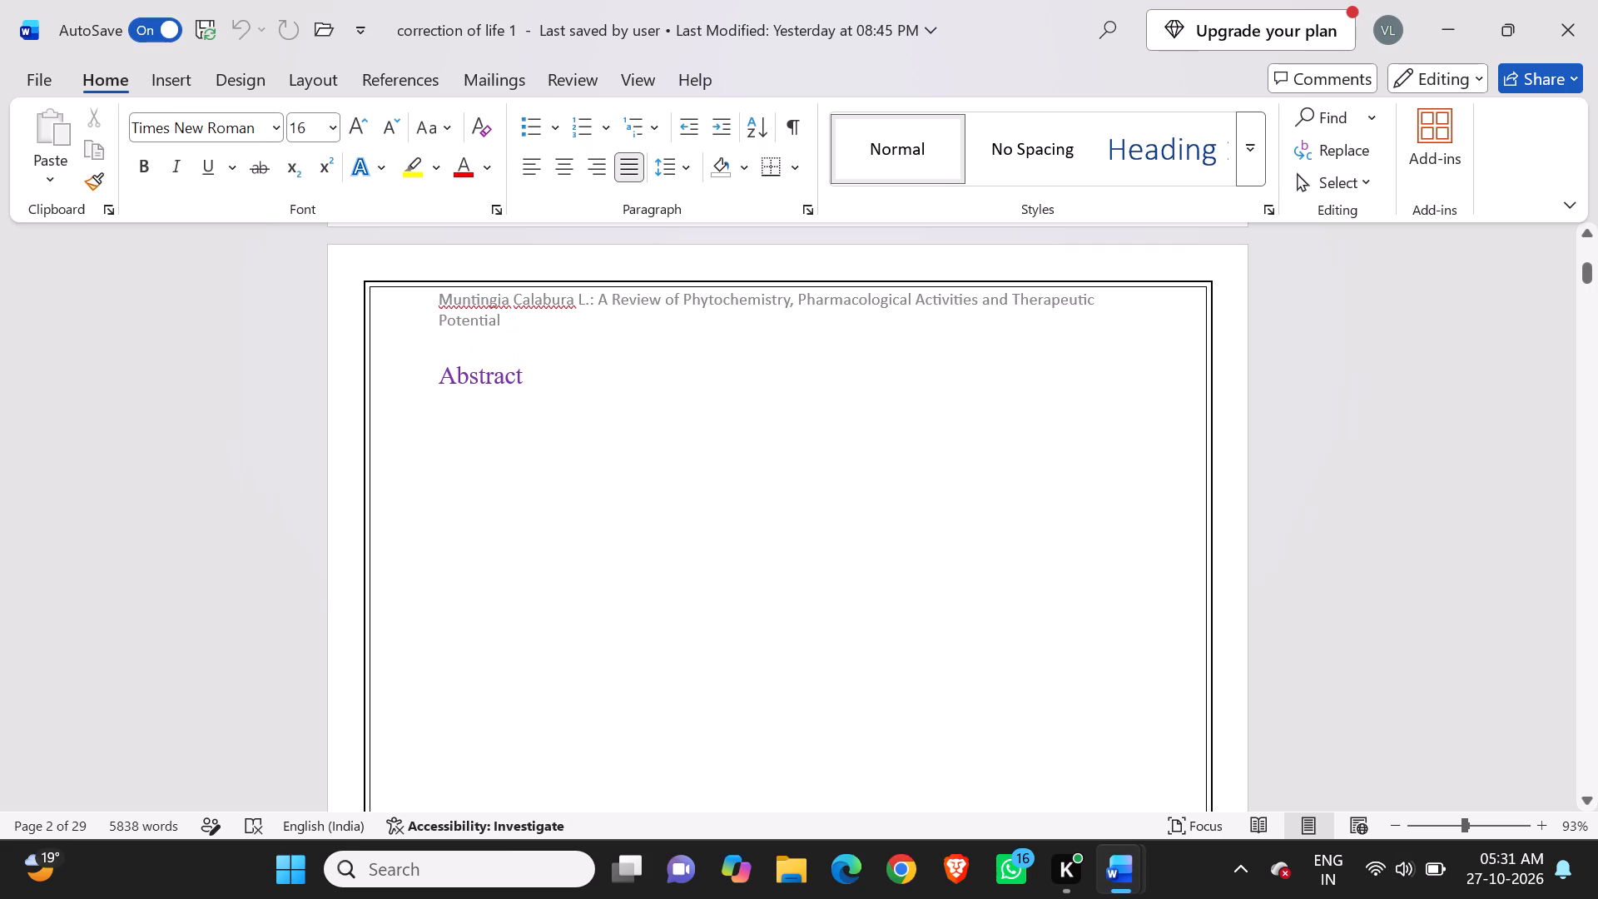
Place the insertion point on the empty line beneath the Abstract heading on page 2.
{"action": "left_click", "coordinate": [0, 708]}
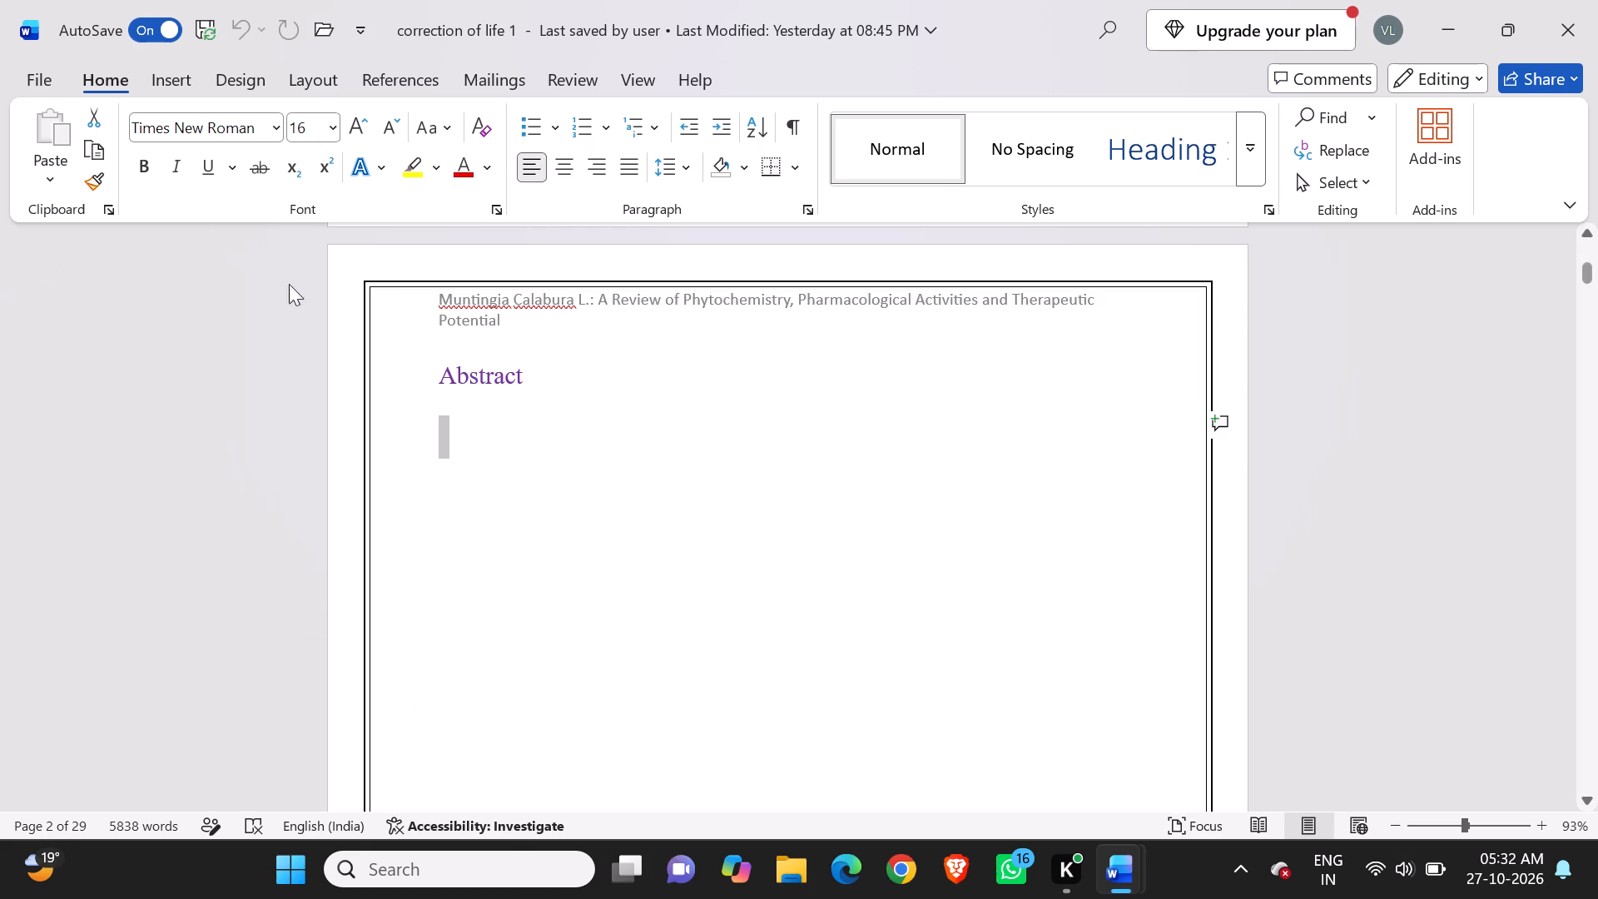
{"action": "left_click", "coordinate": [466, 431]}
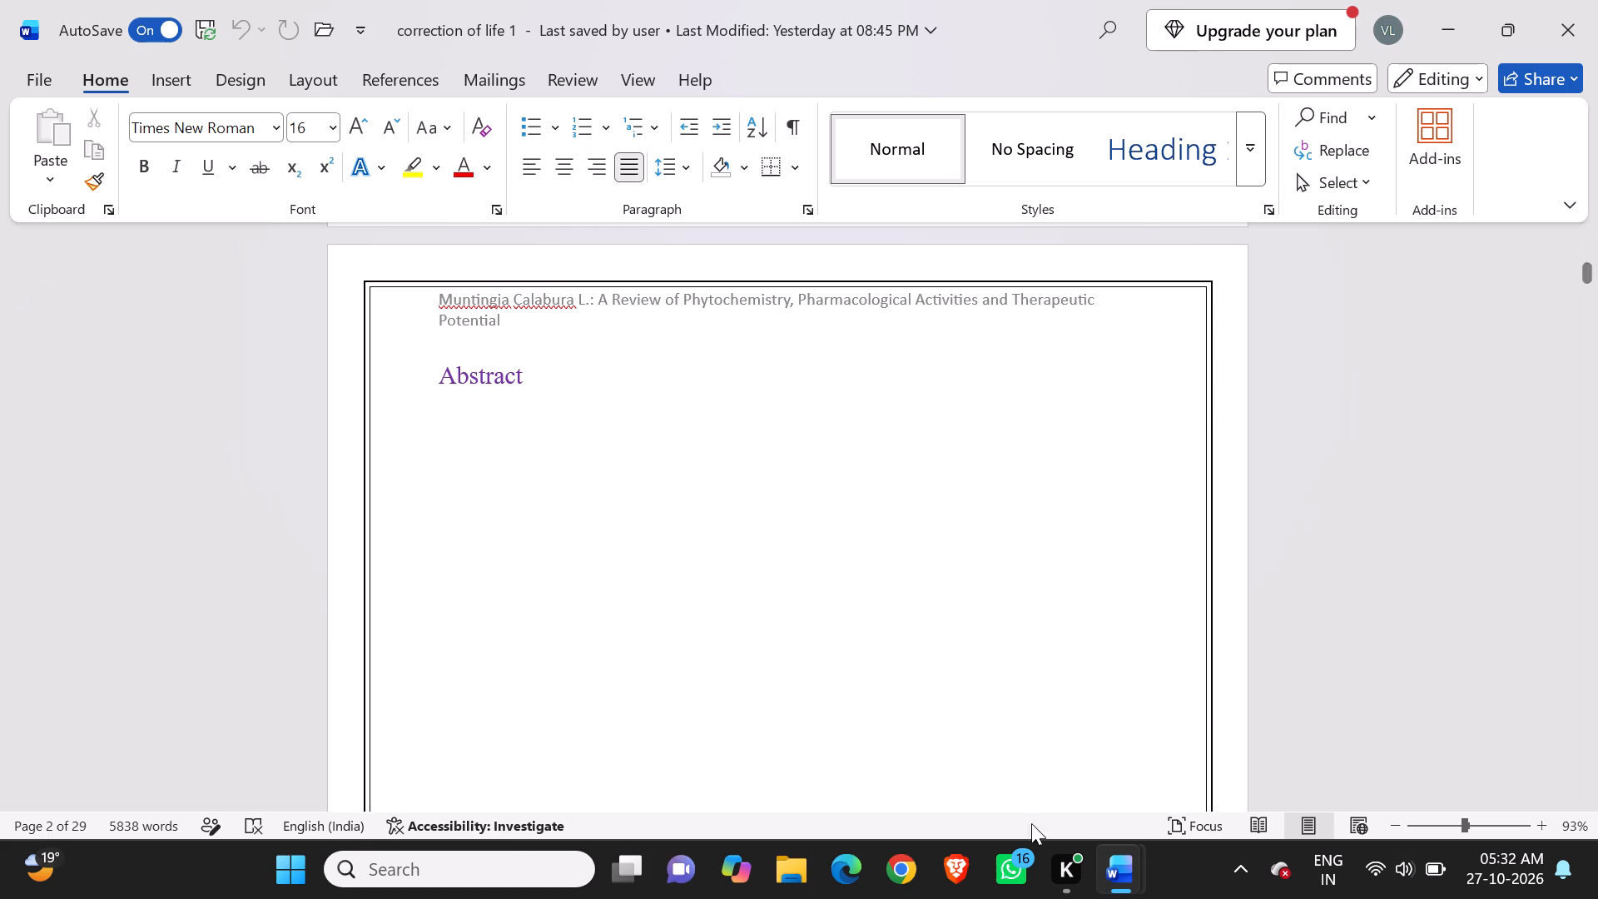
Switch from the Word document to WhatsApp.
{"action": "left_click", "coordinate": [1020, 857]}
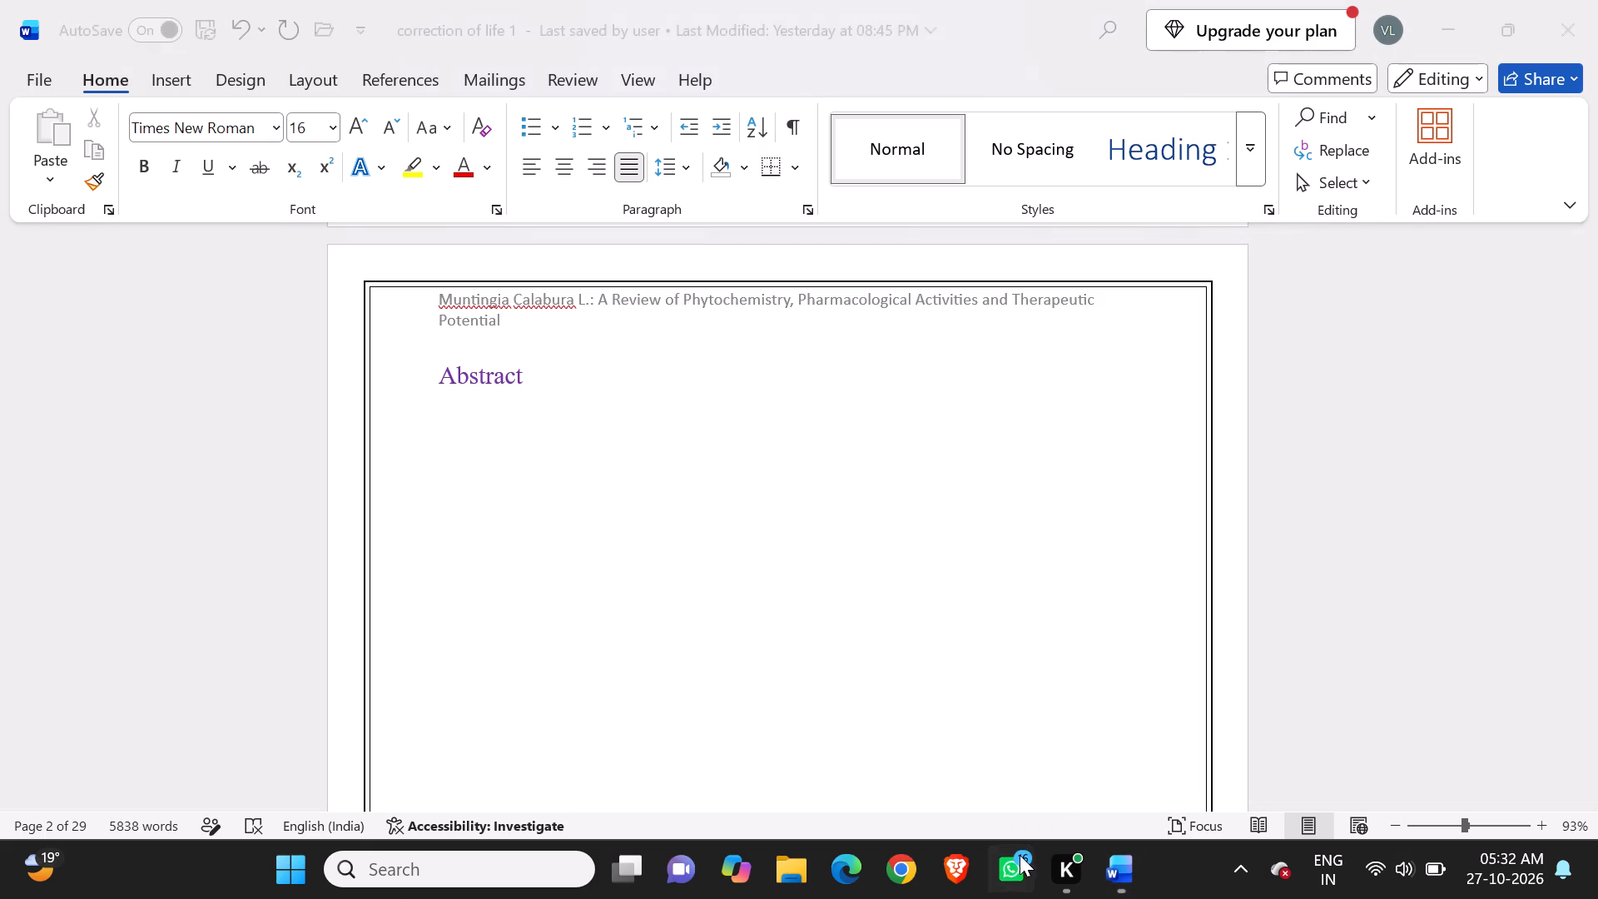
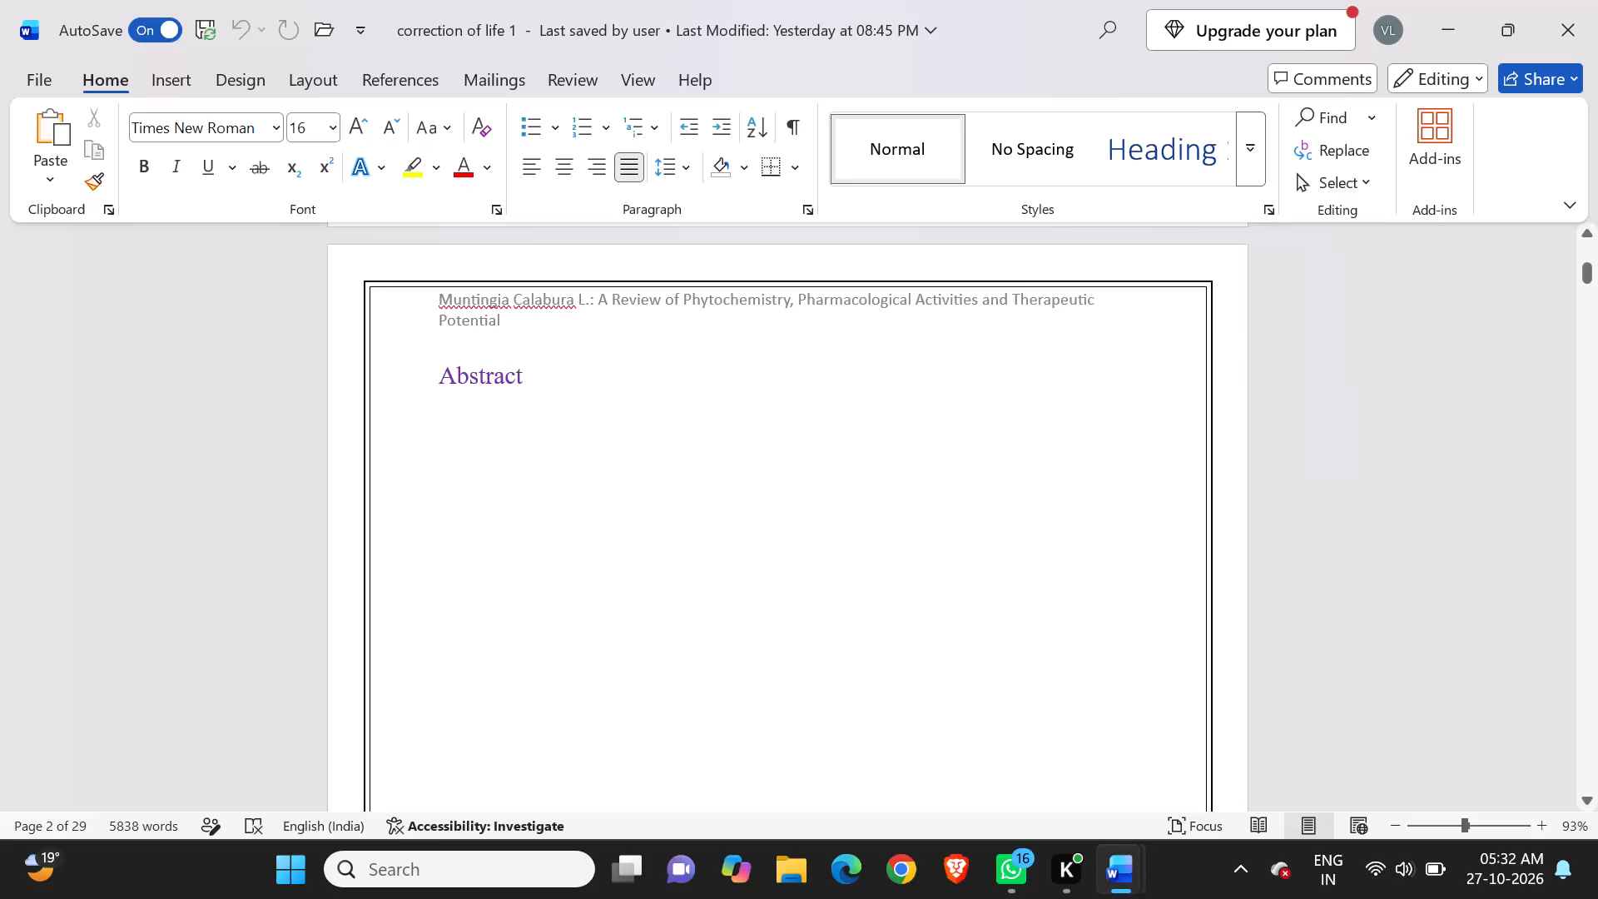
Paste the copied abstract paragraph about Muntingia calabura L. directly before the "Keywords" heading.
{"action": "key", "text": "ctrl+v"}
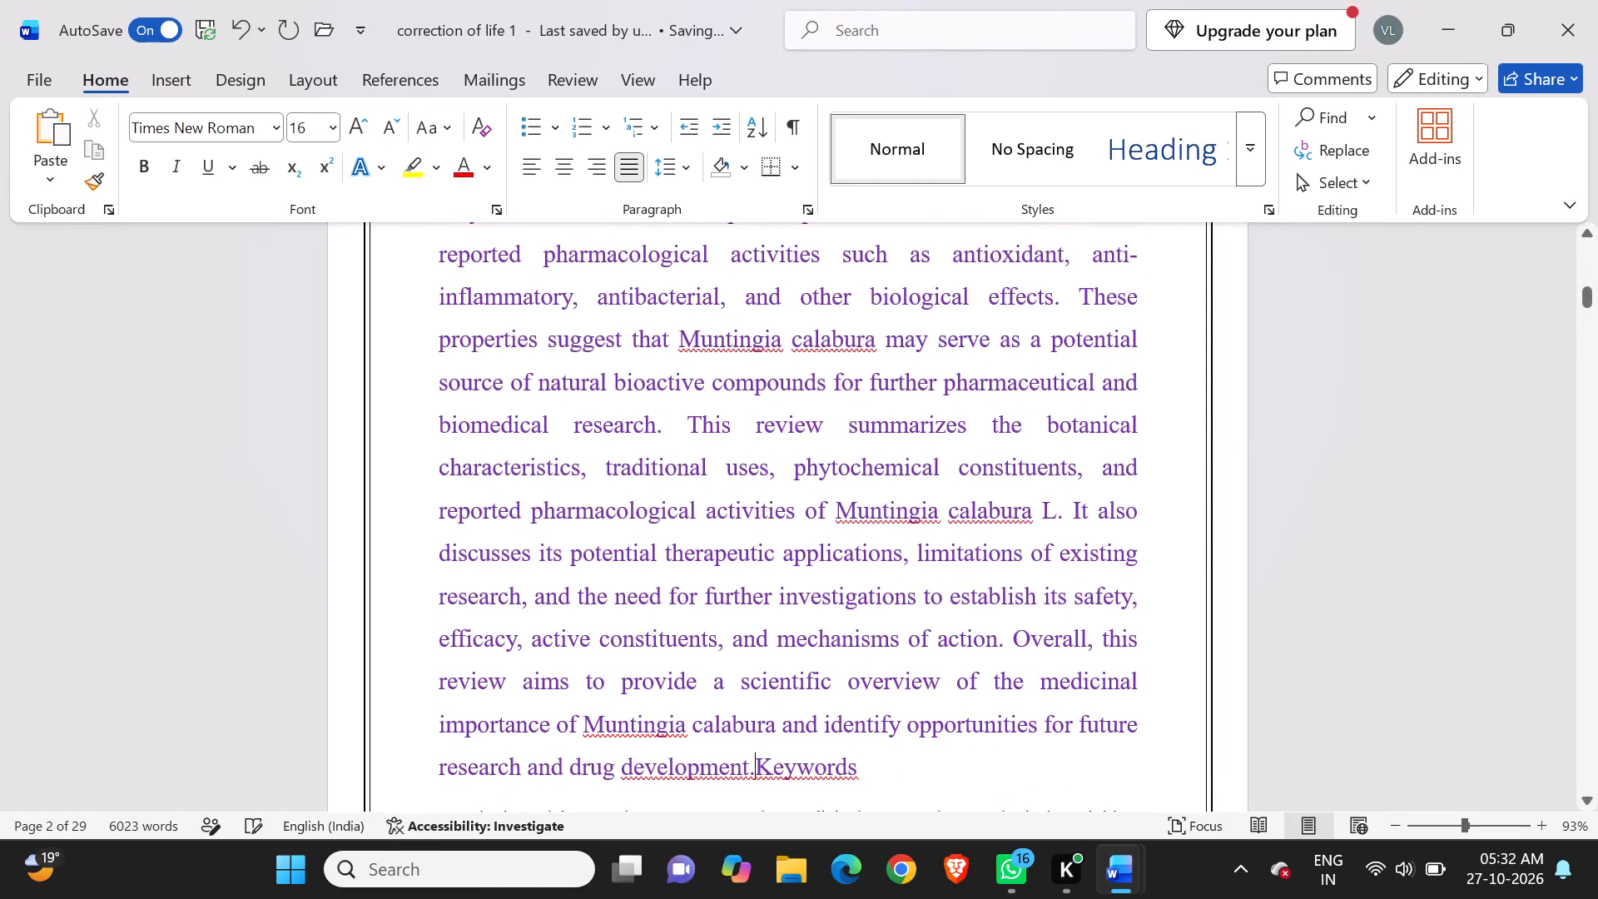
Delete the word "Keywords" attached to the pasted abstract's last line, leaving the paragraph ending with "drug development.".
{"action": "left_click", "coordinate": [888, 777]}
{"action": "key", "text": "BackSpace"}
{"action": "key", "text": "BackSpace"}
{"action": "key", "text": "BackSpace"}
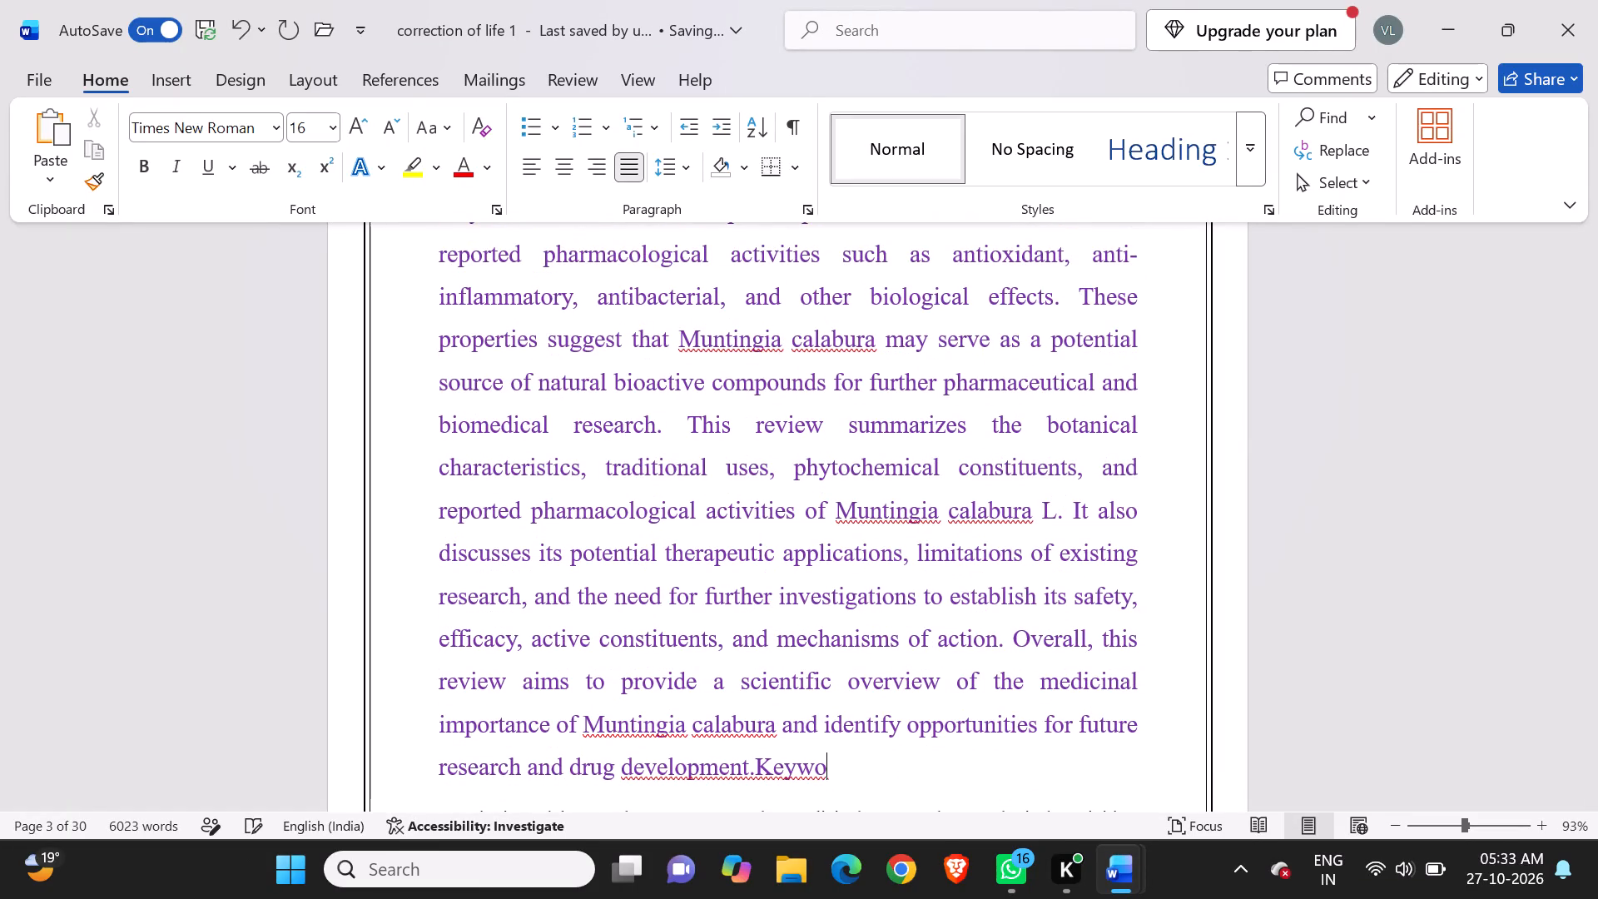
{"action": "key", "text": "BackSpace"}
{"action": "key", "text": "BackSpace"}
{"action": "key", "text": "BackSpace"}
{"action": "key", "text": "BackSpace"}
{"action": "key", "text": "BackSpace"}
{"action": "key", "text": "BackSpace"}
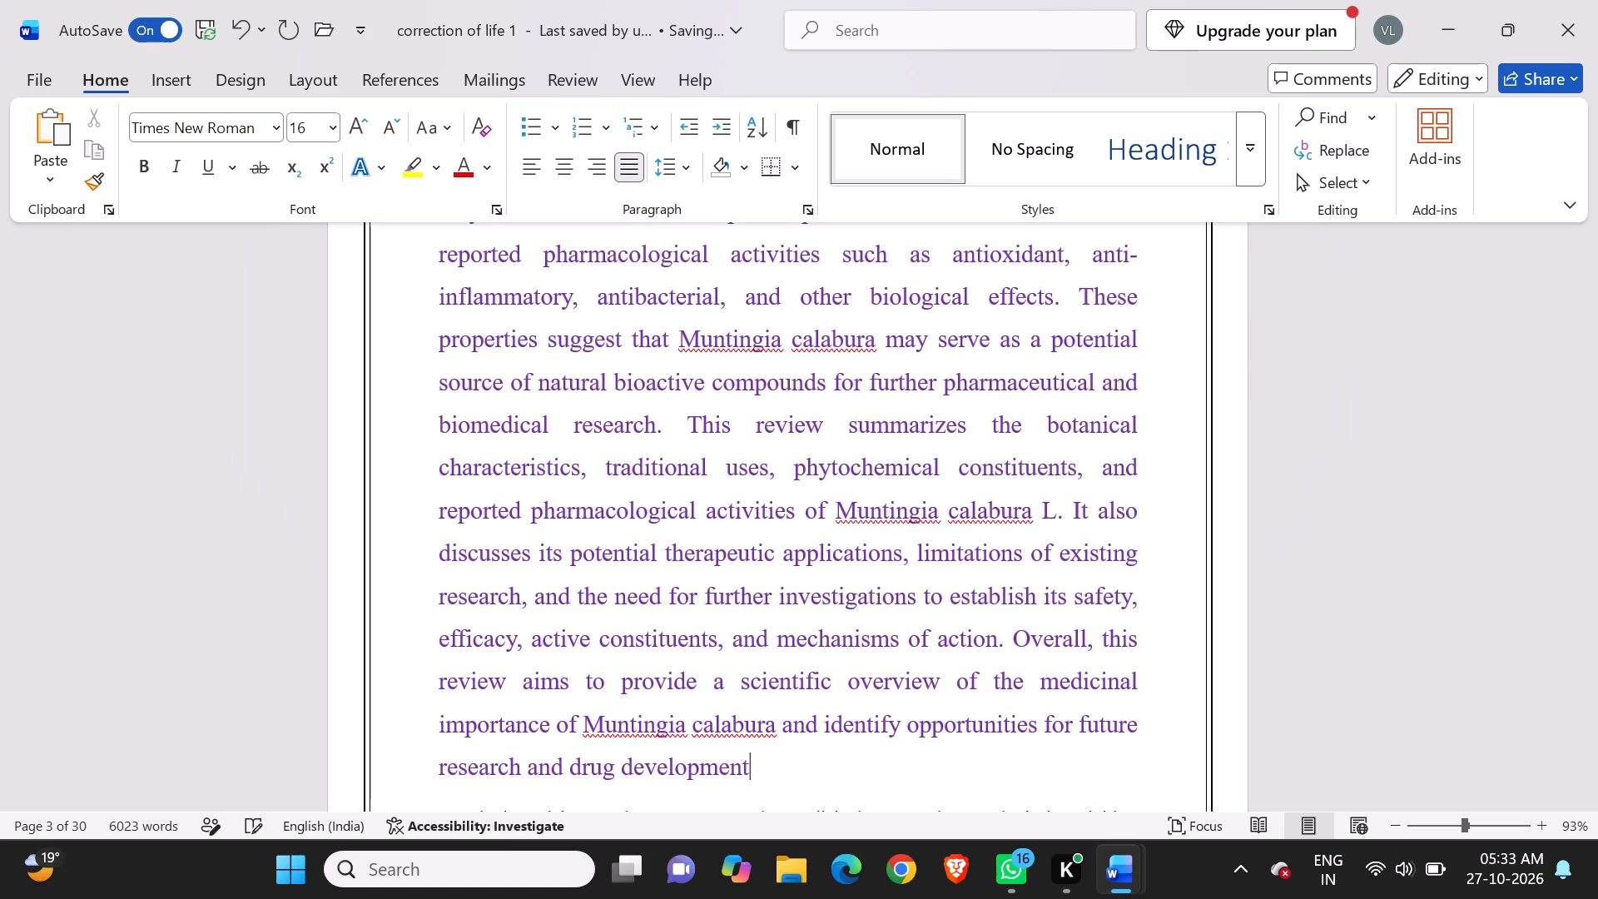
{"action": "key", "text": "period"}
Remove the break before the abstract paragraph on page 3 so its text follows directly under the Abstract heading.
{"action": "scroll", "coordinate": [880, 769], "scroll_direction": "up", "scroll_amount": 13}
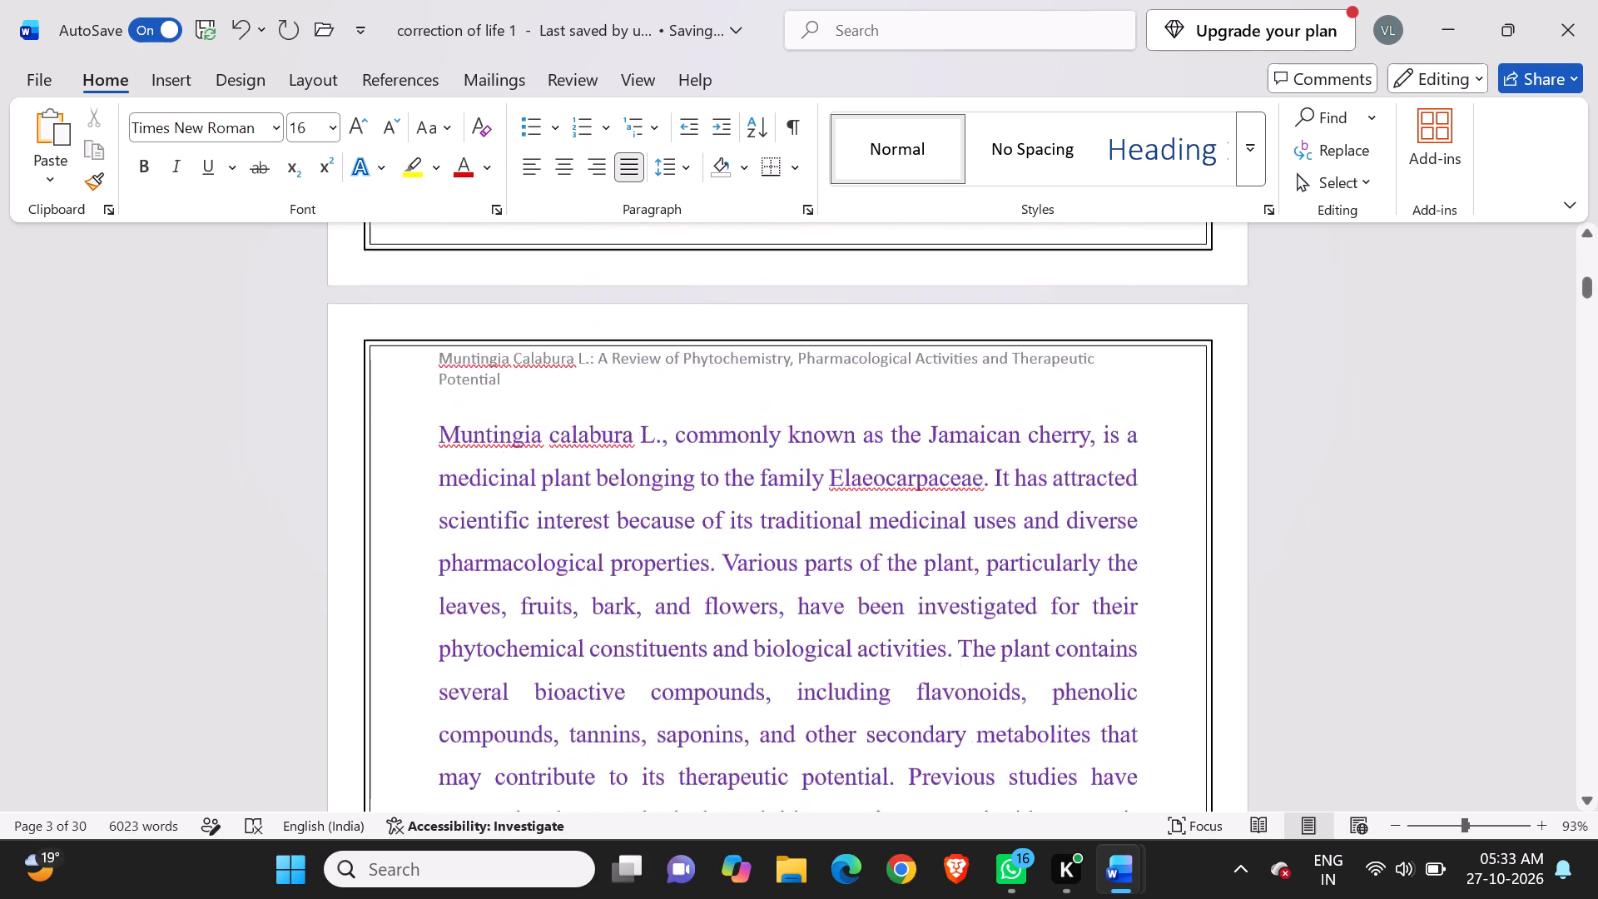
{"action": "scroll", "coordinate": [696, 681], "scroll_direction": "up", "scroll_amount": 12}
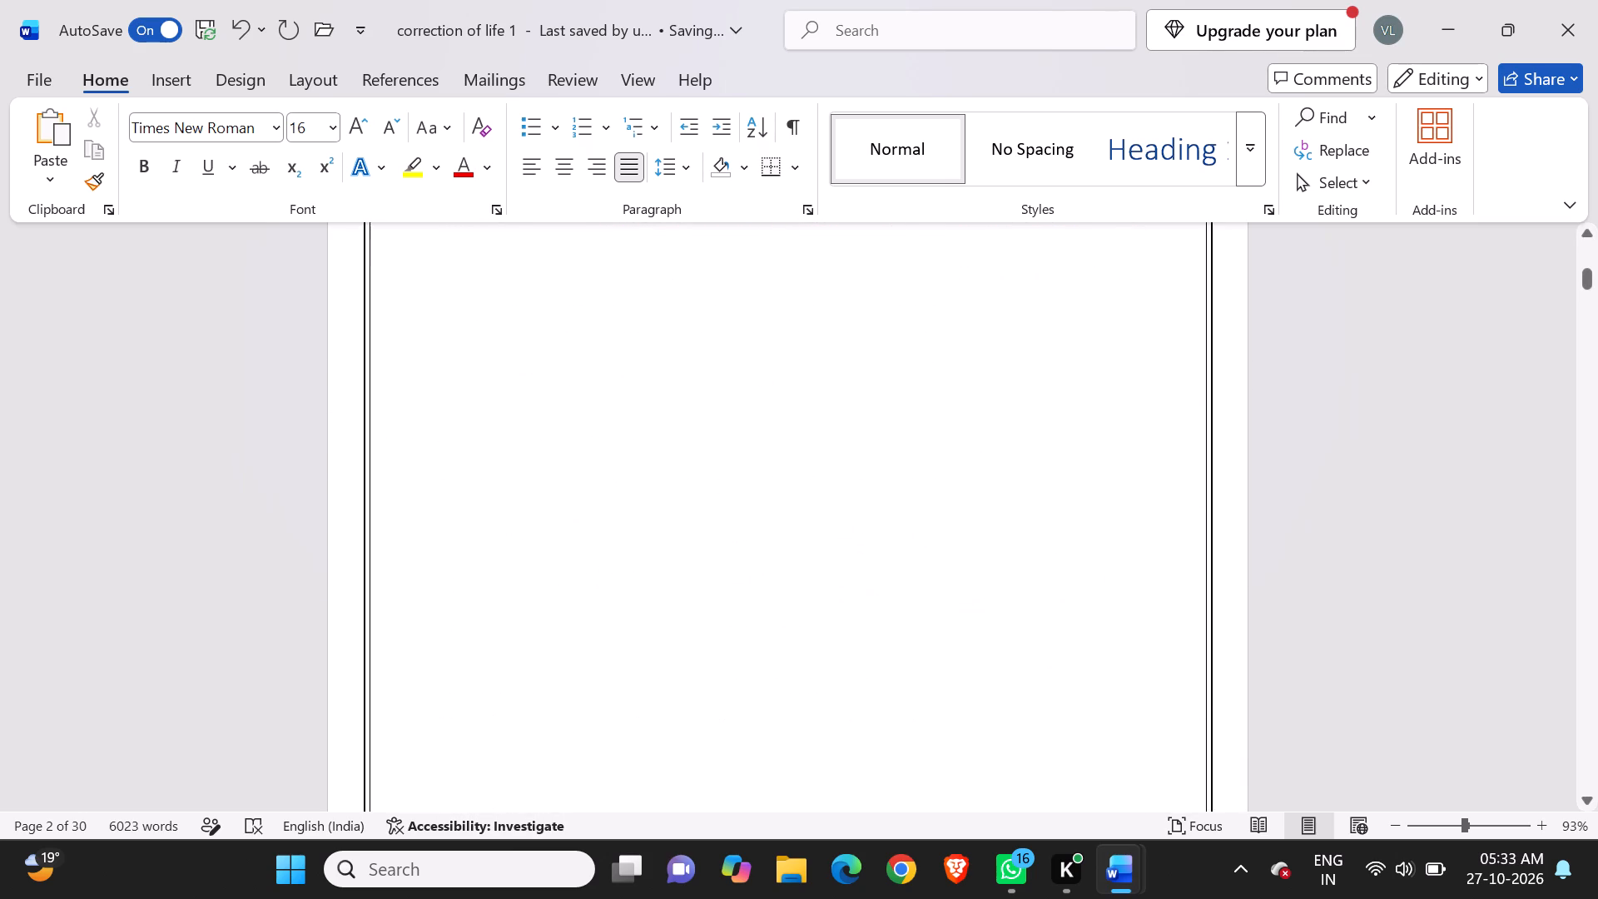
{"action": "scroll", "coordinate": [695, 680], "scroll_direction": "up", "scroll_amount": 6}
{"action": "scroll", "coordinate": [695, 680], "scroll_direction": "down", "scroll_amount": 15}
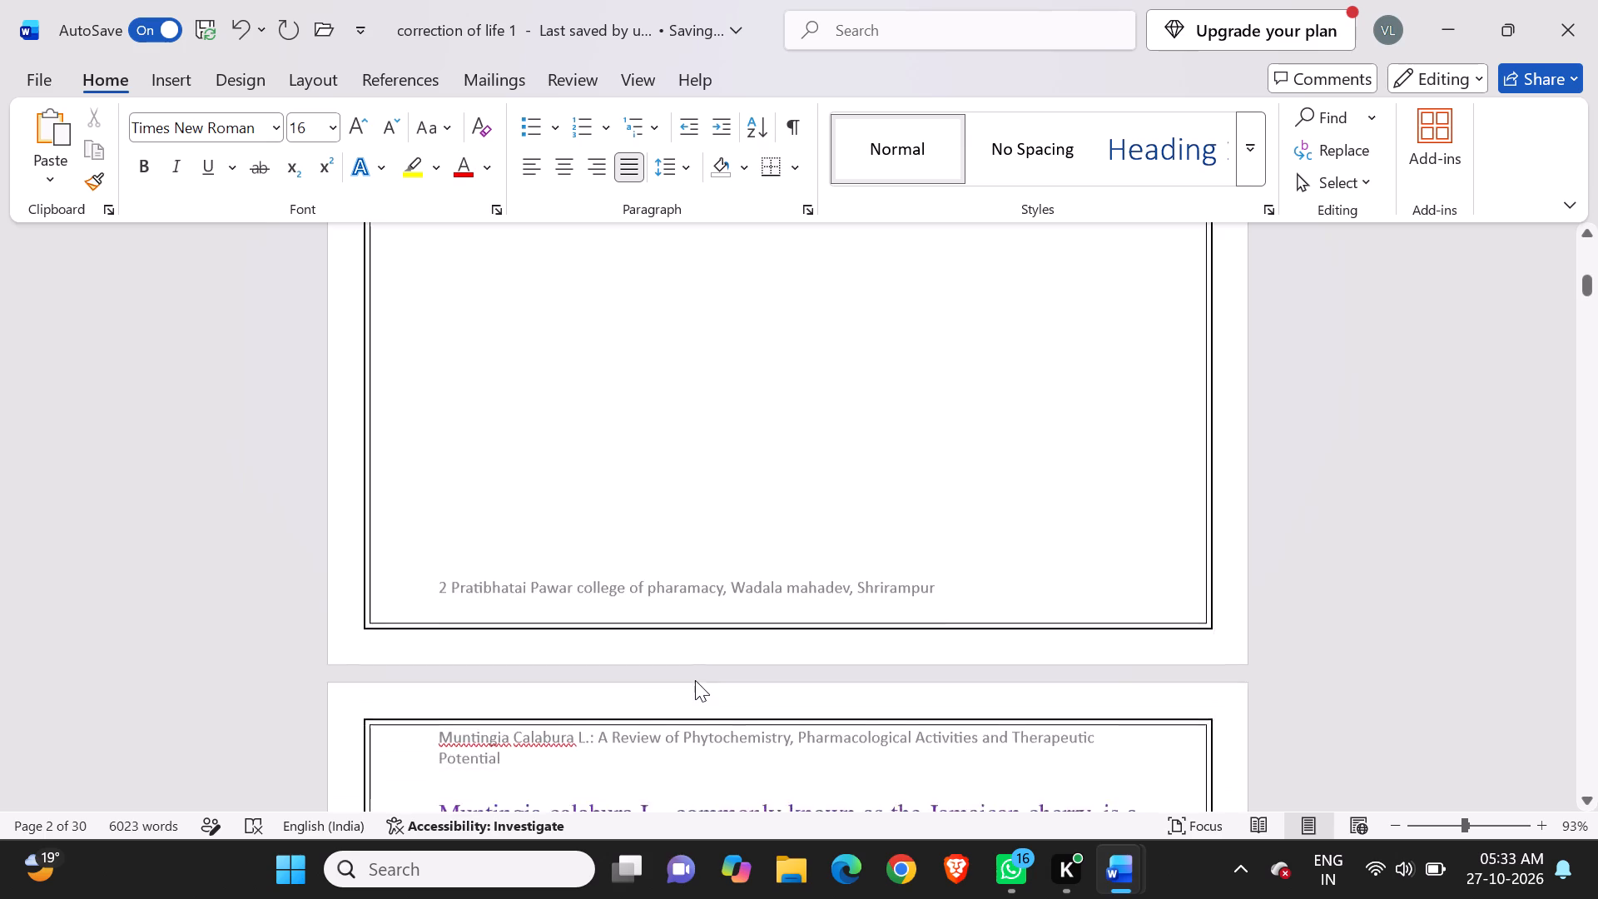
{"action": "scroll", "coordinate": [587, 696], "scroll_direction": "down", "scroll_amount": 2}
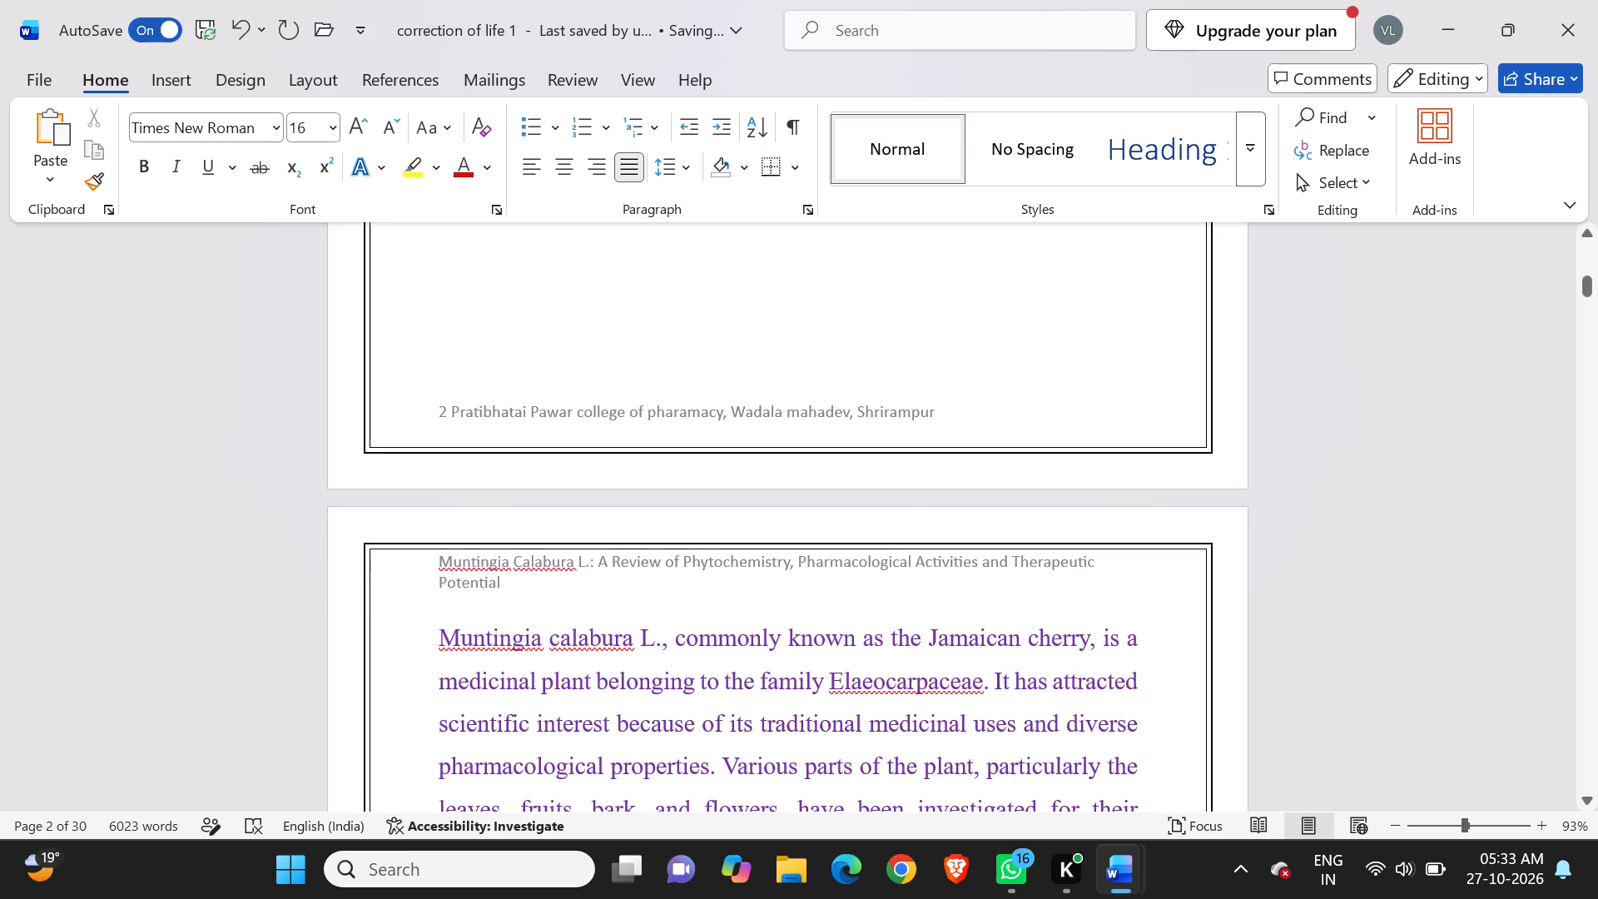
{"action": "left_click", "coordinate": [427, 633]}
{"action": "key", "text": "BackSpace"}
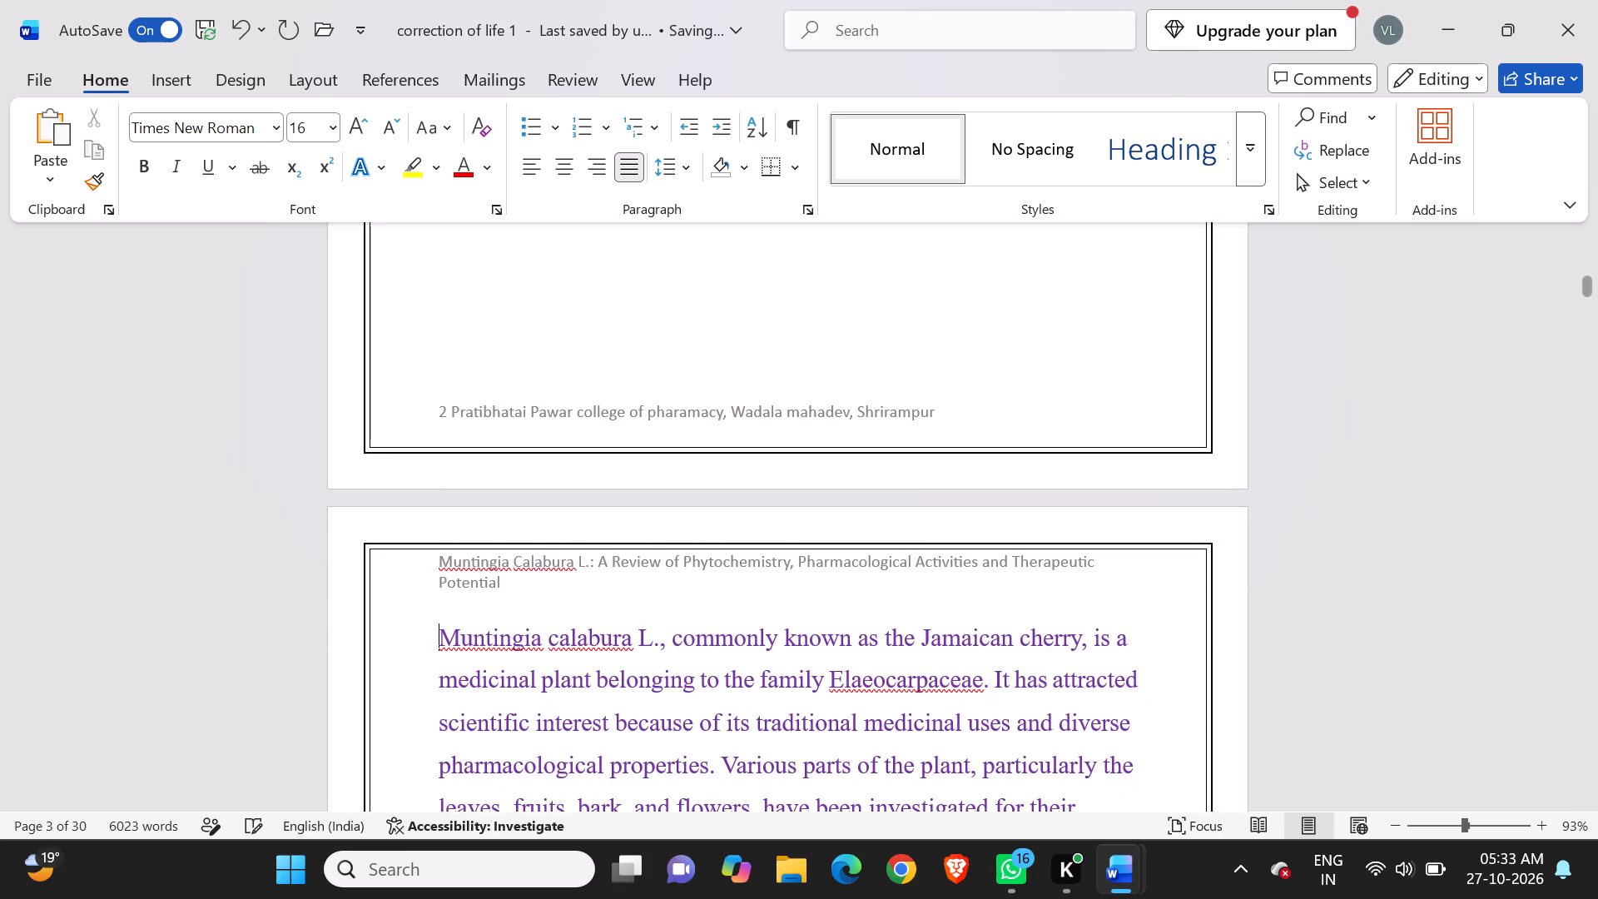
{"action": "key", "text": "BackSpace"}
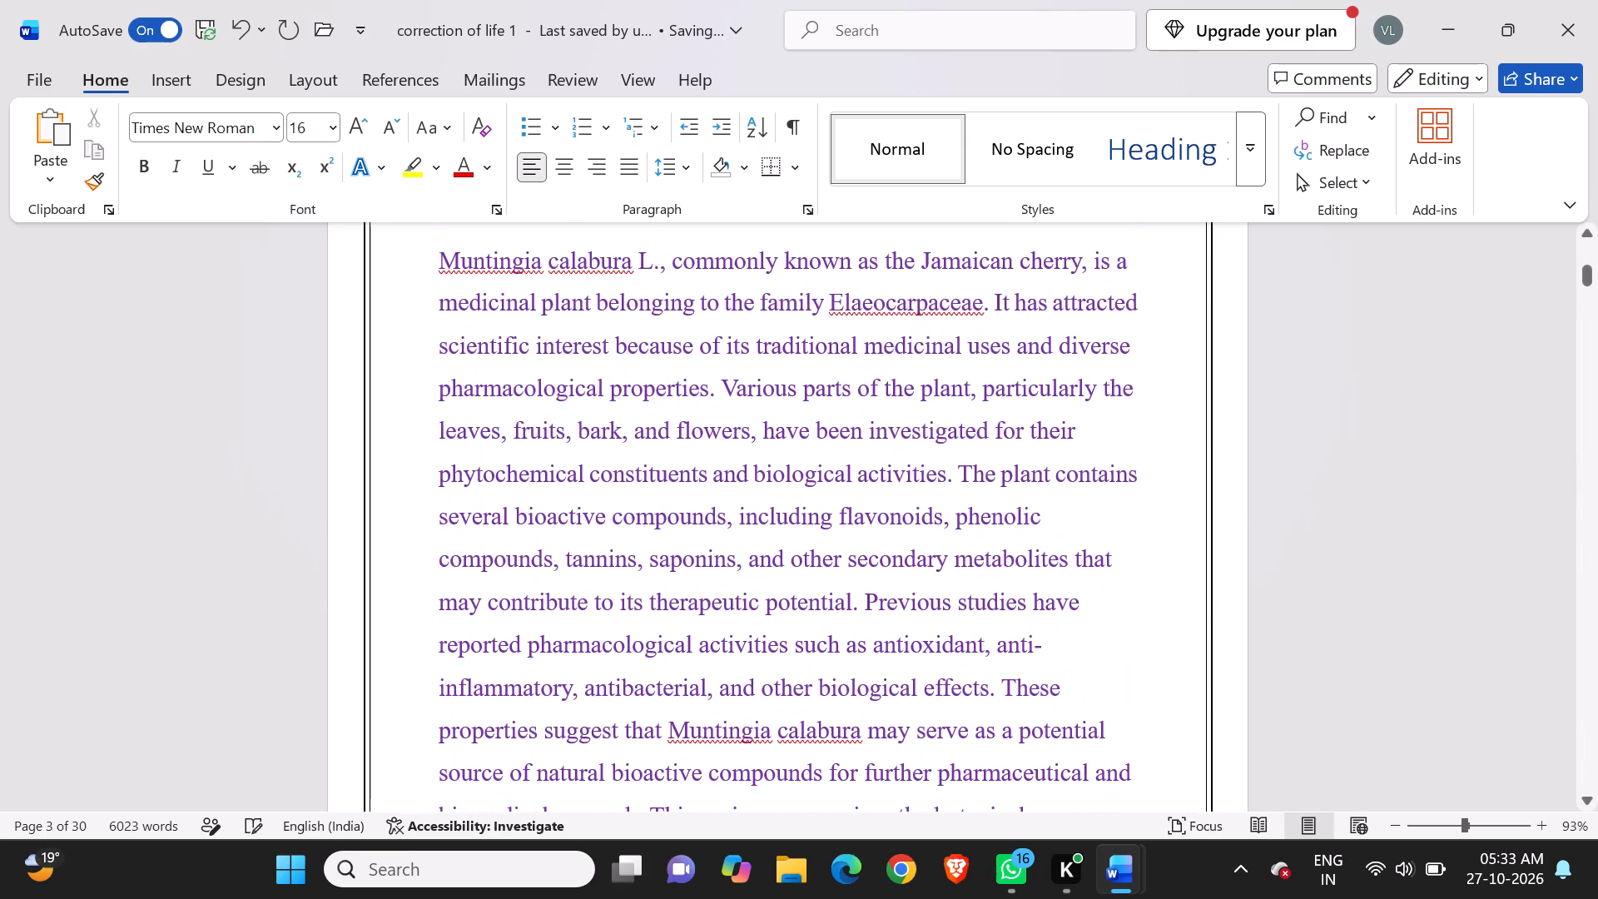
Change the purple abstract body text under the Abstract heading to black font colour and size 12.
{"action": "scroll", "coordinate": [426, 628], "scroll_direction": "up", "scroll_amount": 5}
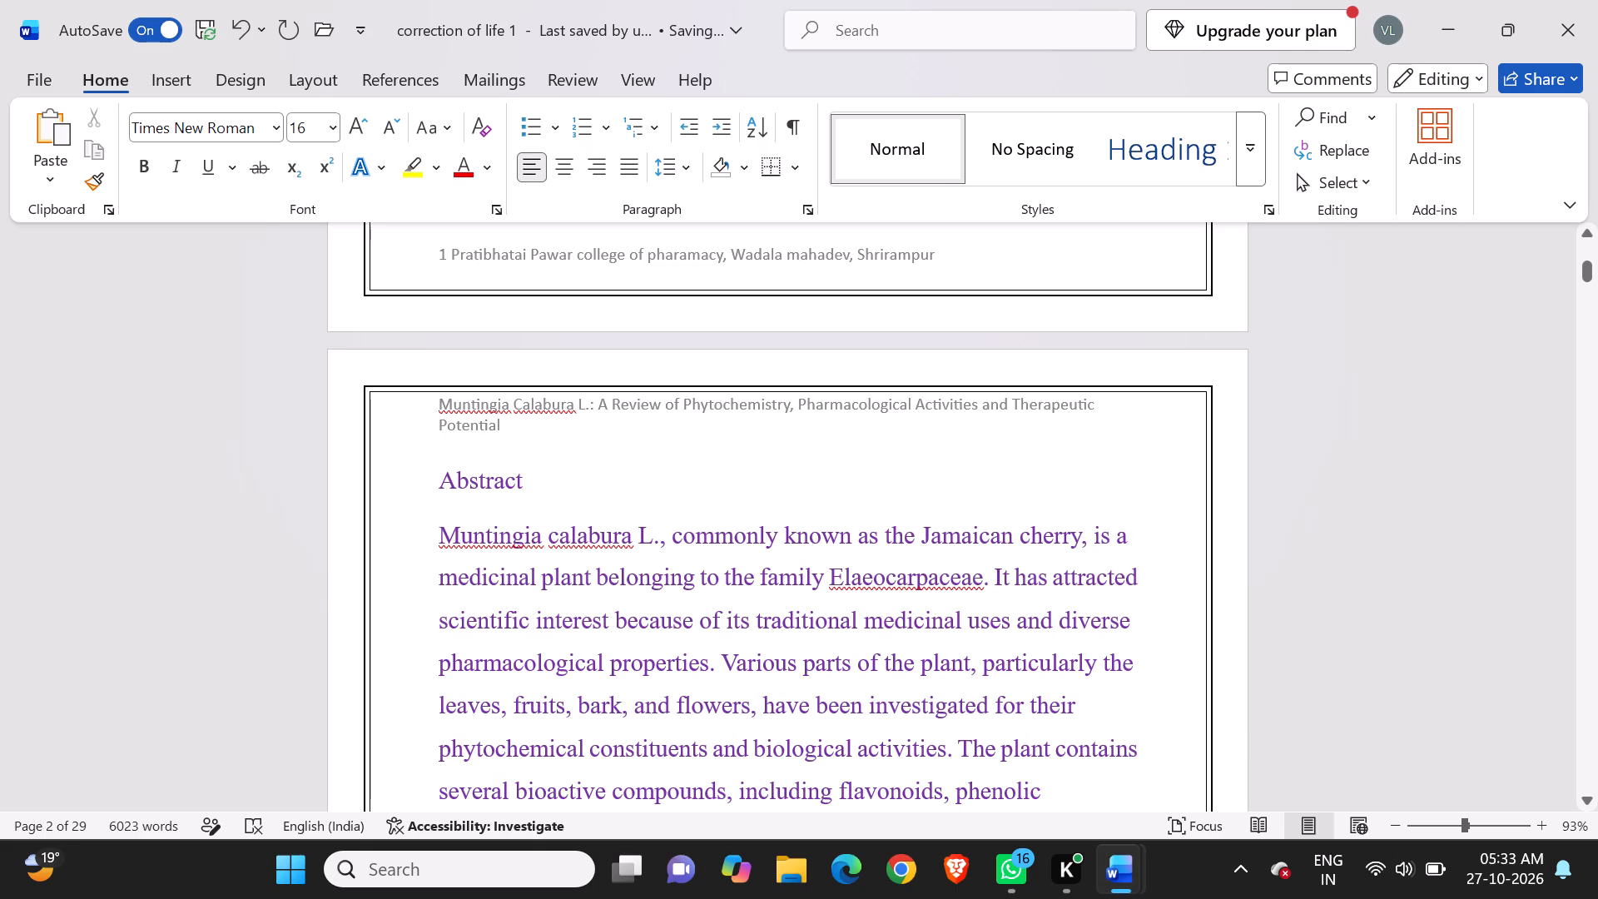
{"action": "left_click_drag", "start_coordinate": [435, 527], "coordinate": [832, 796]}
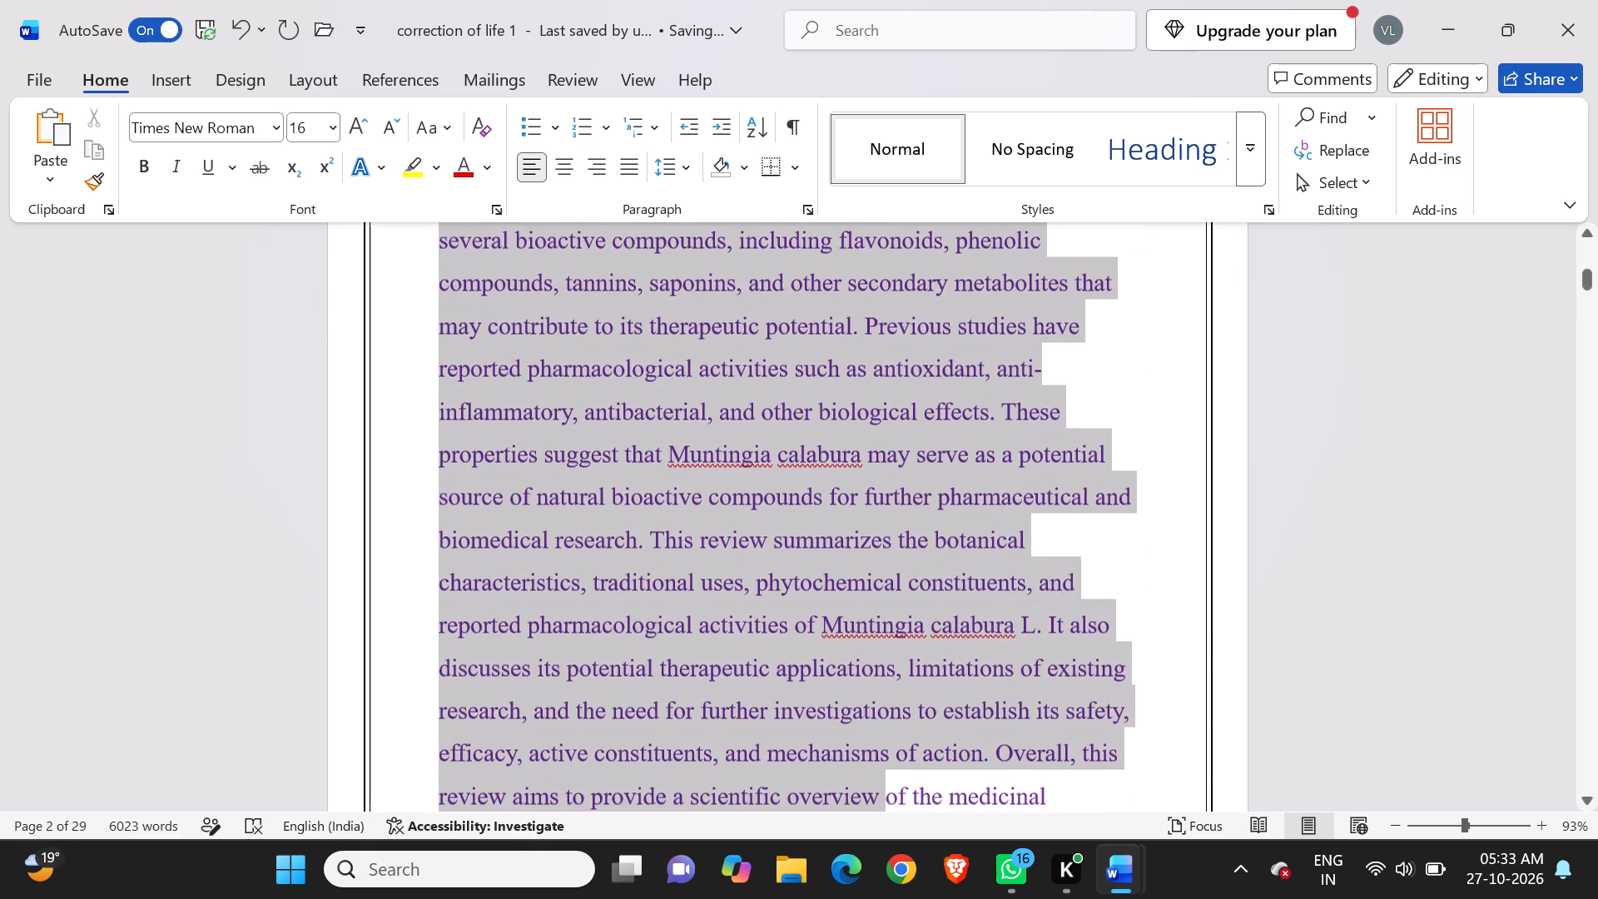
{"action": "left_click_drag", "start_coordinate": [832, 796], "coordinate": [1079, 365]}
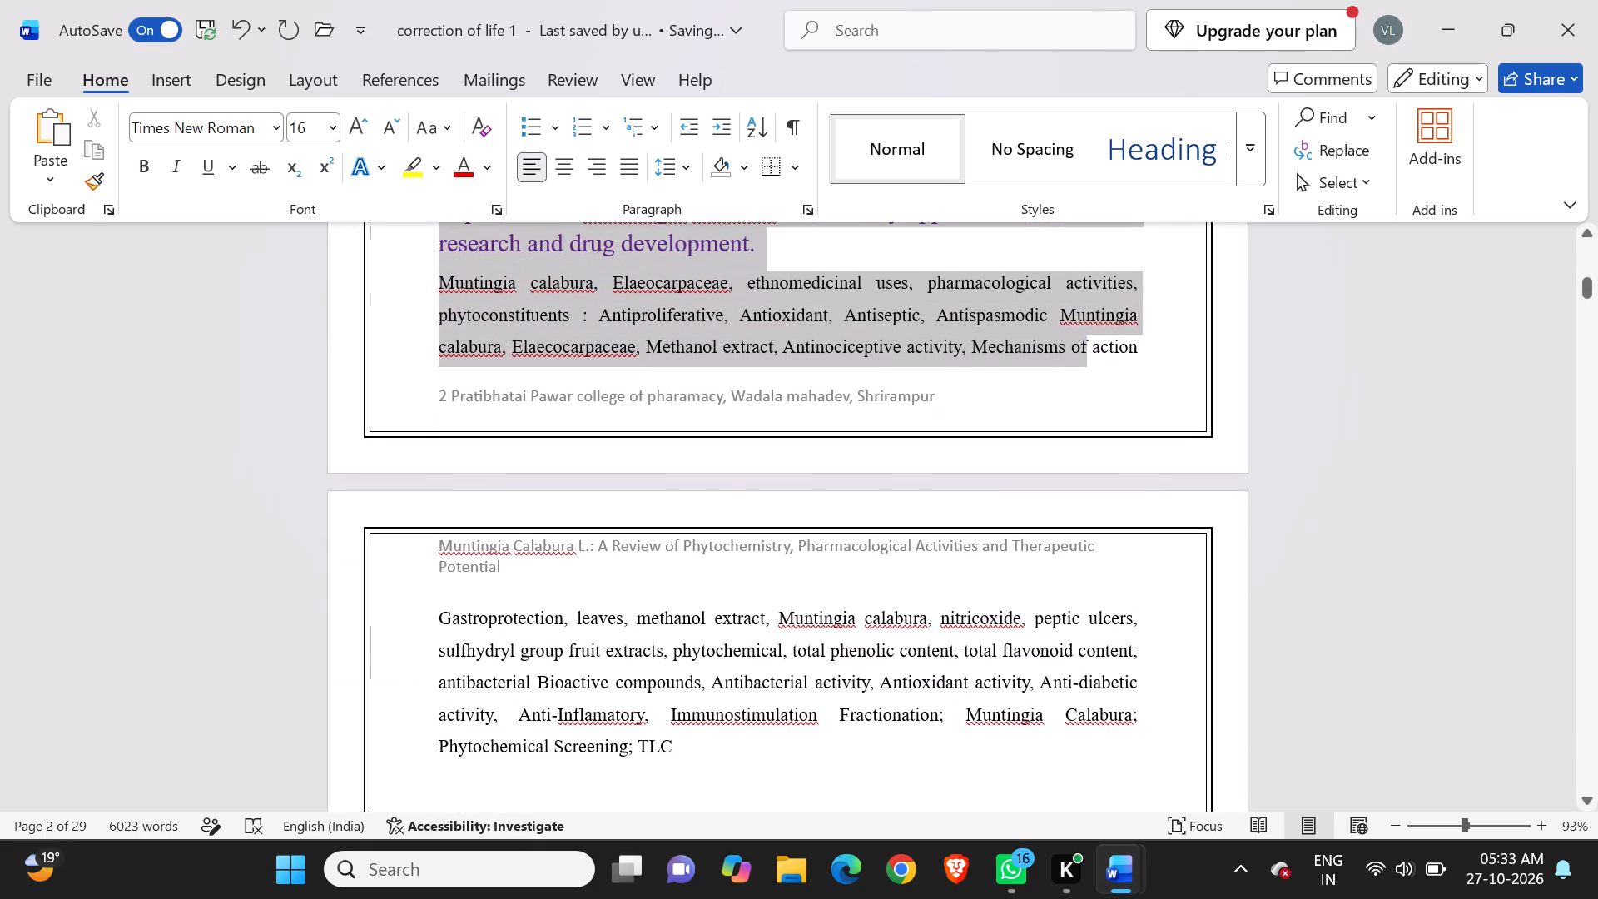
{"action": "left_click_drag", "start_coordinate": [1079, 365], "coordinate": [1039, 326]}
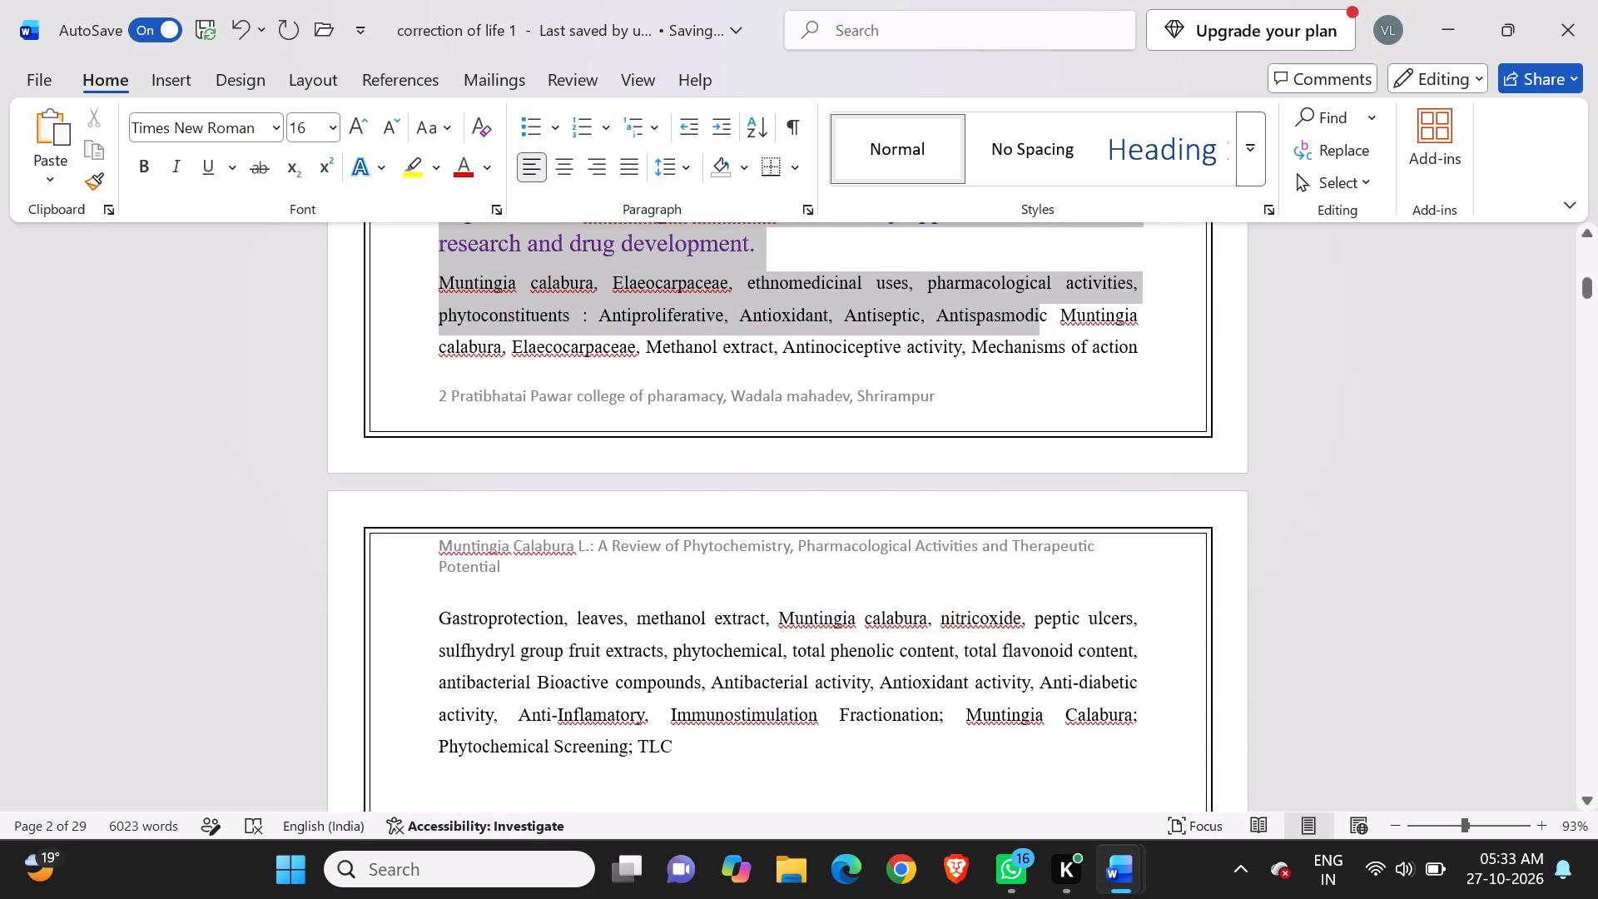
{"action": "left_click_drag", "start_coordinate": [1039, 326], "coordinate": [1065, 236]}
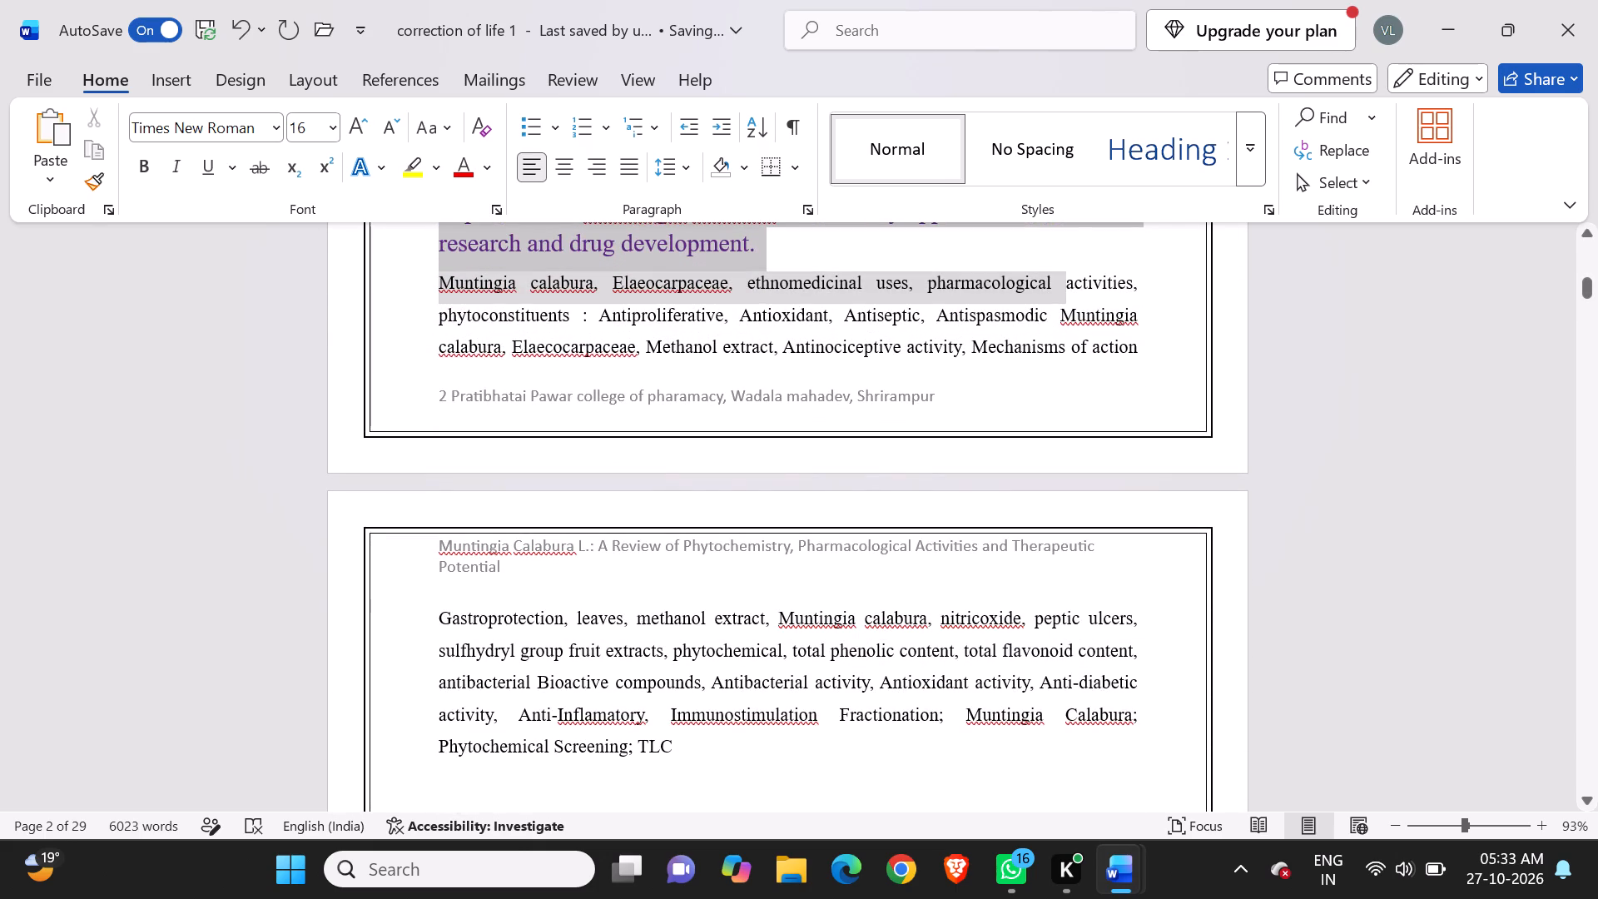
{"action": "left_click_drag", "start_coordinate": [1065, 236], "coordinate": [1064, 231]}
{"action": "scroll", "coordinate": [1030, 305], "scroll_direction": "up", "scroll_amount": 2}
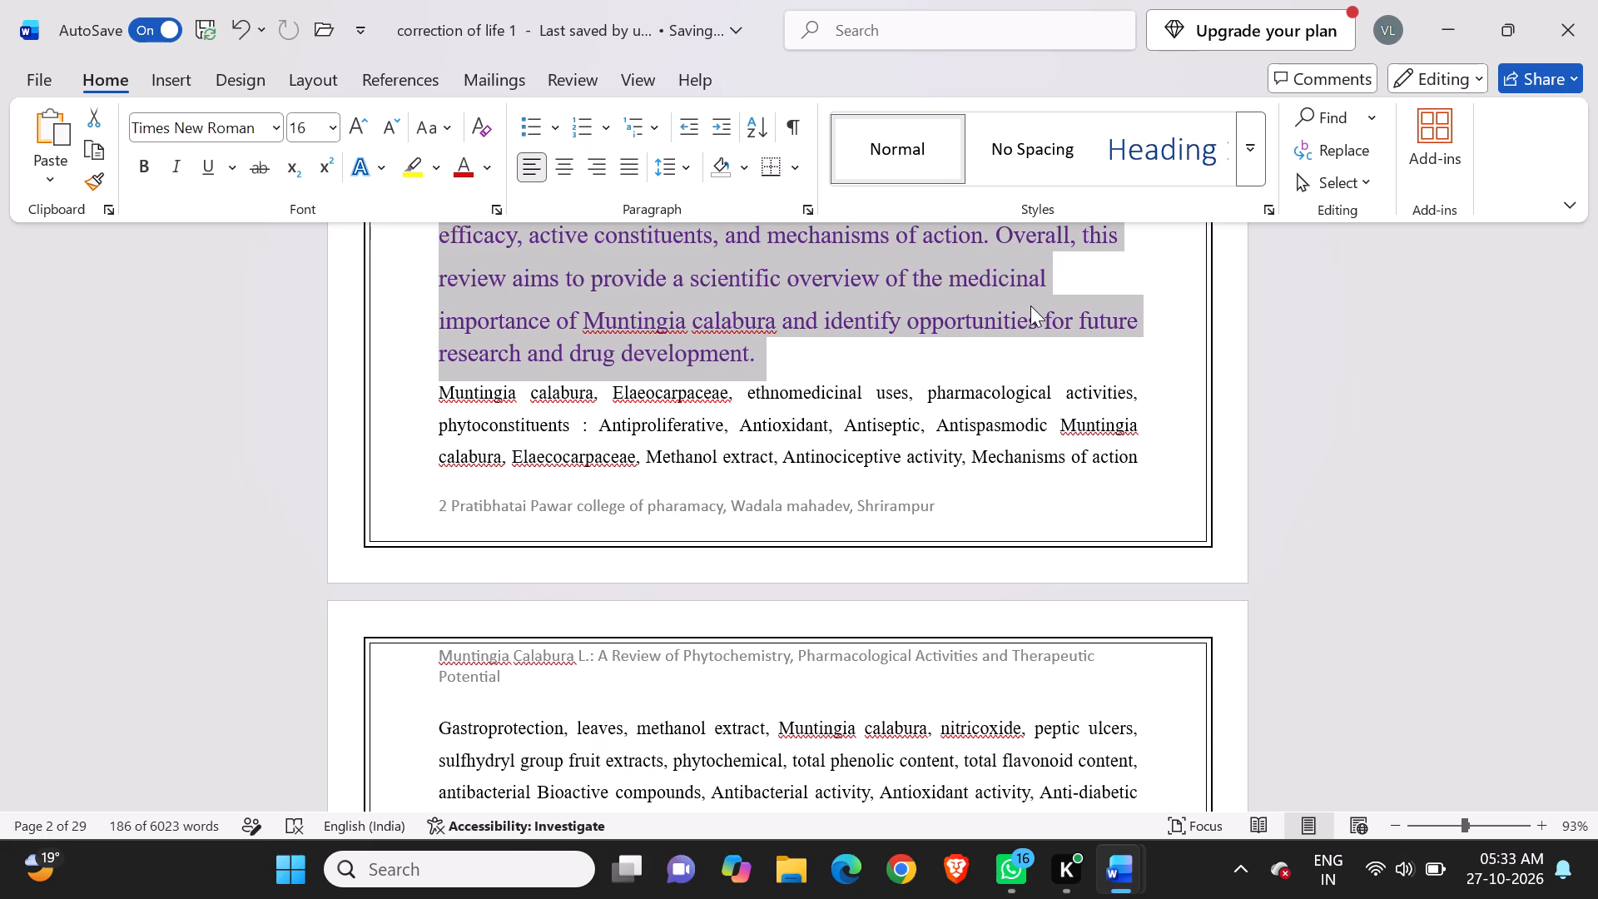
{"action": "scroll", "coordinate": [1030, 305], "scroll_direction": "down", "scroll_amount": 3}
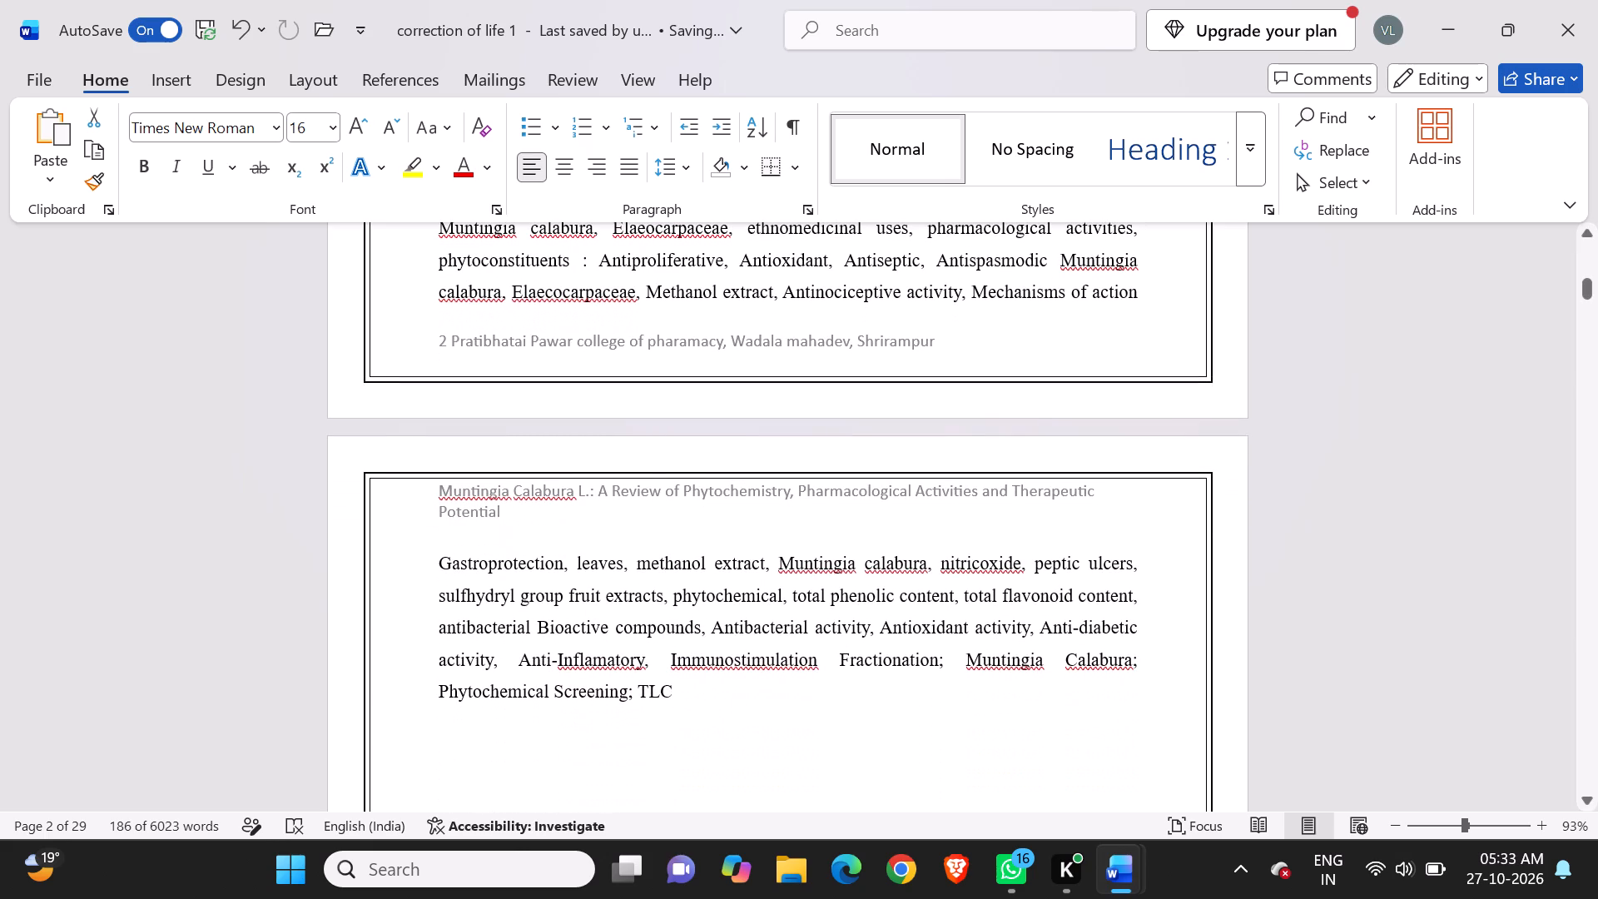
{"action": "scroll", "coordinate": [1030, 305], "scroll_direction": "down", "scroll_amount": 11}
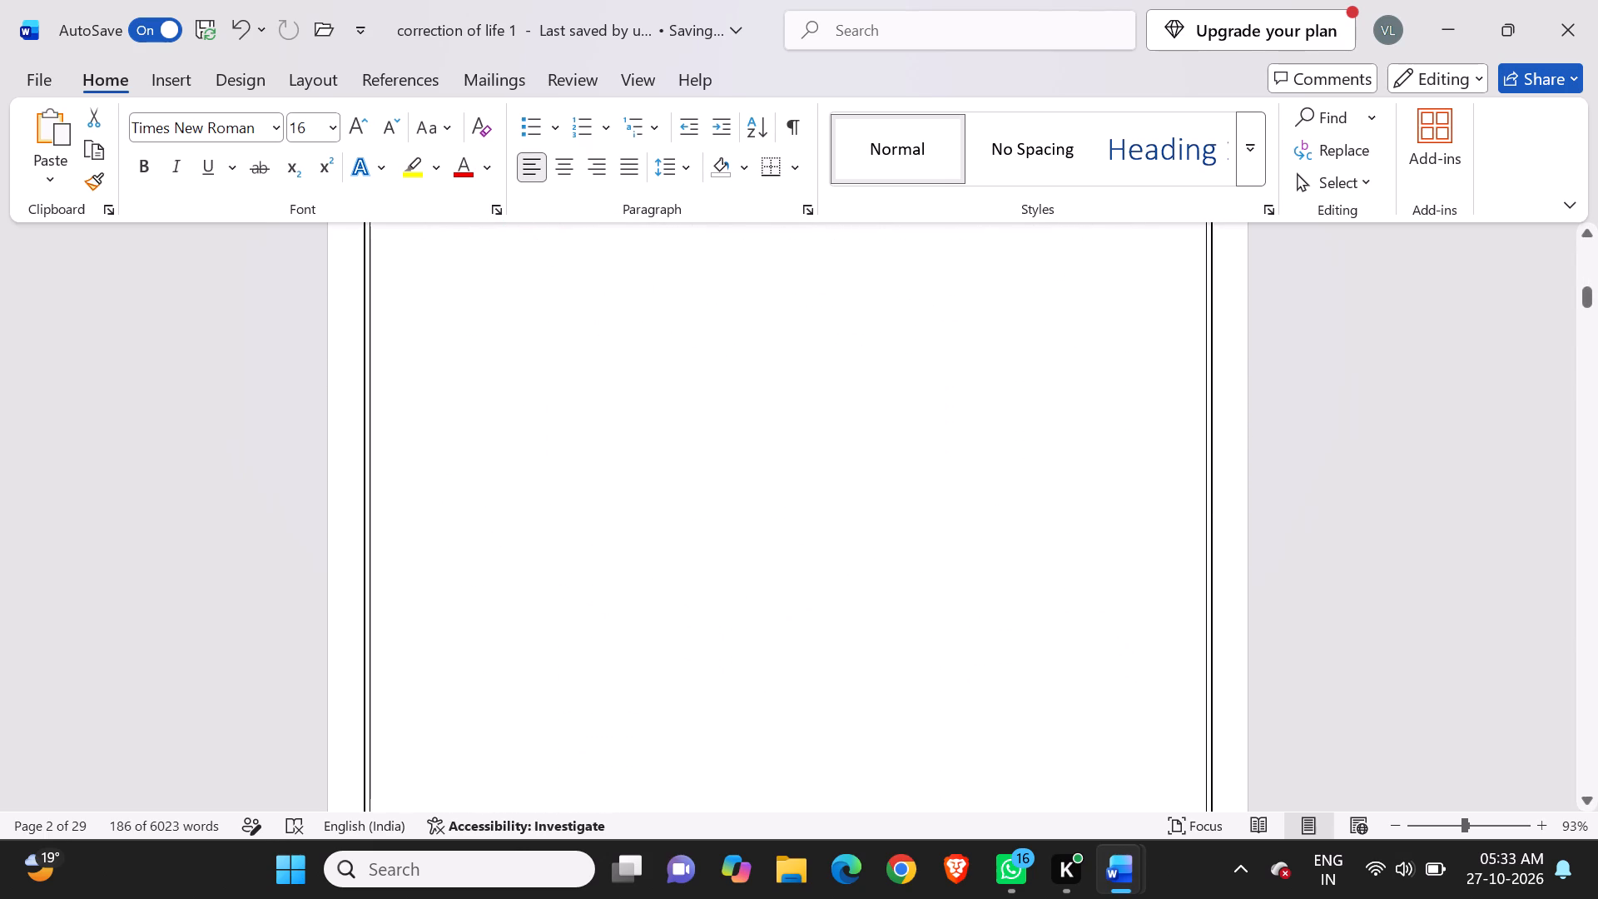
{"action": "scroll", "coordinate": [1030, 305], "scroll_direction": "down", "scroll_amount": 13}
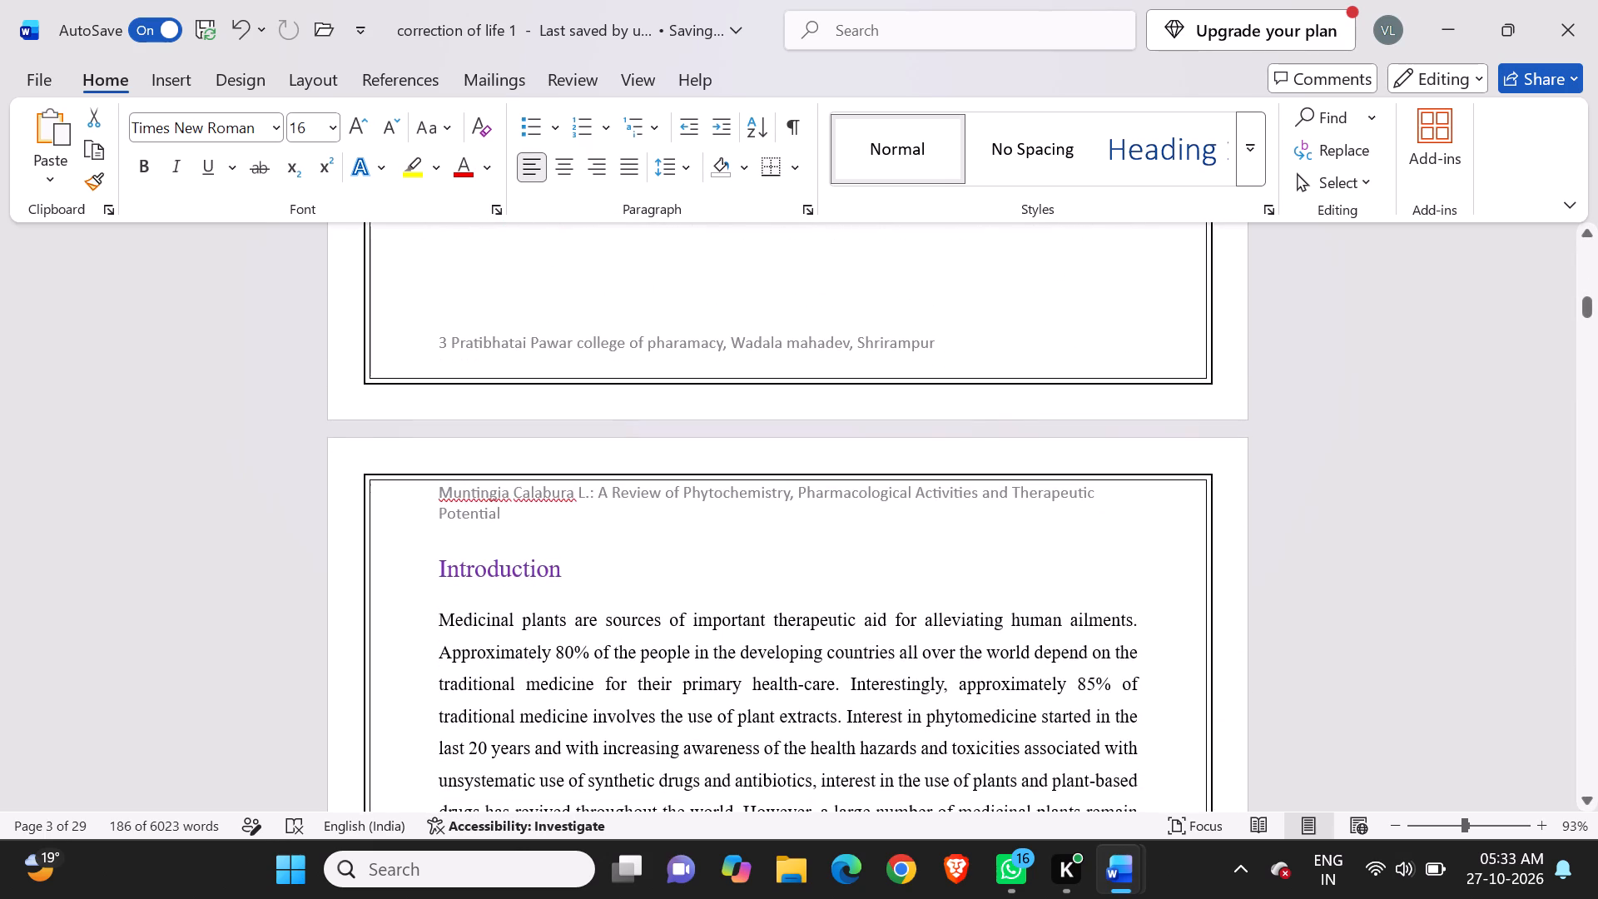
{"action": "scroll", "coordinate": [1030, 305], "scroll_direction": "up", "scroll_amount": 15}
{"action": "scroll", "coordinate": [1030, 304], "scroll_direction": "up", "scroll_amount": 6}
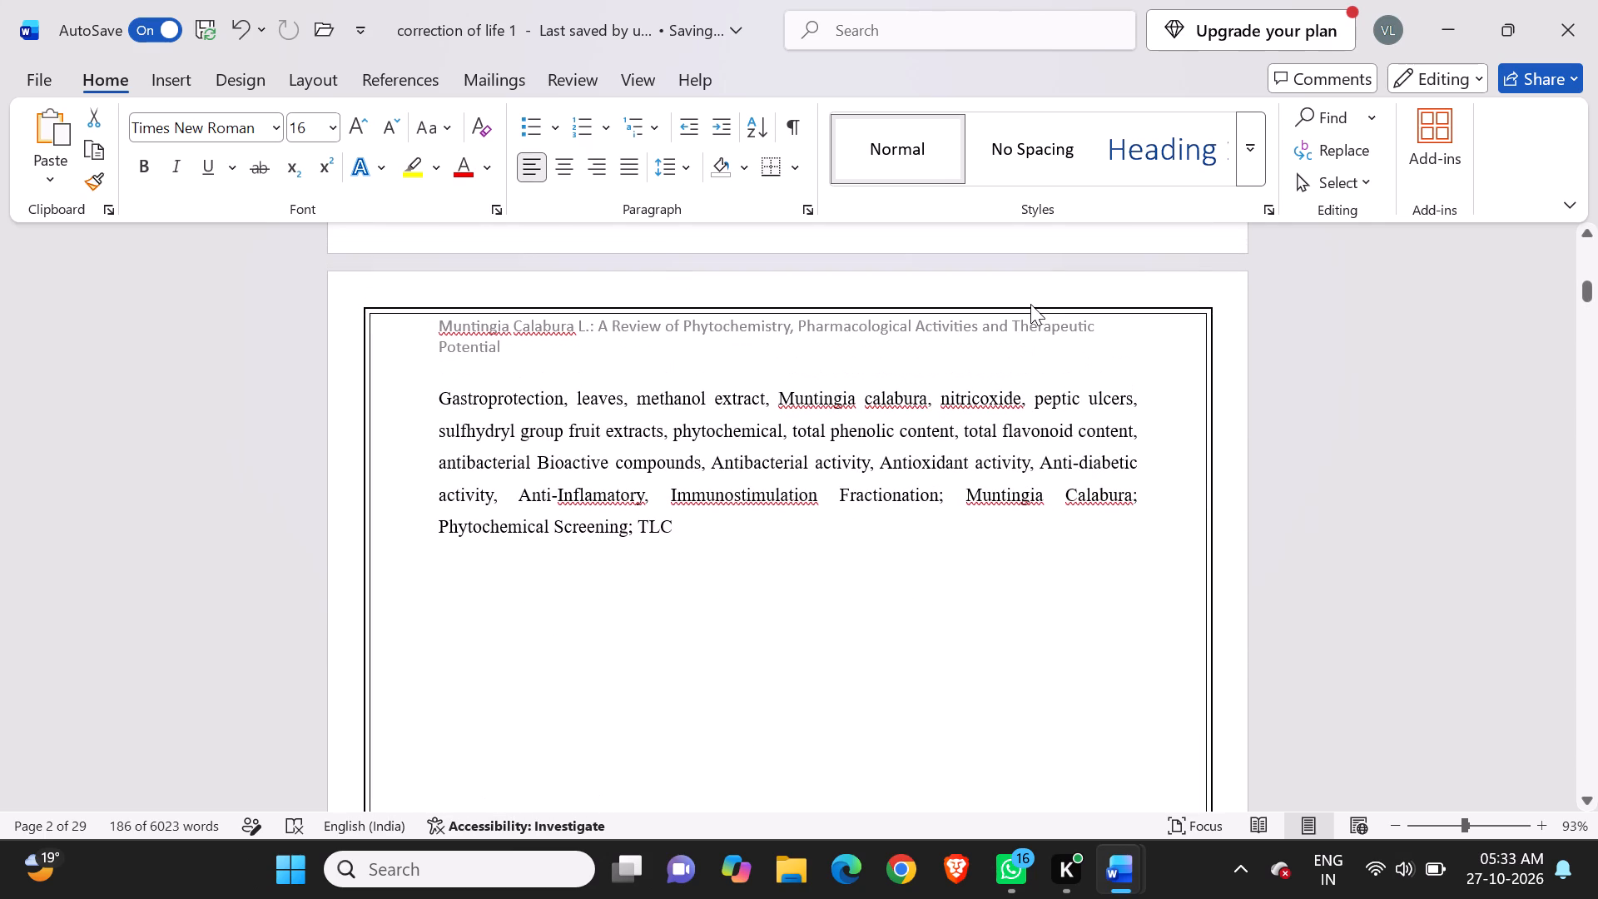
{"action": "scroll", "coordinate": [1030, 304], "scroll_direction": "up", "scroll_amount": 5}
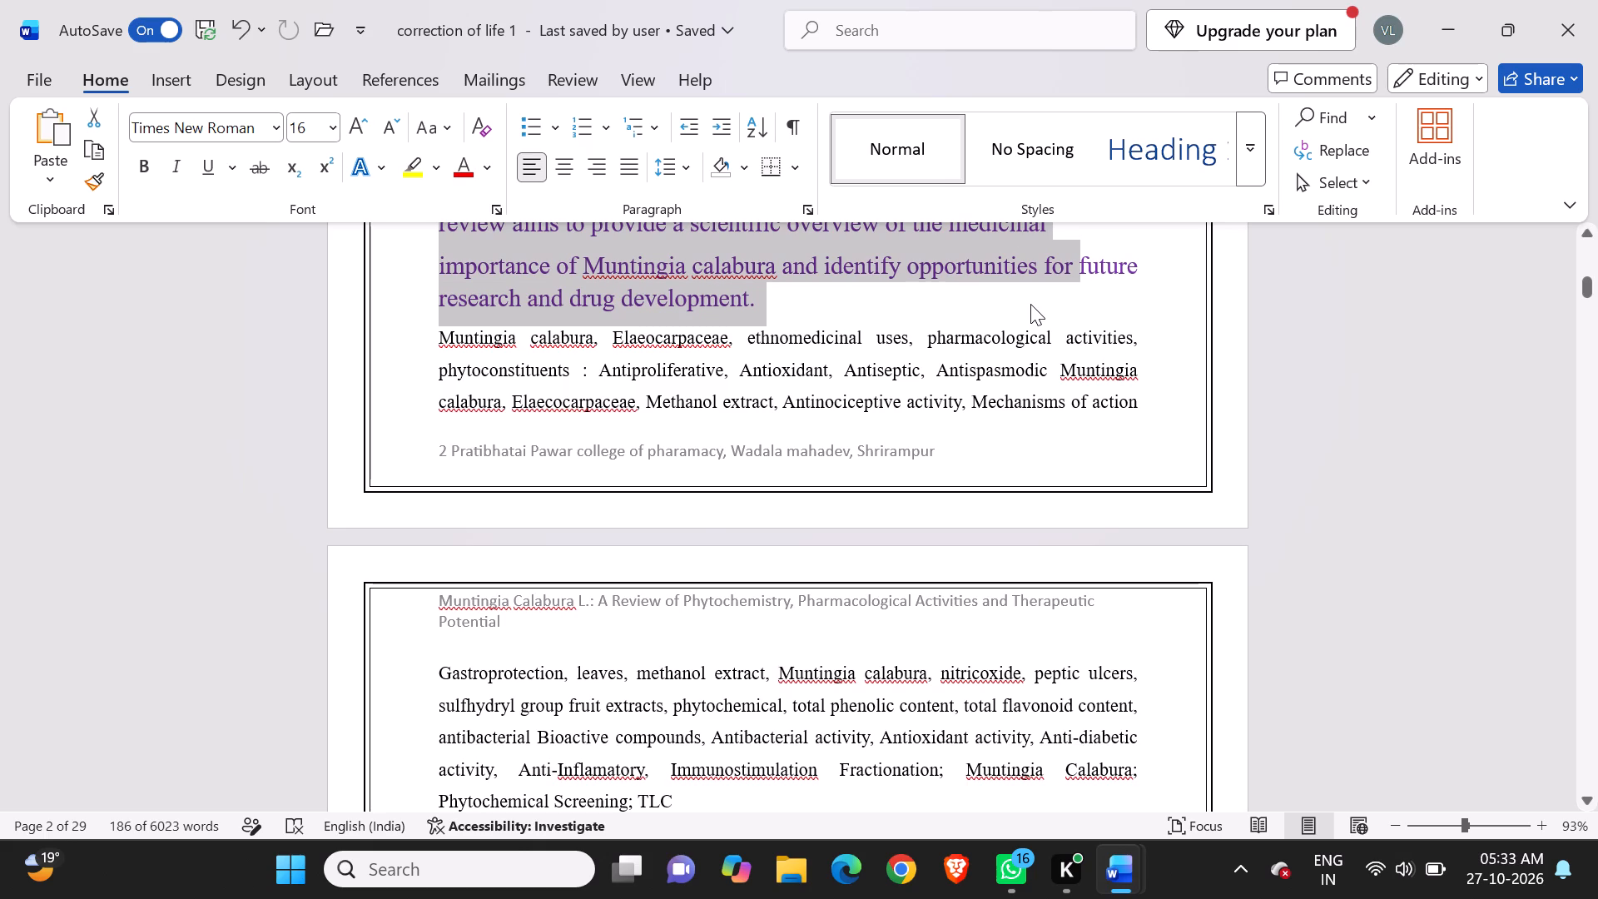
{"action": "scroll", "coordinate": [1030, 304], "scroll_direction": "up", "scroll_amount": 9}
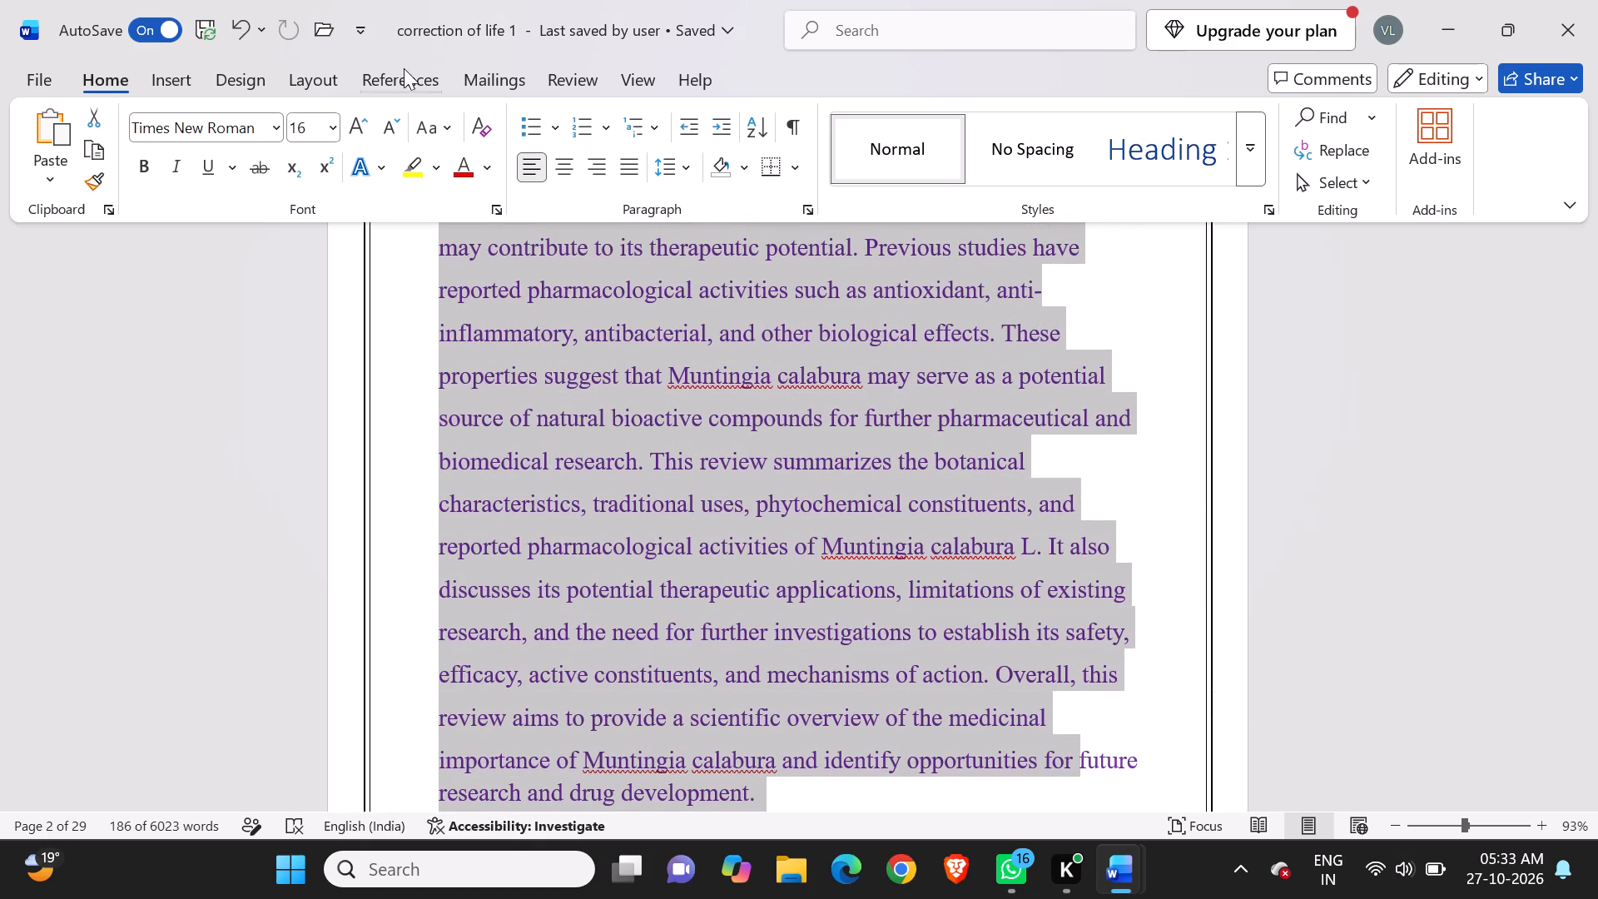
{"action": "left_click", "coordinate": [475, 162]}
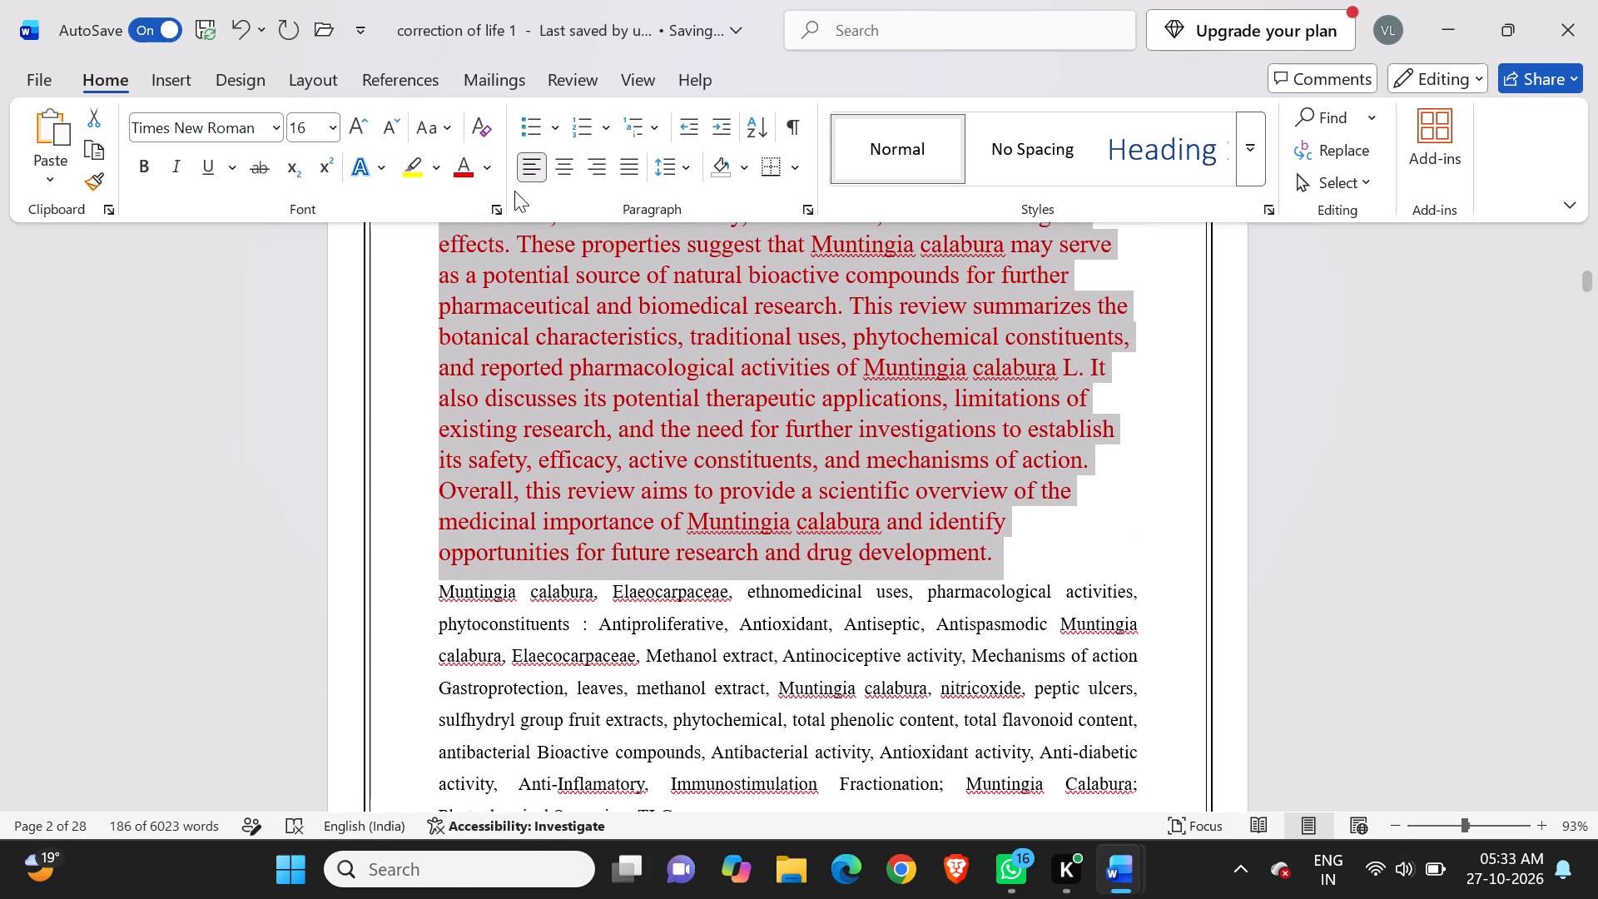
{"action": "left_click", "coordinate": [489, 160]}
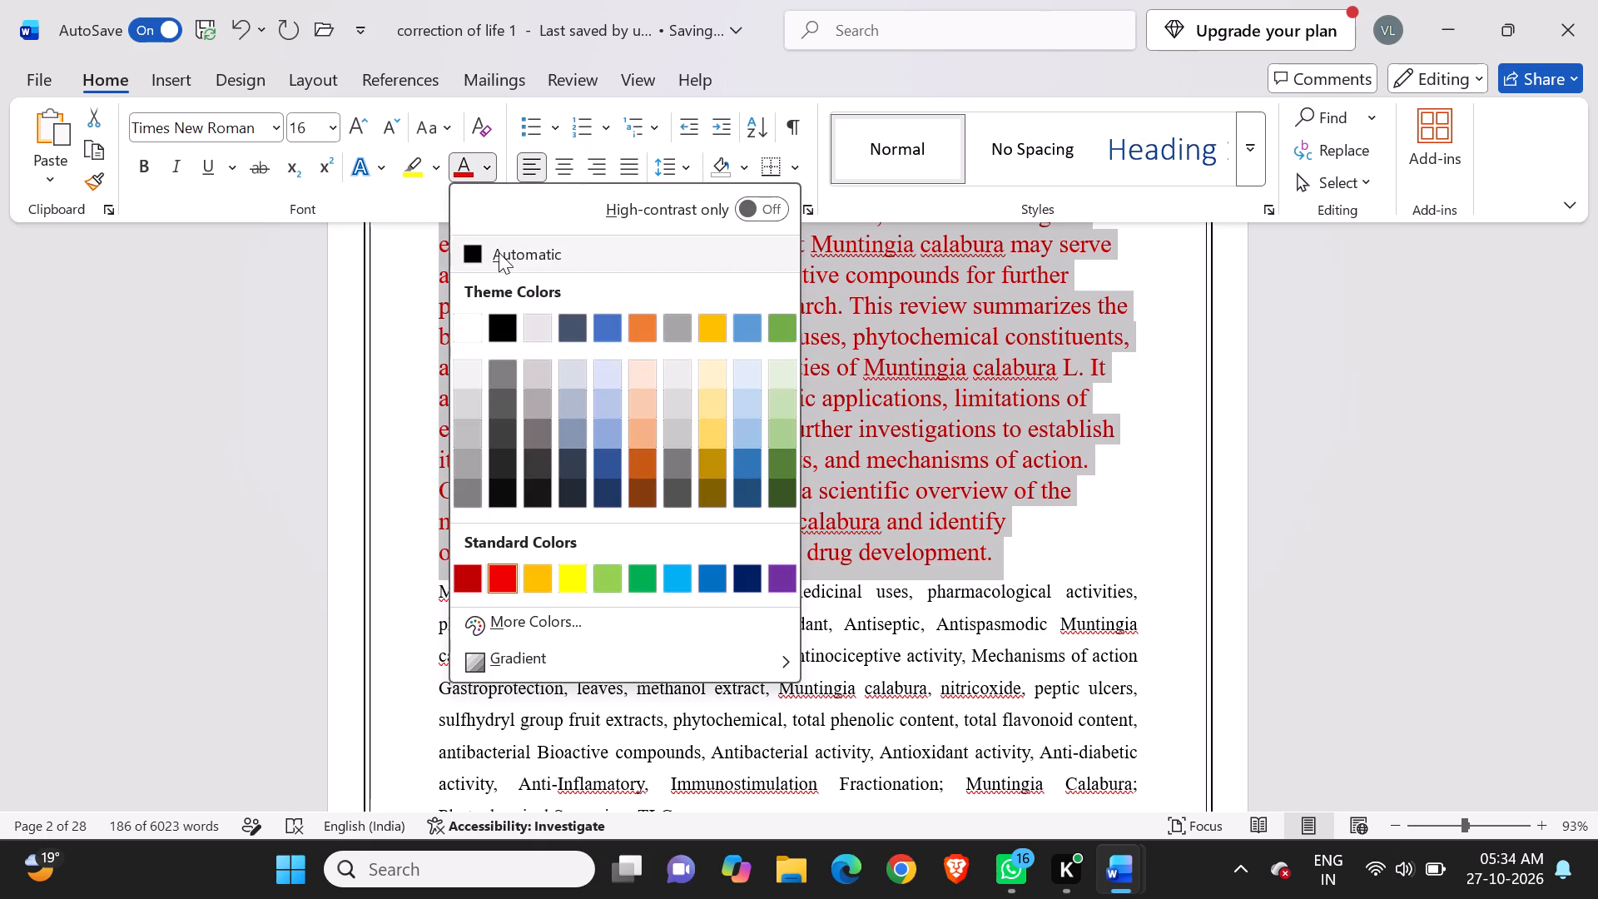
{"action": "left_click", "coordinate": [503, 318]}
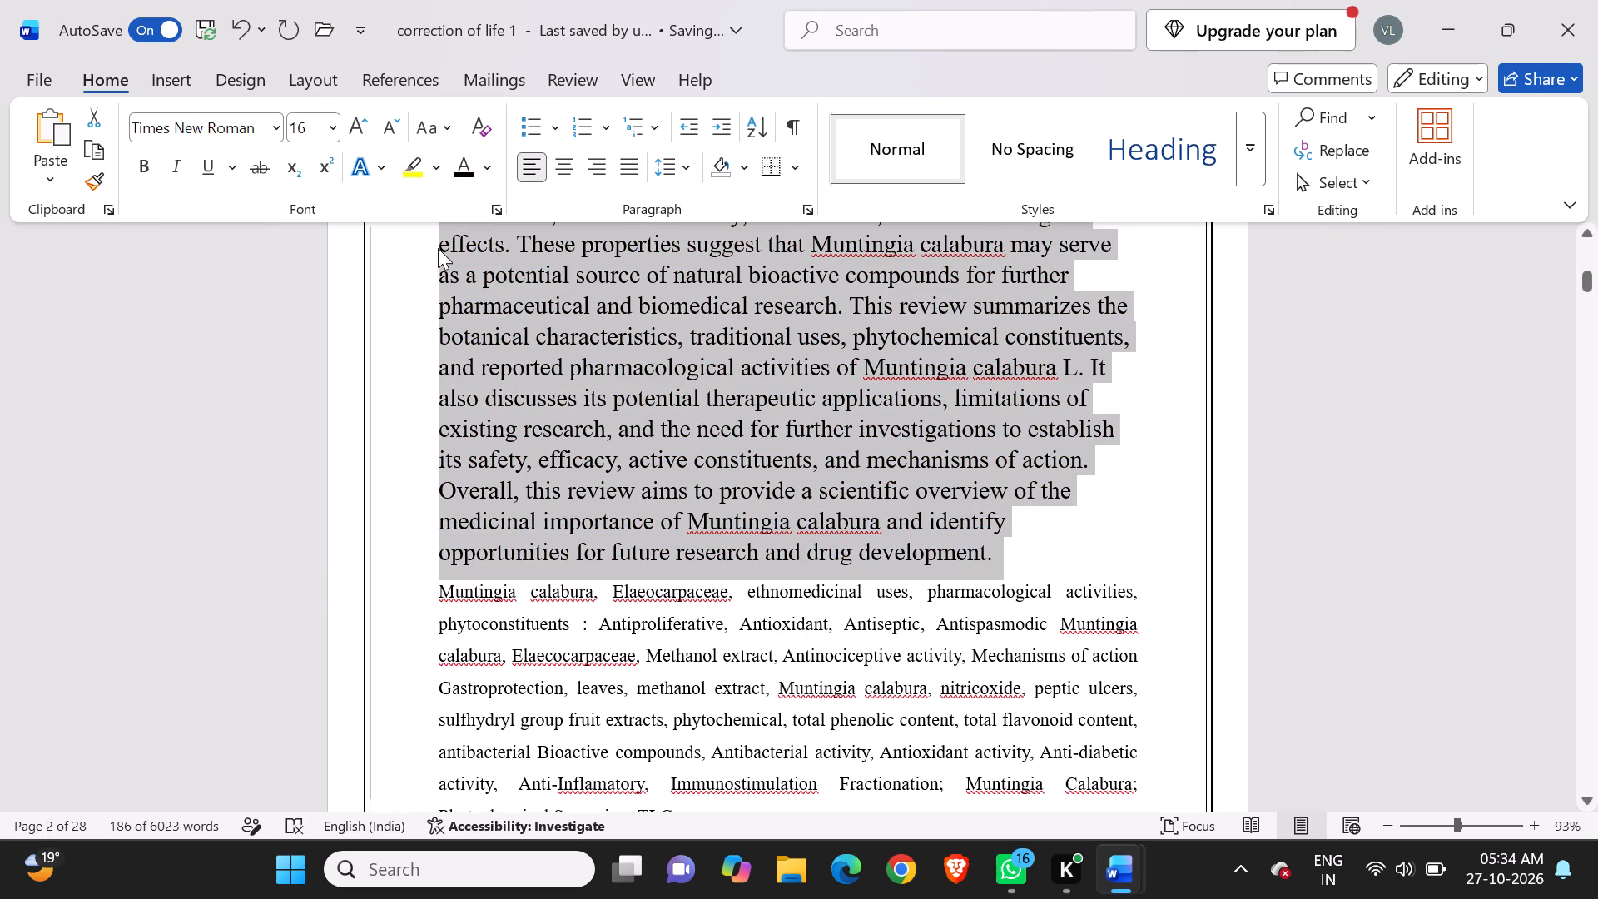
{"action": "left_click", "coordinate": [336, 120]}
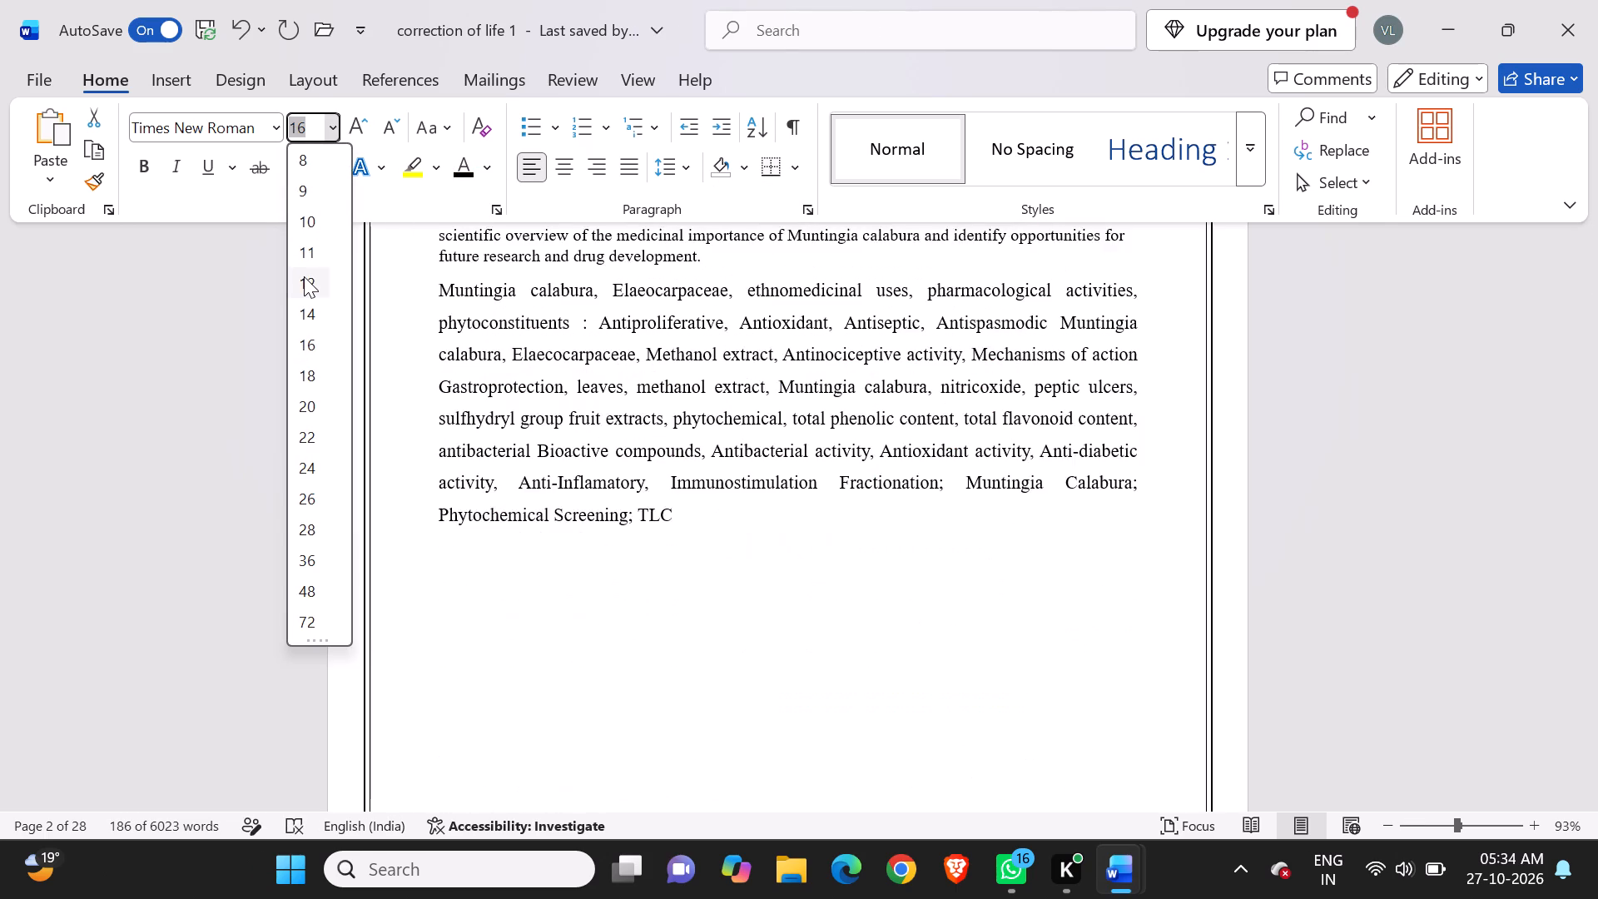
{"action": "left_click", "coordinate": [304, 277]}
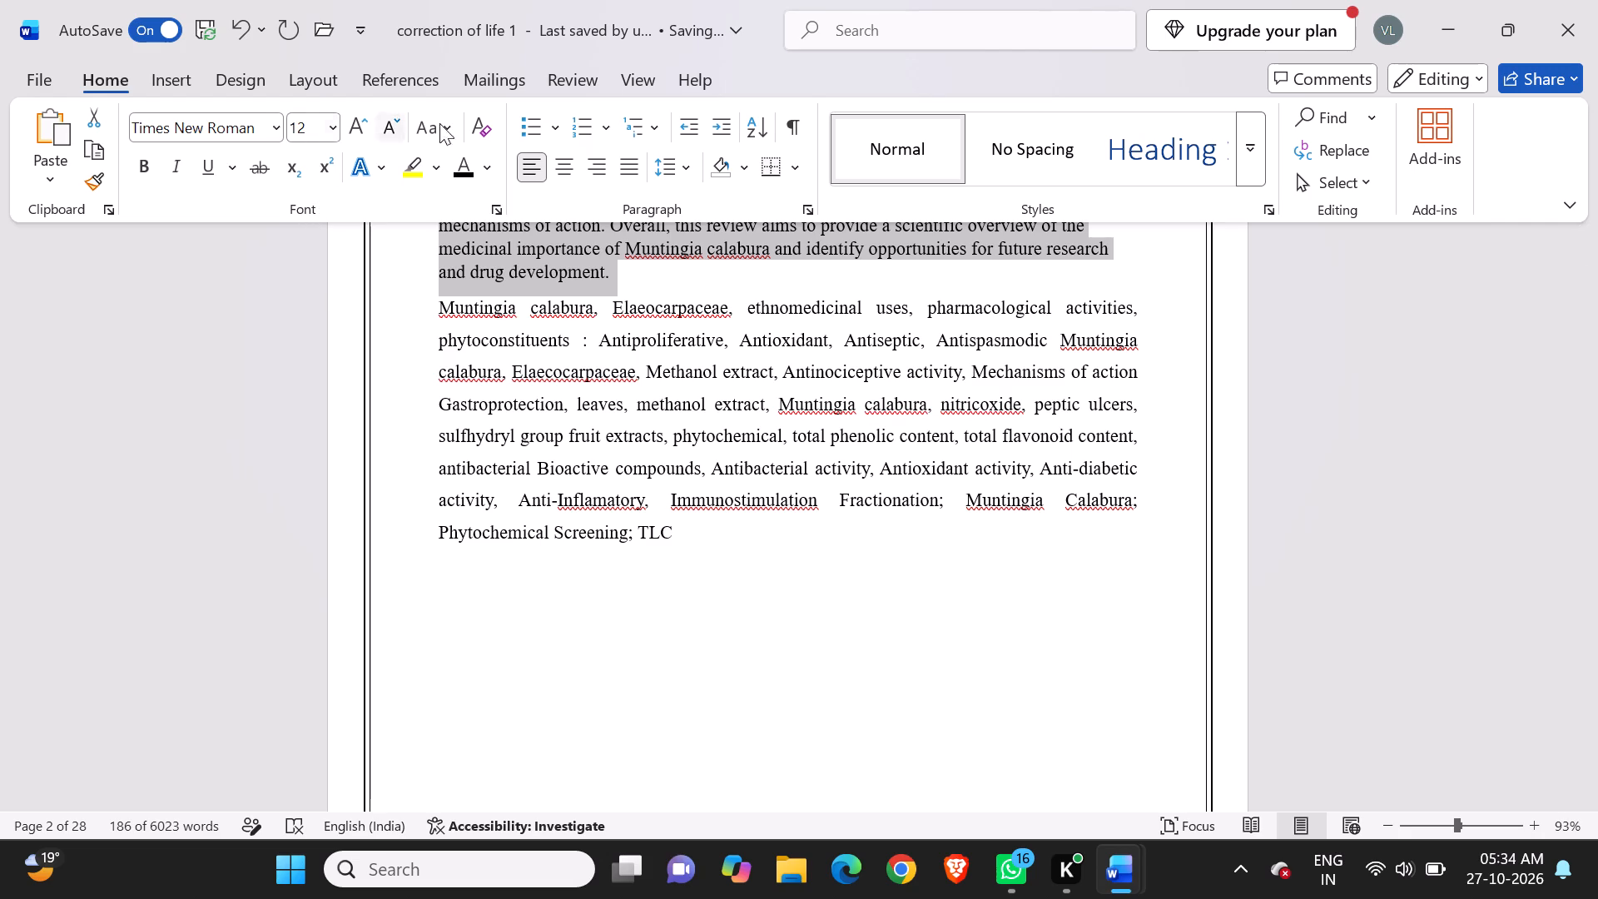
Set the abstract body text to 1.5 line spacing and justified alignment.
{"action": "left_click", "coordinate": [660, 156]}
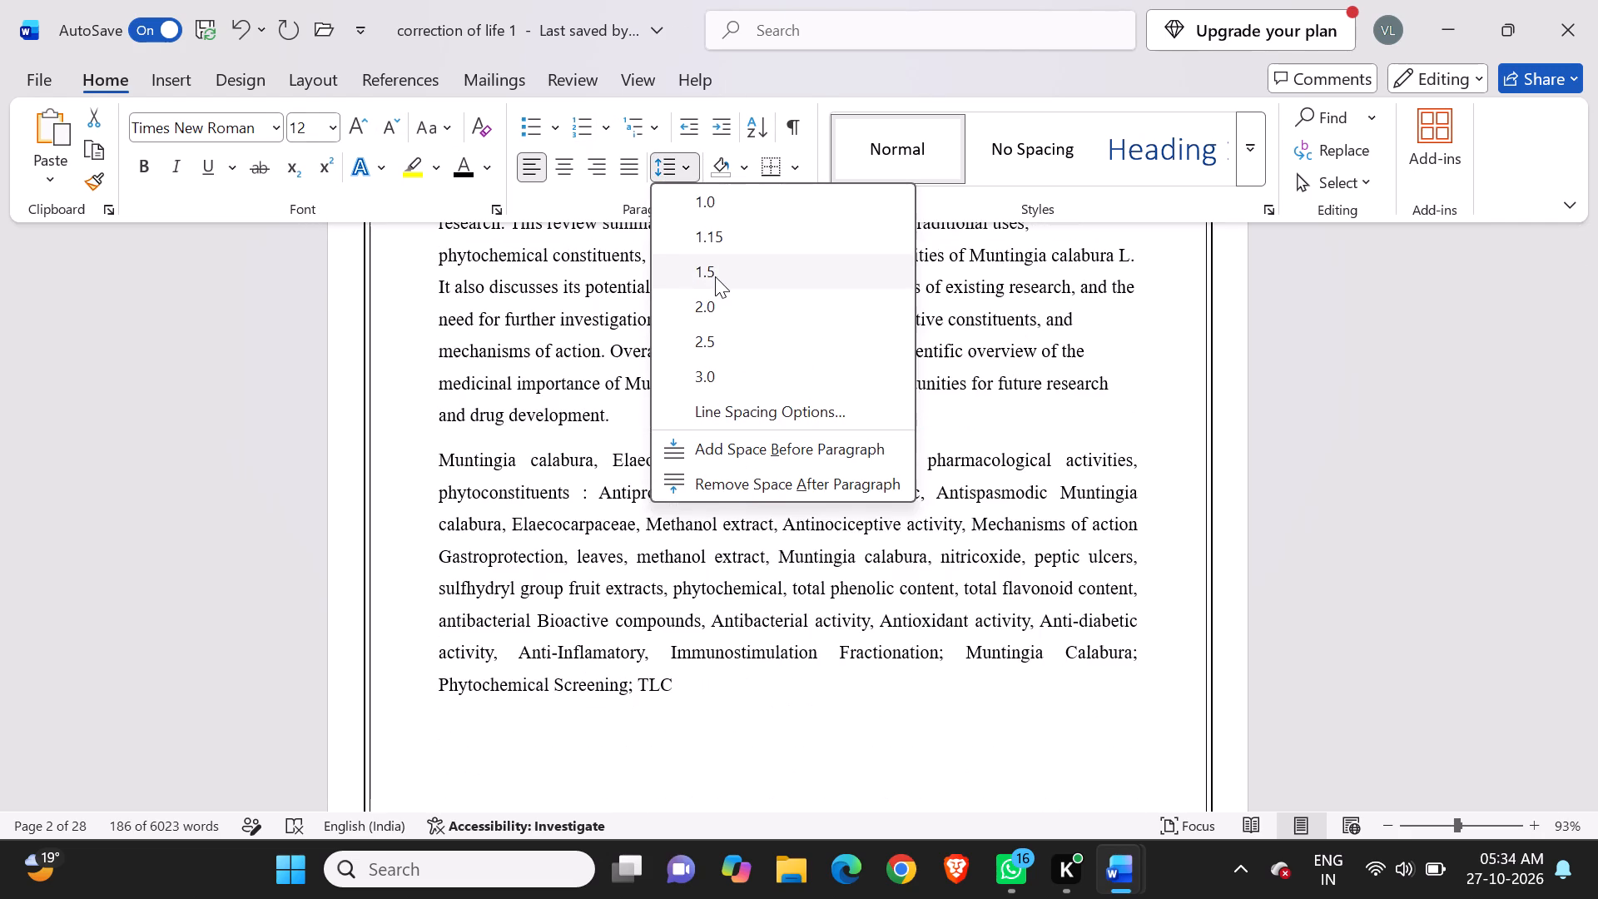
{"action": "left_click", "coordinate": [716, 273]}
{"action": "left_click", "coordinate": [624, 161]}
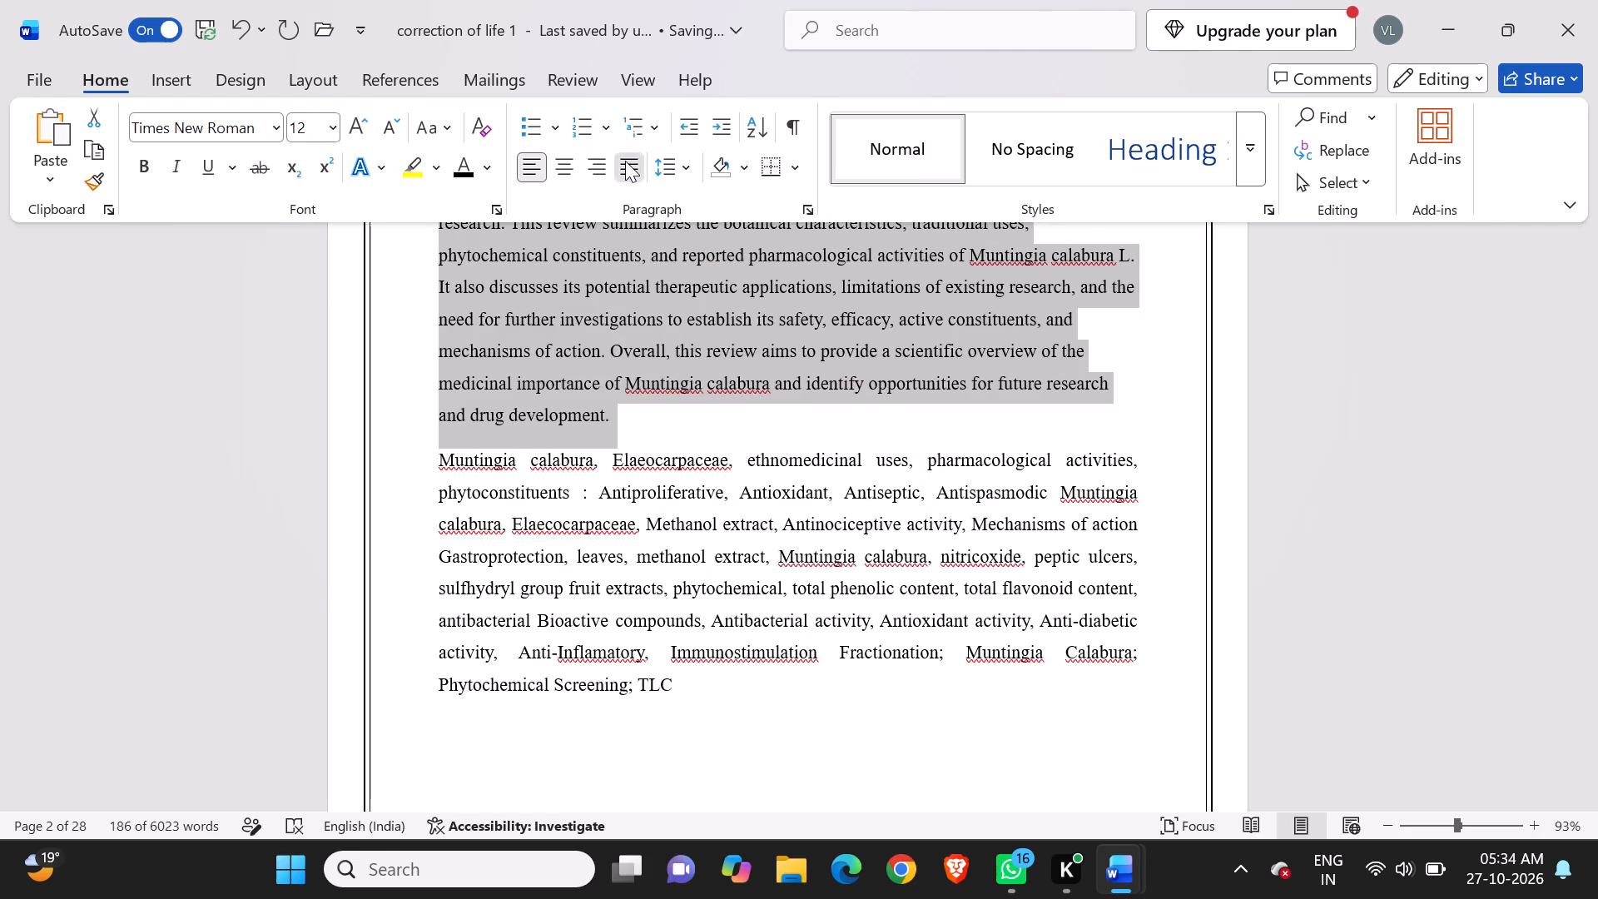
{"action": "left_click", "coordinate": [1090, 544]}
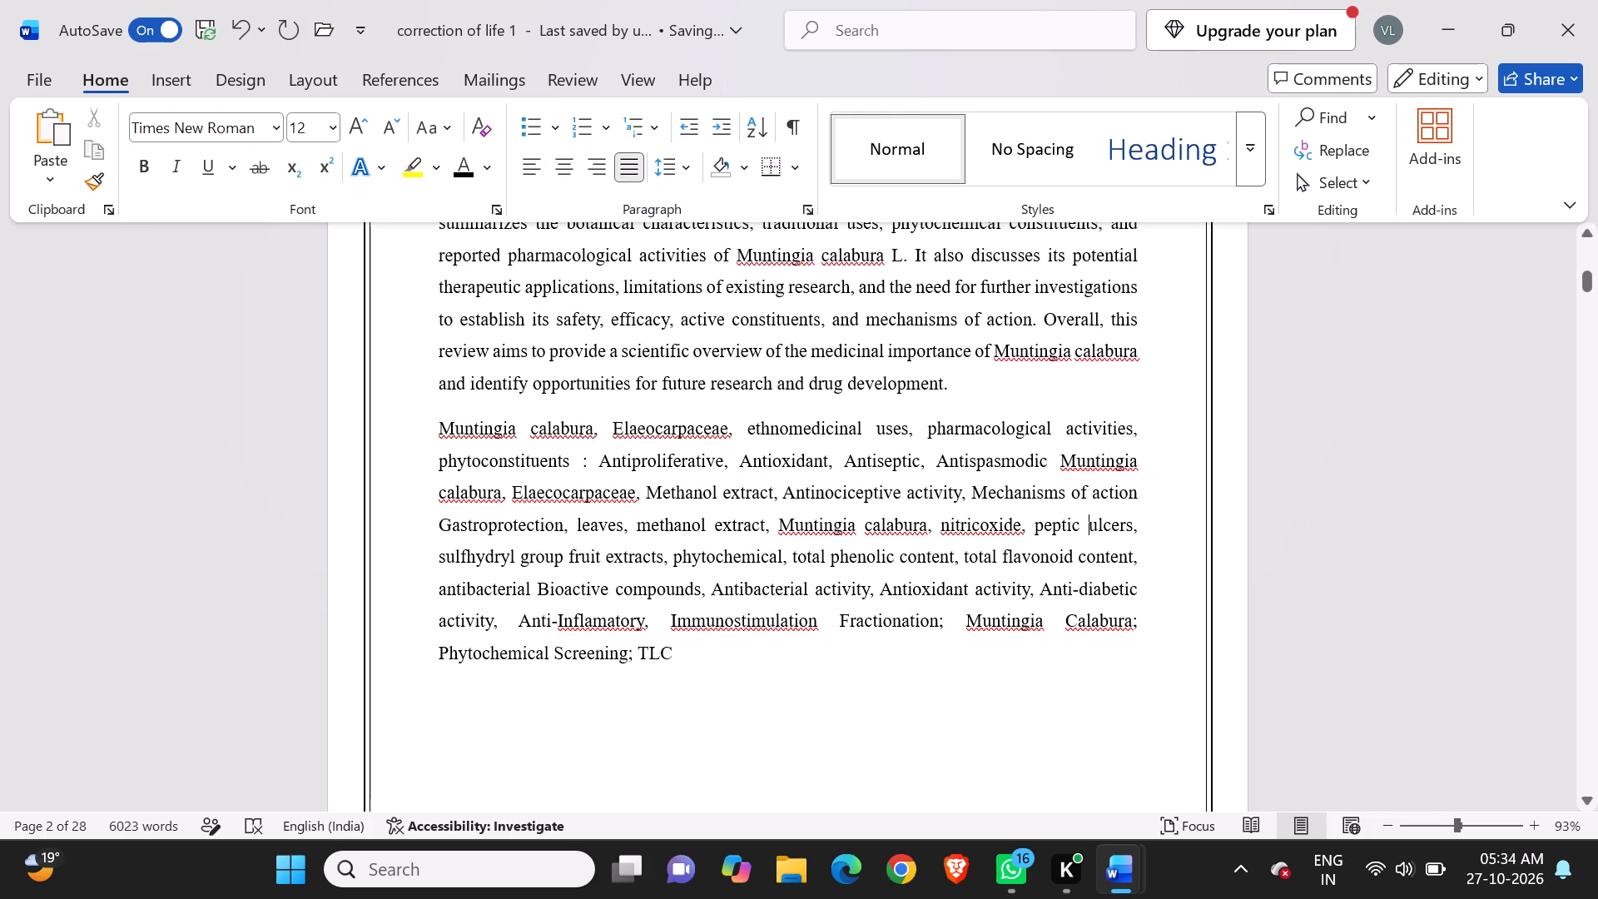
Review the layout from the title page through the Abstract and keywords to the Introduction heading, returning to the keywords.
{"action": "scroll", "coordinate": [648, 490], "scroll_direction": "up", "scroll_amount": 11}
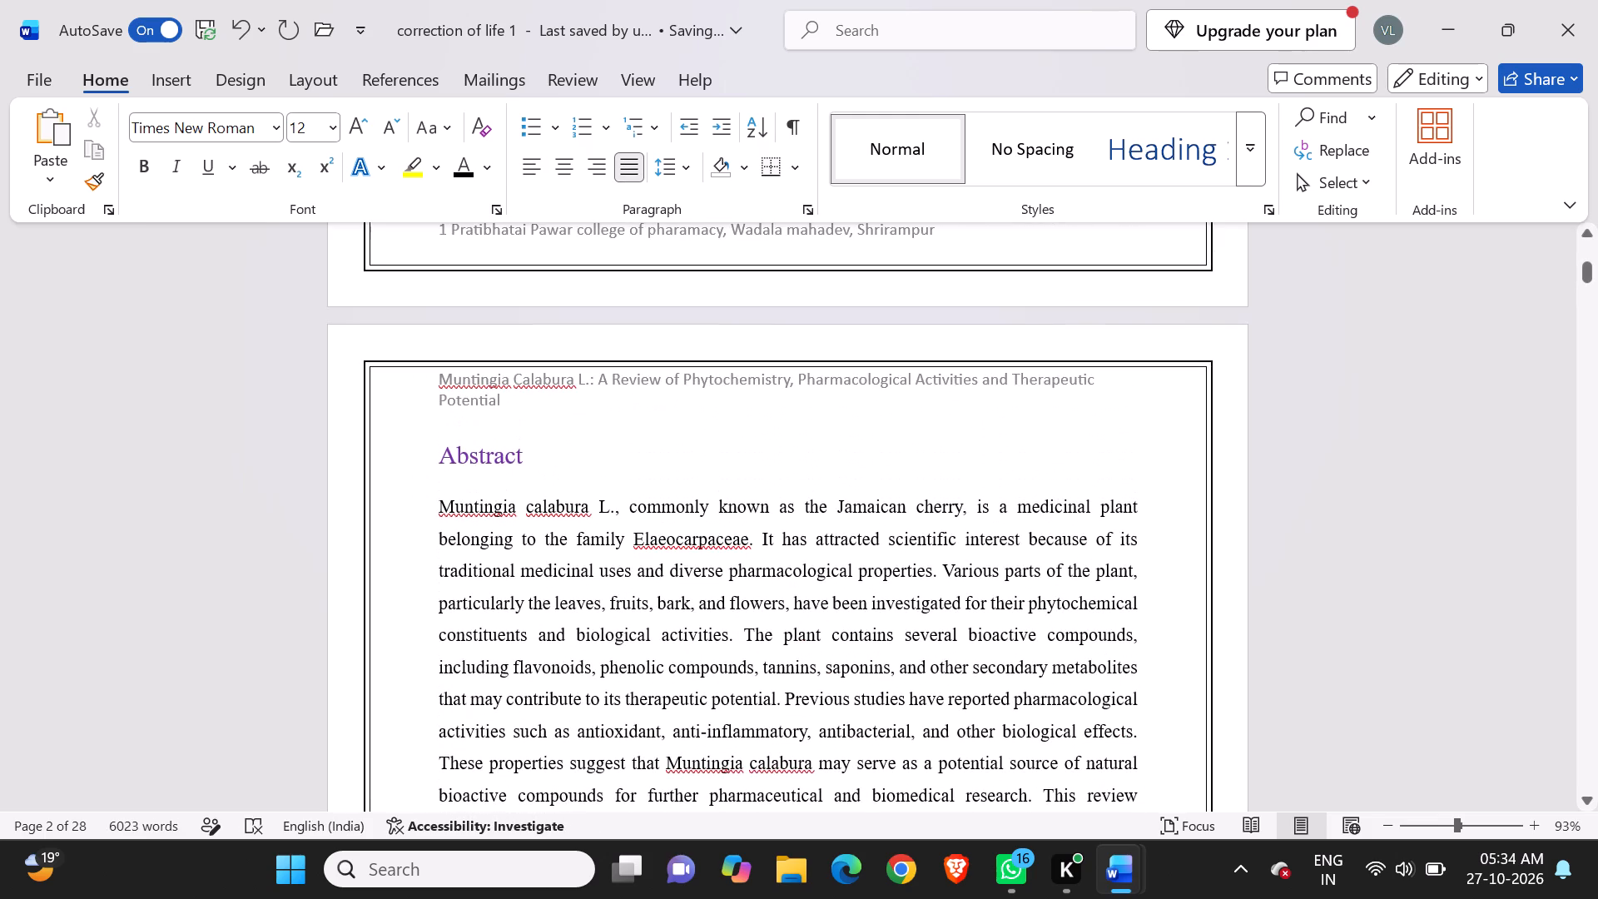
{"action": "scroll", "coordinate": [648, 487], "scroll_direction": "up", "scroll_amount": 17}
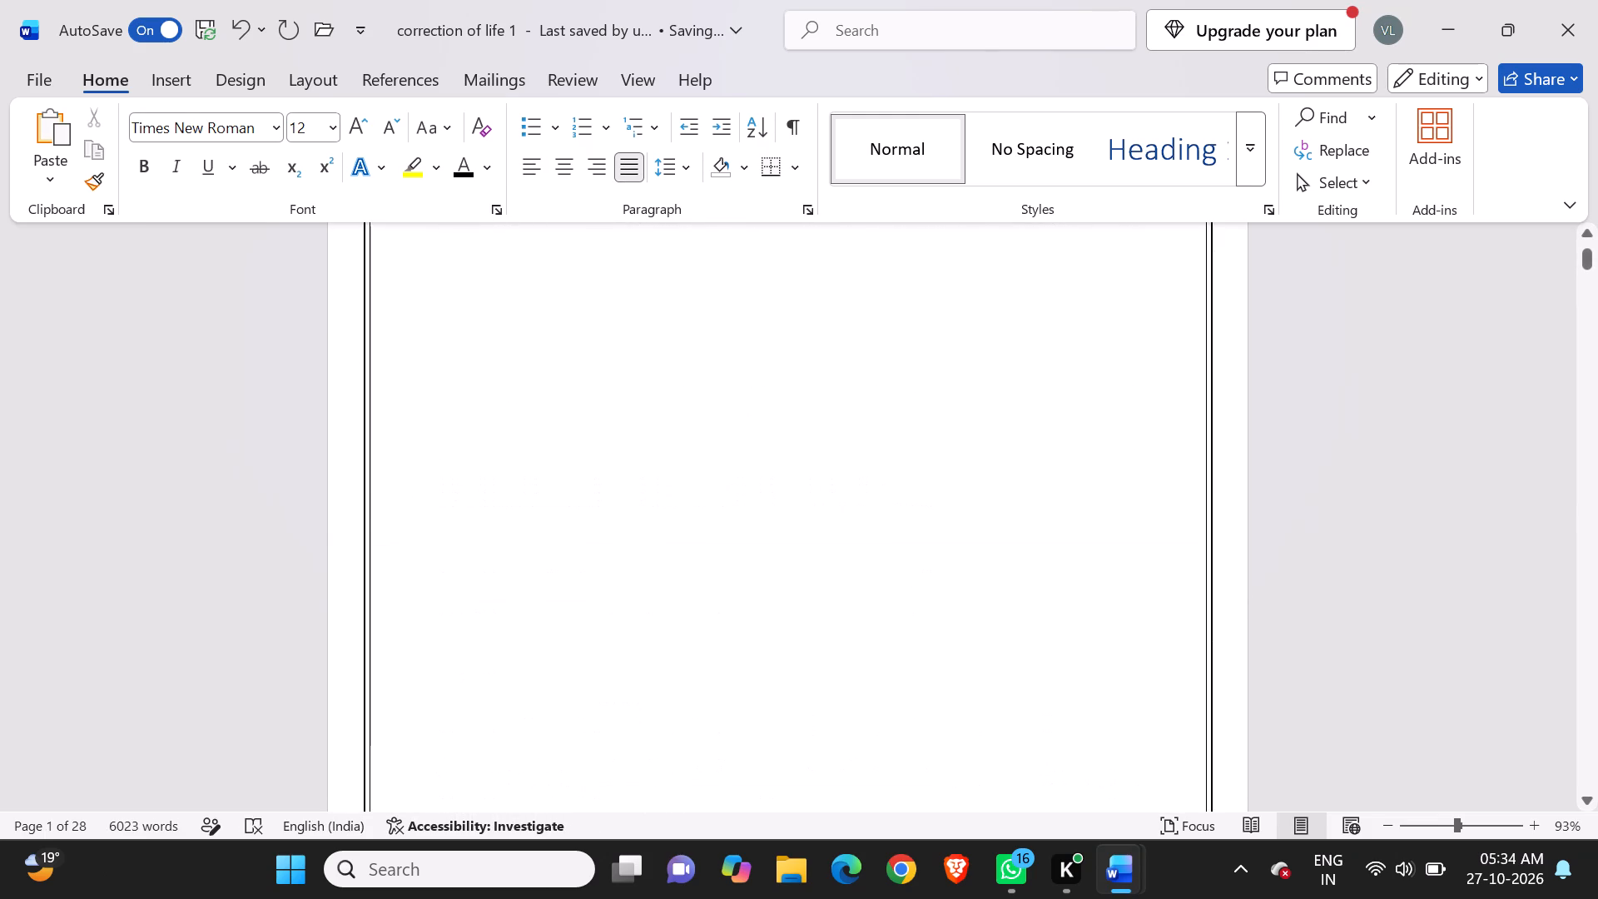
{"action": "scroll", "coordinate": [653, 472], "scroll_direction": "up", "scroll_amount": 9}
{"action": "scroll", "coordinate": [654, 470], "scroll_direction": "down", "scroll_amount": 5}
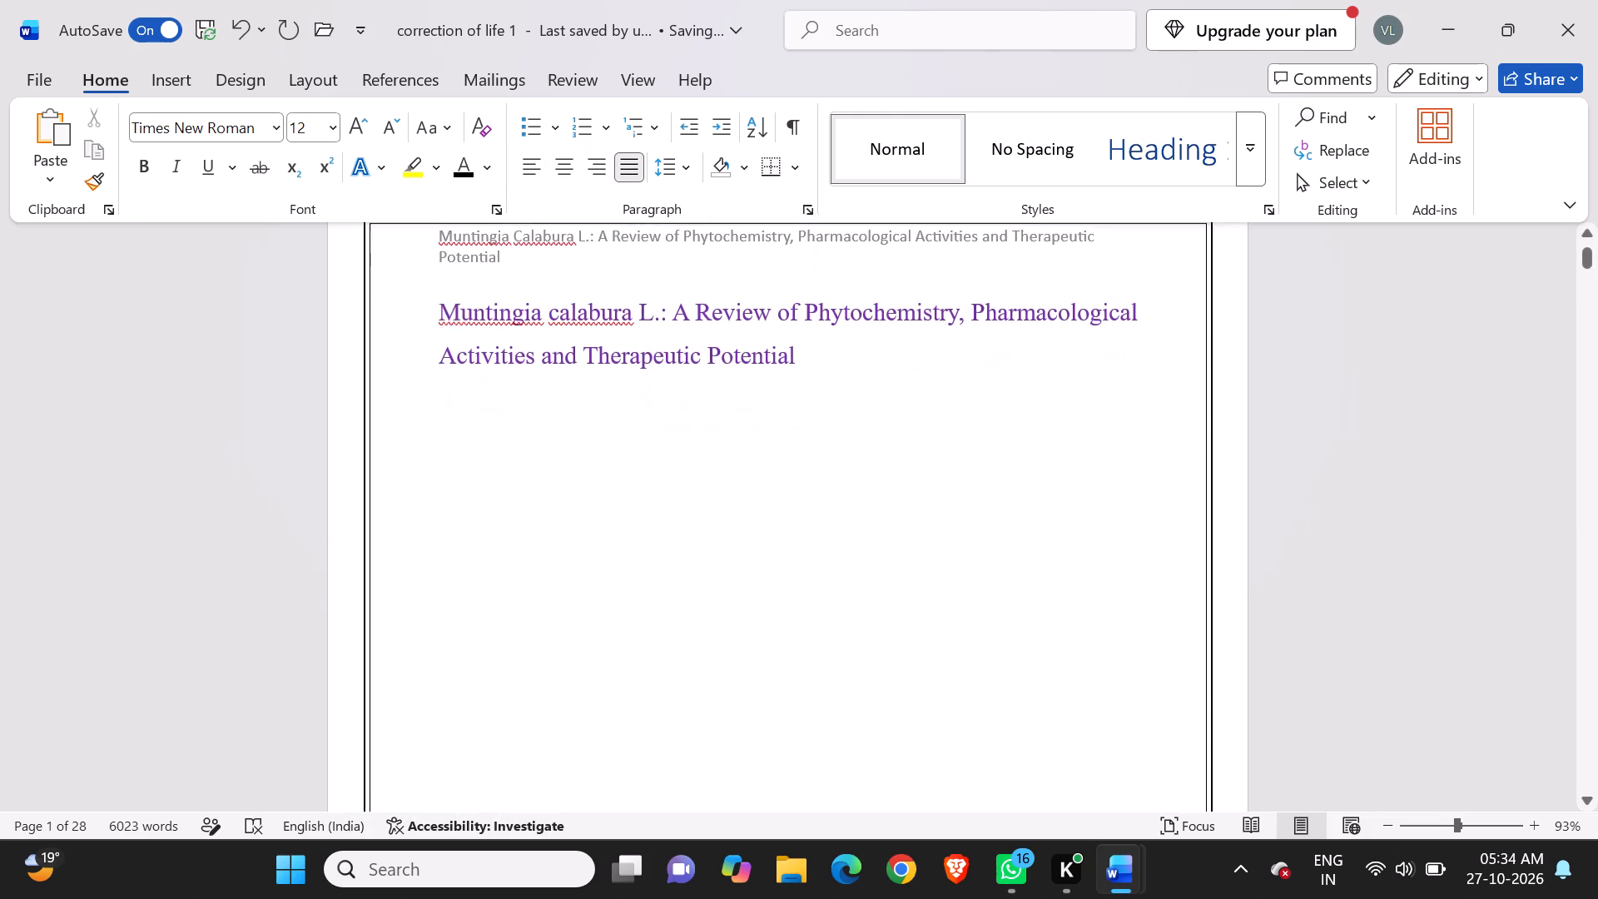
{"action": "scroll", "coordinate": [654, 470], "scroll_direction": "down", "scroll_amount": 20}
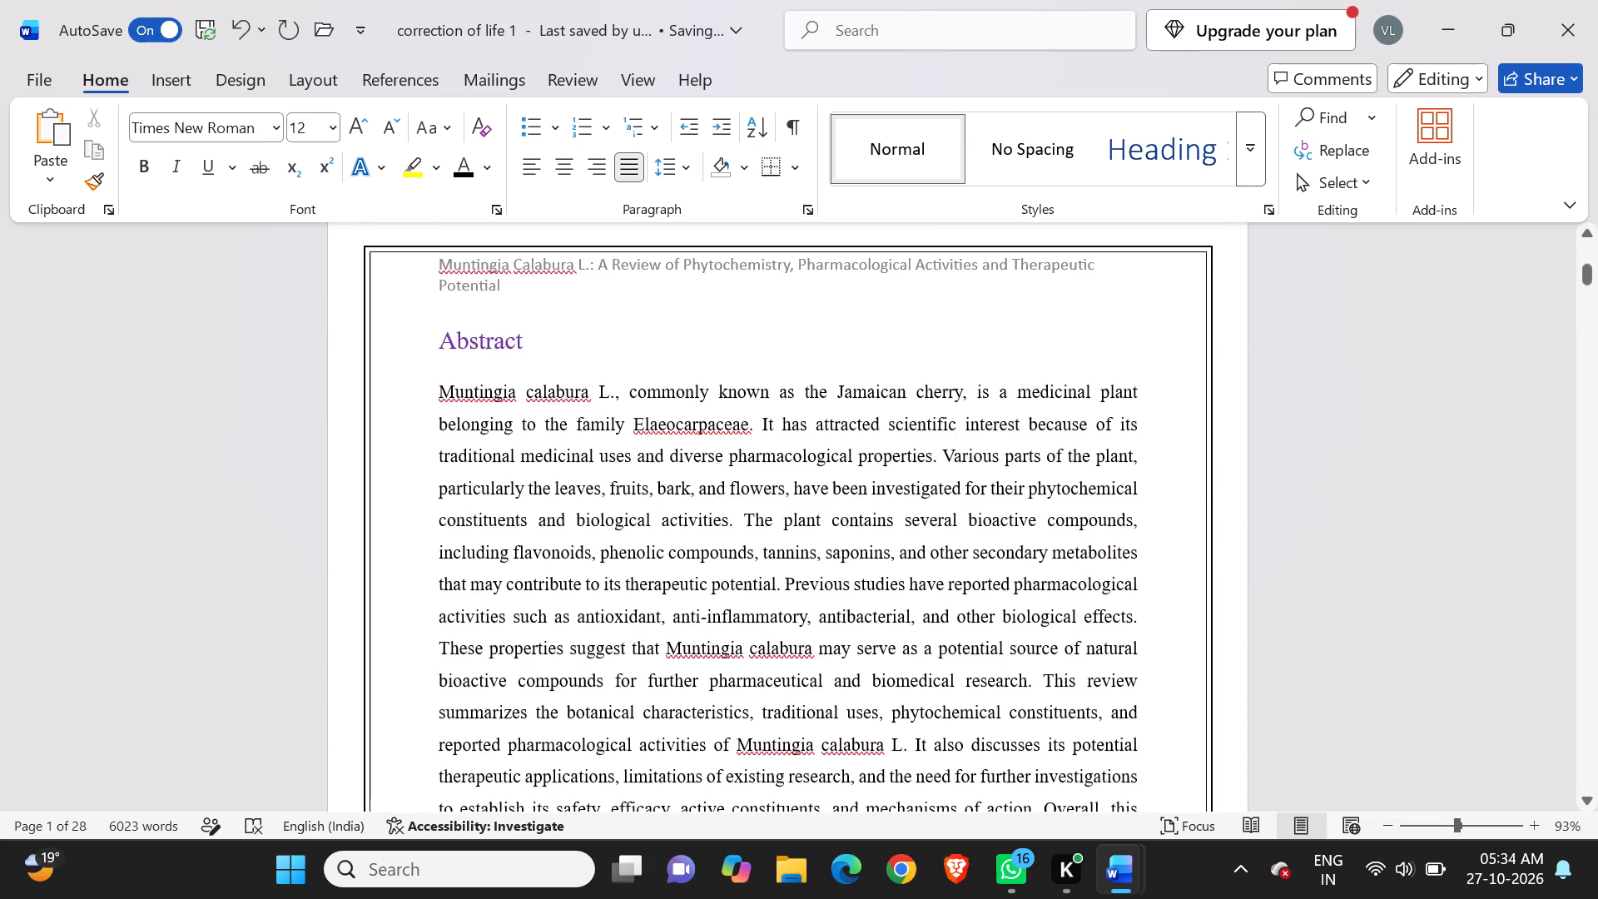
{"action": "scroll", "coordinate": [656, 468], "scroll_direction": "down", "scroll_amount": 8}
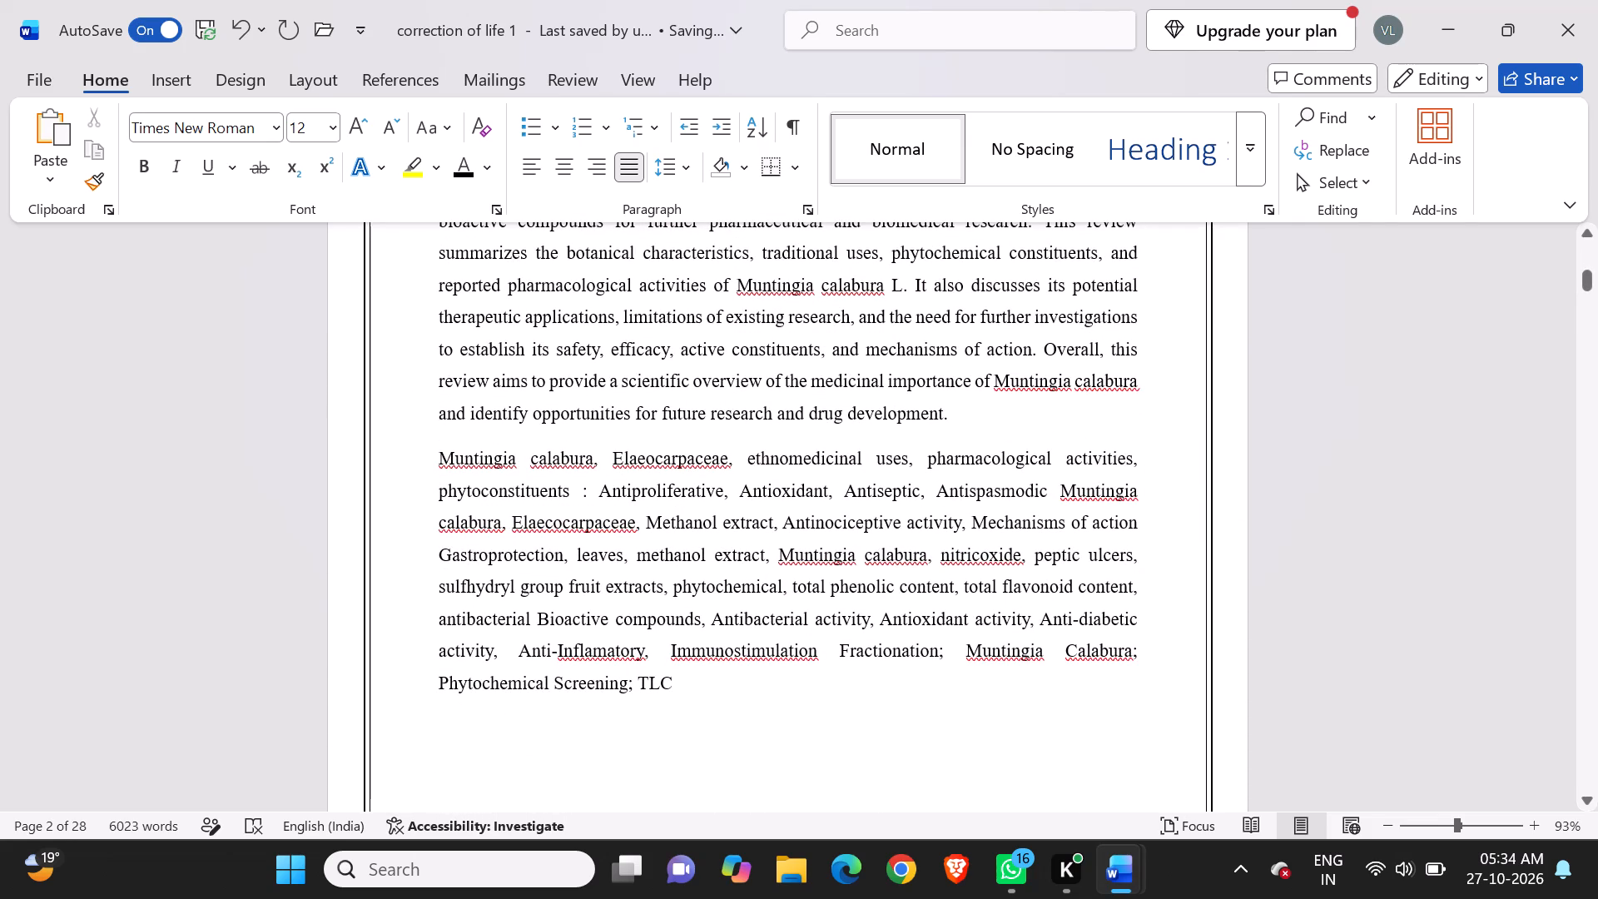
{"action": "scroll", "coordinate": [656, 468], "scroll_direction": "down", "scroll_amount": 9}
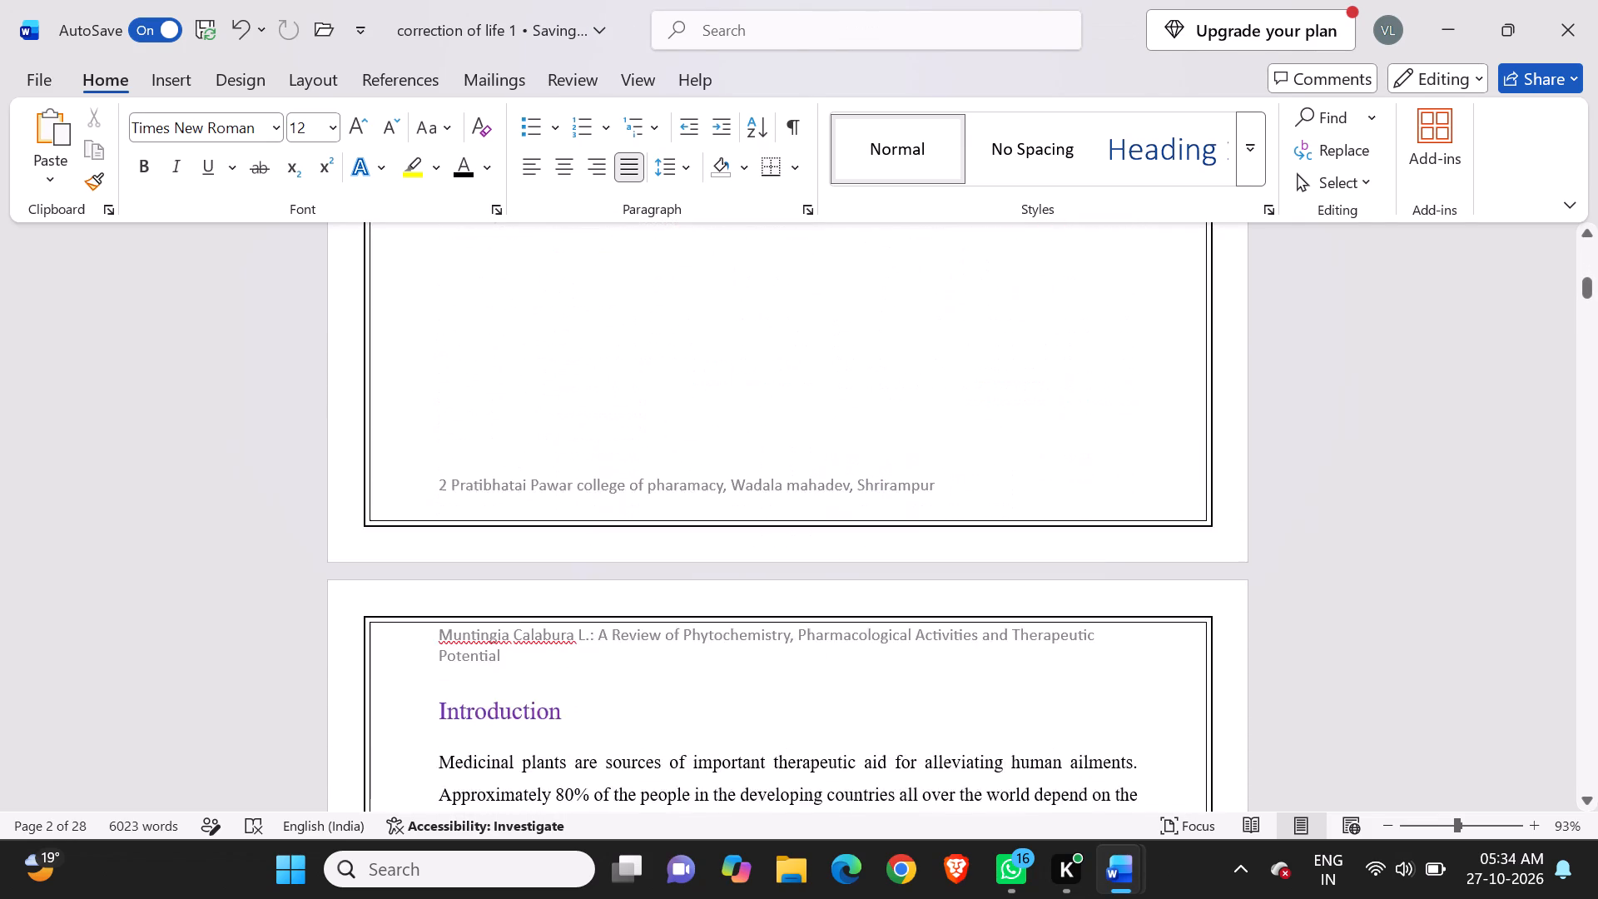
{"action": "scroll", "coordinate": [656, 468], "scroll_direction": "down", "scroll_amount": 4}
{"action": "scroll", "coordinate": [656, 468], "scroll_direction": "up", "scroll_amount": 15}
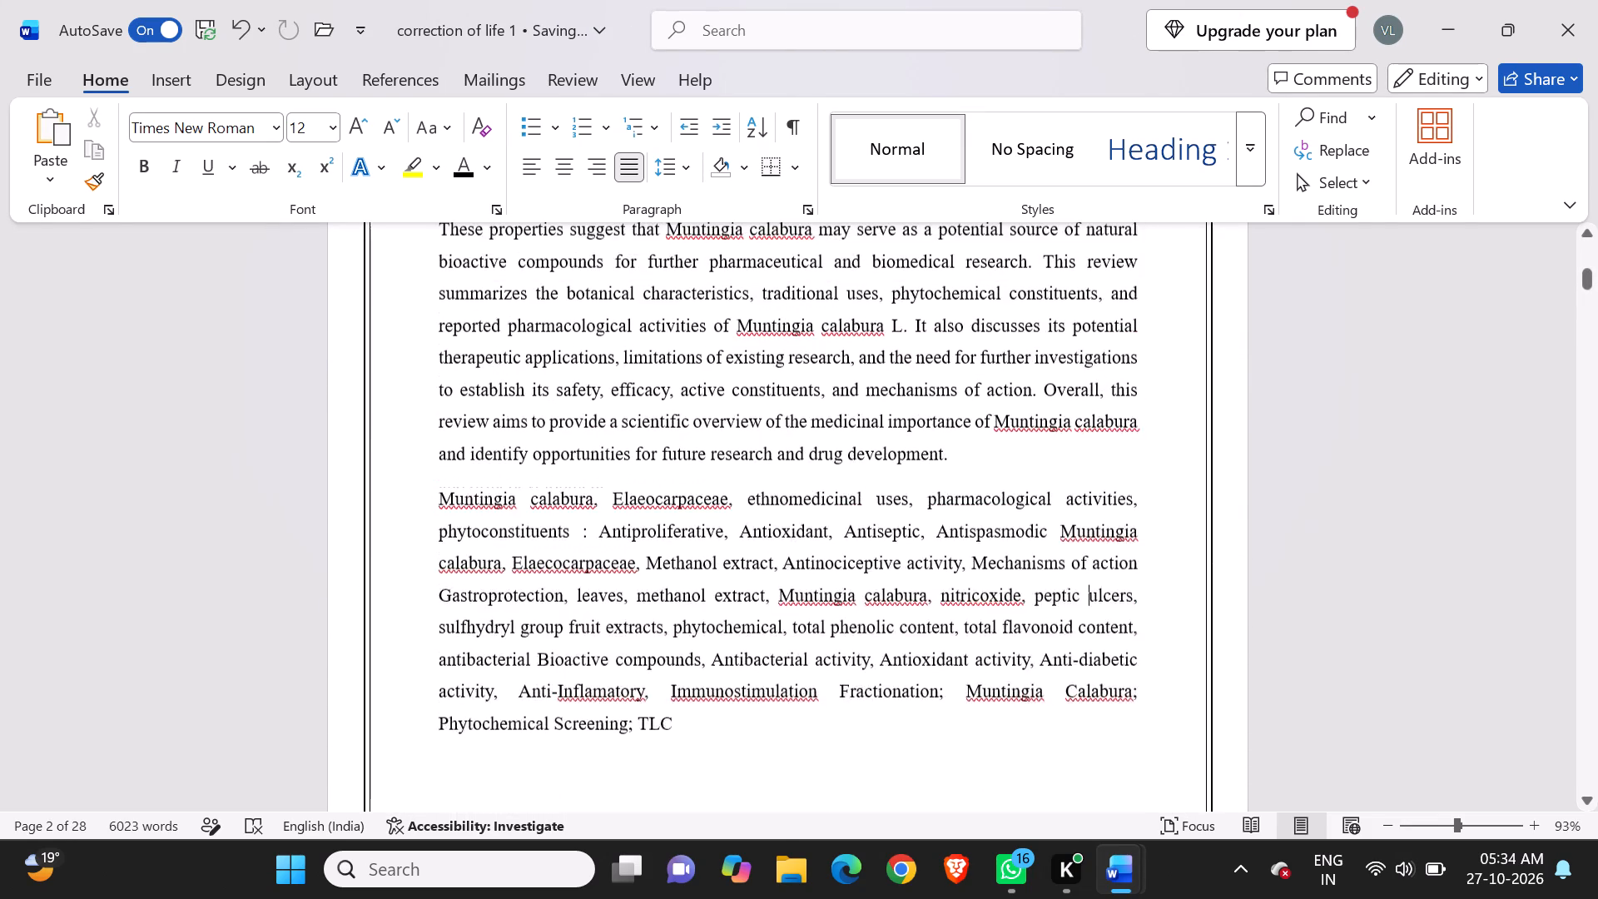
Add a new line reading "keywords" between the end of the abstract paragraph and the keyword list on page 2.
{"action": "left_click", "coordinate": [503, 549]}
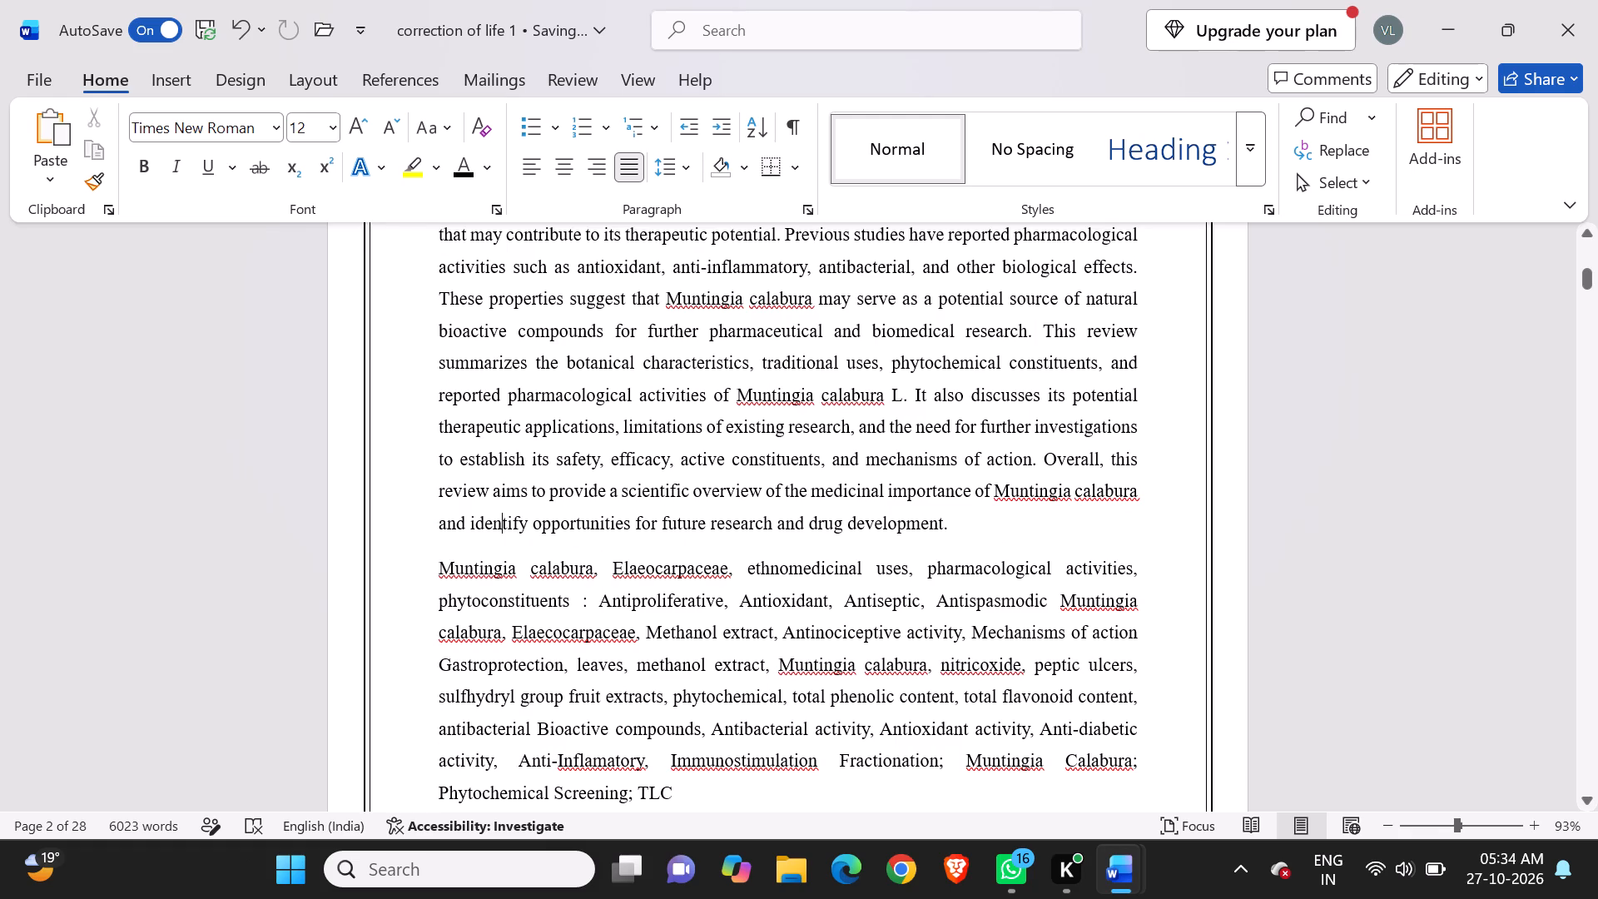
{"action": "left_click", "coordinate": [984, 540]}
{"action": "key", "text": "Return"}
{"action": "key", "text": "k"}
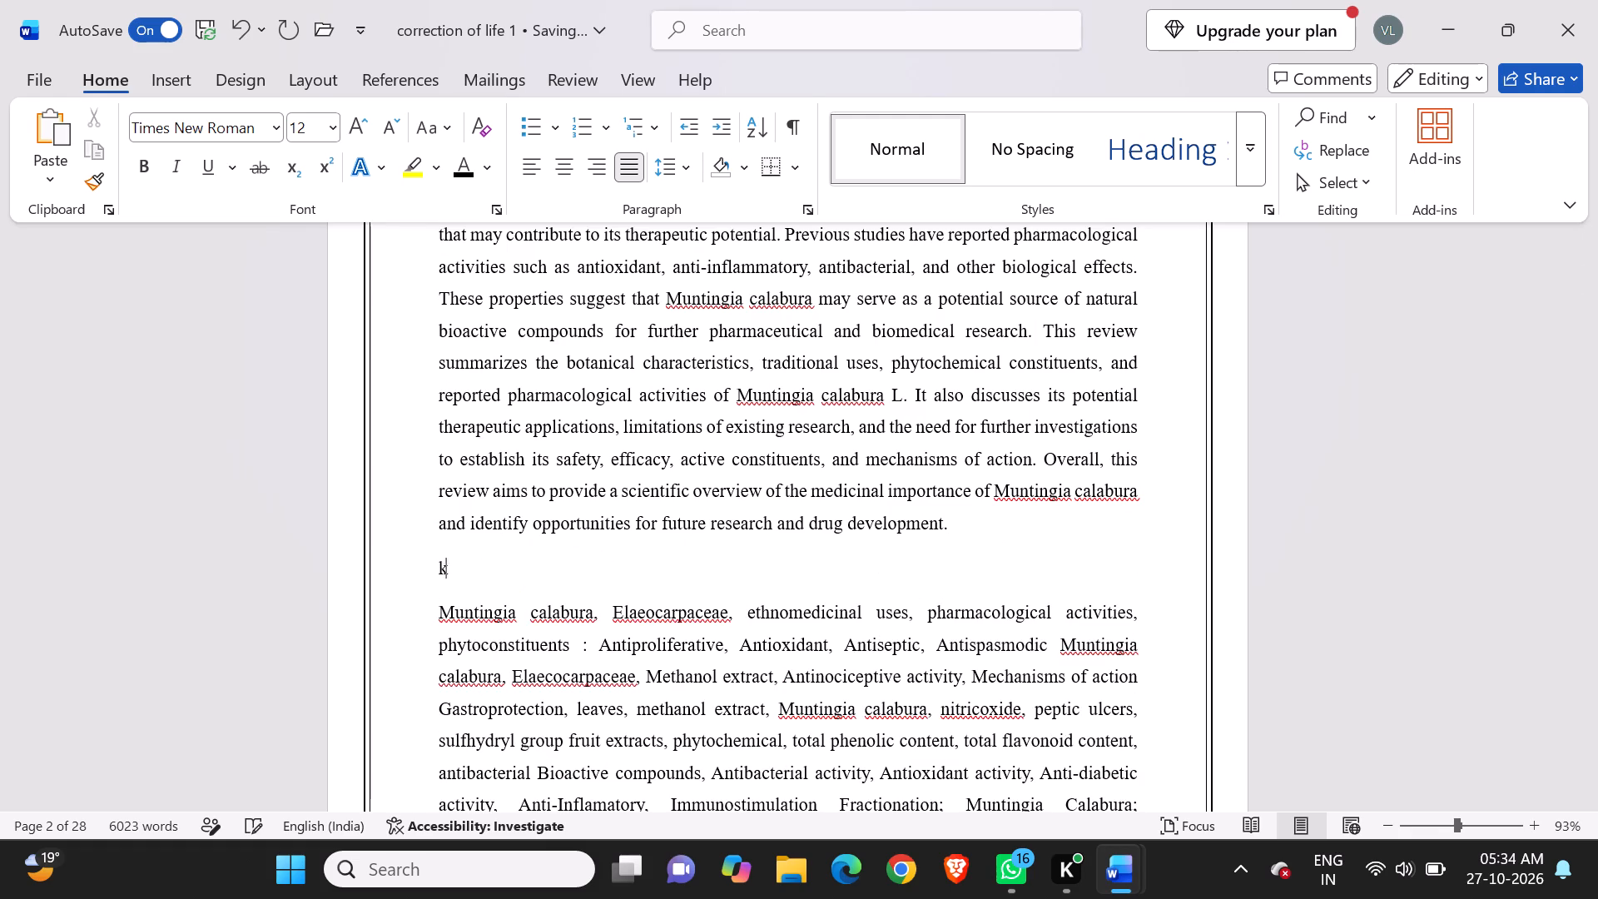
{"action": "type", "text": "eywords"}
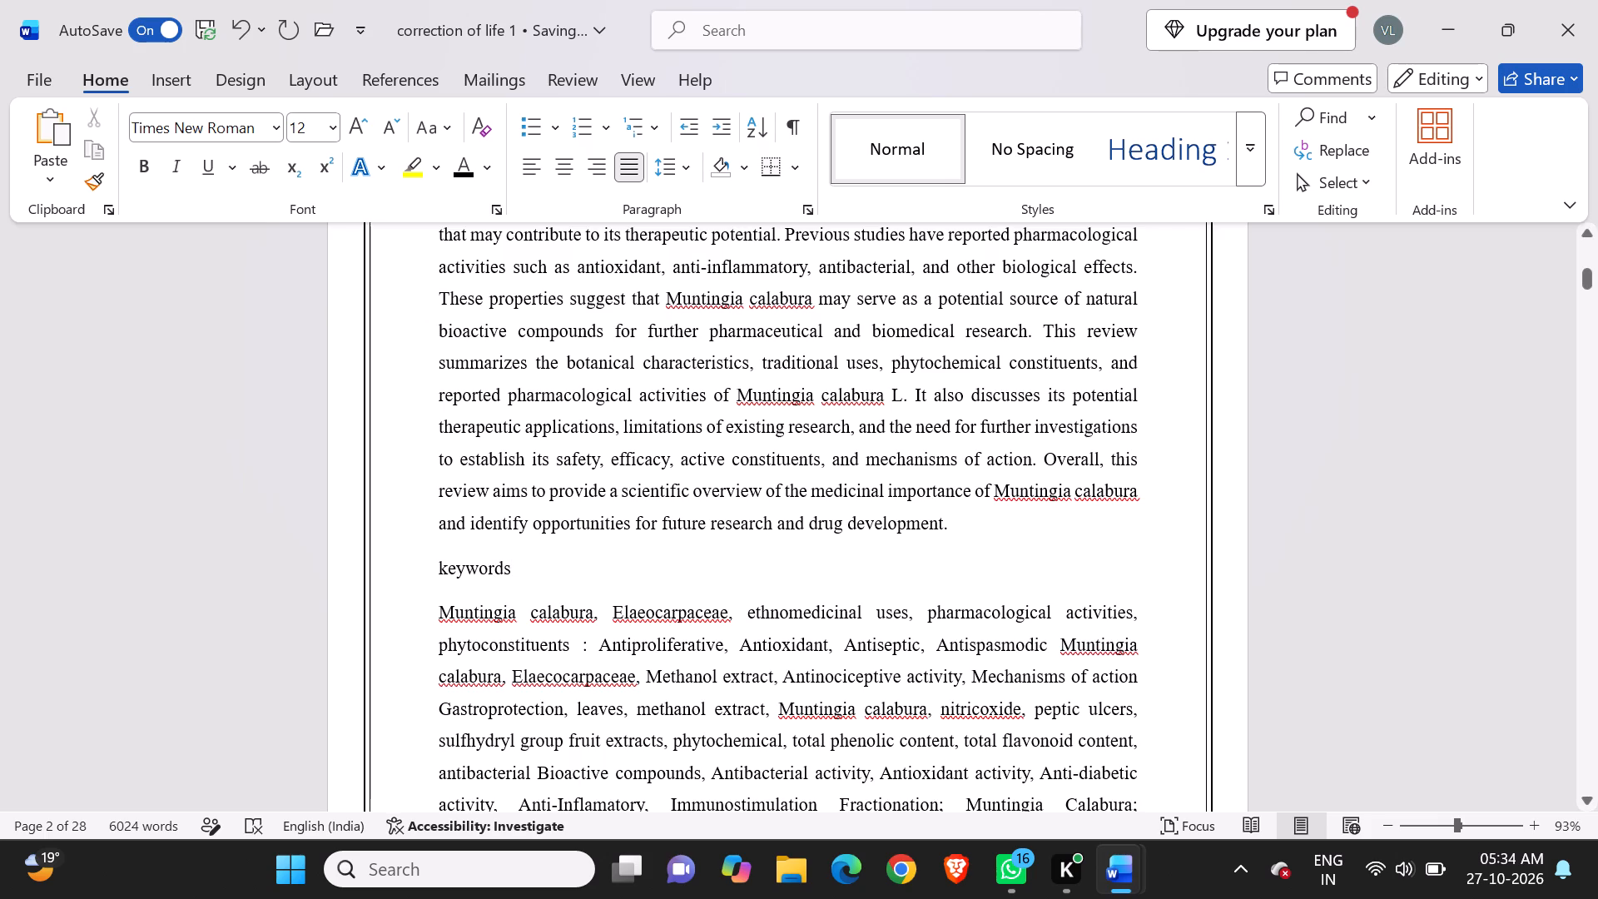
Format the "keywords" heading with purple font colour and size 16.
{"action": "left_click_drag", "start_coordinate": [435, 562], "coordinate": [519, 577]}
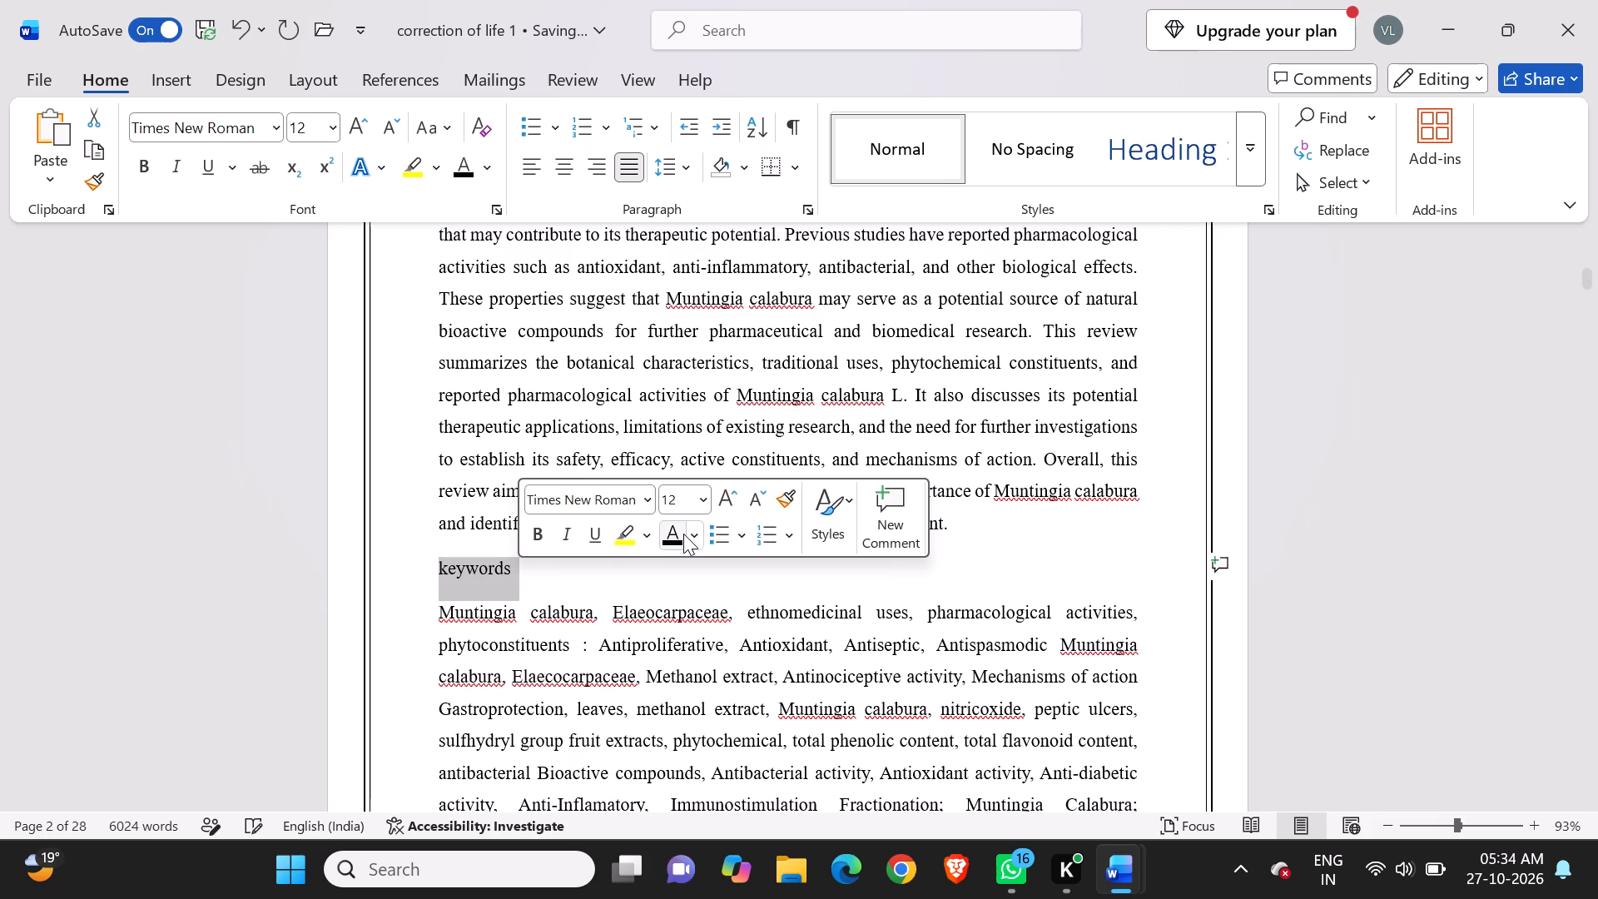
{"action": "left_click", "coordinate": [685, 531]}
{"action": "left_click", "coordinate": [687, 534]}
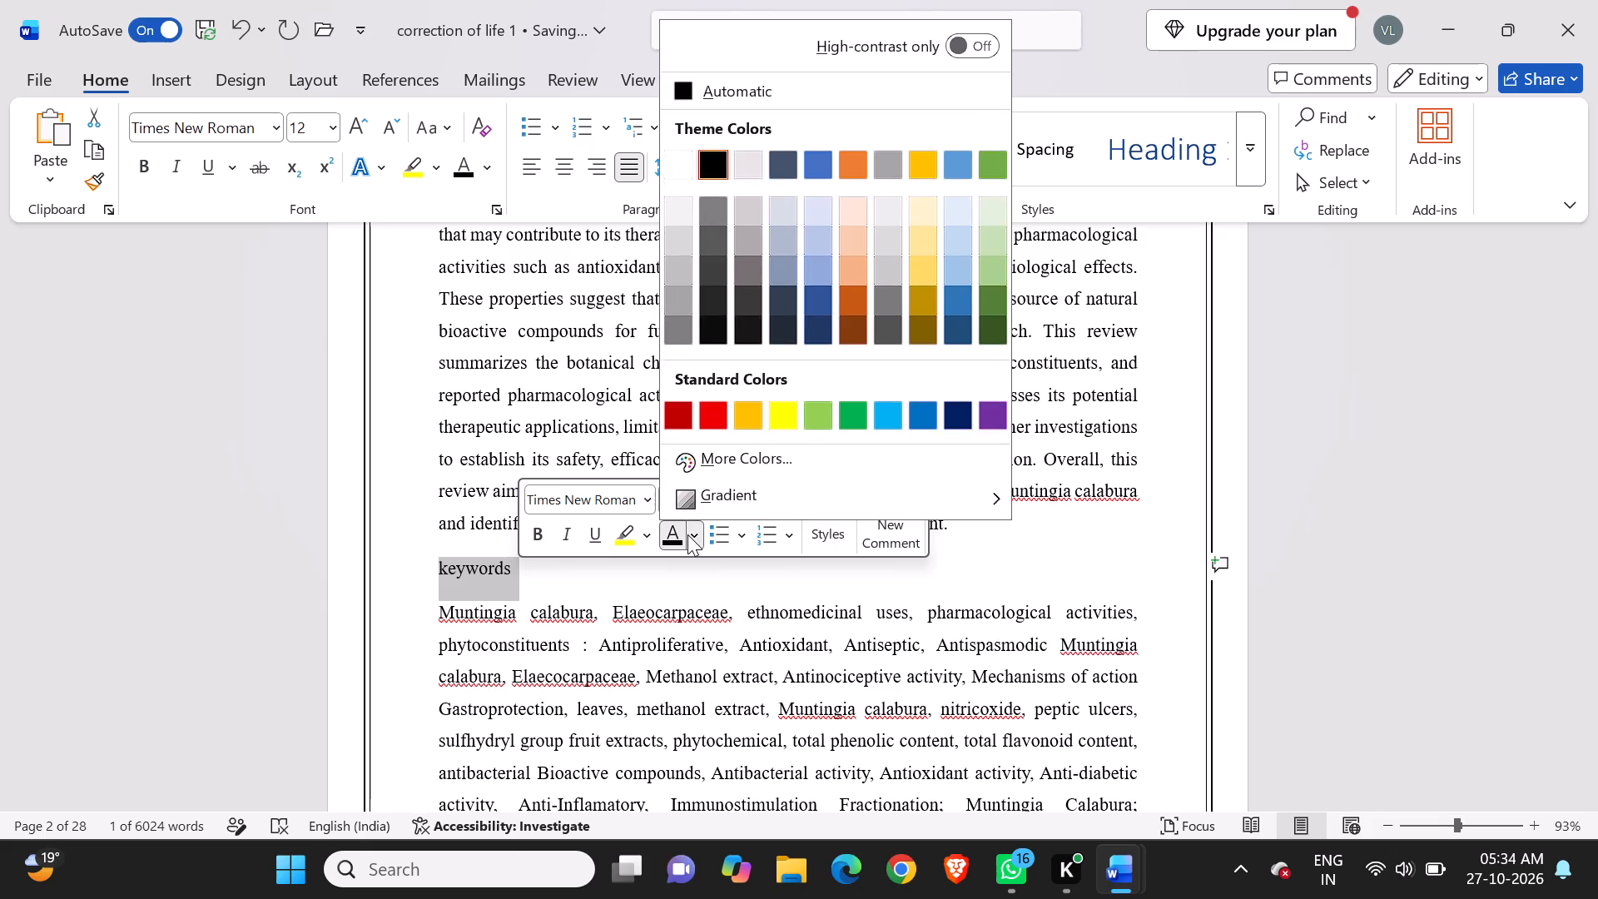
{"action": "left_click", "coordinate": [1006, 419]}
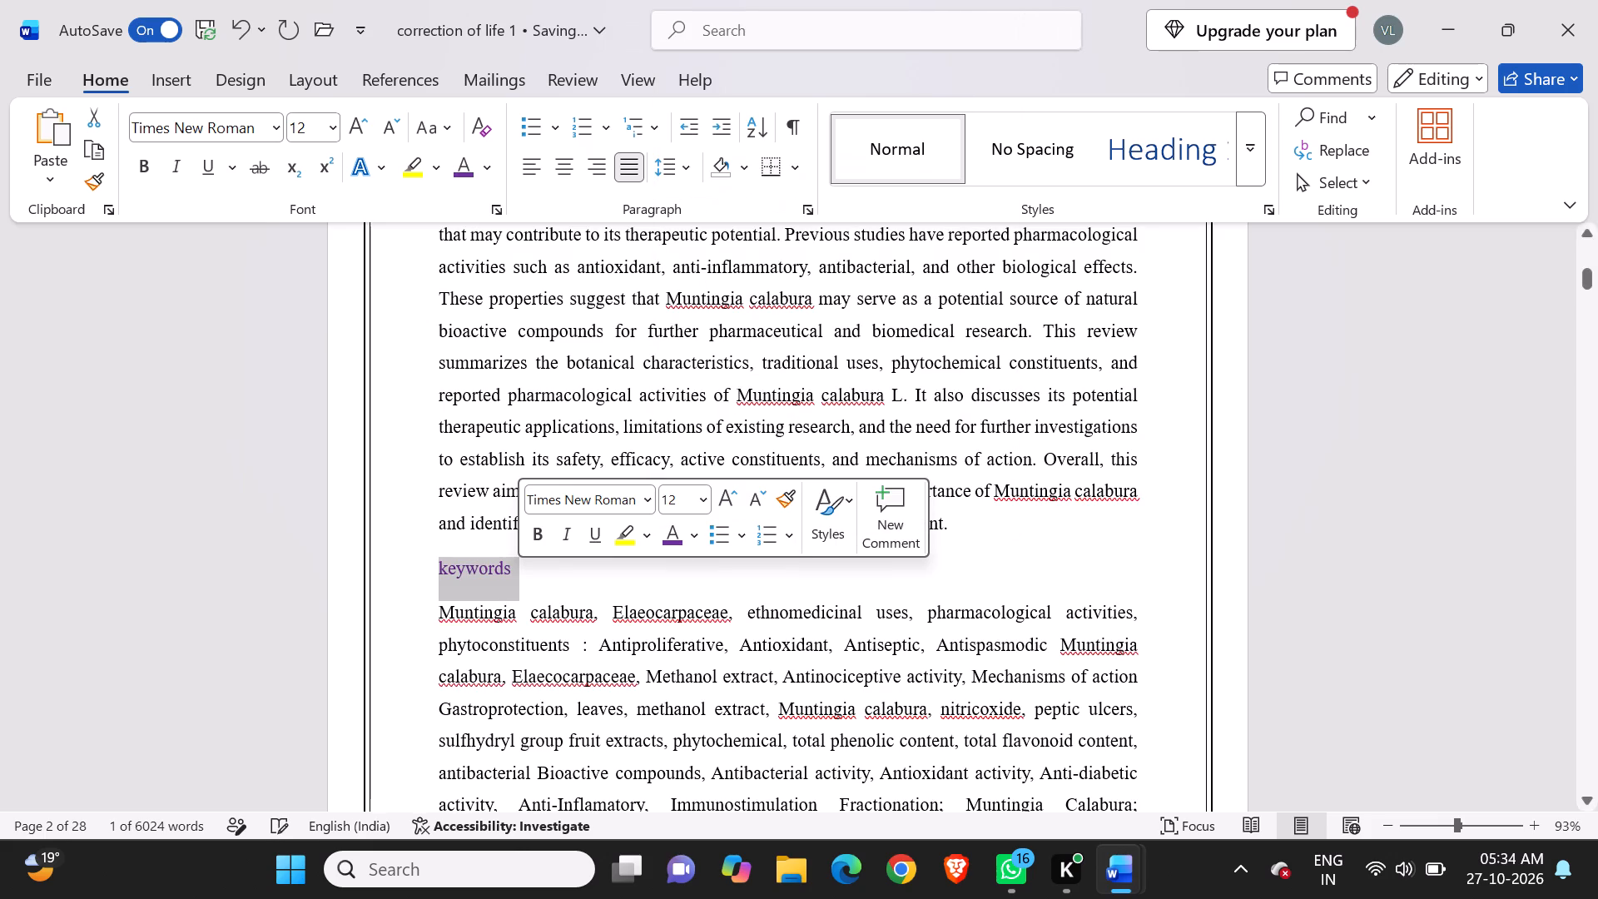
{"action": "left_click", "coordinate": [703, 505]}
{"action": "left_click", "coordinate": [694, 206]}
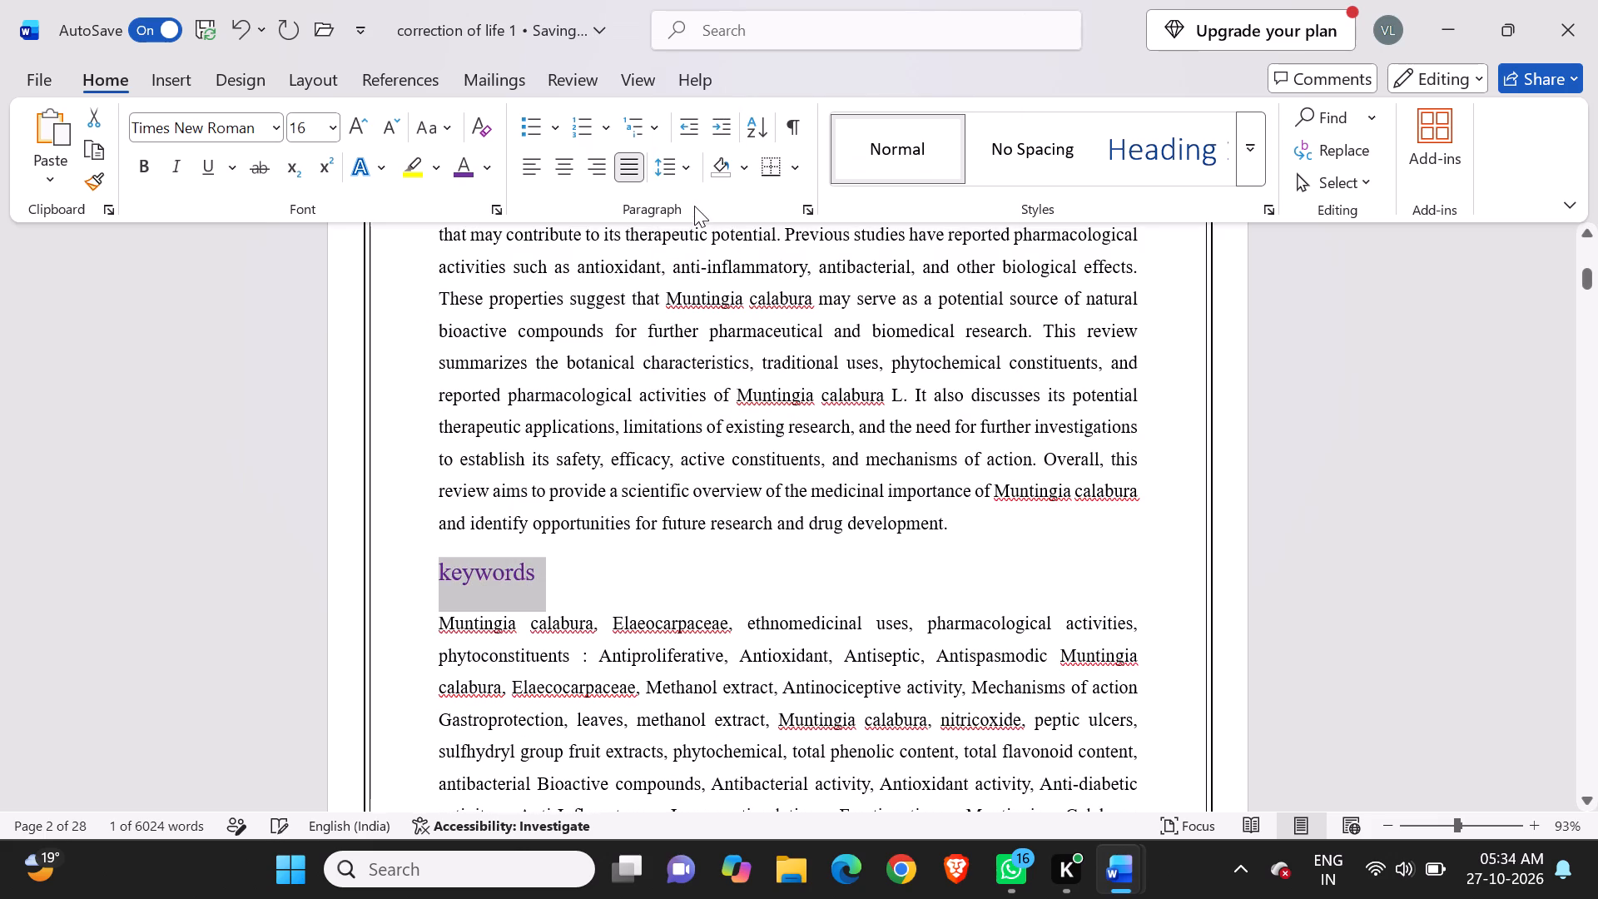
{"action": "left_click", "coordinate": [631, 580]}
Review the headings and layout from the title page through the Abstract to the end of the keyword list.
{"action": "scroll", "coordinate": [632, 575], "scroll_direction": "down", "scroll_amount": 3}
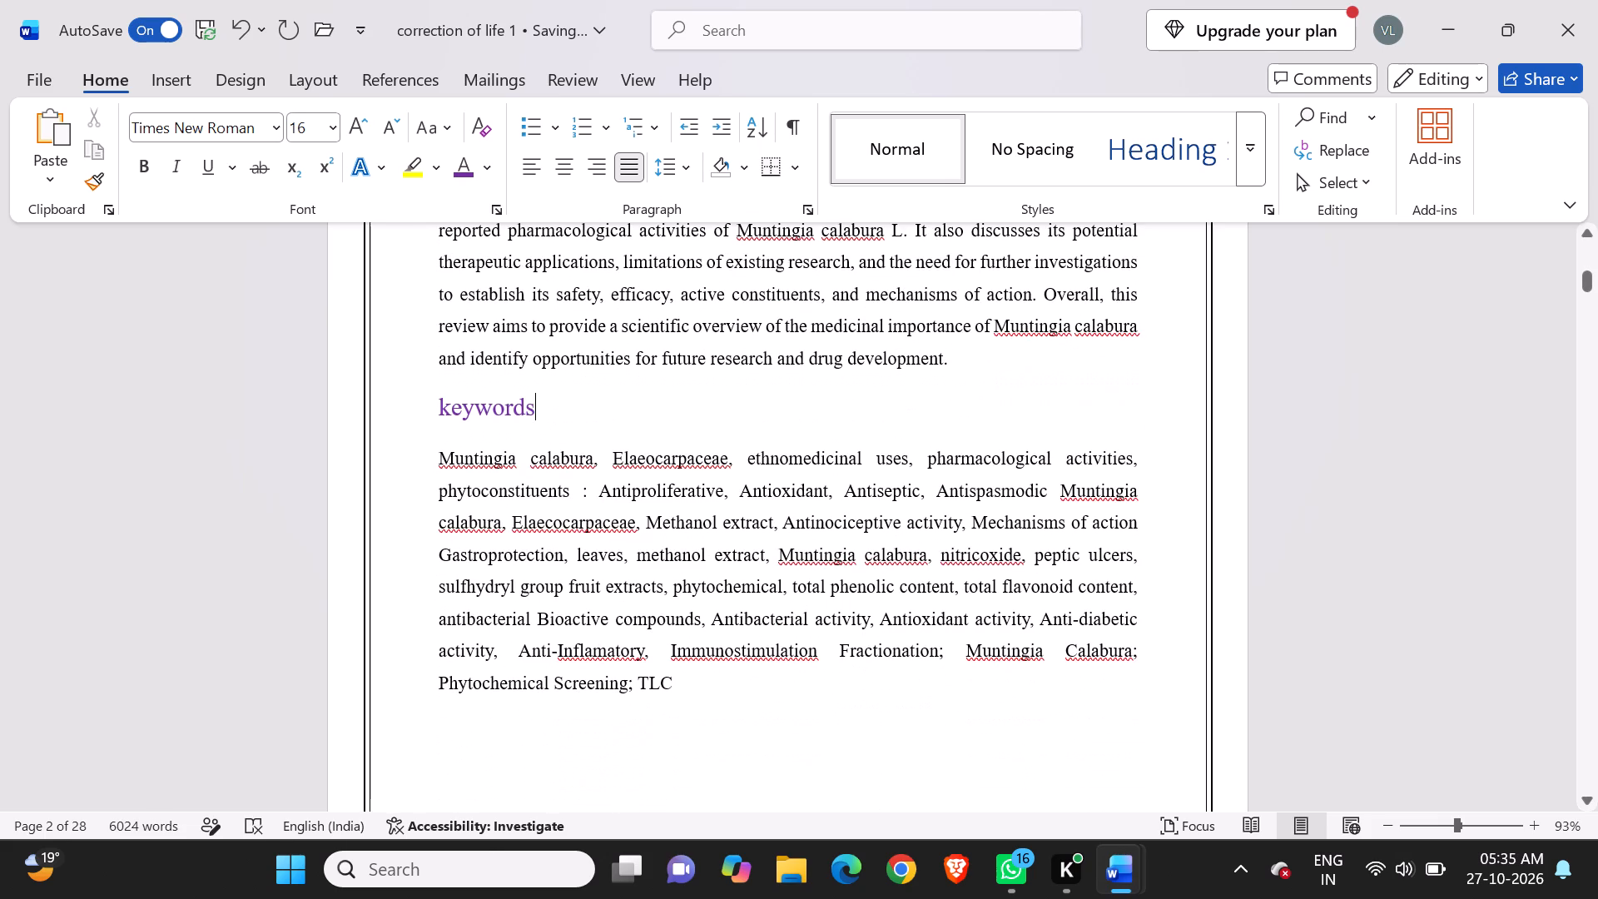
{"action": "scroll", "coordinate": [632, 575], "scroll_direction": "up", "scroll_amount": 13}
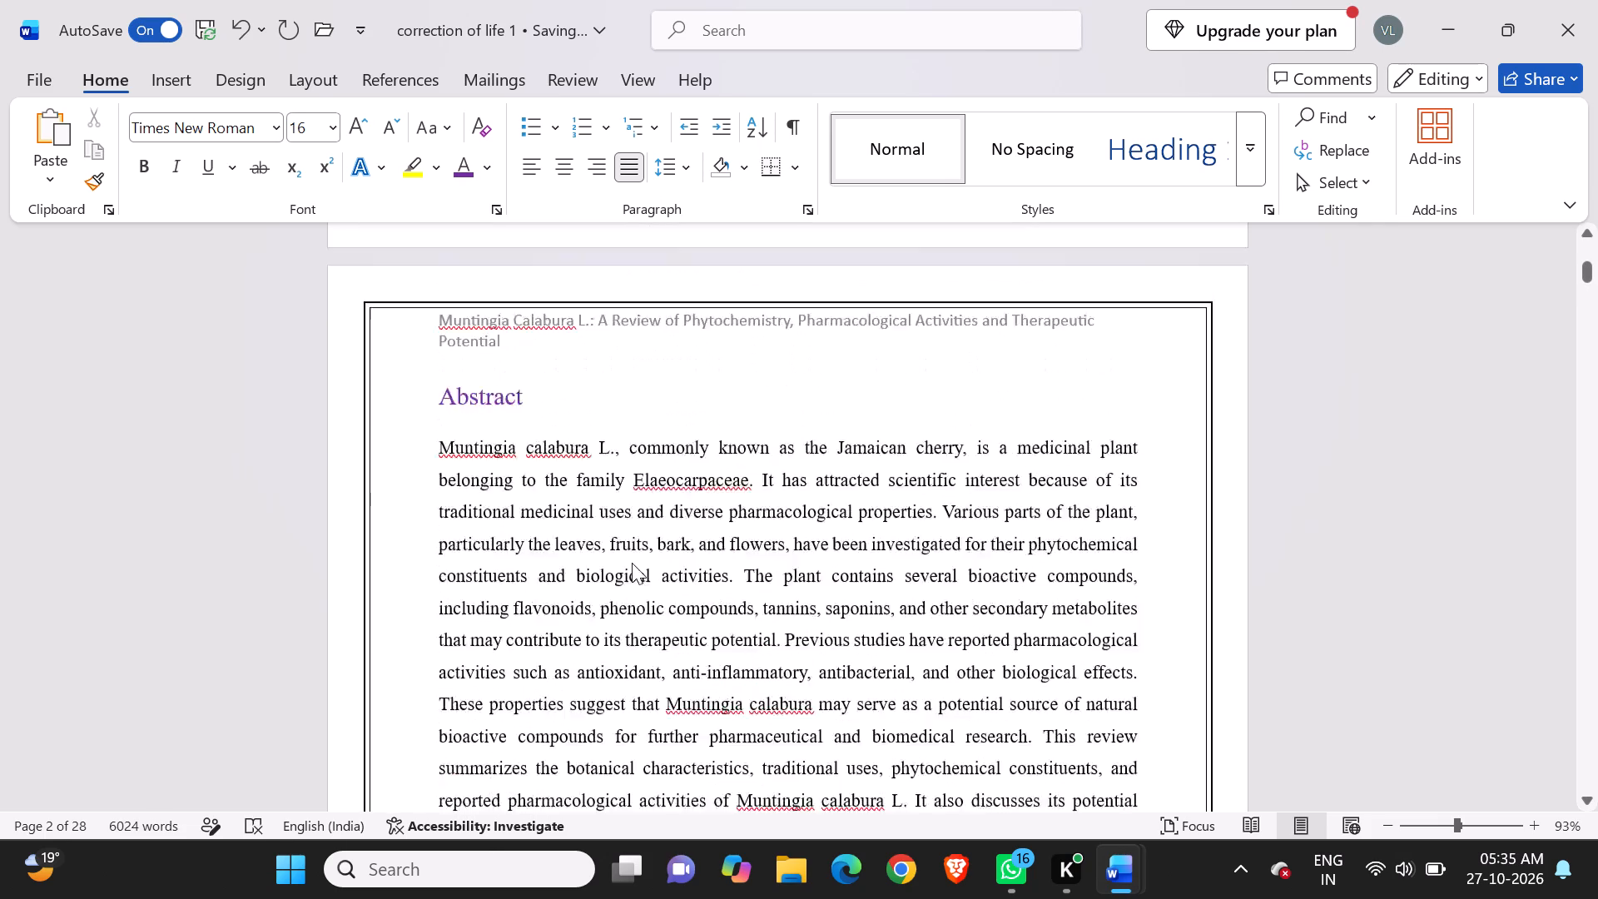
{"action": "scroll", "coordinate": [632, 563], "scroll_direction": "up", "scroll_amount": 16}
{"action": "scroll", "coordinate": [632, 556], "scroll_direction": "up", "scroll_amount": 5}
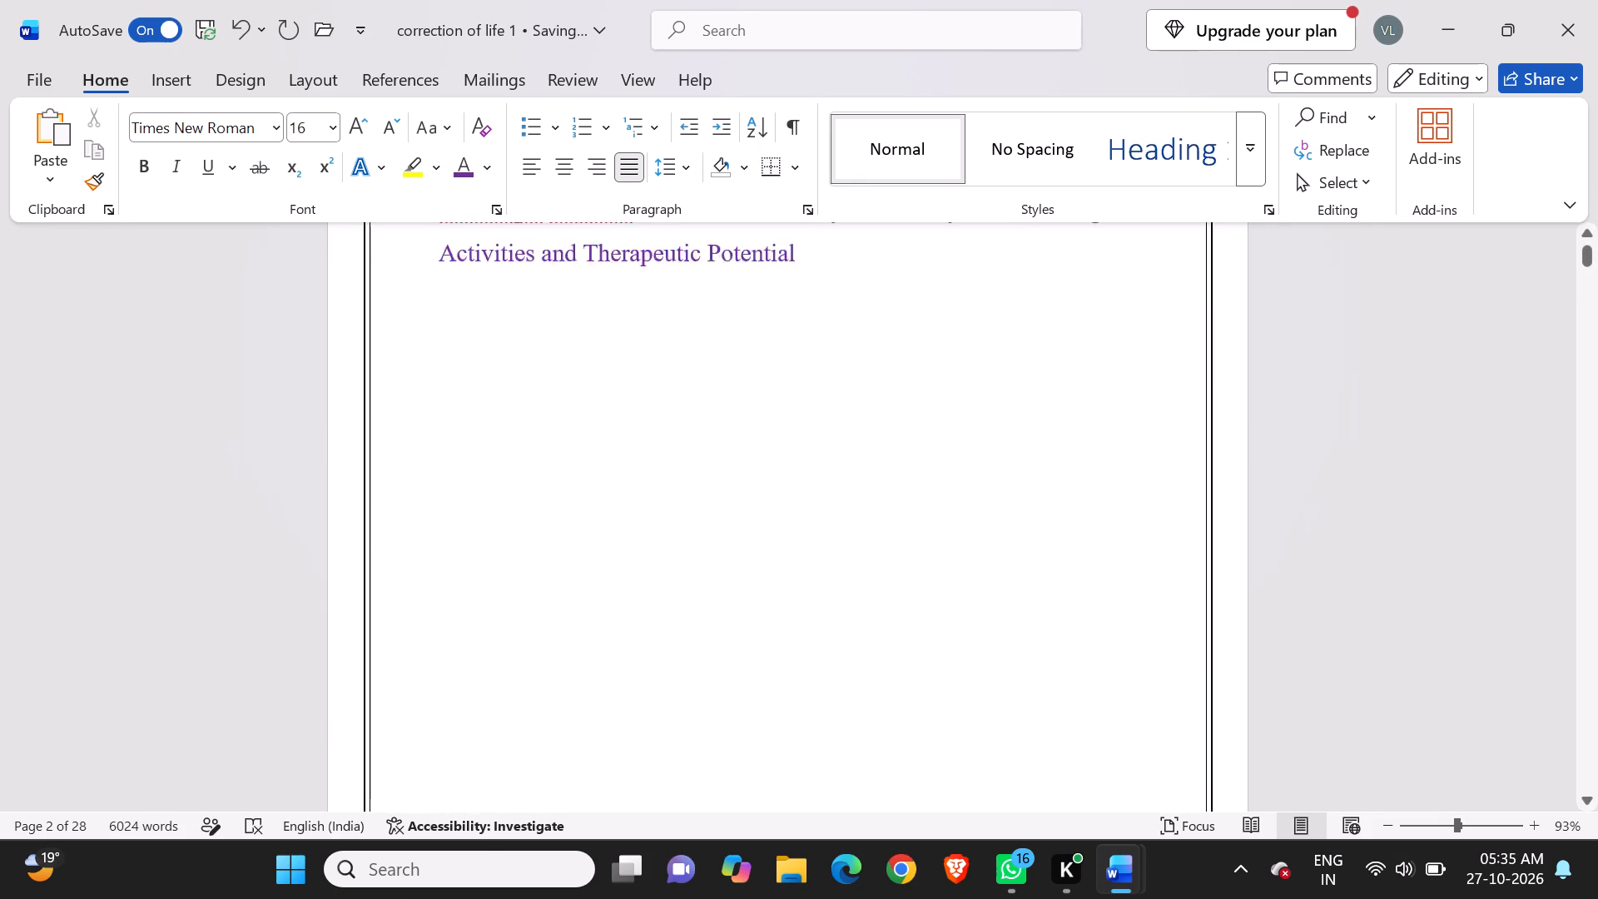
{"action": "scroll", "coordinate": [632, 556], "scroll_direction": "up", "scroll_amount": 5}
{"action": "scroll", "coordinate": [632, 555], "scroll_direction": "down", "scroll_amount": 9}
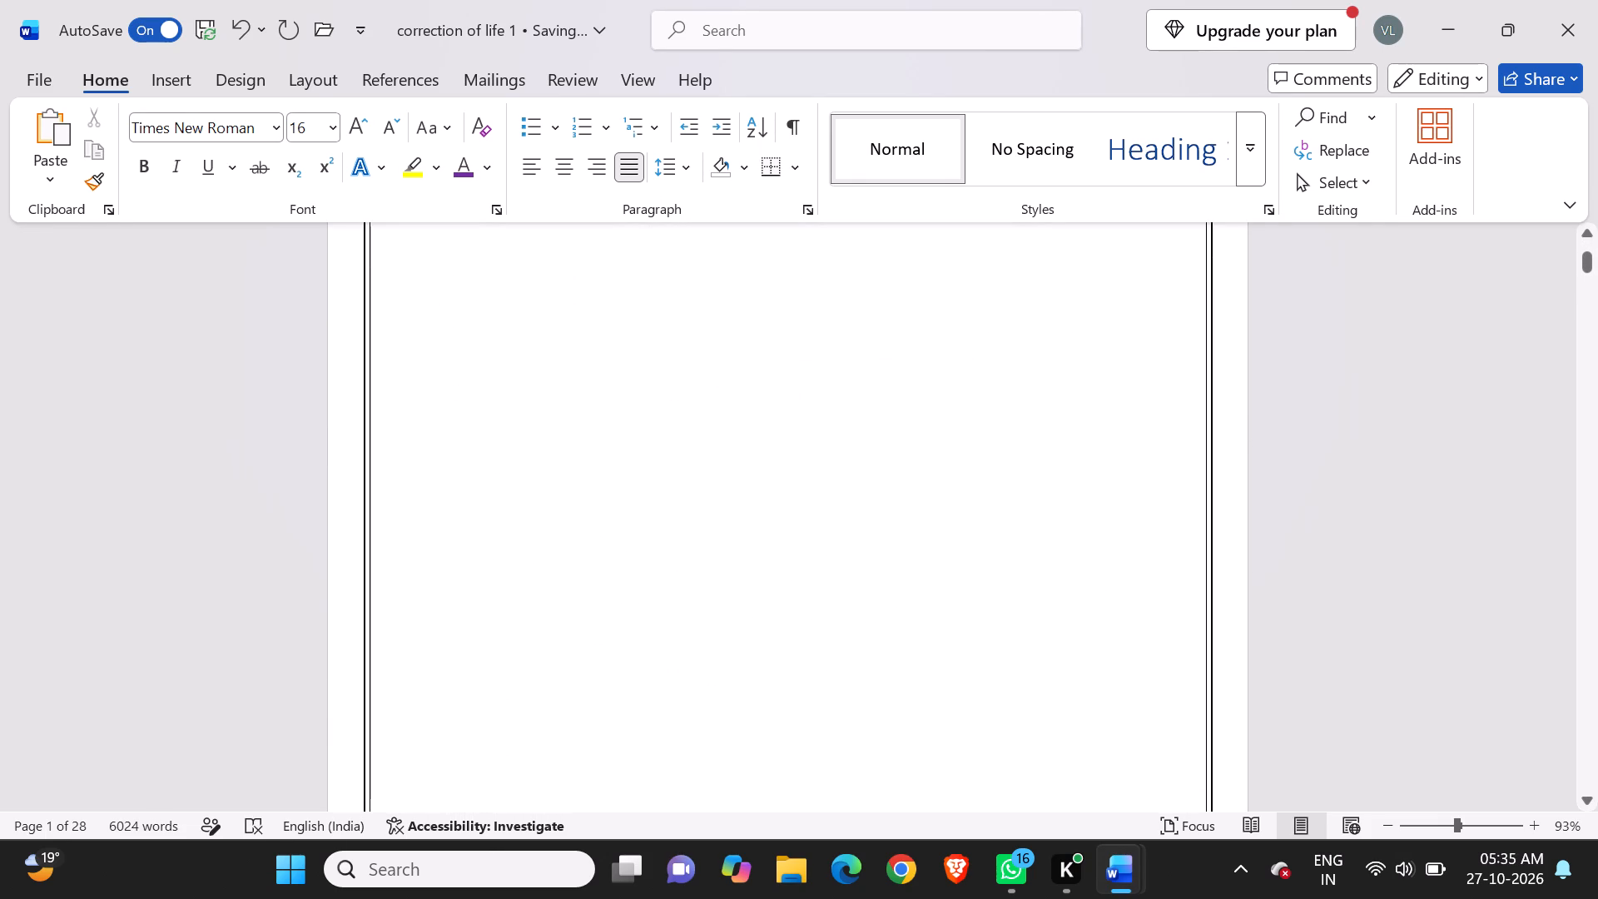
{"action": "scroll", "coordinate": [632, 555], "scroll_direction": "down", "scroll_amount": 16}
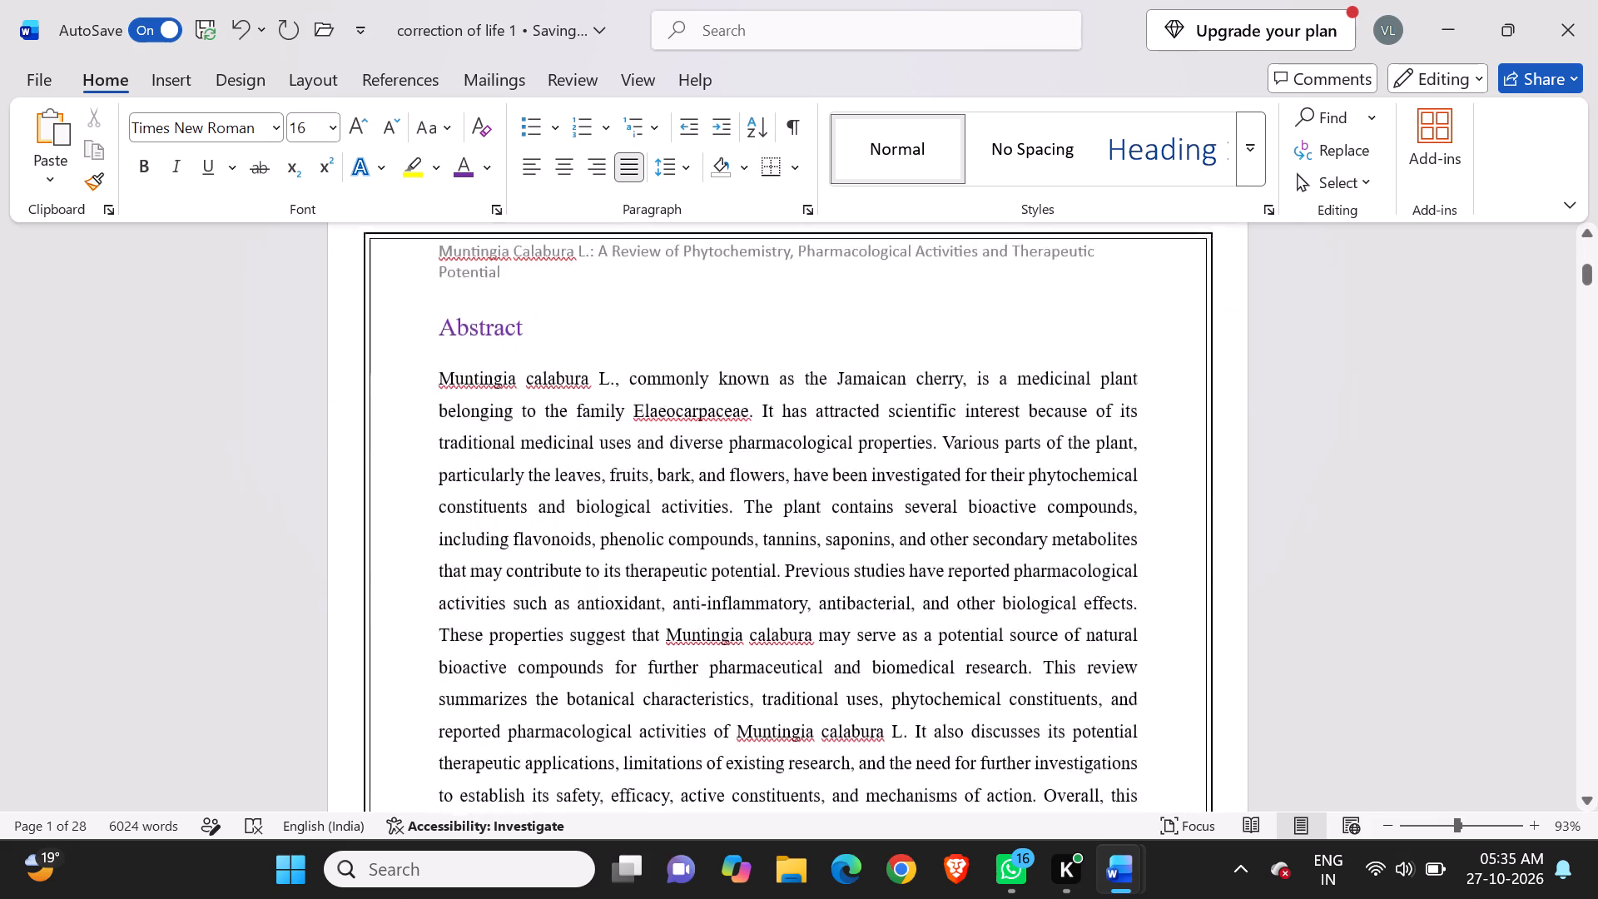
{"action": "scroll", "coordinate": [632, 555], "scroll_direction": "down", "scroll_amount": 14}
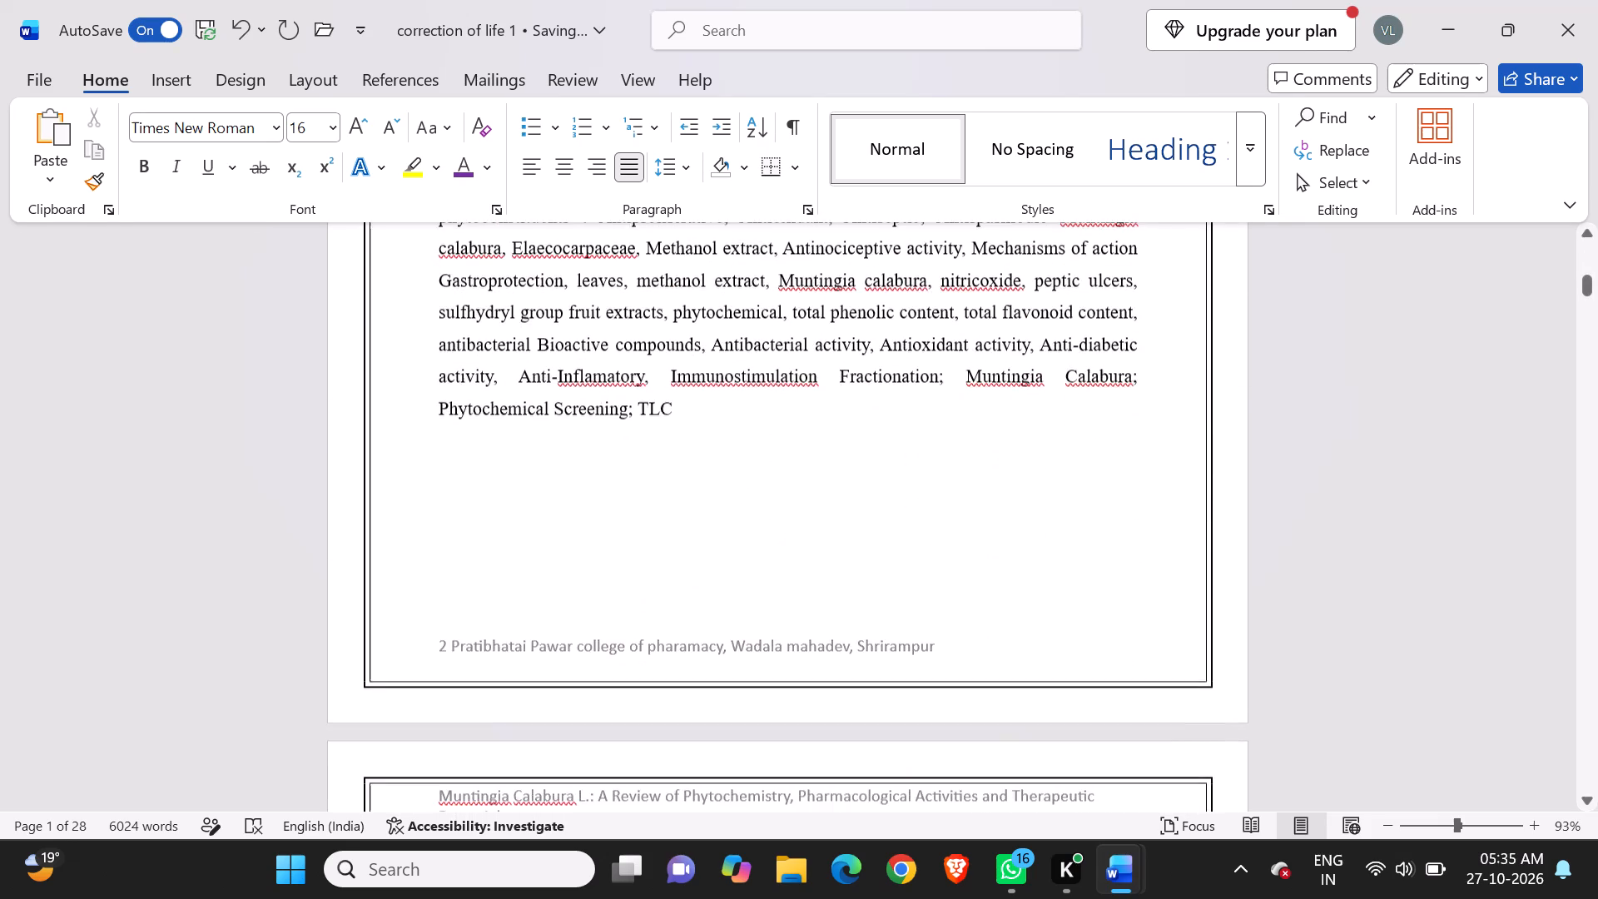
Read through the Introduction text on pages 3 to 5 down to the Botanical information section.
{"action": "scroll", "coordinate": [632, 555], "scroll_direction": "down", "scroll_amount": 13}
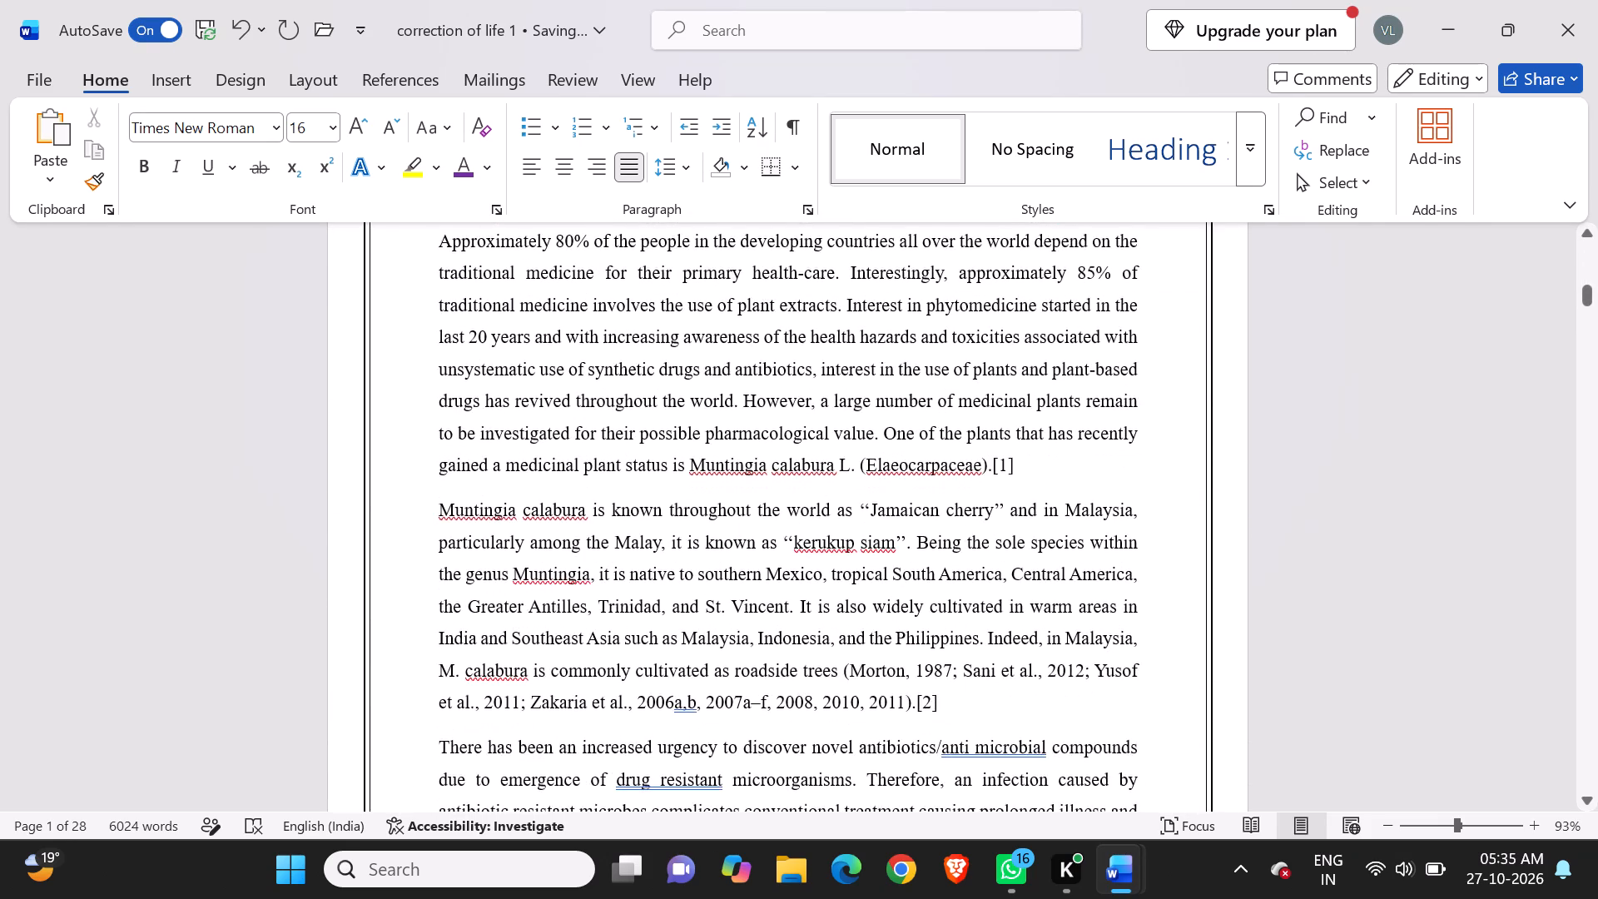
{"action": "scroll", "coordinate": [632, 555], "scroll_direction": "down", "scroll_amount": 3}
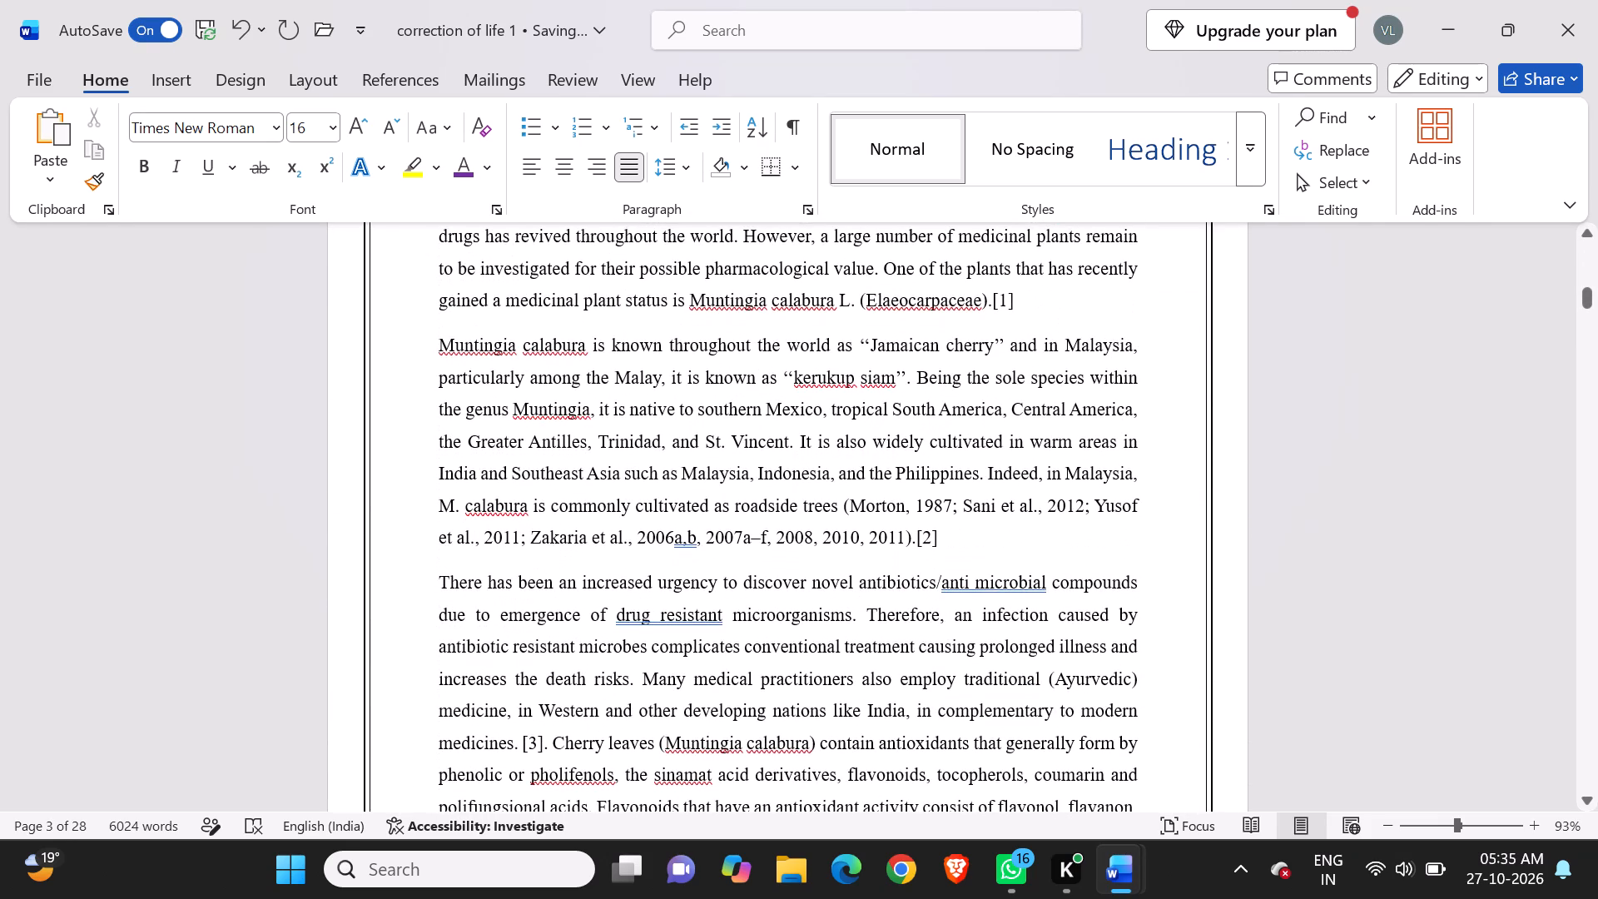
{"action": "scroll", "coordinate": [632, 555], "scroll_direction": "down", "scroll_amount": 7}
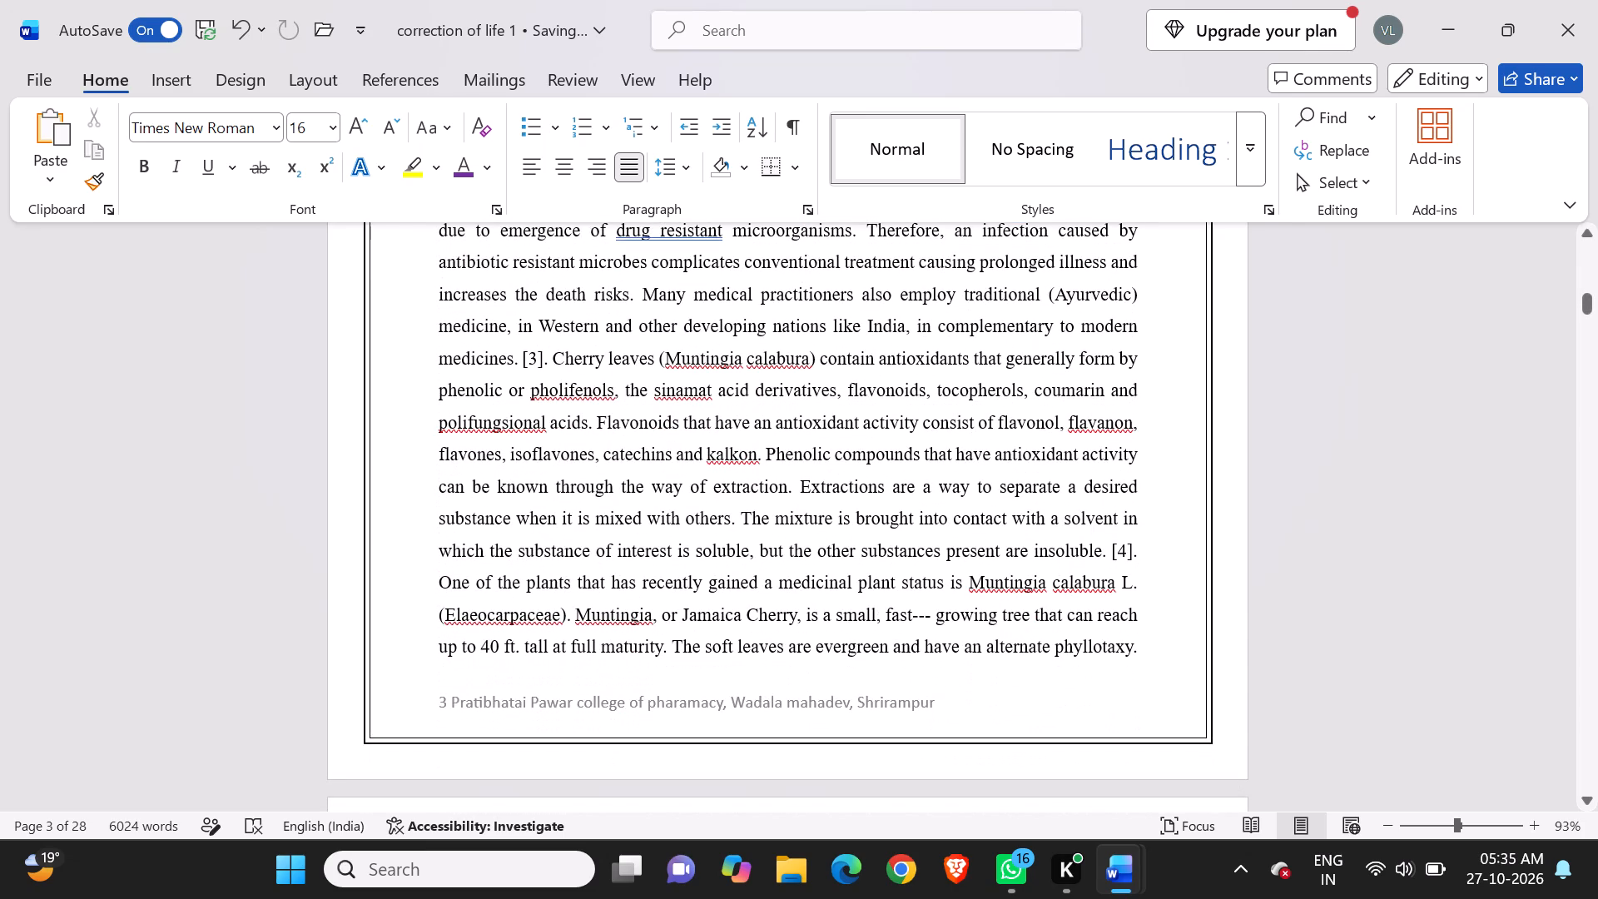
{"action": "scroll", "coordinate": [632, 555], "scroll_direction": "down", "scroll_amount": 8}
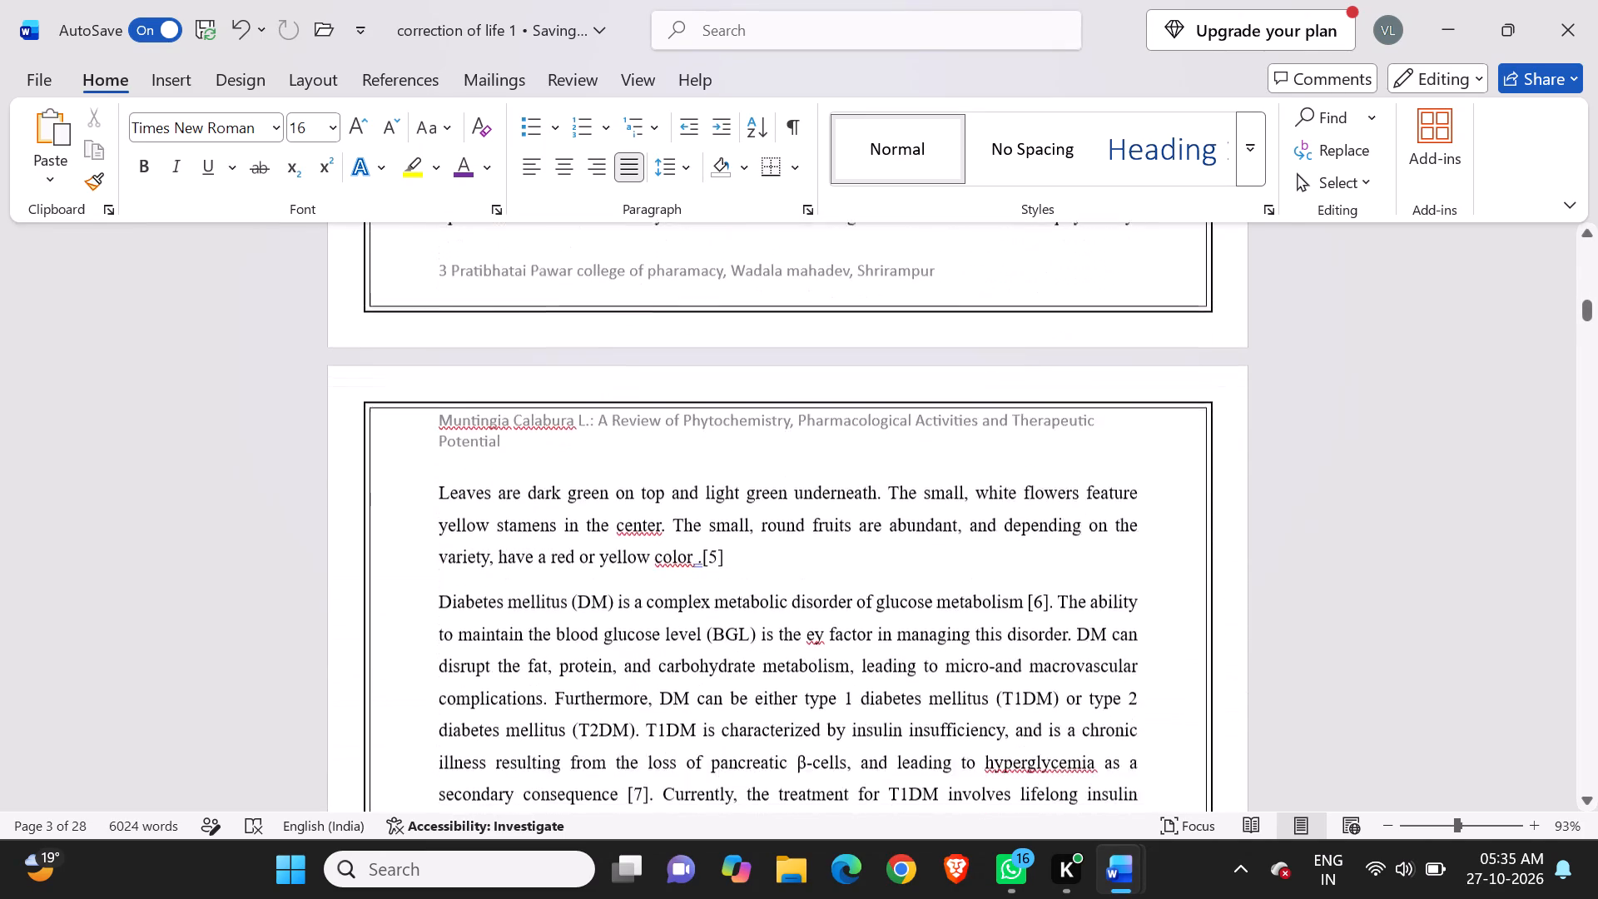
{"action": "scroll", "coordinate": [632, 555], "scroll_direction": "down", "scroll_amount": 6}
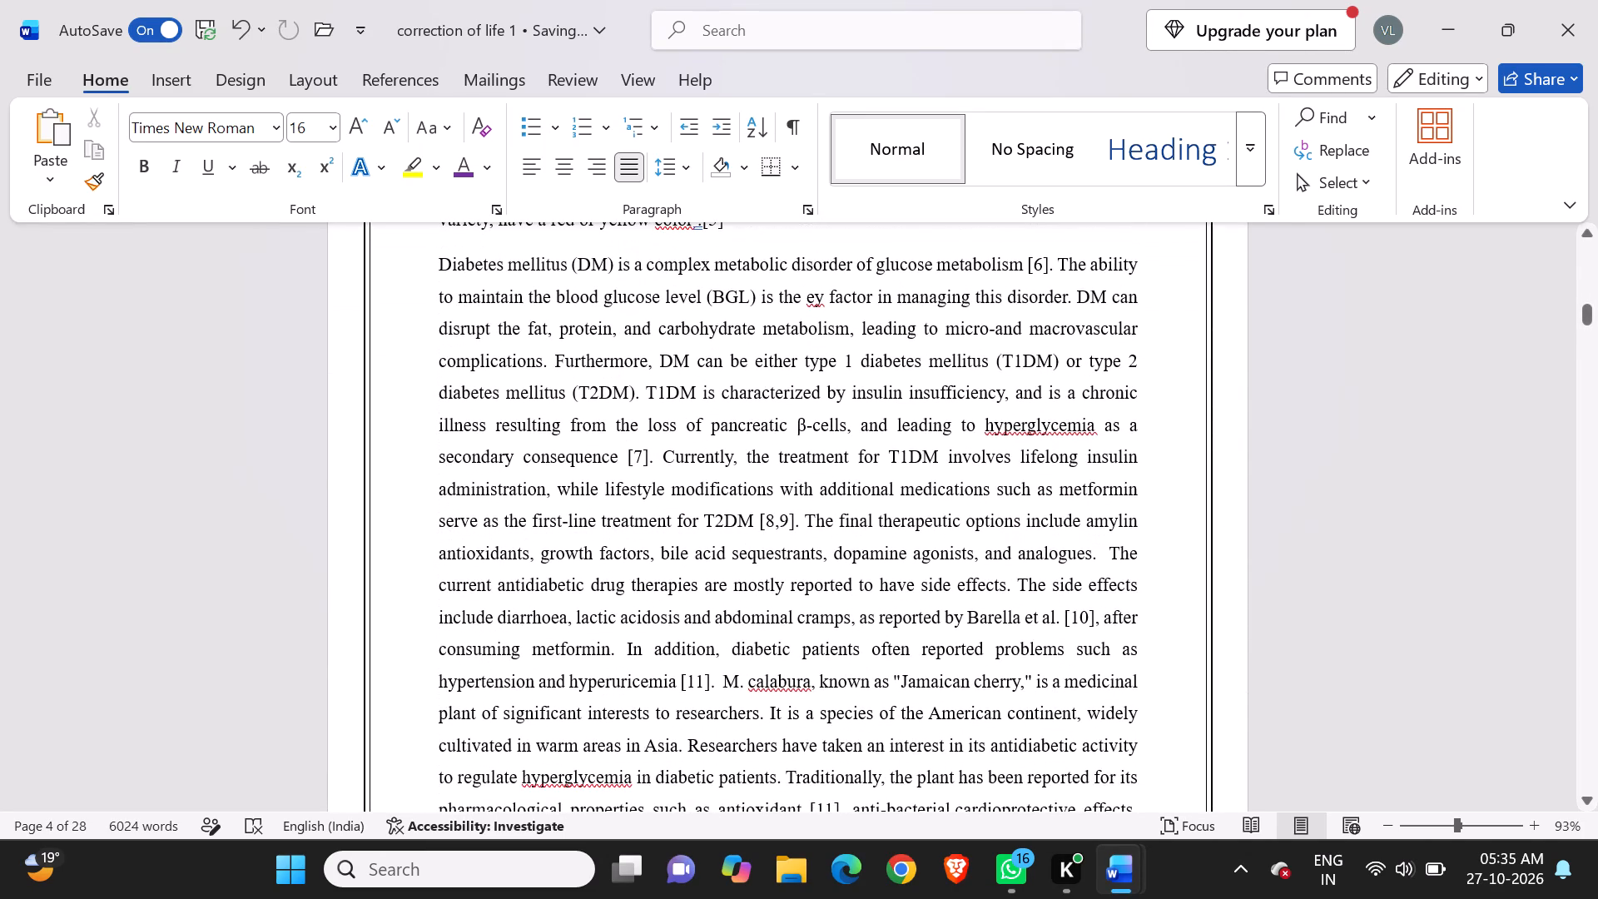
{"action": "scroll", "coordinate": [632, 554], "scroll_direction": "down", "scroll_amount": 4}
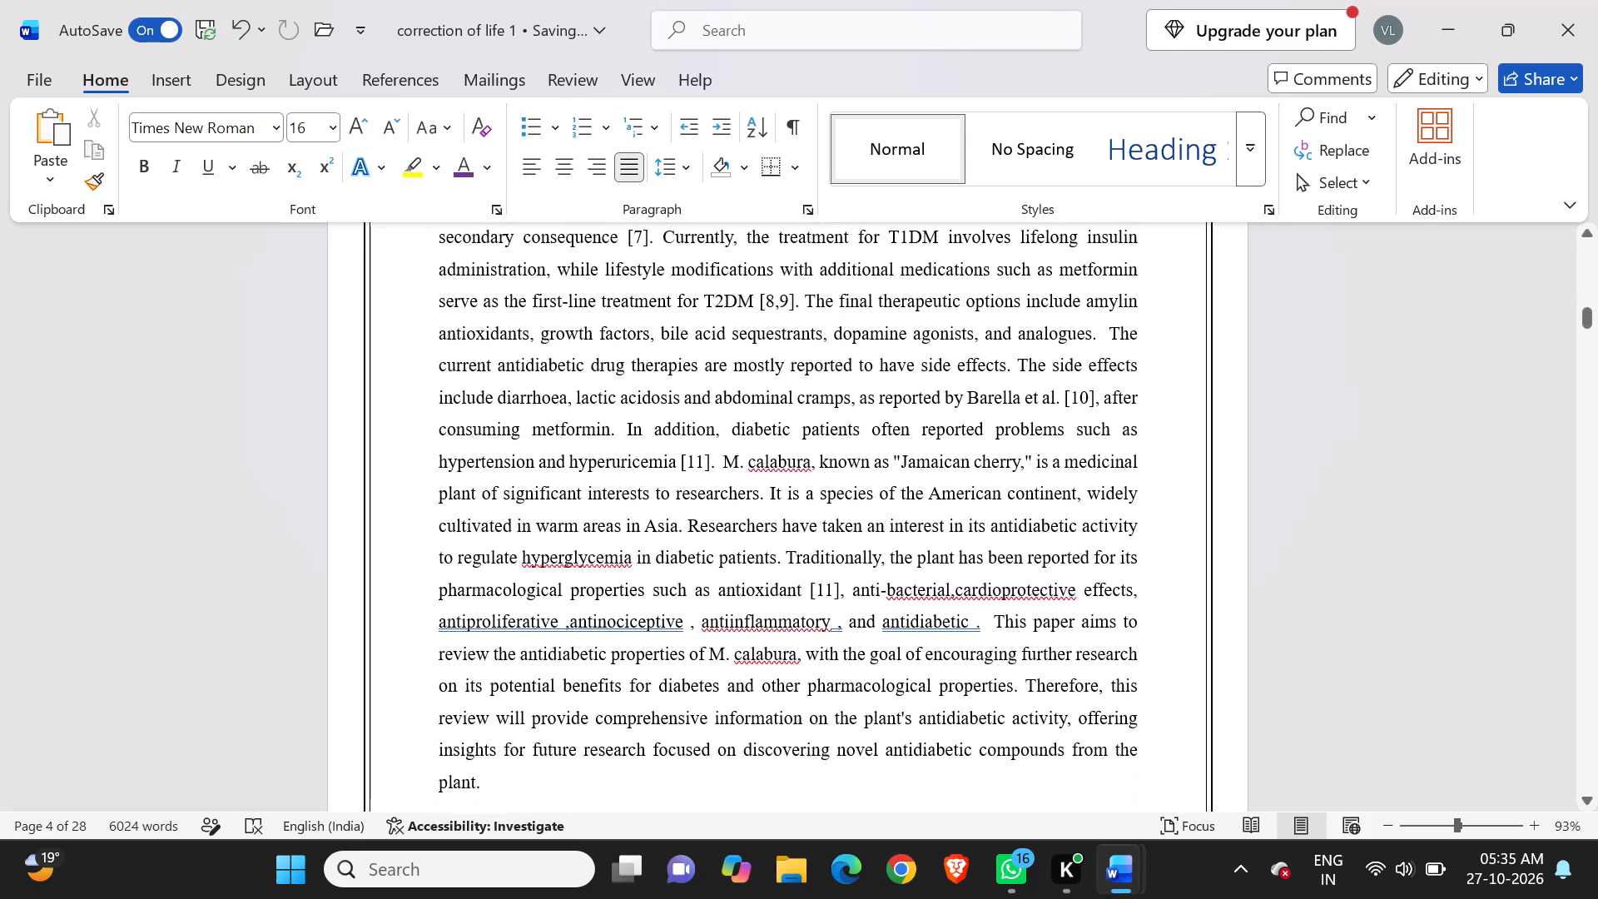
{"action": "scroll", "coordinate": [632, 554], "scroll_direction": "down", "scroll_amount": 7}
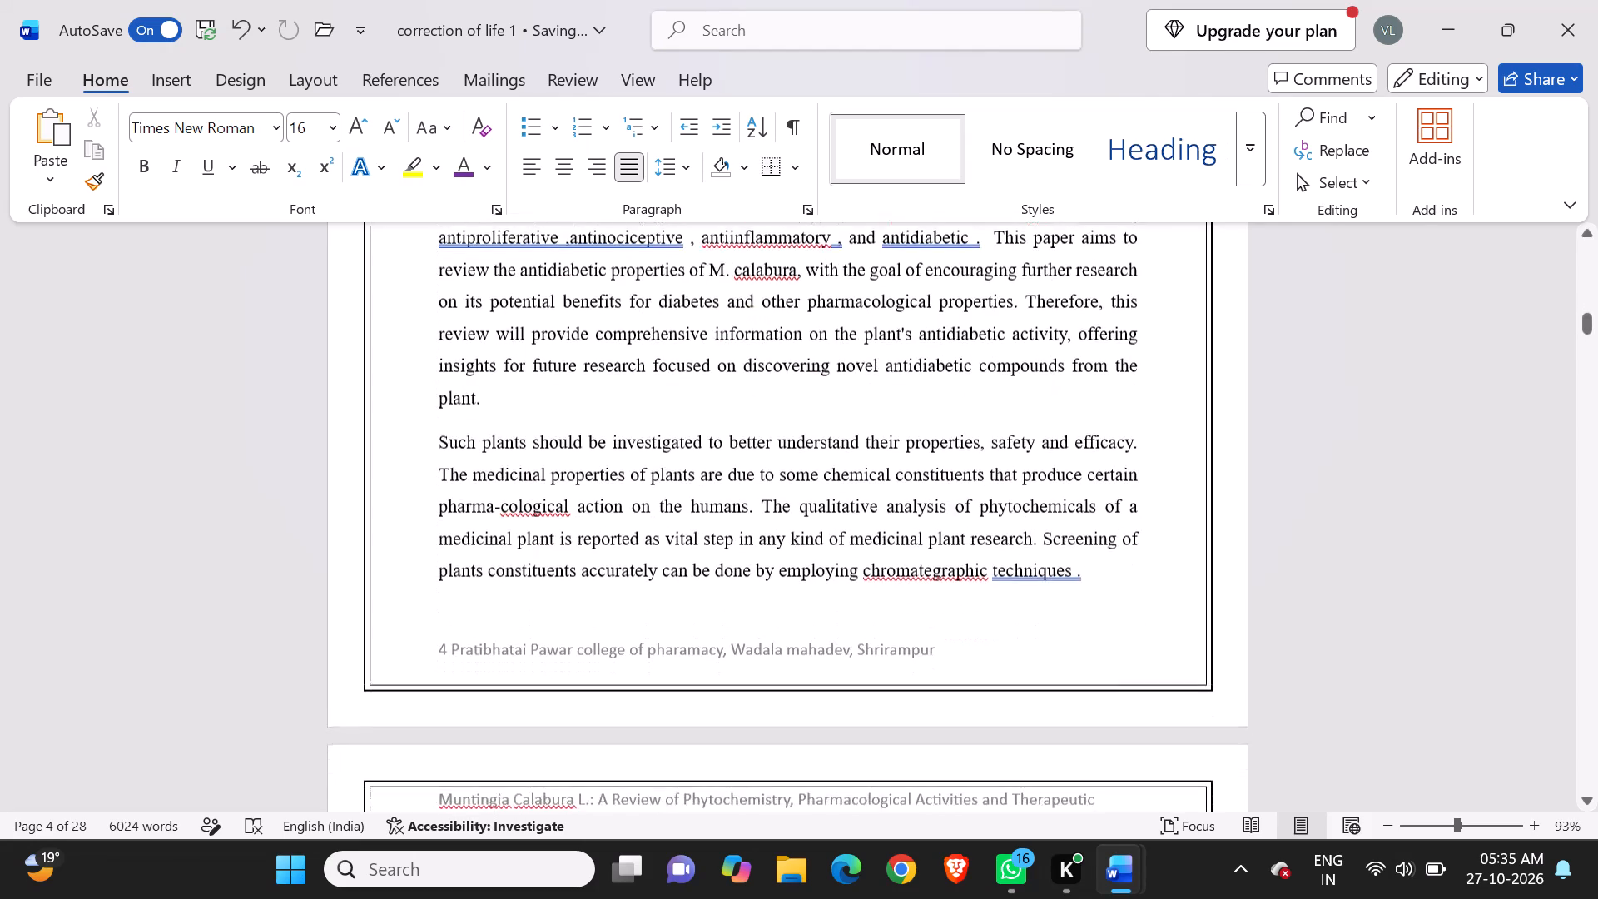
{"action": "scroll", "coordinate": [632, 554], "scroll_direction": "down", "scroll_amount": 9}
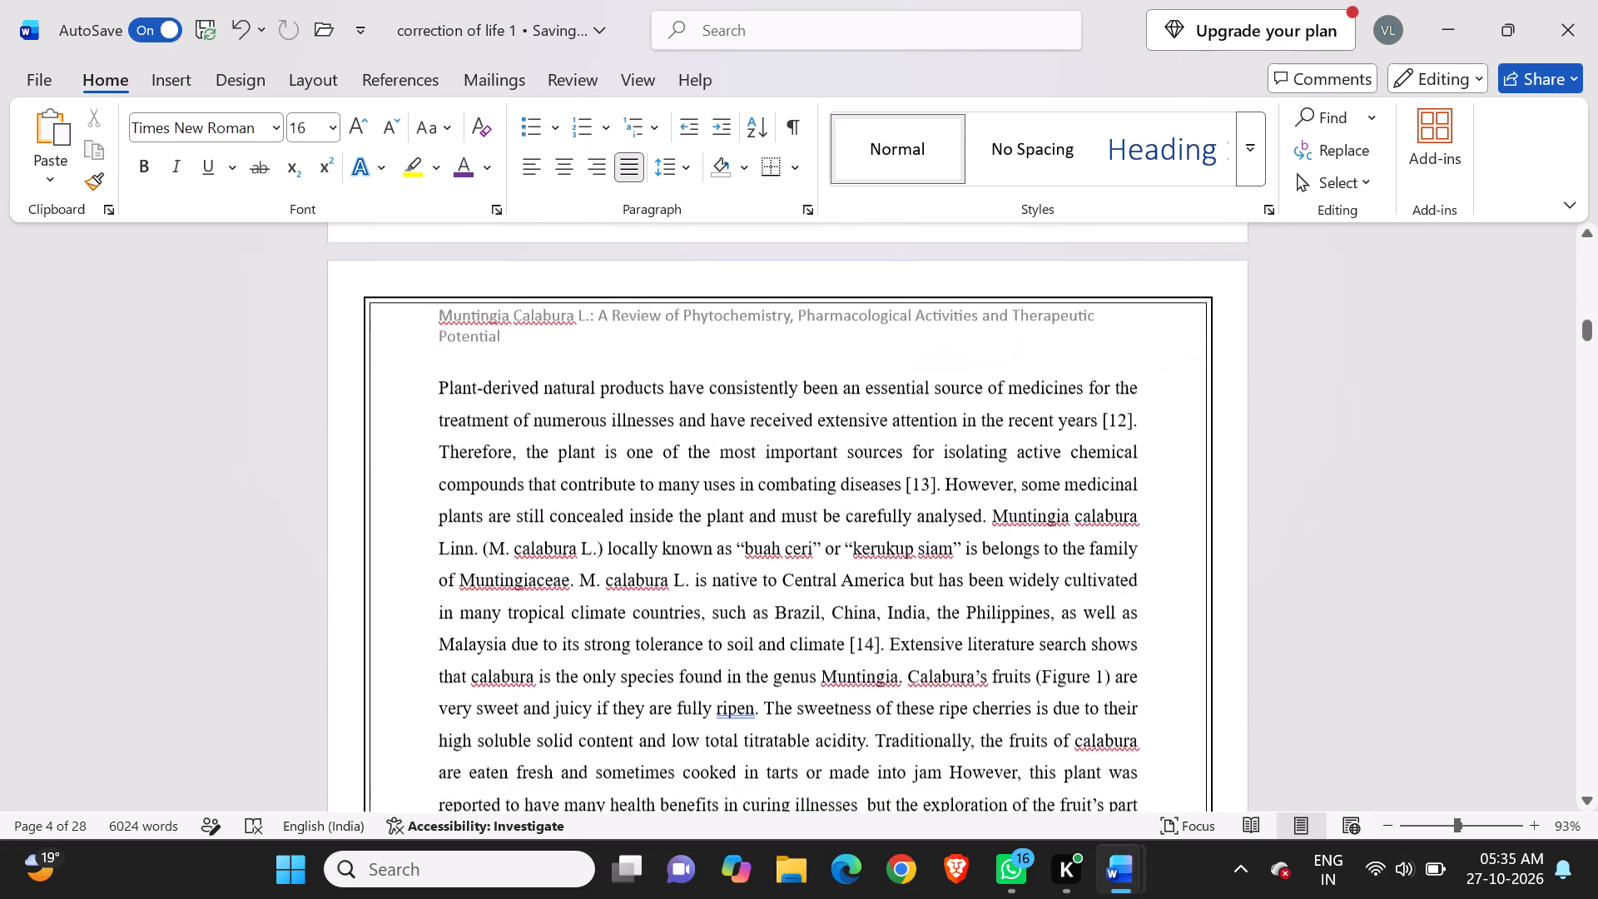
{"action": "scroll", "coordinate": [632, 554], "scroll_direction": "down", "scroll_amount": 3}
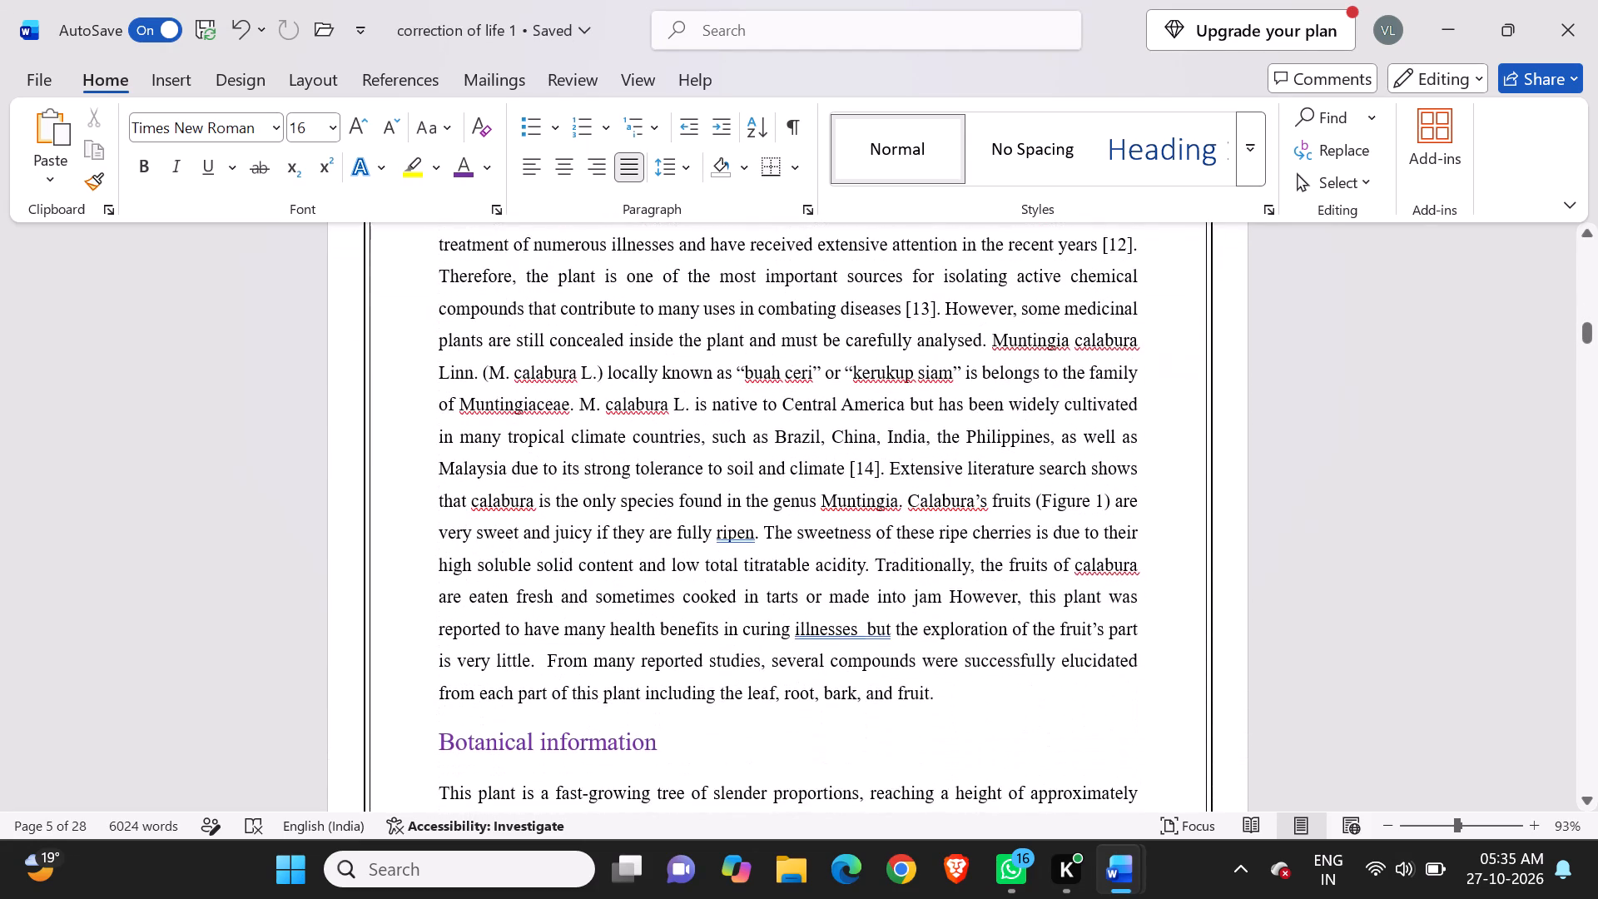
{"action": "scroll", "coordinate": [632, 554], "scroll_direction": "down", "scroll_amount": 3}
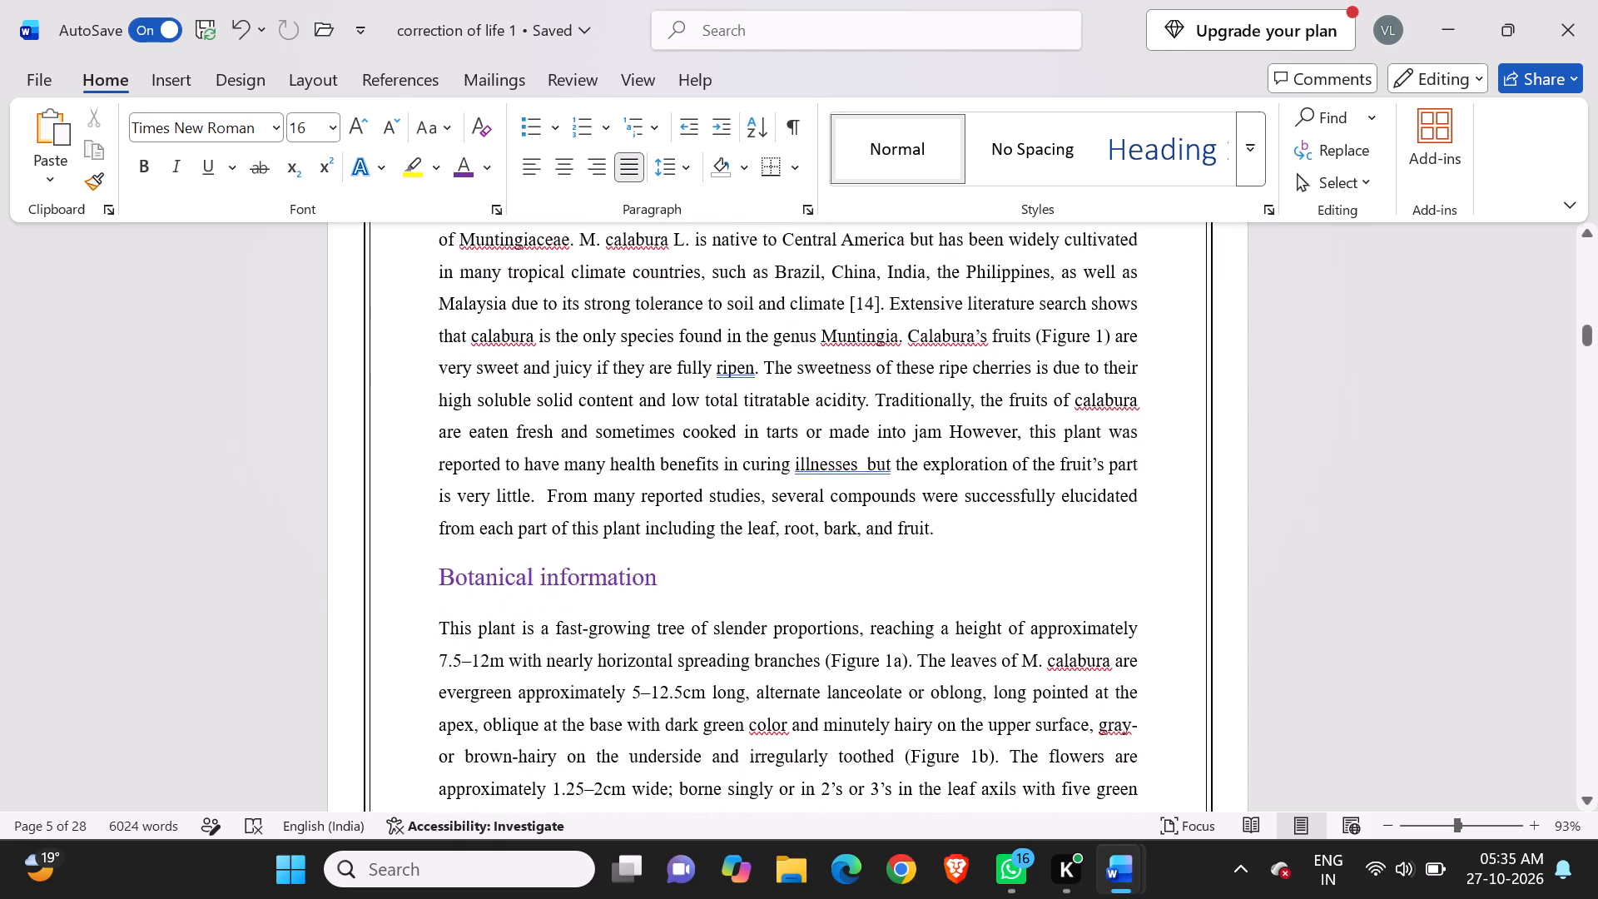
{"action": "scroll", "coordinate": [632, 554], "scroll_direction": "down", "scroll_amount": 3}
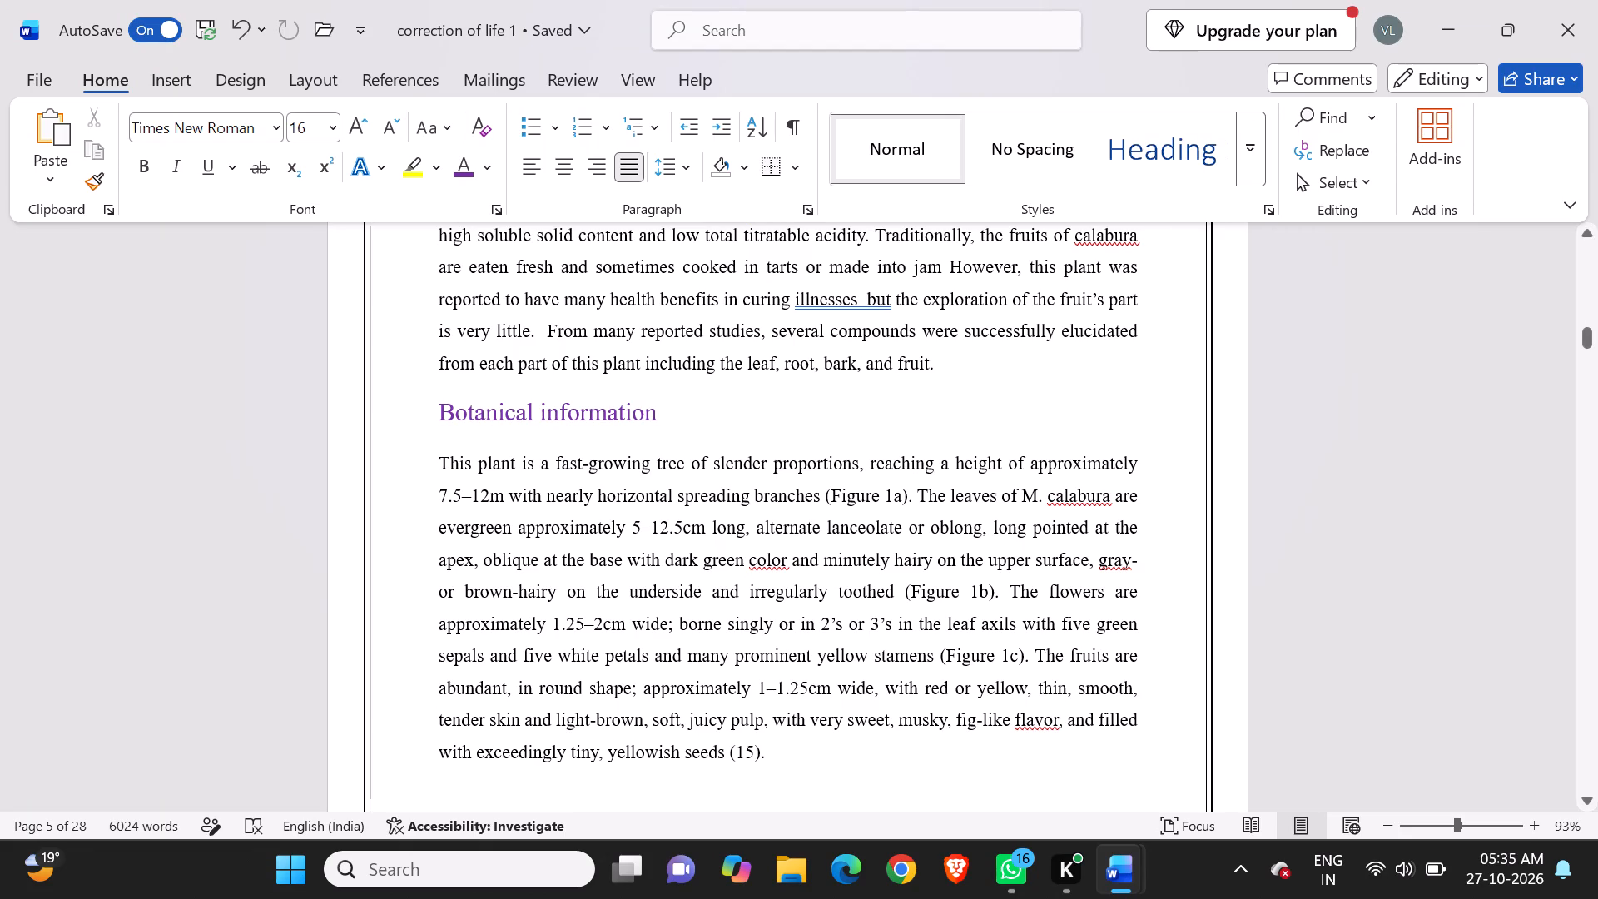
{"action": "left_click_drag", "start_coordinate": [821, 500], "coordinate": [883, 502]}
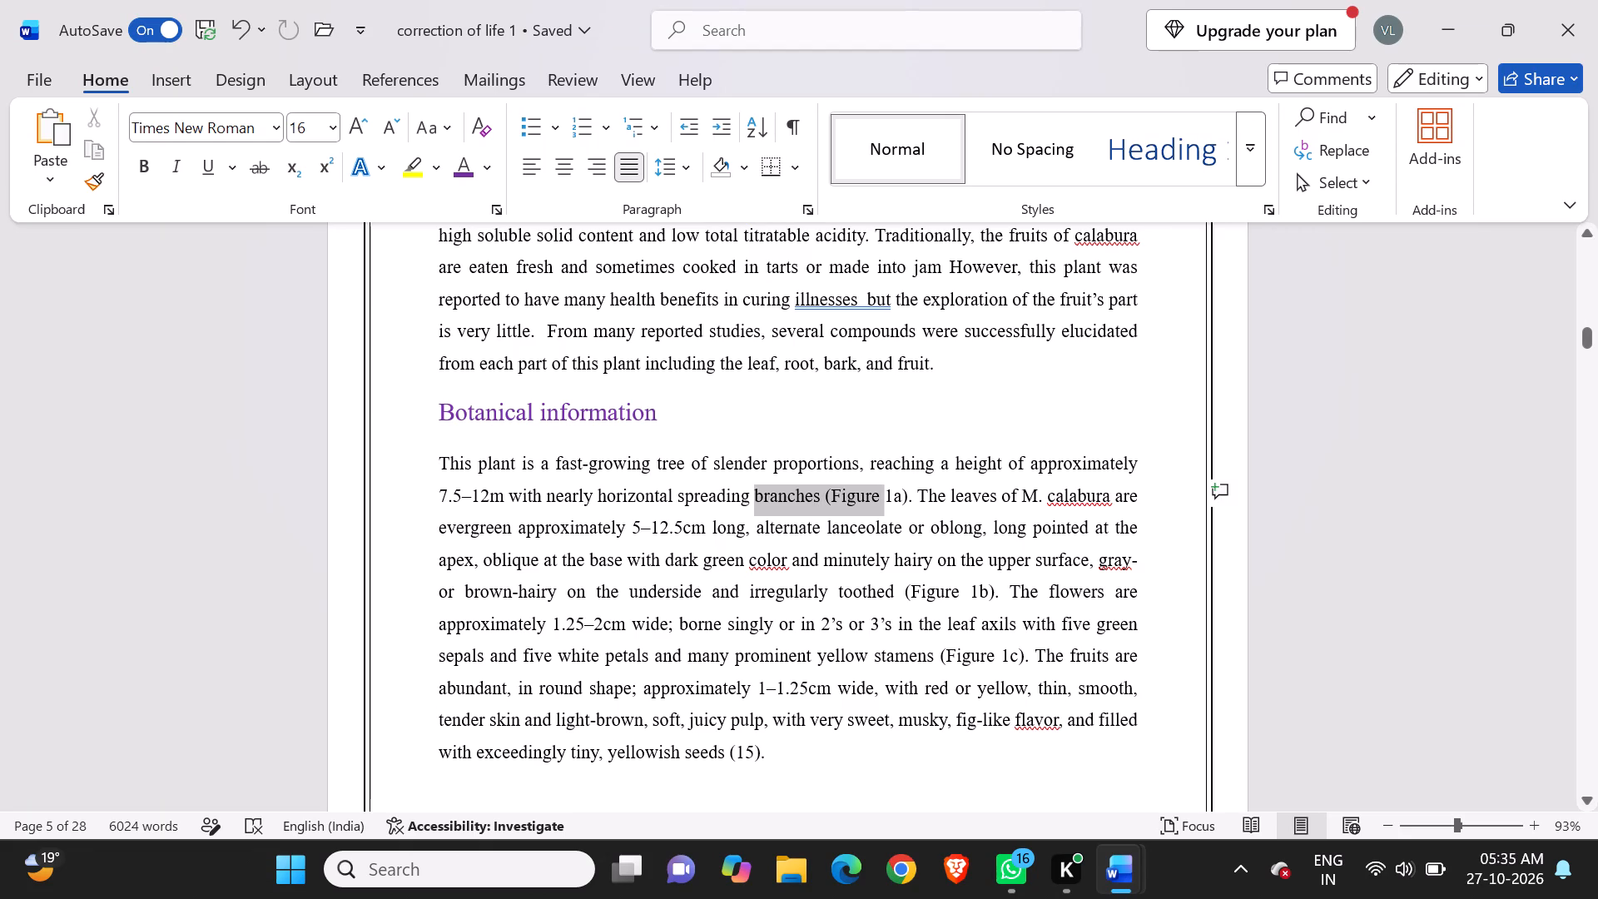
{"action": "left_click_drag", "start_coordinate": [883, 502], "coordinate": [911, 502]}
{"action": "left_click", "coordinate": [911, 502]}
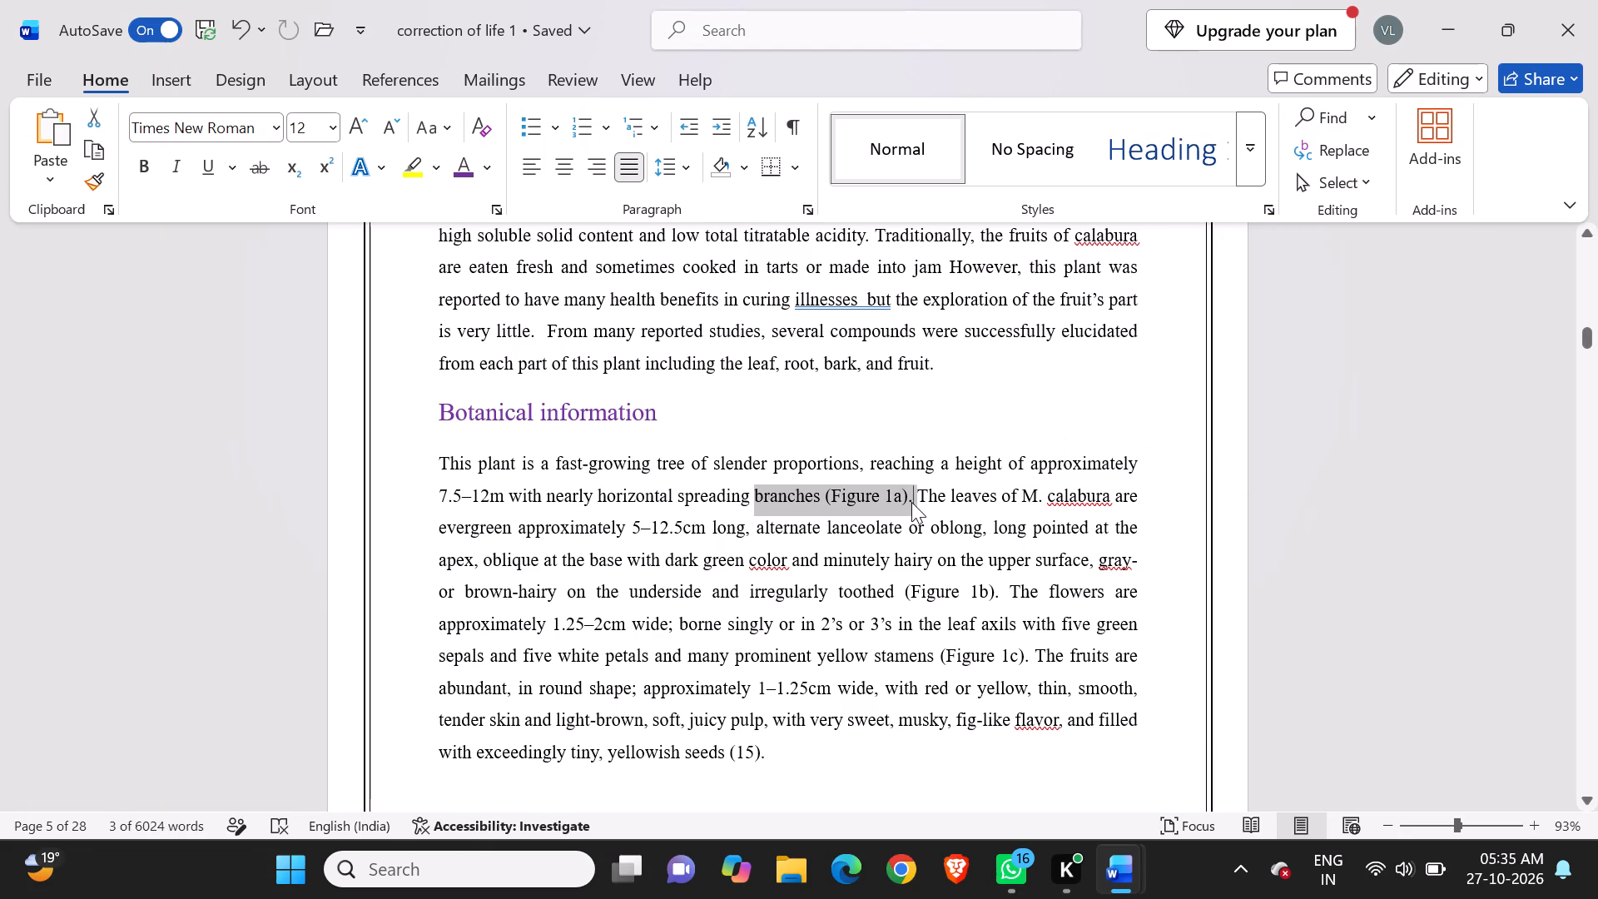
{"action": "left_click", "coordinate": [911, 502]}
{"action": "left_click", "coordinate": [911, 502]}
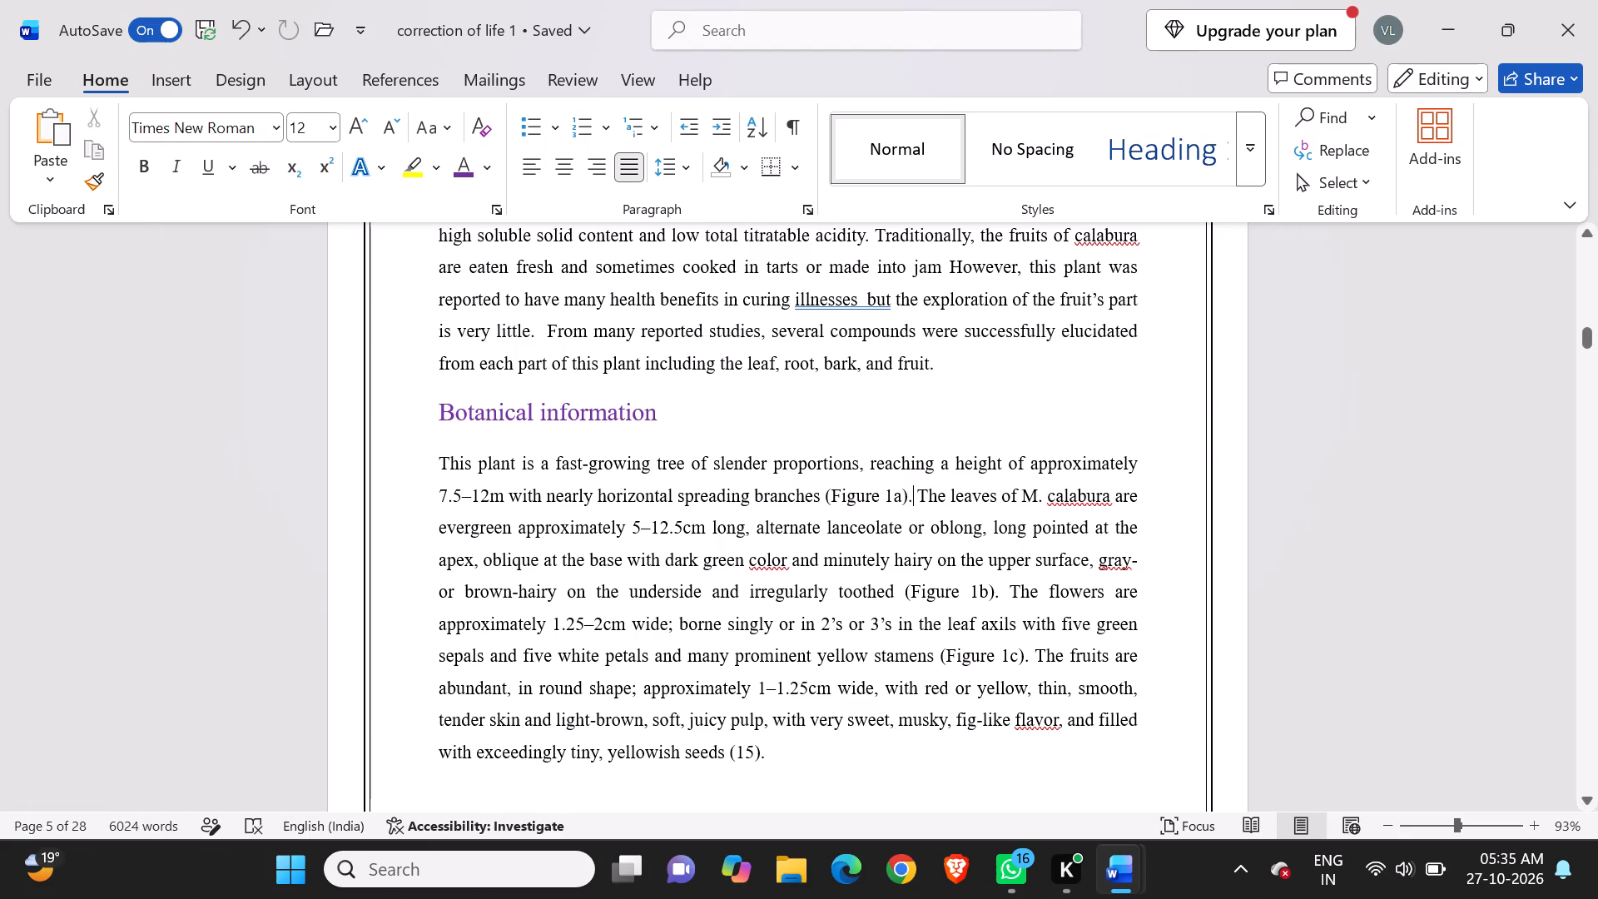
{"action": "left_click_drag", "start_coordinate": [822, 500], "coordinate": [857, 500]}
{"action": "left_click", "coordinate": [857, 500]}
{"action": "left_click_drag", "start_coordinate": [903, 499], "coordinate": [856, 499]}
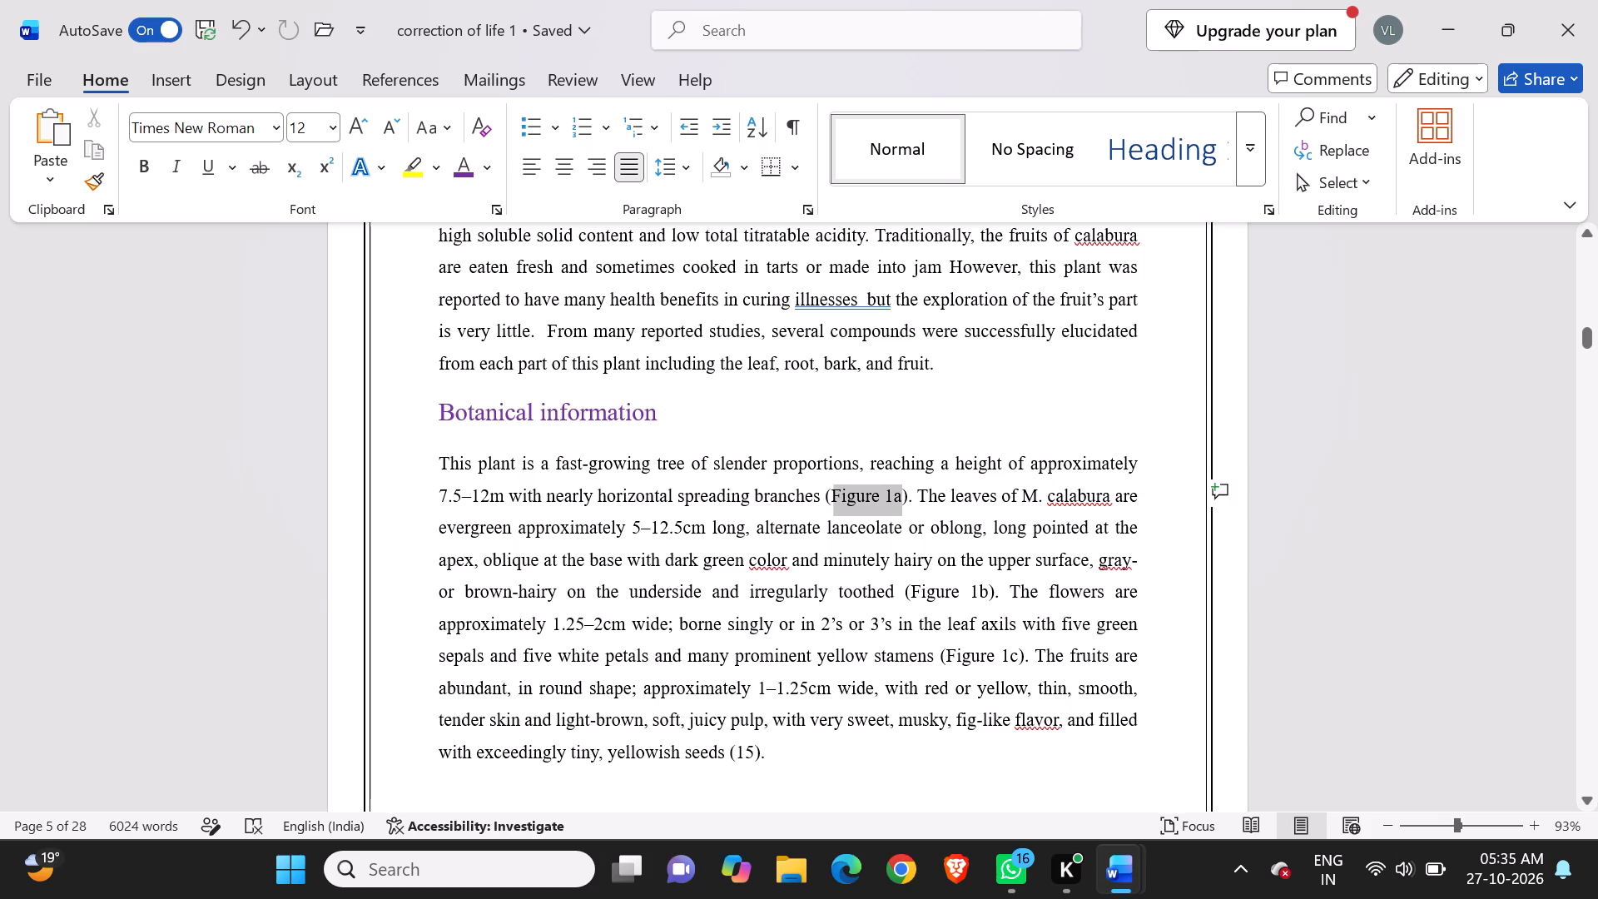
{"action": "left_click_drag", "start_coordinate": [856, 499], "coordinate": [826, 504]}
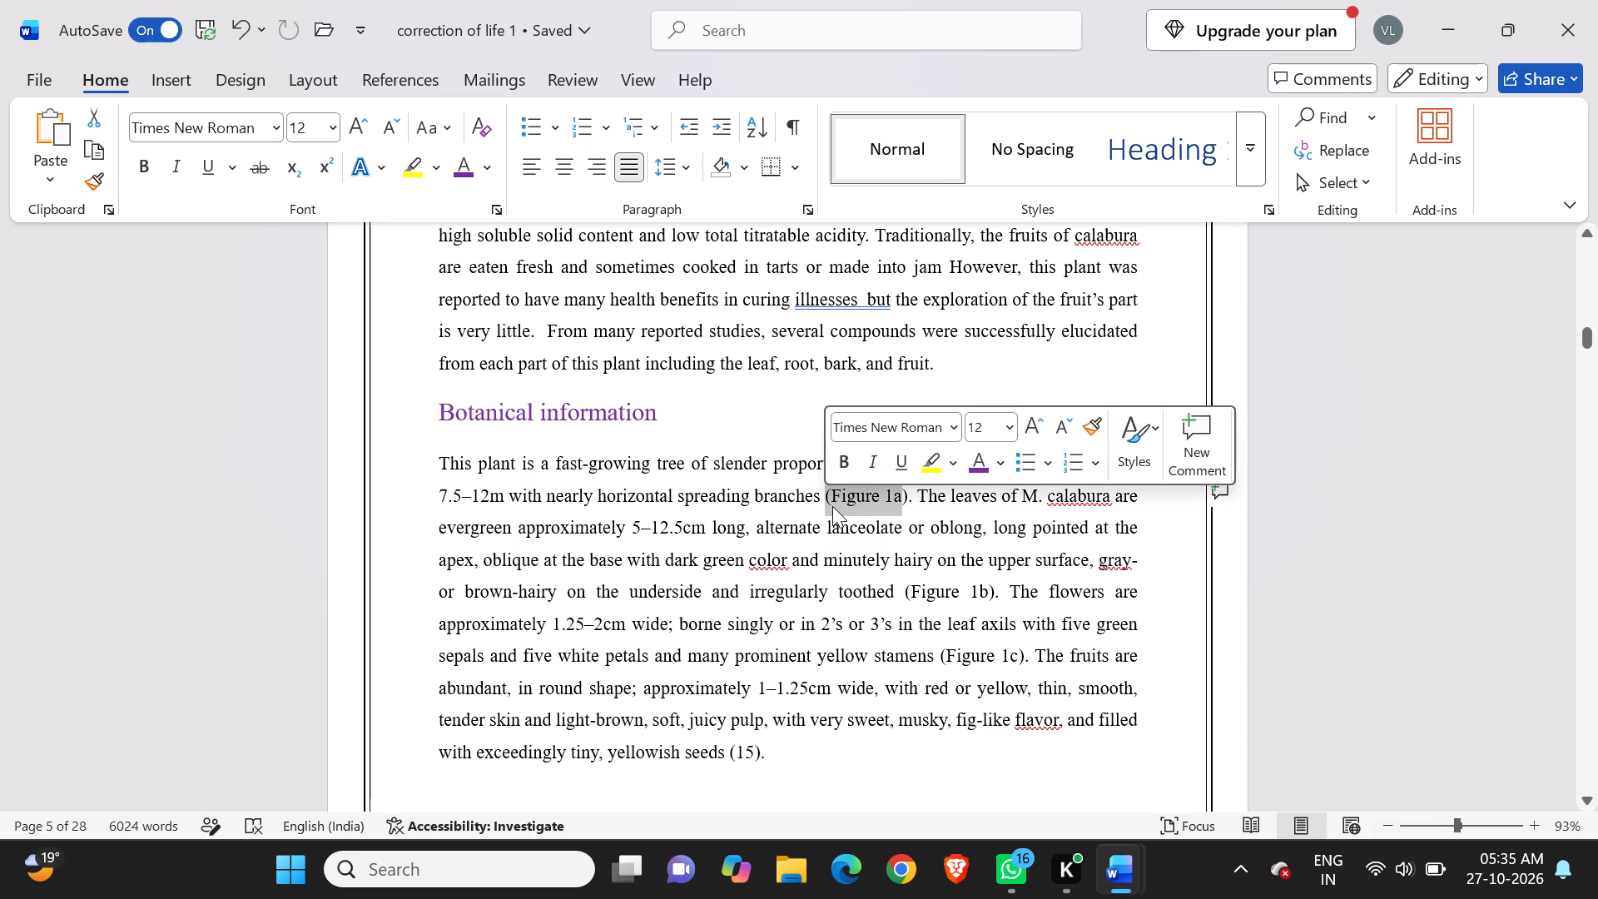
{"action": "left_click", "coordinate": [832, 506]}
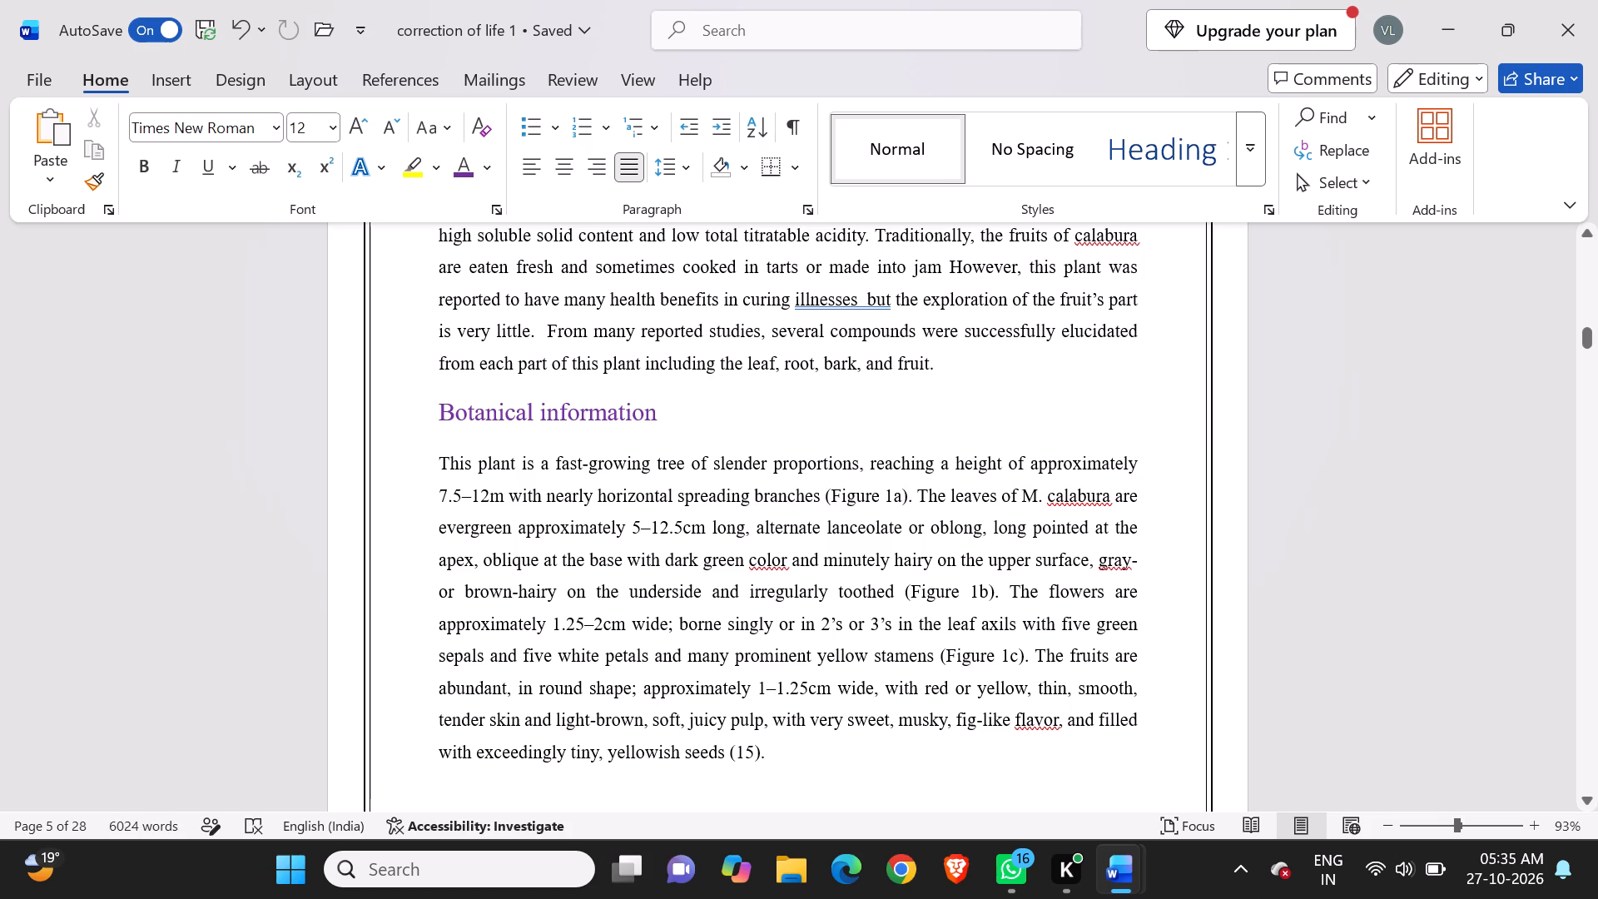
Delete the reference "(Figure 1a)" after "nearly horizontal spreading branches" in the Botanical information paragraph, keeping the full stop.
{"action": "left_click", "coordinate": [901, 507]}
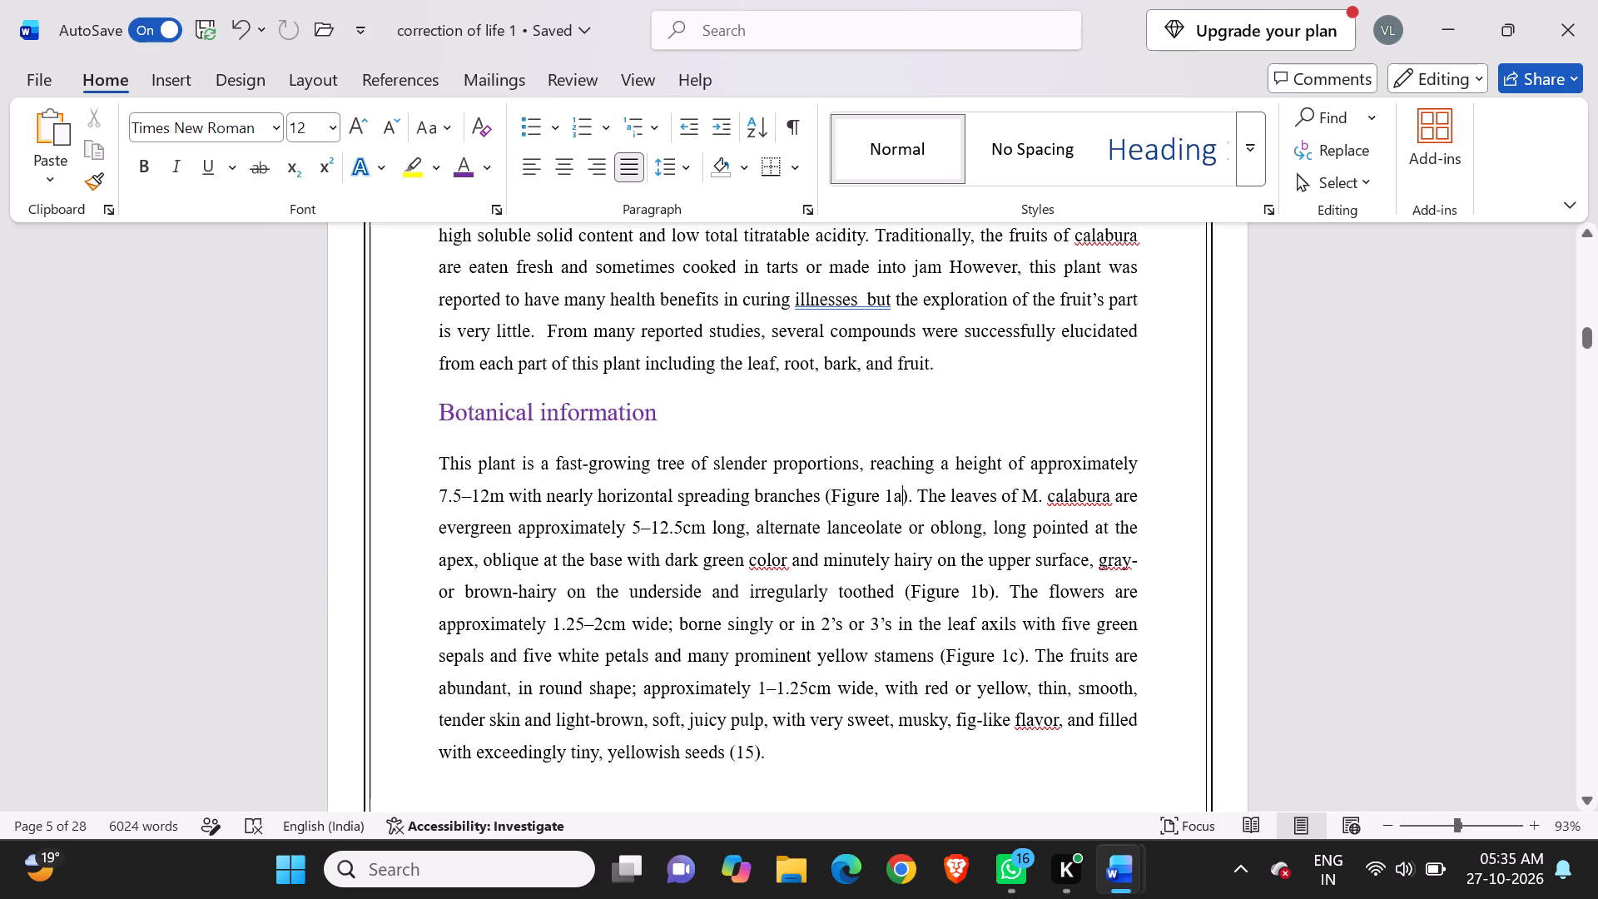
{"action": "left_click", "coordinate": [904, 507]}
{"action": "left_click", "coordinate": [904, 507]}
{"action": "left_click", "coordinate": [908, 498]}
{"action": "key", "text": "BackSpace"}
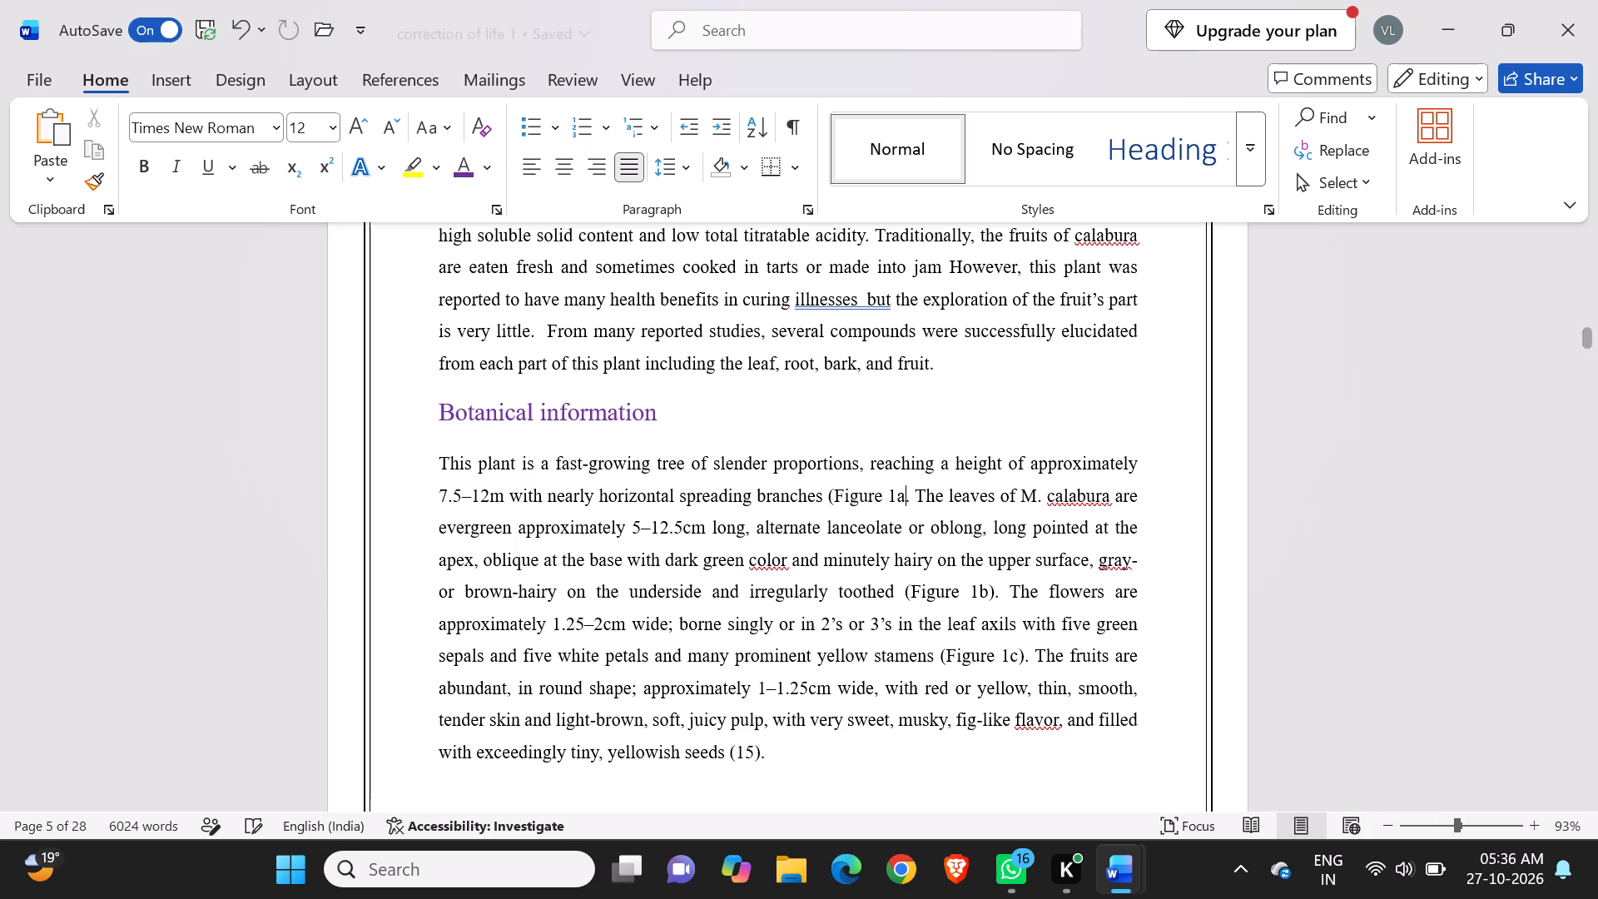
{"action": "key", "text": "BackSpace"}
{"action": "key", "text": "BackSpace"}
{"action": "key", "text": "BackSpace"}
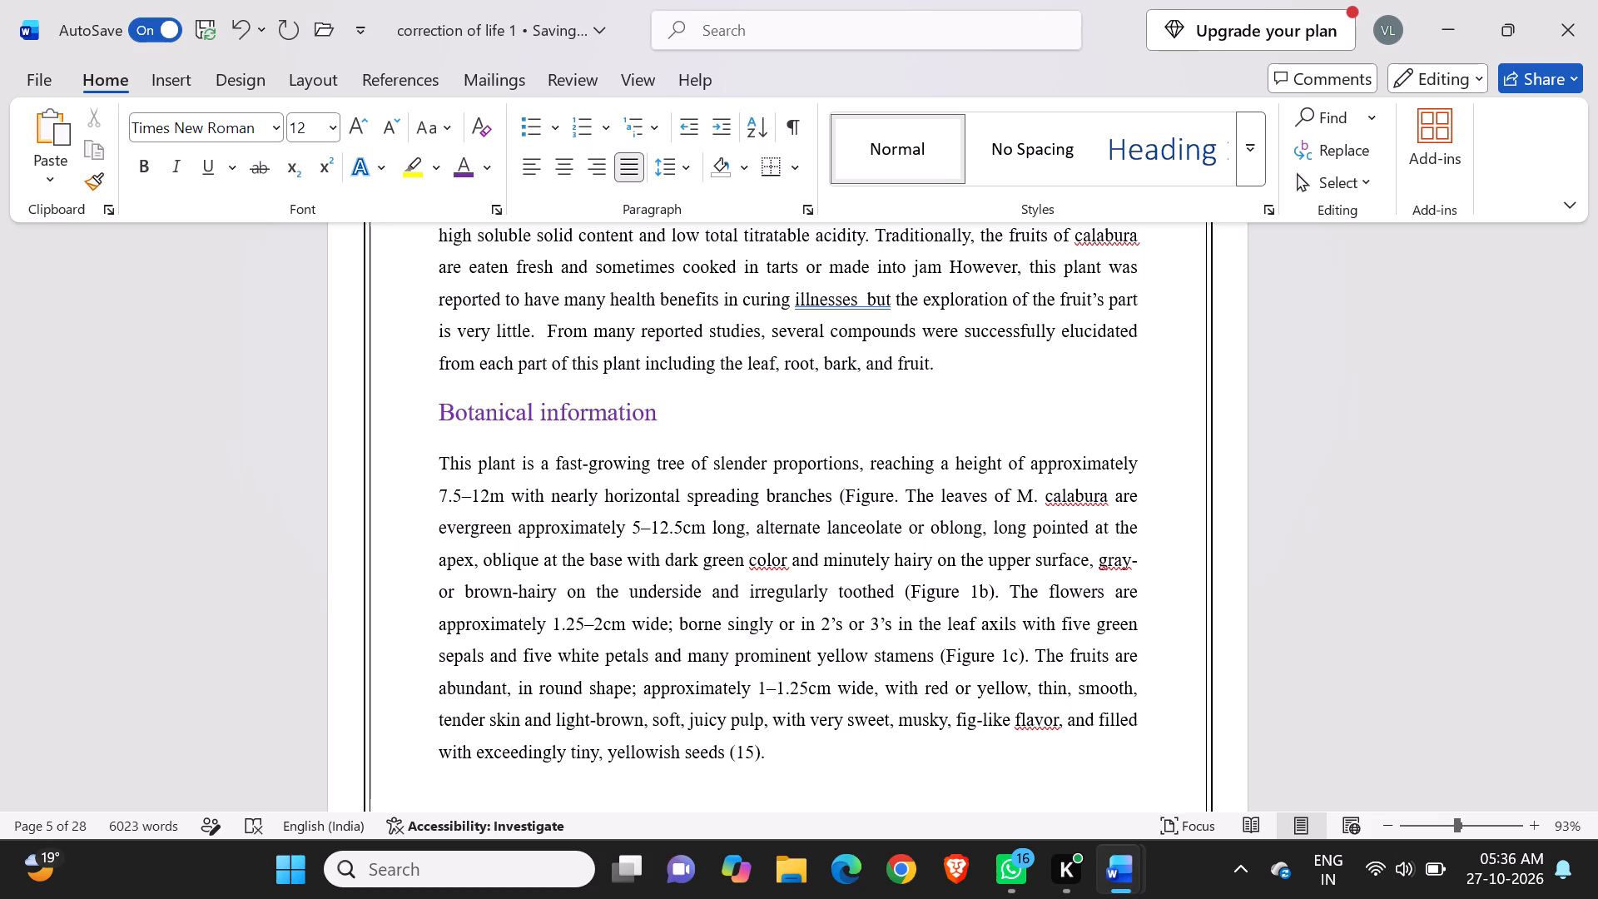
{"action": "key", "text": "BackSpace"}
{"action": "key", "text": "BackSpace"}
{"action": "key", "text": "BackSpace"}
{"action": "key", "text": "BackSpace"}
{"action": "key", "text": "BackSpace"}
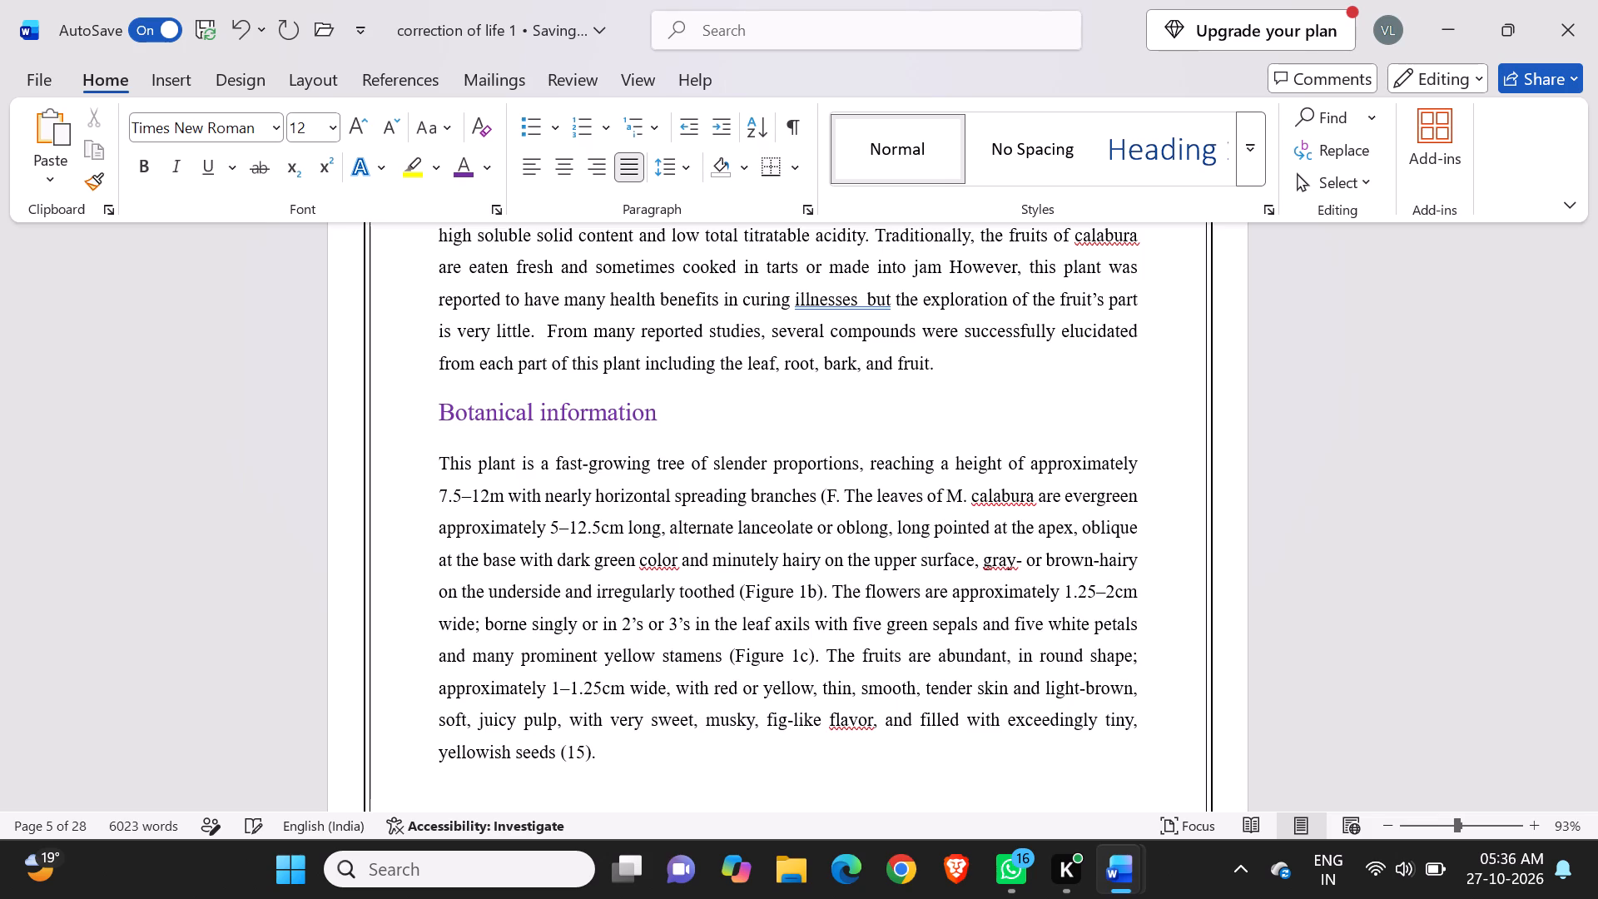
{"action": "key", "text": "BackSpace"}
{"action": "key", "text": "BackSpace"}
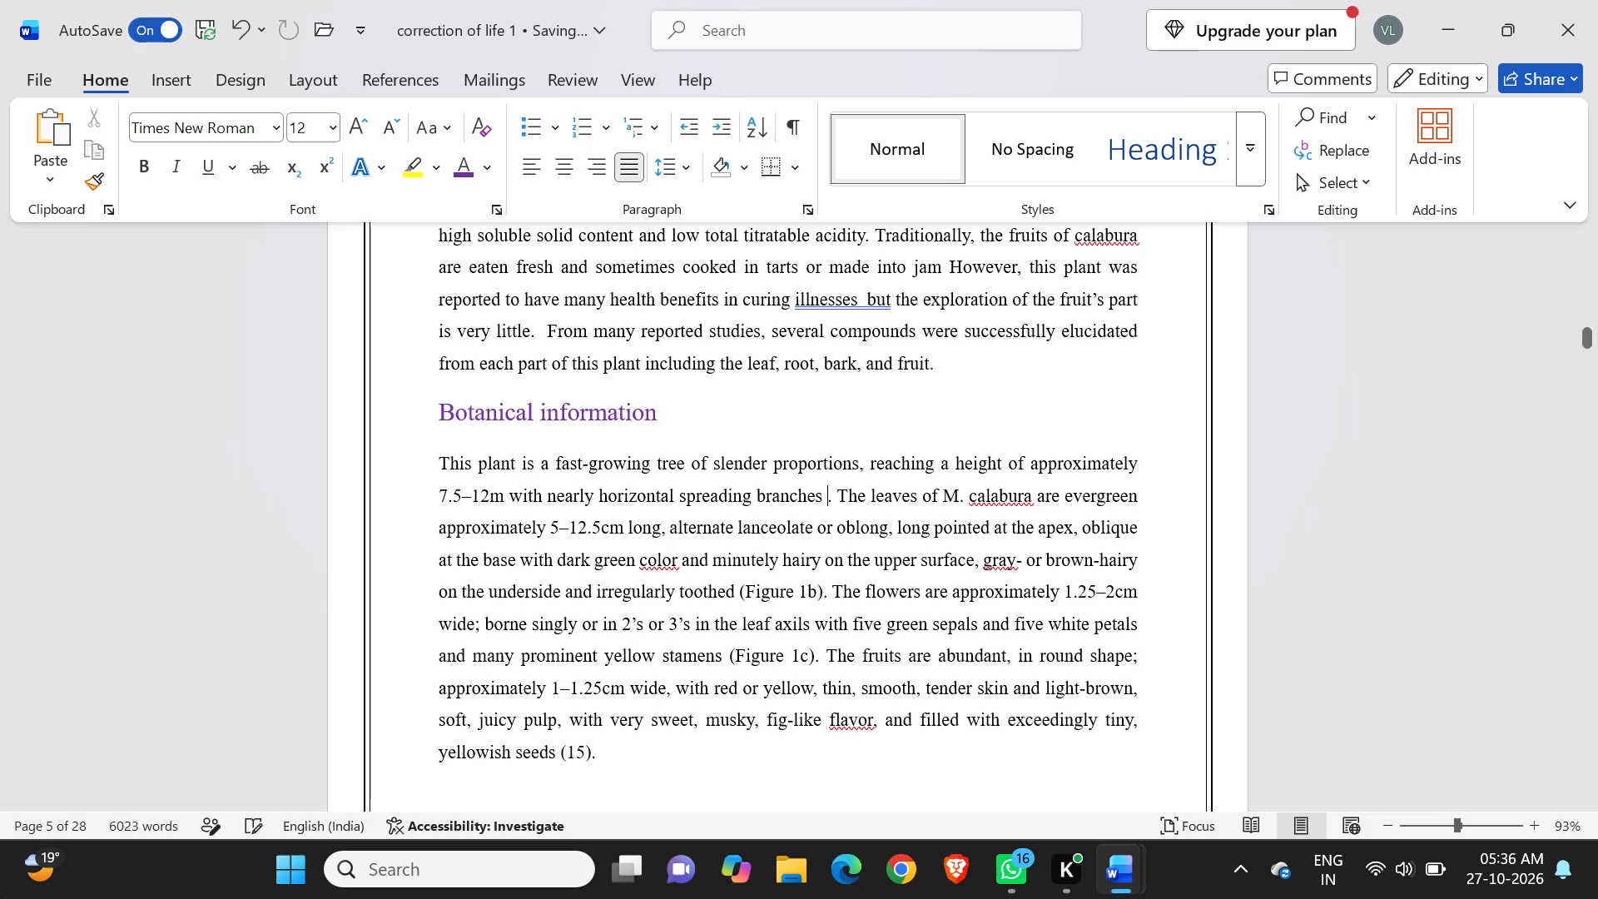
Delete the reference "(Figure 1b)" after "irregularly toothed" in the Botanical information paragraph, keeping the full stop.
{"action": "scroll", "coordinate": [572, 638], "scroll_direction": "down", "scroll_amount": 1}
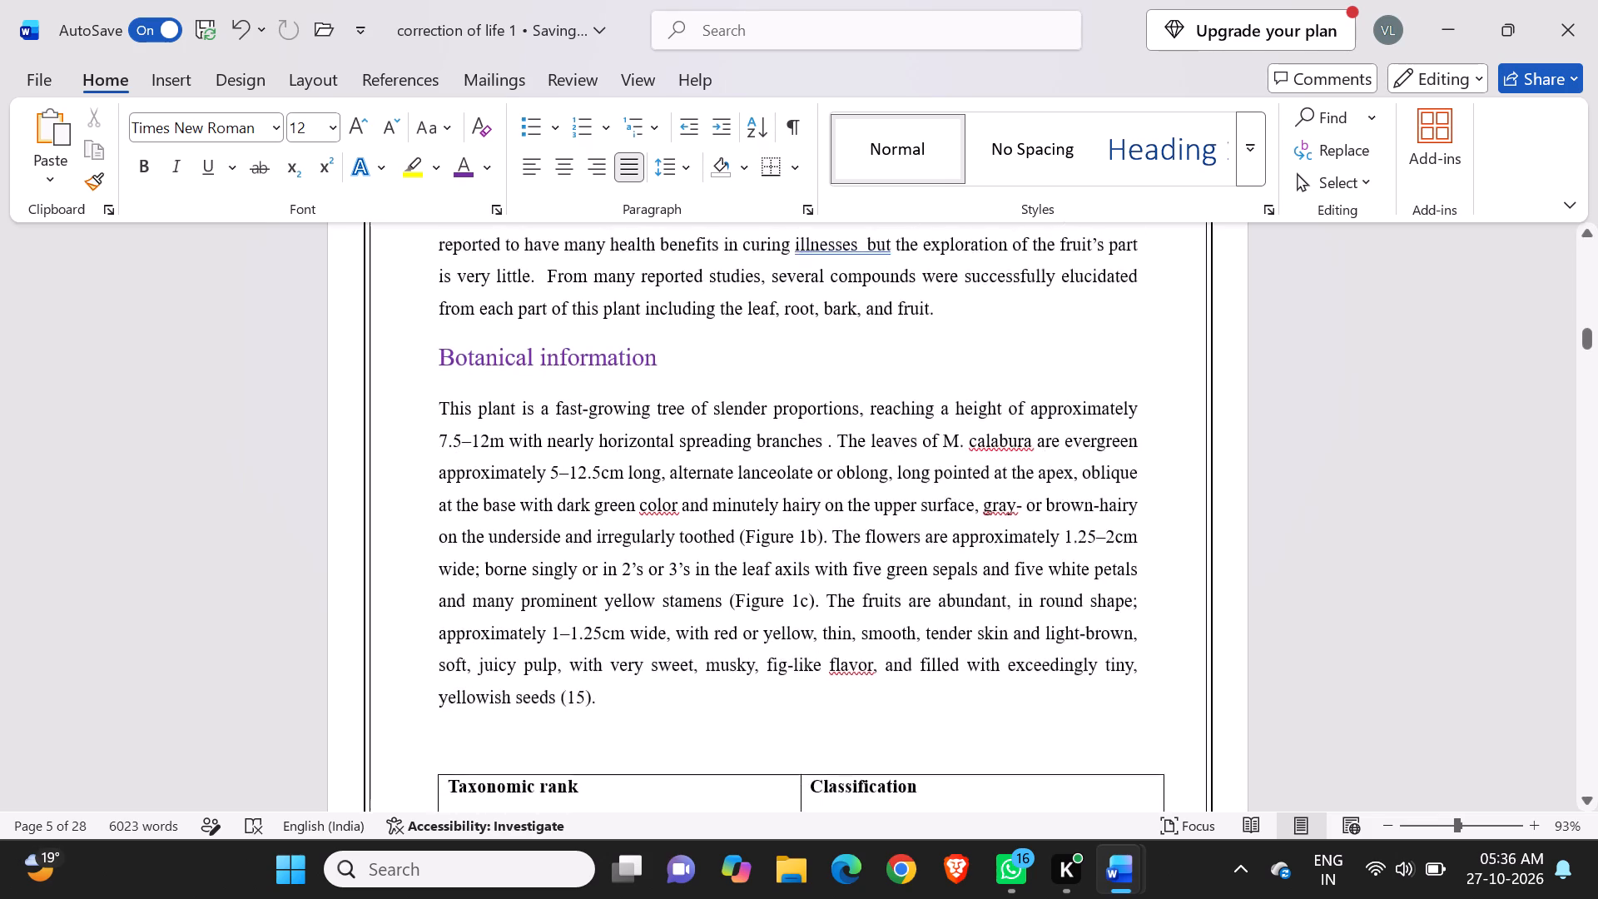
{"action": "scroll", "coordinate": [572, 638], "scroll_direction": "down", "scroll_amount": 1}
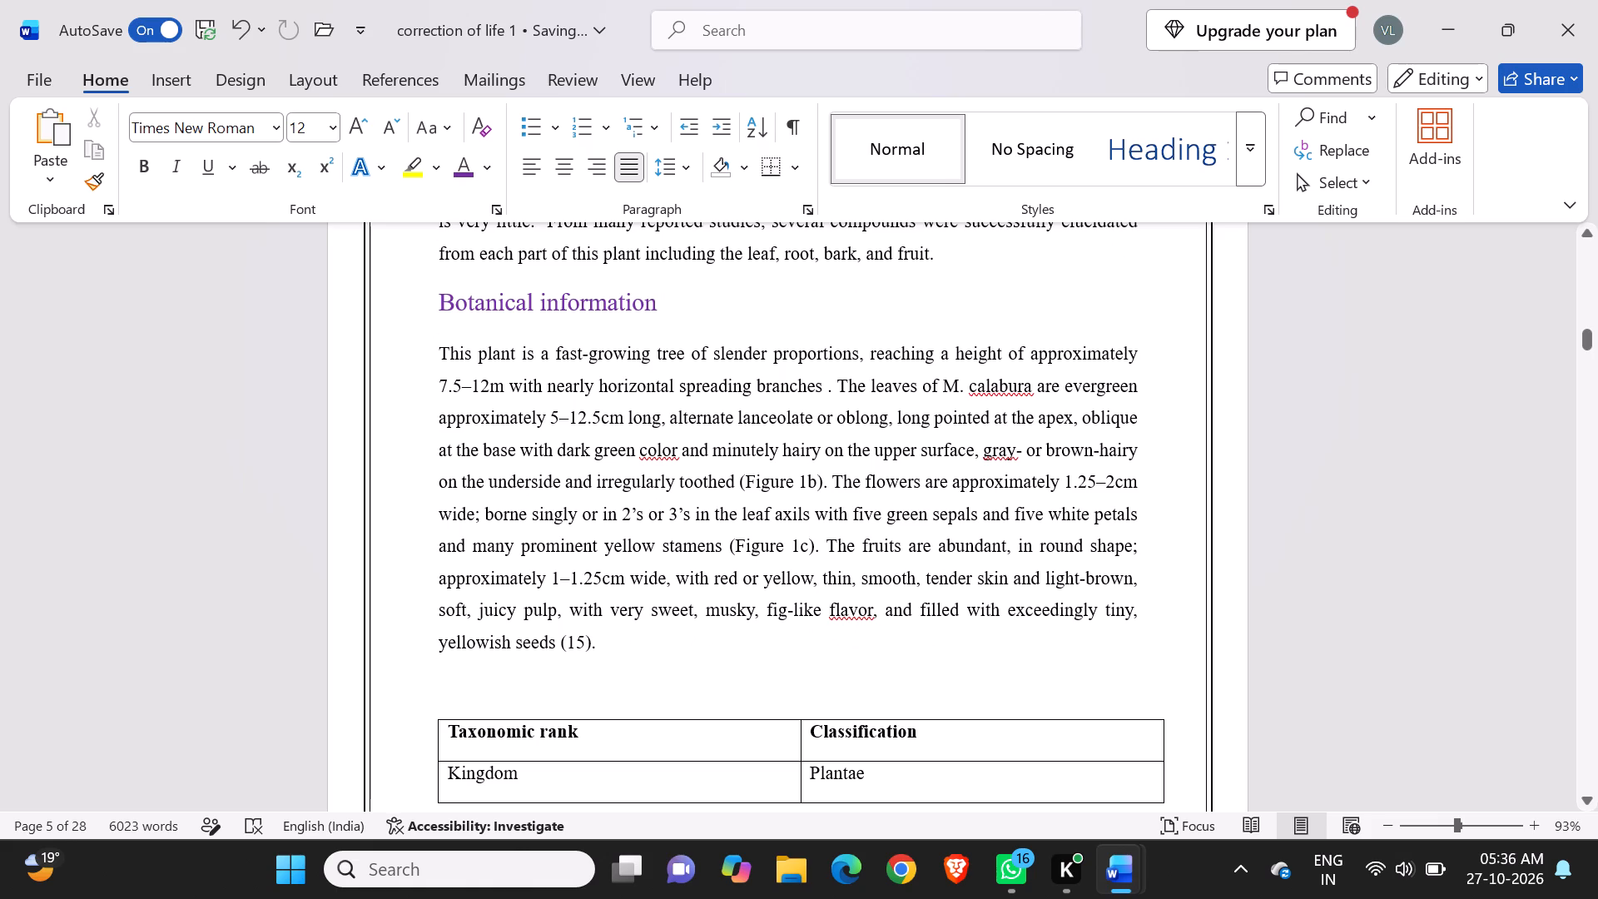
{"action": "left_click", "coordinate": [821, 480]}
{"action": "key", "text": "BackSpace"}
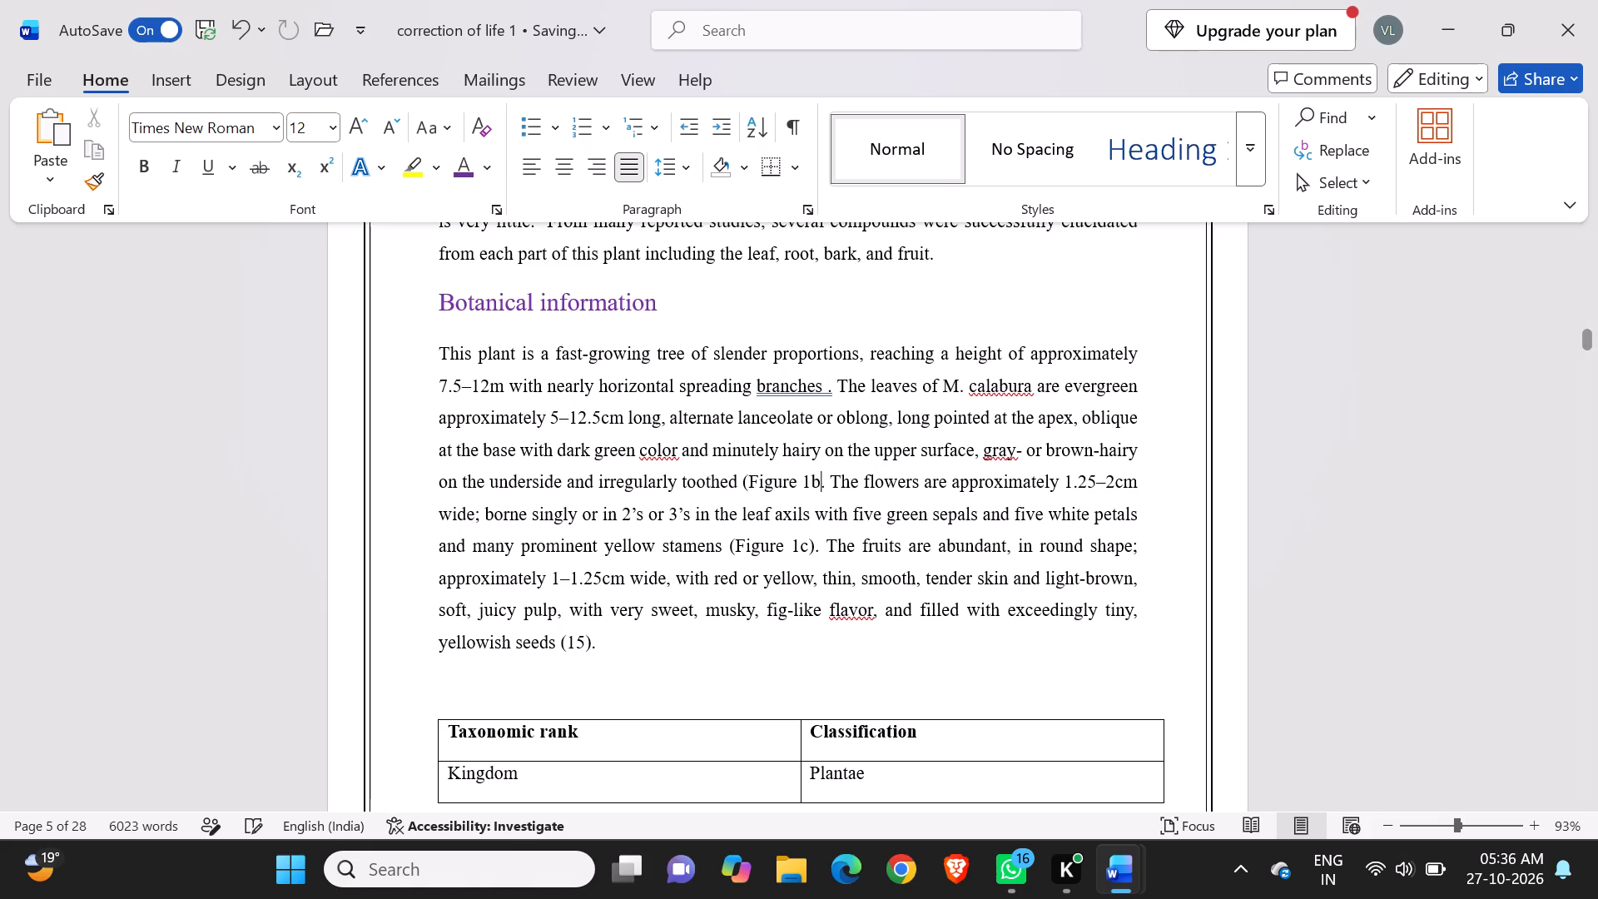
{"action": "key", "text": "BackSpace"}
{"action": "key", "text": "BackSpace"}
{"action": "key", "text": "BackSpace"}
{"action": "key", "text": "BackSpace"}
{"action": "key", "text": "BackSpace"}
{"action": "key", "text": "BackSpace"}
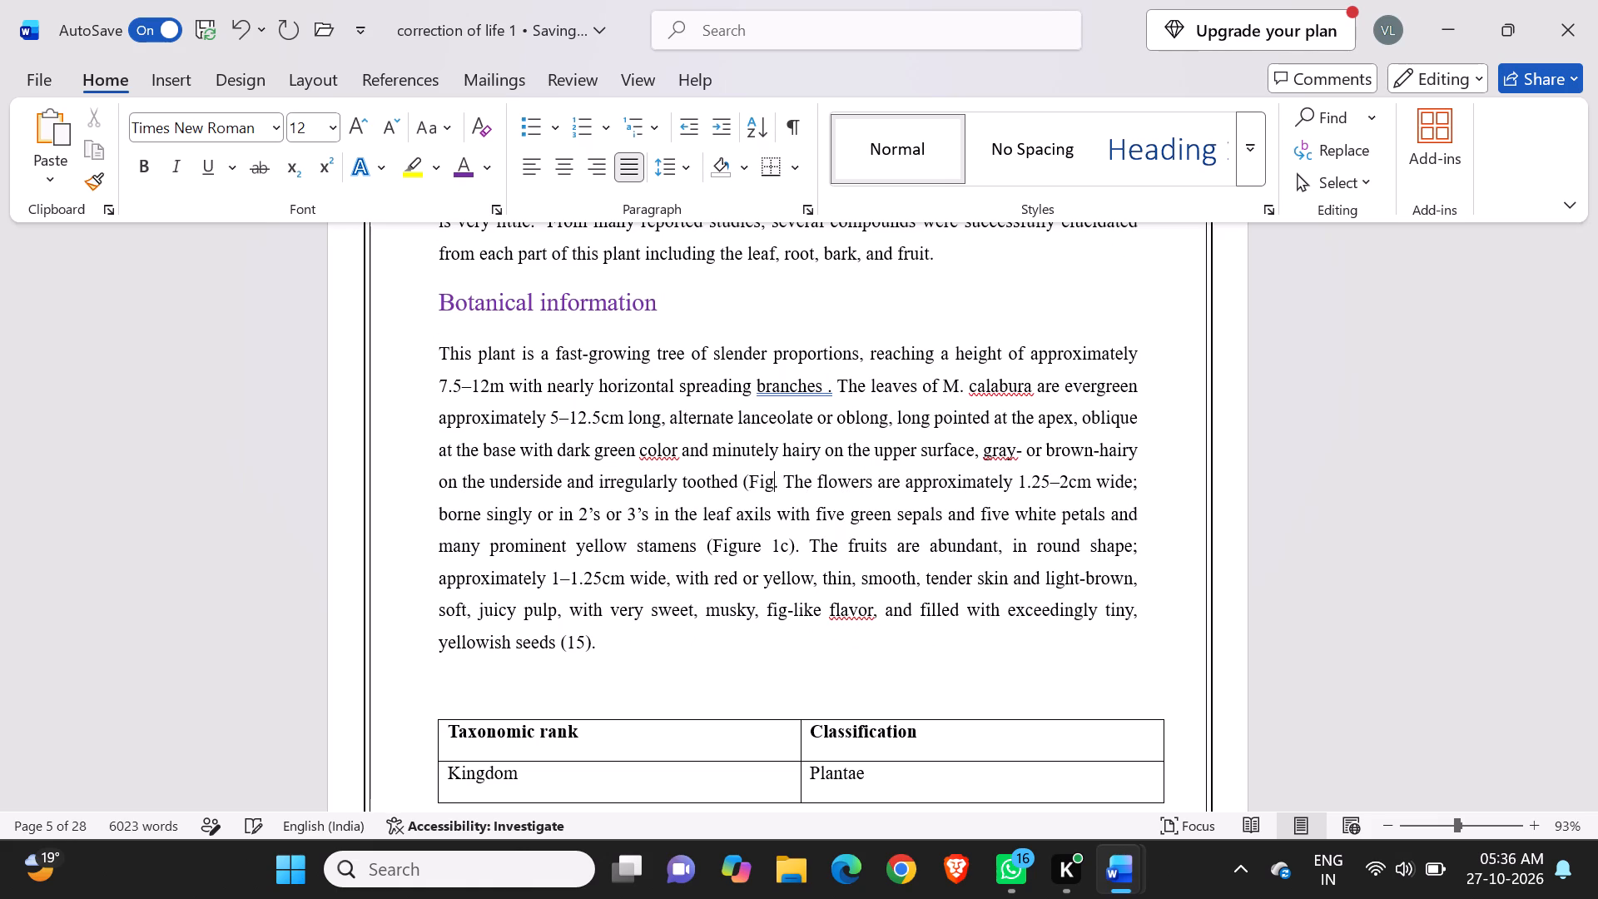
{"action": "key", "text": "BackSpace"}
{"action": "key", "text": "BackSpace"}
{"action": "key", "text": "BackSpace"}
{"action": "key", "text": "BackSpace"}
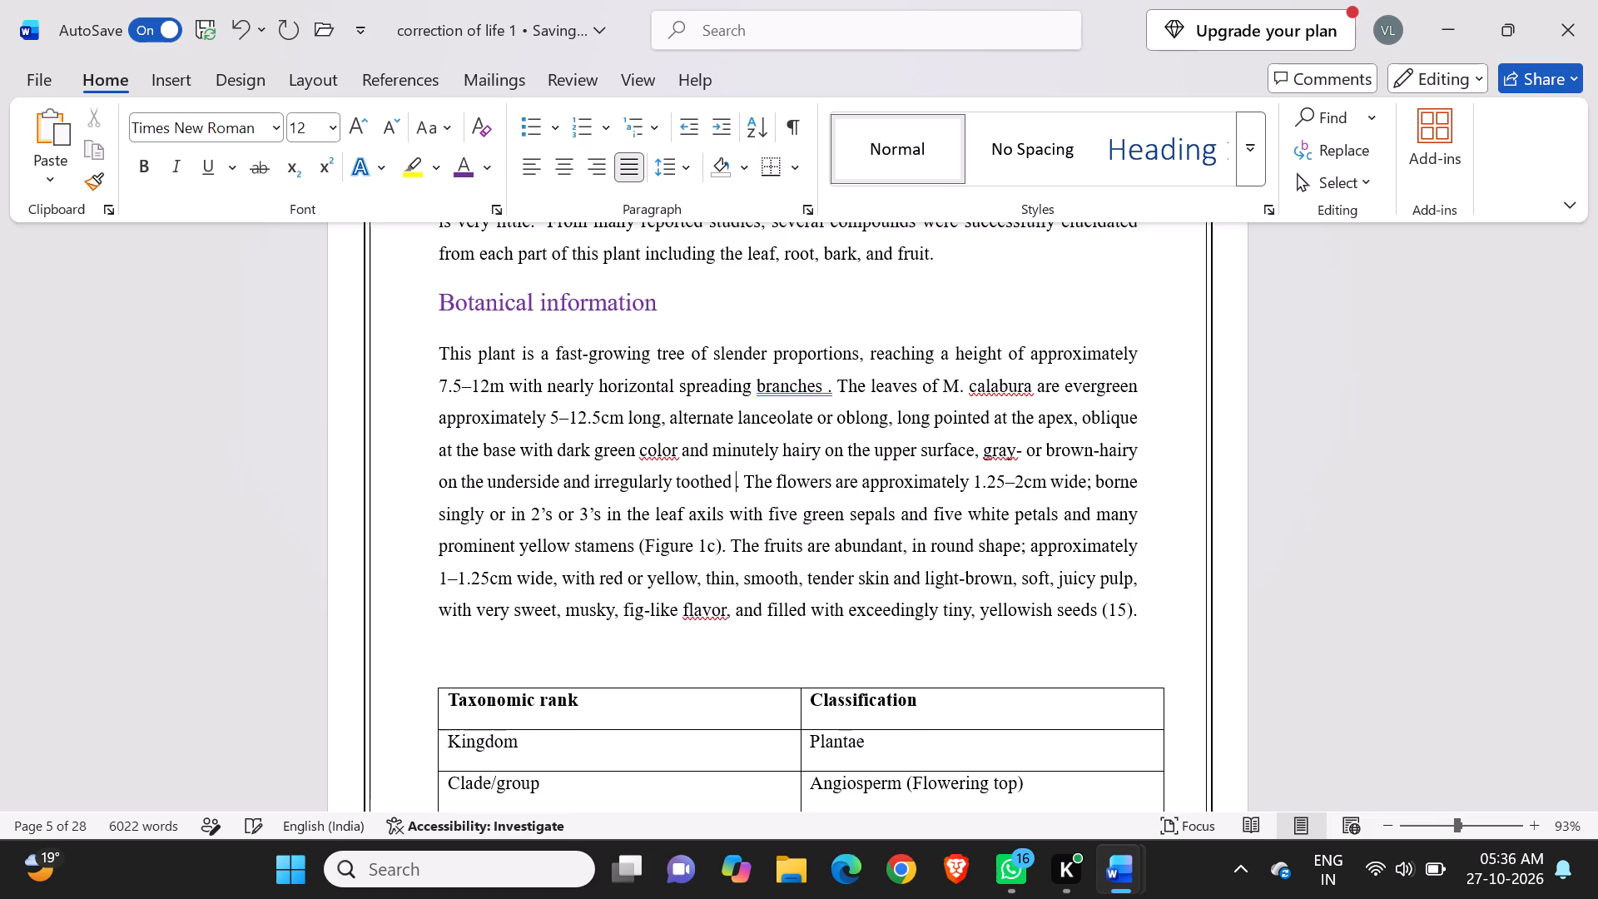
Review the taxonomic table, the plant photographs and the Habit to Habitat and distribution descriptions on pages 5 to 7.
{"action": "scroll", "coordinate": [801, 481], "scroll_direction": "down", "scroll_amount": 1}
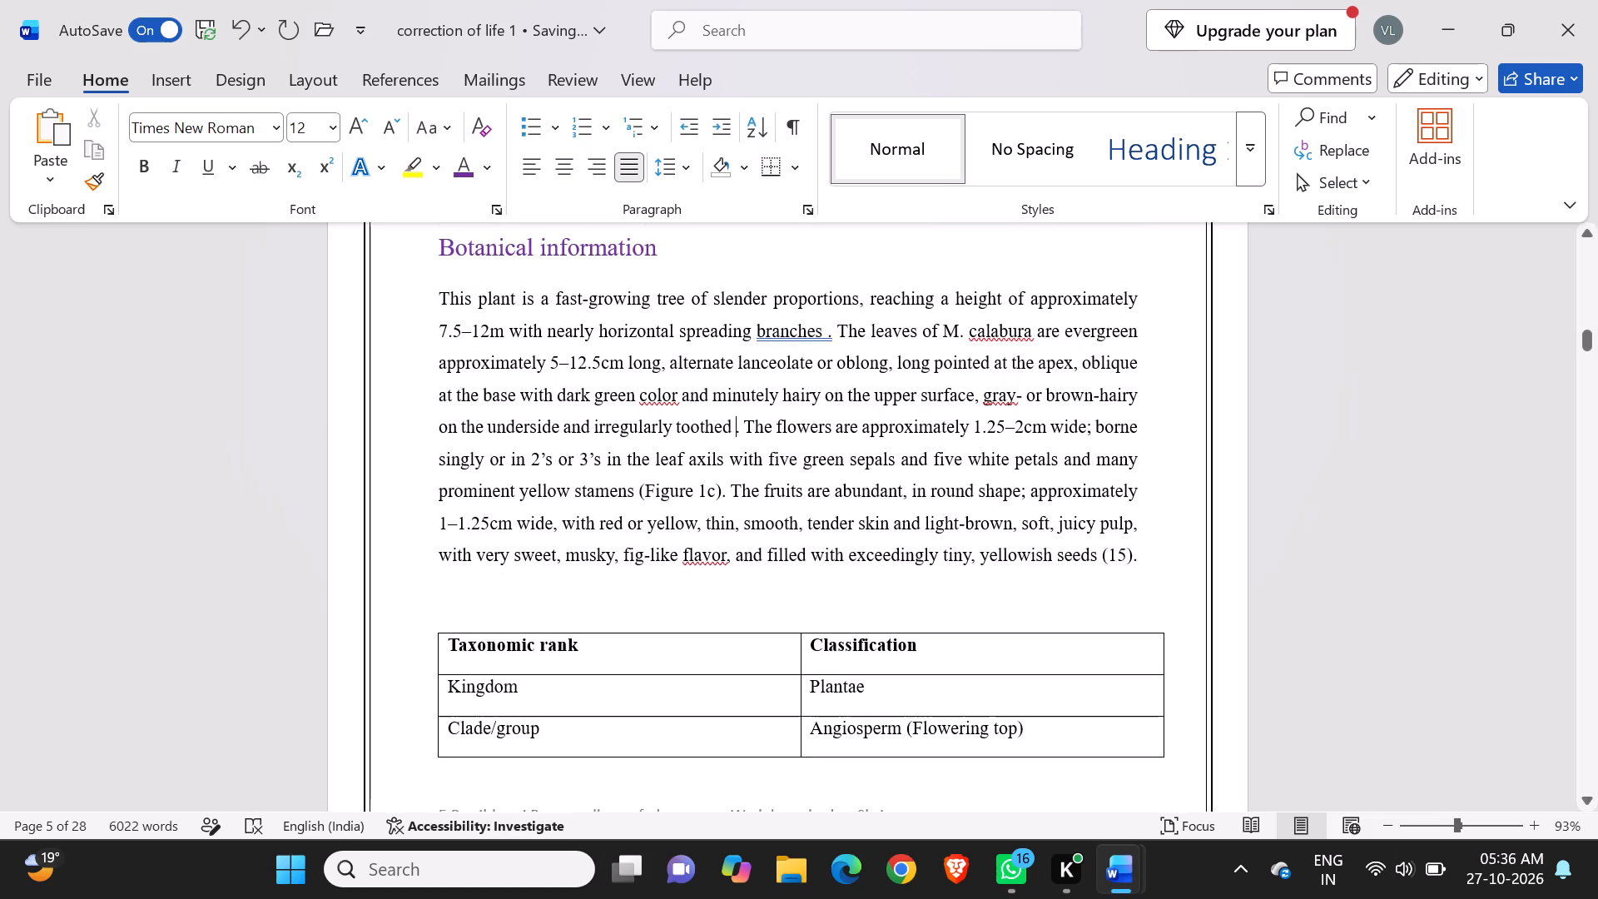
{"action": "scroll", "coordinate": [802, 478], "scroll_direction": "down", "scroll_amount": 2}
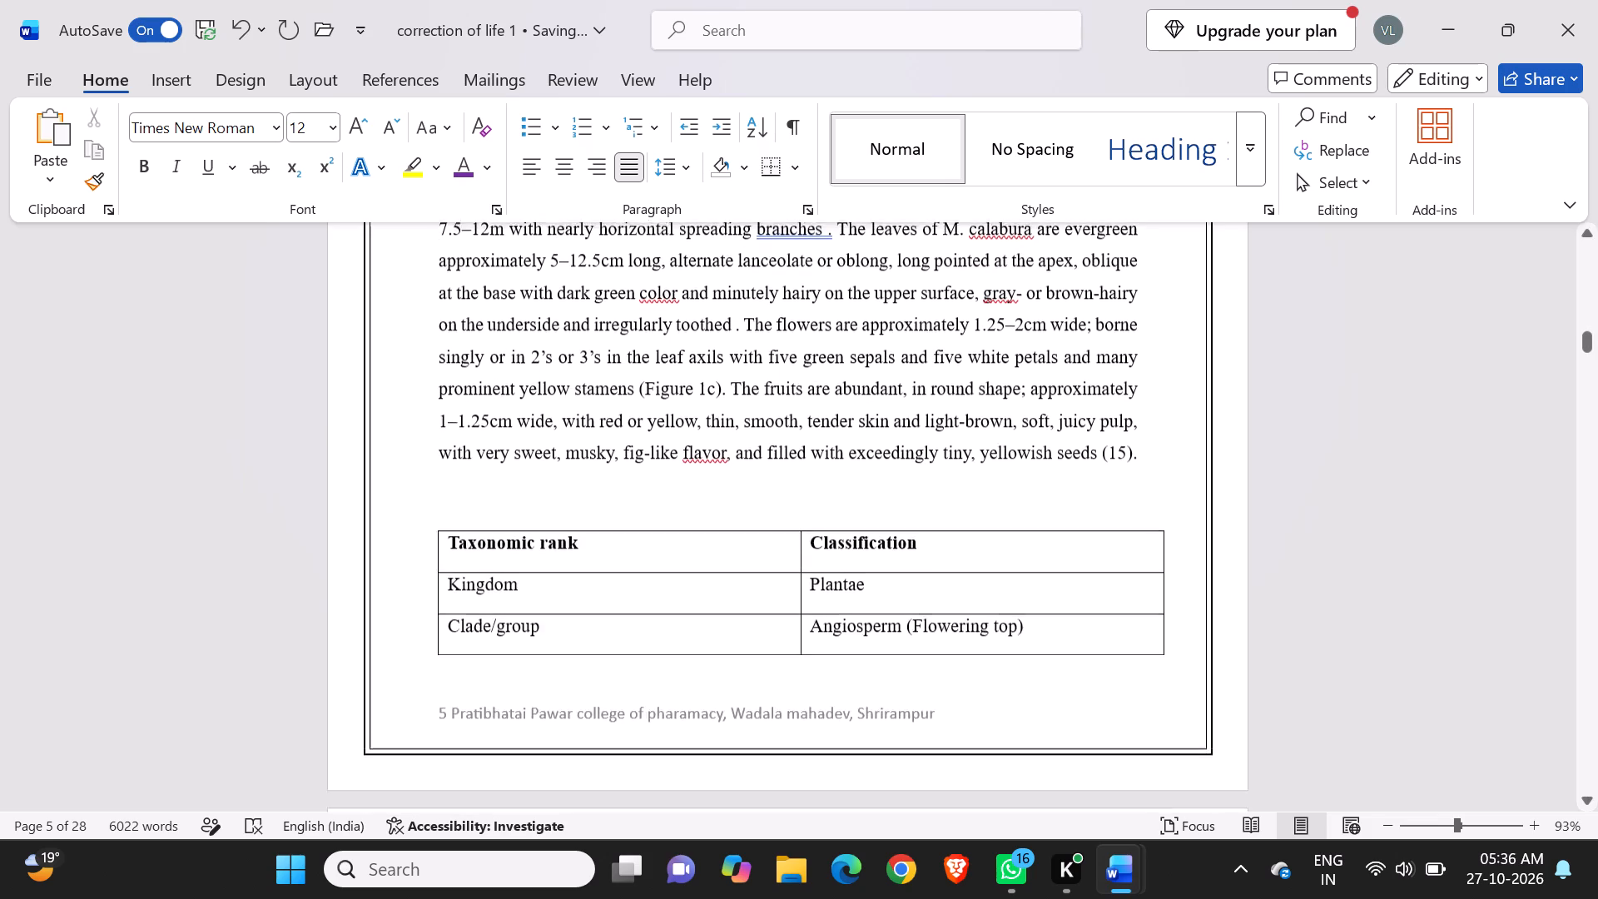
{"action": "scroll", "coordinate": [802, 478], "scroll_direction": "down", "scroll_amount": 8}
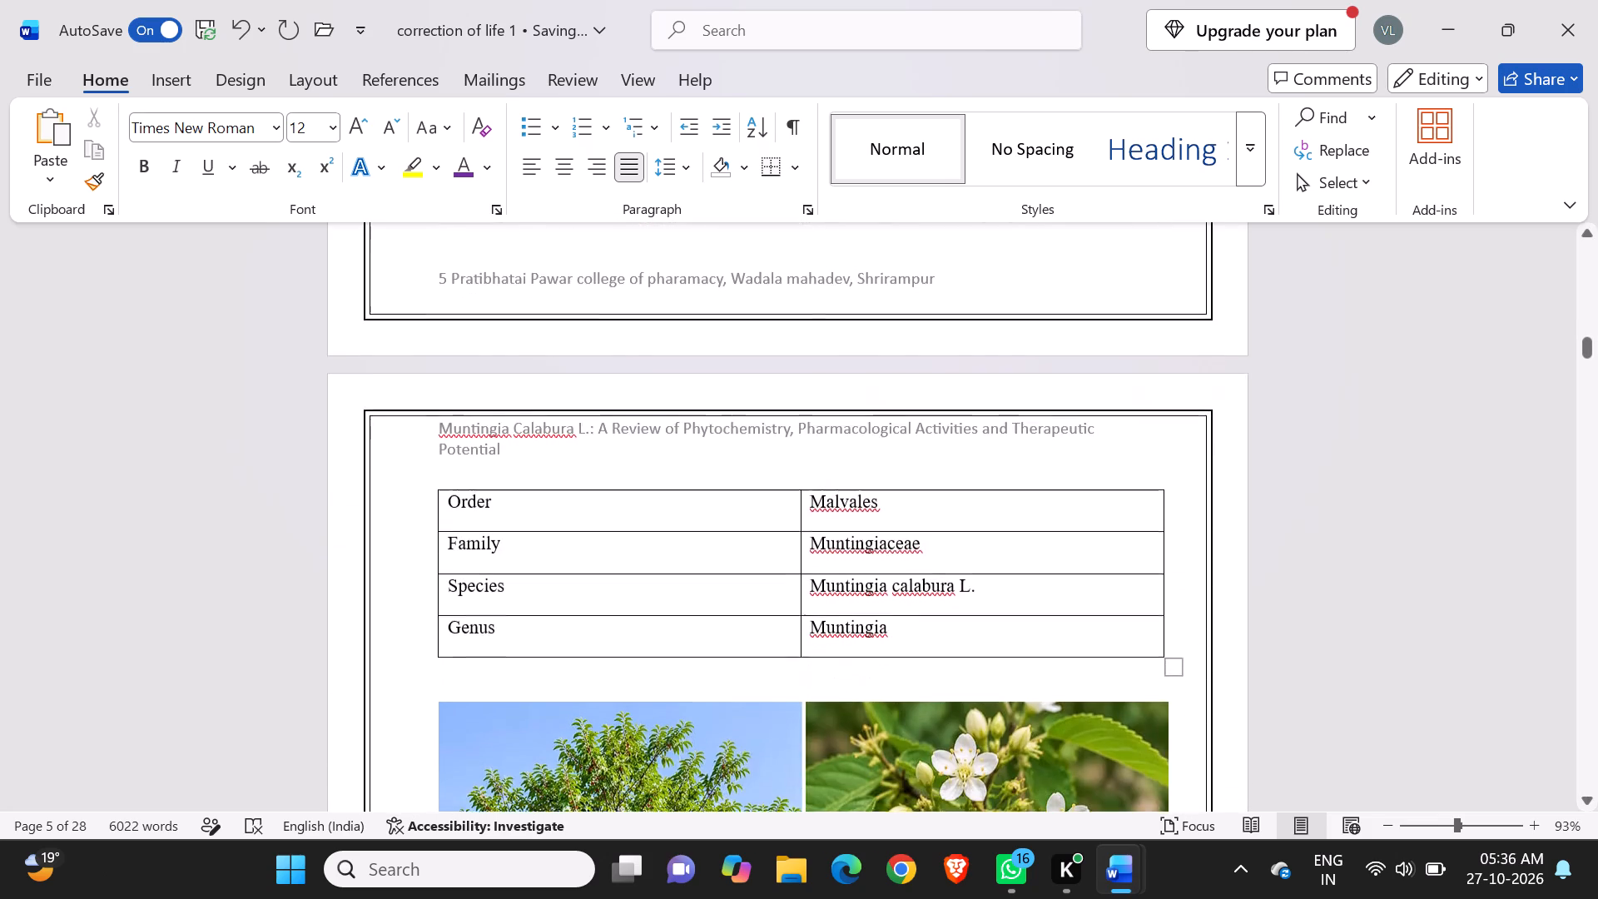
{"action": "scroll", "coordinate": [803, 478], "scroll_direction": "down", "scroll_amount": 8}
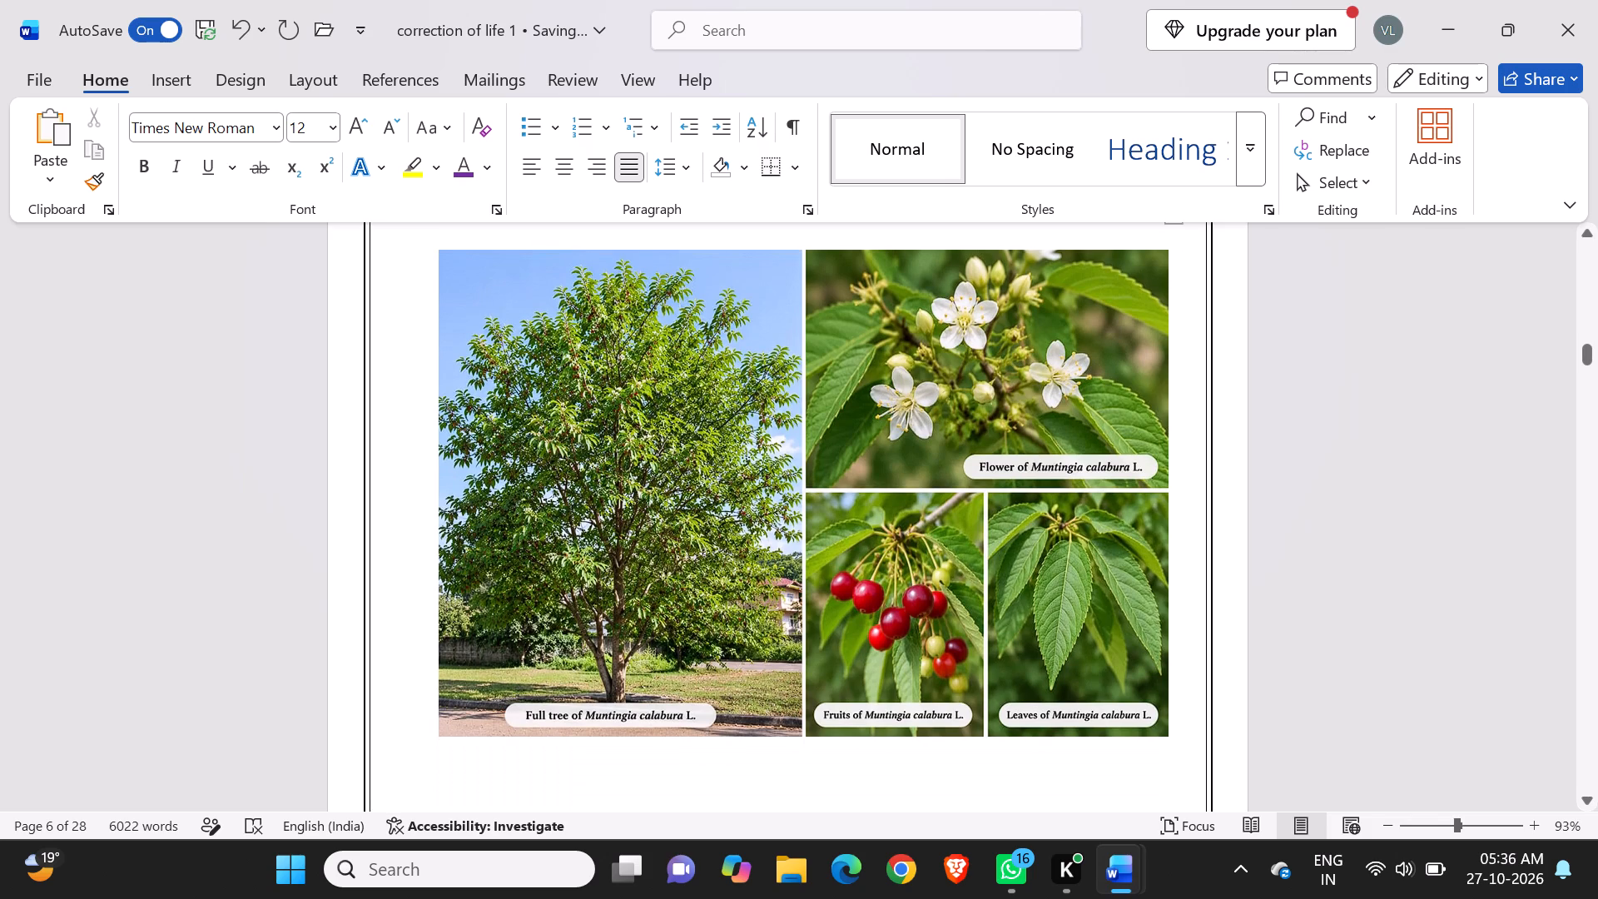
{"action": "scroll", "coordinate": [804, 478], "scroll_direction": "down", "scroll_amount": 2}
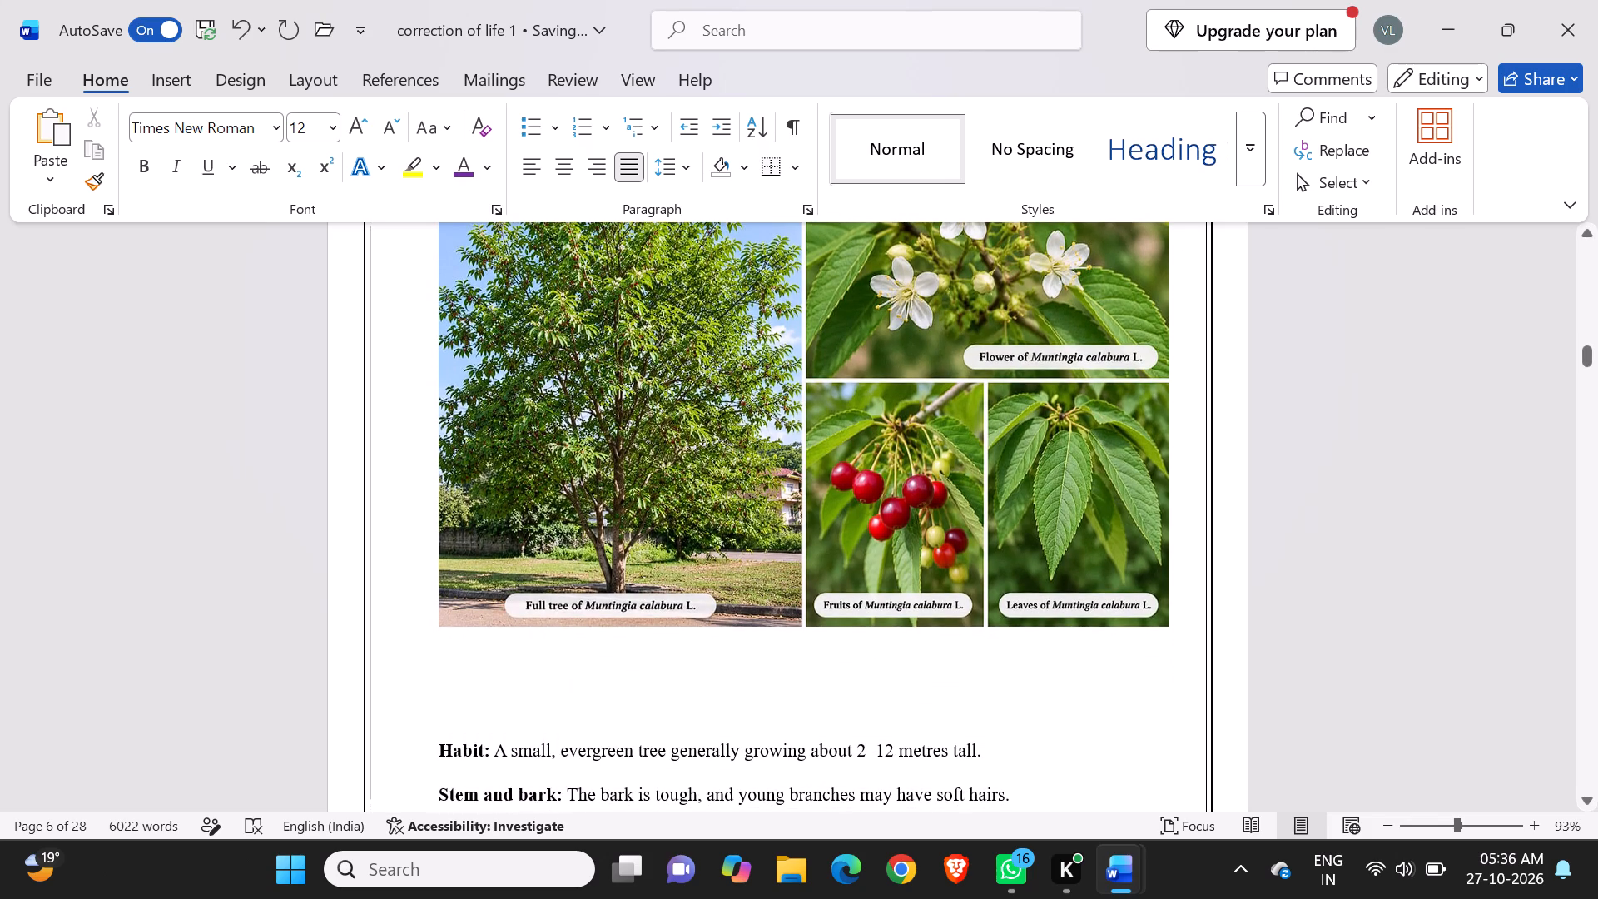
{"action": "scroll", "coordinate": [804, 478], "scroll_direction": "down", "scroll_amount": 2}
{"action": "scroll", "coordinate": [806, 478], "scroll_direction": "up", "scroll_amount": 4}
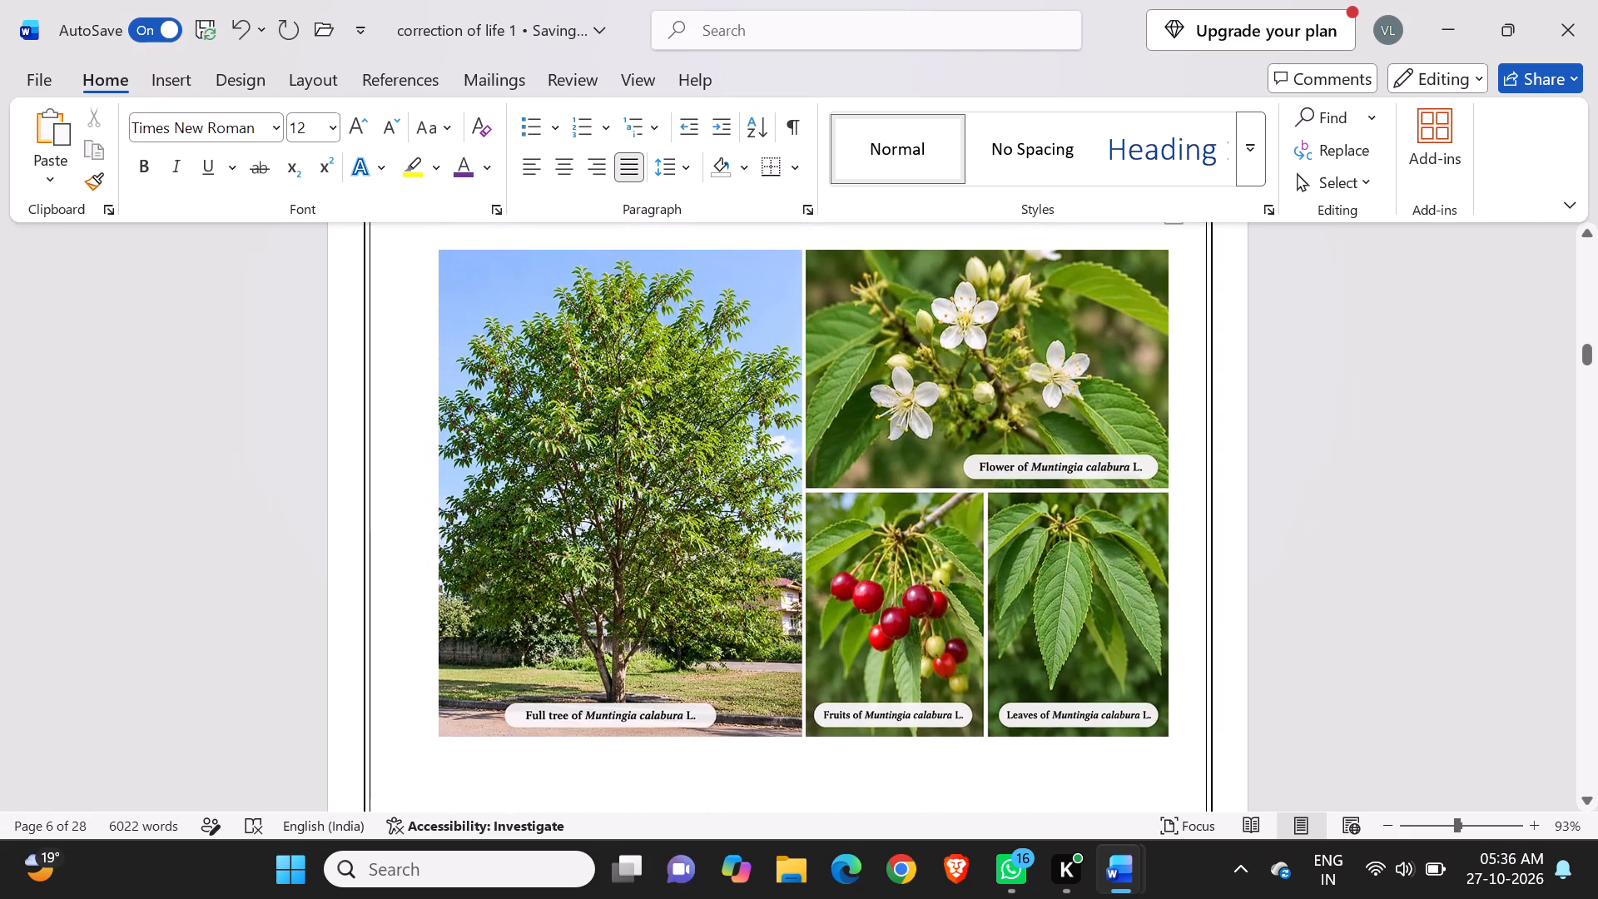
{"action": "scroll", "coordinate": [806, 478], "scroll_direction": "down", "scroll_amount": 8}
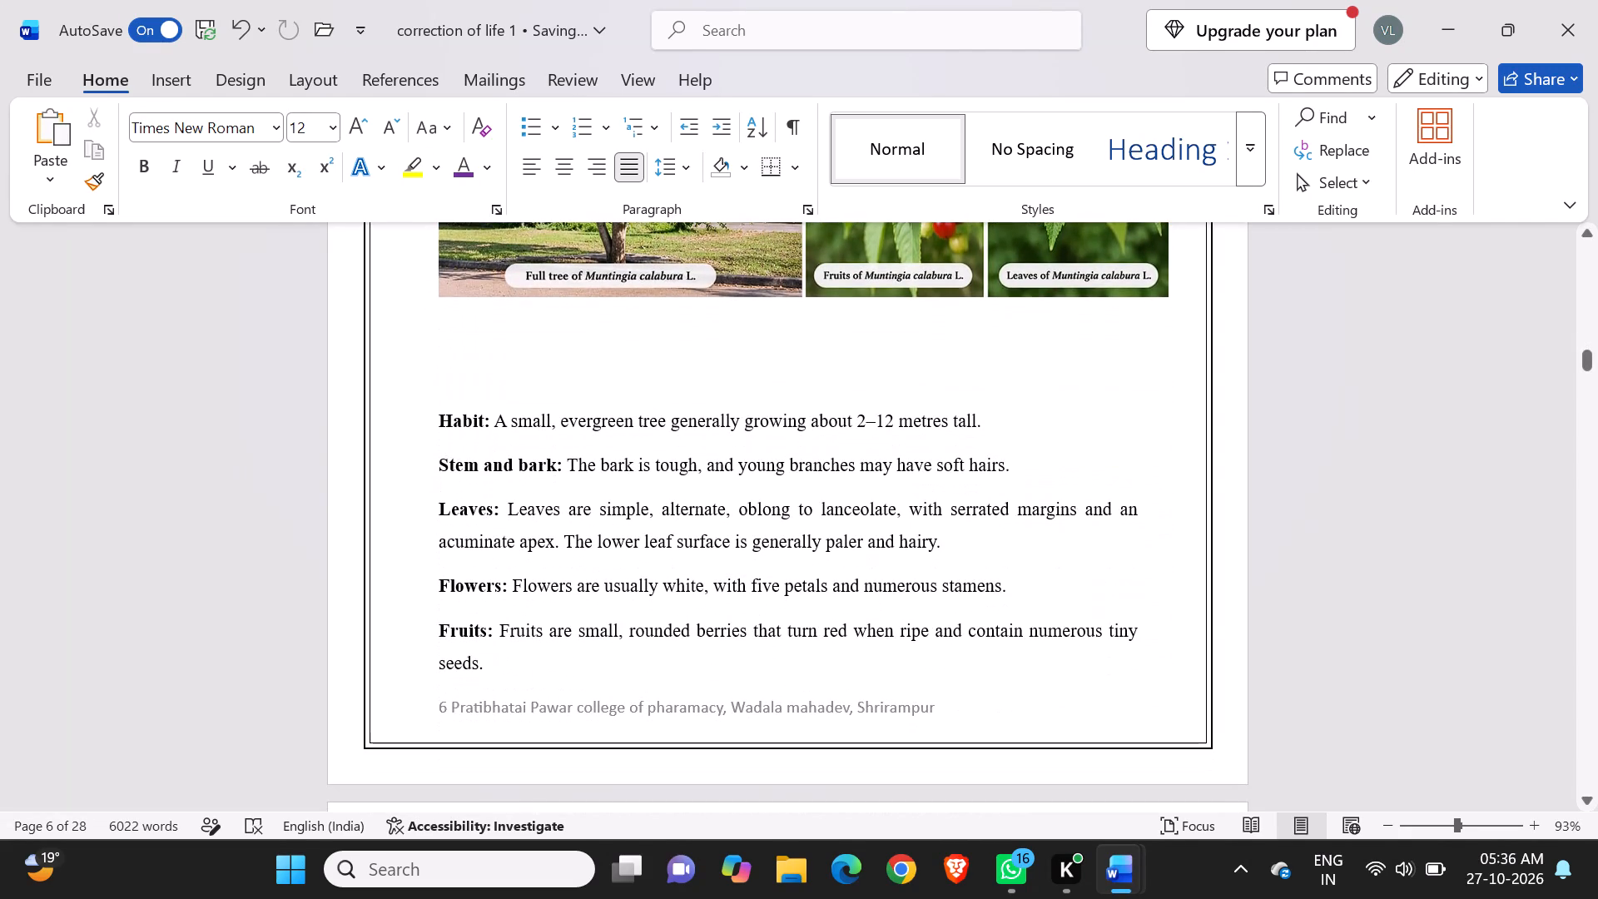
{"action": "scroll", "coordinate": [806, 478], "scroll_direction": "down", "scroll_amount": 2}
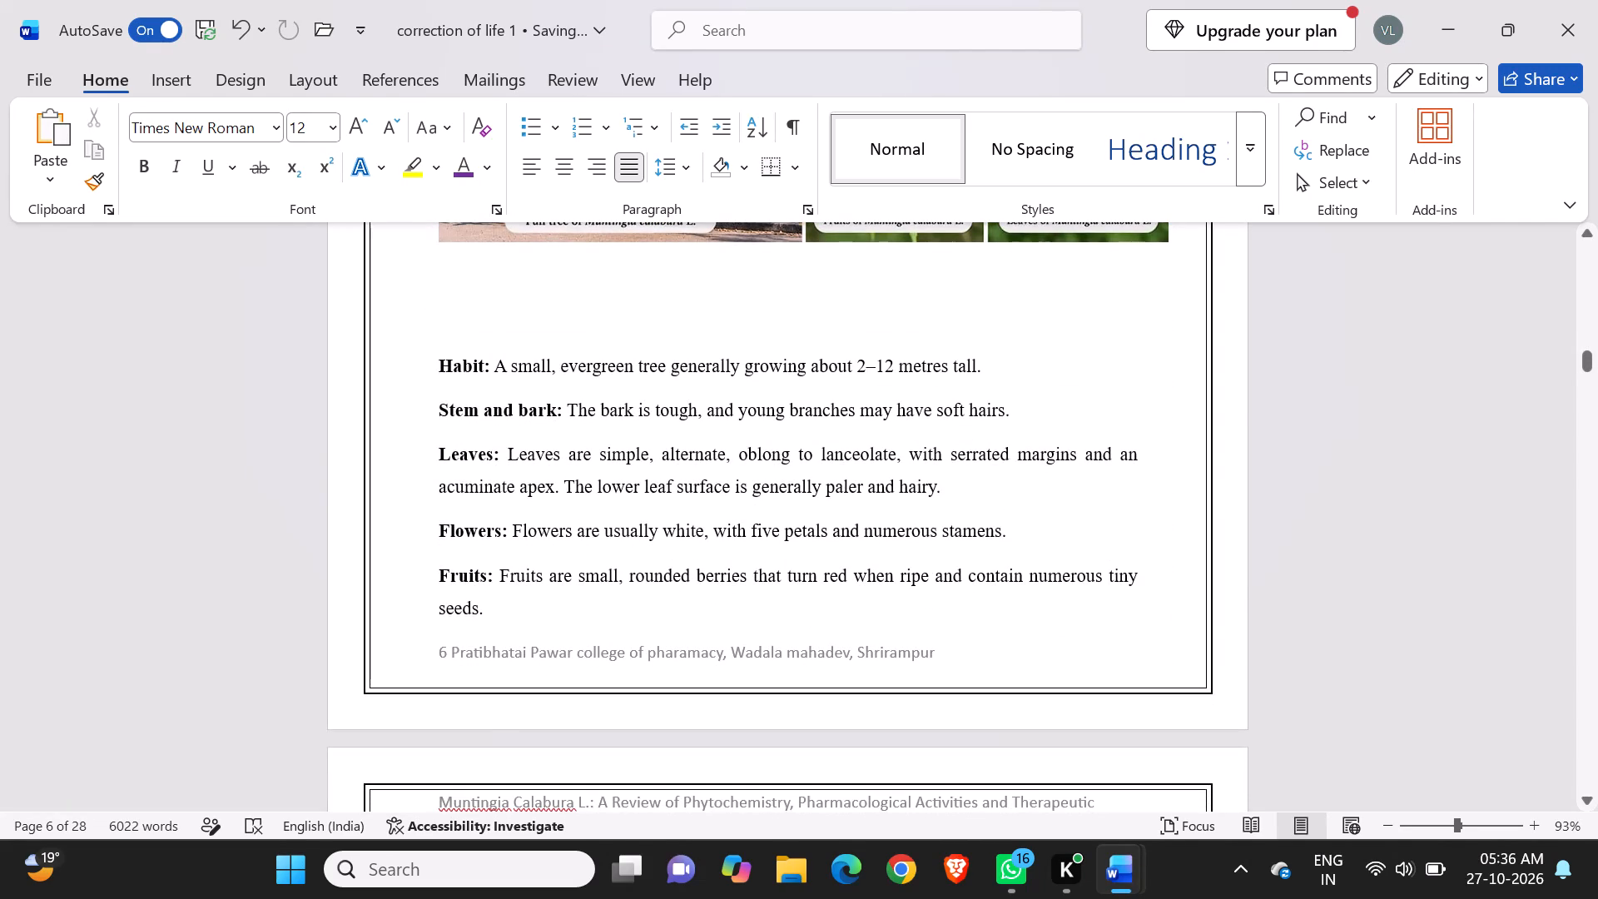
{"action": "scroll", "coordinate": [806, 478], "scroll_direction": "down", "scroll_amount": 14}
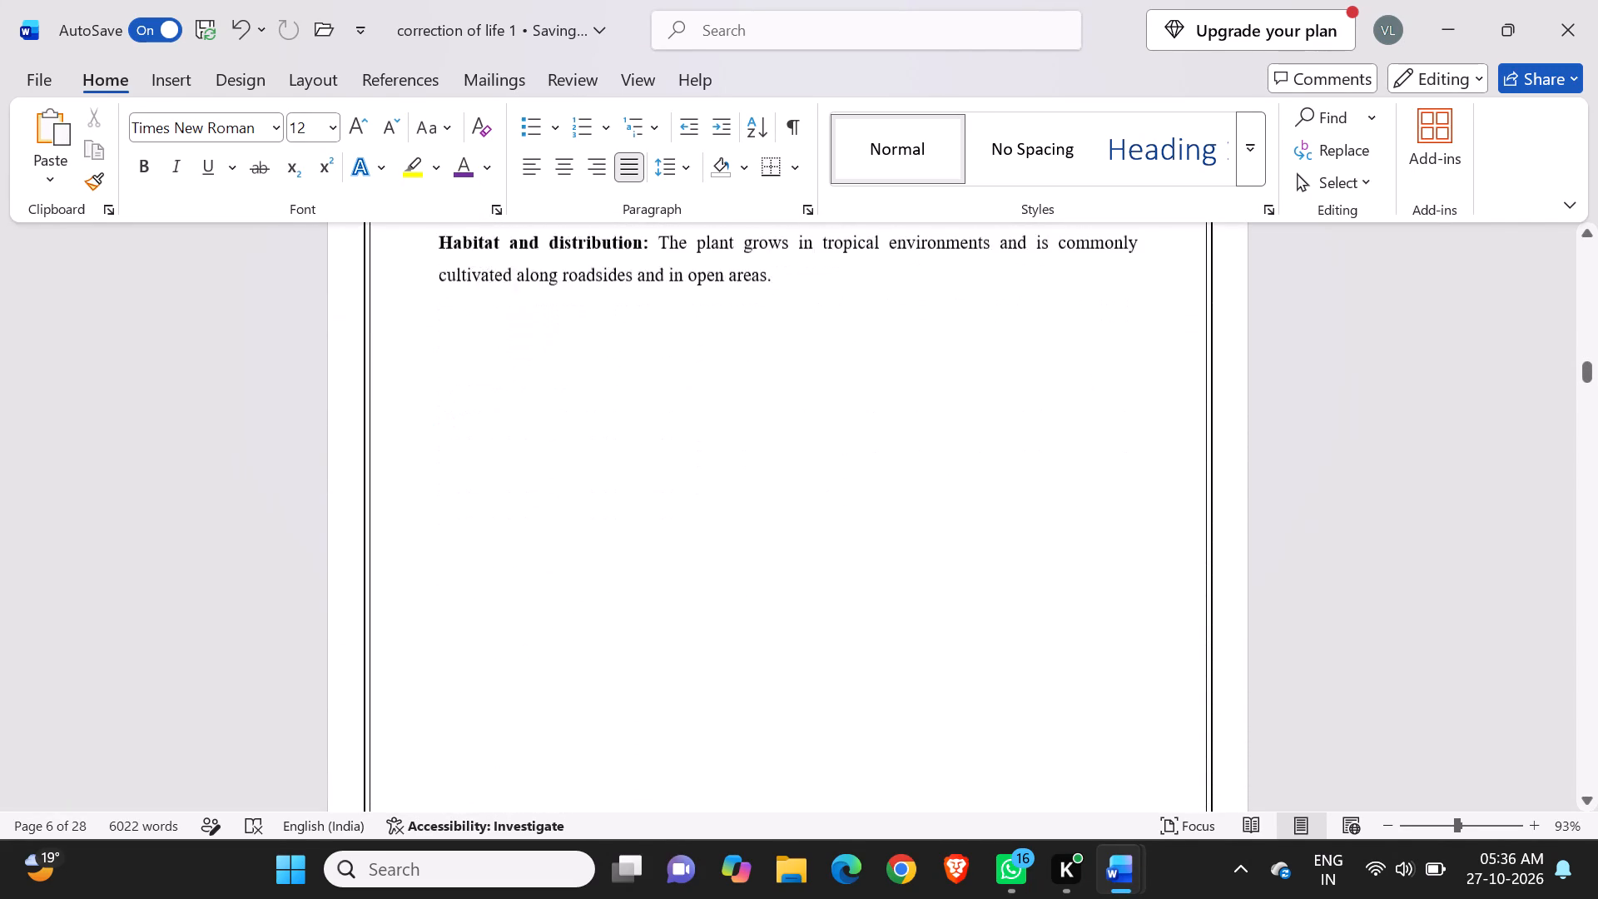
Remove the page break before the MEDICINAL USES heading so it directly follows the Habitat and distribution paragraph on page 7.
{"action": "scroll", "coordinate": [806, 478], "scroll_direction": "down", "scroll_amount": 12}
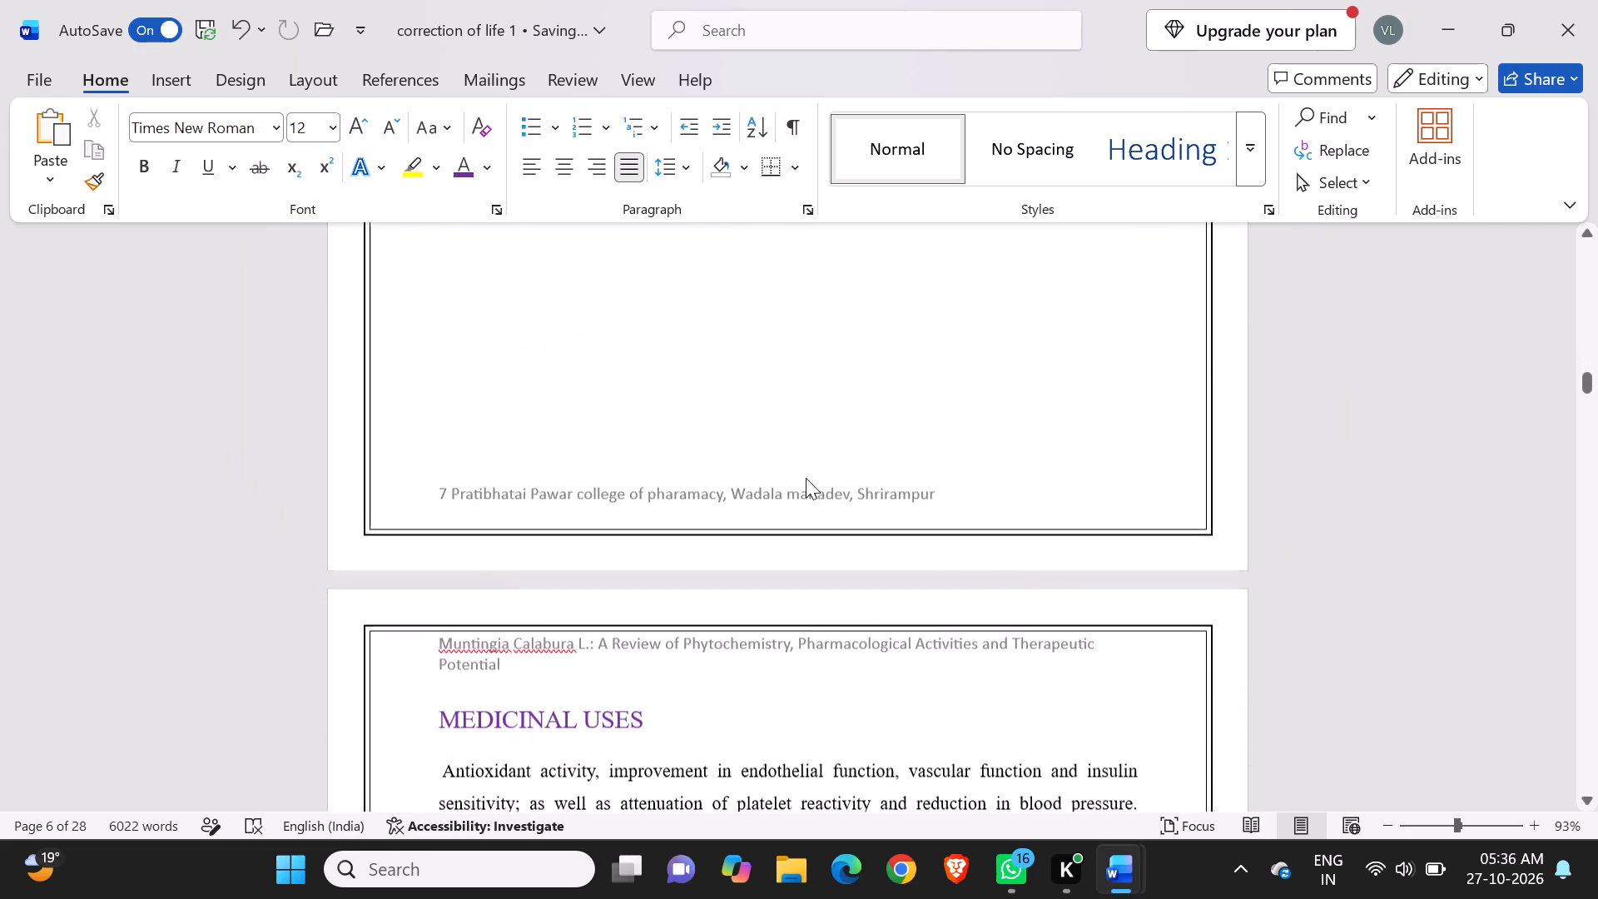
{"action": "left_click", "coordinate": [426, 715]}
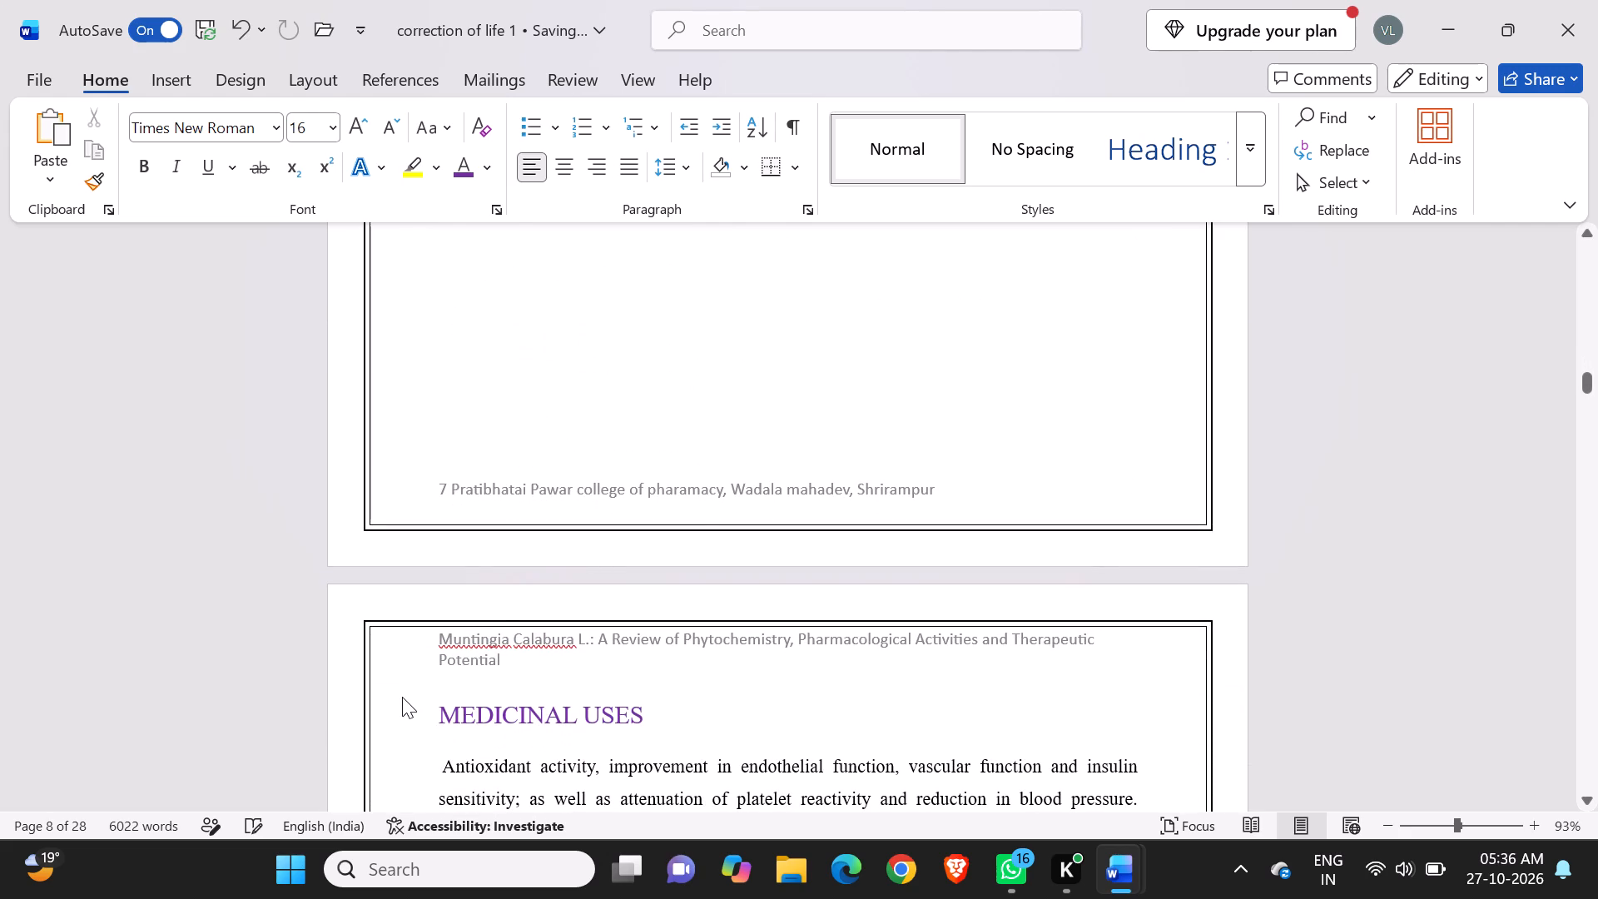
{"action": "key", "text": "BackSpace"}
{"action": "scroll", "coordinate": [399, 695], "scroll_direction": "up", "scroll_amount": 5}
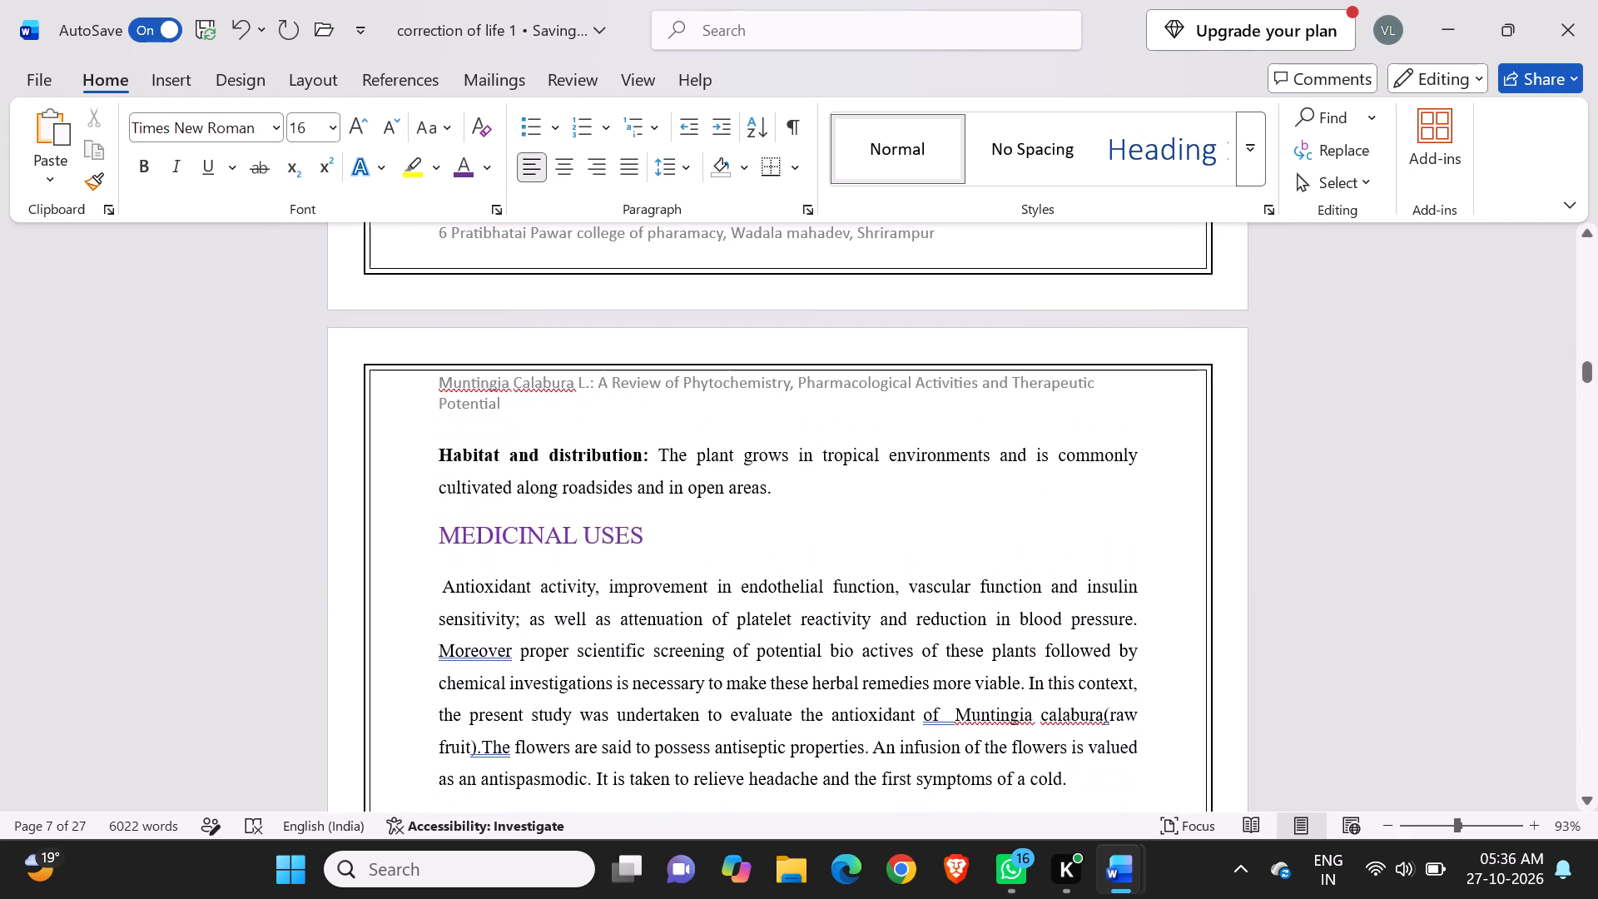
Review the layout from the MEDICINAL USES section to the PHYTOCHEMICAL CONSTITUENTS heading, including the traditional uses images, on pages 7 to 10.
{"action": "scroll", "coordinate": [392, 668], "scroll_direction": "down", "scroll_amount": 8}
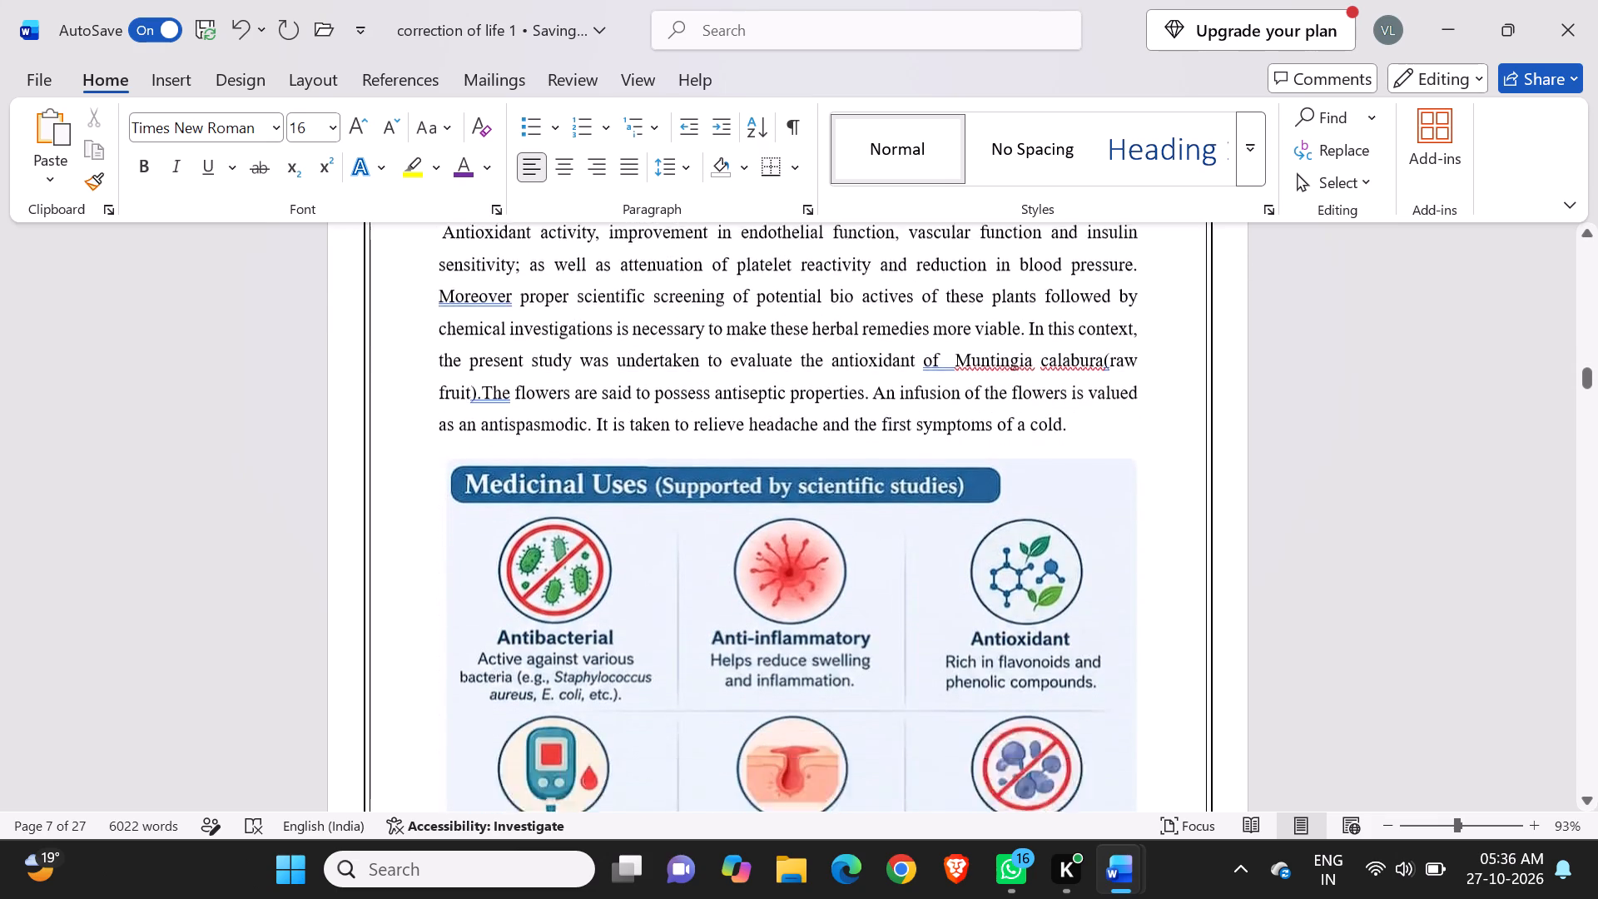
{"action": "scroll", "coordinate": [394, 664], "scroll_direction": "down", "scroll_amount": 13}
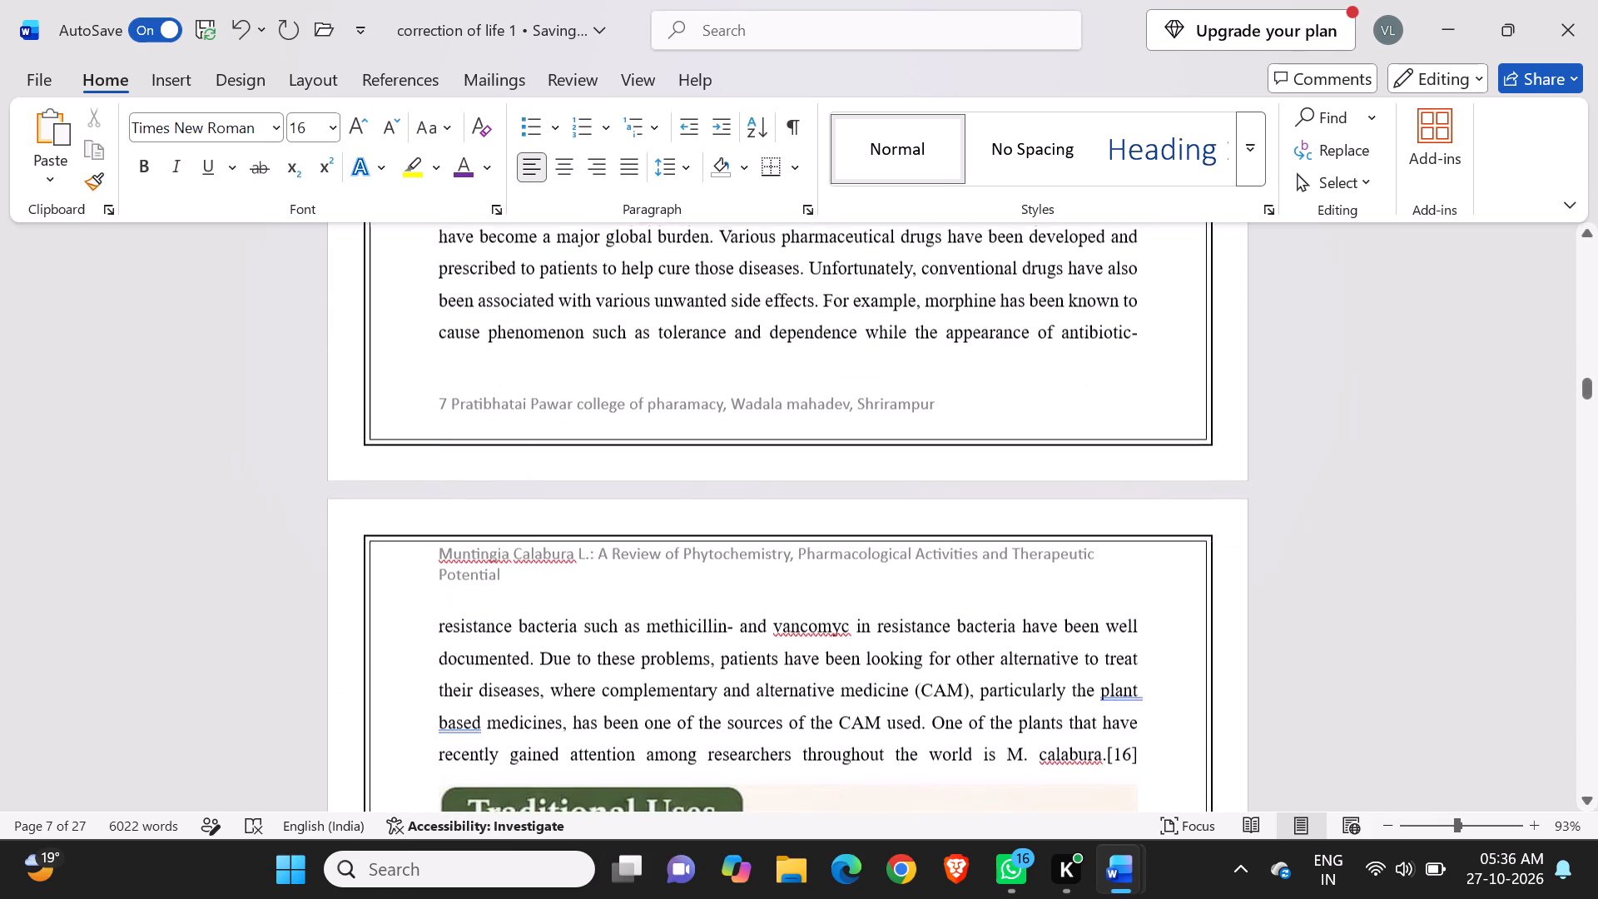
{"action": "scroll", "coordinate": [395, 661], "scroll_direction": "down", "scroll_amount": 3}
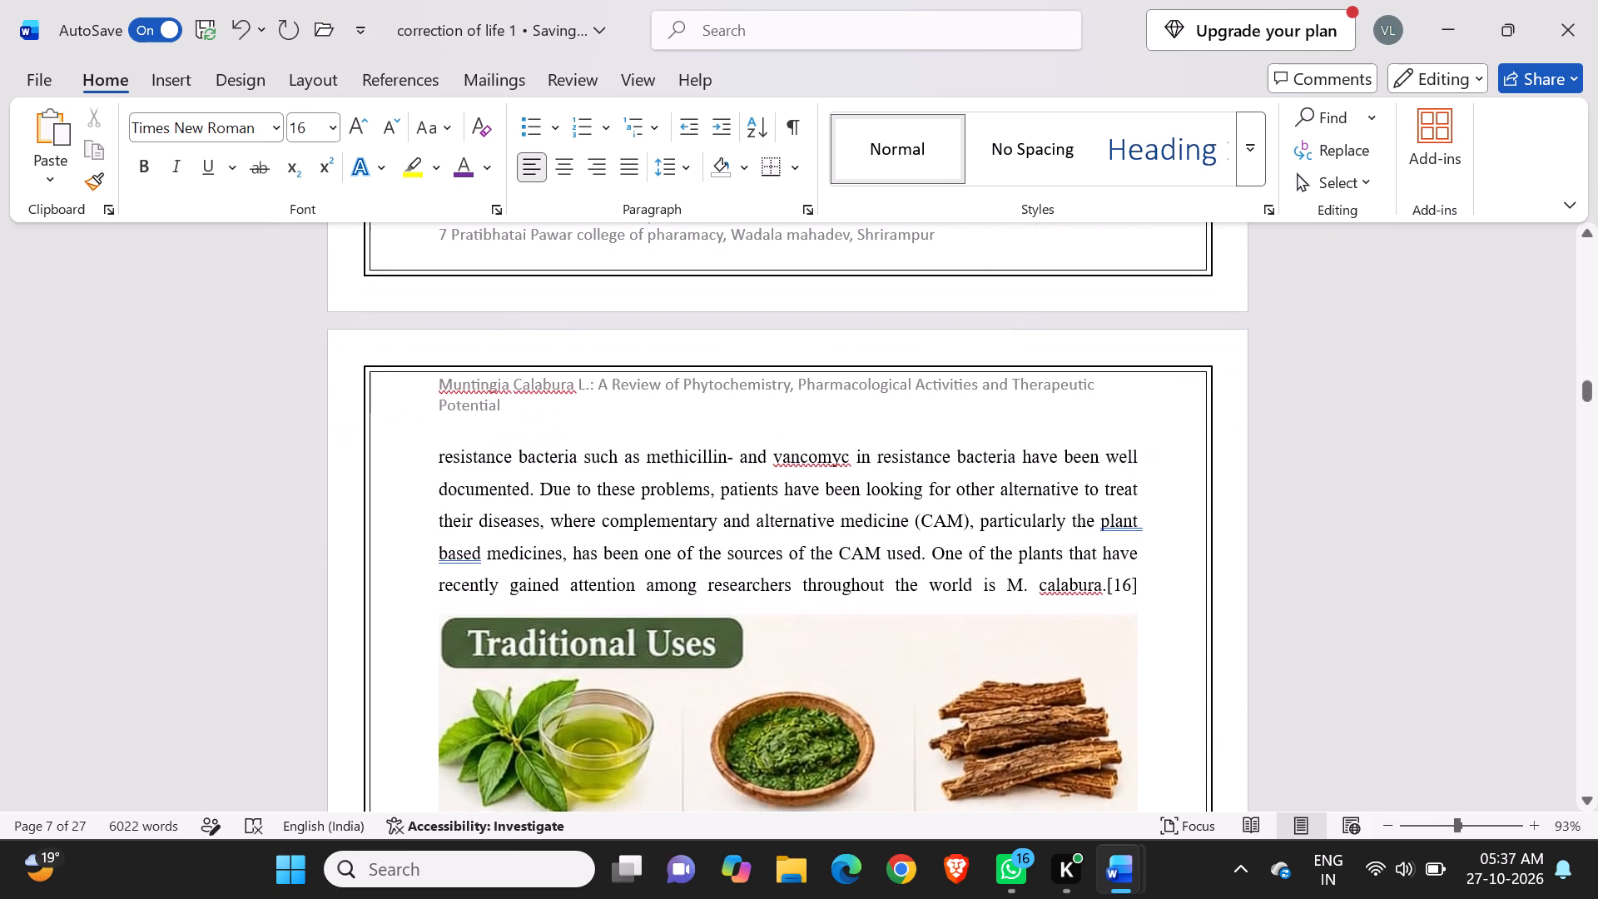
{"action": "scroll", "coordinate": [399, 659], "scroll_direction": "down", "scroll_amount": 19}
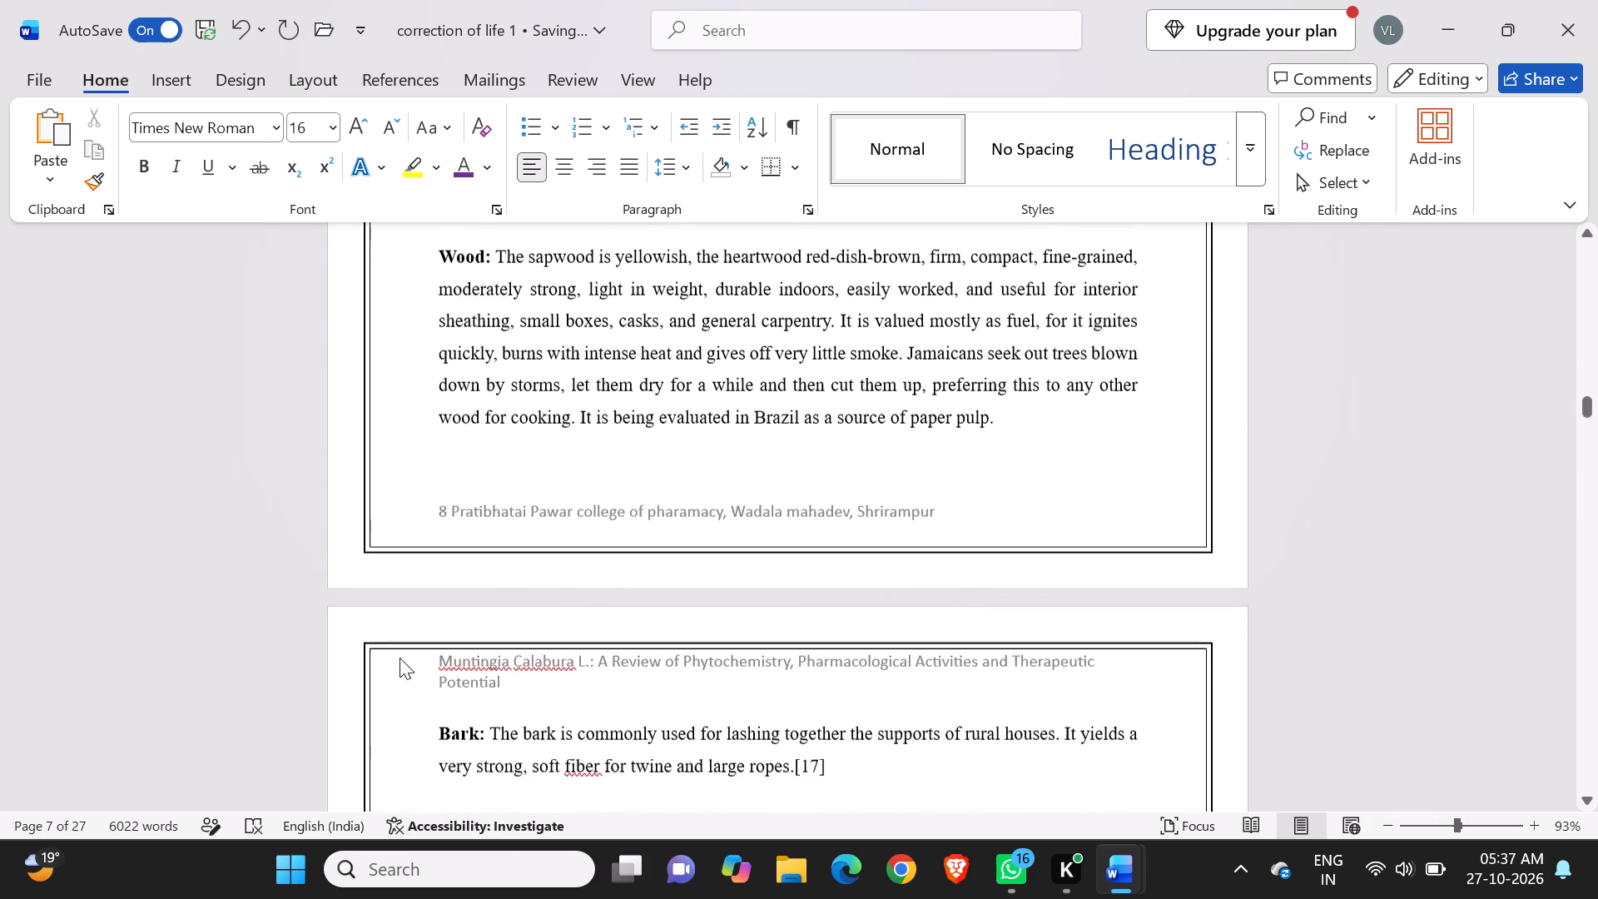
{"action": "scroll", "coordinate": [401, 656], "scroll_direction": "down", "scroll_amount": 9}
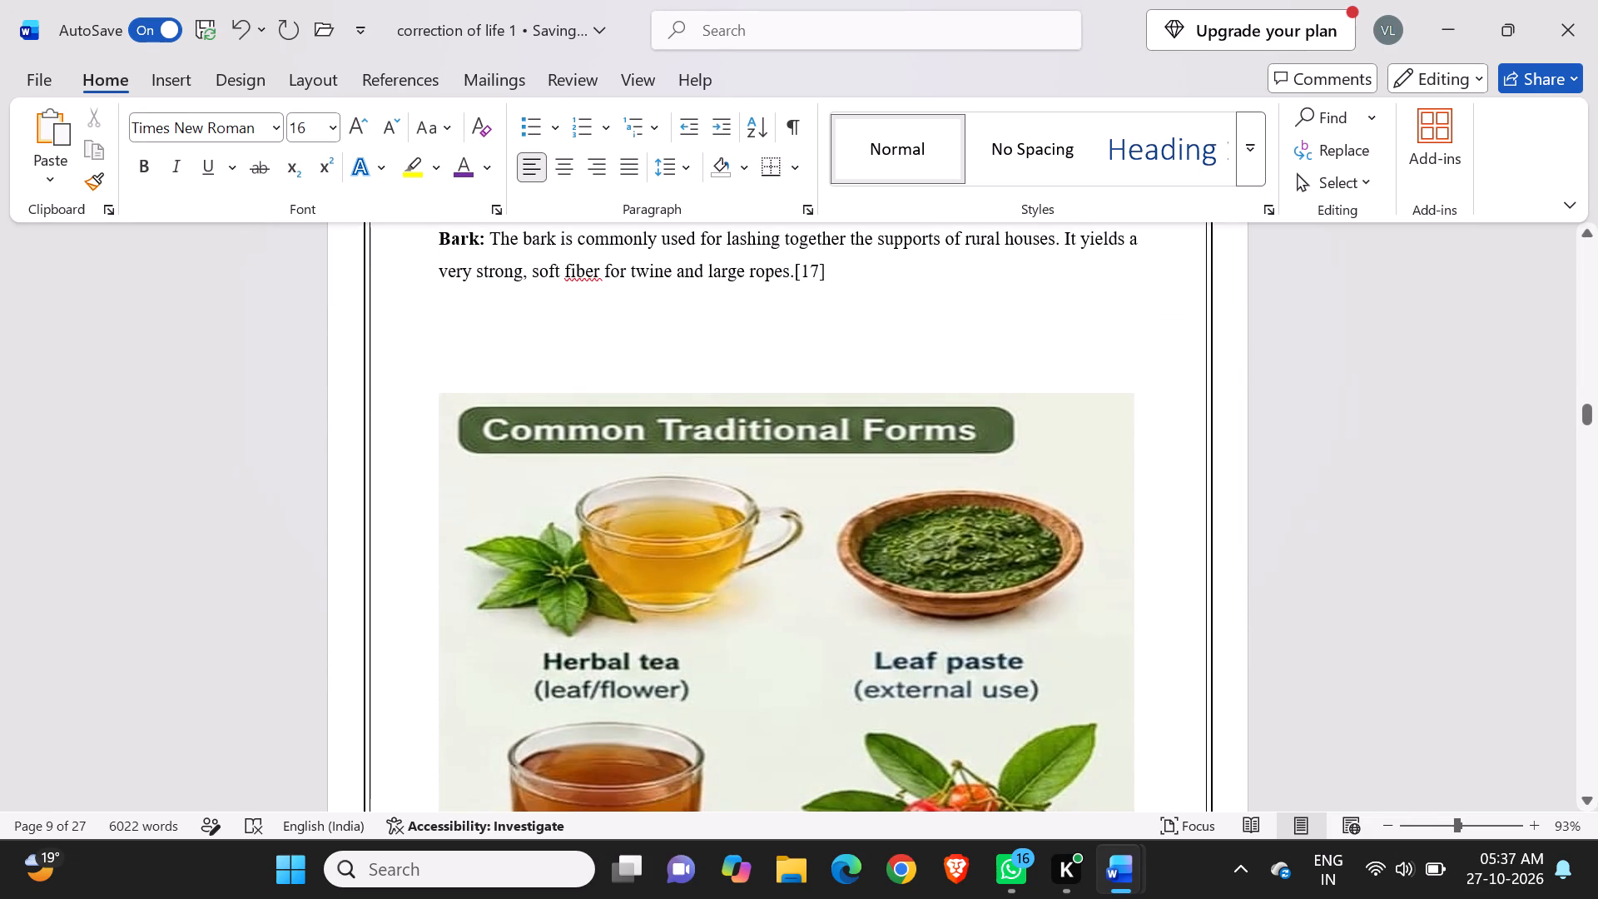
{"action": "scroll", "coordinate": [406, 651], "scroll_direction": "up", "scroll_amount": 10}
{"action": "scroll", "coordinate": [406, 649], "scroll_direction": "down", "scroll_amount": 13}
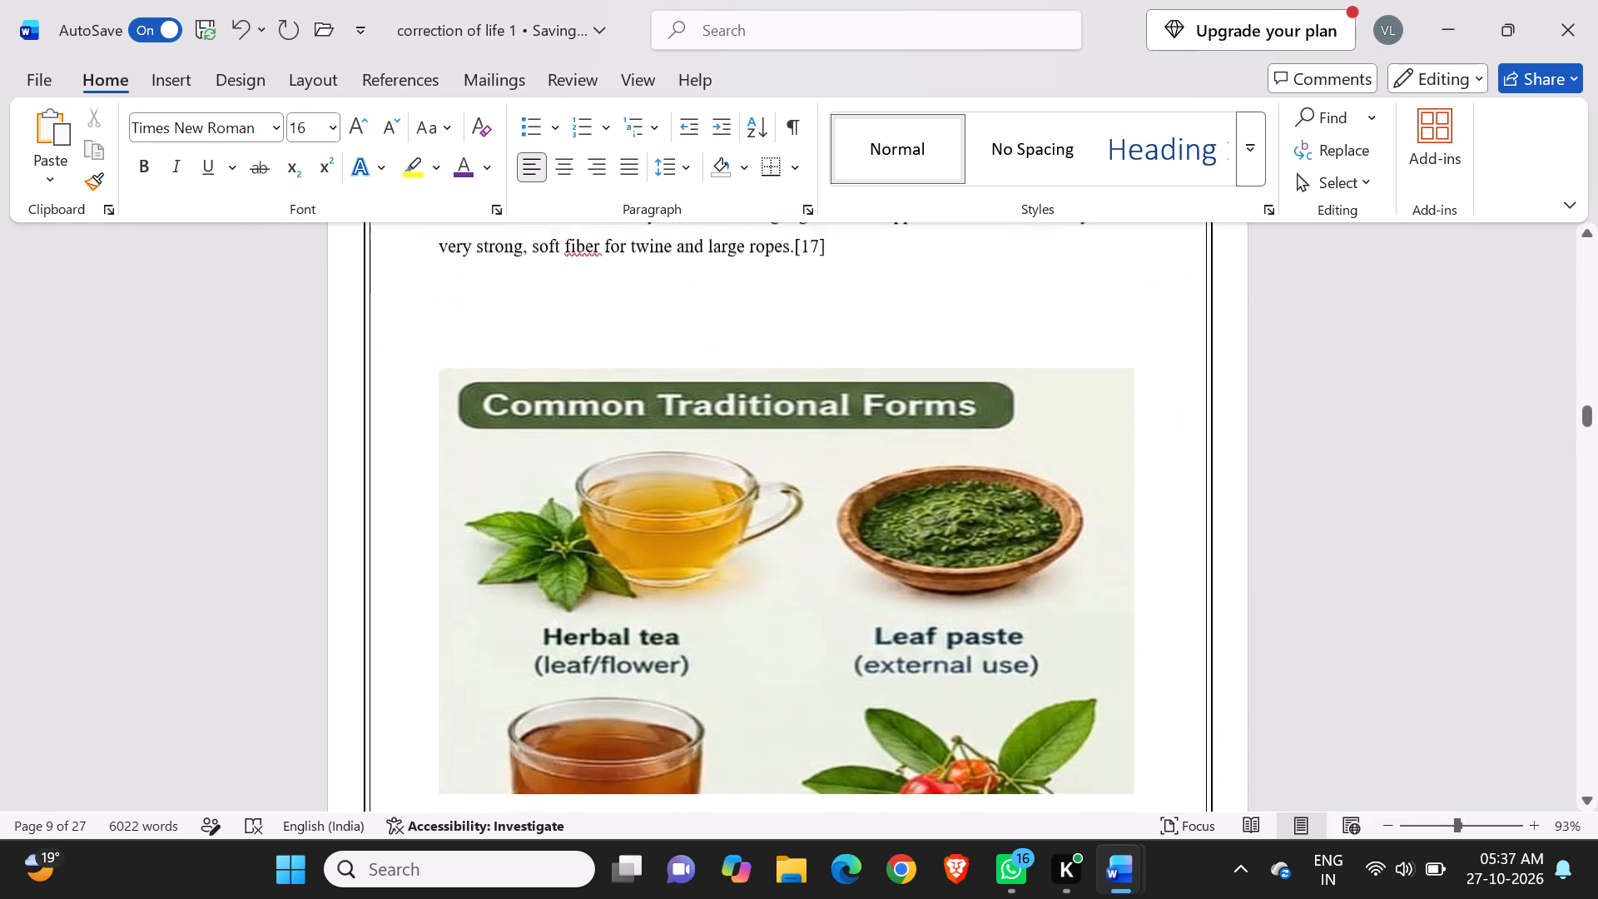
{"action": "scroll", "coordinate": [407, 648], "scroll_direction": "down", "scroll_amount": 15}
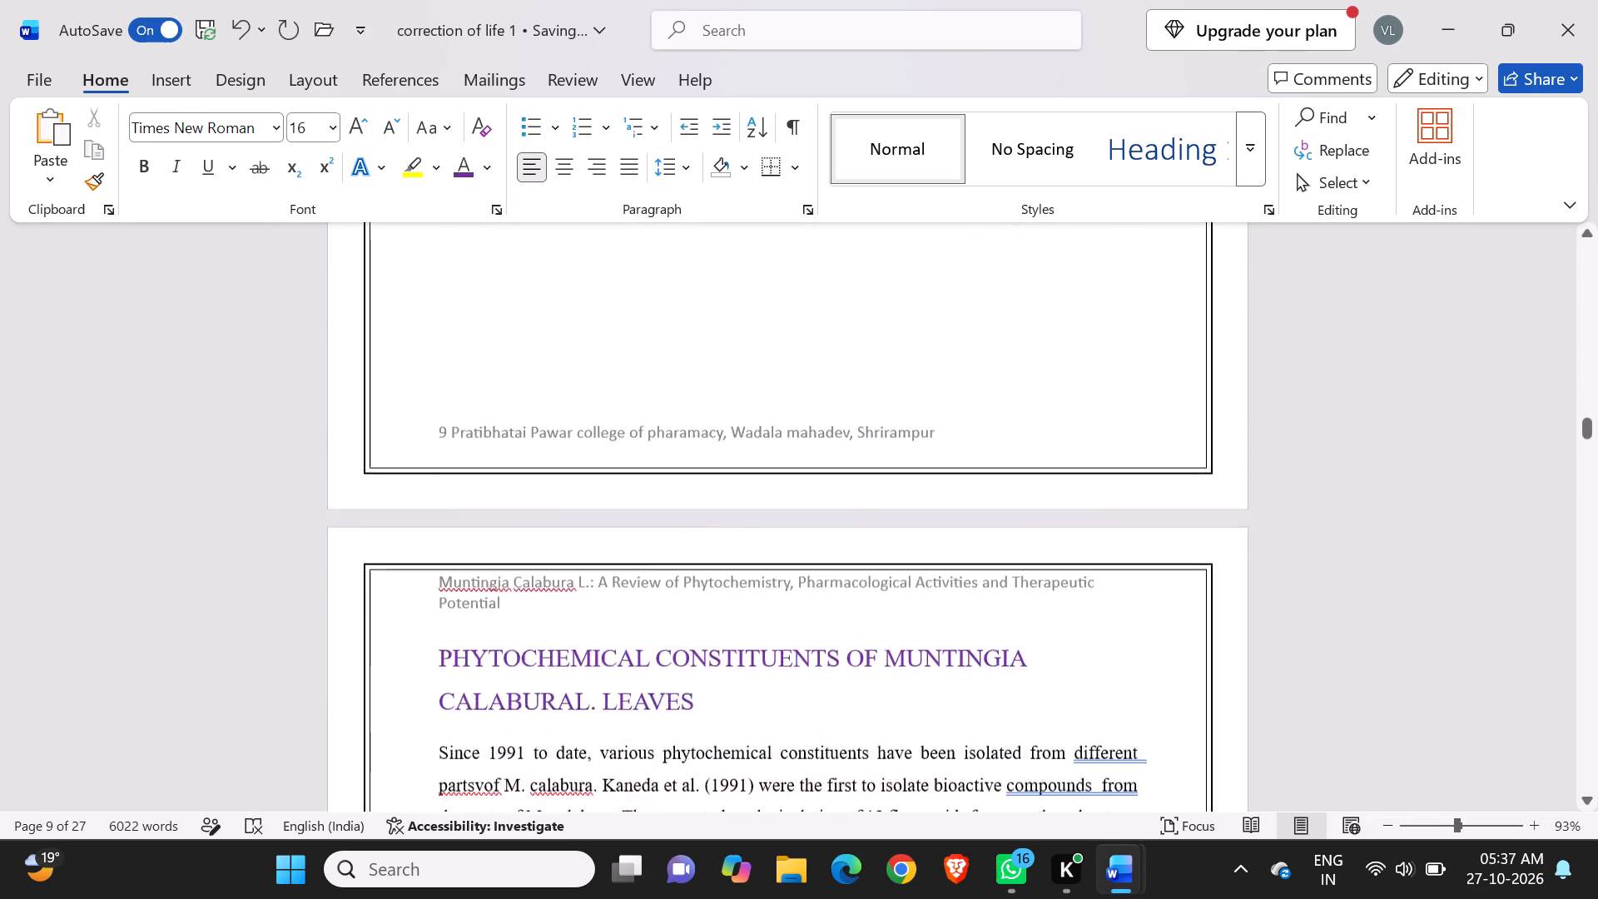
{"action": "scroll", "coordinate": [413, 644], "scroll_direction": "down", "scroll_amount": 1}
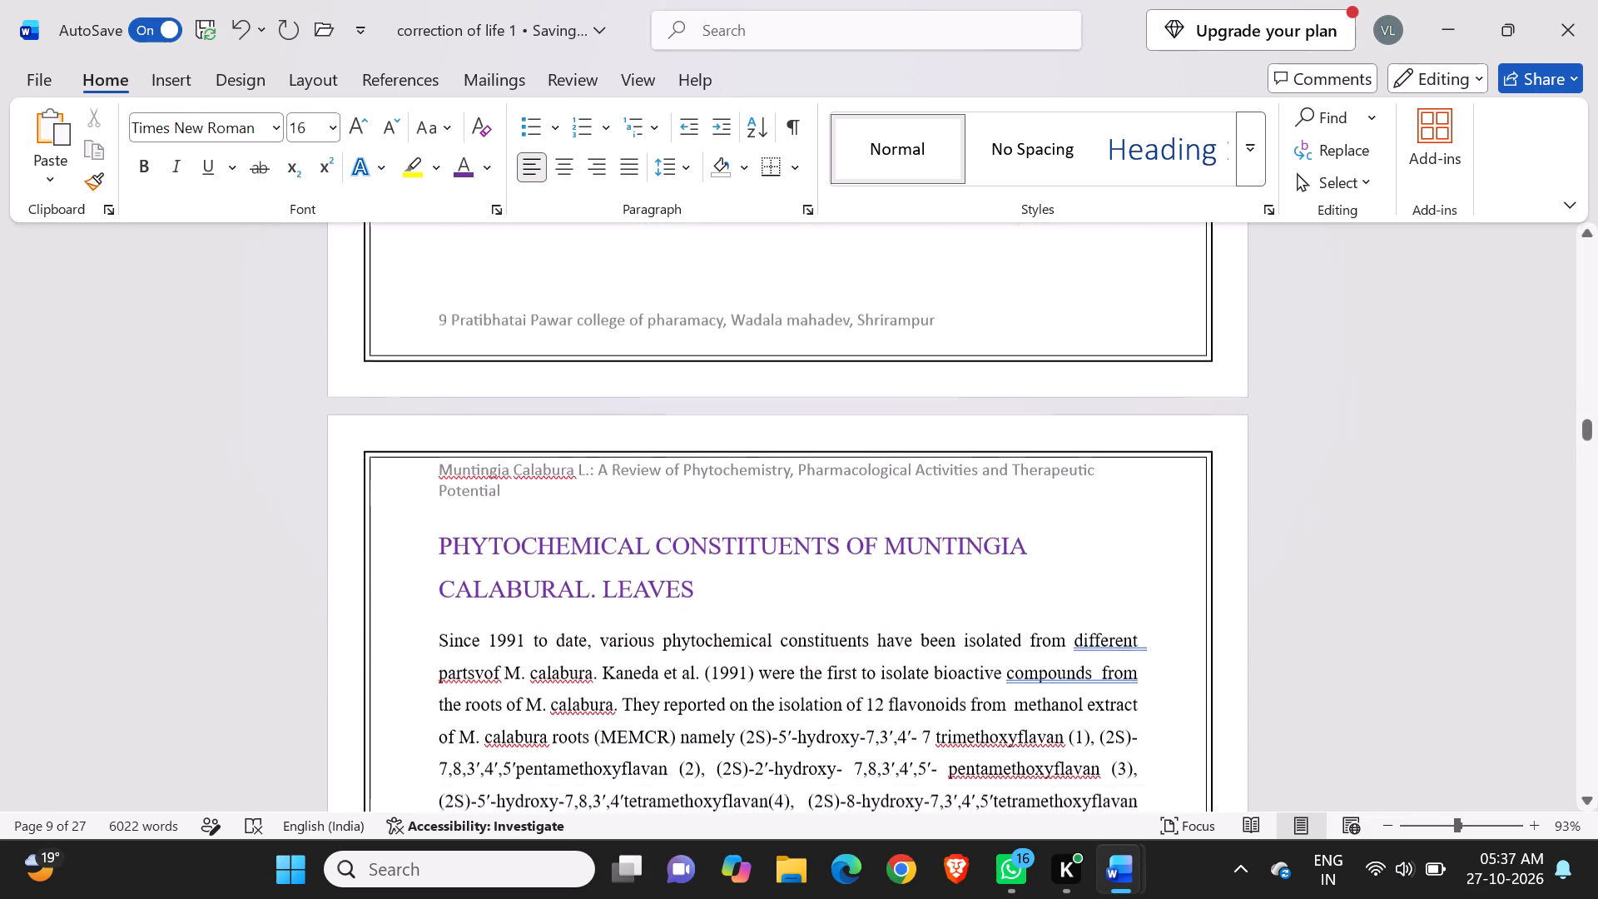
{"action": "scroll", "coordinate": [413, 644], "scroll_direction": "down", "scroll_amount": 2}
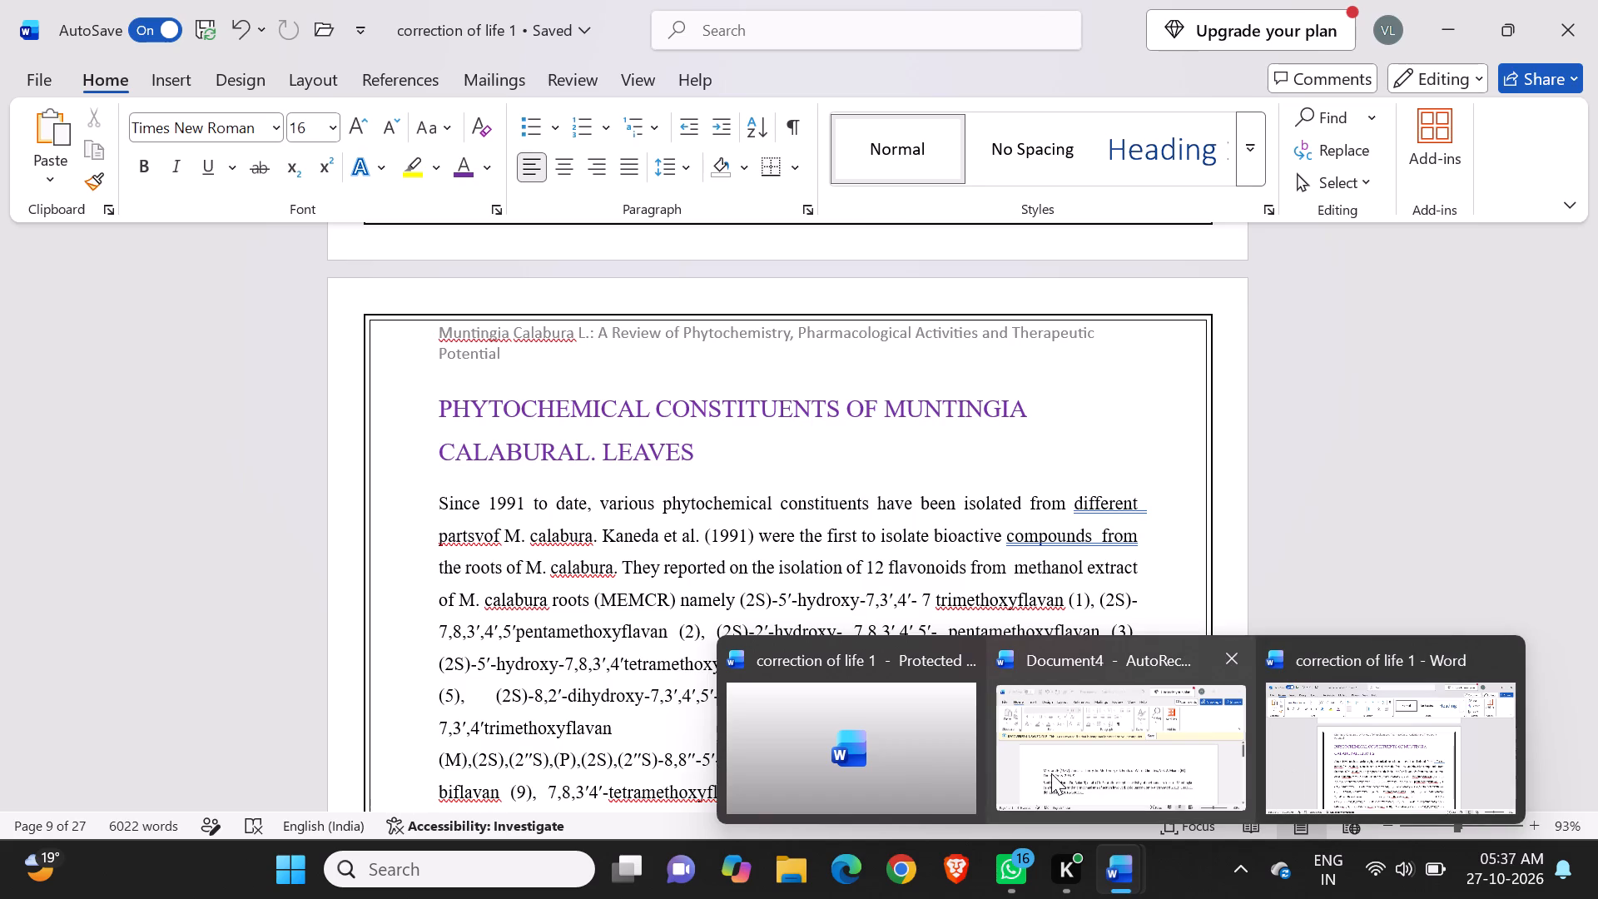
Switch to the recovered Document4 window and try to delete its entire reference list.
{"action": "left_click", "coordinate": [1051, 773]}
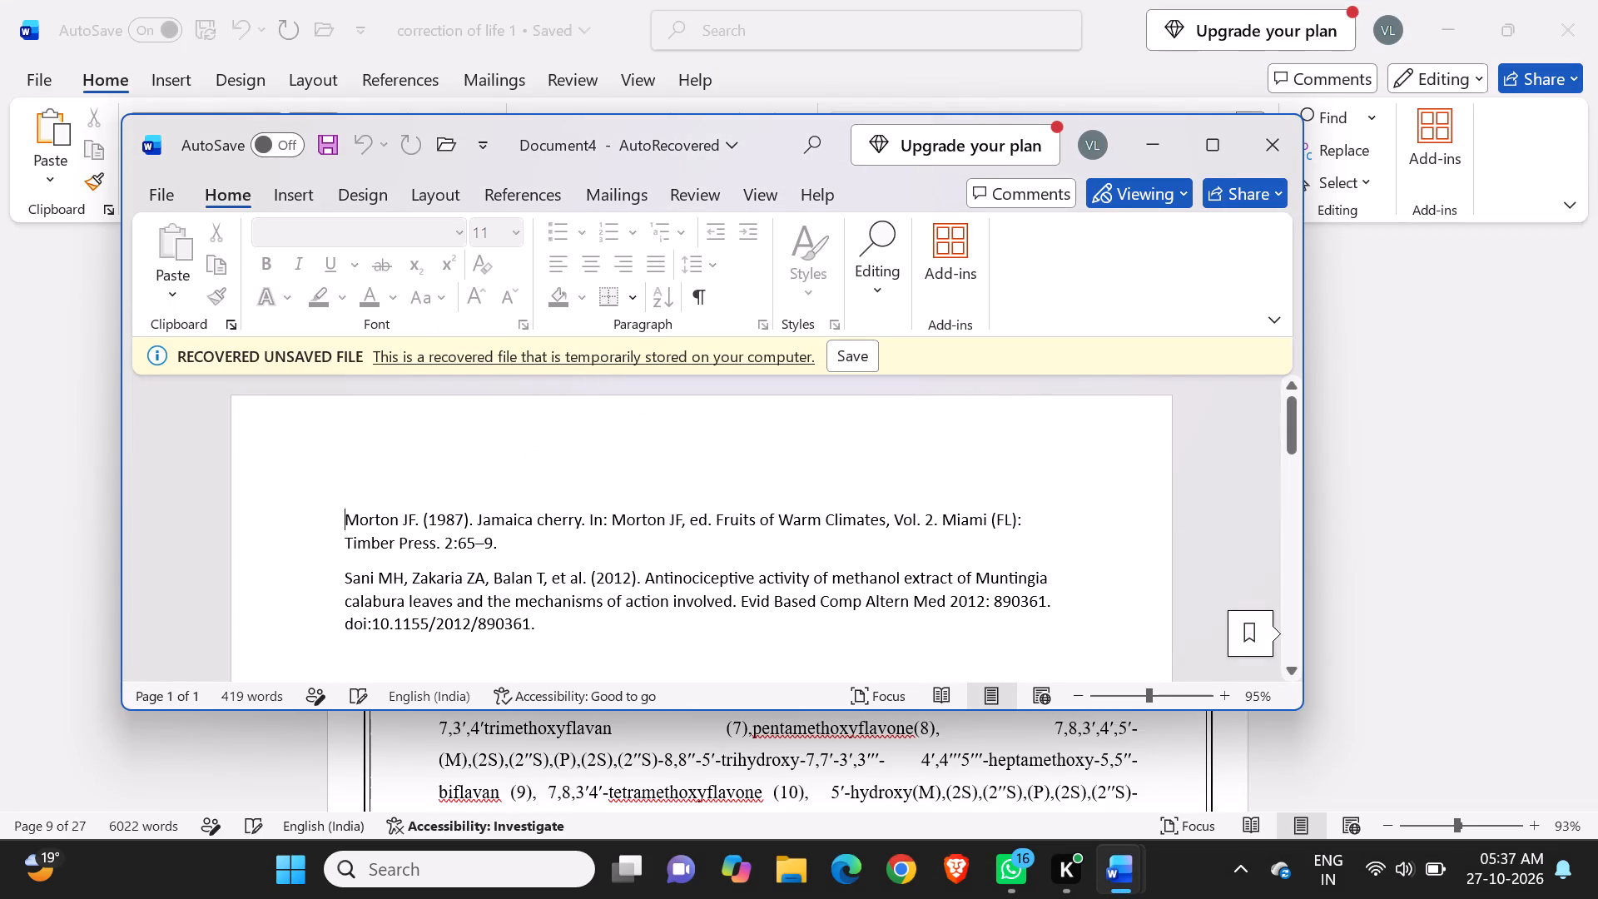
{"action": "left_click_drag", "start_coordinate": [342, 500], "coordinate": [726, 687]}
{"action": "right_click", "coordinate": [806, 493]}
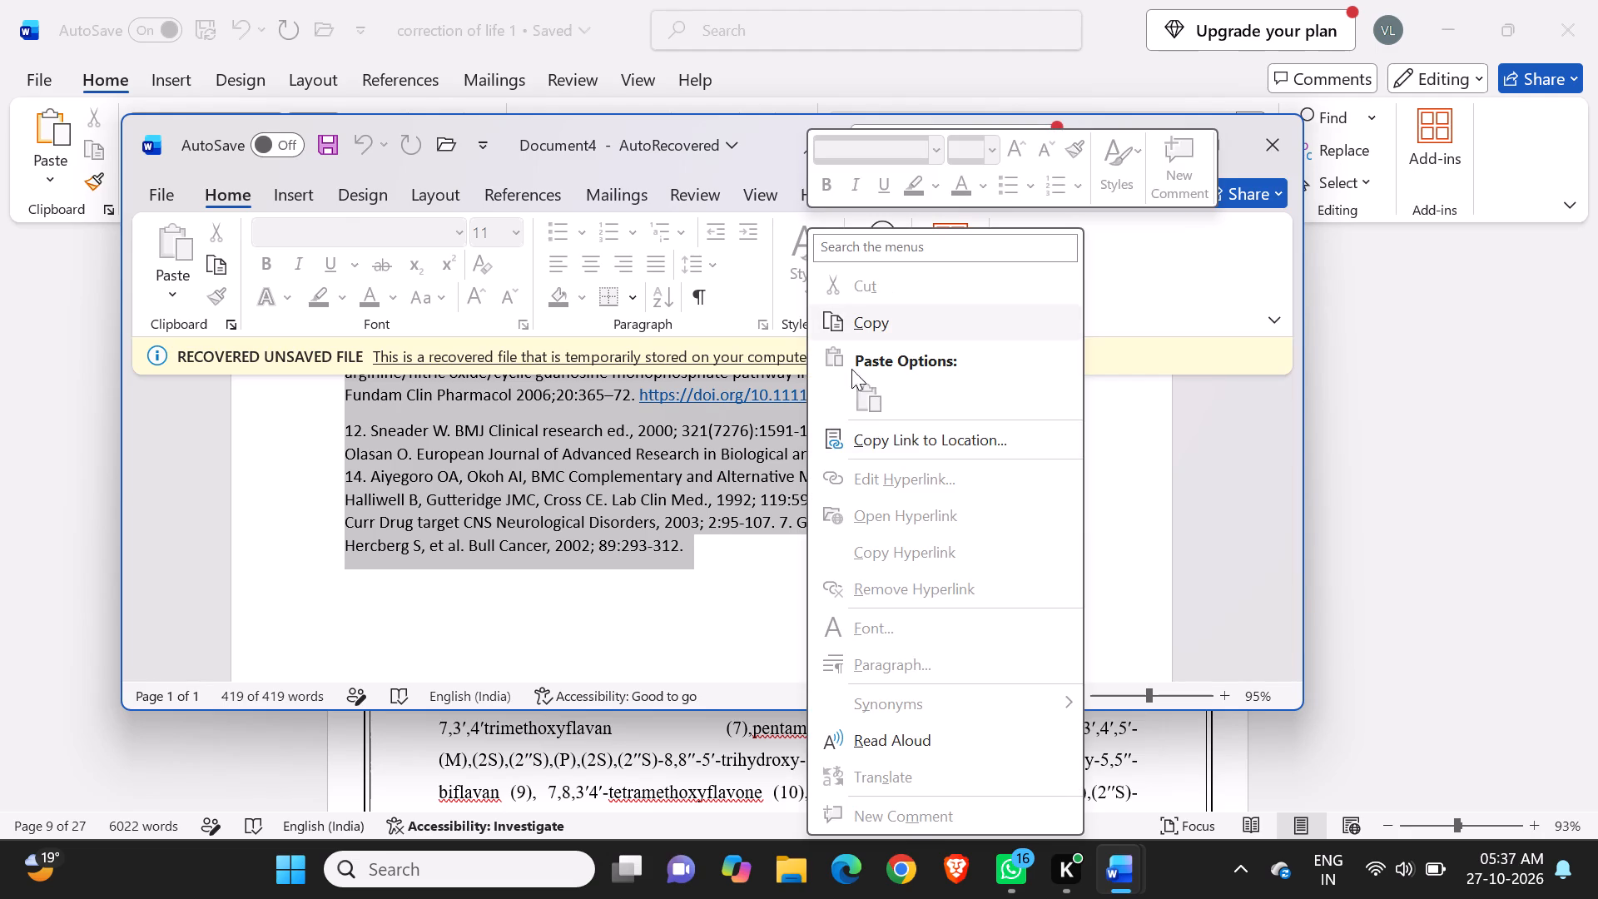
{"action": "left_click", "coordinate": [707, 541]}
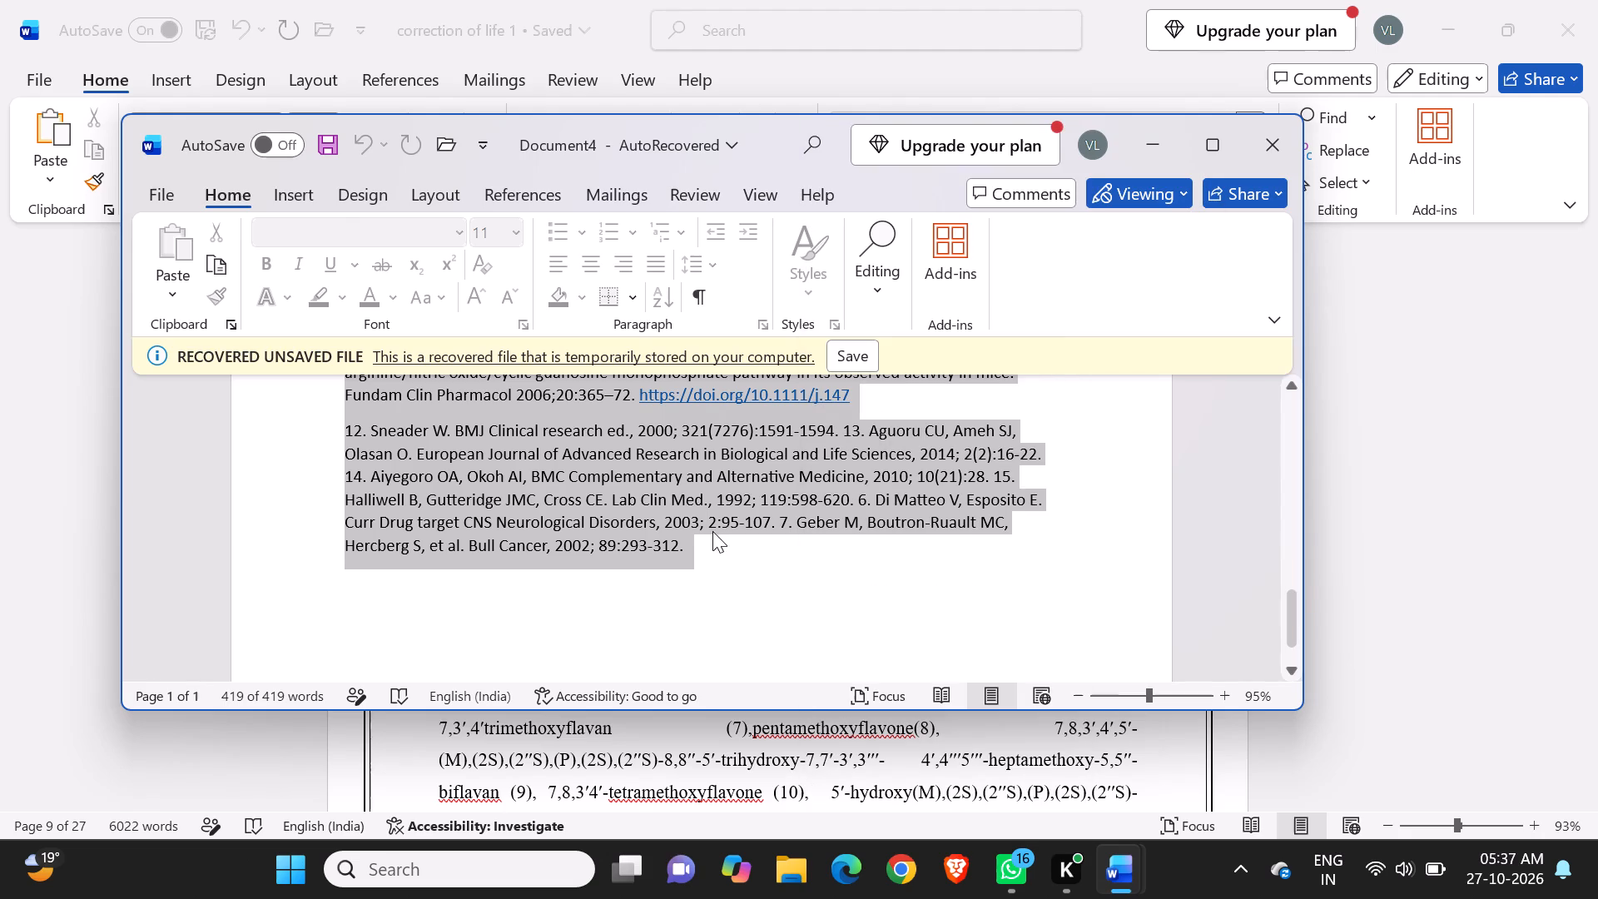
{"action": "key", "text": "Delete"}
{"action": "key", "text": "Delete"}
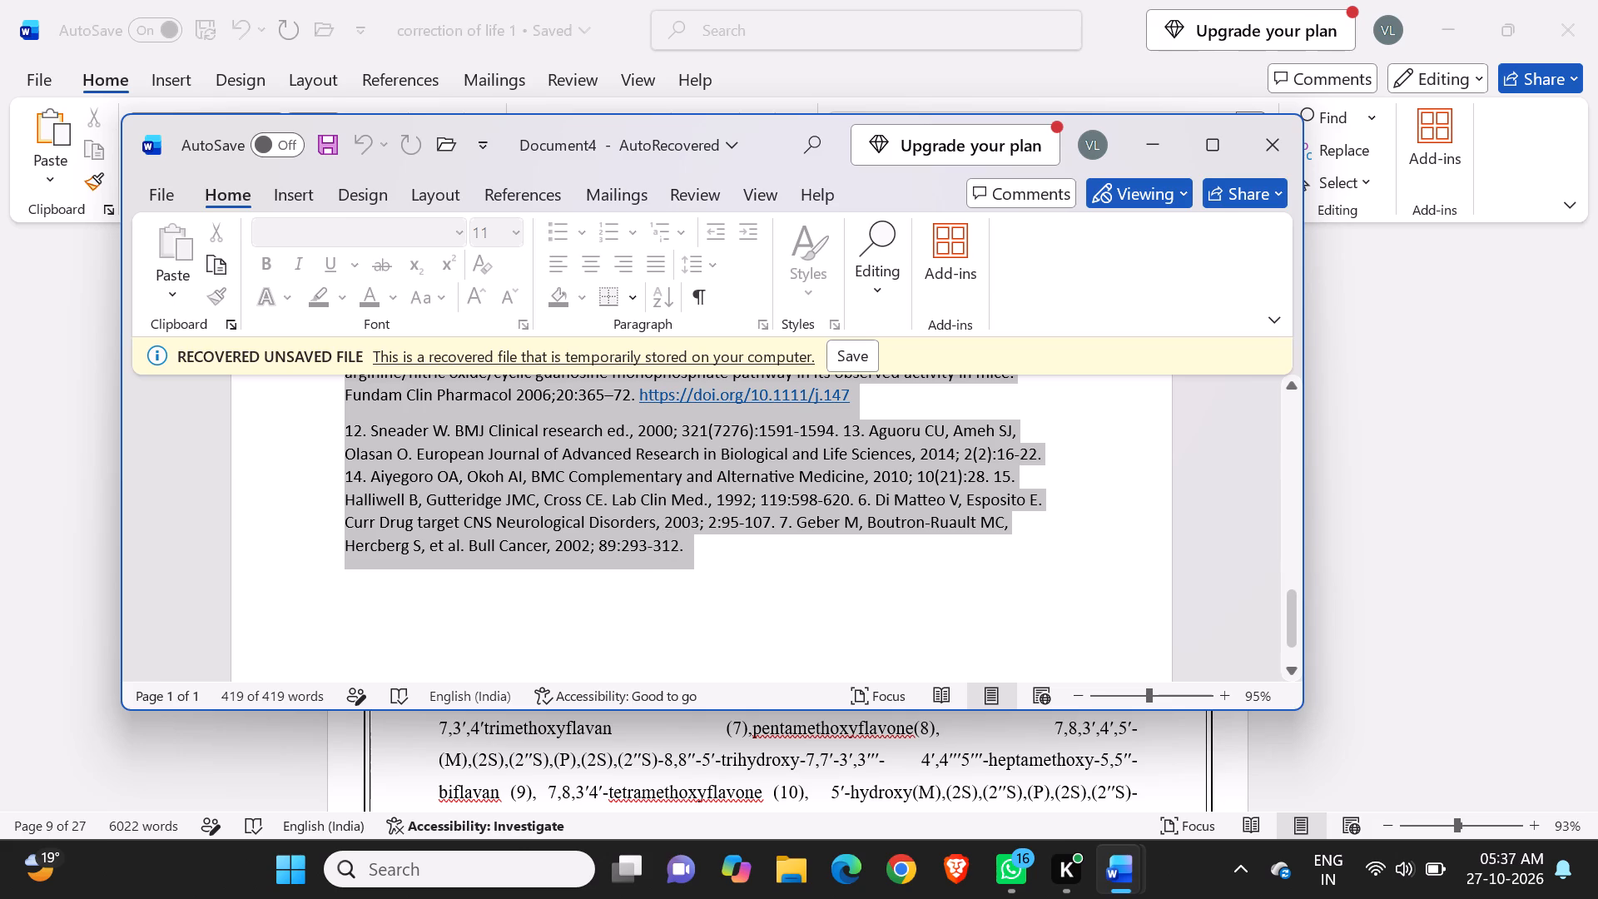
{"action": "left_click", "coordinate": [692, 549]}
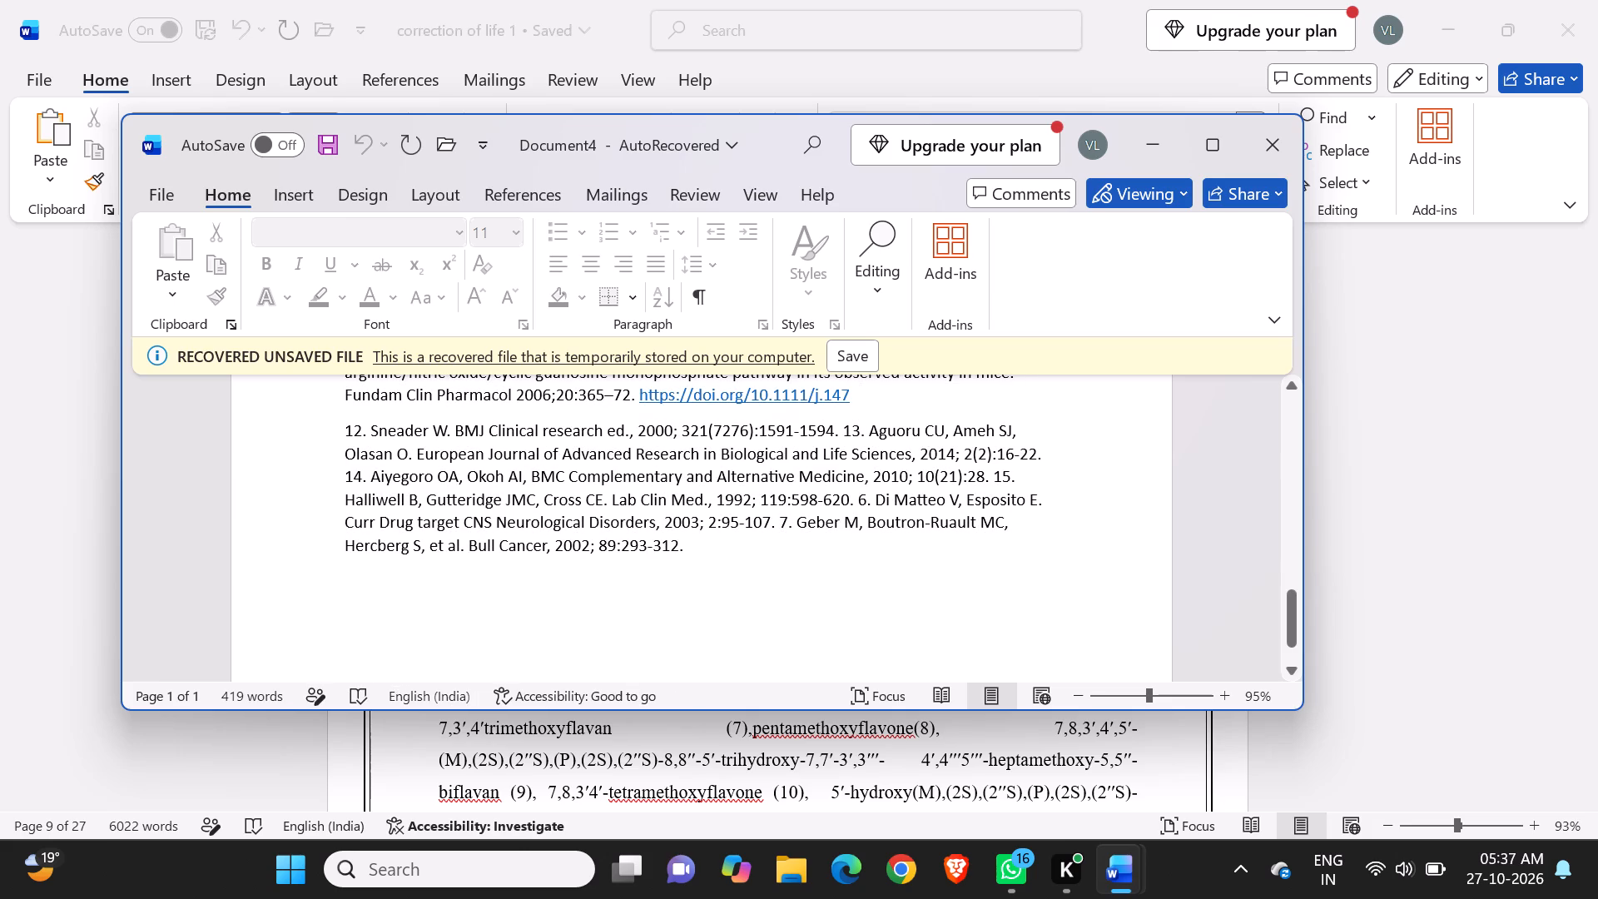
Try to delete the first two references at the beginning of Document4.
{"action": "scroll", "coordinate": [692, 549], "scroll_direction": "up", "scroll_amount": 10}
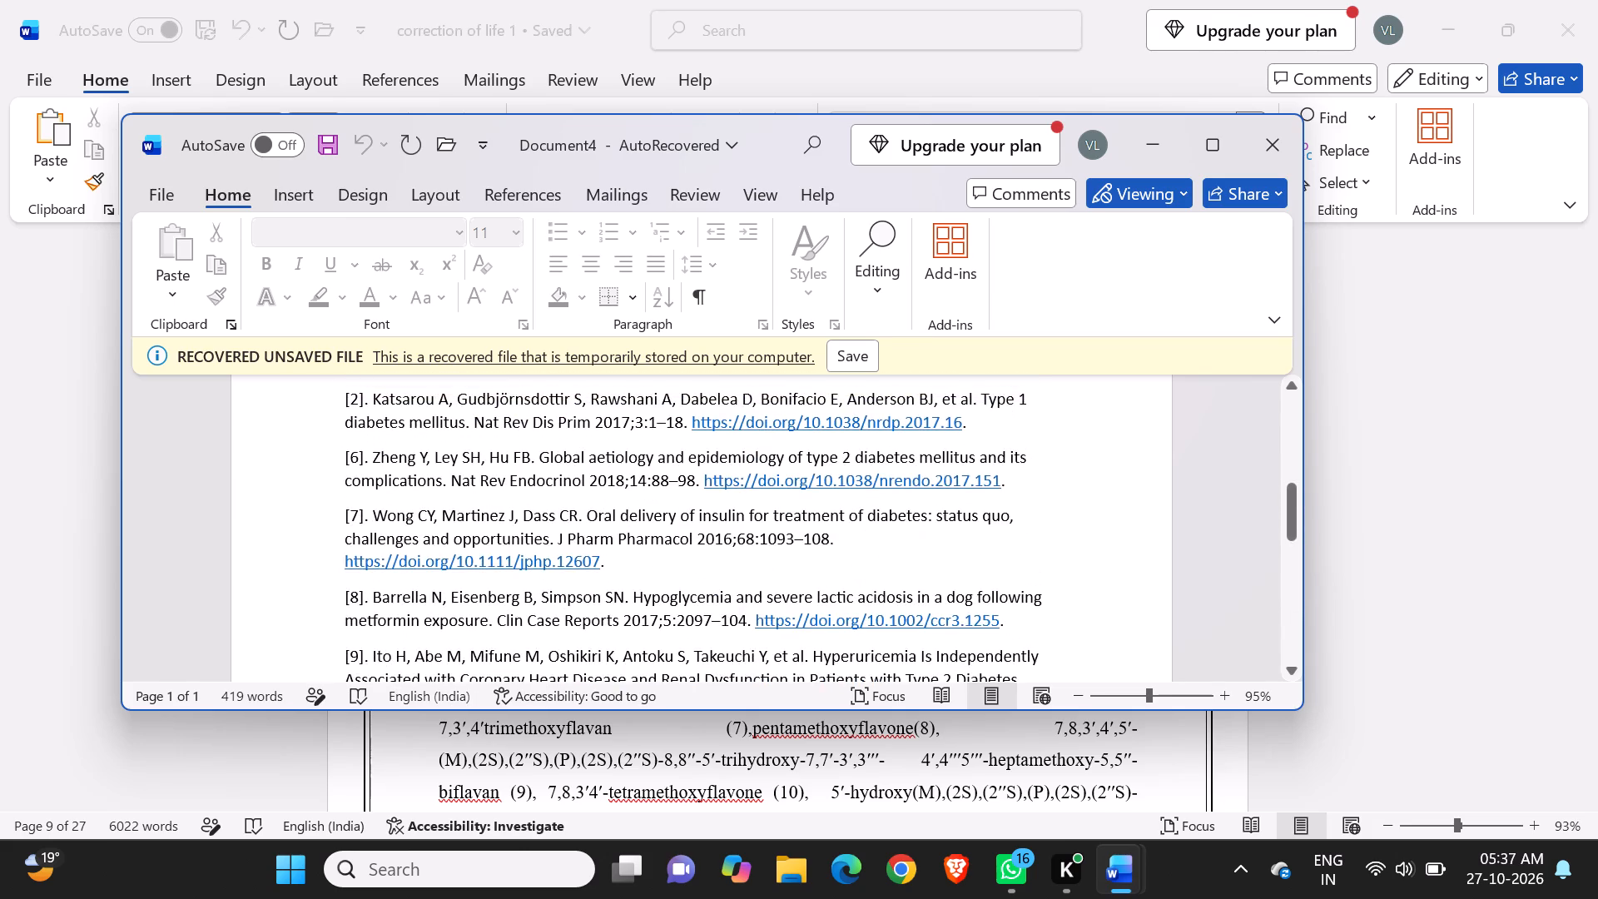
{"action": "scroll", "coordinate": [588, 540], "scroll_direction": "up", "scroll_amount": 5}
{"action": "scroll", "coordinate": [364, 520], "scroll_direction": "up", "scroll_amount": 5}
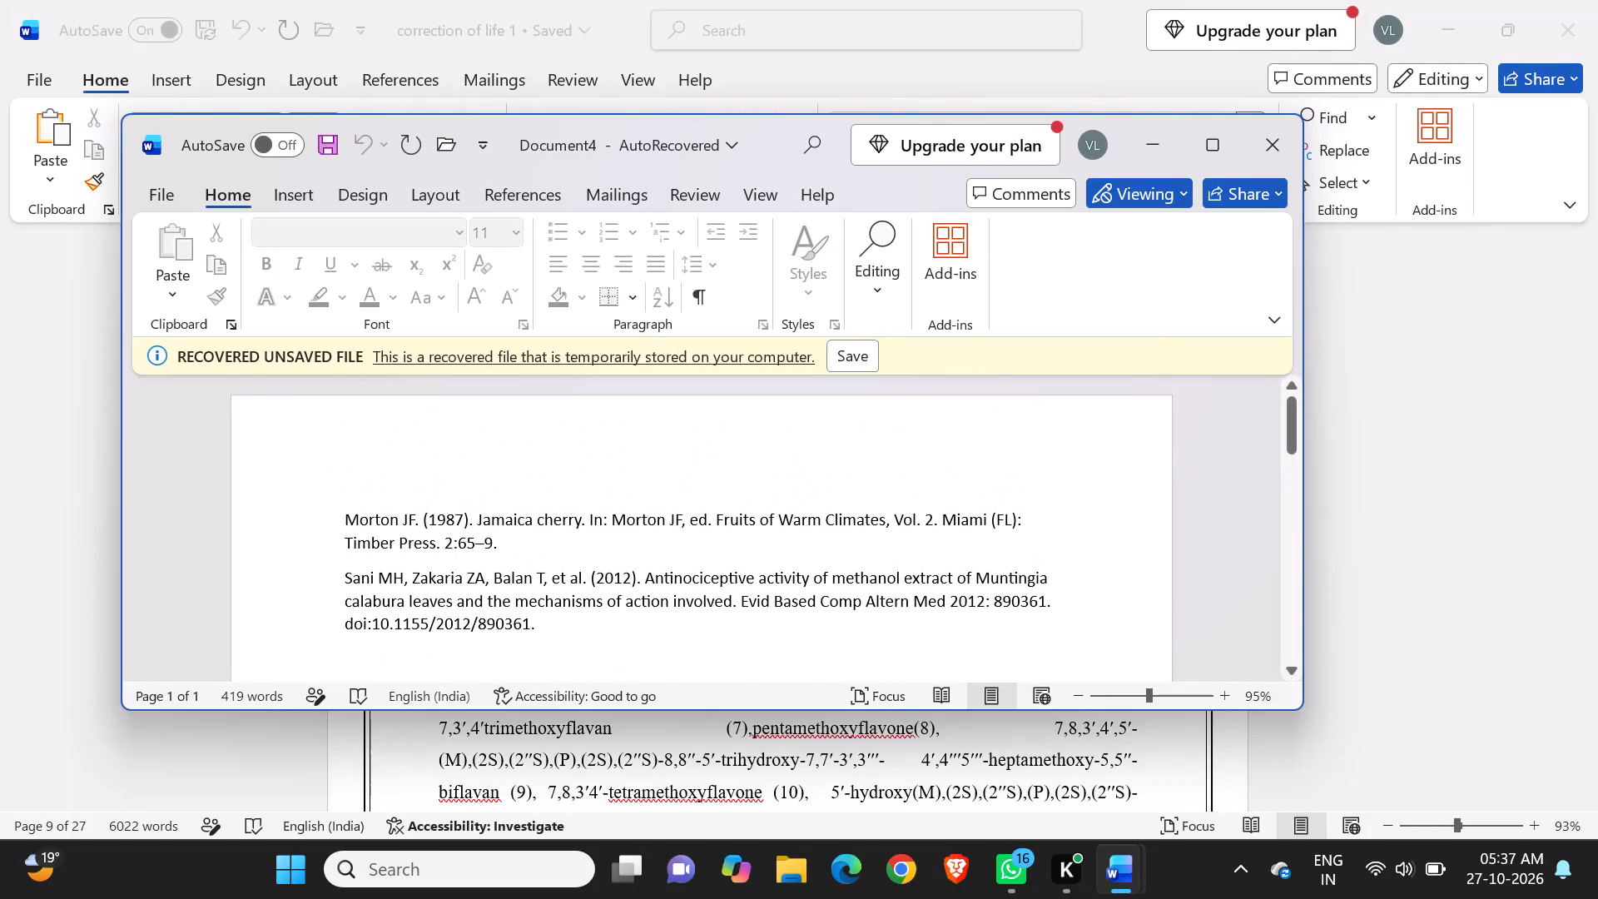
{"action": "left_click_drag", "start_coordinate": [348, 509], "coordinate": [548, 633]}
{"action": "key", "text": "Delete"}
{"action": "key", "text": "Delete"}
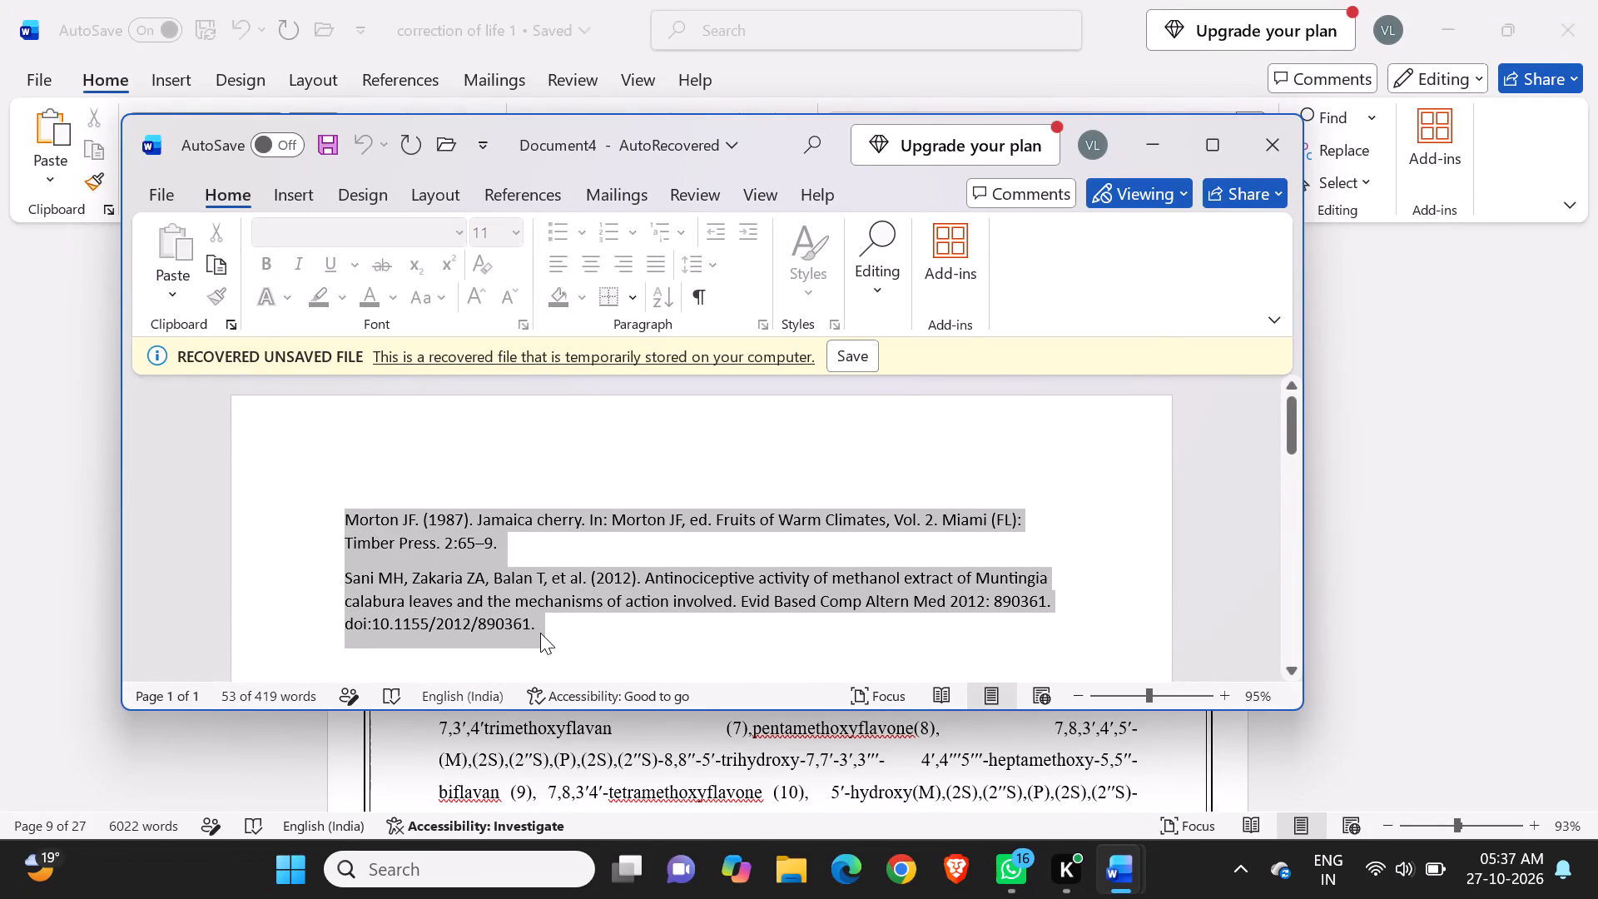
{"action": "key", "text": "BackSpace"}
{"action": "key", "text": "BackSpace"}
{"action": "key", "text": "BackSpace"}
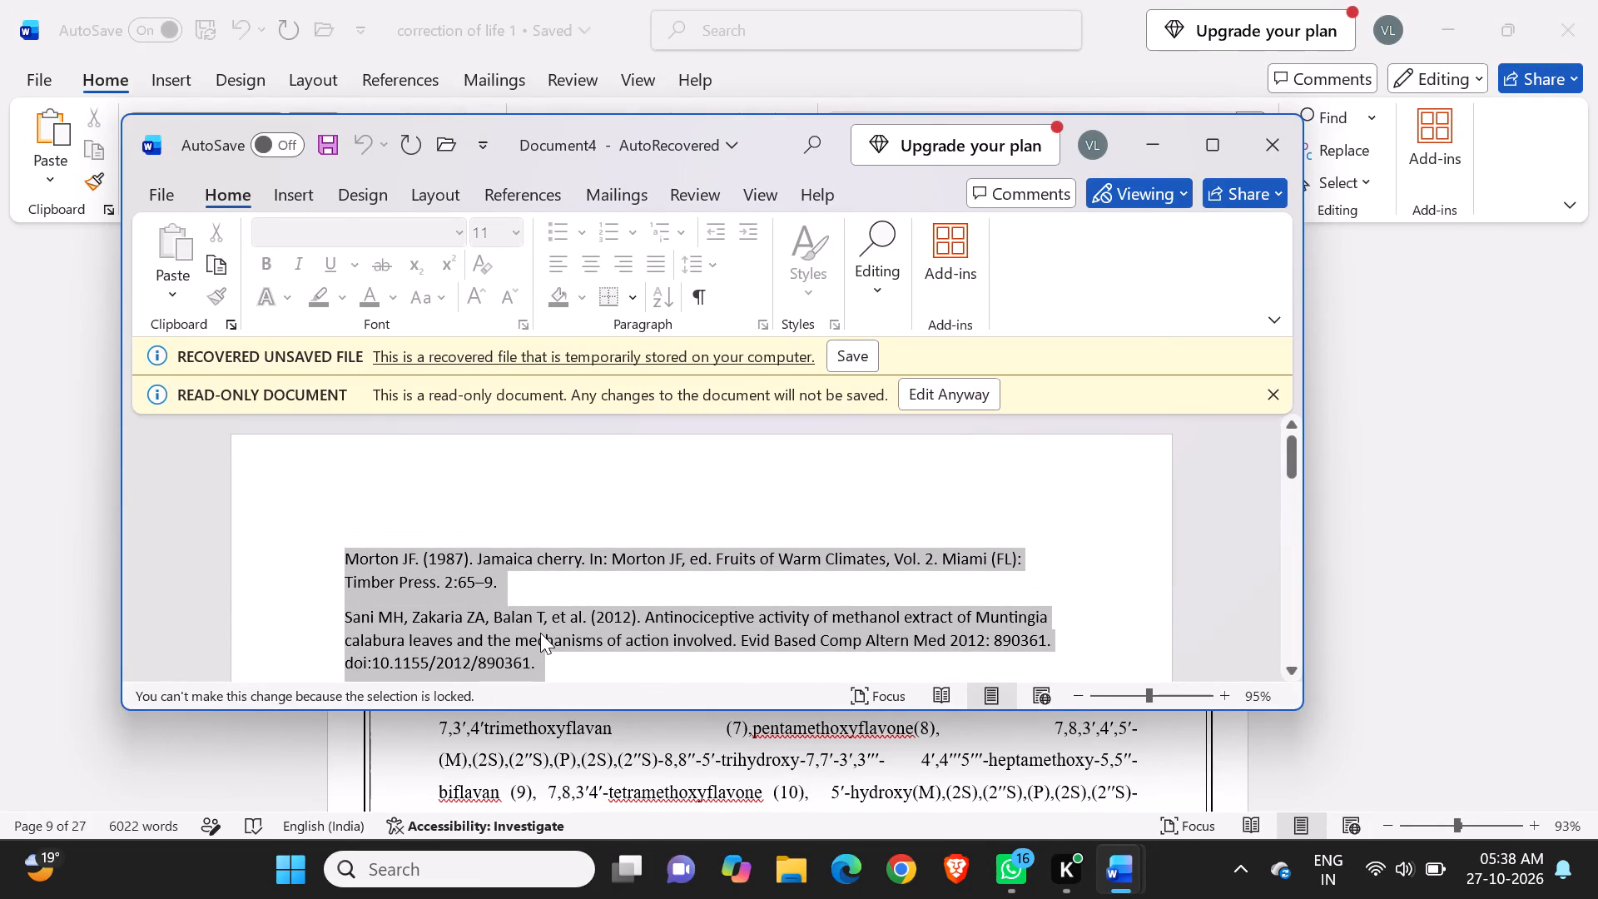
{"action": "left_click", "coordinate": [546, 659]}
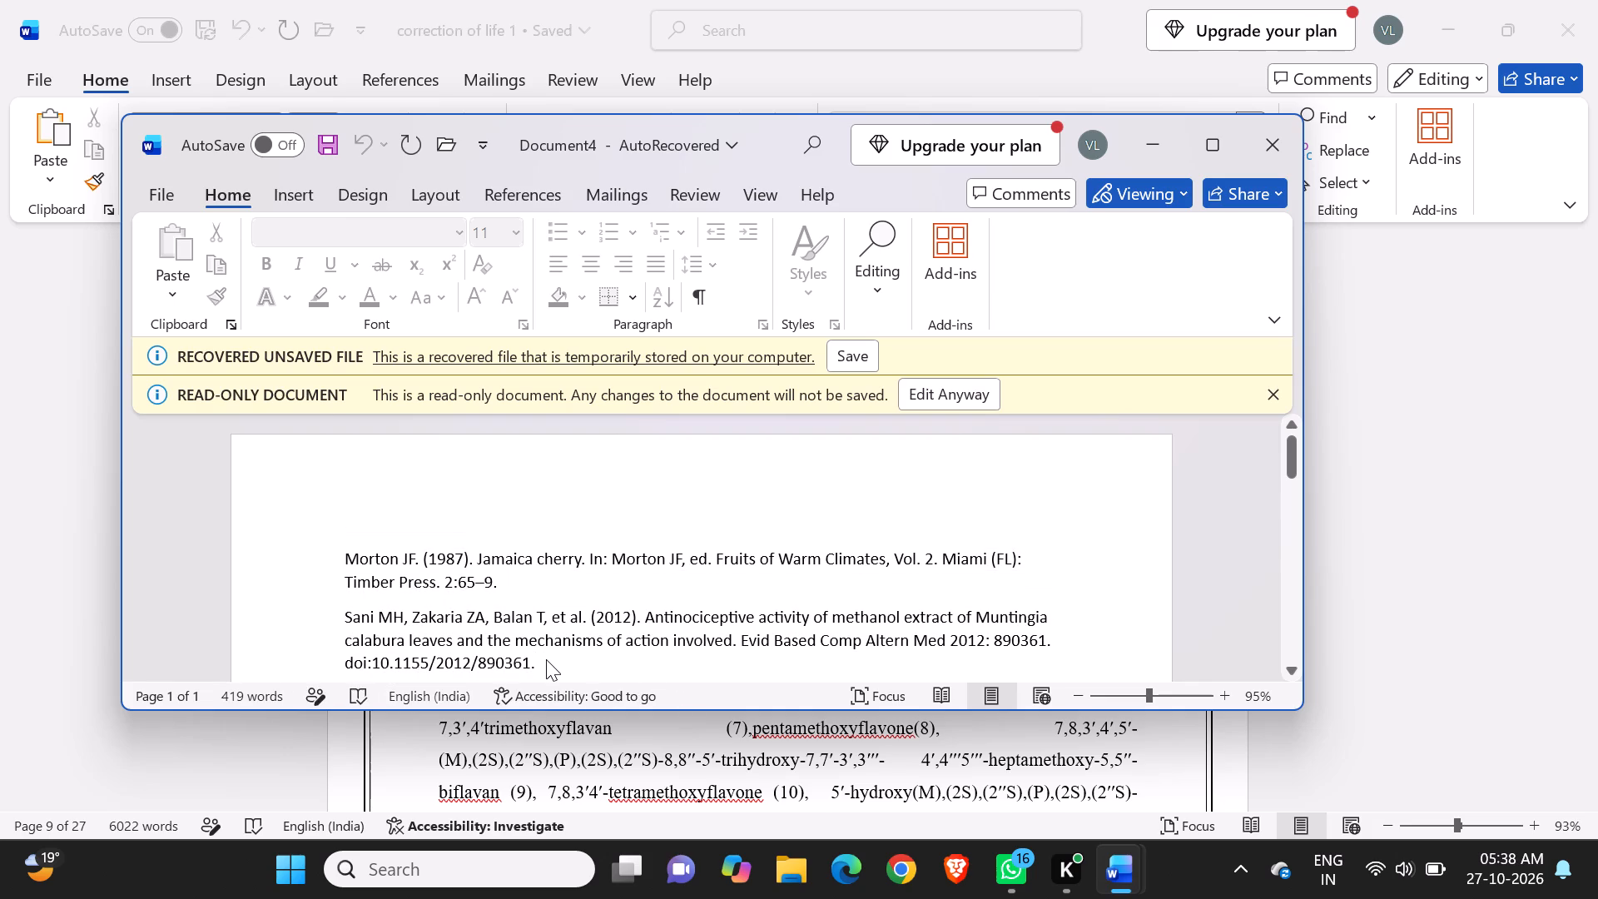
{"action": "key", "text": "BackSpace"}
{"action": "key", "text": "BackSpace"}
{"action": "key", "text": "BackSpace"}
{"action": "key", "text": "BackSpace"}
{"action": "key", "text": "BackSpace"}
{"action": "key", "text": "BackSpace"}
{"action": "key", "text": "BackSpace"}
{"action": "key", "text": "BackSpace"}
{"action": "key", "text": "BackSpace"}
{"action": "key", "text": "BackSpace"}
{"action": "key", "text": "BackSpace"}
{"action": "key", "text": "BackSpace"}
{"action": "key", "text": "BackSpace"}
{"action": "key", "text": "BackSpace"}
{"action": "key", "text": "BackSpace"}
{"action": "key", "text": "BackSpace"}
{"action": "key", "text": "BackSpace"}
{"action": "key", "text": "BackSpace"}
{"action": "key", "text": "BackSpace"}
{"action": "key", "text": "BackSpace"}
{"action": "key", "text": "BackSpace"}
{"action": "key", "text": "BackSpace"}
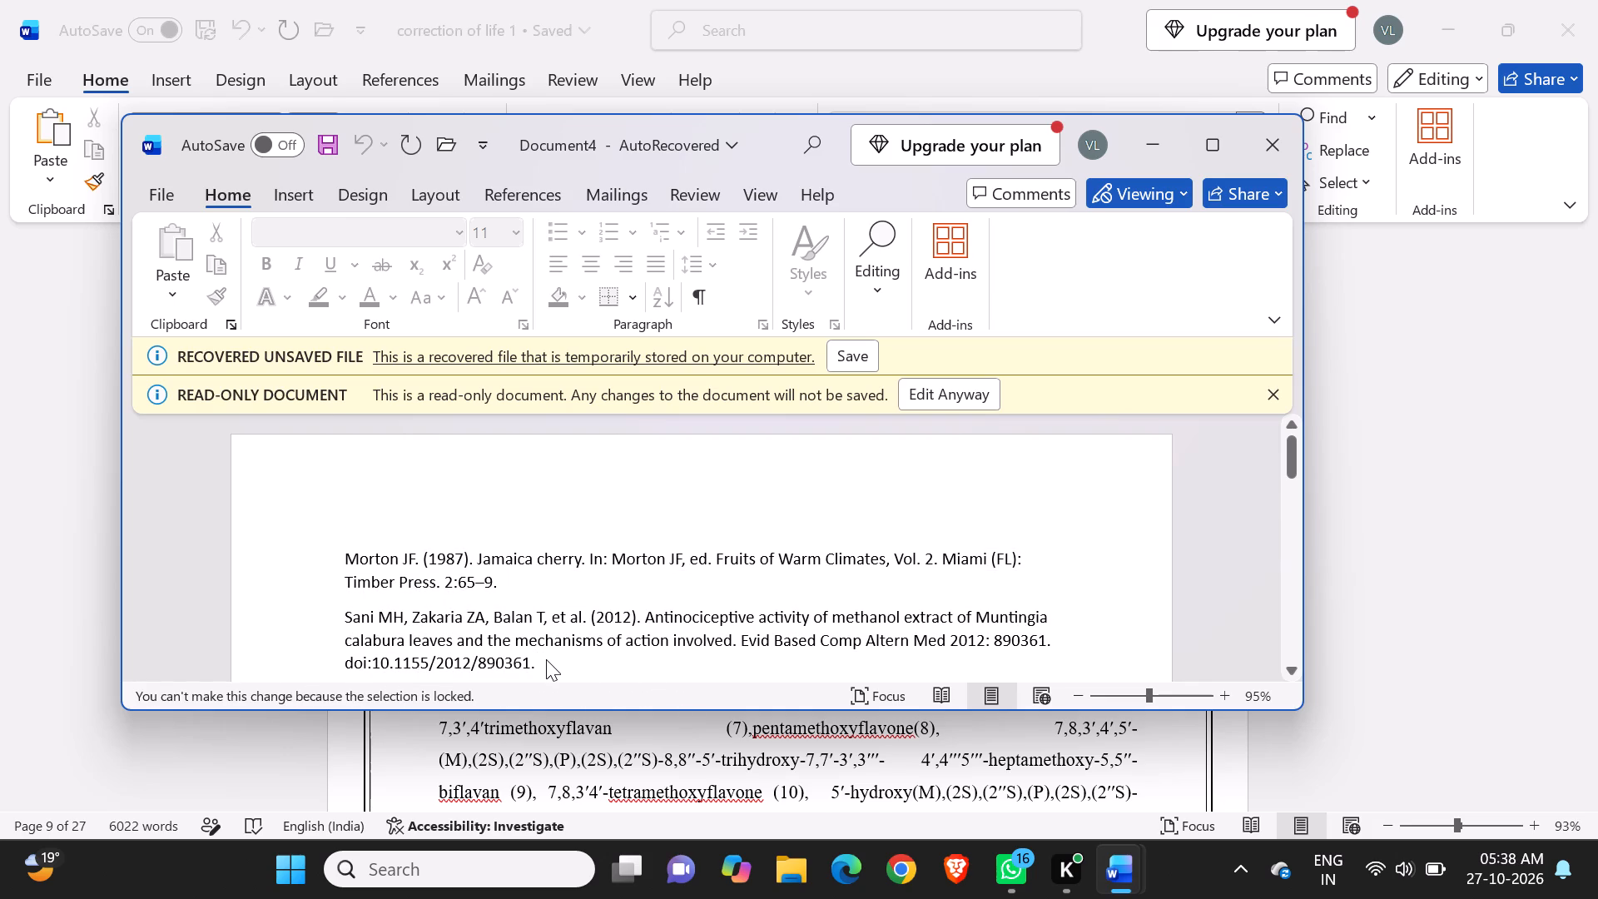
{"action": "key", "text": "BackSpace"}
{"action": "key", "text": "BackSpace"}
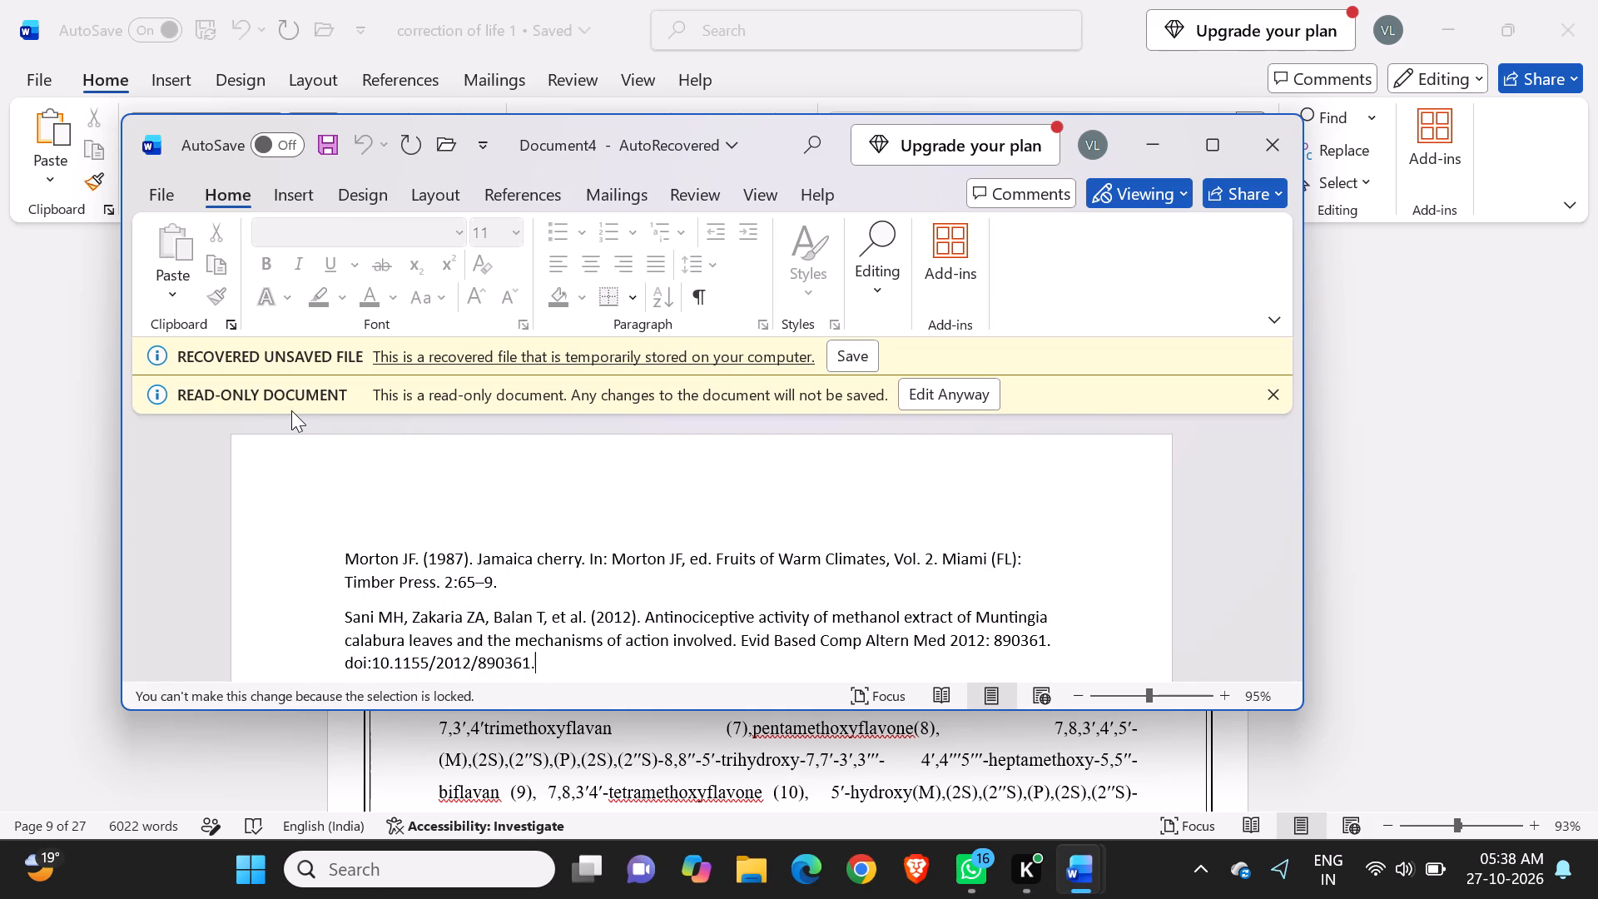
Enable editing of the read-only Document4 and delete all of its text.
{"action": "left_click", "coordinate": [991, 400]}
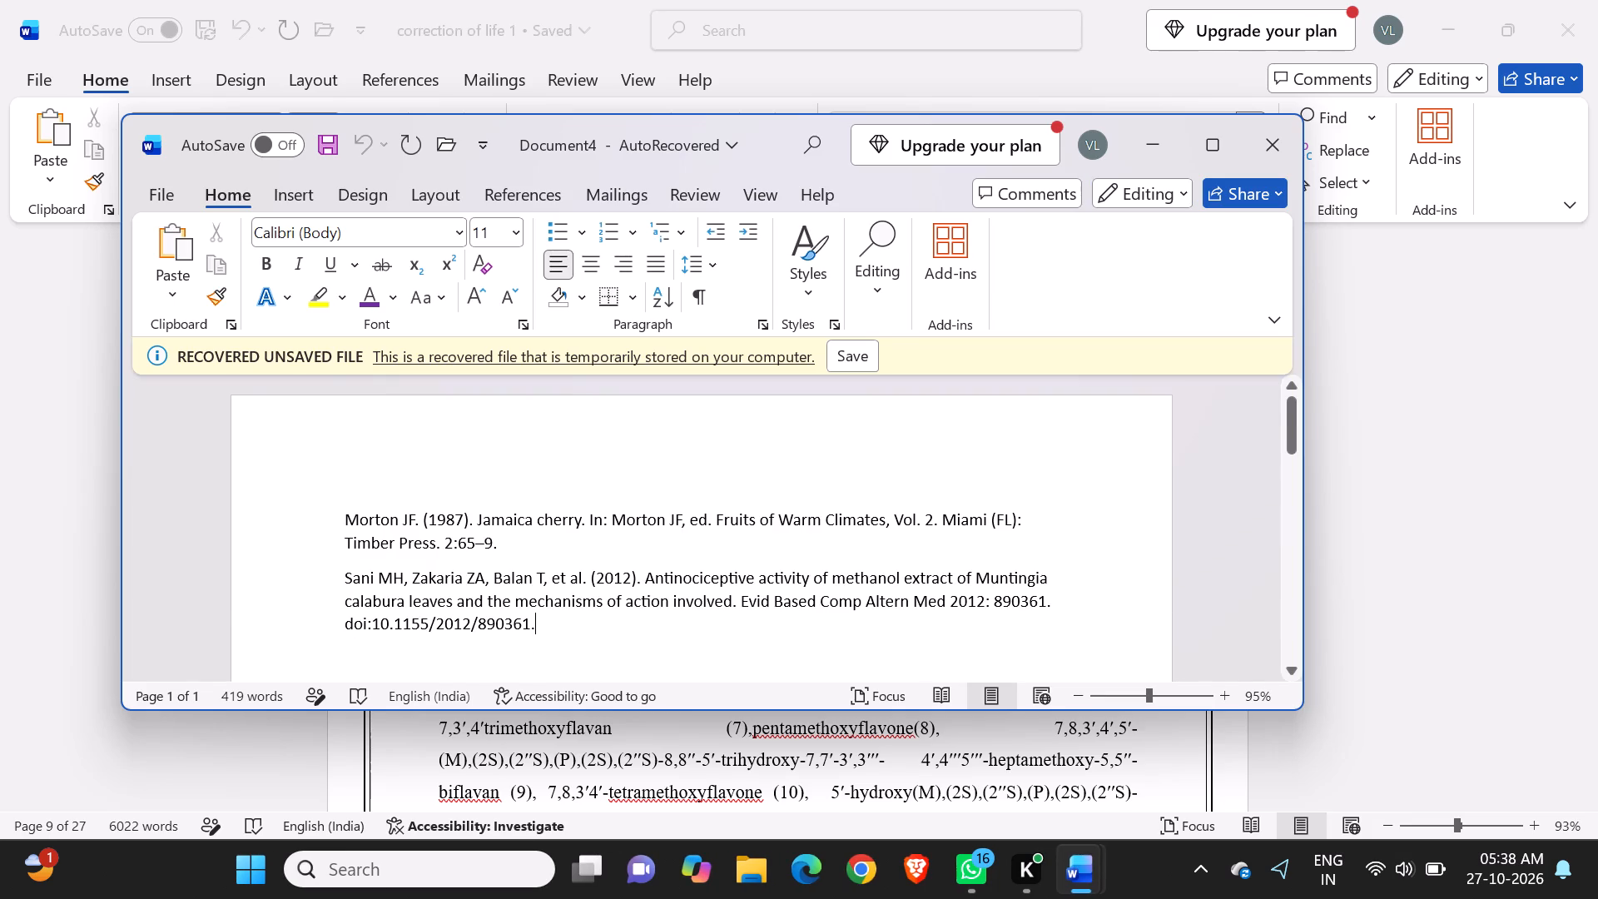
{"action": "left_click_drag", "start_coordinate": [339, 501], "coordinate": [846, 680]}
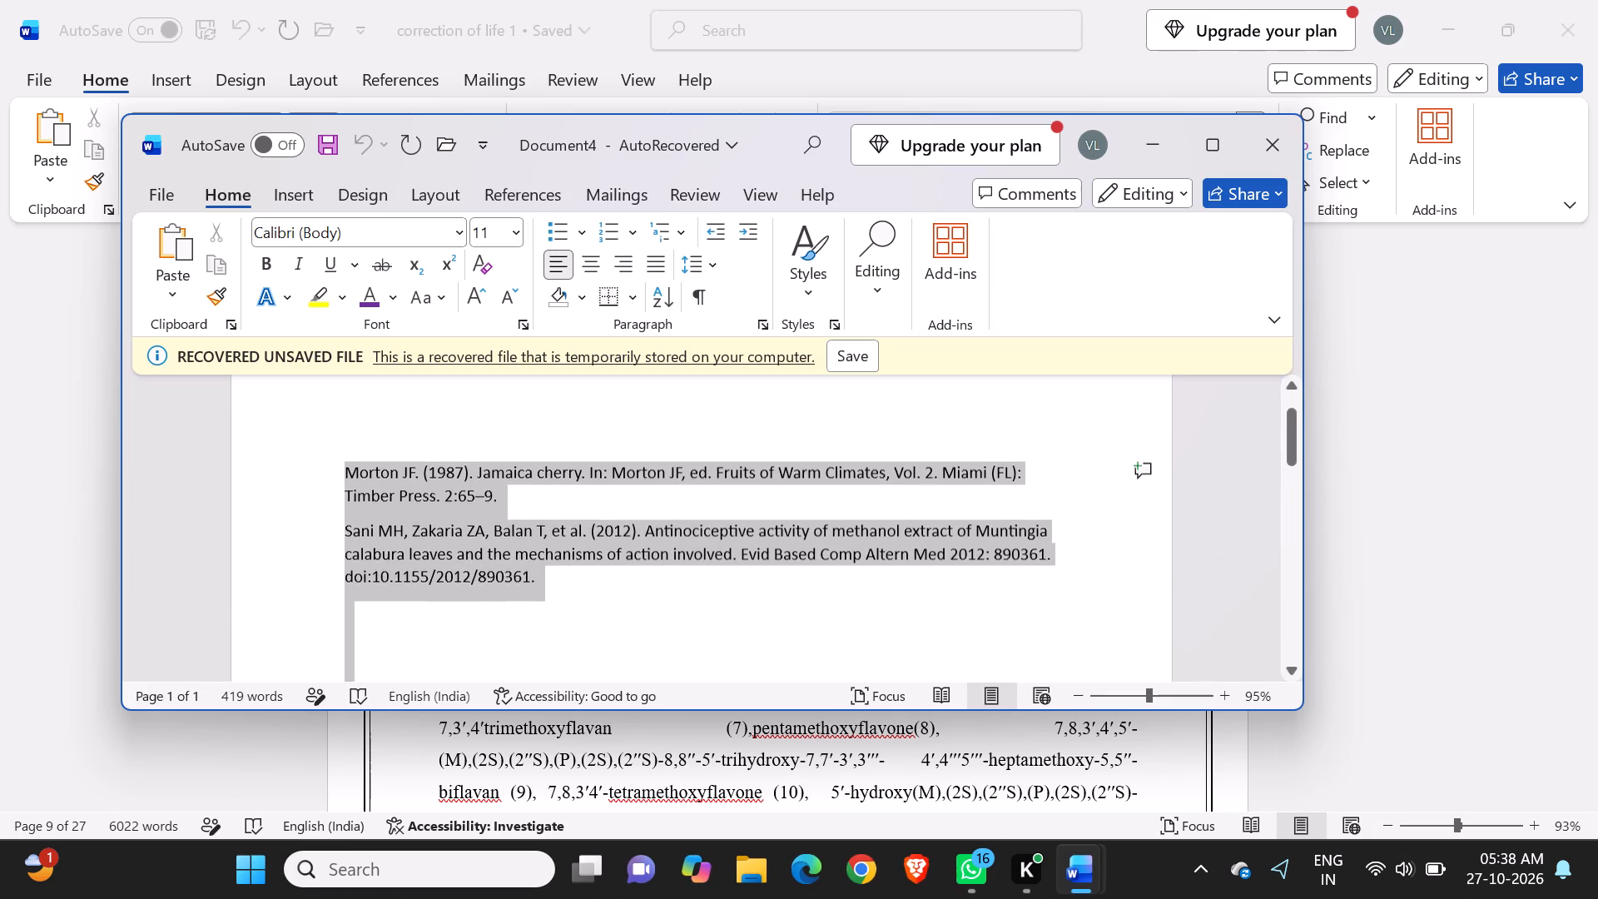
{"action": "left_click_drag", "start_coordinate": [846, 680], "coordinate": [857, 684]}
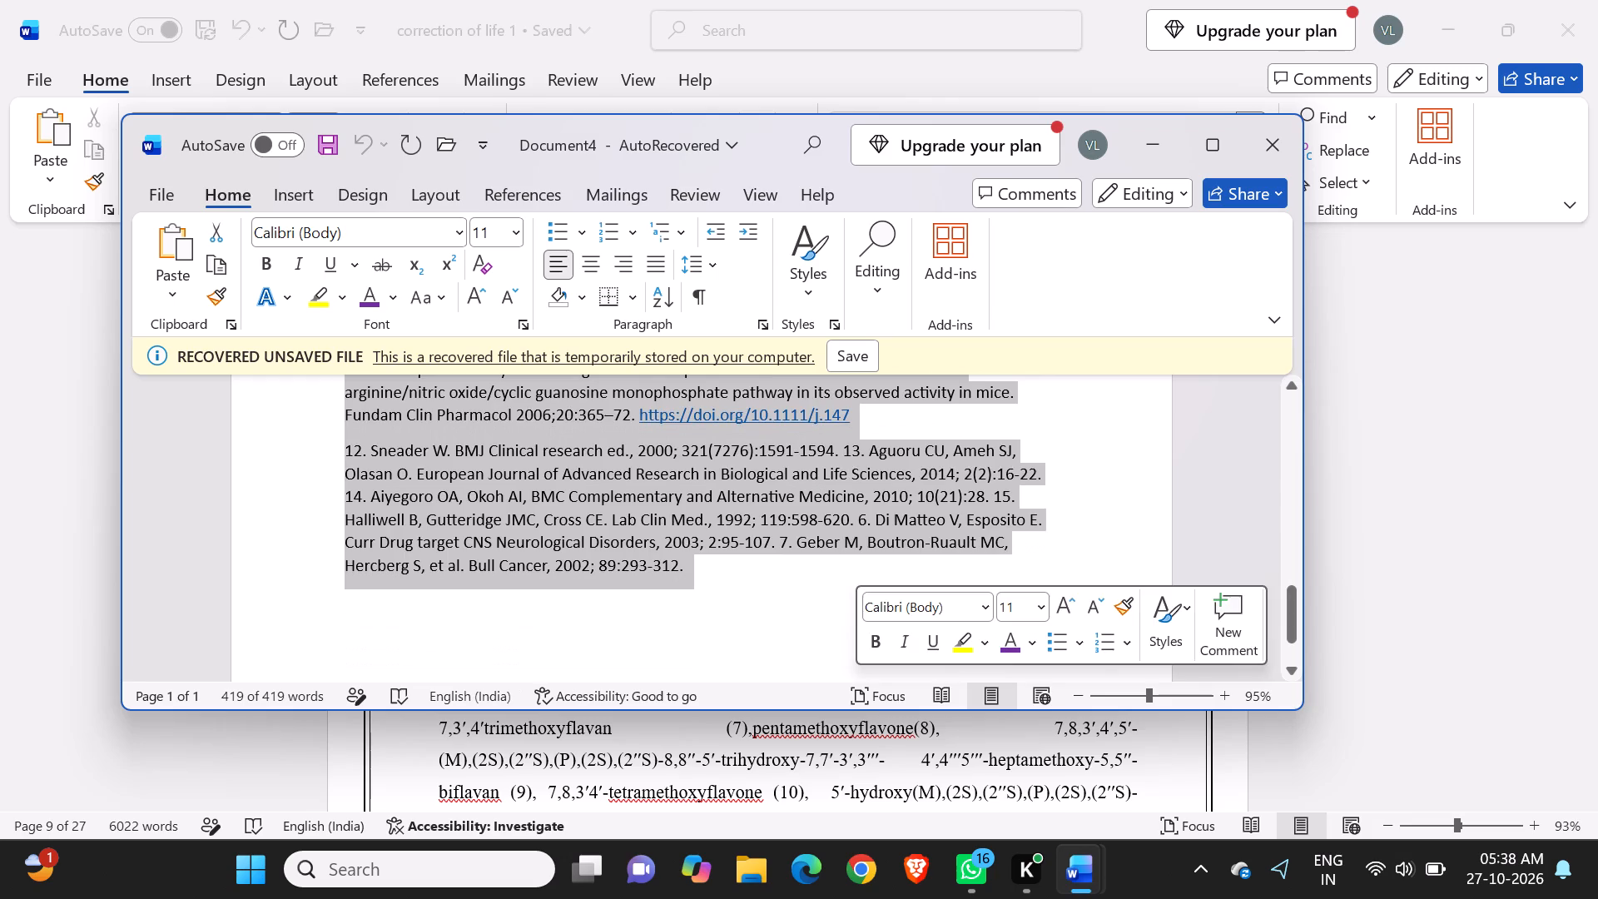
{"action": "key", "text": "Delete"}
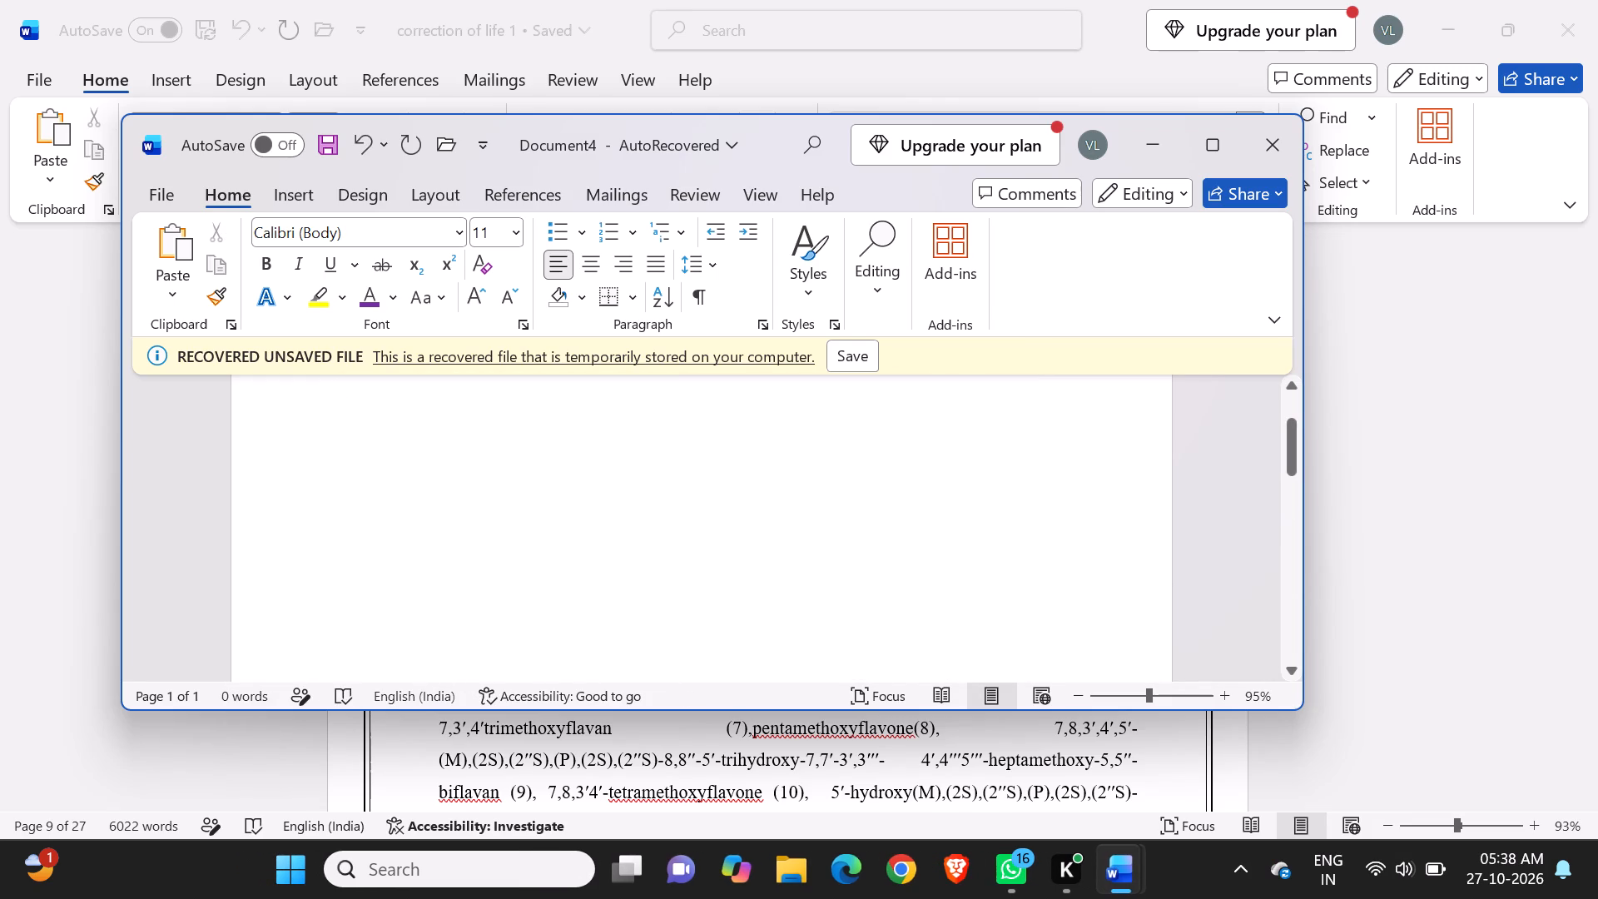
Close the recovered Document4 without saving it.
{"action": "left_click", "coordinate": [1283, 145]}
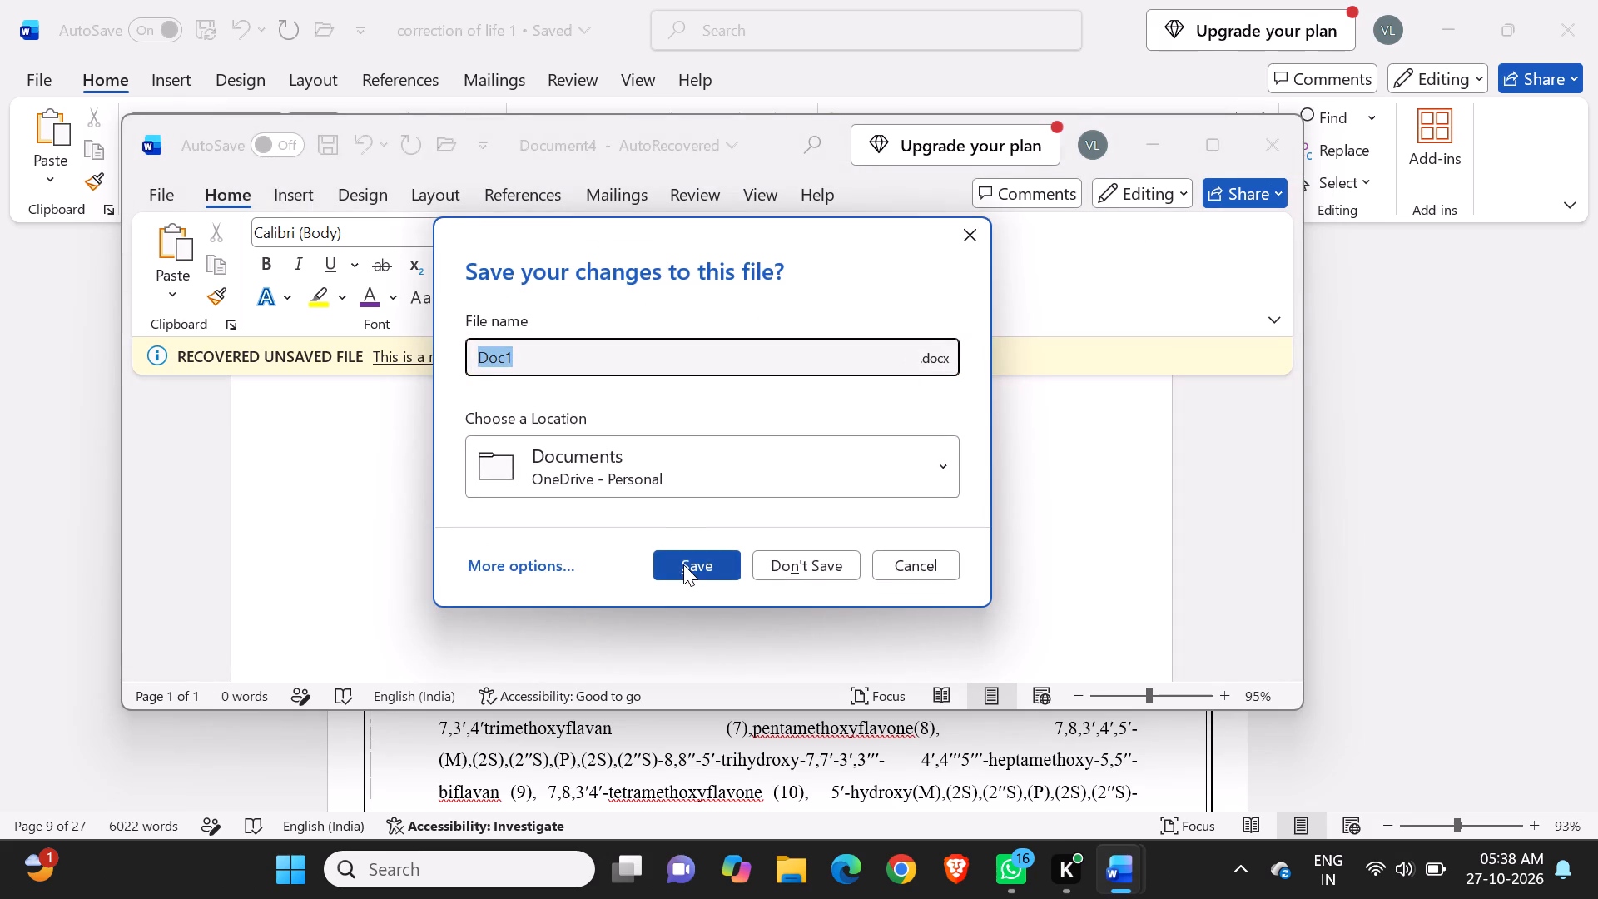
{"action": "left_click", "coordinate": [780, 566]}
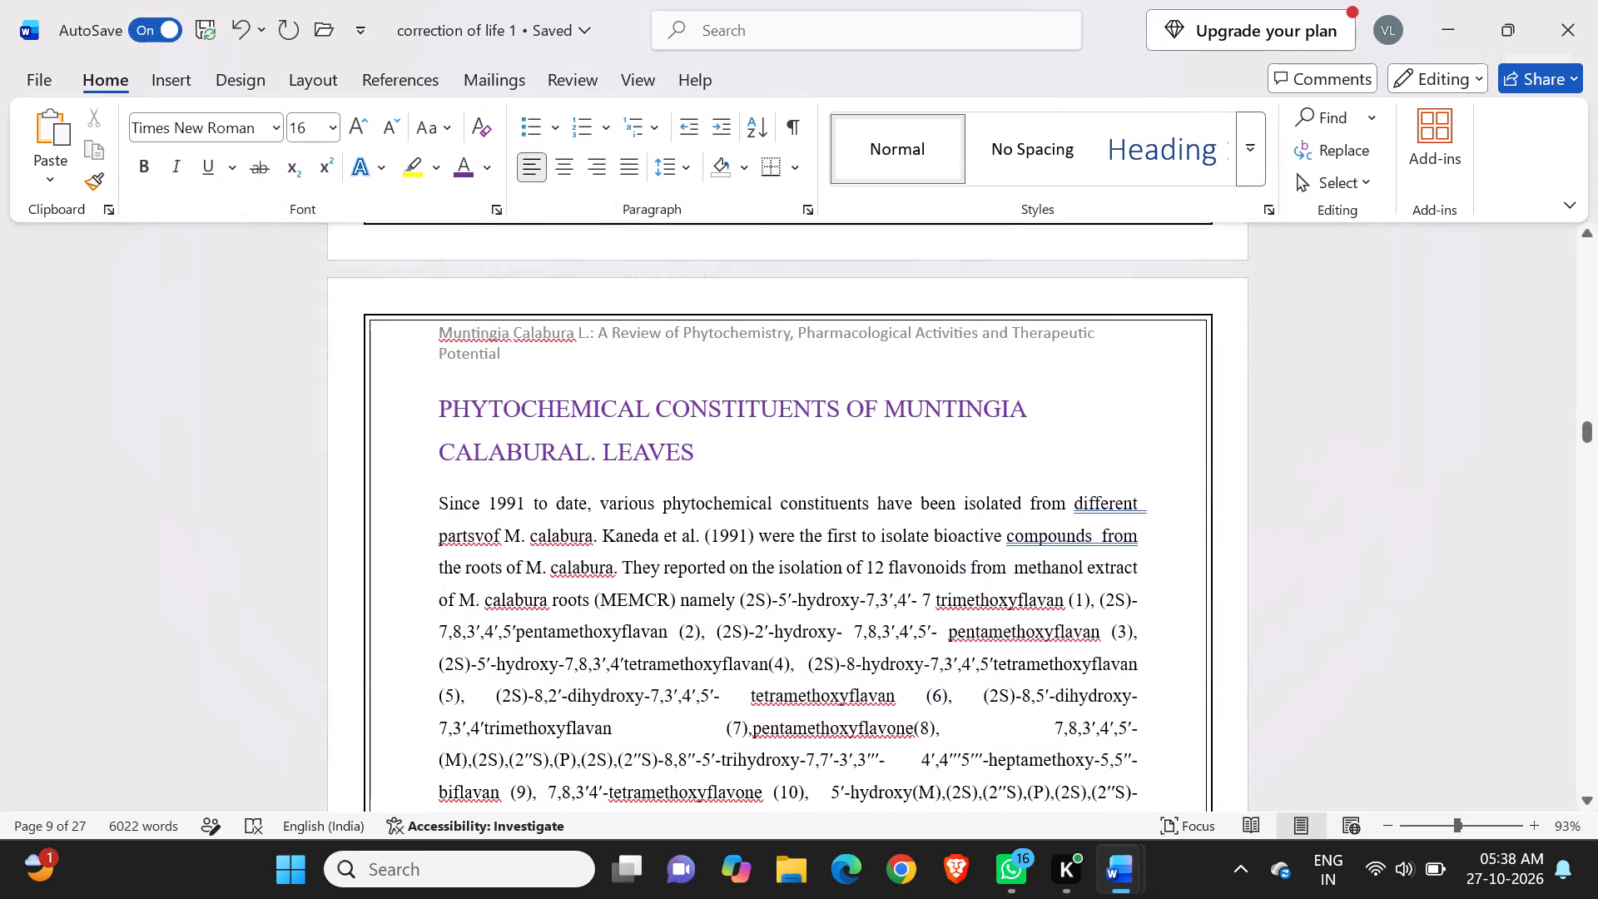
Review the phytochemical constituents text and the phenols classification diagram on pages 10 and 11, down to Qualitative phytochemical screening.
{"action": "scroll", "coordinate": [782, 553], "scroll_direction": "down", "scroll_amount": 2}
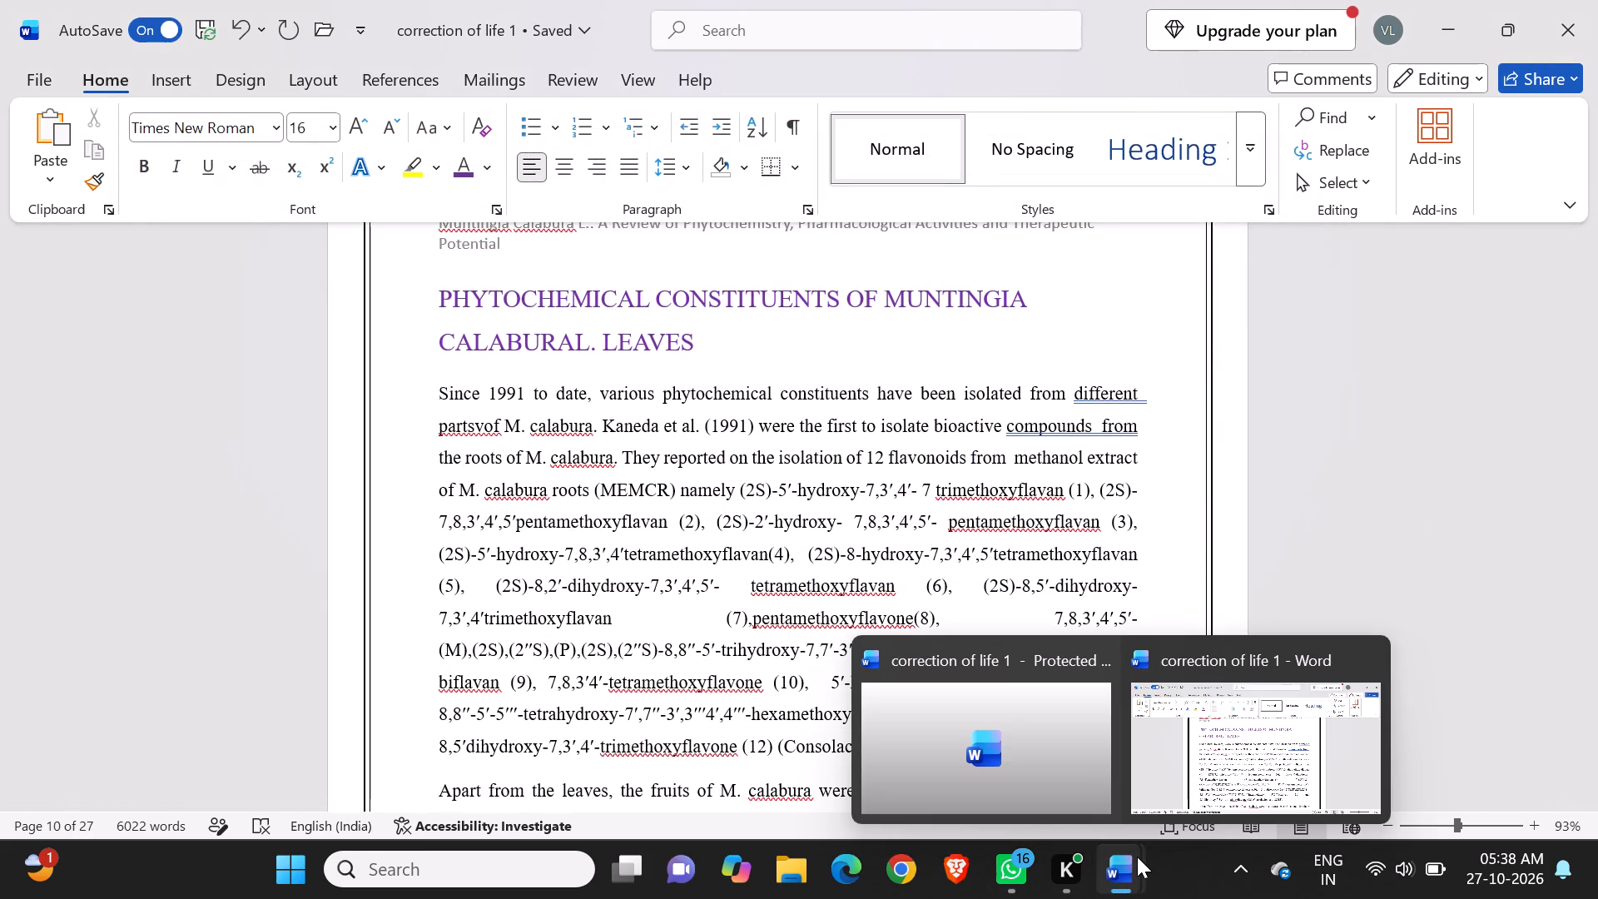
{"action": "scroll", "coordinate": [969, 571], "scroll_direction": "down", "scroll_amount": 1}
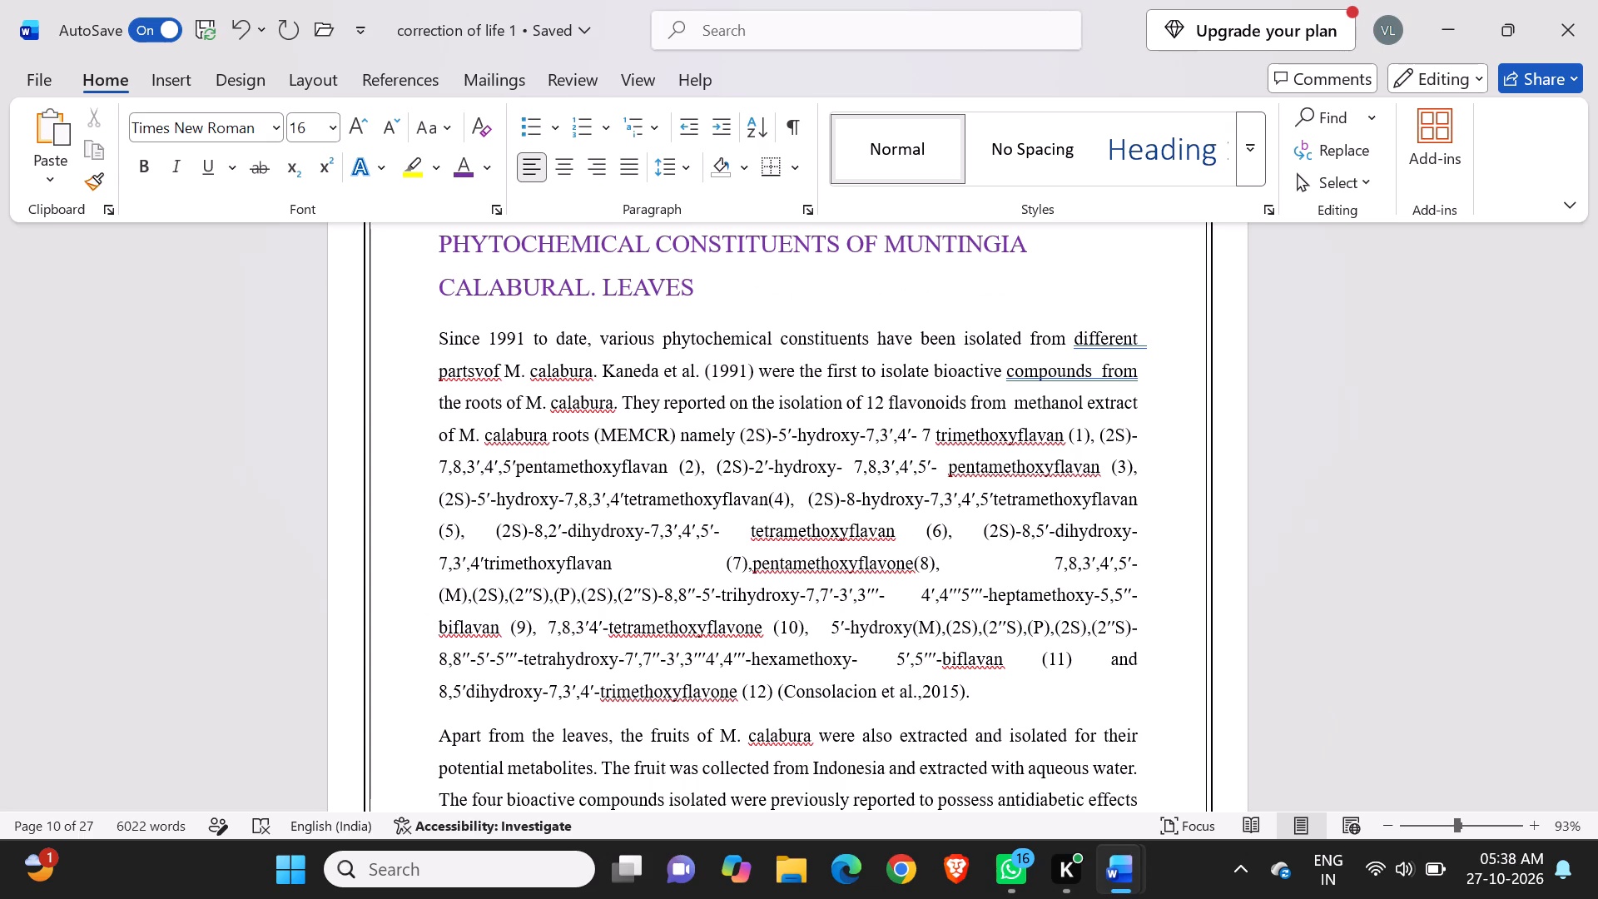
{"action": "scroll", "coordinate": [969, 571], "scroll_direction": "down", "scroll_amount": 8}
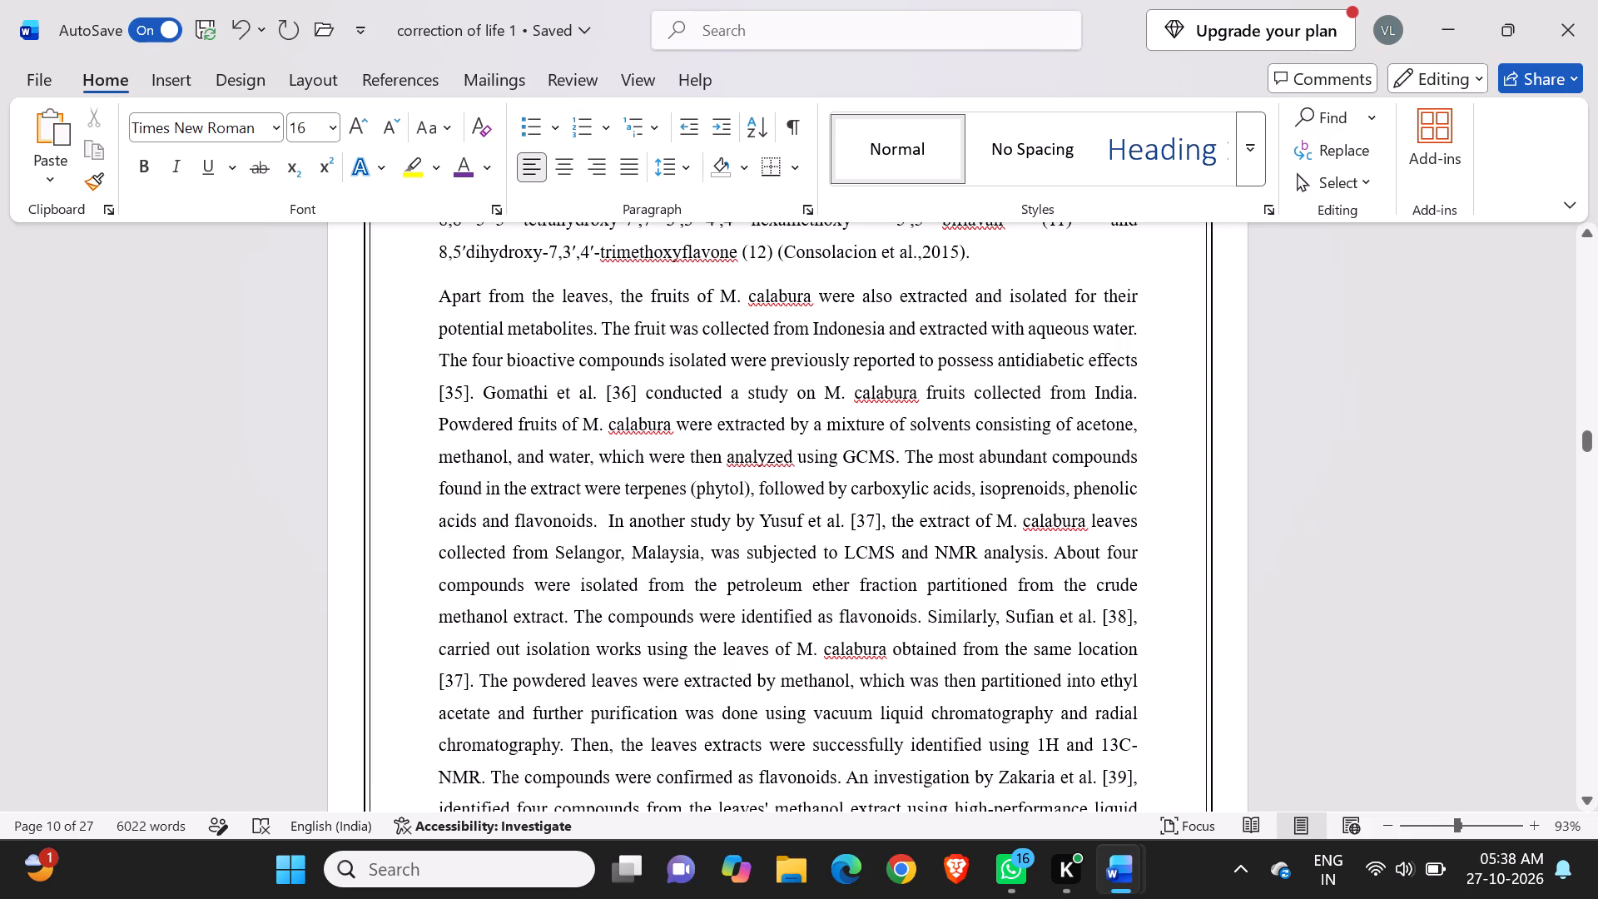
{"action": "scroll", "coordinate": [969, 571], "scroll_direction": "down", "scroll_amount": 7}
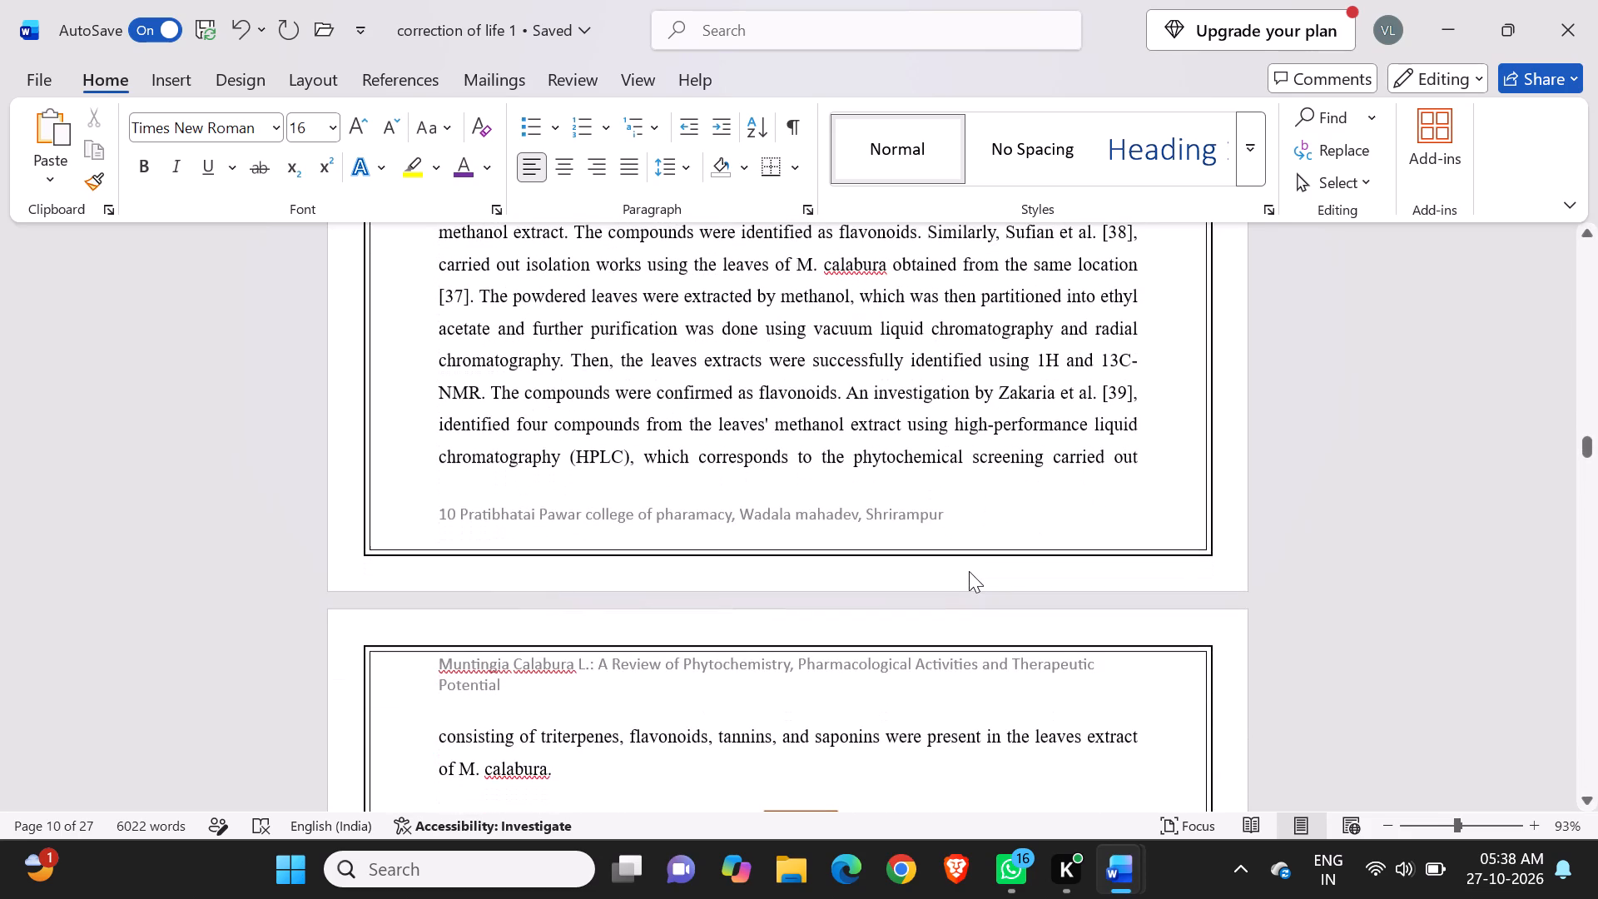
{"action": "scroll", "coordinate": [969, 571], "scroll_direction": "down", "scroll_amount": 4}
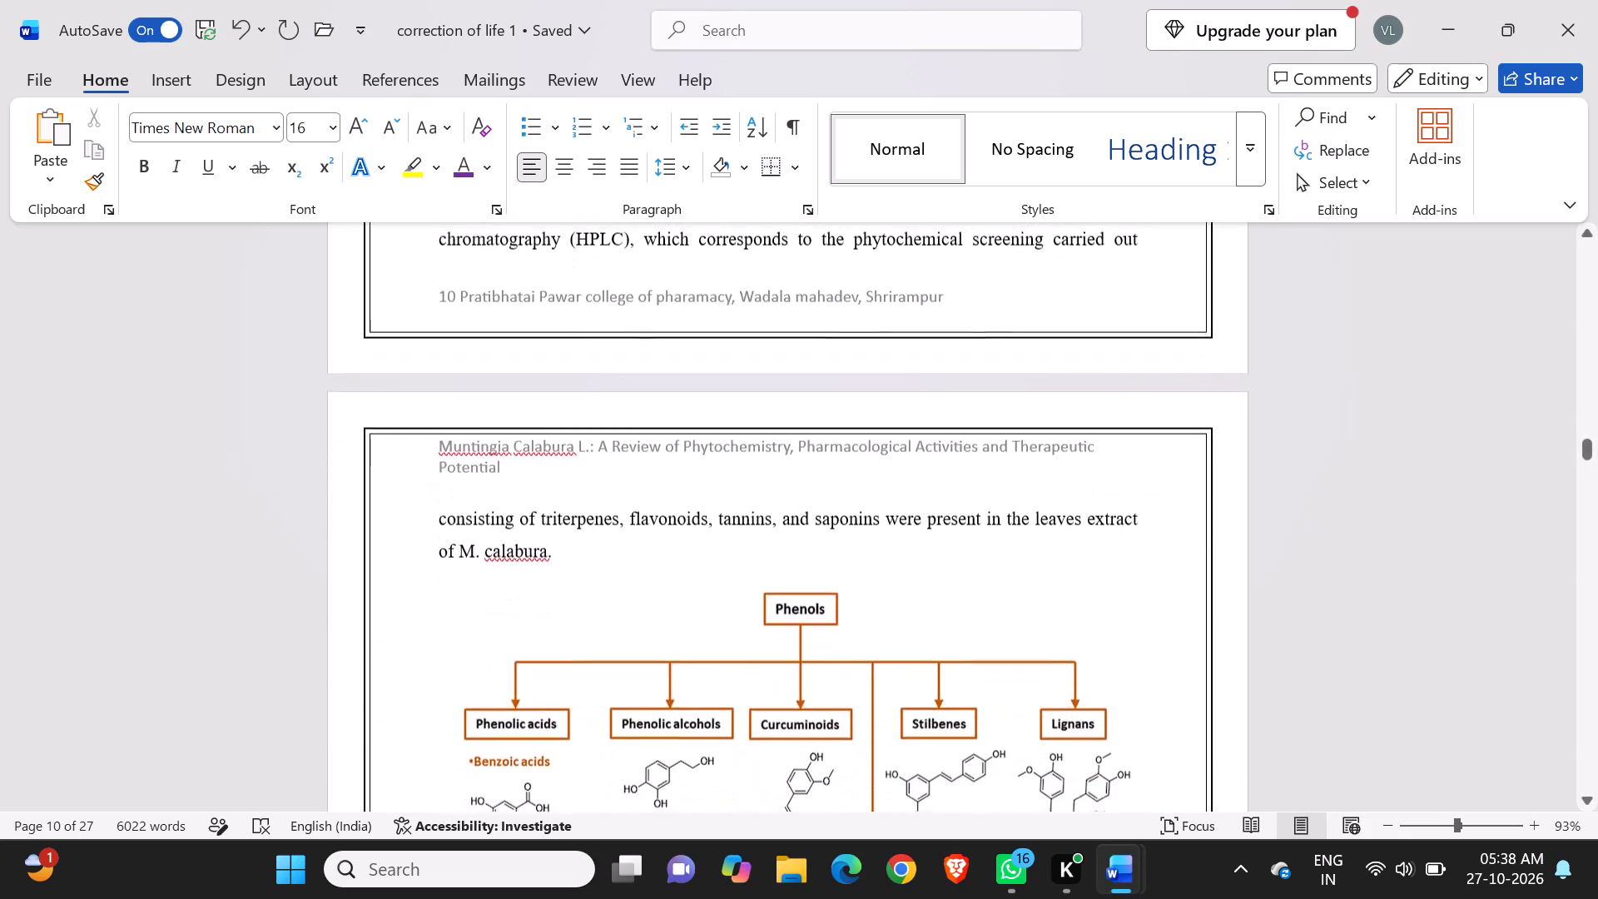
{"action": "scroll", "coordinate": [969, 569], "scroll_direction": "down", "scroll_amount": 8}
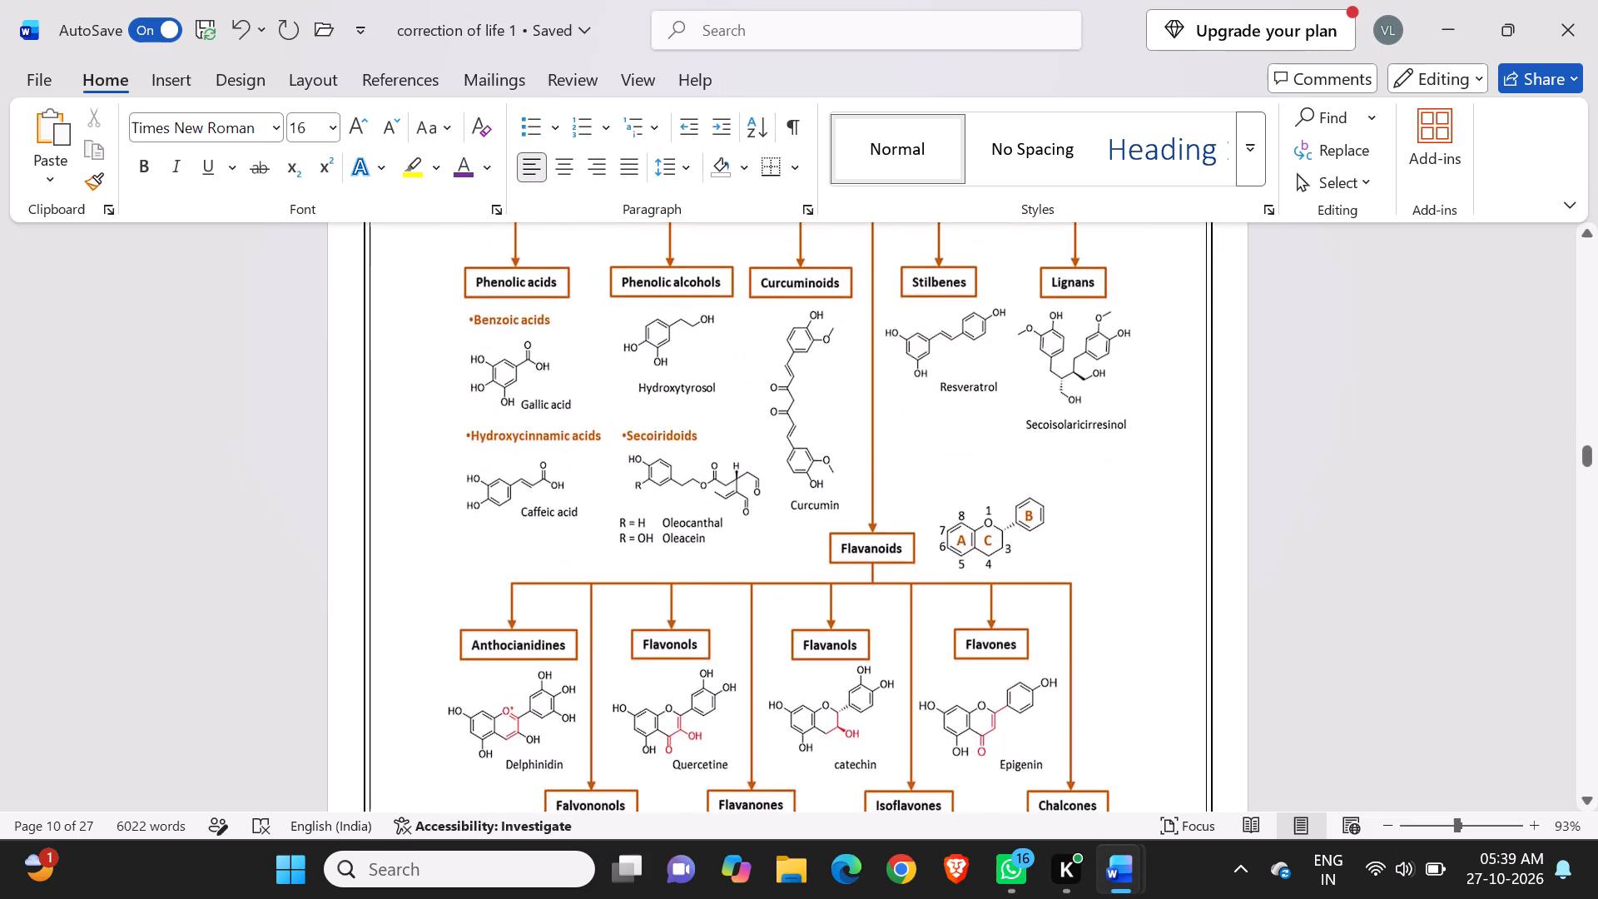
{"action": "scroll", "coordinate": [970, 569], "scroll_direction": "down", "scroll_amount": 5}
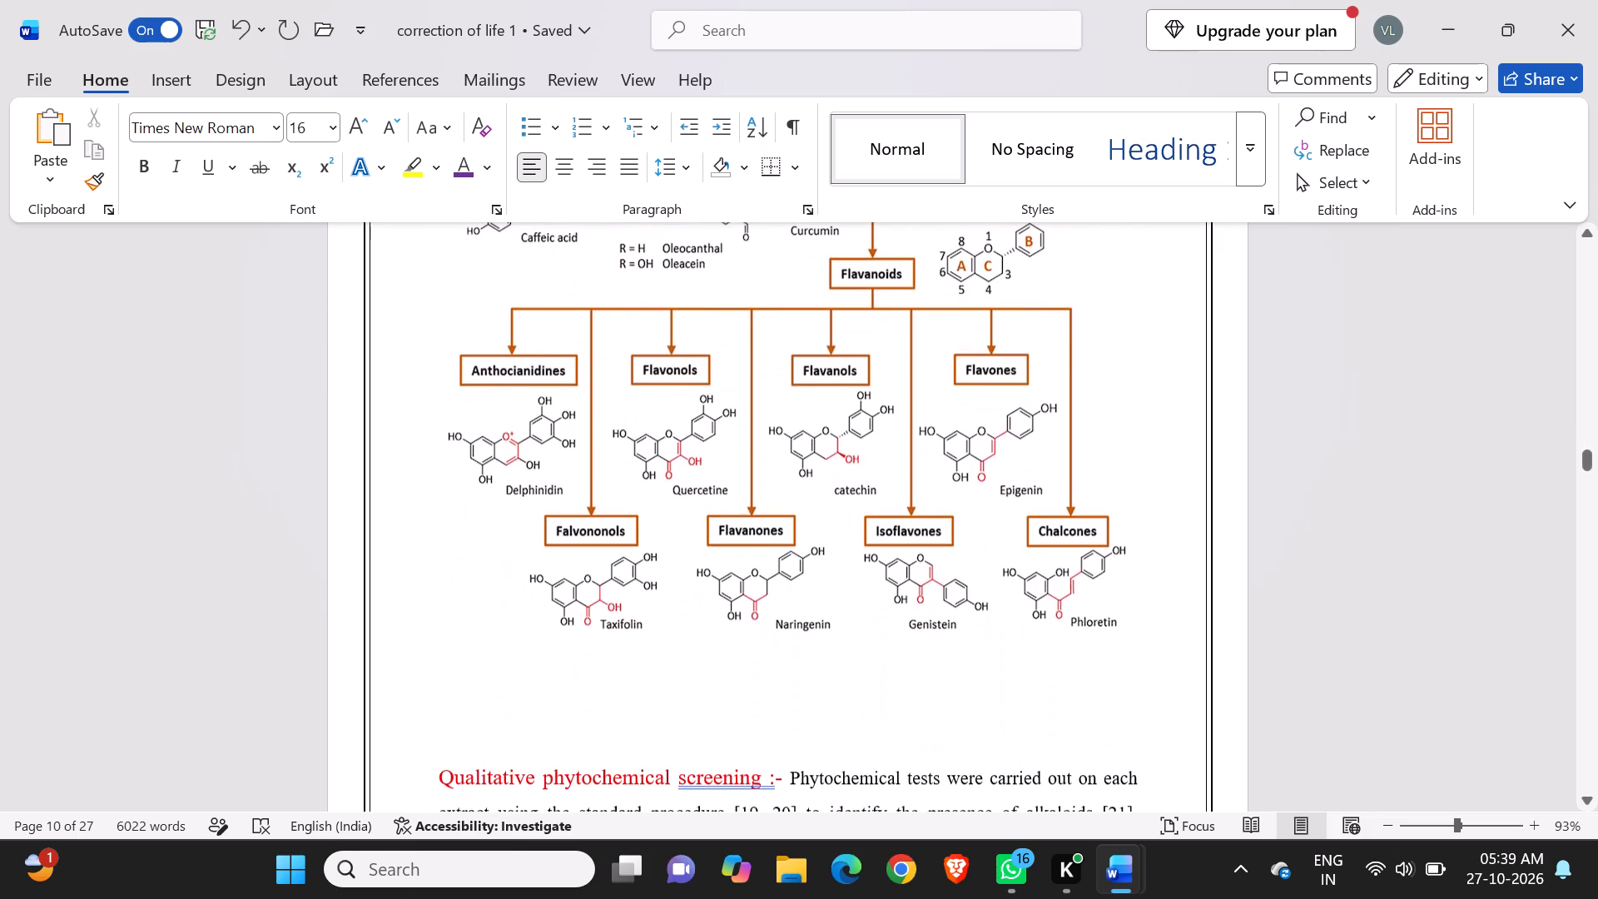
Review the Qualitative phytochemical screening section and Table 1, down to the start of Pharmacological studies.
{"action": "scroll", "coordinate": [975, 565], "scroll_direction": "down", "scroll_amount": 3}
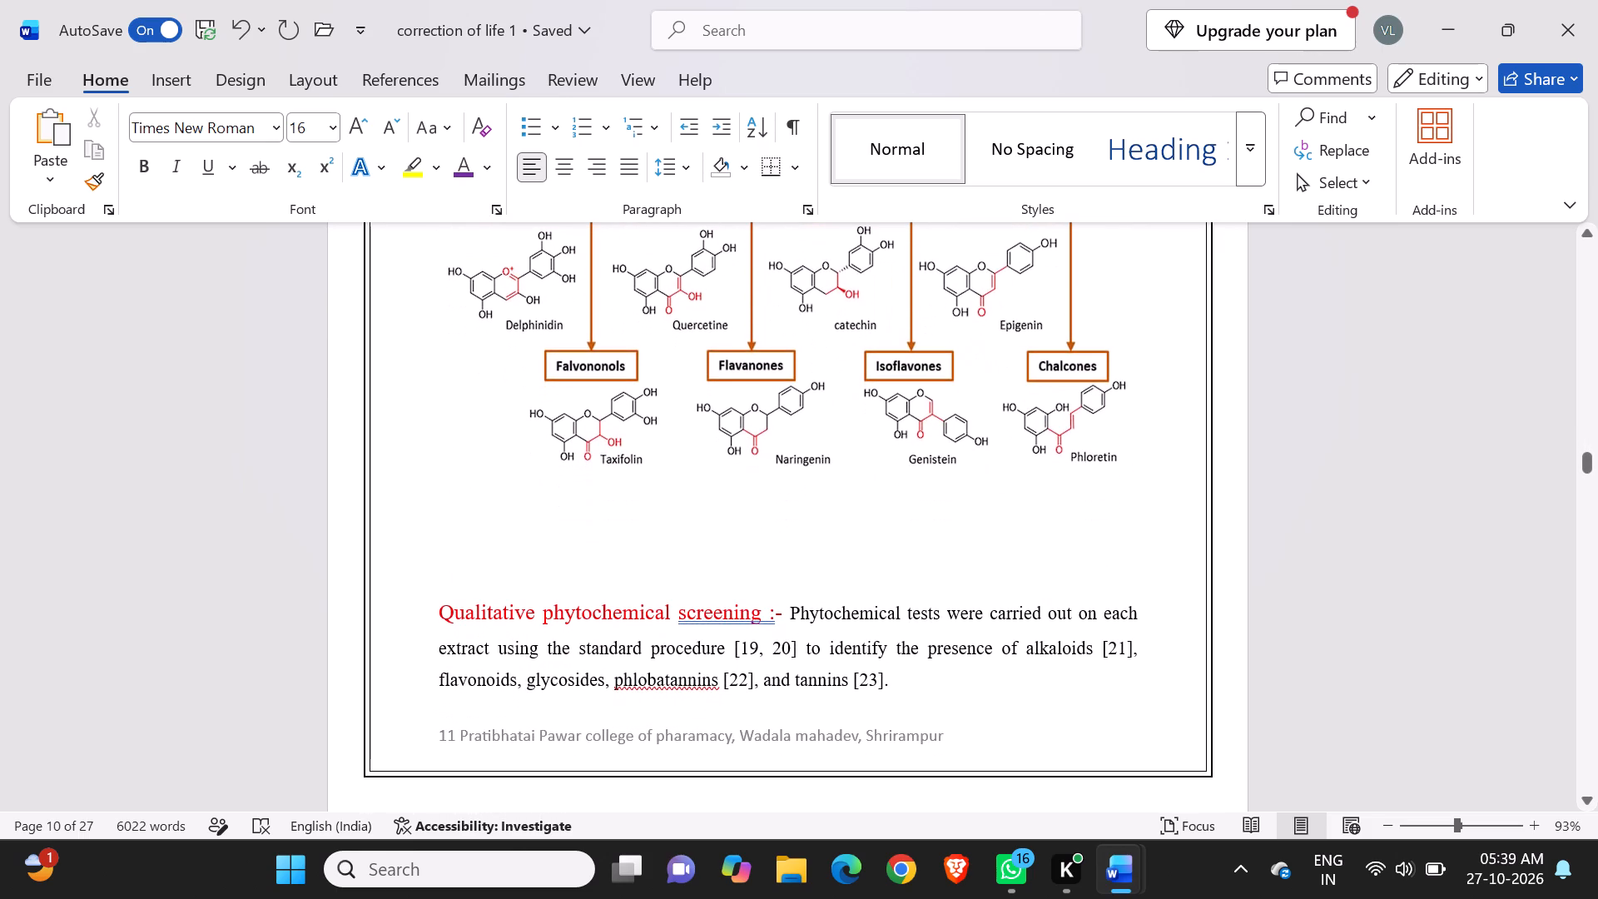
{"action": "scroll", "coordinate": [975, 565], "scroll_direction": "down", "scroll_amount": 3}
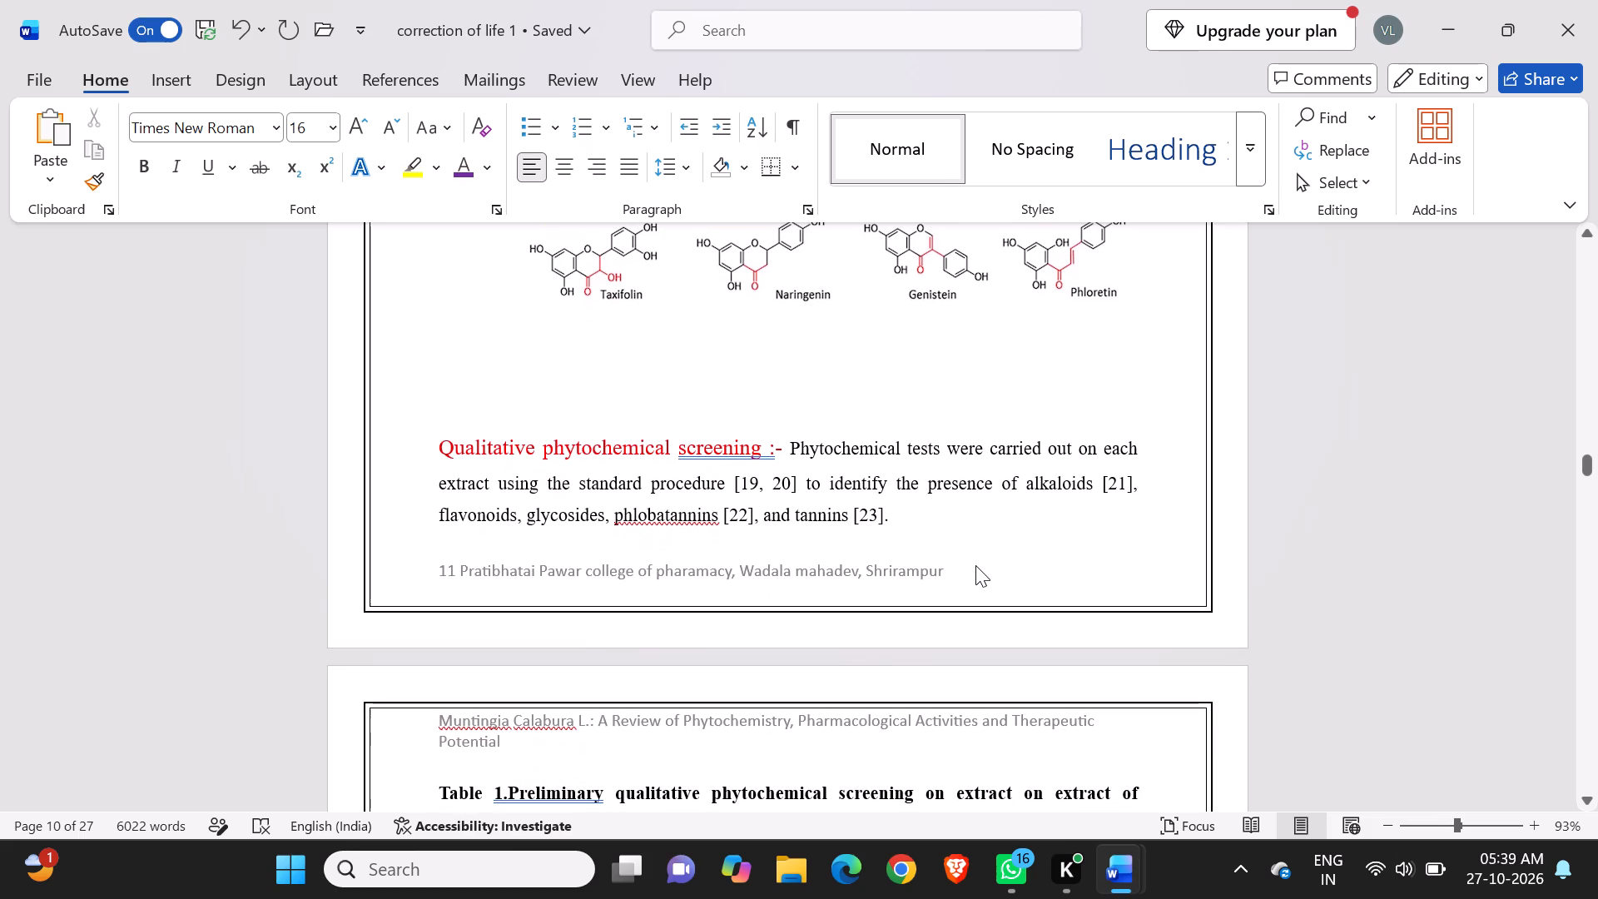
{"action": "scroll", "coordinate": [975, 565], "scroll_direction": "down", "scroll_amount": 4}
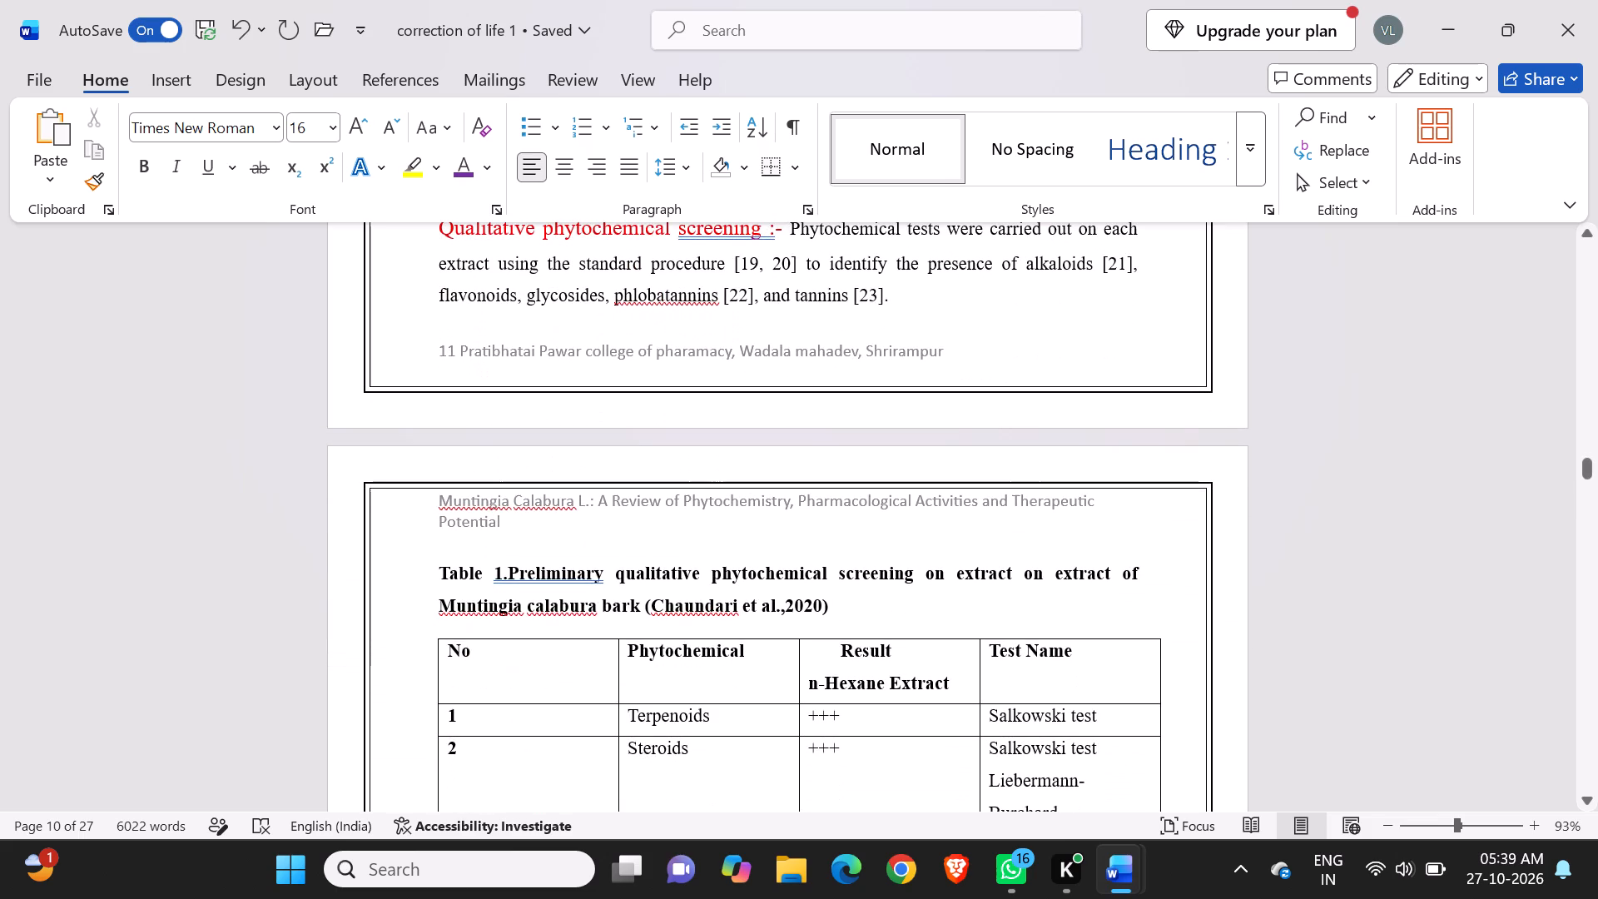
{"action": "scroll", "coordinate": [975, 565], "scroll_direction": "down", "scroll_amount": 7}
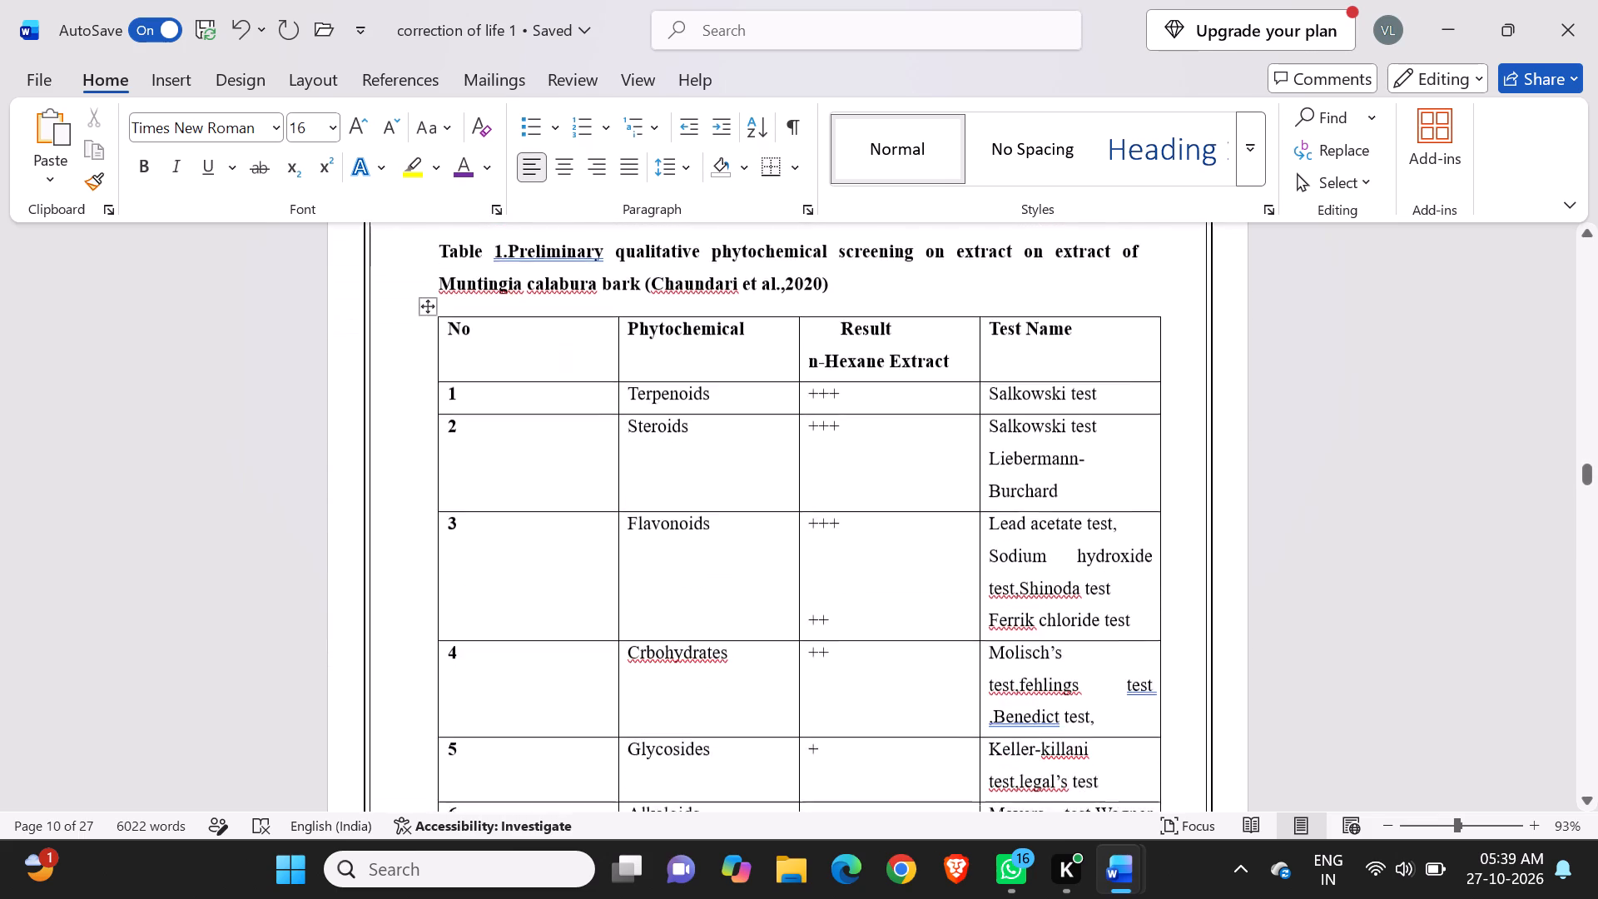
{"action": "scroll", "coordinate": [975, 565], "scroll_direction": "down", "scroll_amount": 18}
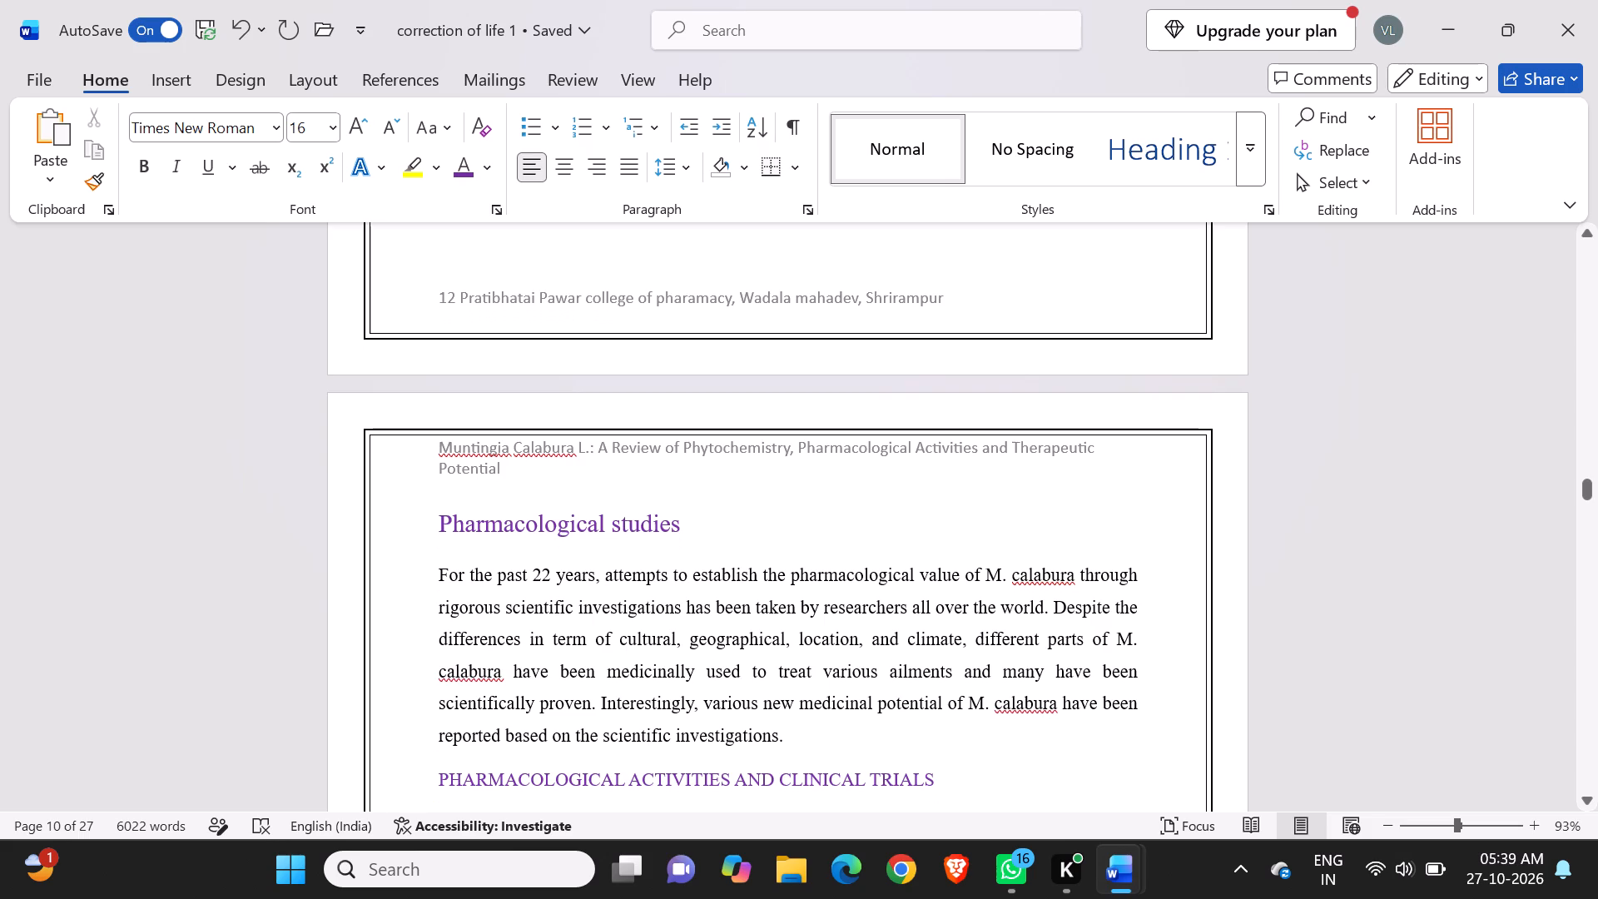
Insert a space after "parts" in the misspelled "partsvof" in the first sentence under the Phytochemical Constituents heading.
{"action": "scroll", "coordinate": [979, 563], "scroll_direction": "up", "scroll_amount": 9}
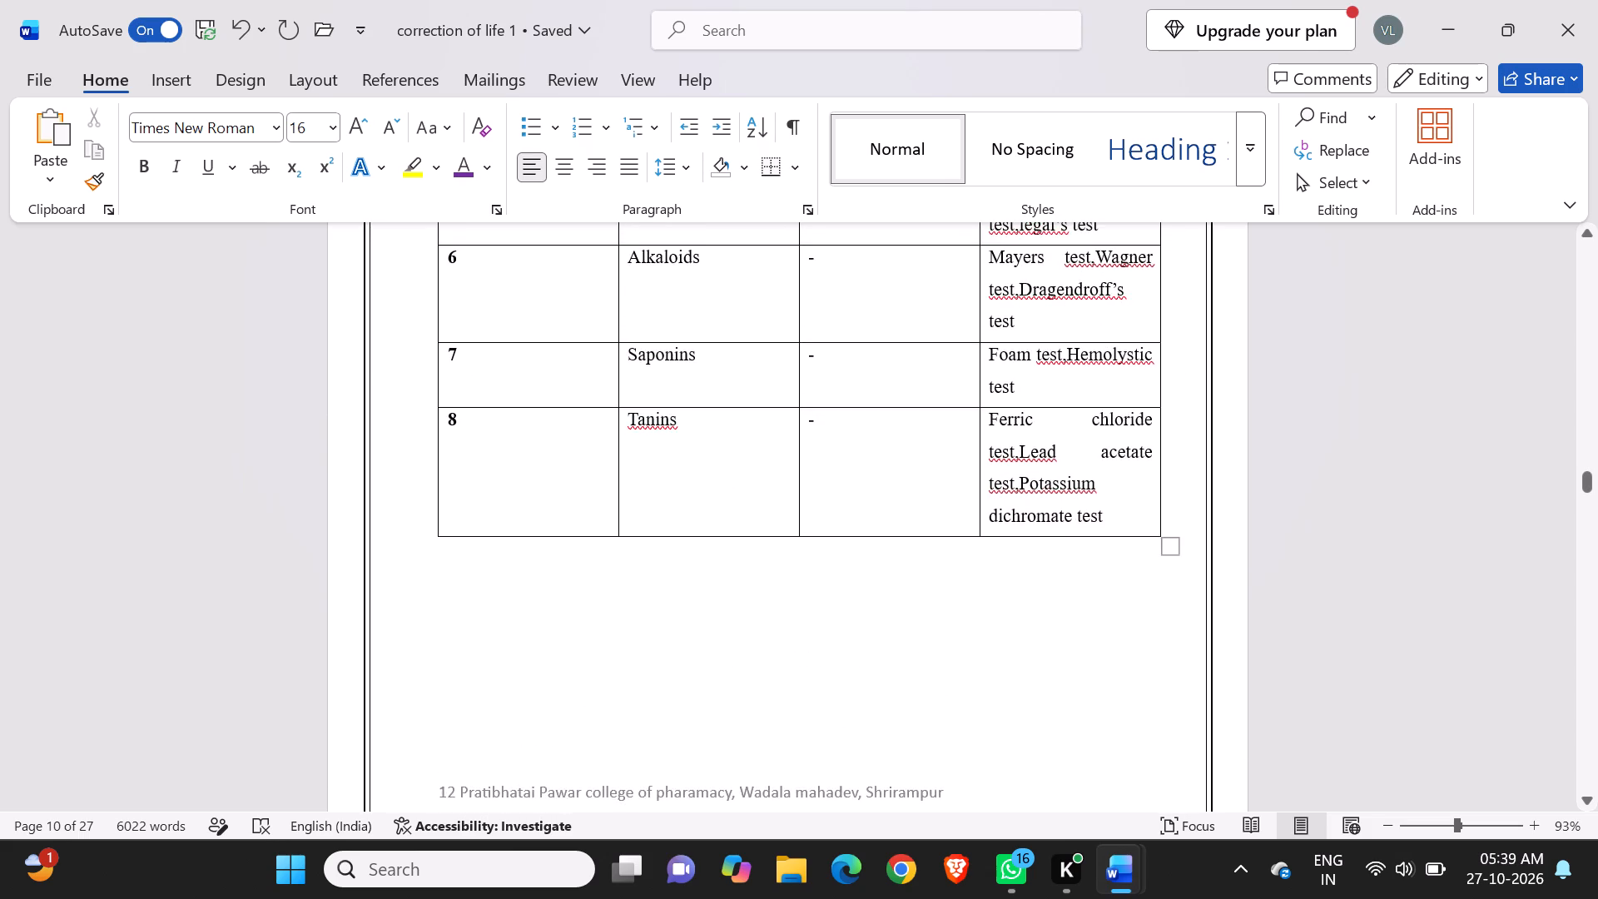
{"action": "scroll", "coordinate": [980, 563], "scroll_direction": "up", "scroll_amount": 19}
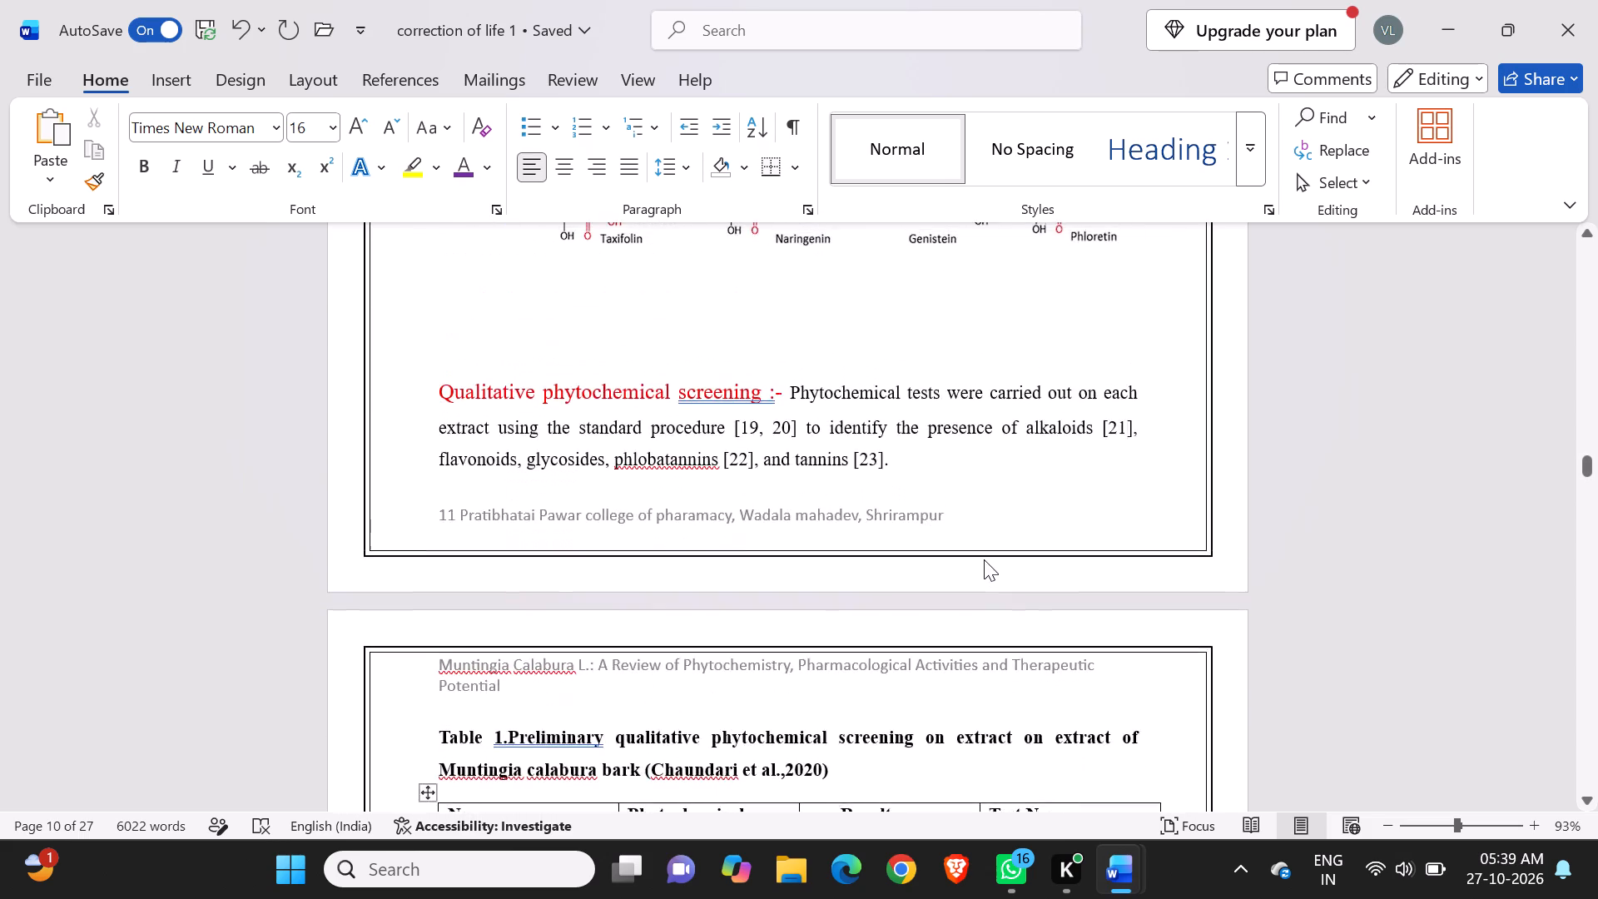
{"action": "scroll", "coordinate": [984, 559], "scroll_direction": "up", "scroll_amount": 20}
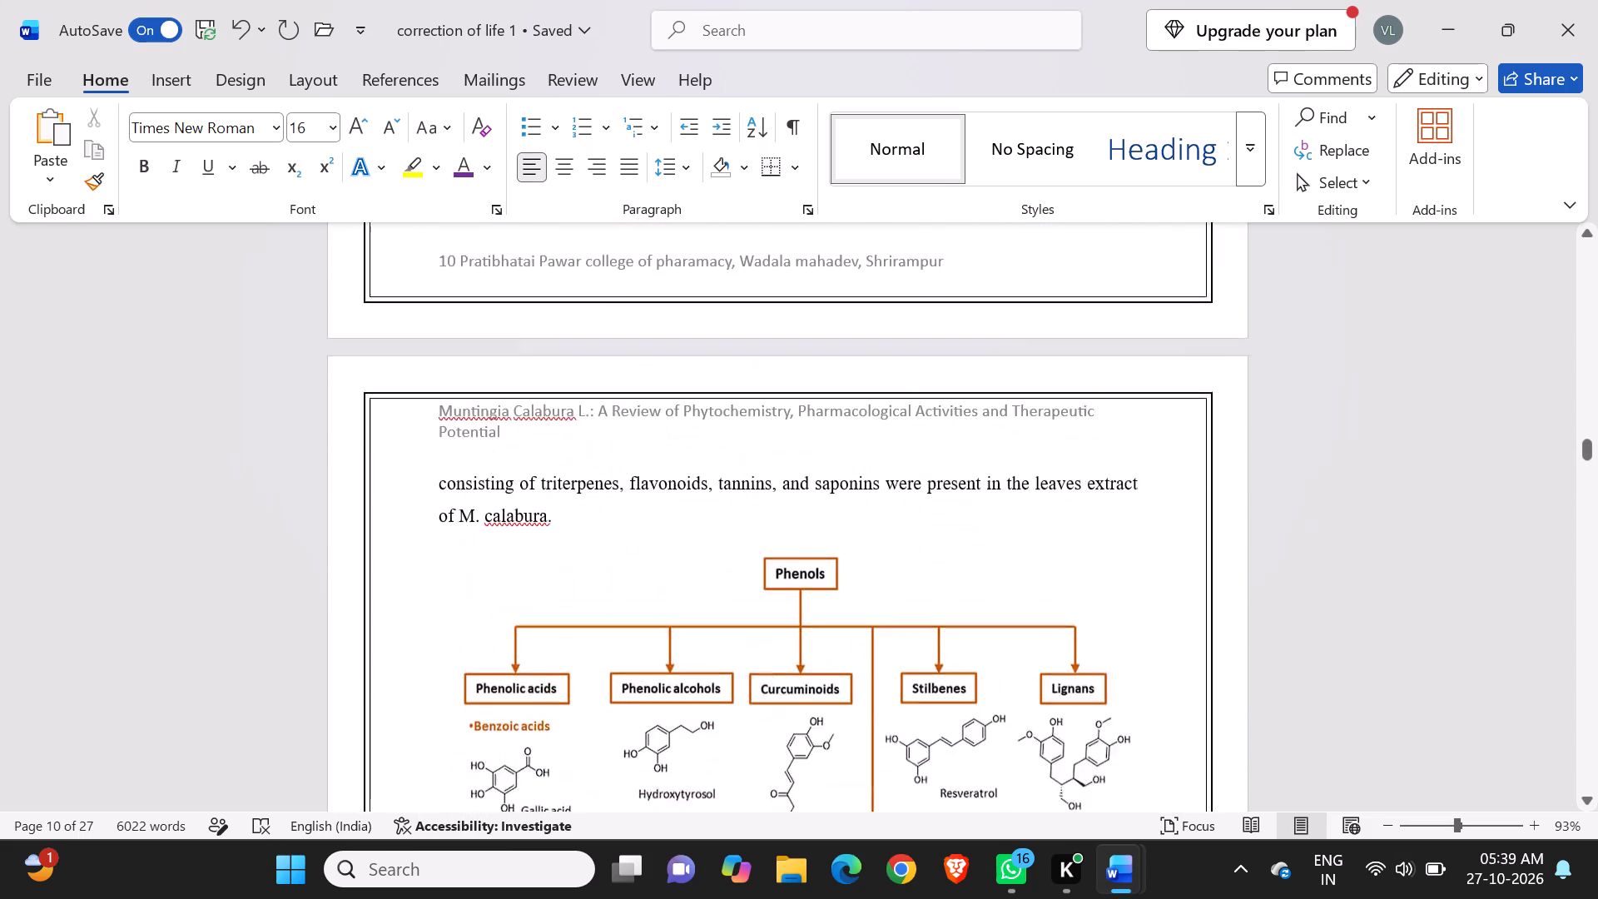
{"action": "scroll", "coordinate": [987, 557], "scroll_direction": "up", "scroll_amount": 15}
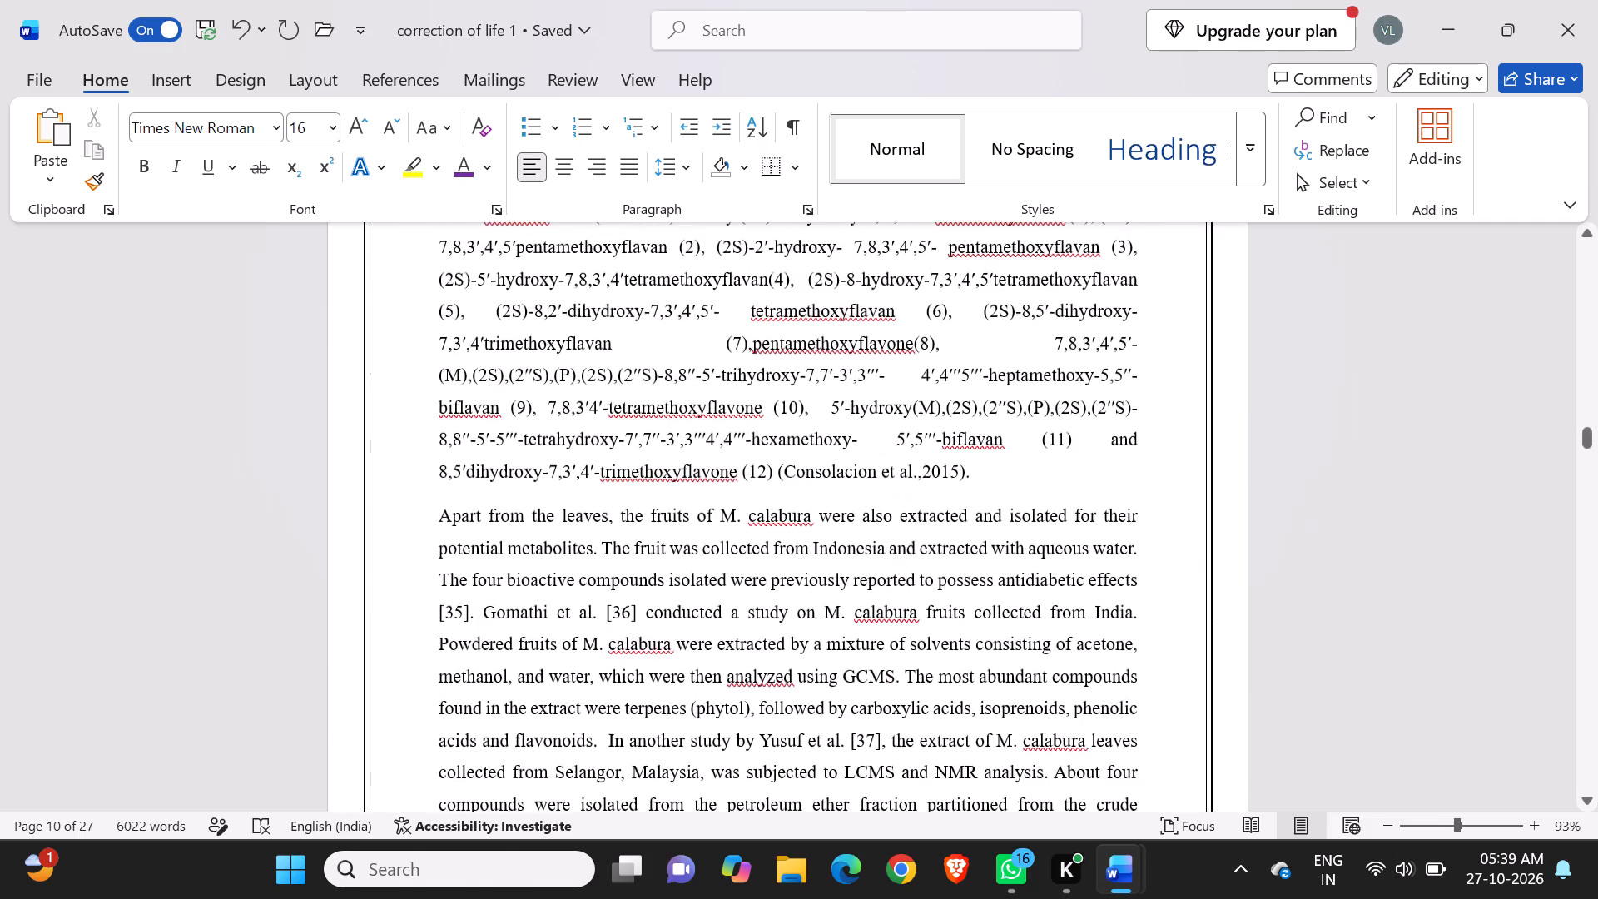
{"action": "scroll", "coordinate": [989, 556], "scroll_direction": "up", "scroll_amount": 7}
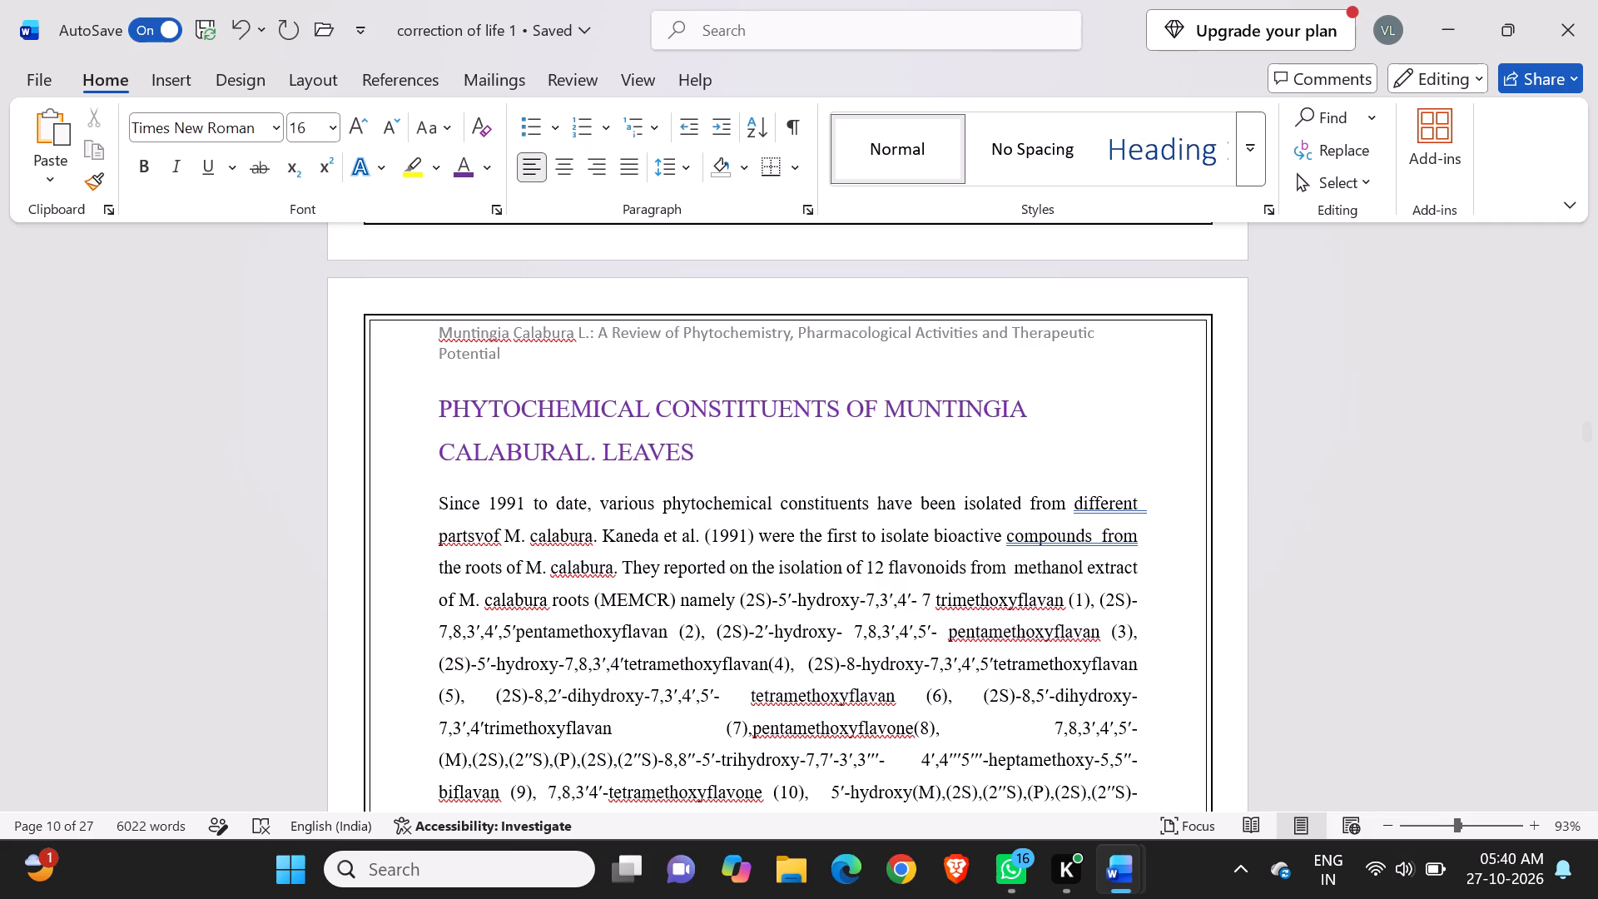
{"action": "left_click", "coordinate": [478, 547]}
{"action": "key", "text": "space"}
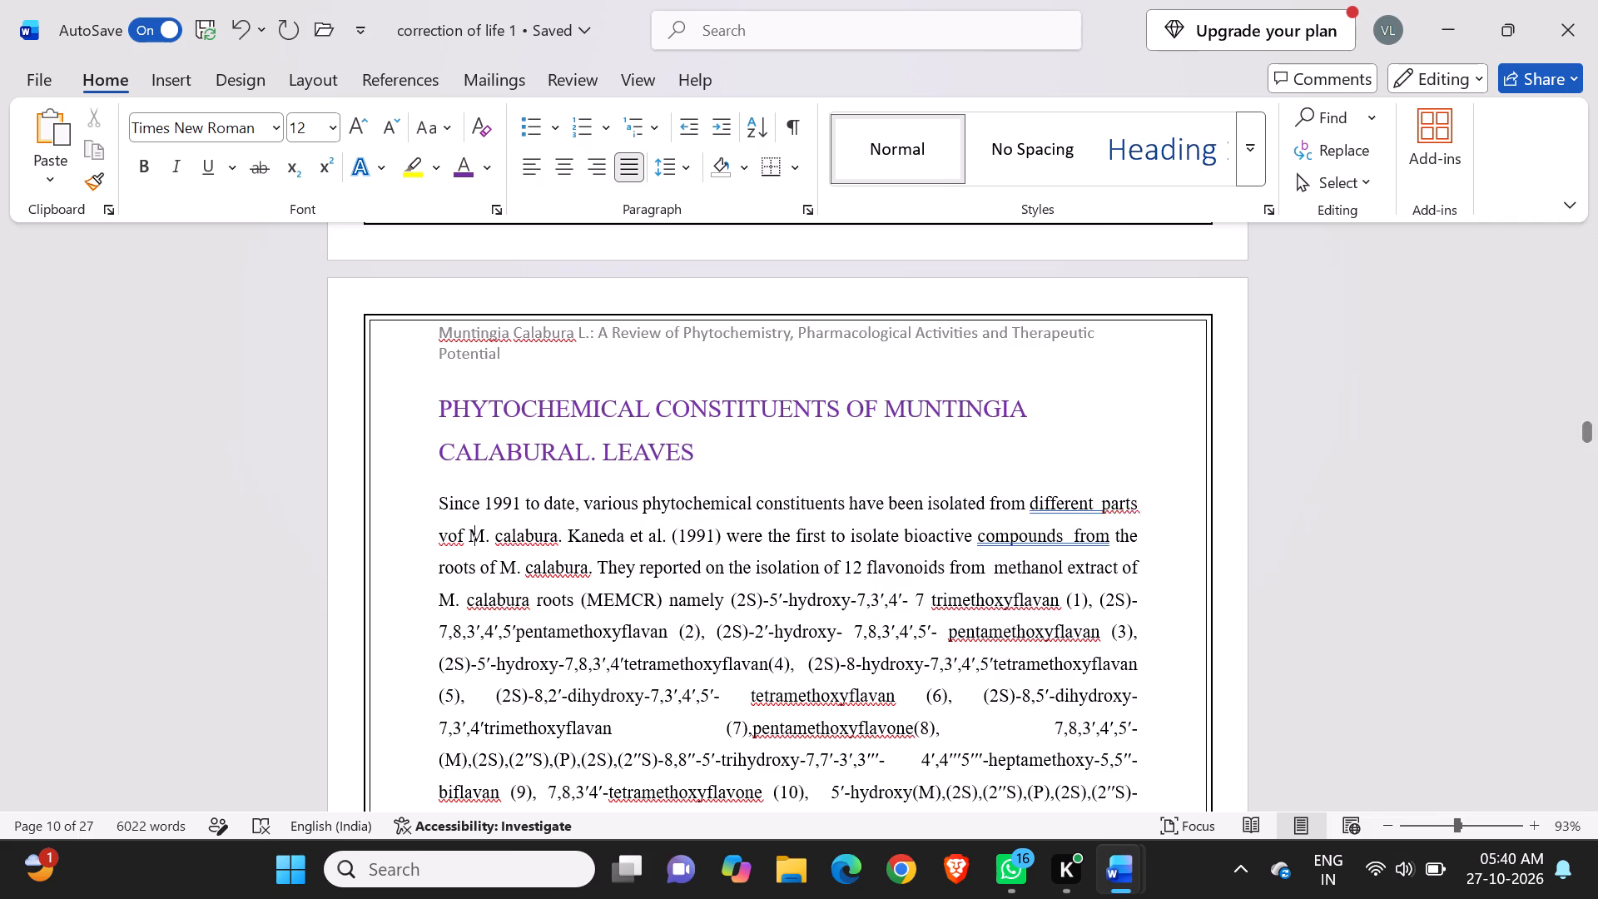
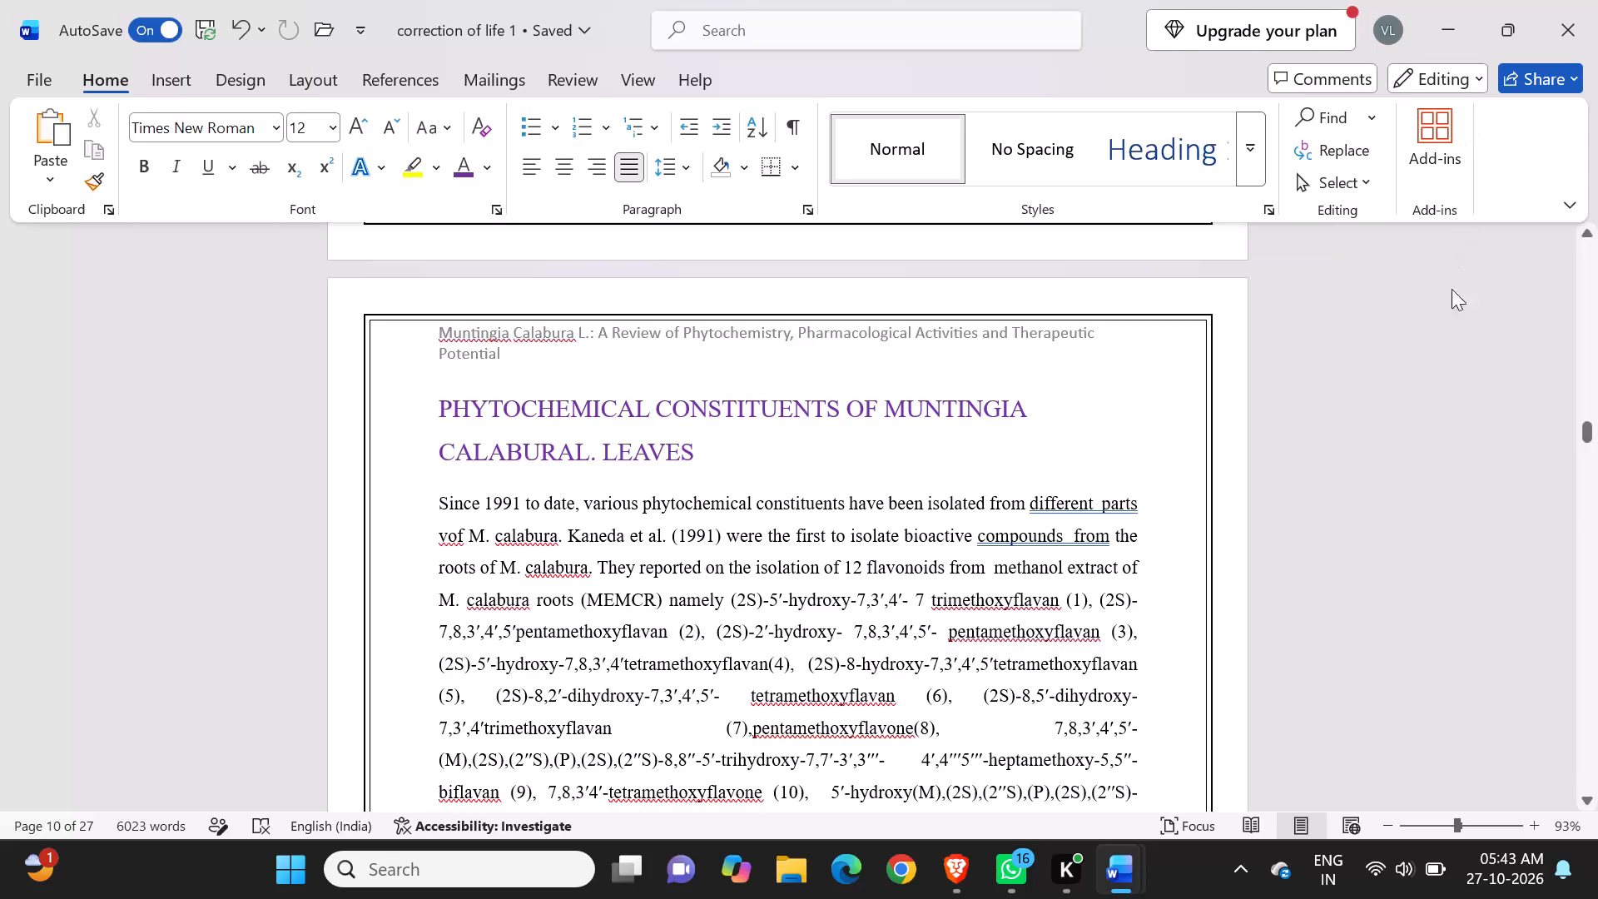
Check the layout with two pages side by side, from Phytochemical Constituents back to the title and Abstract pages.
{"action": "left_click", "coordinate": [1436, 821]}
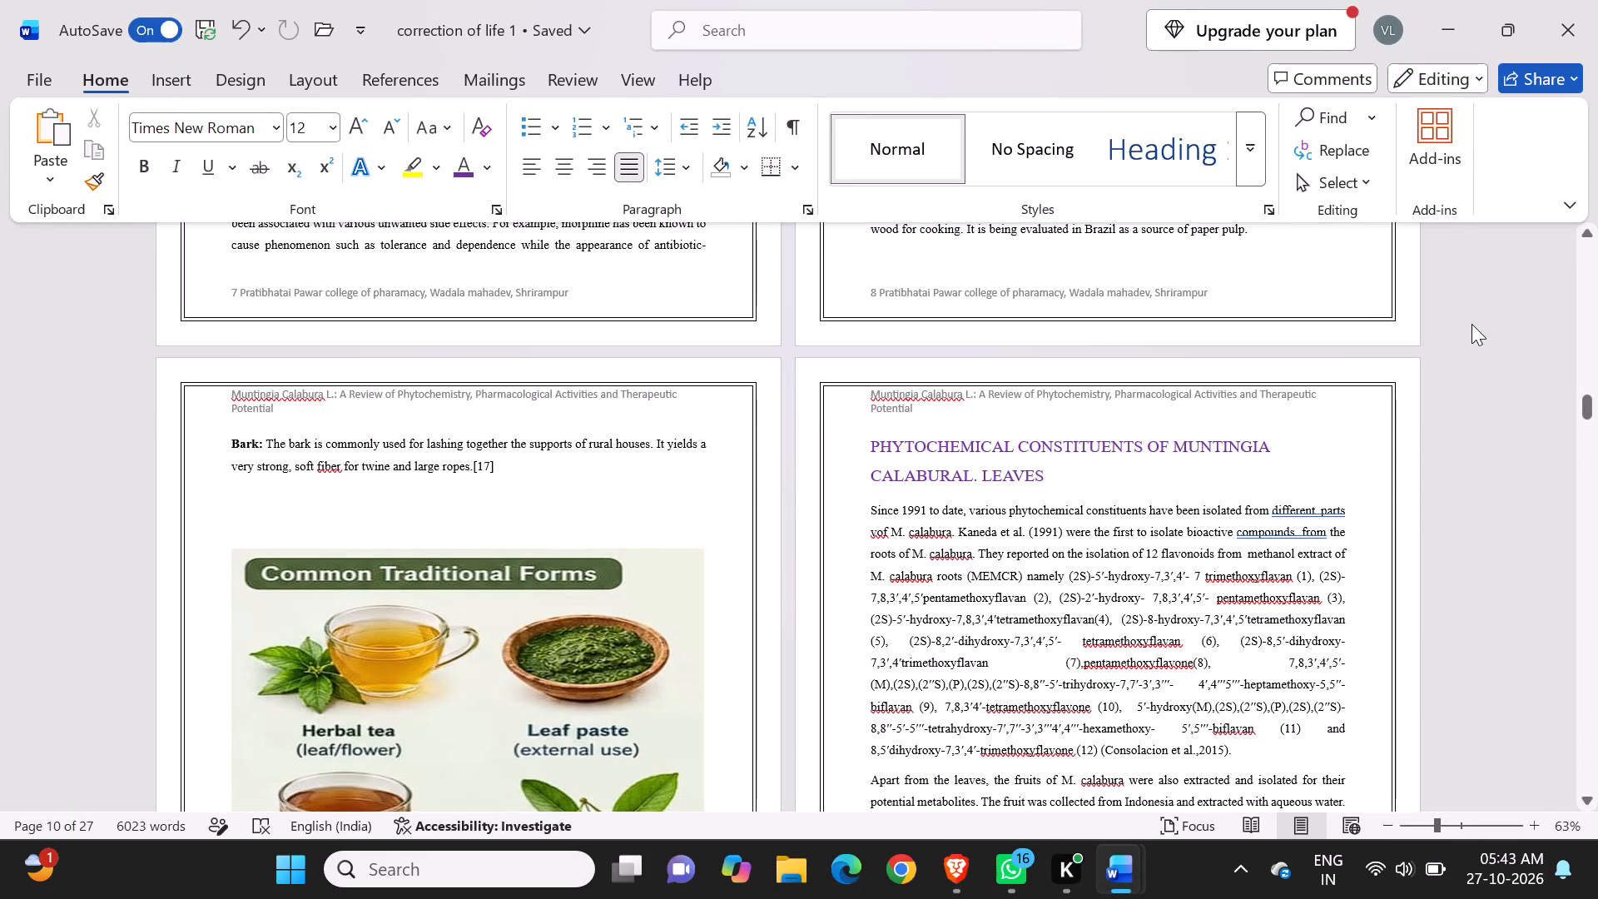
{"action": "scroll", "coordinate": [1471, 324], "scroll_direction": "up", "scroll_amount": 14}
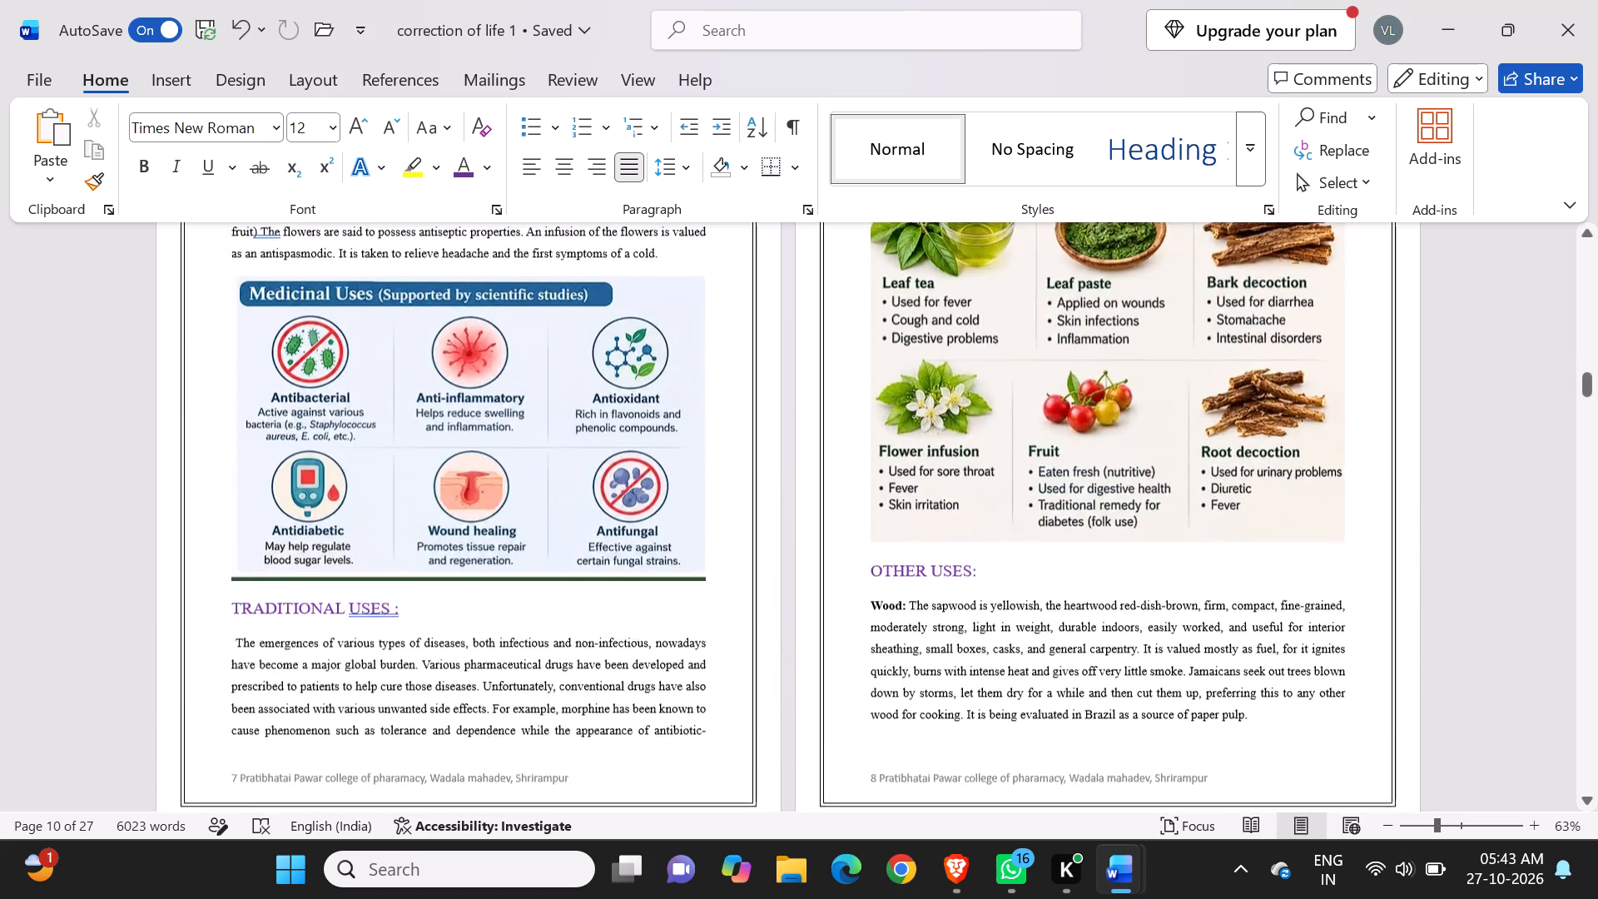
{"action": "scroll", "coordinate": [1471, 324], "scroll_direction": "up", "scroll_amount": 19}
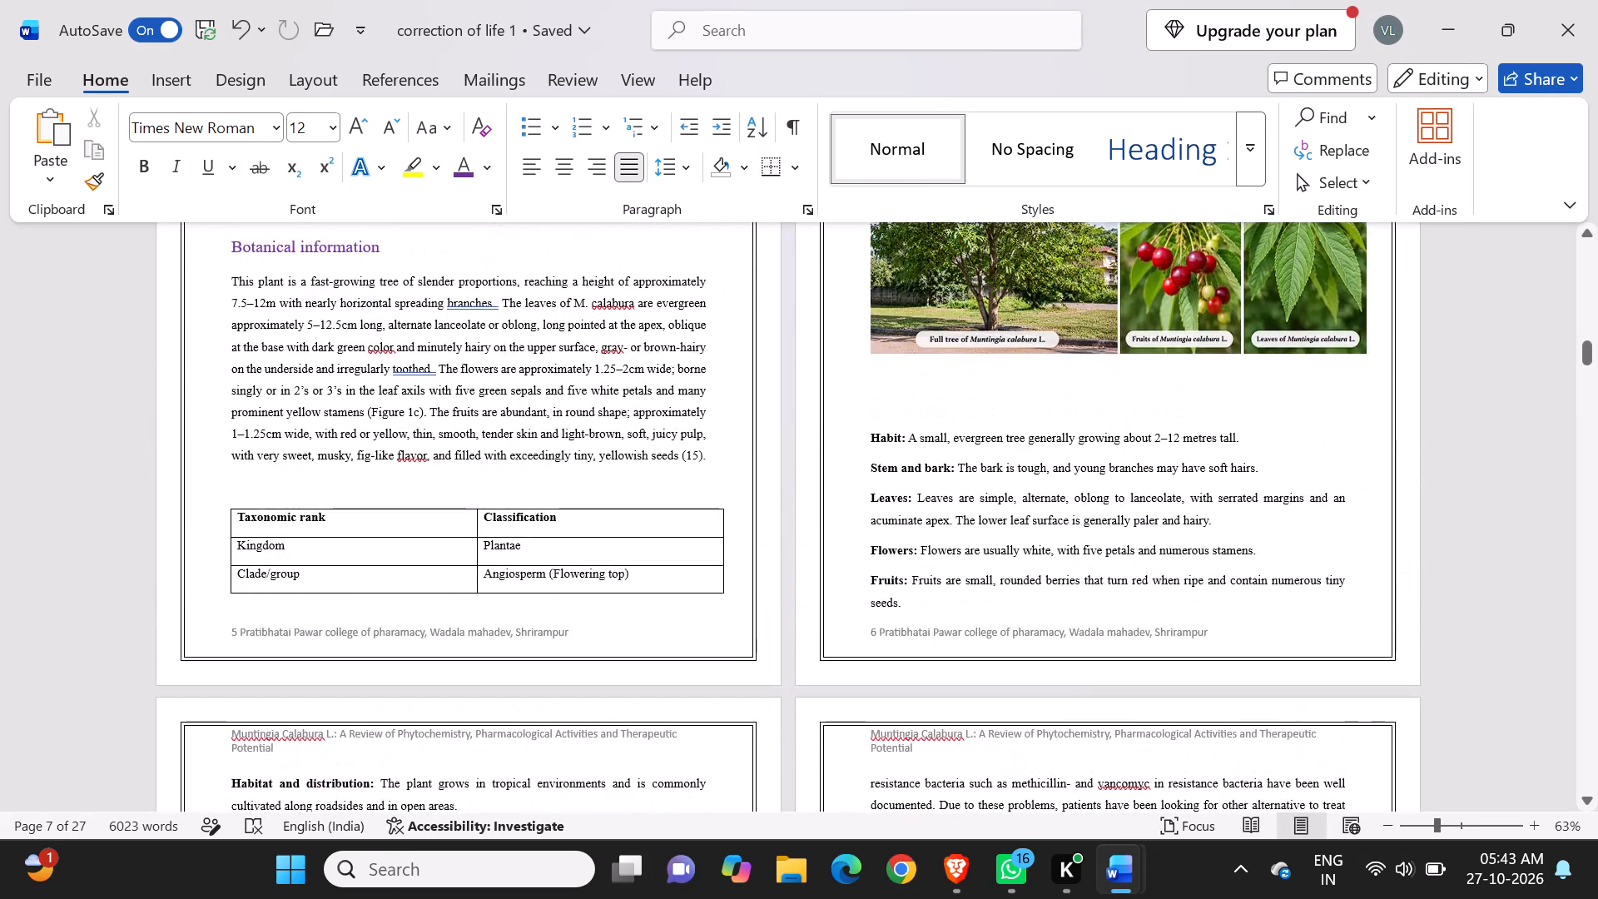
{"action": "scroll", "coordinate": [1471, 324], "scroll_direction": "up", "scroll_amount": 19}
{"action": "scroll", "coordinate": [1471, 324], "scroll_direction": "up", "scroll_amount": 6}
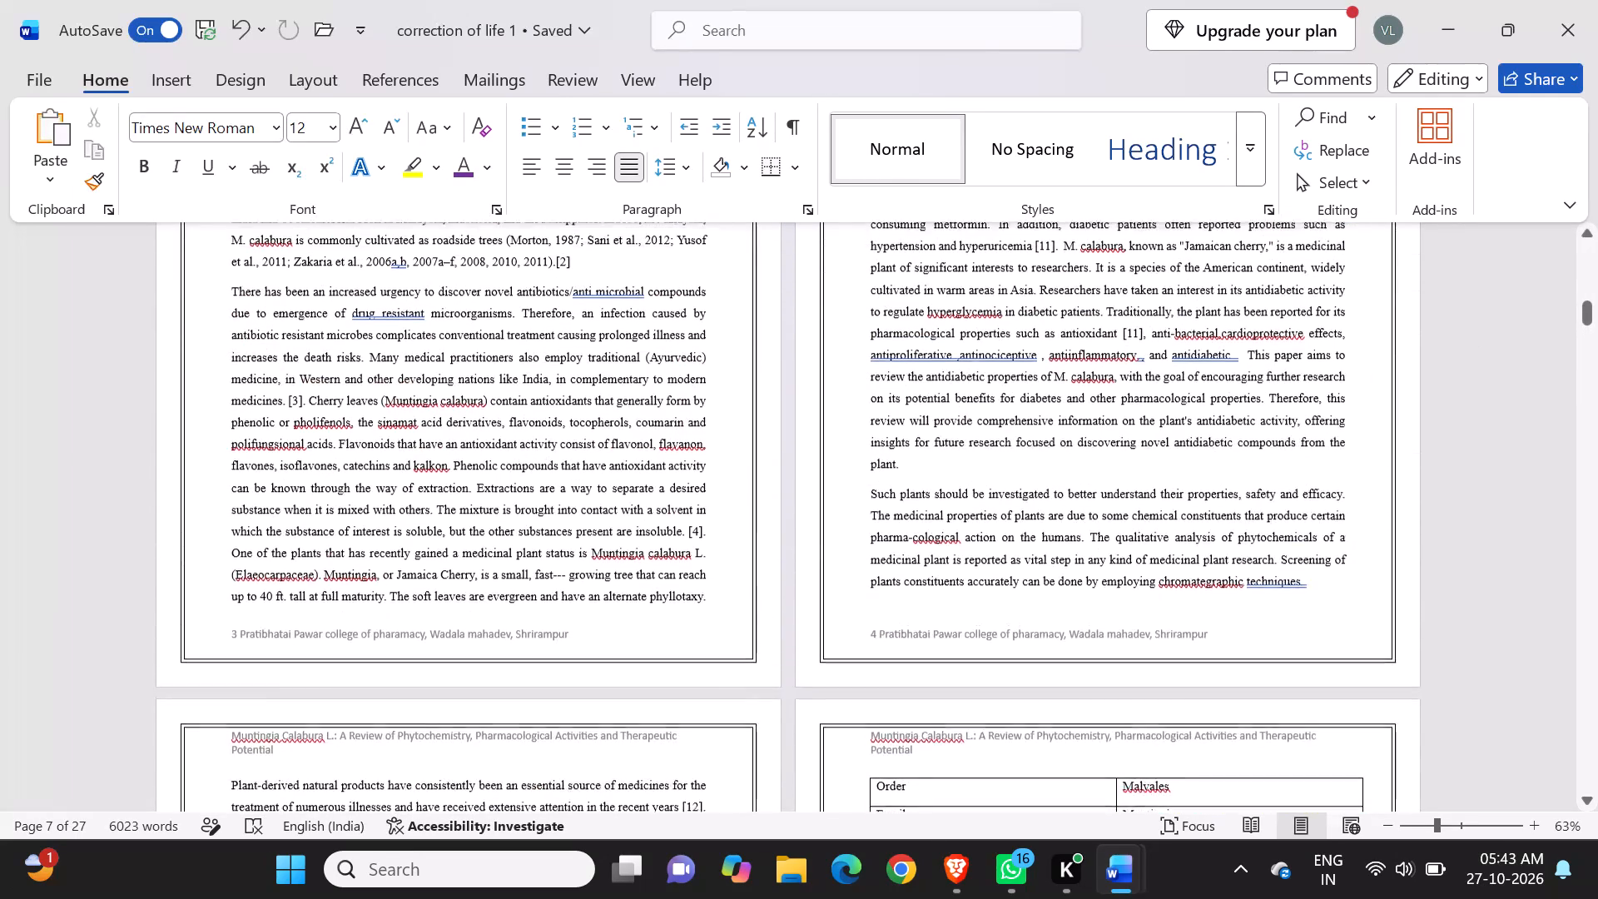
{"action": "scroll", "coordinate": [1471, 324], "scroll_direction": "up", "scroll_amount": 18}
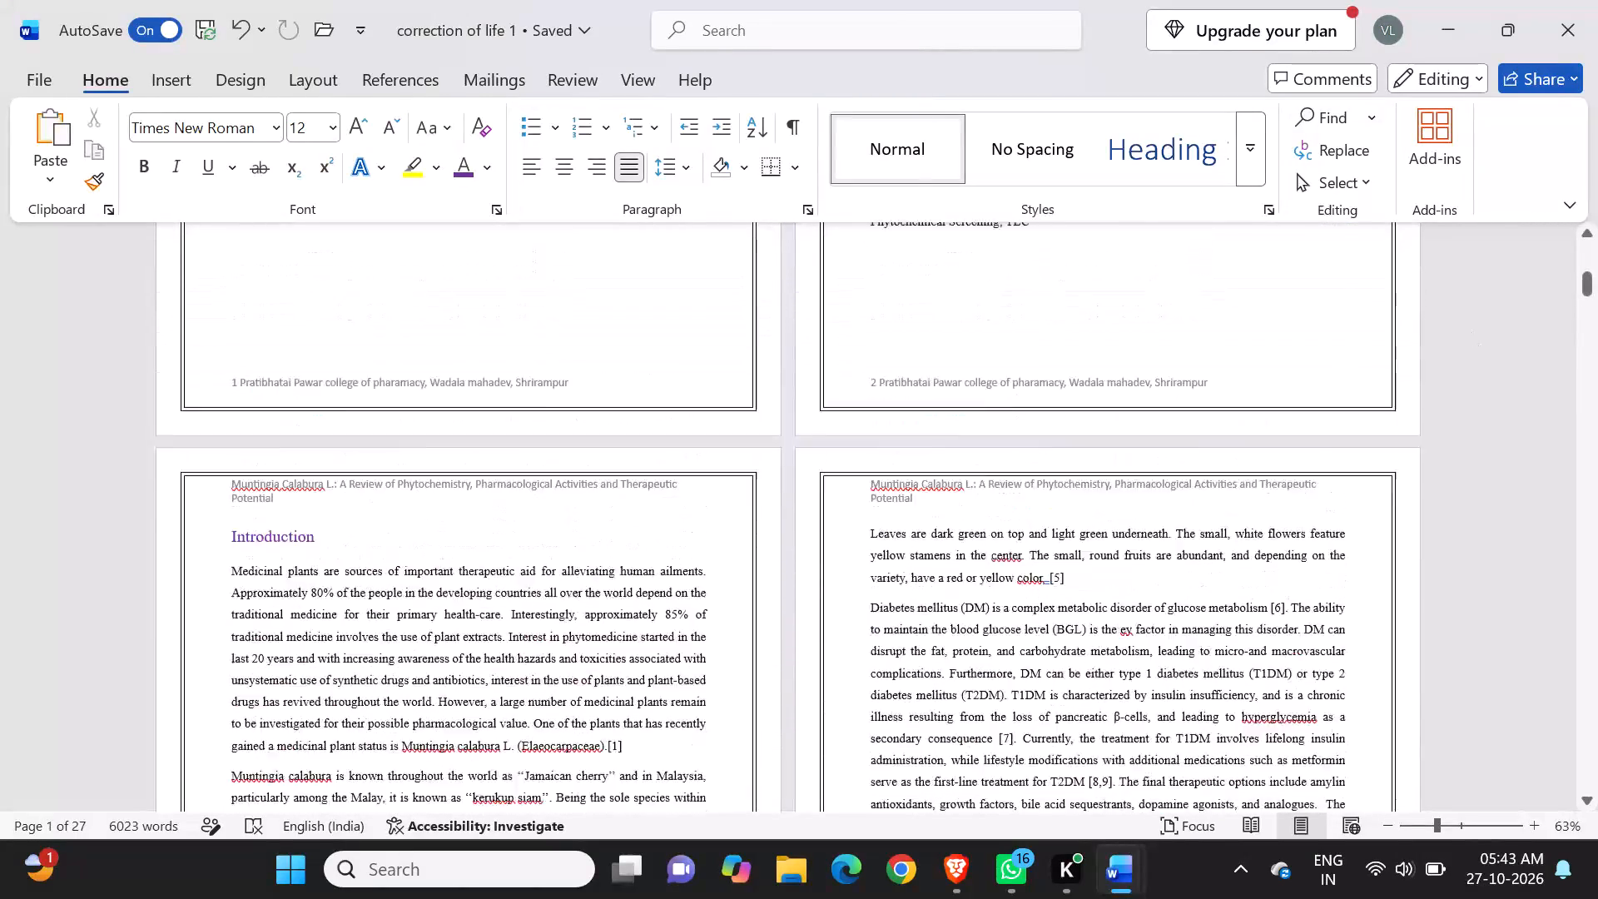
{"action": "scroll", "coordinate": [1471, 324], "scroll_direction": "up", "scroll_amount": 18}
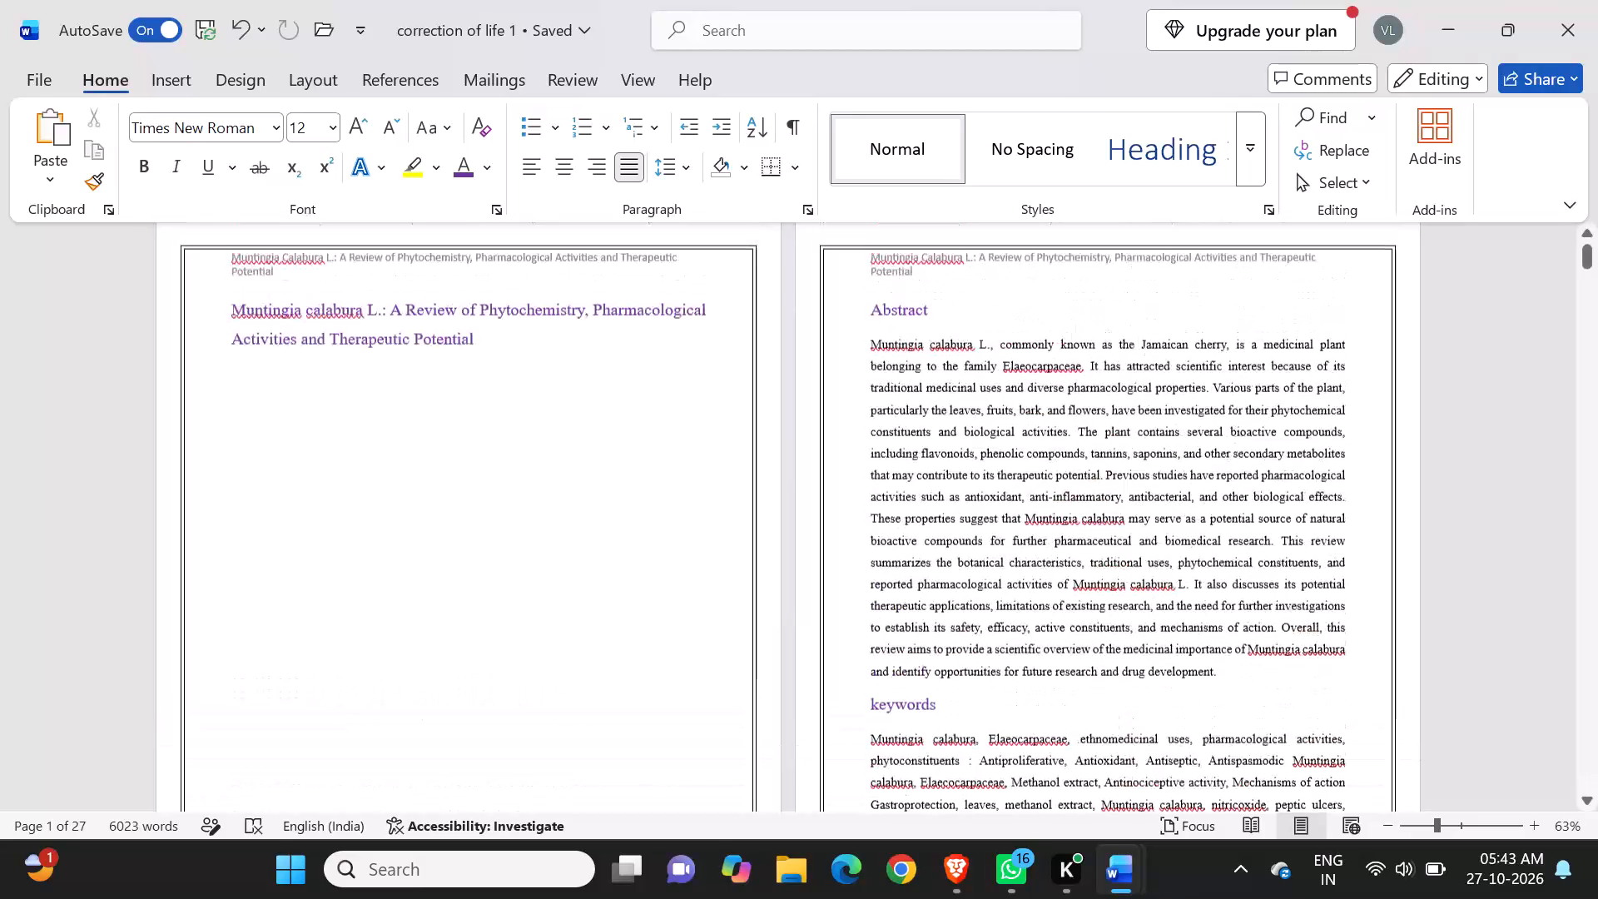
Check the side-by-side page layout from the Introduction to the Botanical information section and the plant photographs.
{"action": "scroll", "coordinate": [1471, 324], "scroll_direction": "down", "scroll_amount": 14}
{"action": "scroll", "coordinate": [1471, 324], "scroll_direction": "down", "scroll_amount": 7}
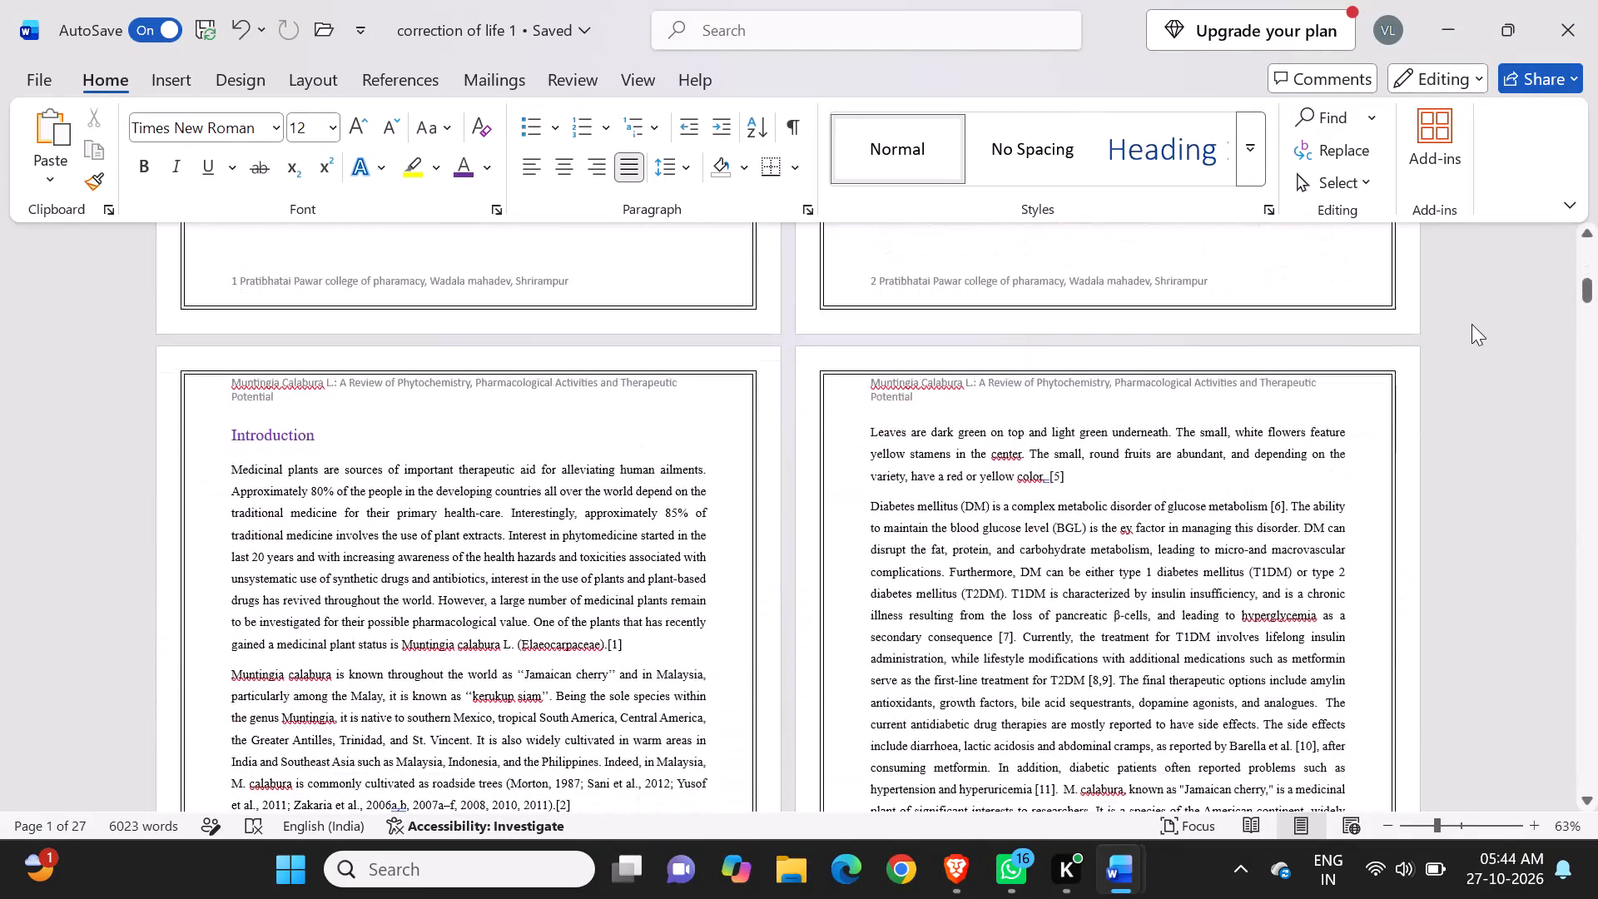
{"action": "scroll", "coordinate": [1471, 324], "scroll_direction": "down", "scroll_amount": 14}
{"action": "scroll", "coordinate": [1471, 324], "scroll_direction": "down", "scroll_amount": 8}
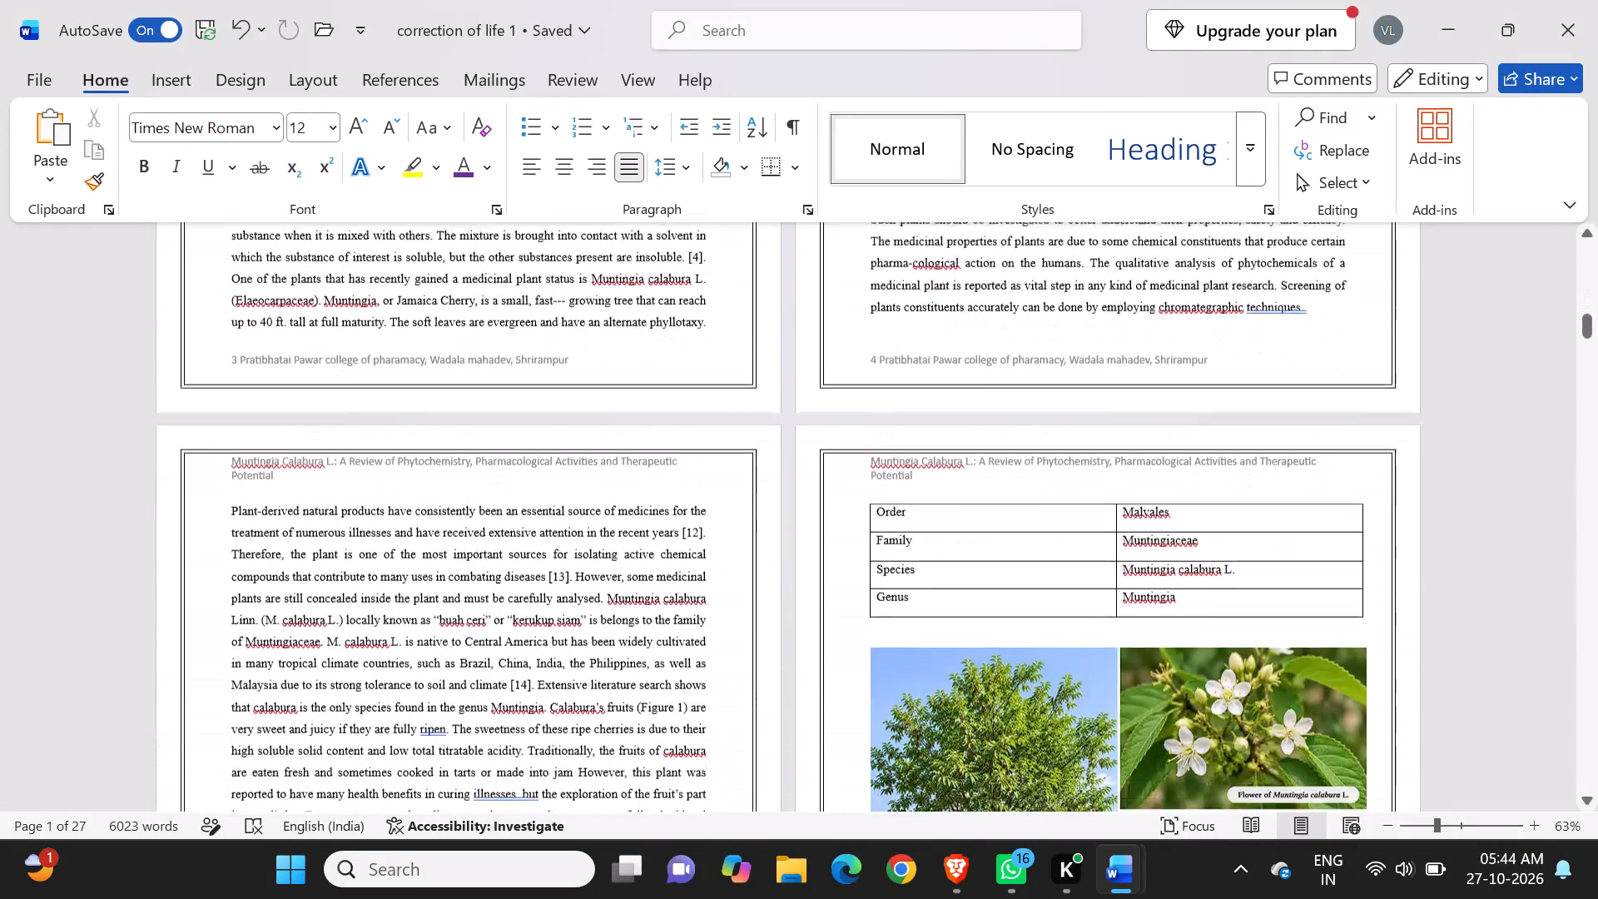
{"action": "scroll", "coordinate": [1471, 324], "scroll_direction": "down", "scroll_amount": 8}
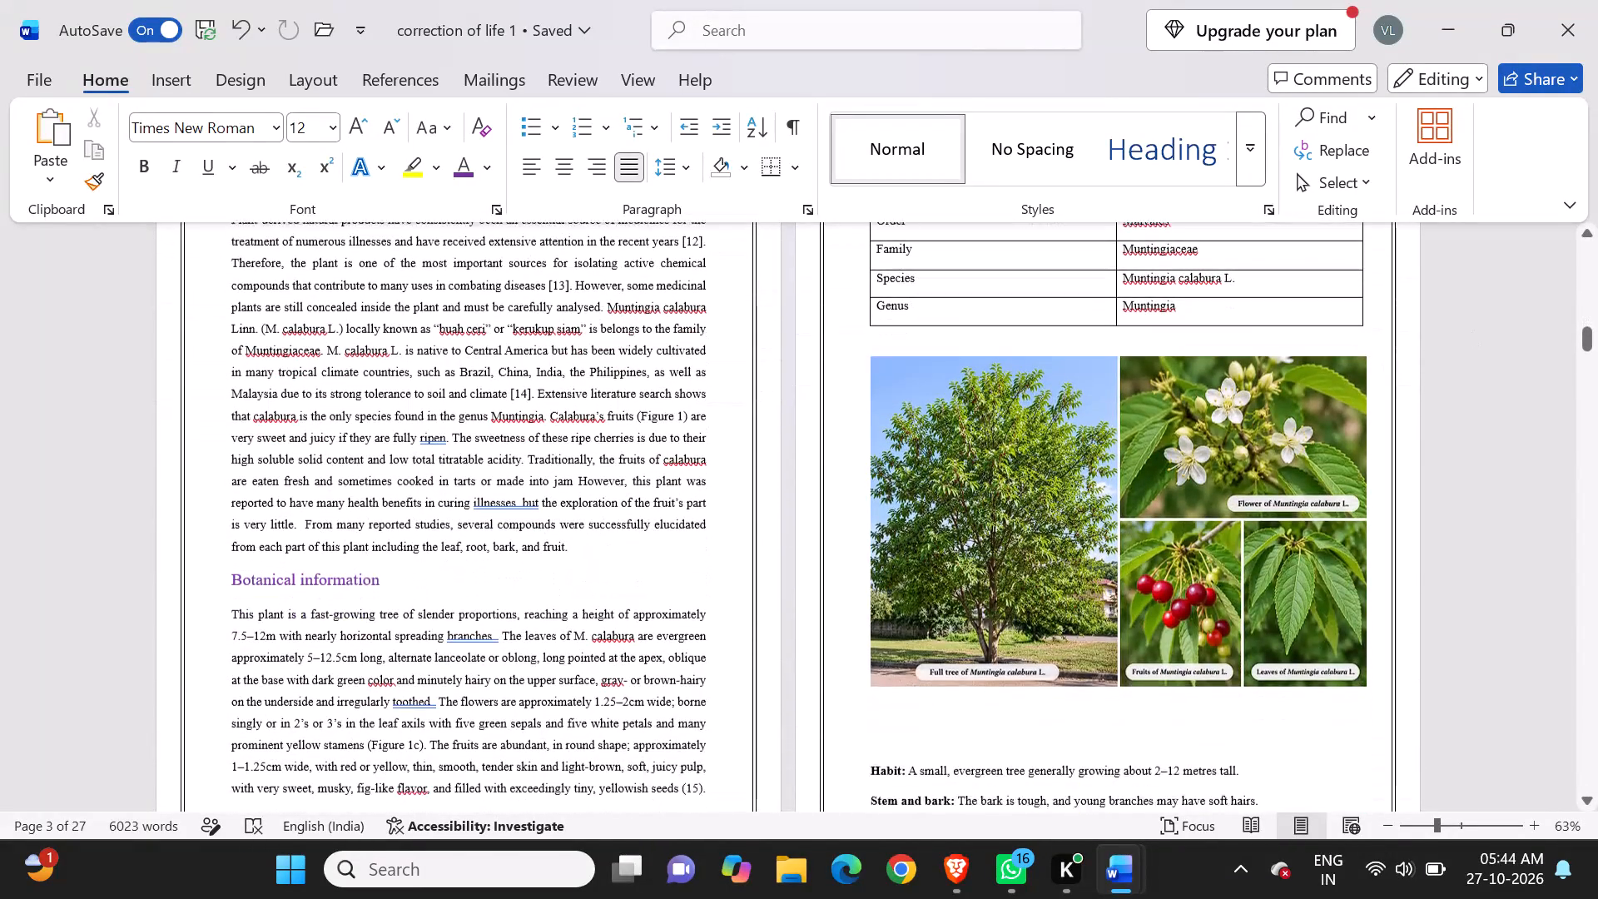
{"action": "scroll", "coordinate": [1471, 324], "scroll_direction": "up", "scroll_amount": 6}
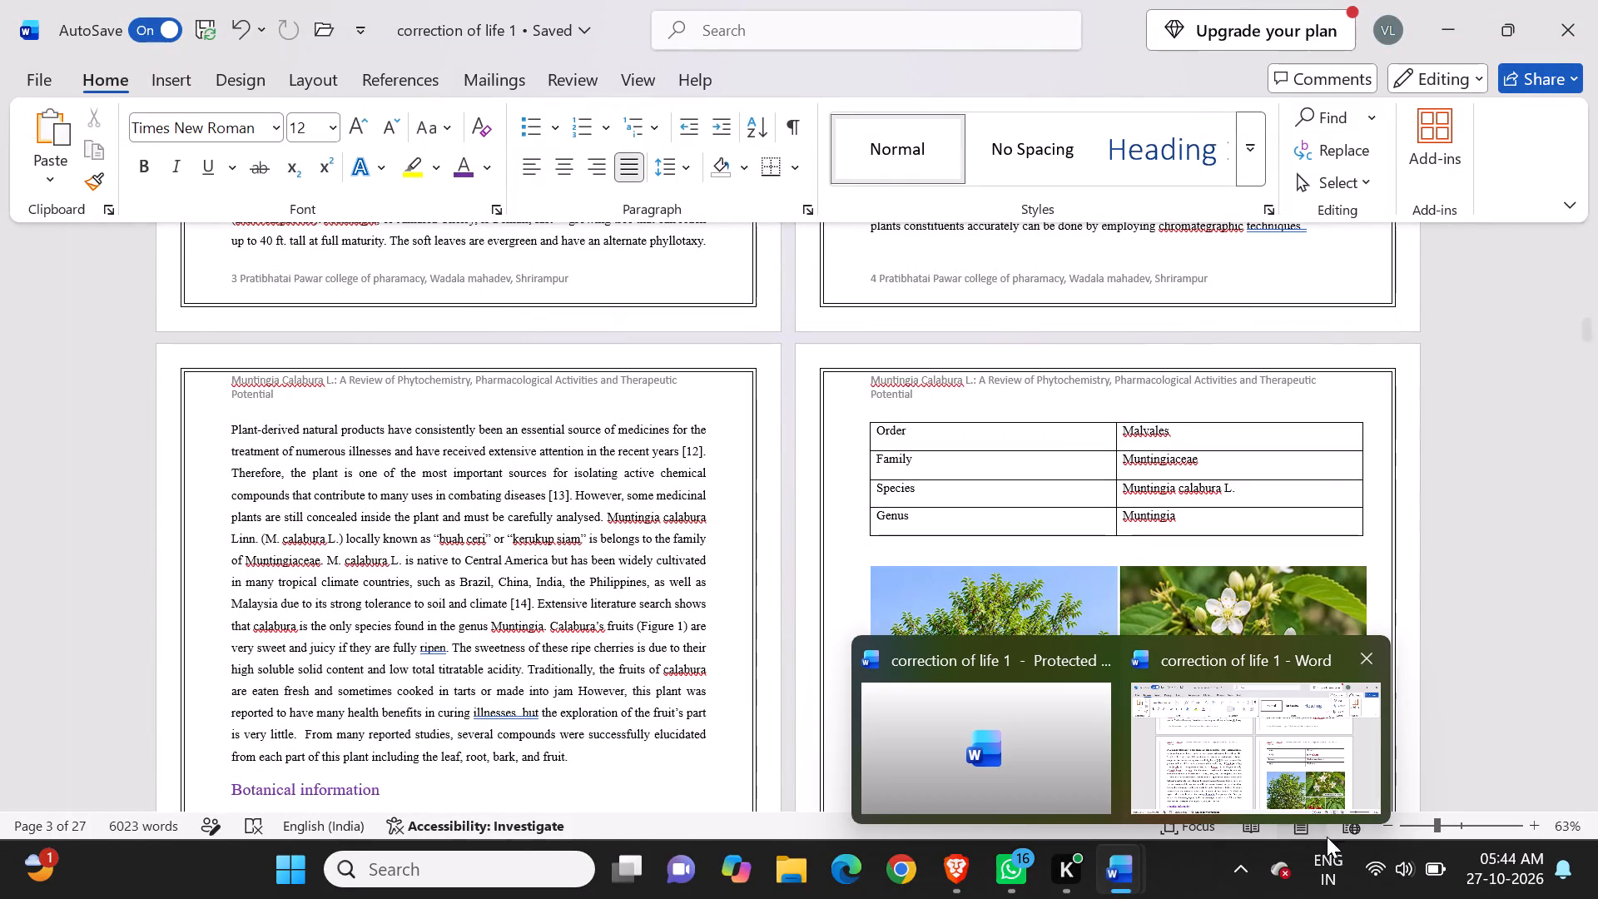
Review the text on pages 3 to 5 at a larger zoom, from the Introduction through Botanical information to the taxonomic table.
{"action": "left_click", "coordinate": [1460, 825]}
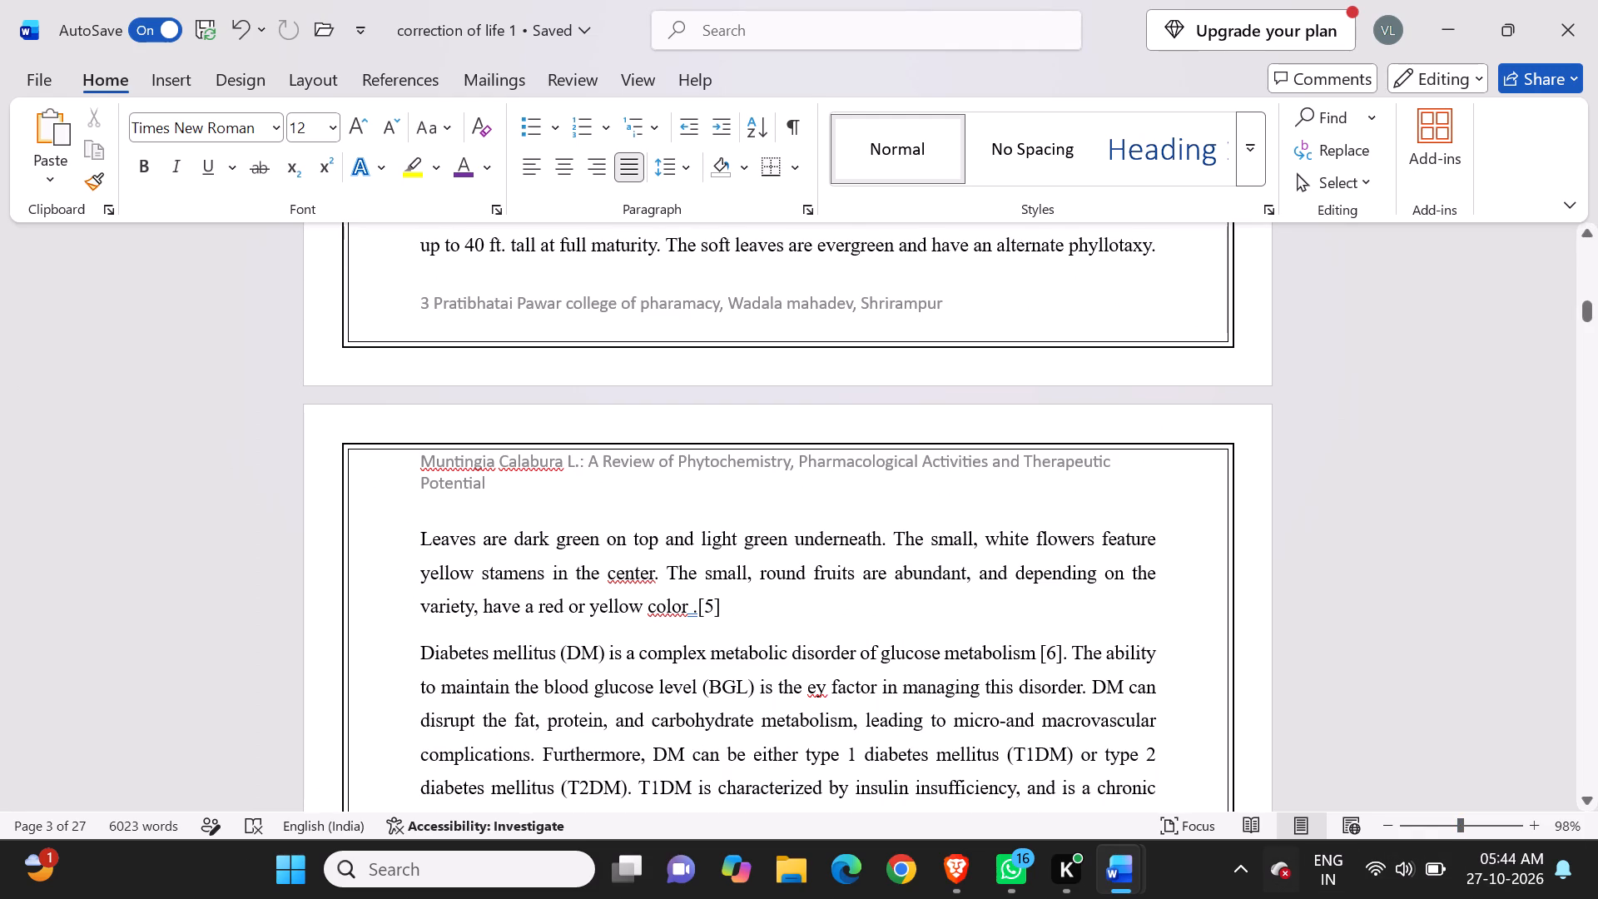
{"action": "scroll", "coordinate": [1207, 542], "scroll_direction": "down", "scroll_amount": 4}
{"action": "scroll", "coordinate": [1208, 541], "scroll_direction": "up", "scroll_amount": 18}
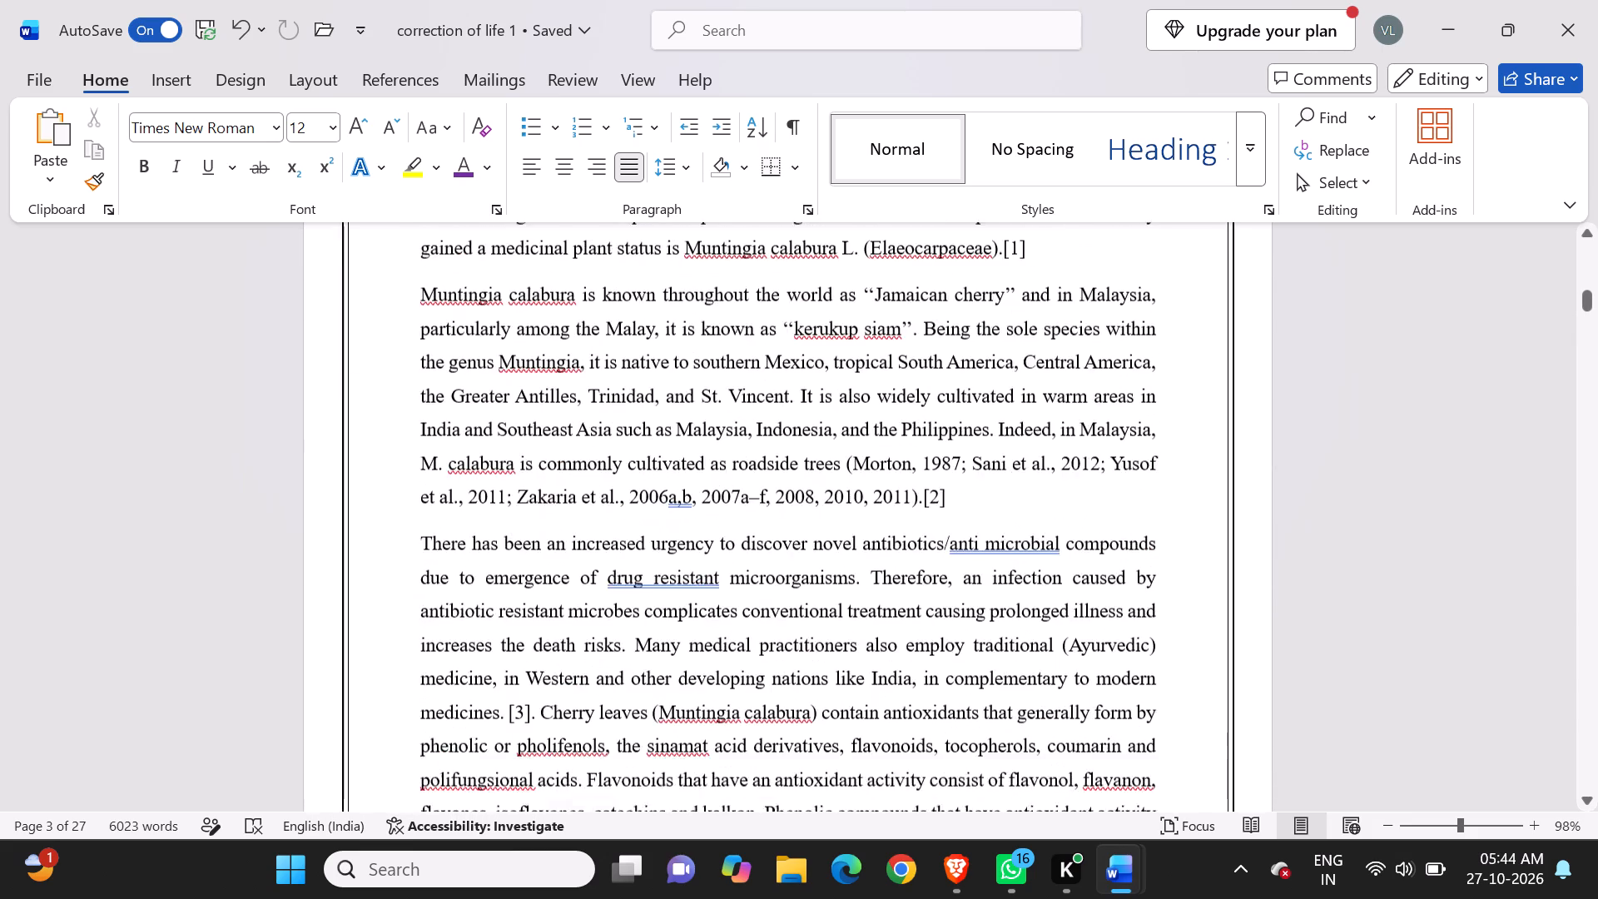
{"action": "scroll", "coordinate": [1208, 540], "scroll_direction": "up", "scroll_amount": 8}
{"action": "scroll", "coordinate": [1208, 540], "scroll_direction": "down", "scroll_amount": 8}
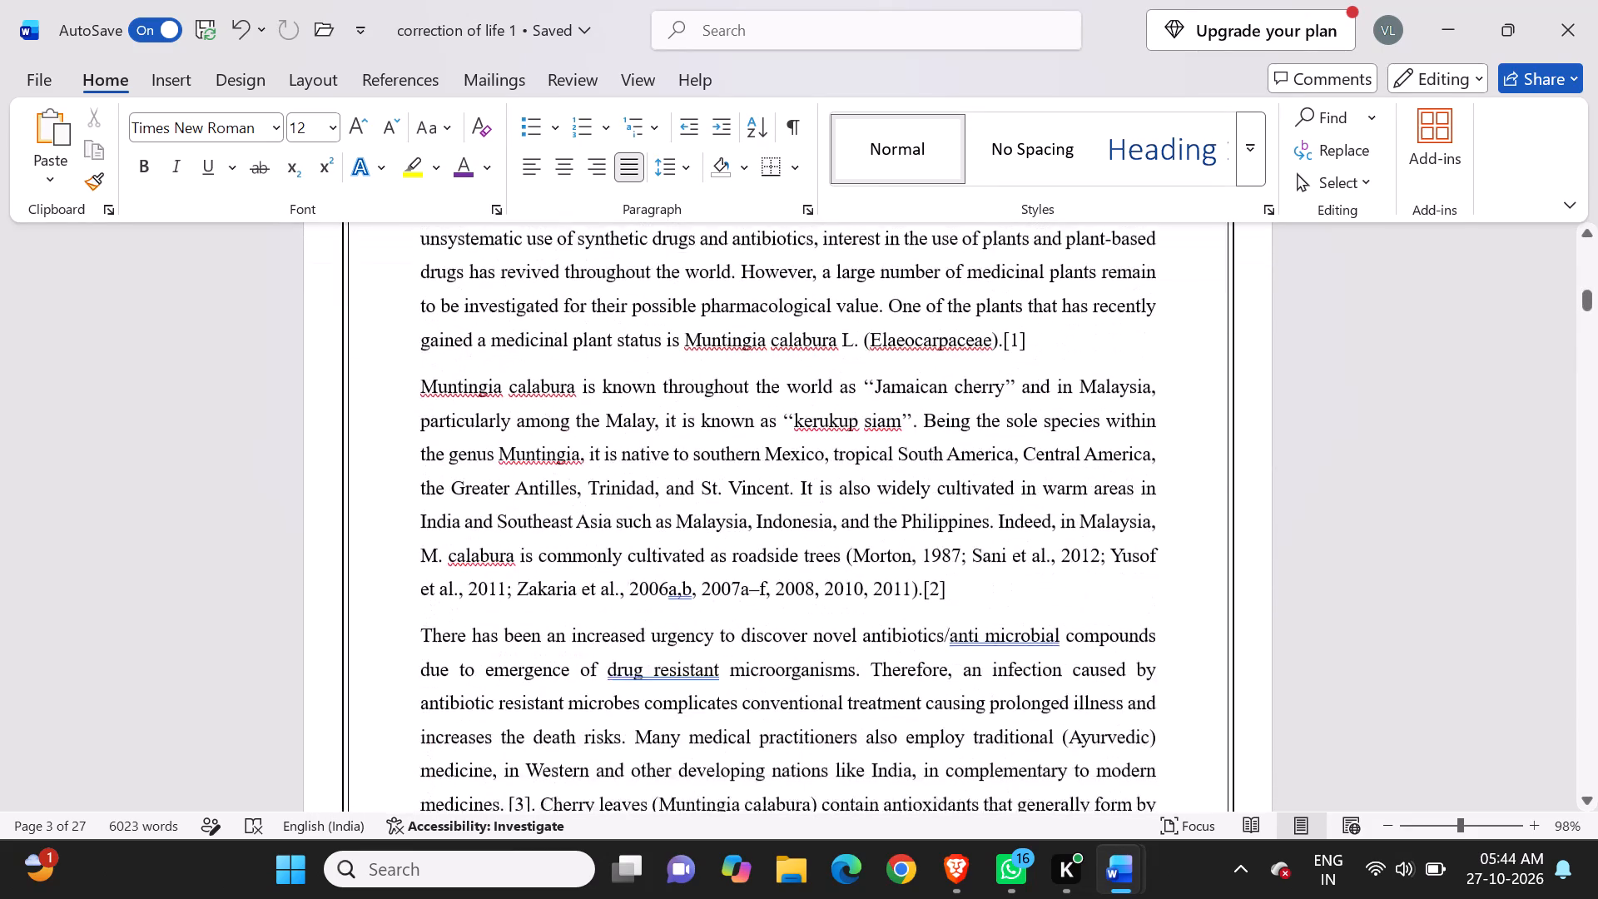
{"action": "scroll", "coordinate": [1210, 539], "scroll_direction": "down", "scroll_amount": 20}
{"action": "scroll", "coordinate": [1210, 539], "scroll_direction": "down", "scroll_amount": 5}
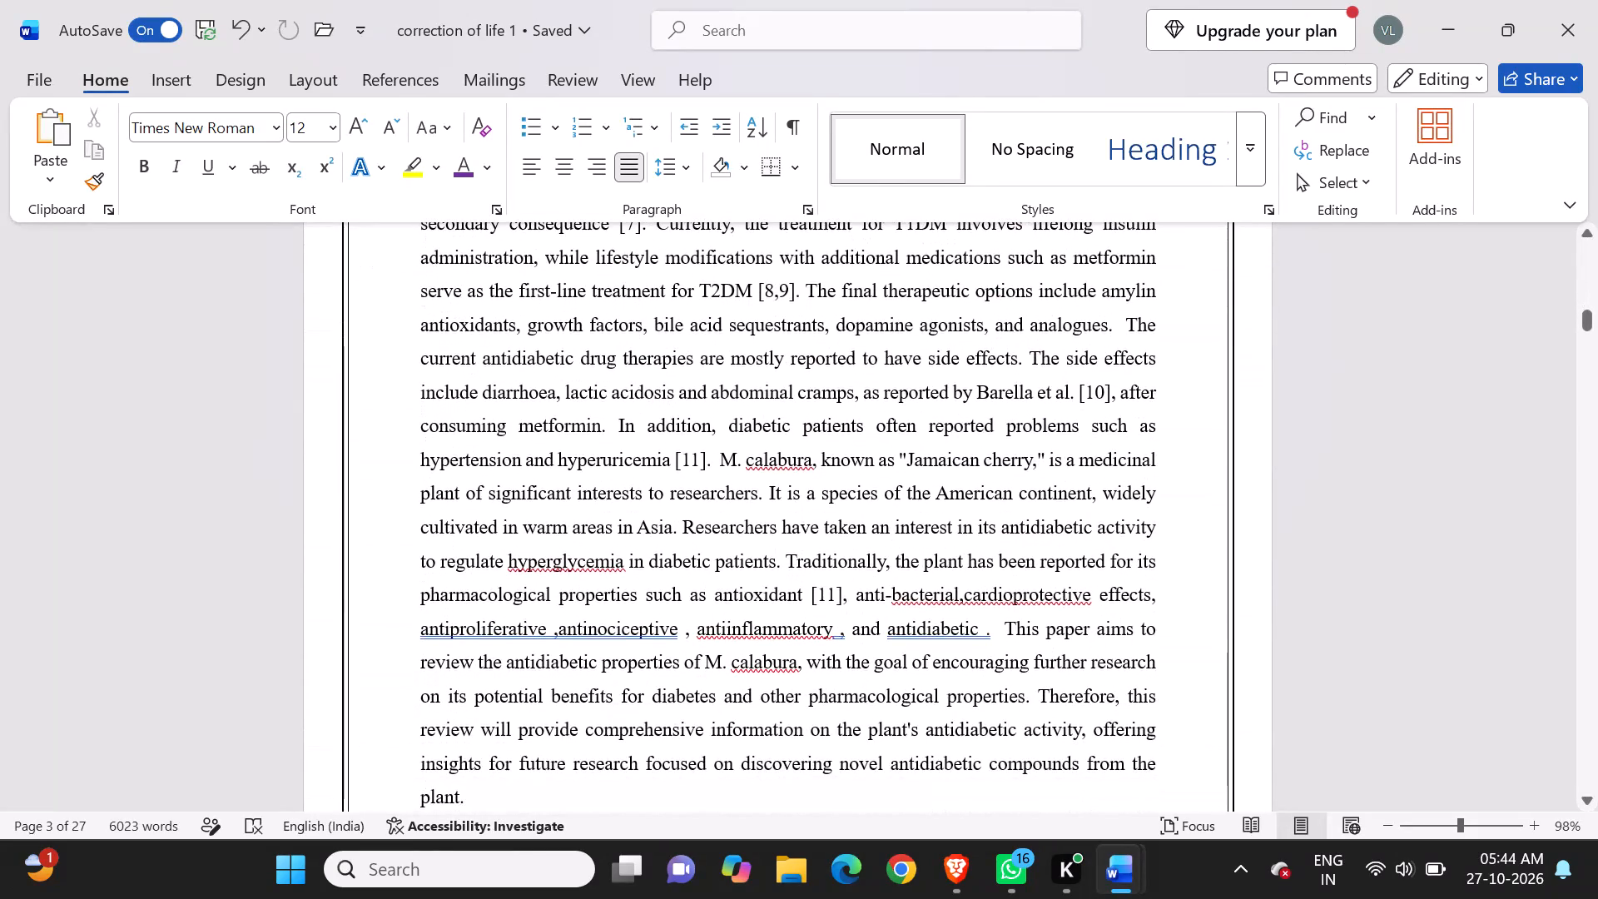
{"action": "scroll", "coordinate": [1215, 535], "scroll_direction": "down", "scroll_amount": 18}
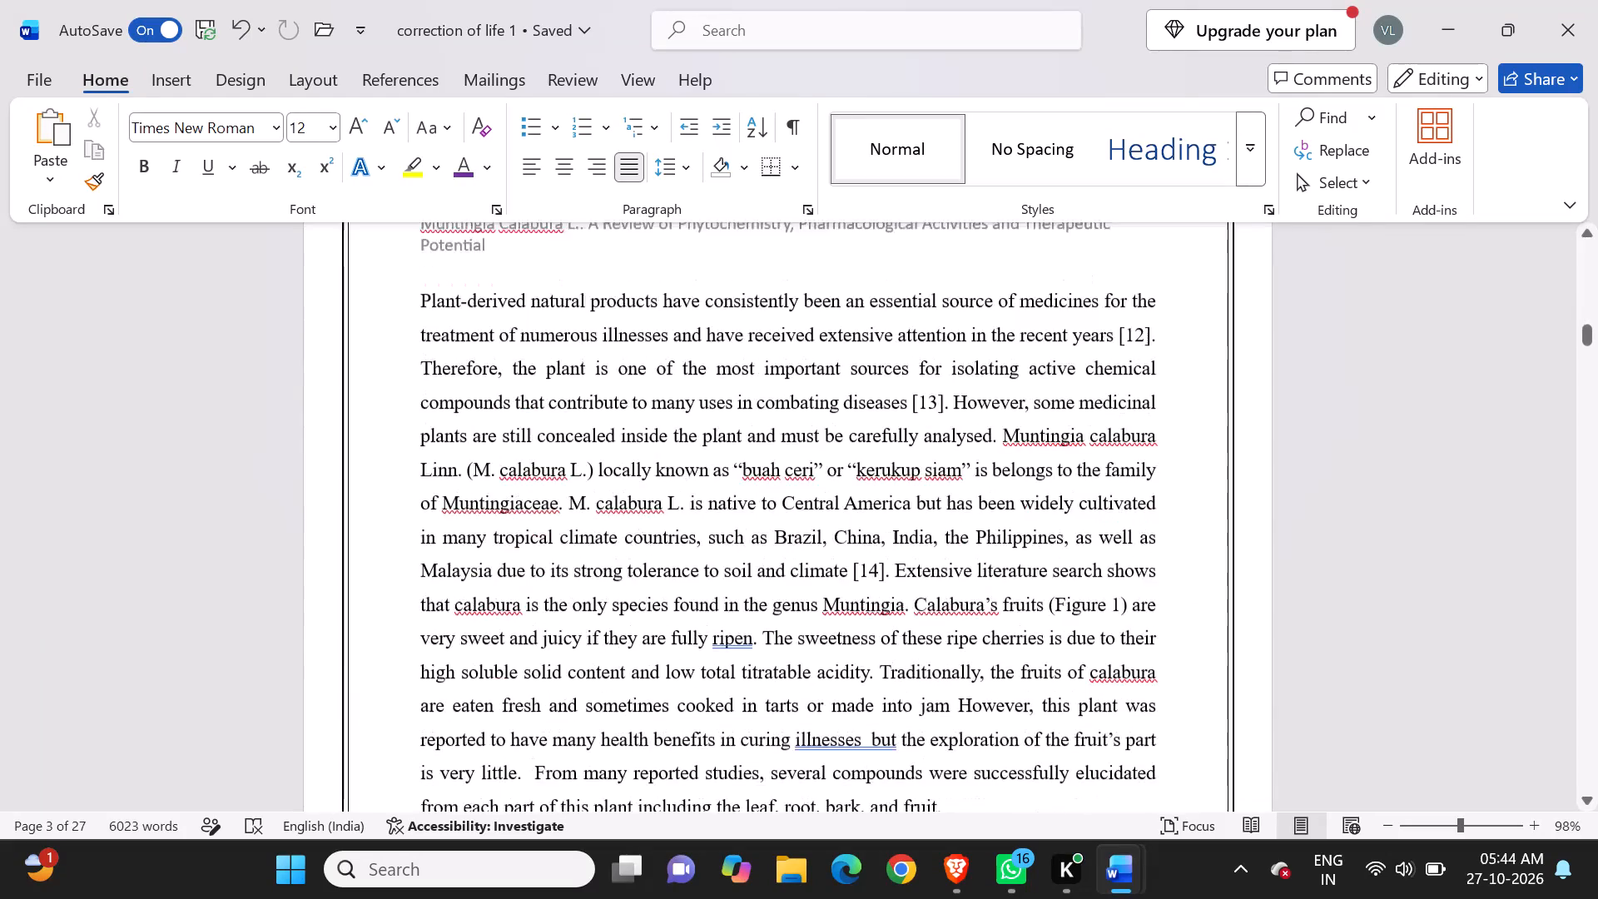
{"action": "scroll", "coordinate": [1215, 535], "scroll_direction": "down", "scroll_amount": 12}
{"action": "scroll", "coordinate": [1215, 535], "scroll_direction": "up", "scroll_amount": 2}
{"action": "scroll", "coordinate": [1215, 535], "scroll_direction": "down", "scroll_amount": 2}
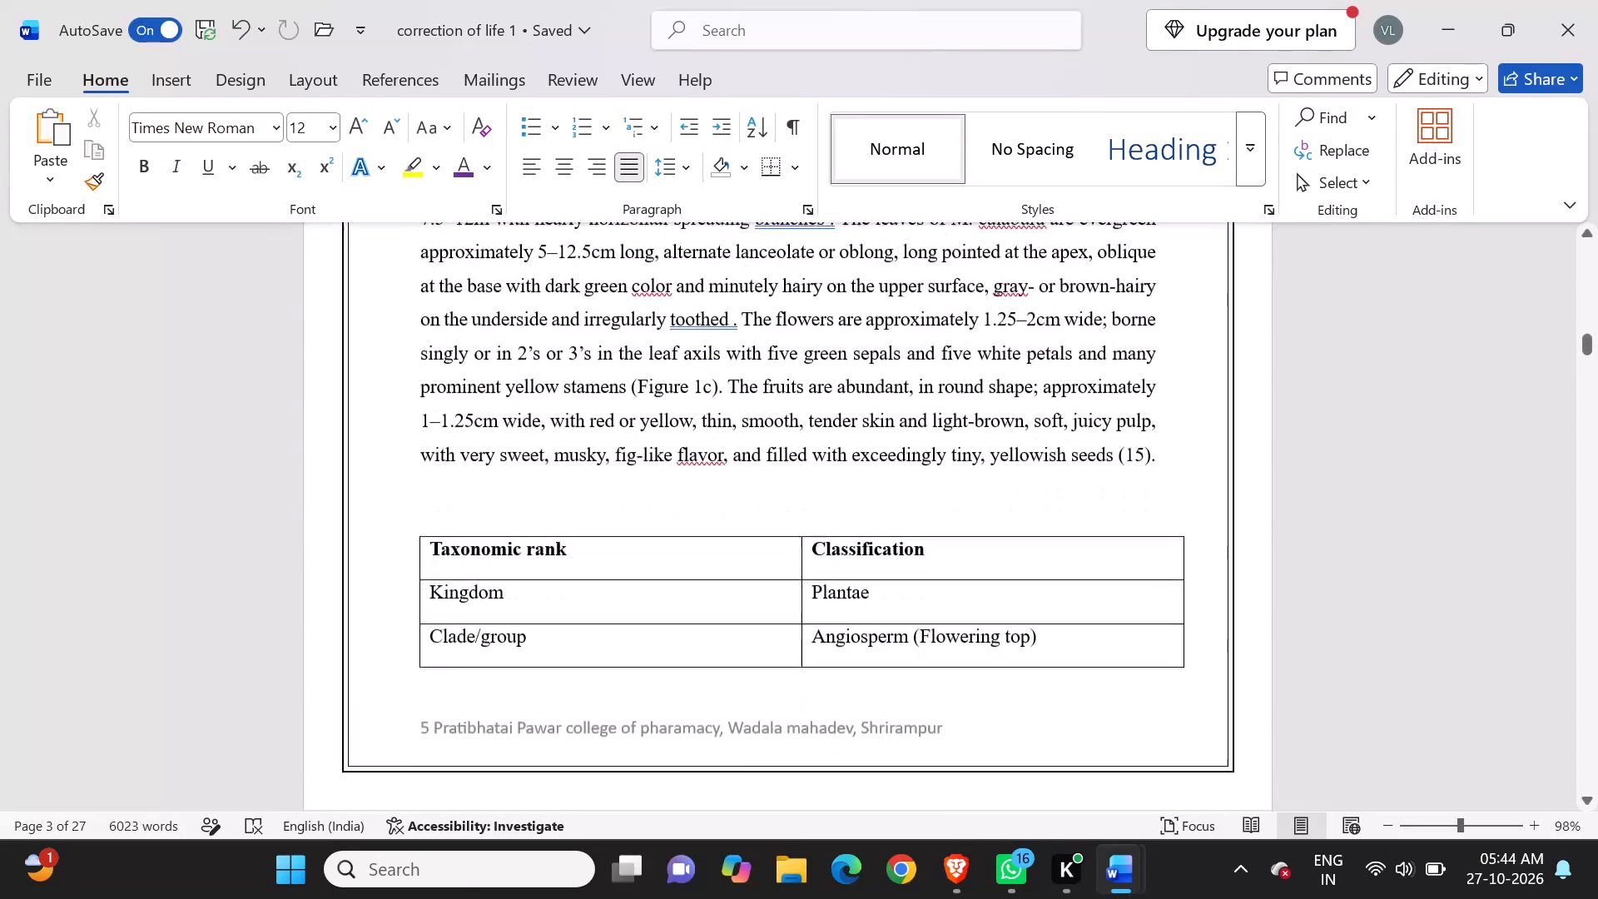
Review pages 6 to 10, from the plant photographs through Traditional Uses and Other Uses to the Phytochemical Constituents opening paragraph.
{"action": "scroll", "coordinate": [1215, 535], "scroll_direction": "down", "scroll_amount": 11}
{"action": "scroll", "coordinate": [1215, 535], "scroll_direction": "down", "scroll_amount": 12}
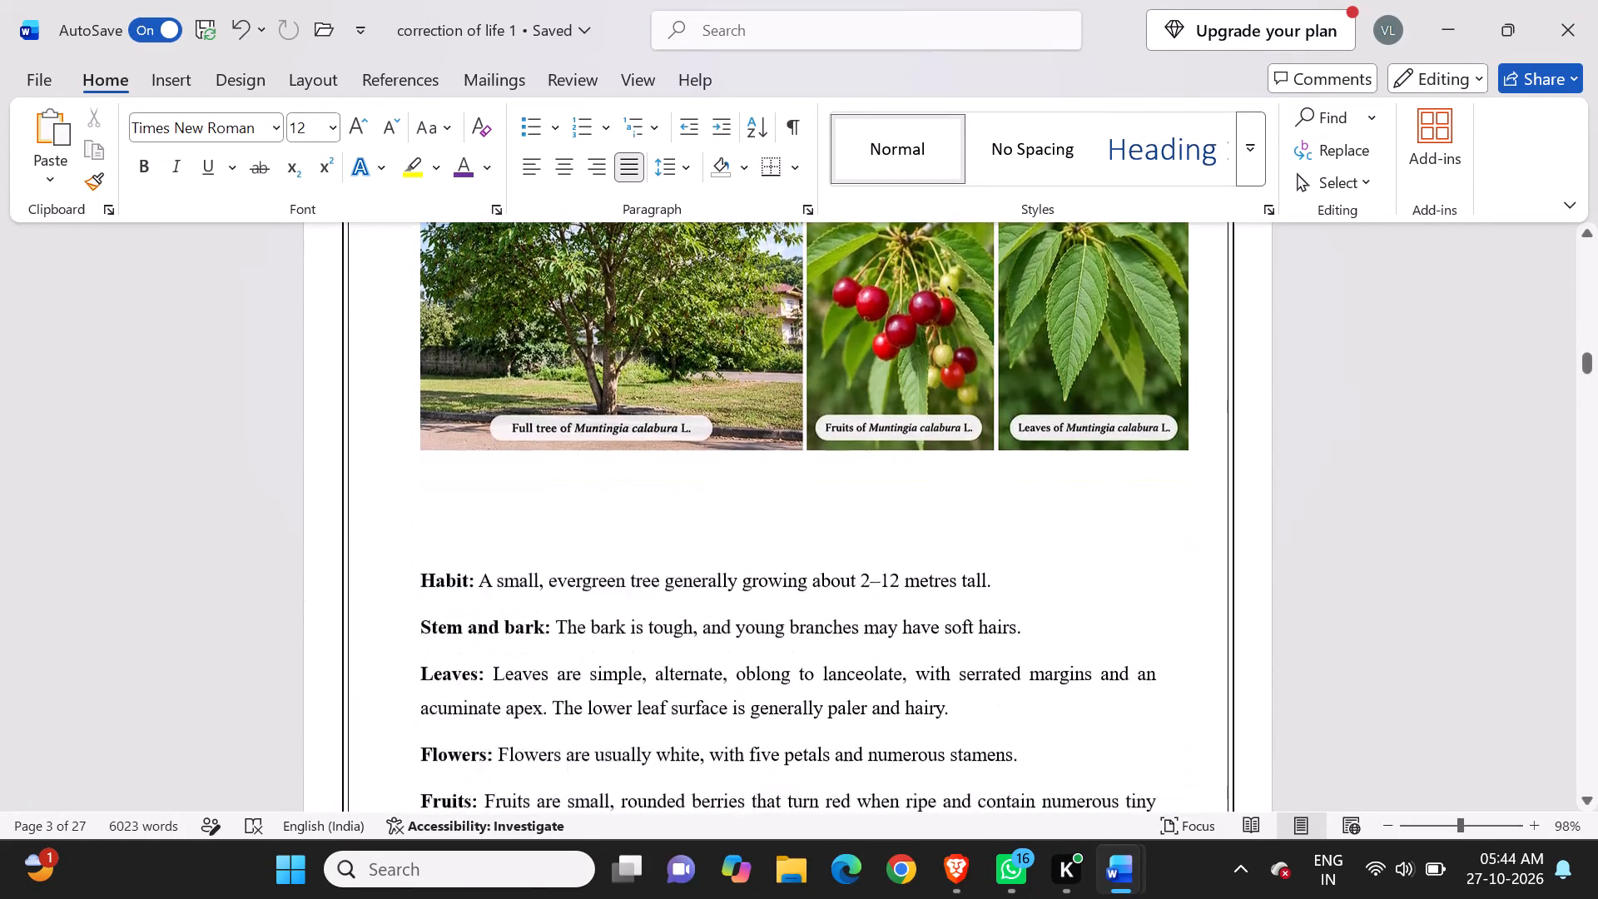
{"action": "scroll", "coordinate": [1215, 535], "scroll_direction": "down", "scroll_amount": 20}
{"action": "scroll", "coordinate": [1215, 535], "scroll_direction": "down", "scroll_amount": 6}
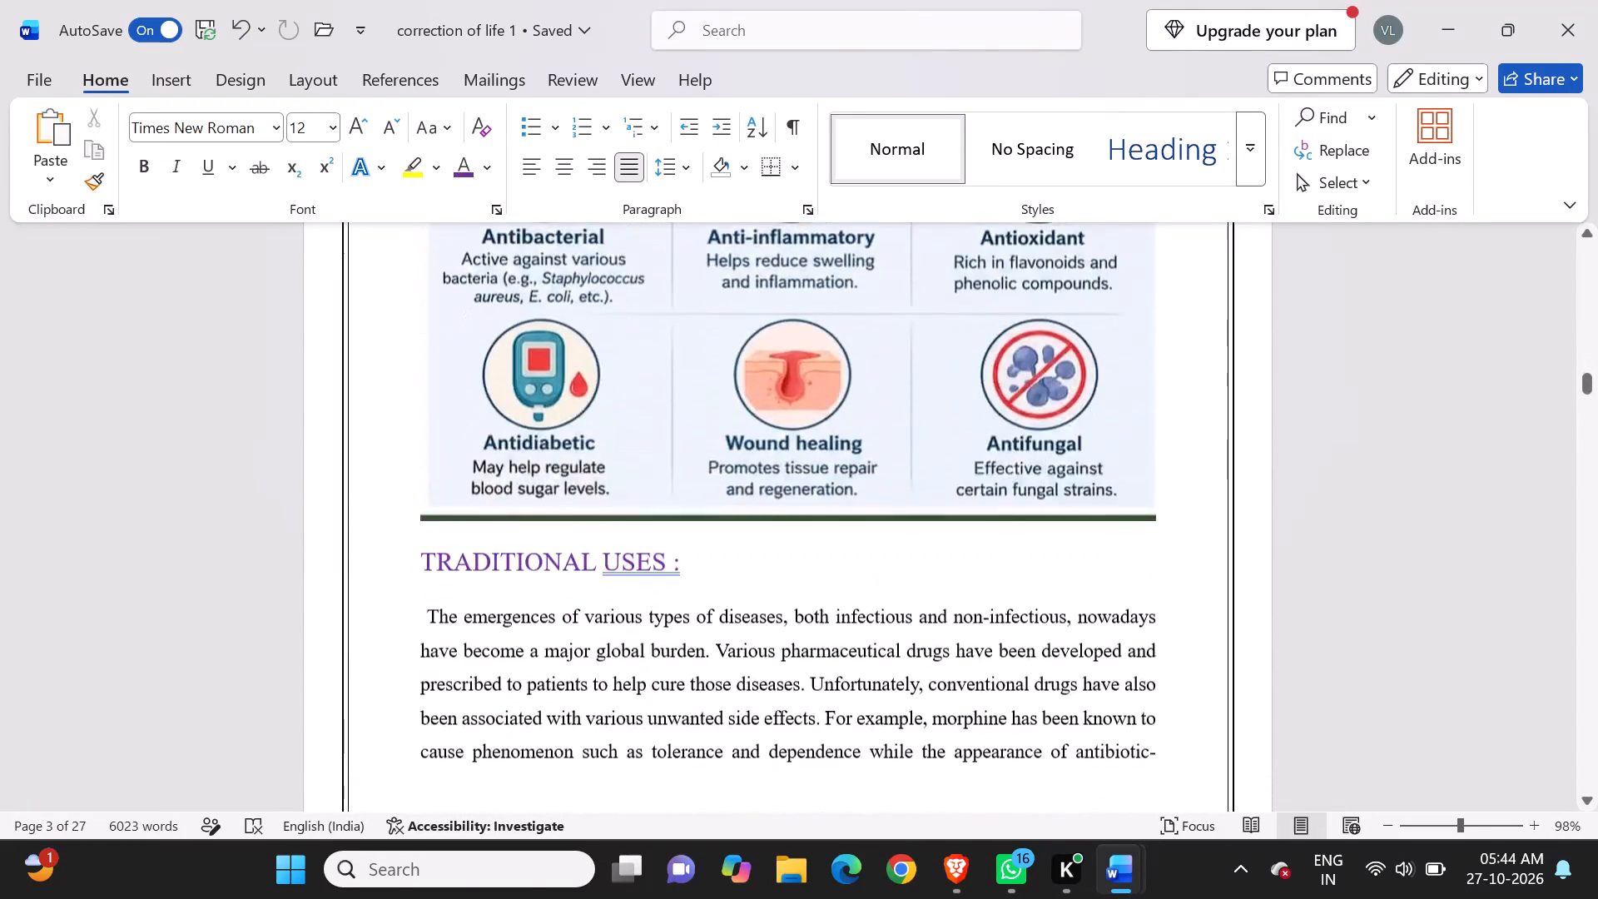
{"action": "scroll", "coordinate": [1215, 535], "scroll_direction": "down", "scroll_amount": 18}
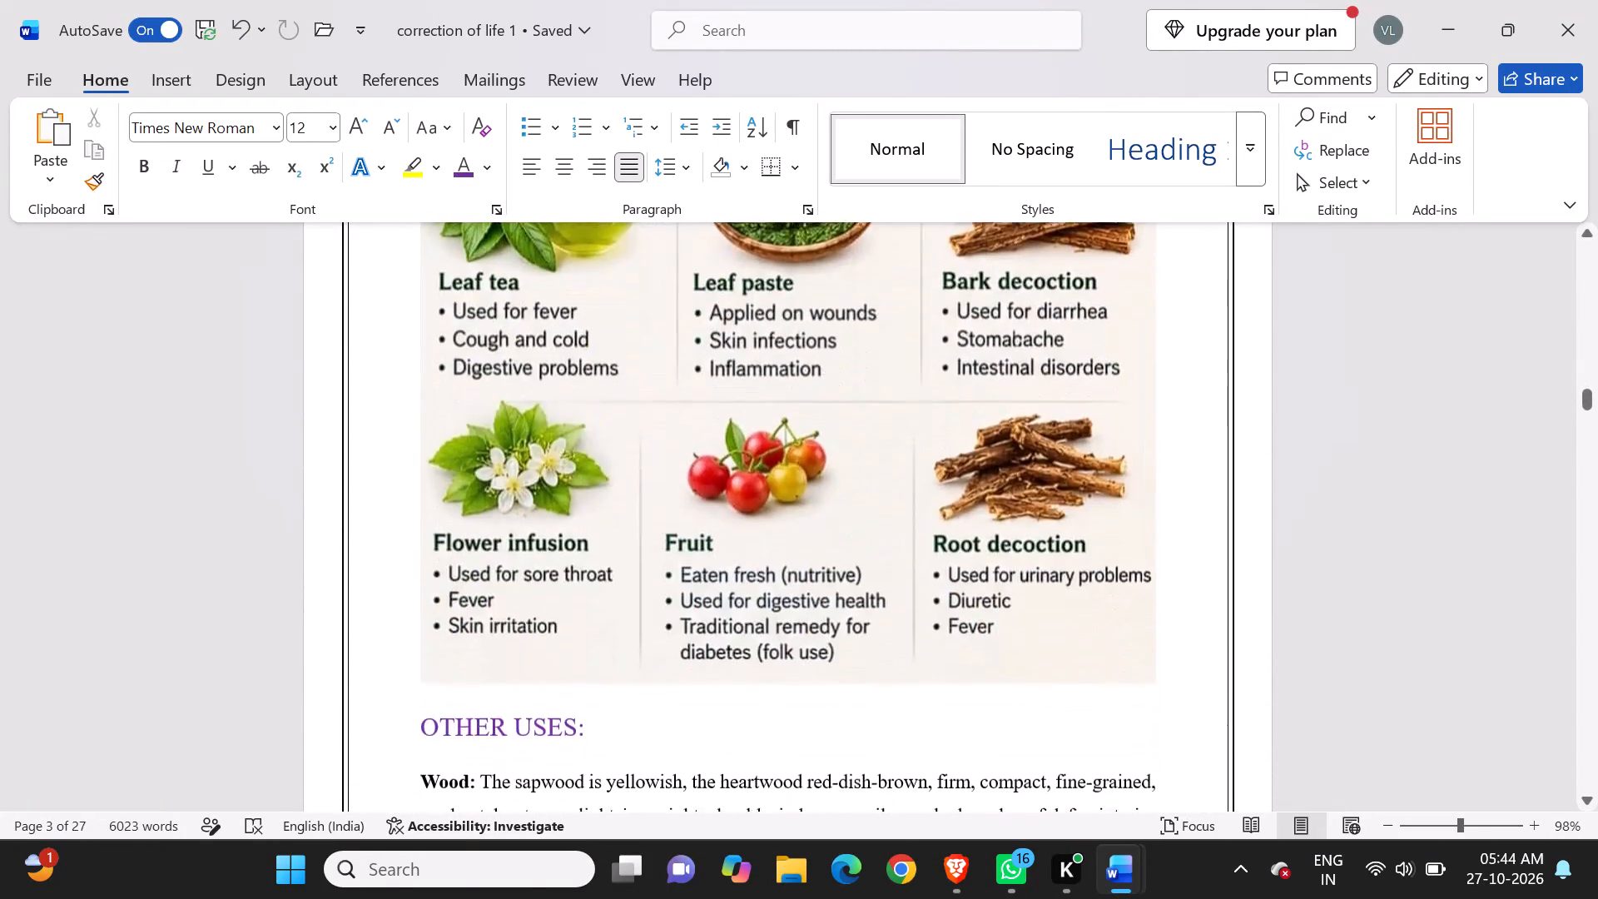
{"action": "scroll", "coordinate": [1215, 535], "scroll_direction": "down", "scroll_amount": 19}
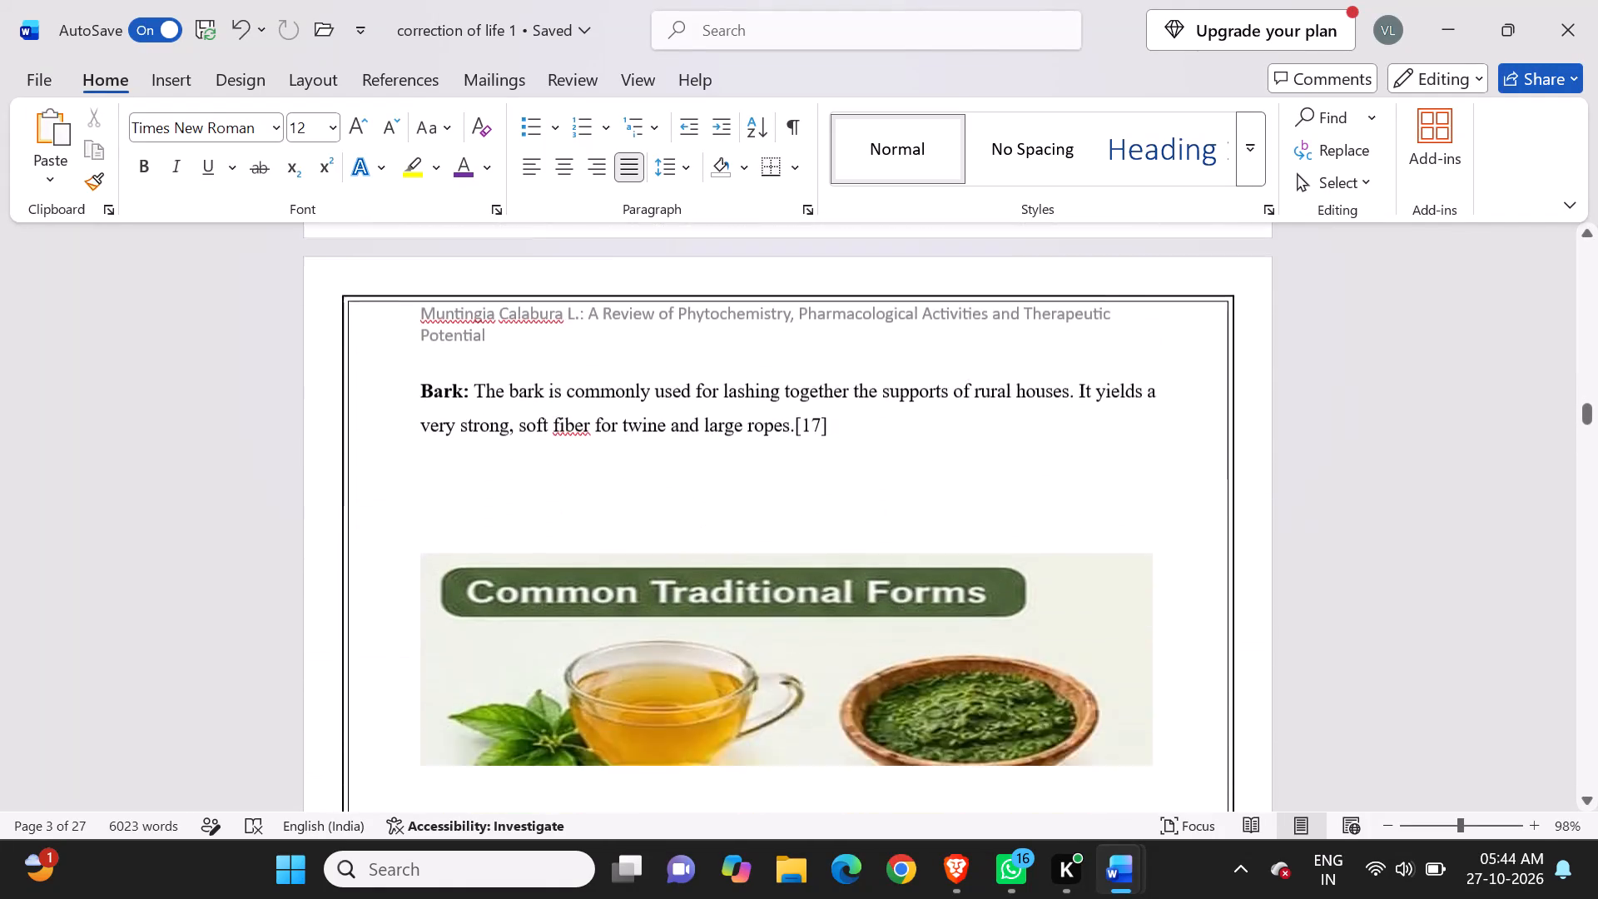
{"action": "scroll", "coordinate": [1215, 535], "scroll_direction": "down", "scroll_amount": 19}
{"action": "scroll", "coordinate": [1215, 535], "scroll_direction": "down", "scroll_amount": 2}
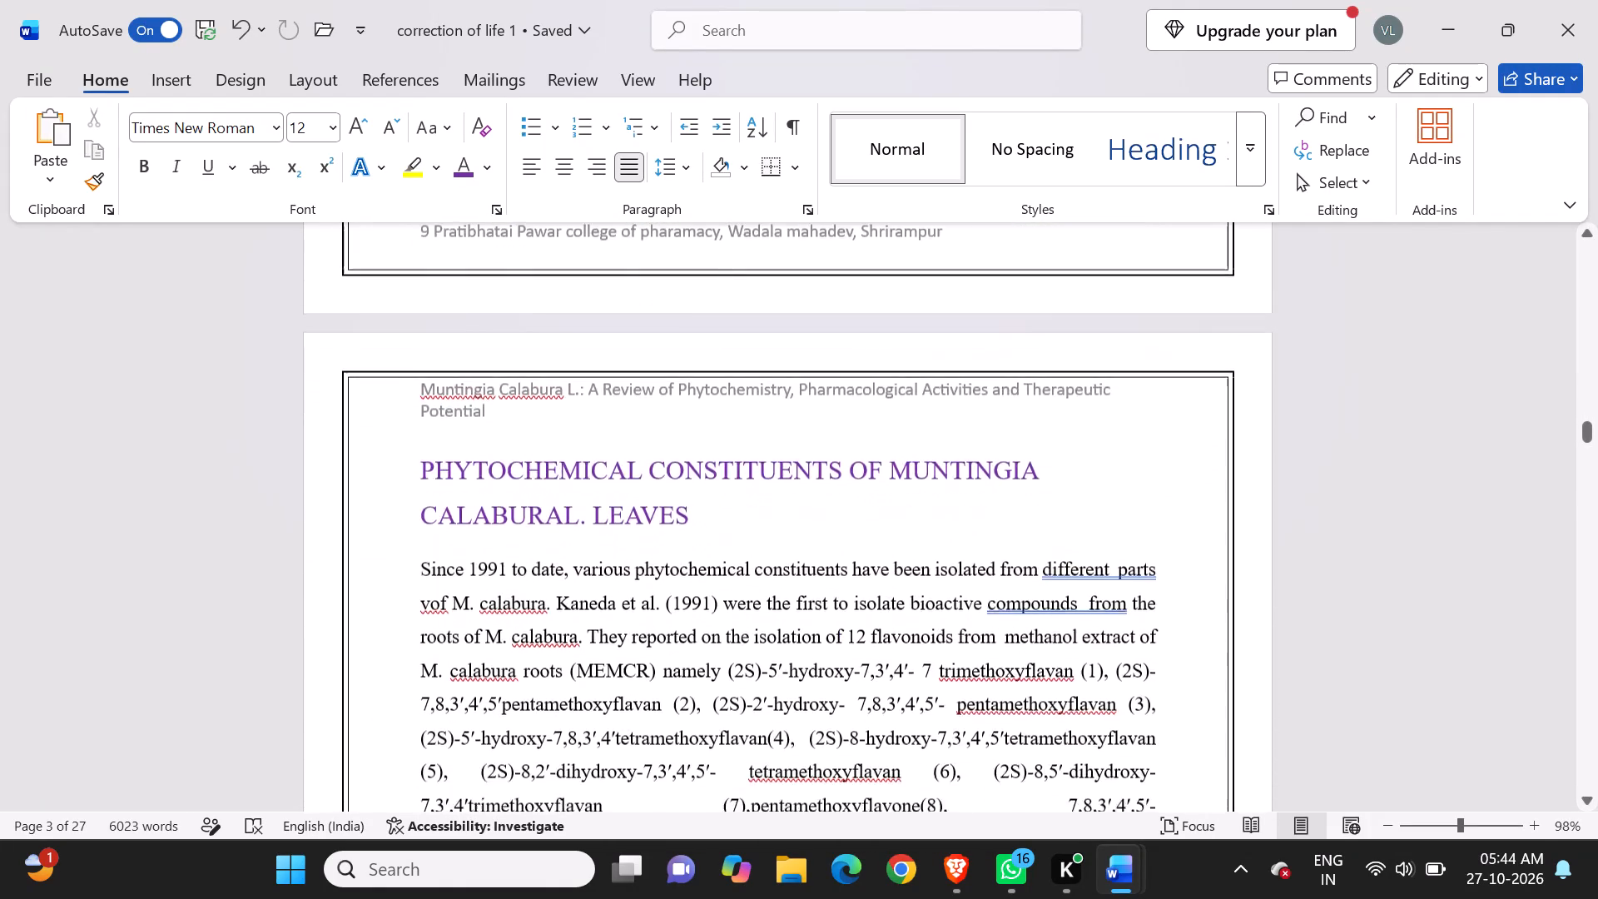
{"action": "scroll", "coordinate": [1215, 535], "scroll_direction": "down", "scroll_amount": 2}
{"action": "scroll", "coordinate": [1215, 535], "scroll_direction": "up", "scroll_amount": 1}
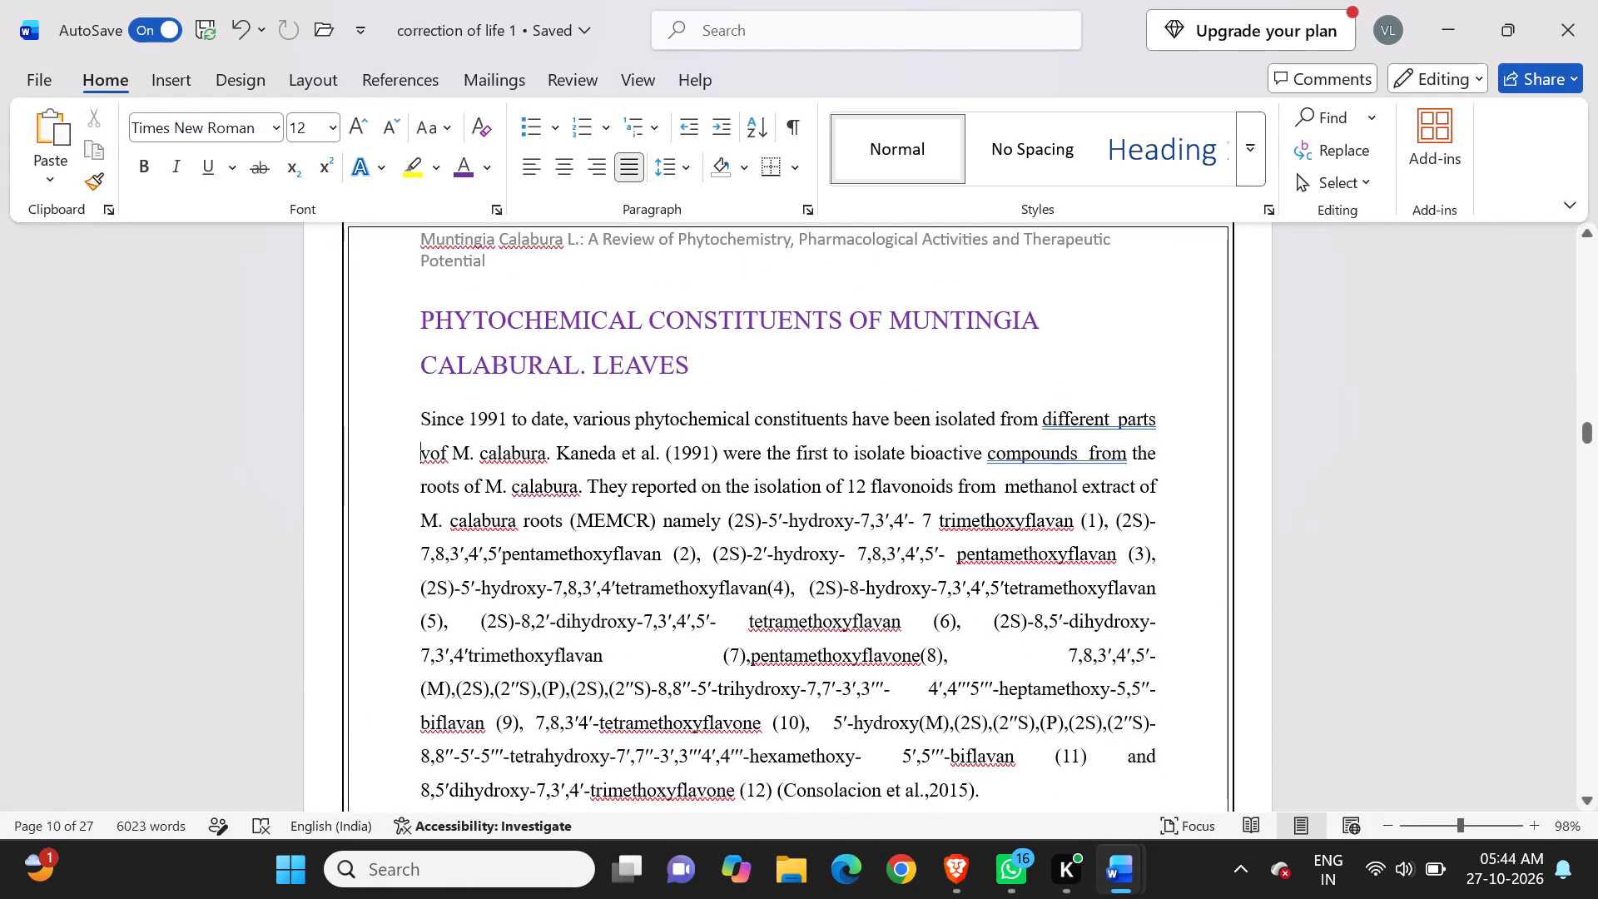
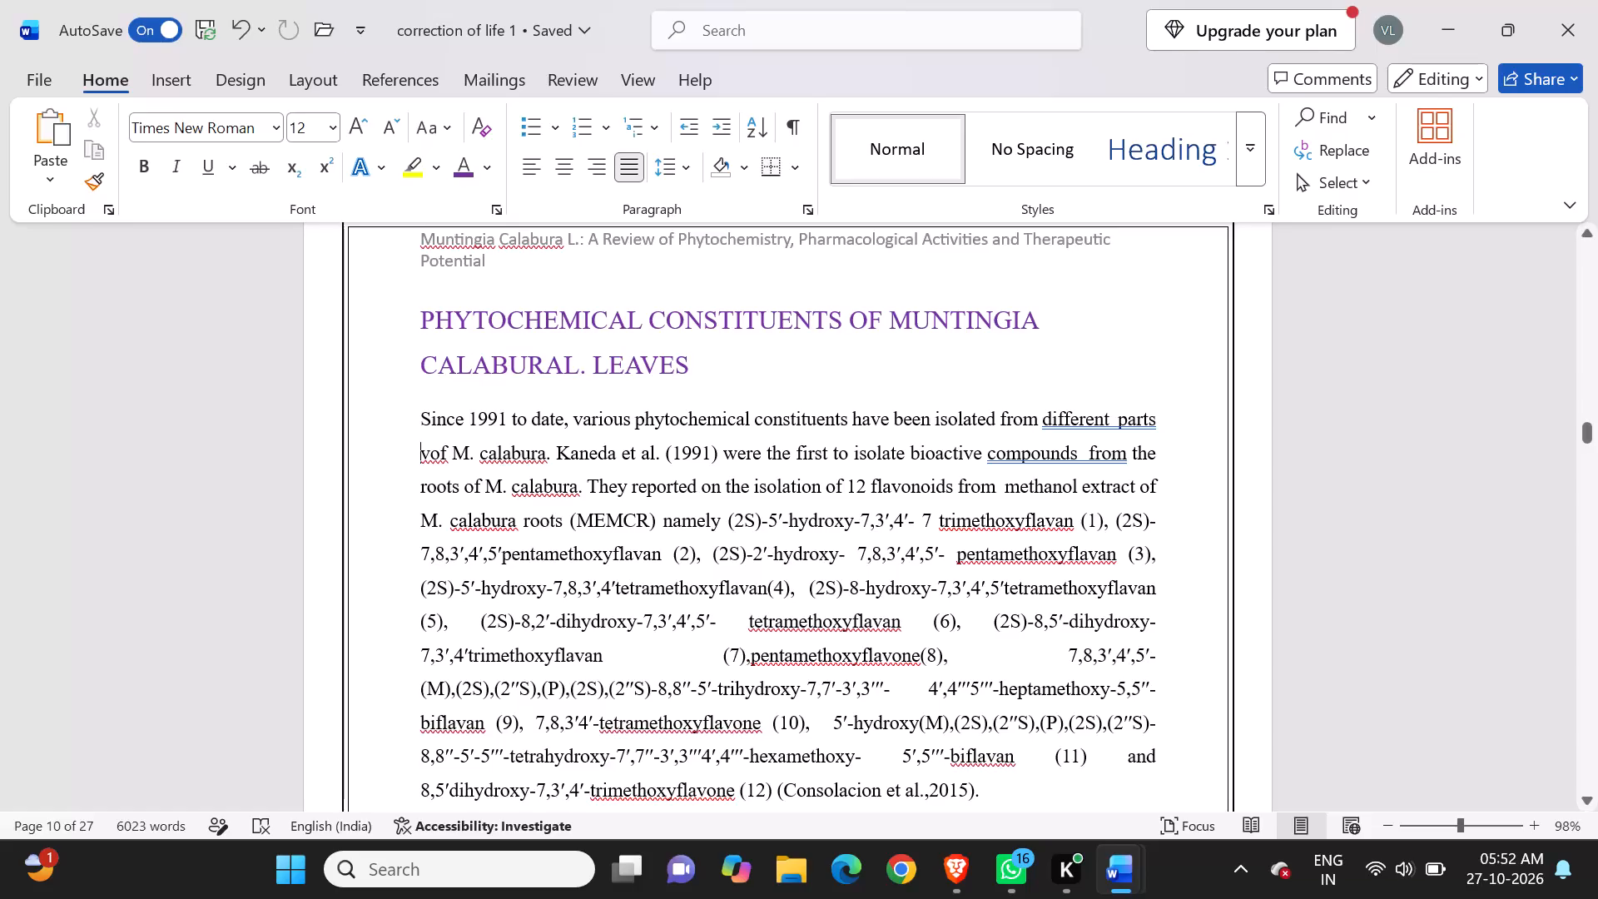
Replace the author-year citation (Consolacion et al.,2015) after compound (12) in the Phytochemical Constituents paragraph with the numbered citation [18].
{"action": "scroll", "coordinate": [805, 371], "scroll_direction": "down", "scroll_amount": 5}
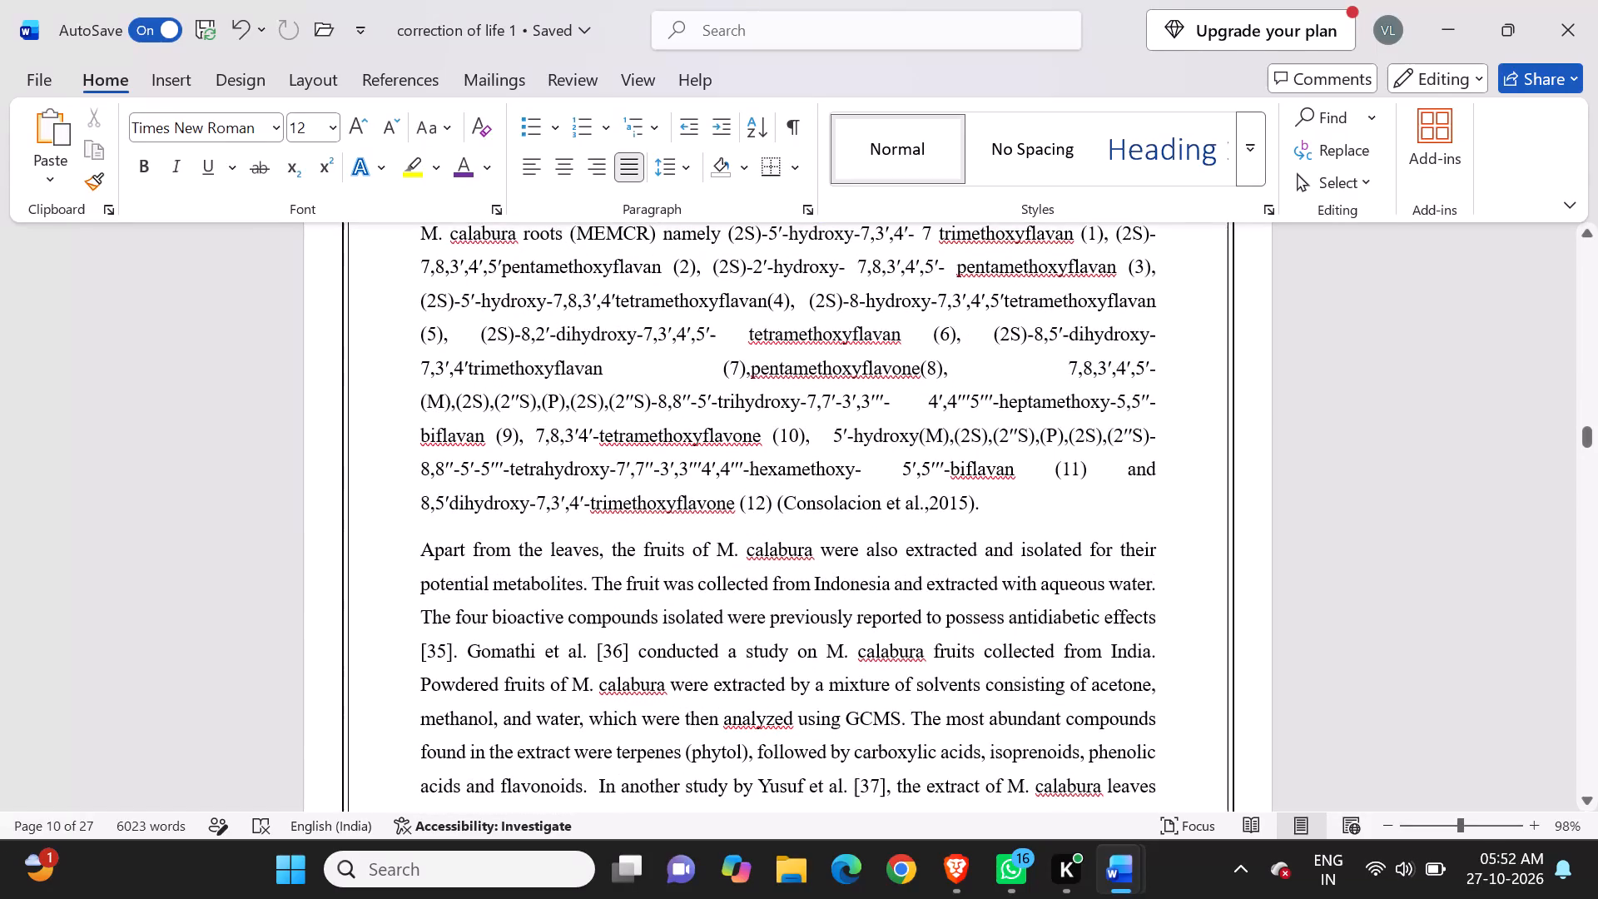
{"action": "scroll", "coordinate": [806, 369], "scroll_direction": "down", "scroll_amount": 1}
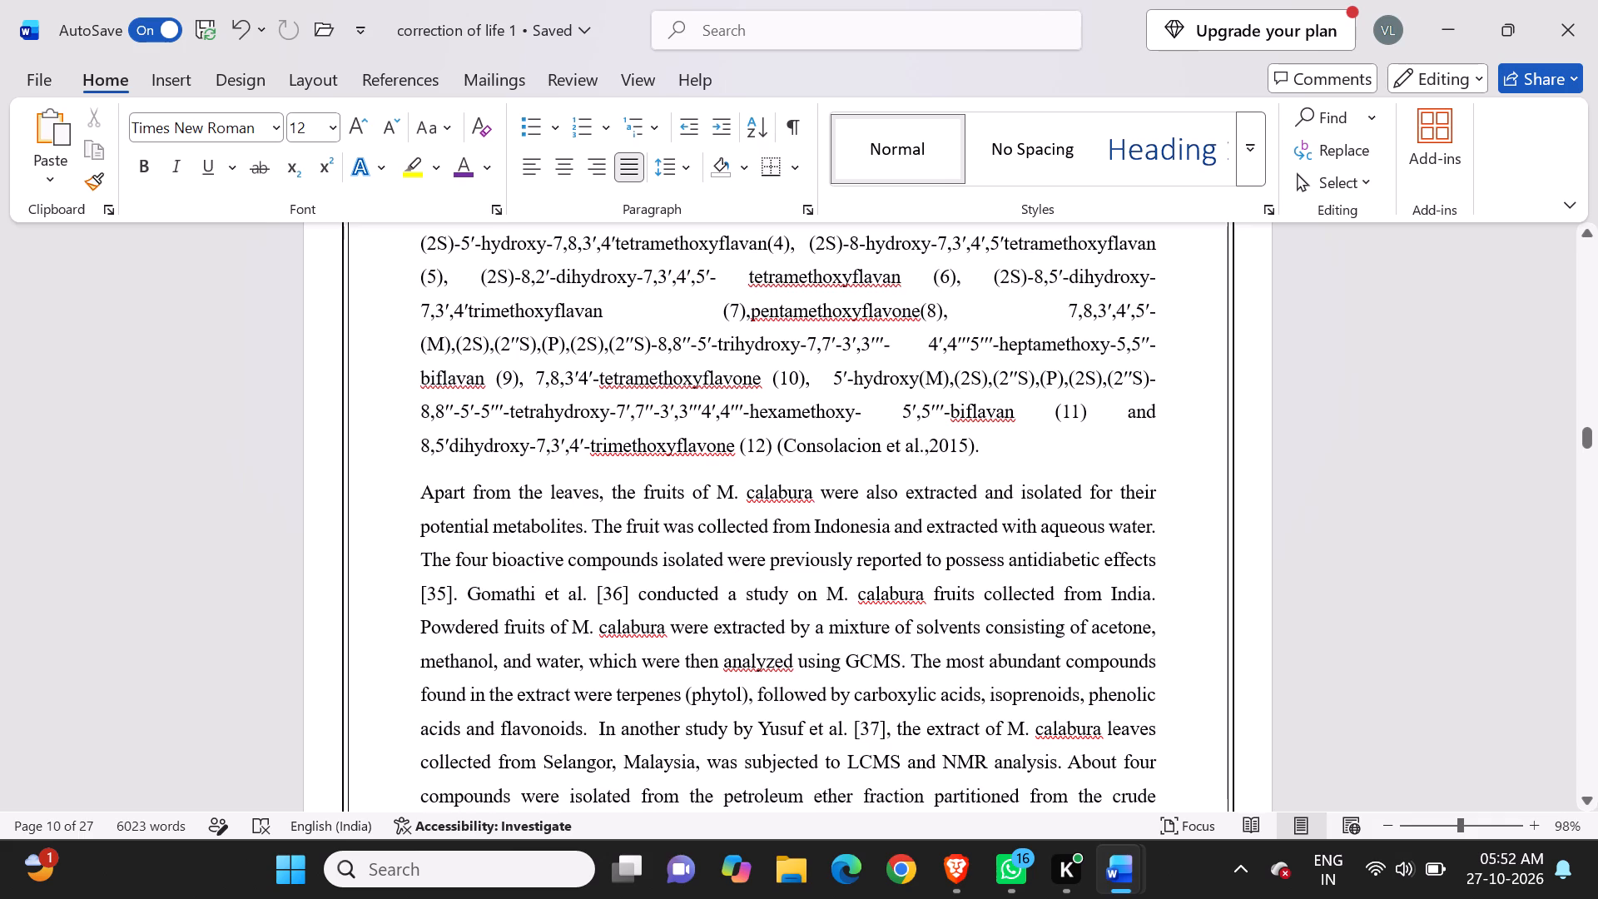
{"action": "left_click_drag", "start_coordinate": [775, 446], "coordinate": [778, 447]}
{"action": "left_click_drag", "start_coordinate": [778, 447], "coordinate": [824, 459]}
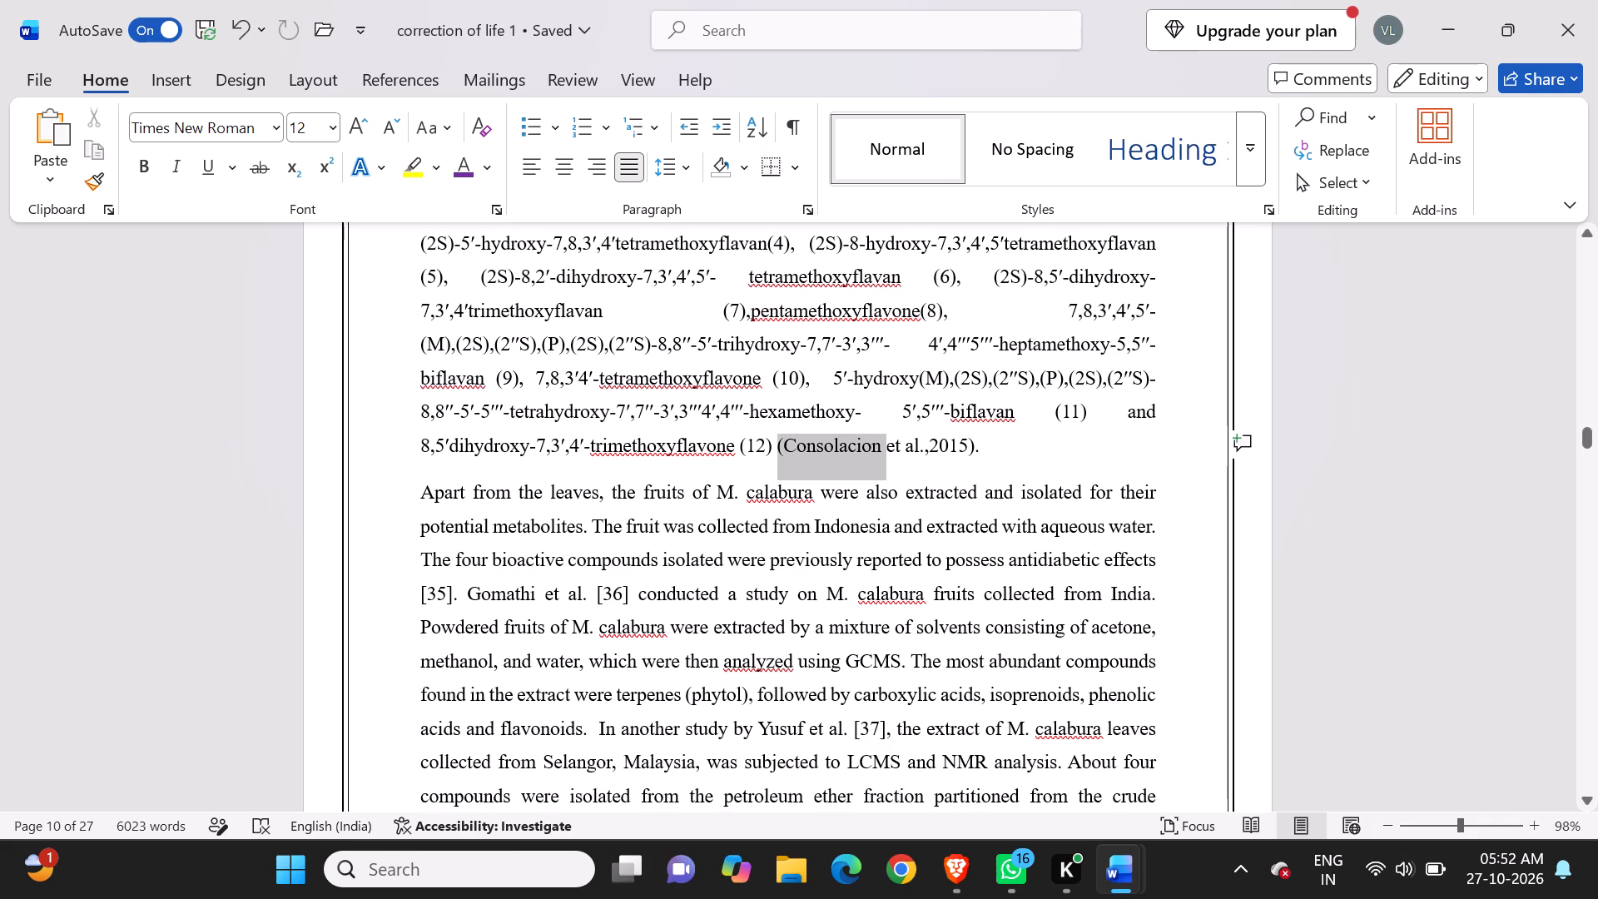
{"action": "left_click_drag", "start_coordinate": [824, 459], "coordinate": [929, 468]}
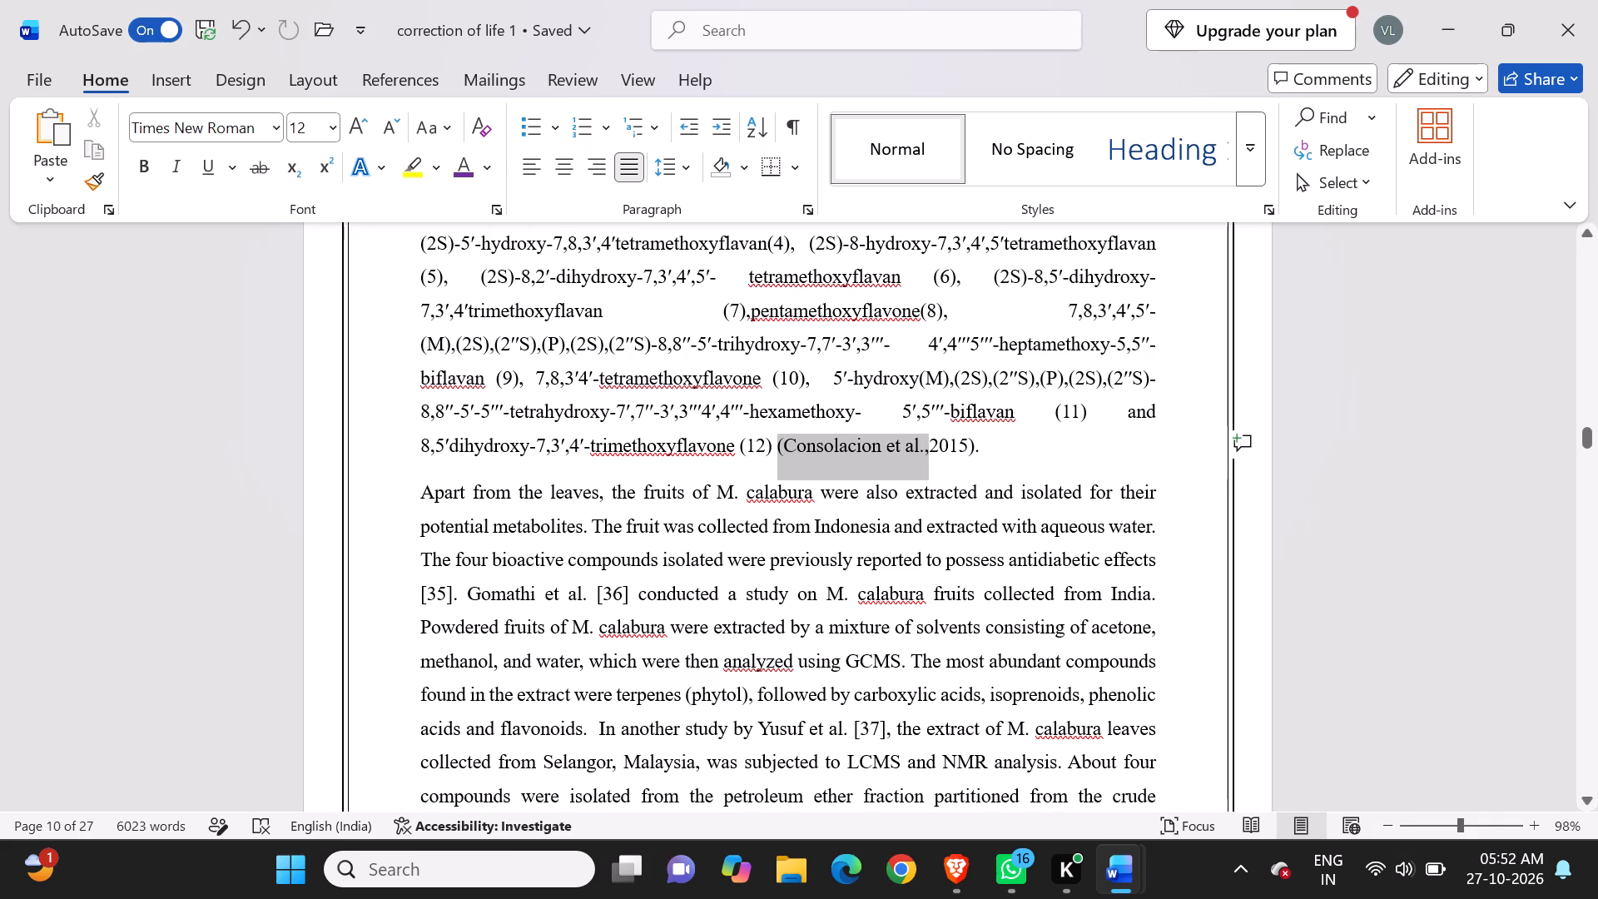
{"action": "left_click_drag", "start_coordinate": [929, 468], "coordinate": [982, 469]}
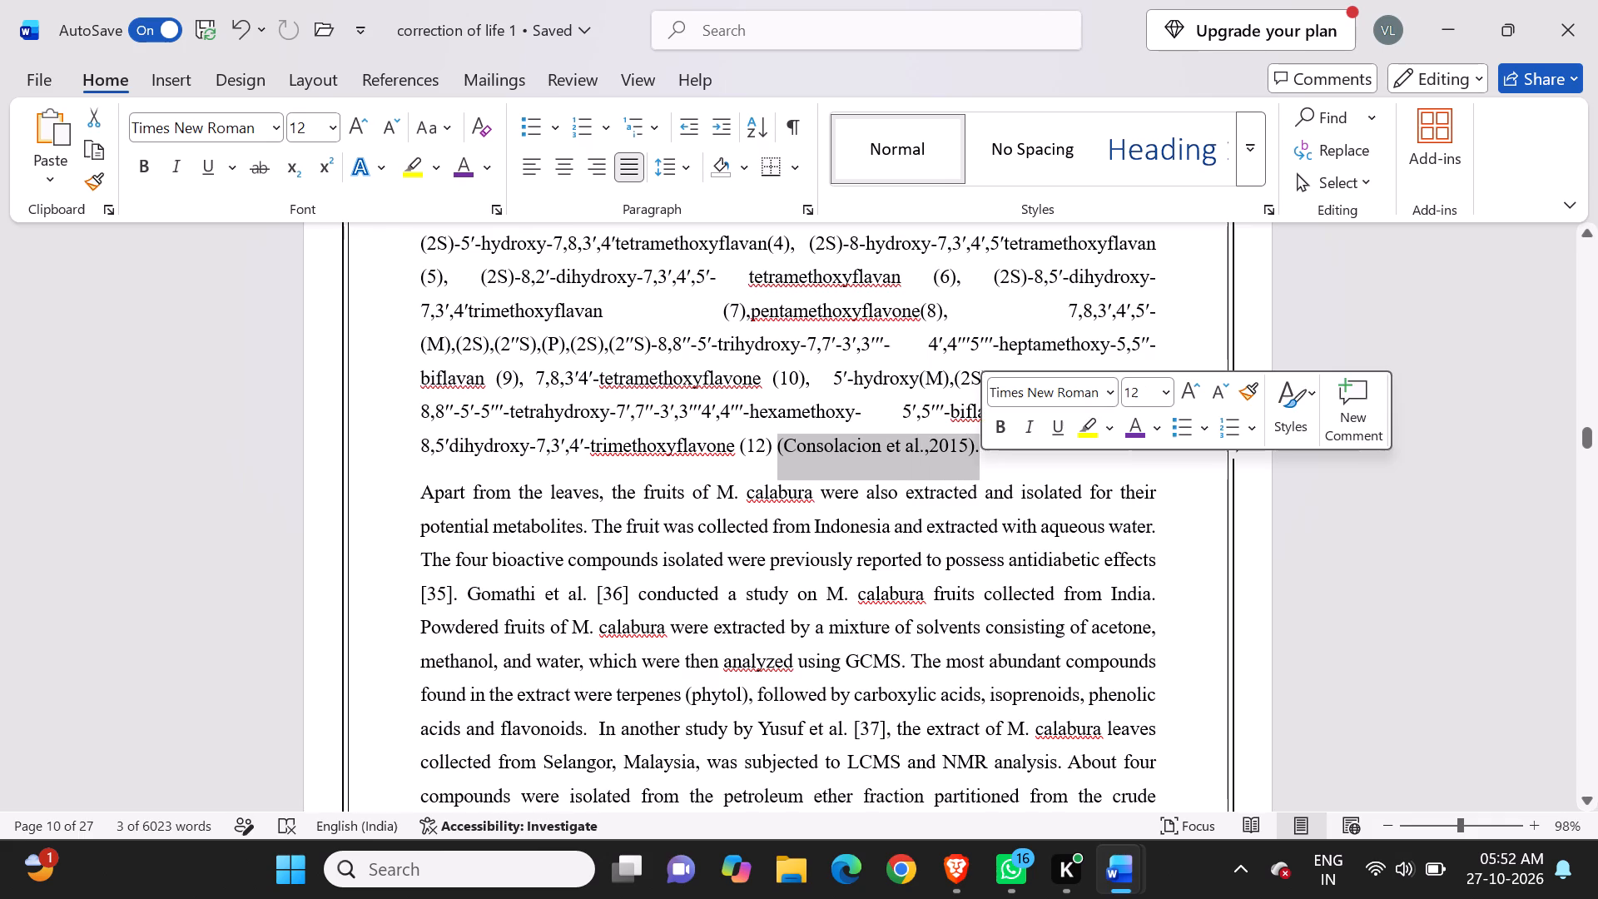
{"action": "key", "text": "Delete"}
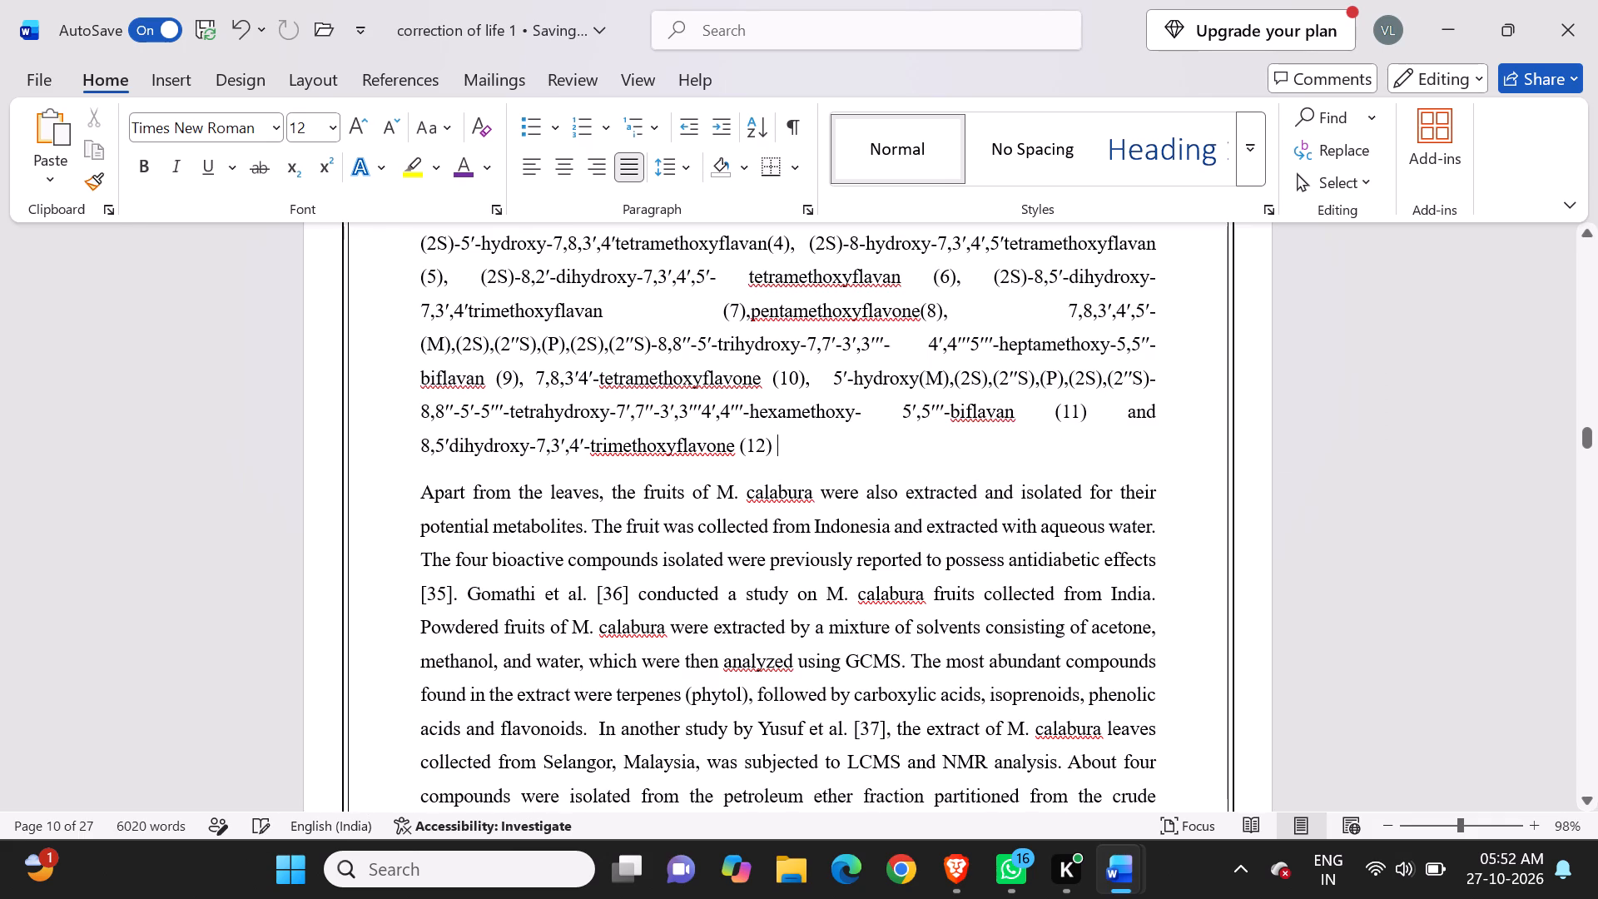
{"action": "key", "text": "bracketleft"}
{"action": "scroll", "coordinate": [981, 468], "scroll_direction": "up", "scroll_amount": 15}
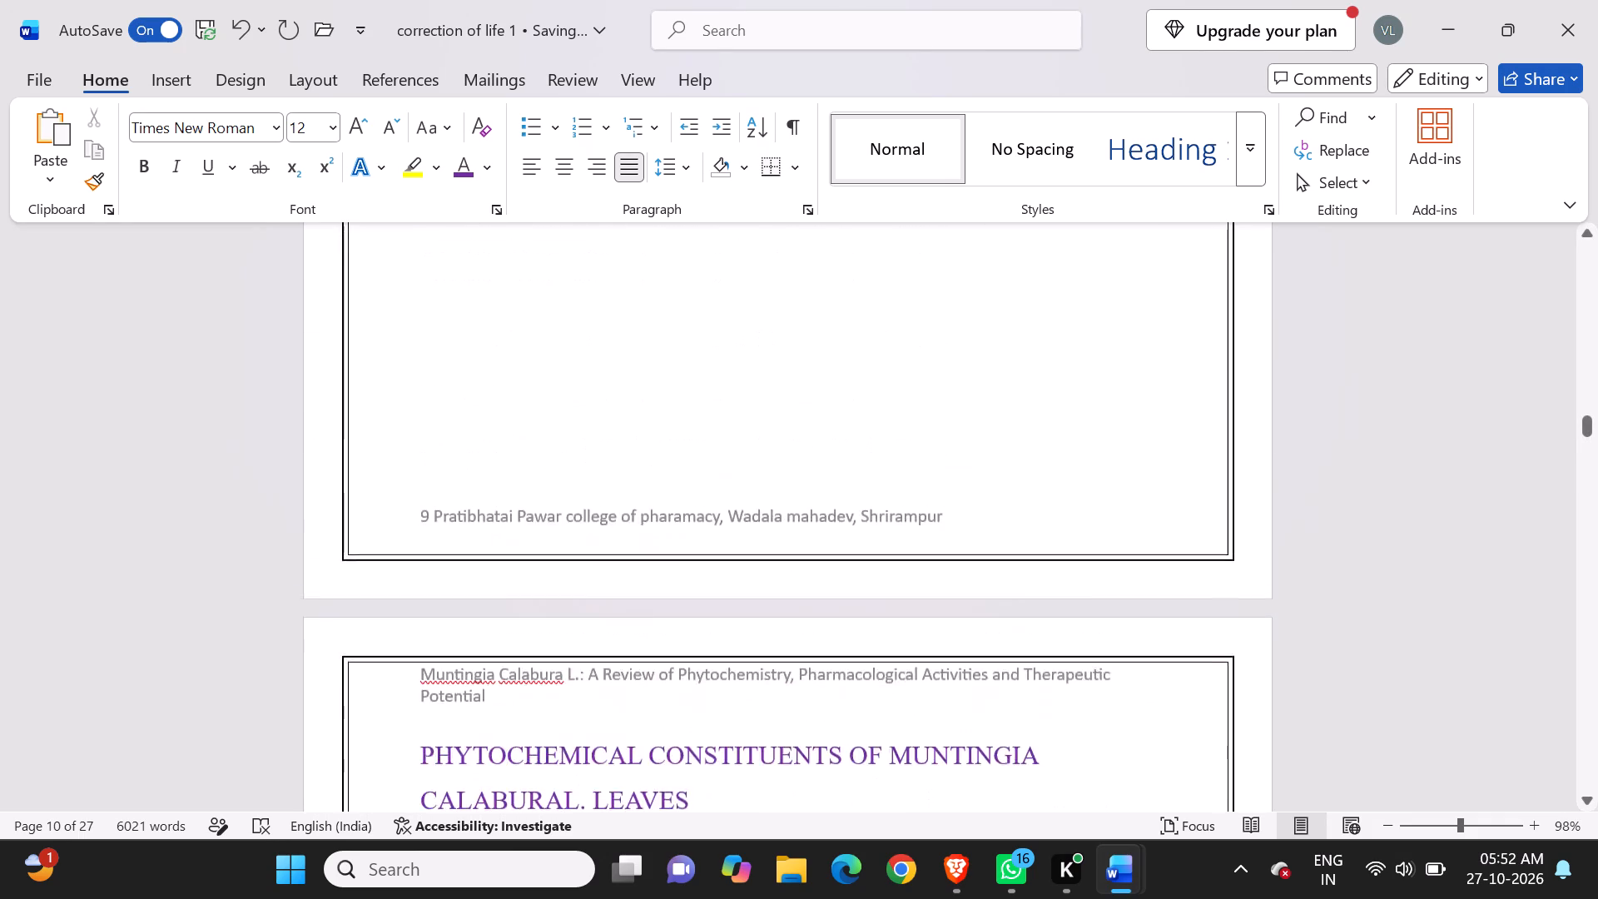
{"action": "scroll", "coordinate": [981, 468], "scroll_direction": "up", "scroll_amount": 16}
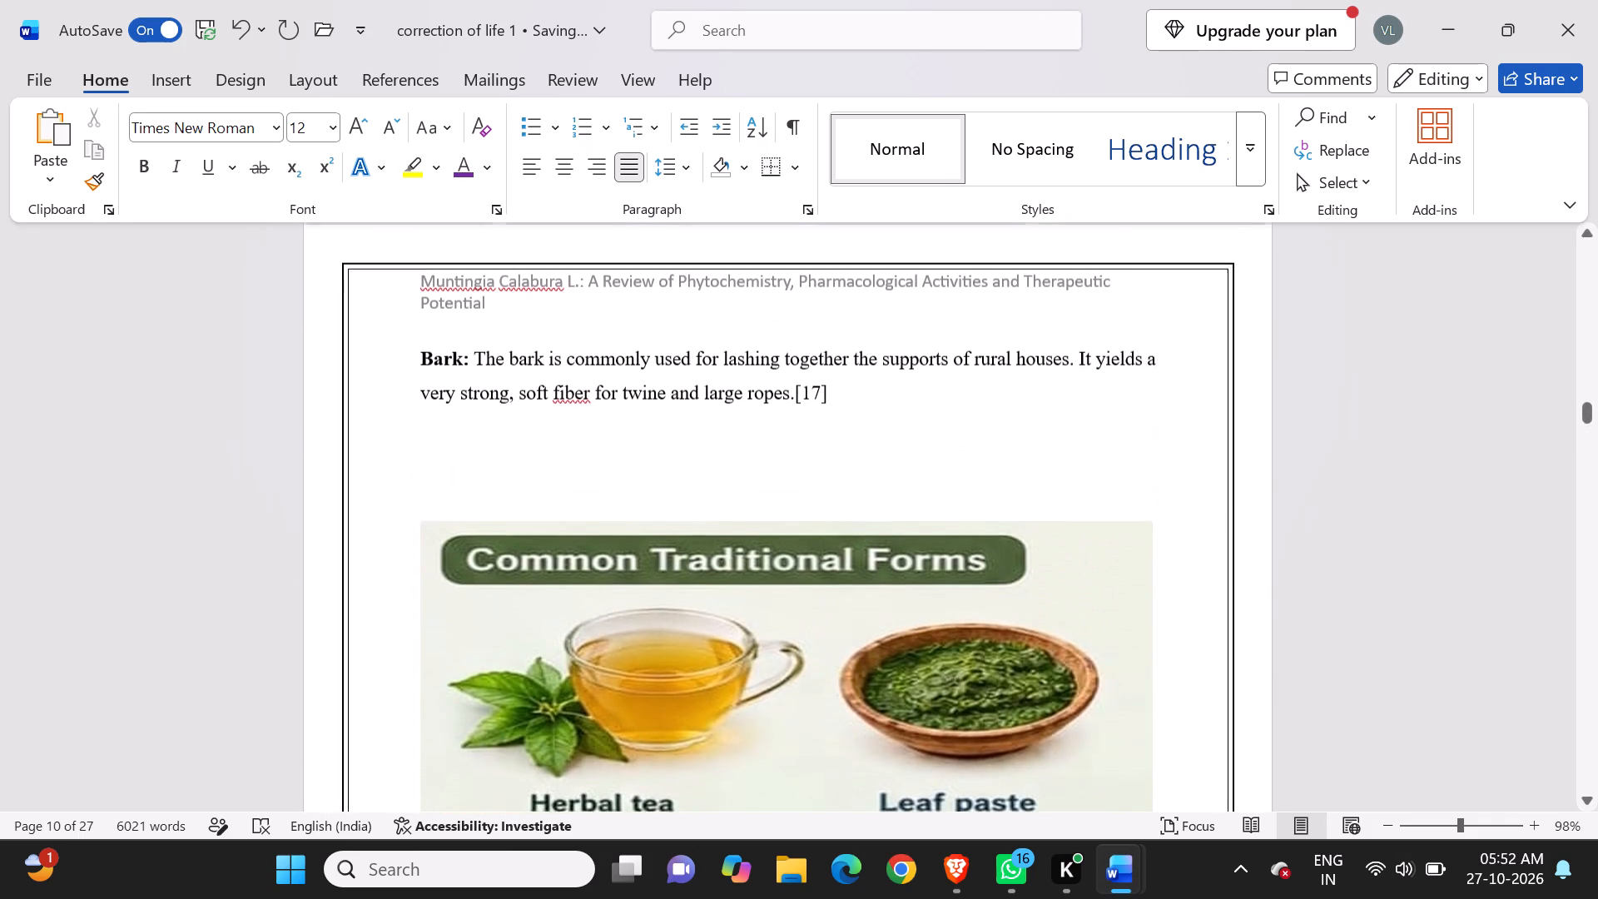
{"action": "scroll", "coordinate": [980, 467], "scroll_direction": "down", "scroll_amount": 18}
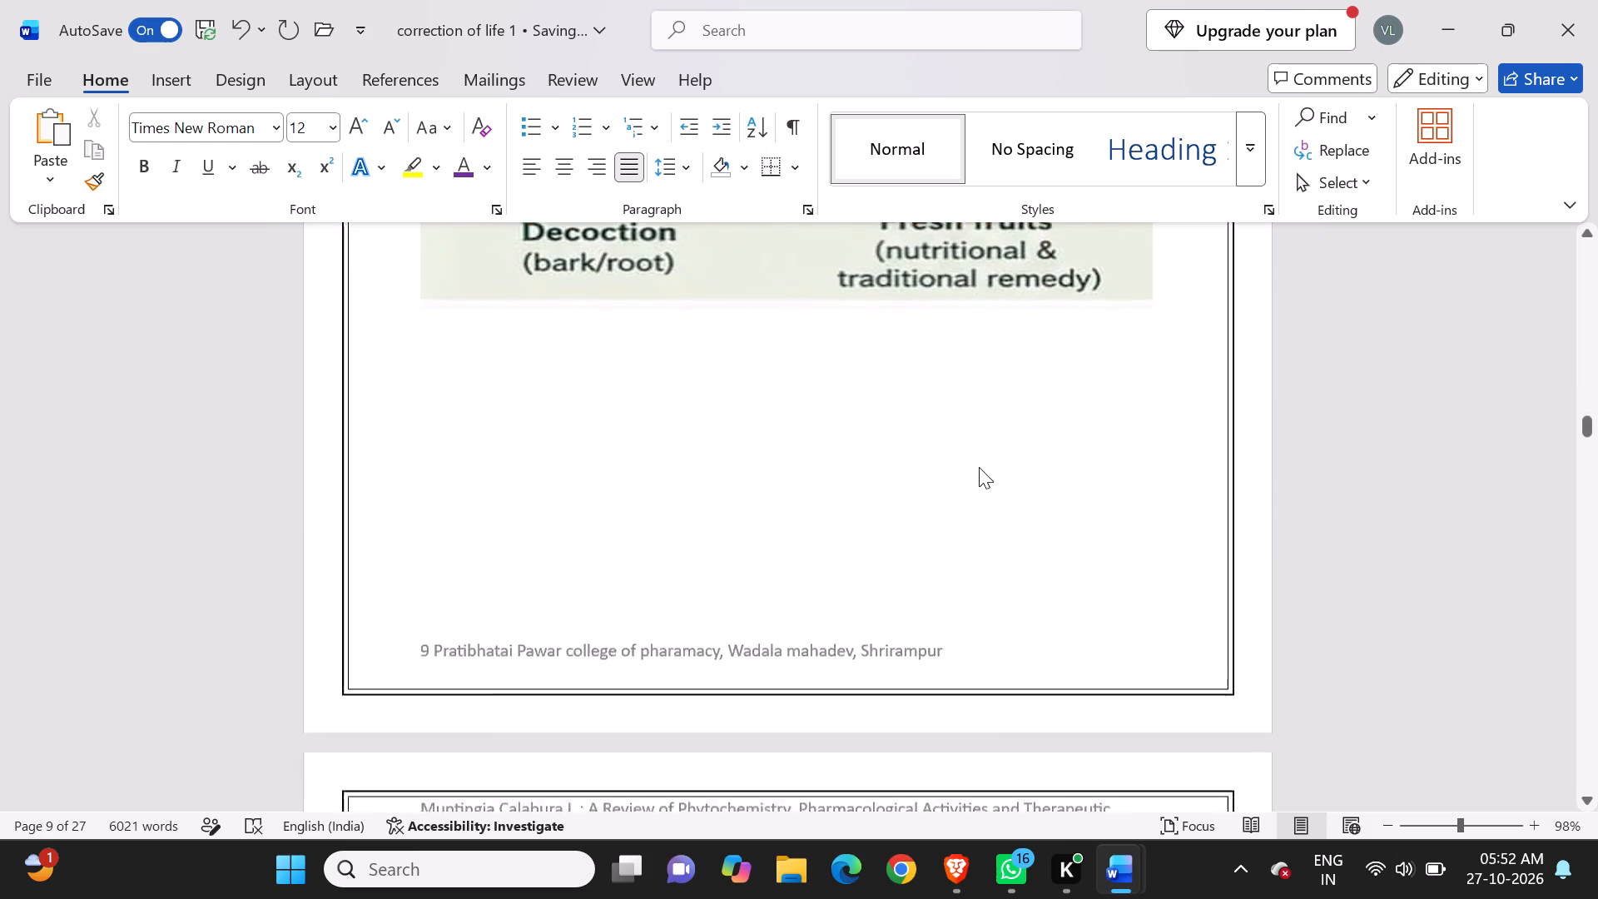
{"action": "scroll", "coordinate": [979, 467], "scroll_direction": "down", "scroll_amount": 11}
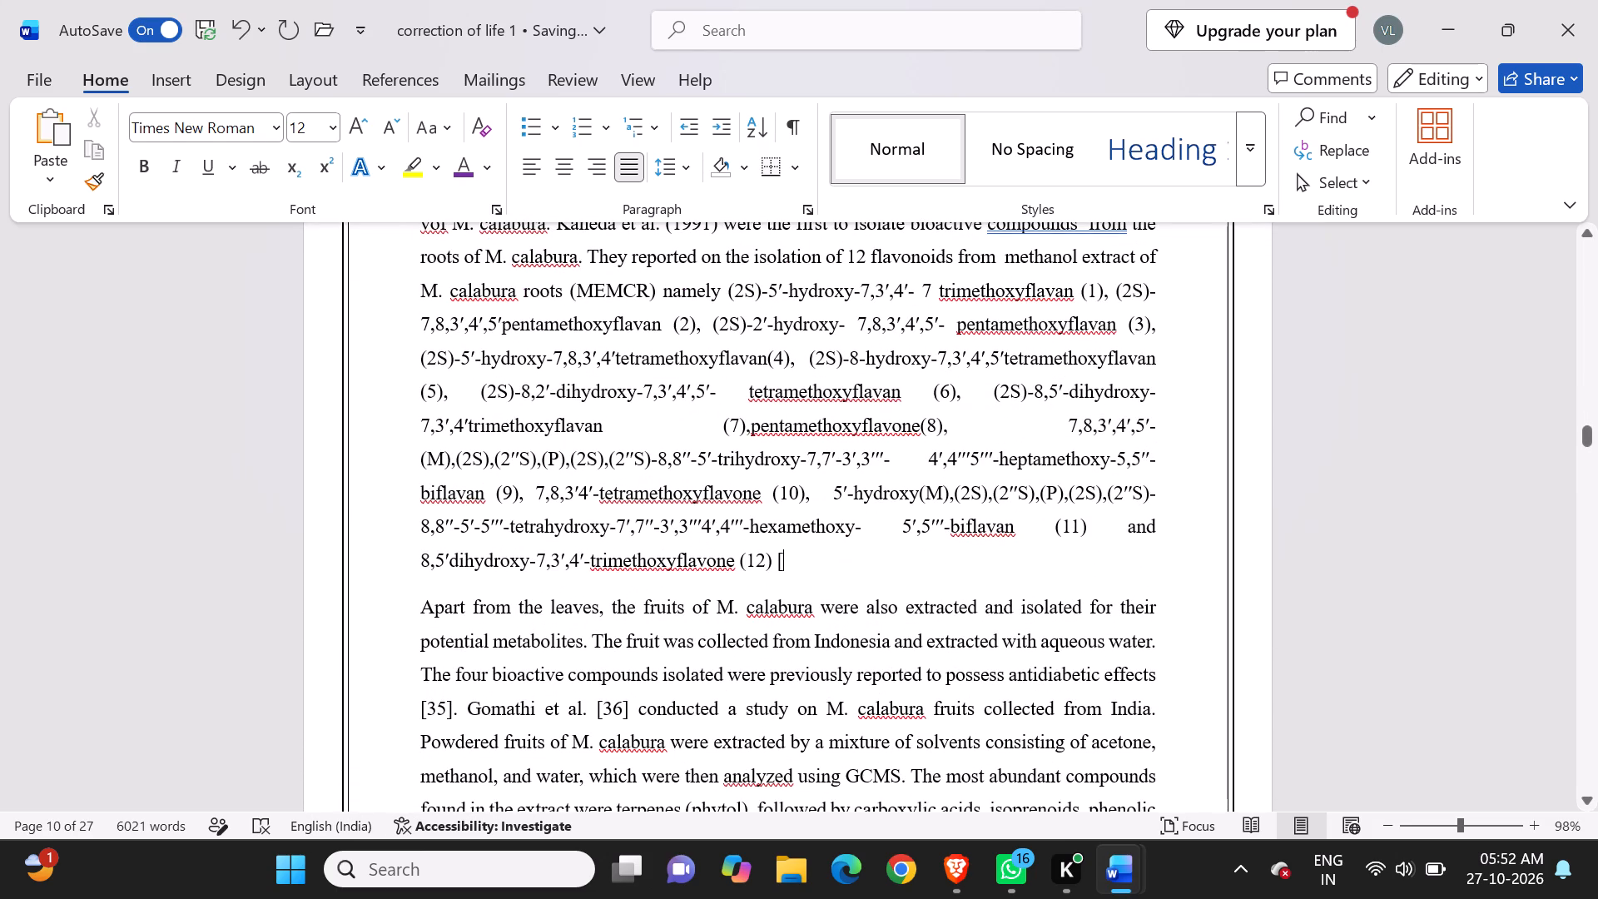
{"action": "key", "text": "1"}
{"action": "key", "text": "8"}
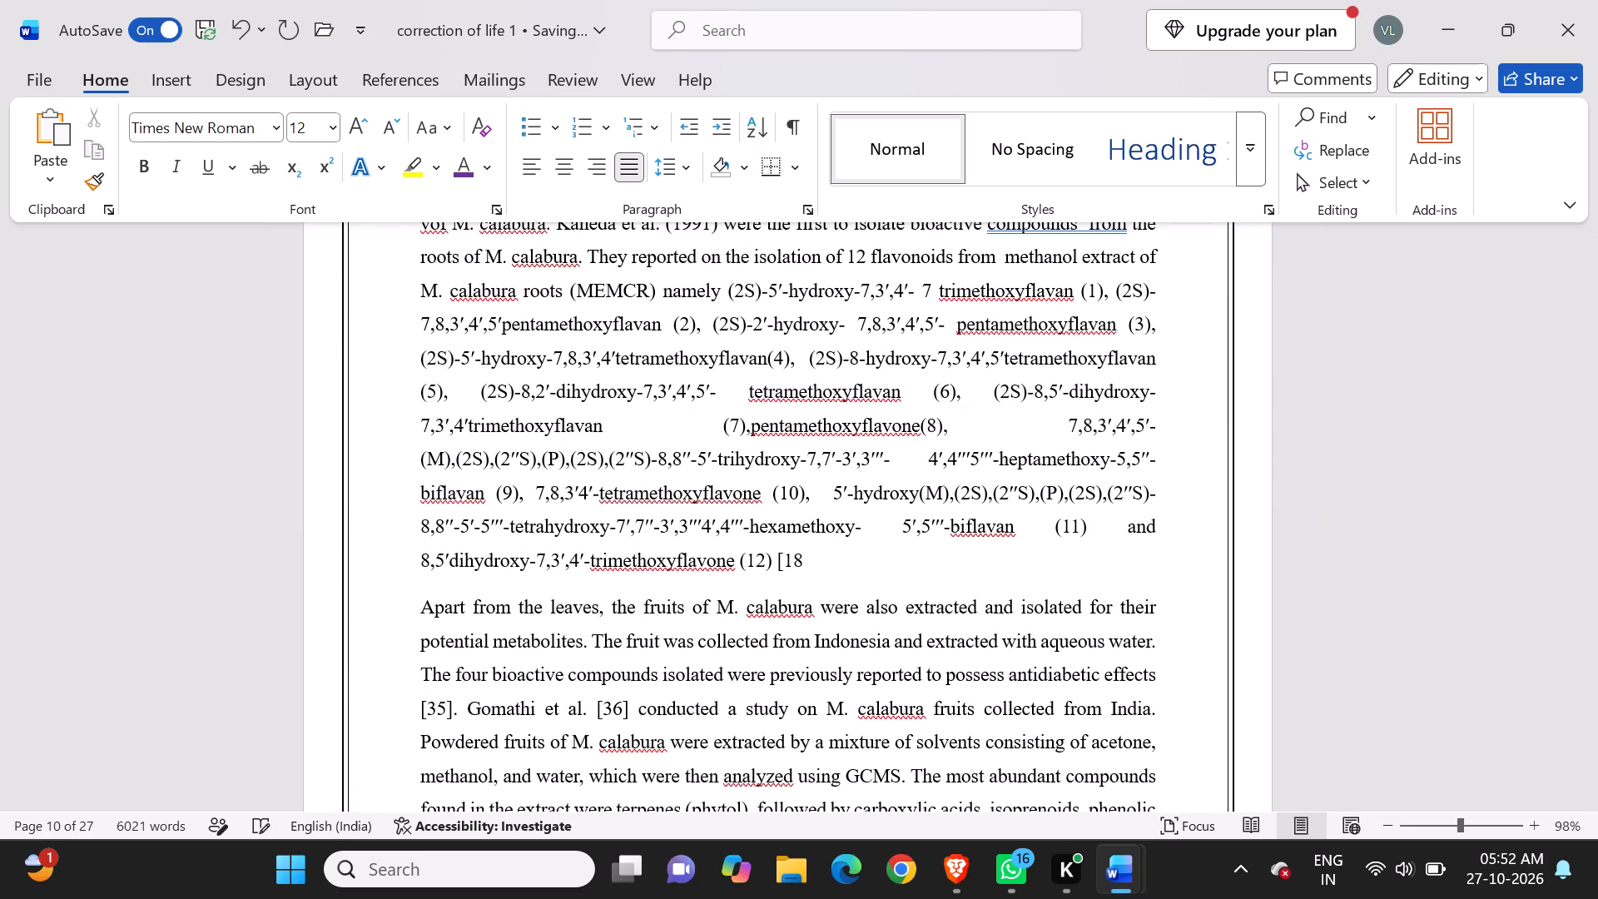
{"action": "key", "text": "bracketright"}
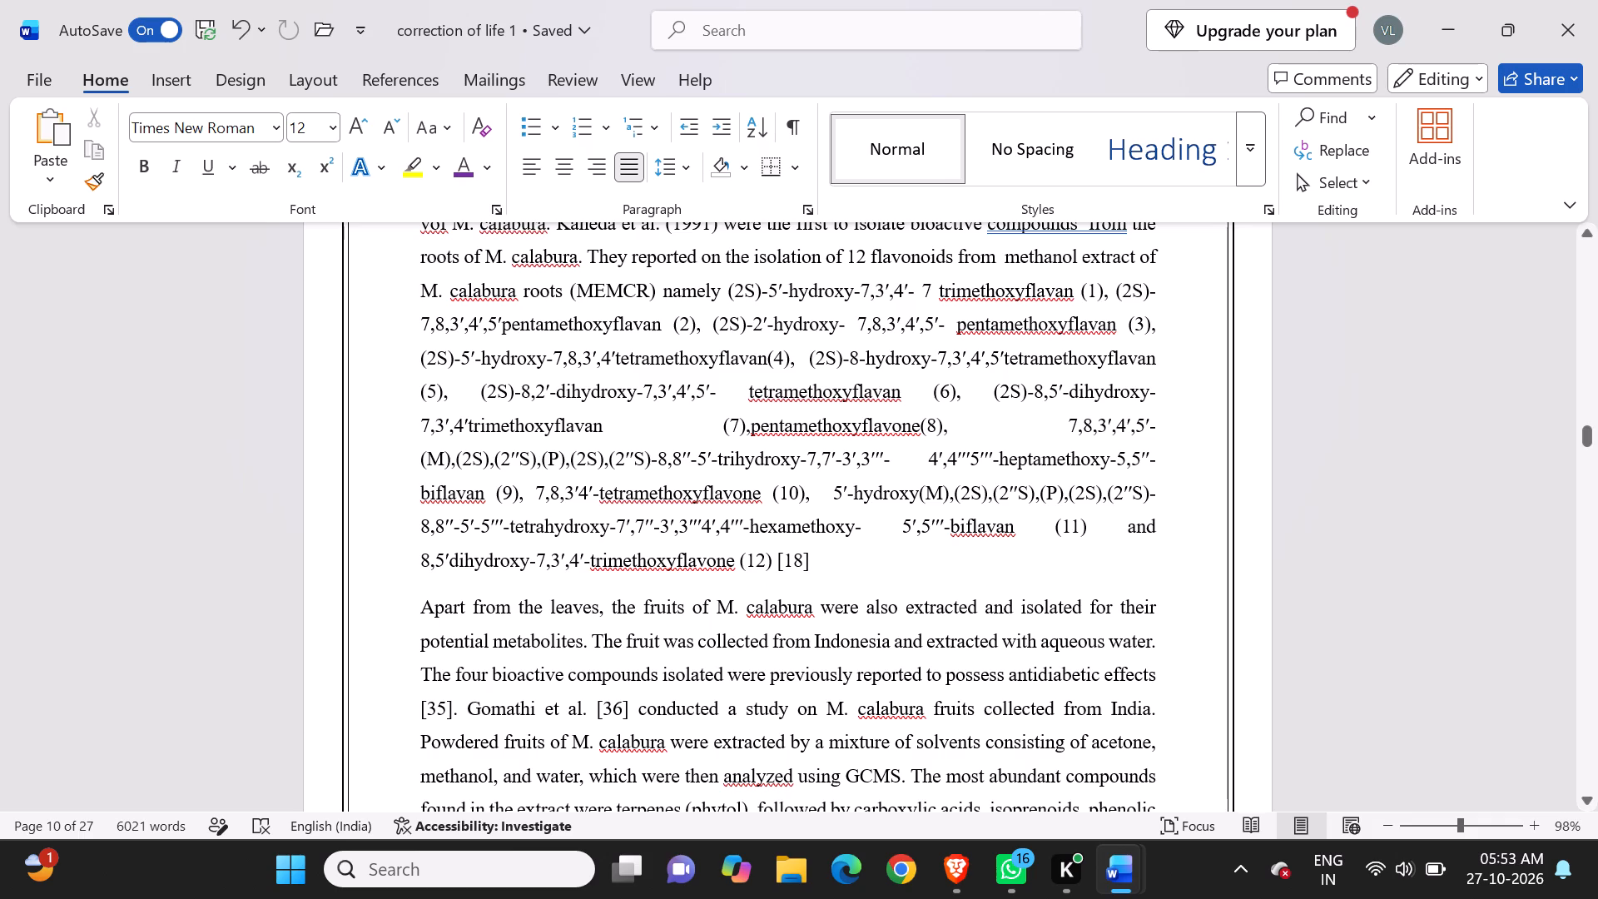
Look through the rest of the paper, from the end of Phytochemical Constituents to the last entries of the Reference list.
{"action": "scroll", "coordinate": [282, 759], "scroll_direction": "down", "scroll_amount": 14}
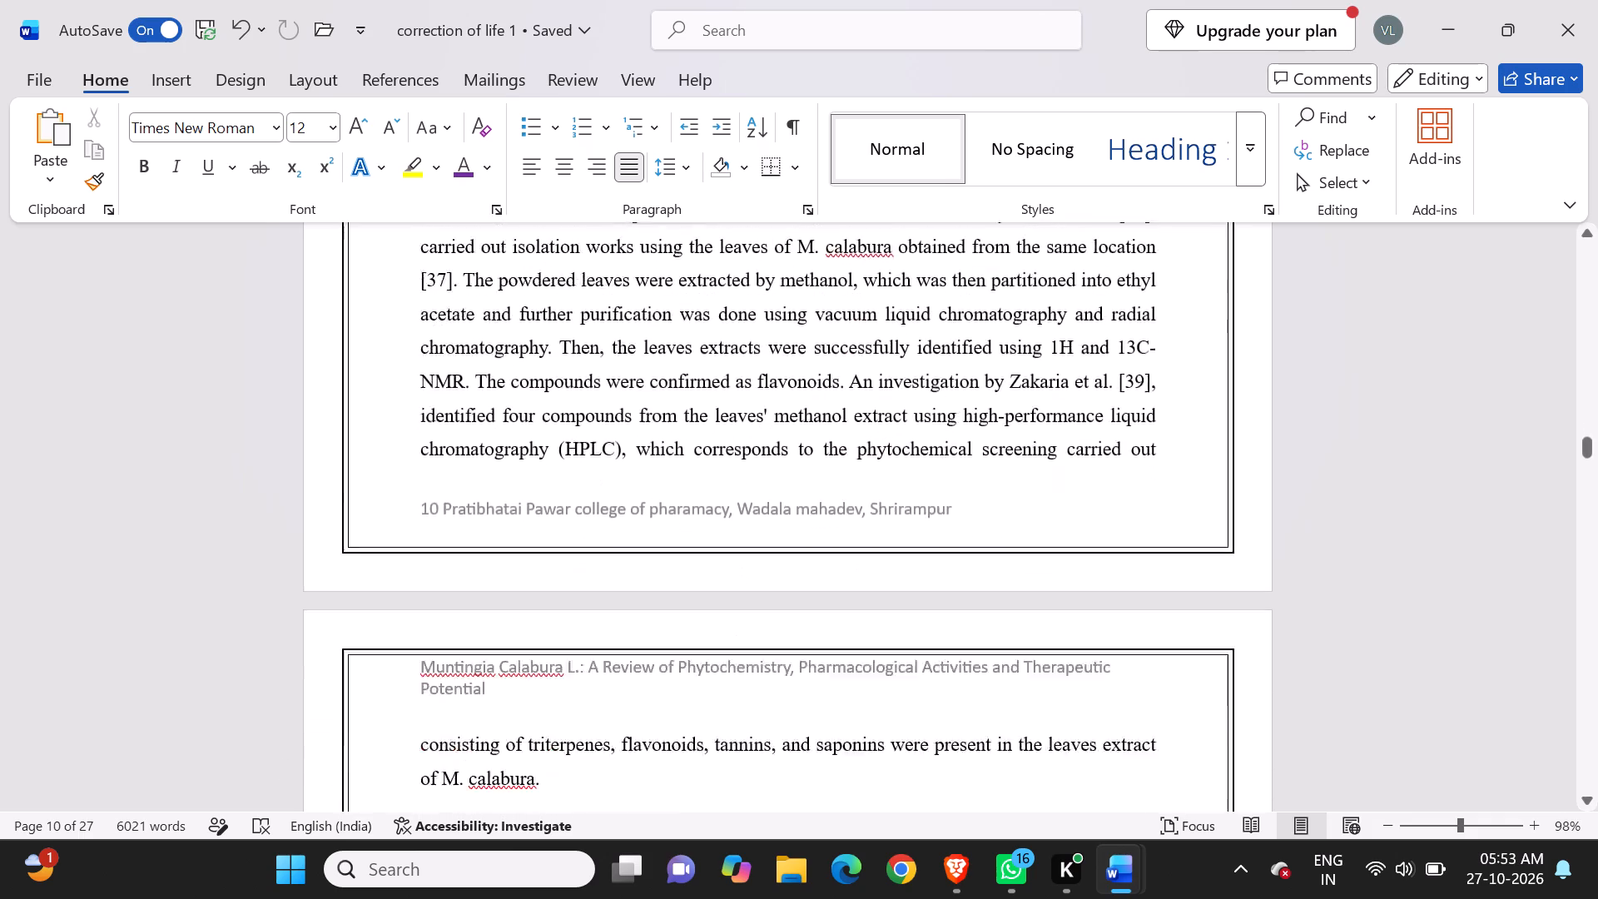
{"action": "scroll", "coordinate": [284, 759], "scroll_direction": "down", "scroll_amount": 2}
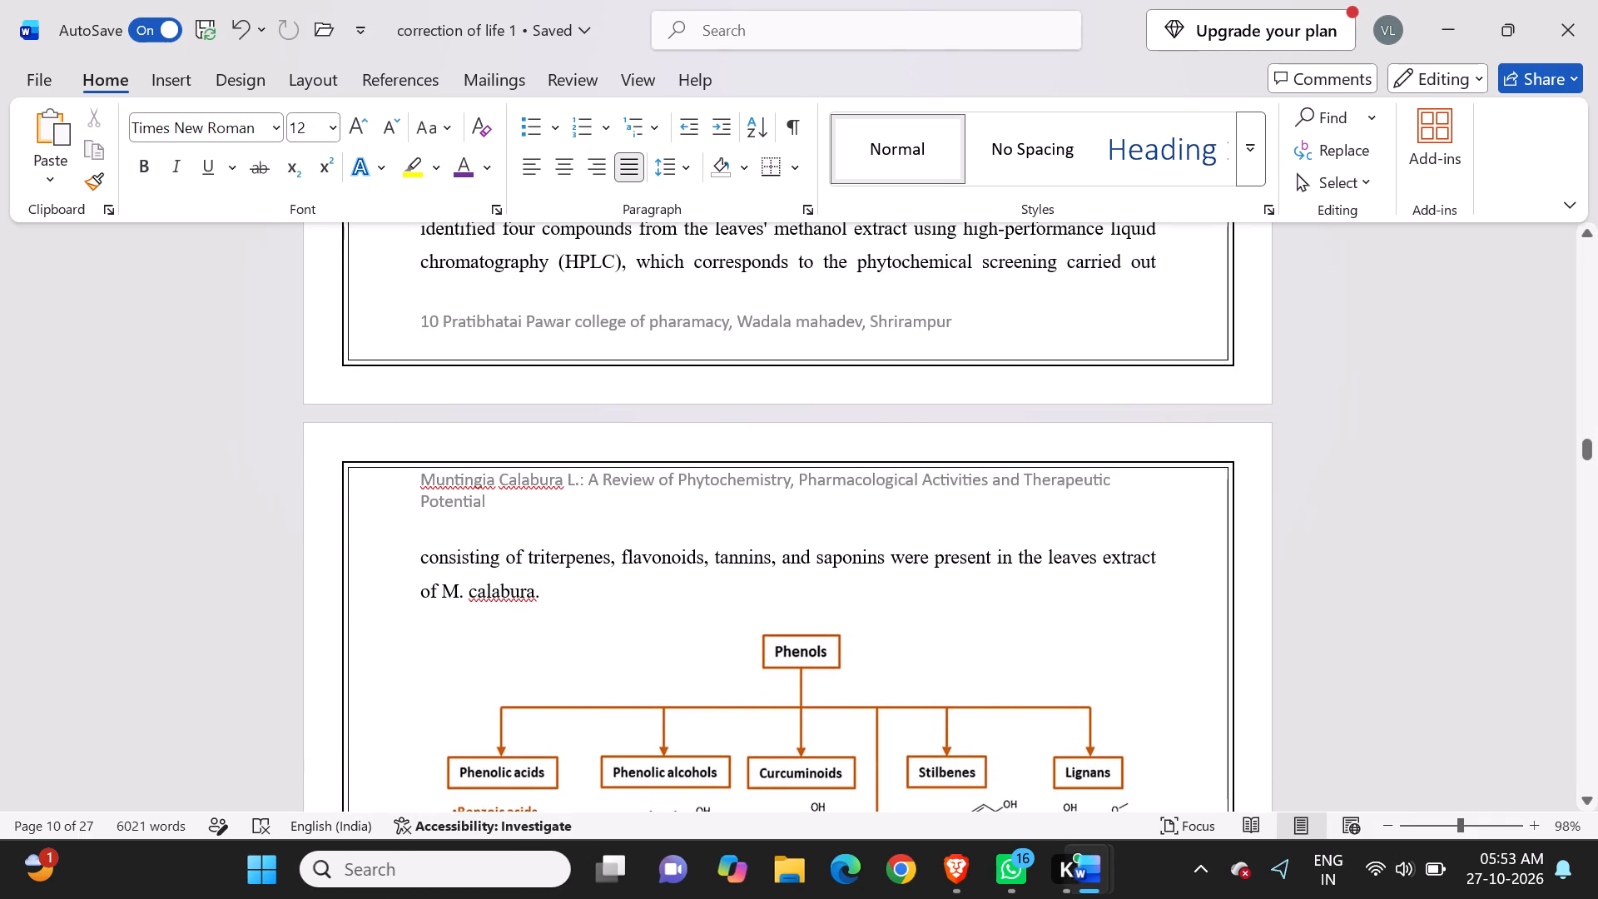
{"action": "left_click", "coordinate": [1579, 755]}
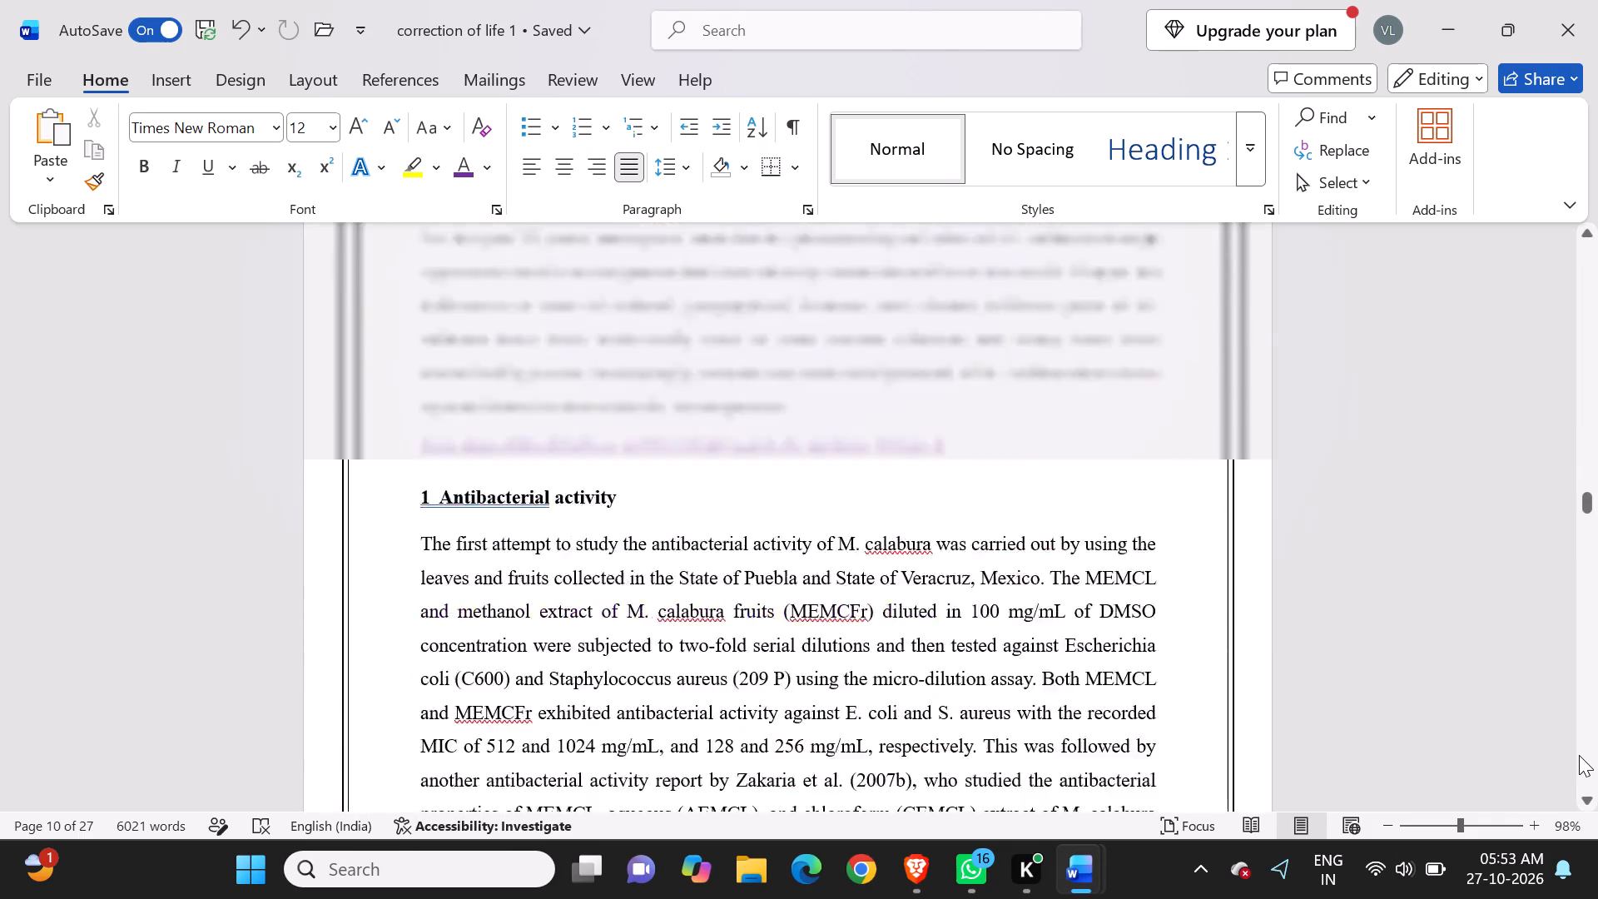
{"action": "scroll", "coordinate": [1579, 755], "scroll_direction": "down", "scroll_amount": 20}
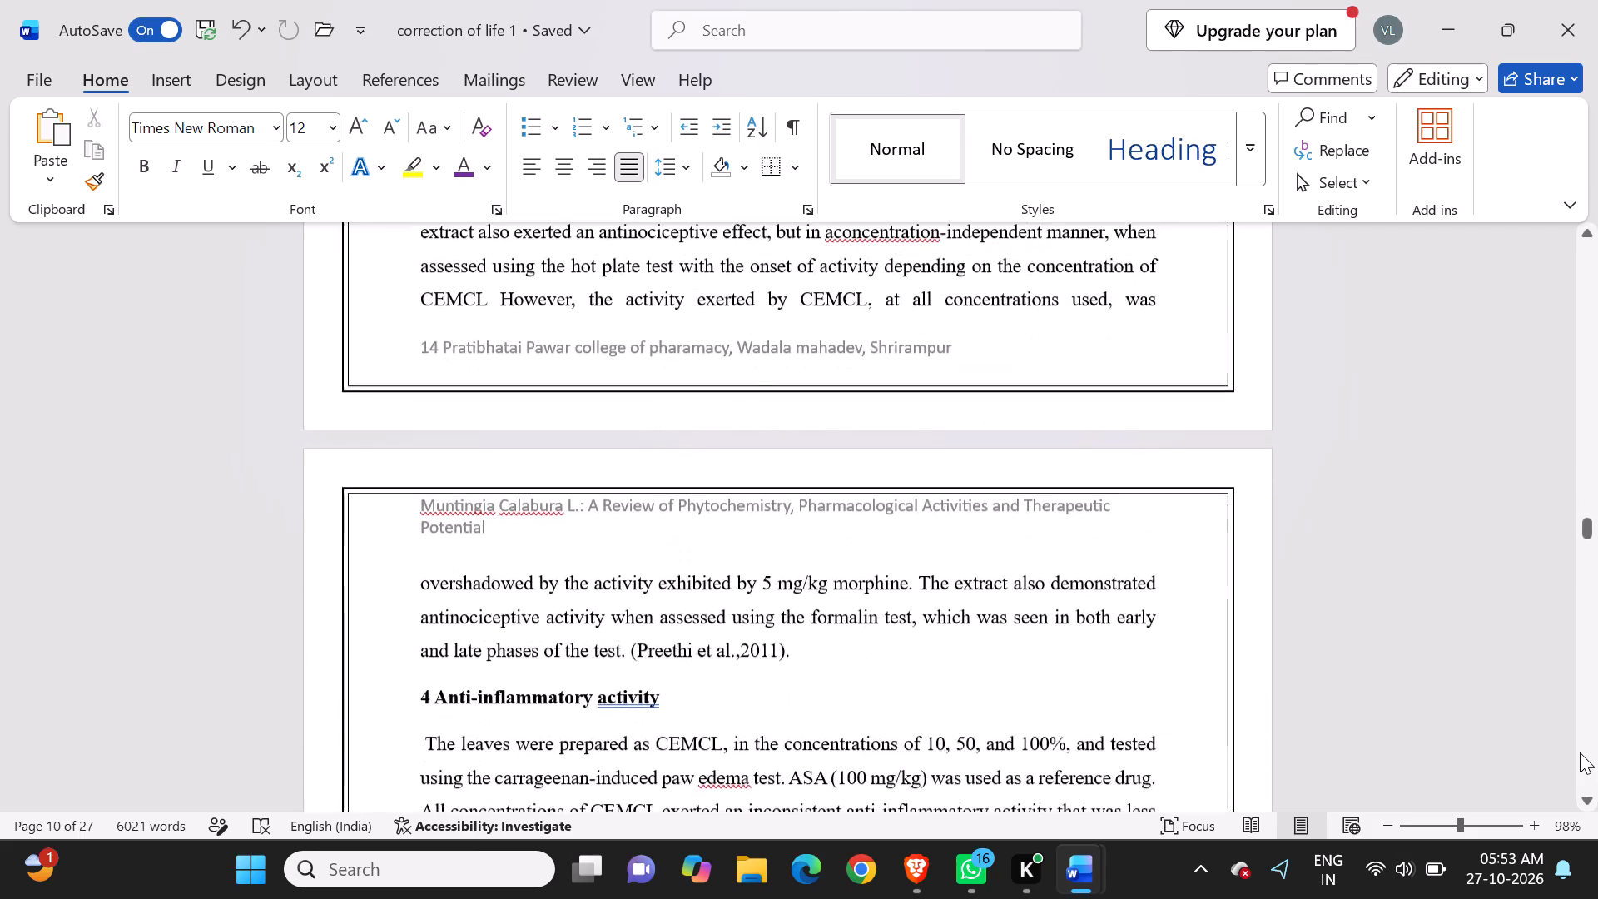
{"action": "scroll", "coordinate": [1580, 752], "scroll_direction": "down", "scroll_amount": 20}
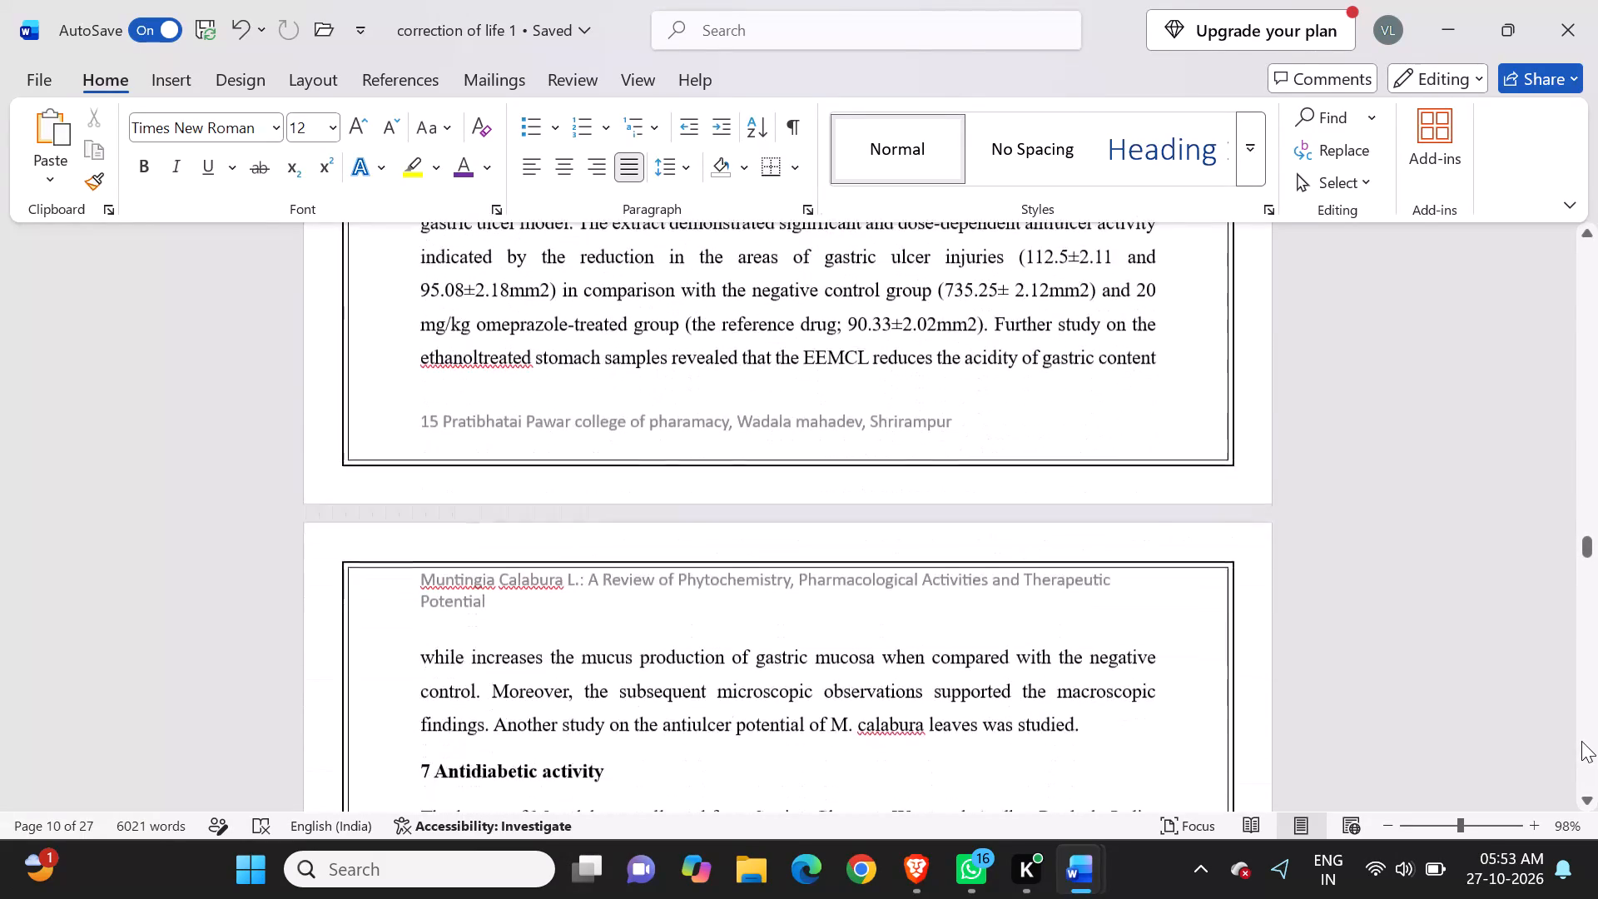
{"action": "left_click", "coordinate": [1581, 741]}
{"action": "left_click", "coordinate": [1581, 741]}
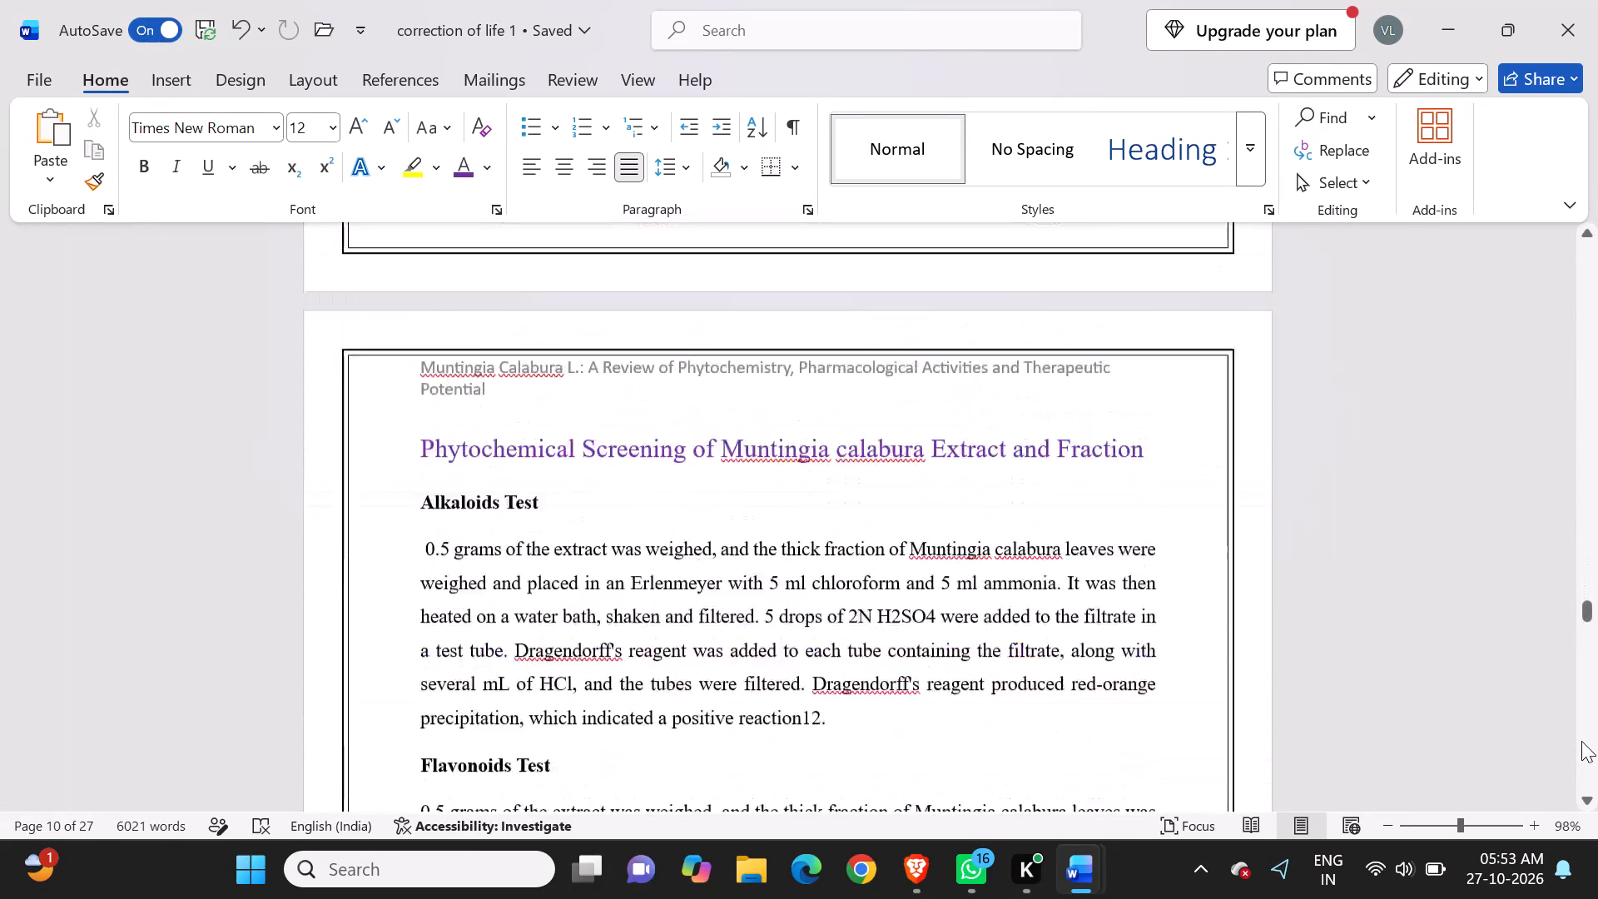
{"action": "scroll", "coordinate": [1581, 741], "scroll_direction": "down", "scroll_amount": 5}
{"action": "scroll", "coordinate": [1581, 741], "scroll_direction": "down", "scroll_amount": 20}
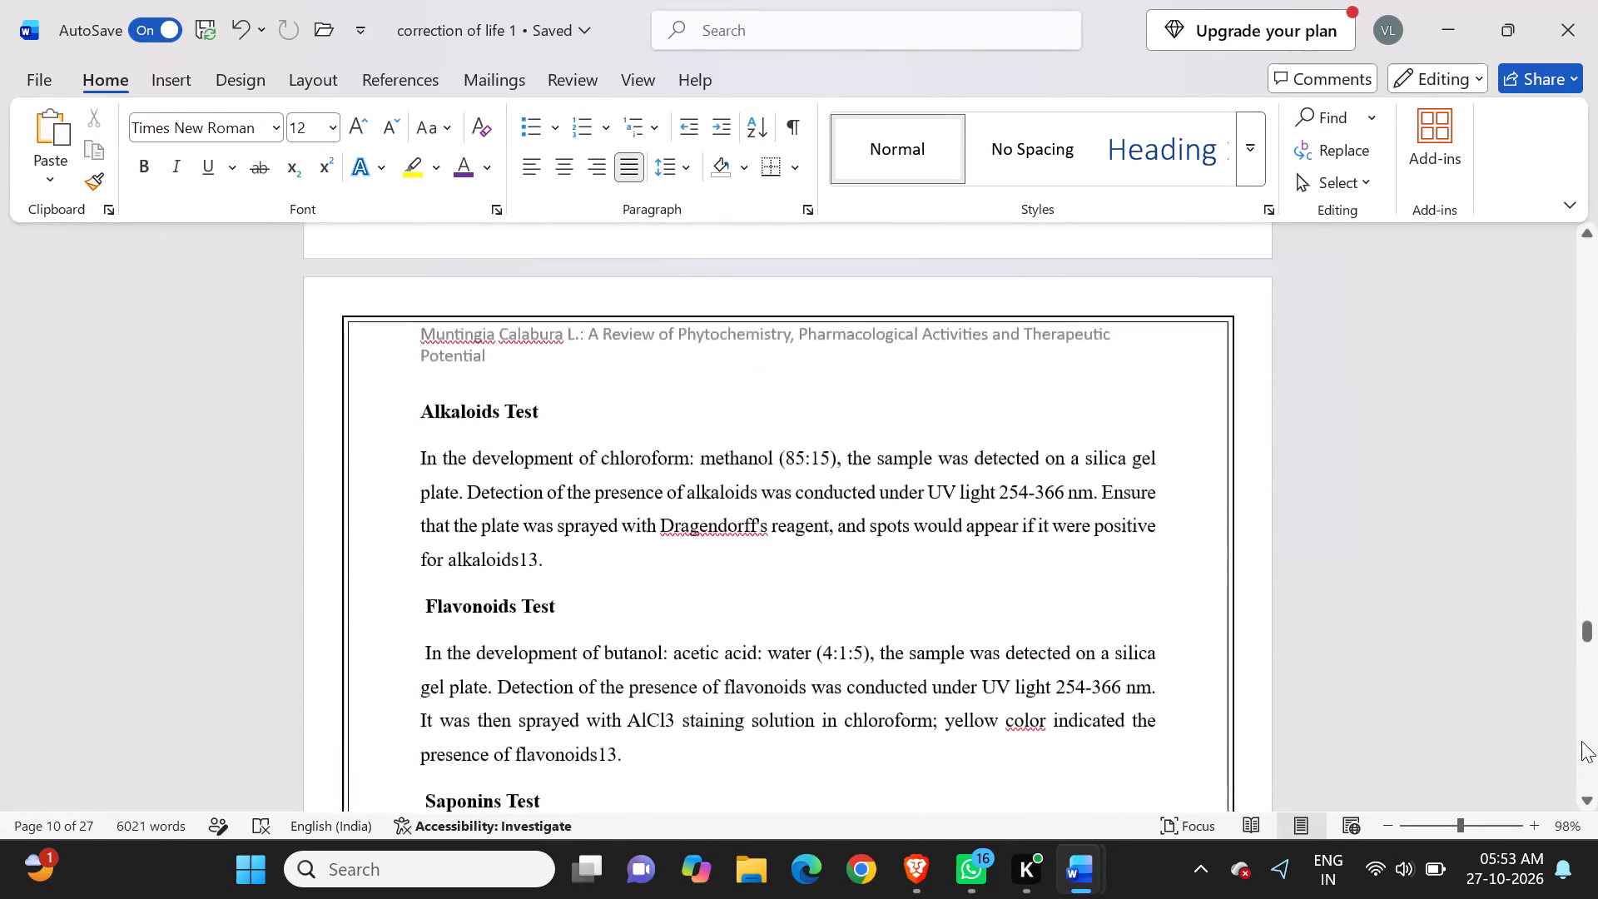
{"action": "scroll", "coordinate": [1581, 741], "scroll_direction": "down", "scroll_amount": 15}
{"action": "scroll", "coordinate": [1581, 741], "scroll_direction": "down", "scroll_amount": 11}
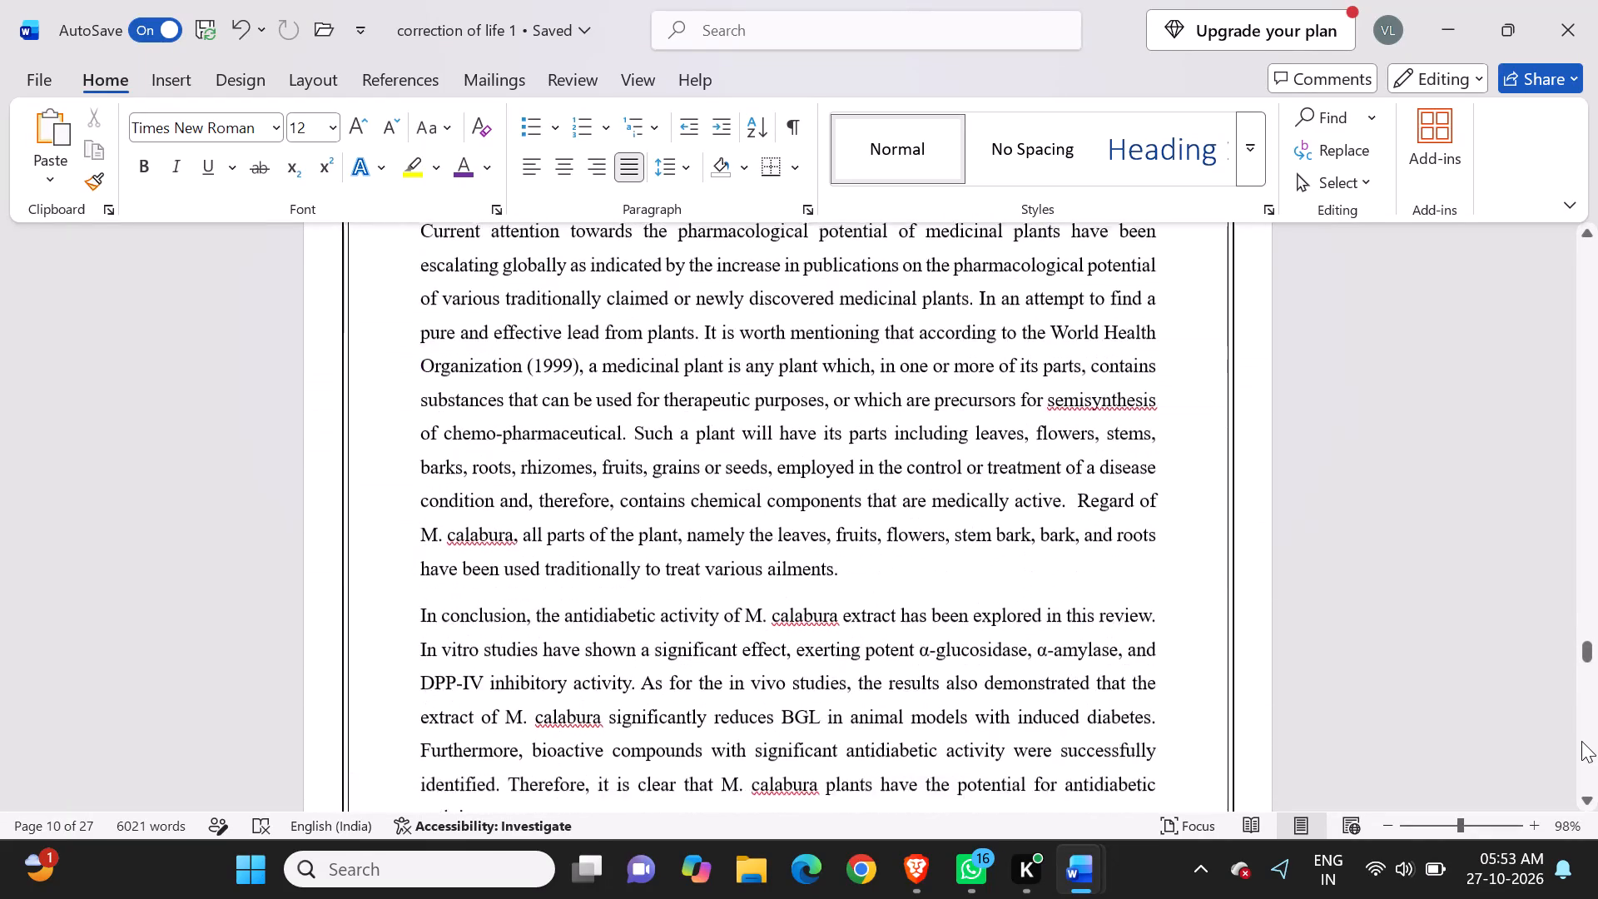
{"action": "scroll", "coordinate": [1581, 741], "scroll_direction": "down", "scroll_amount": 17}
{"action": "scroll", "coordinate": [1581, 741], "scroll_direction": "down", "scroll_amount": 9}
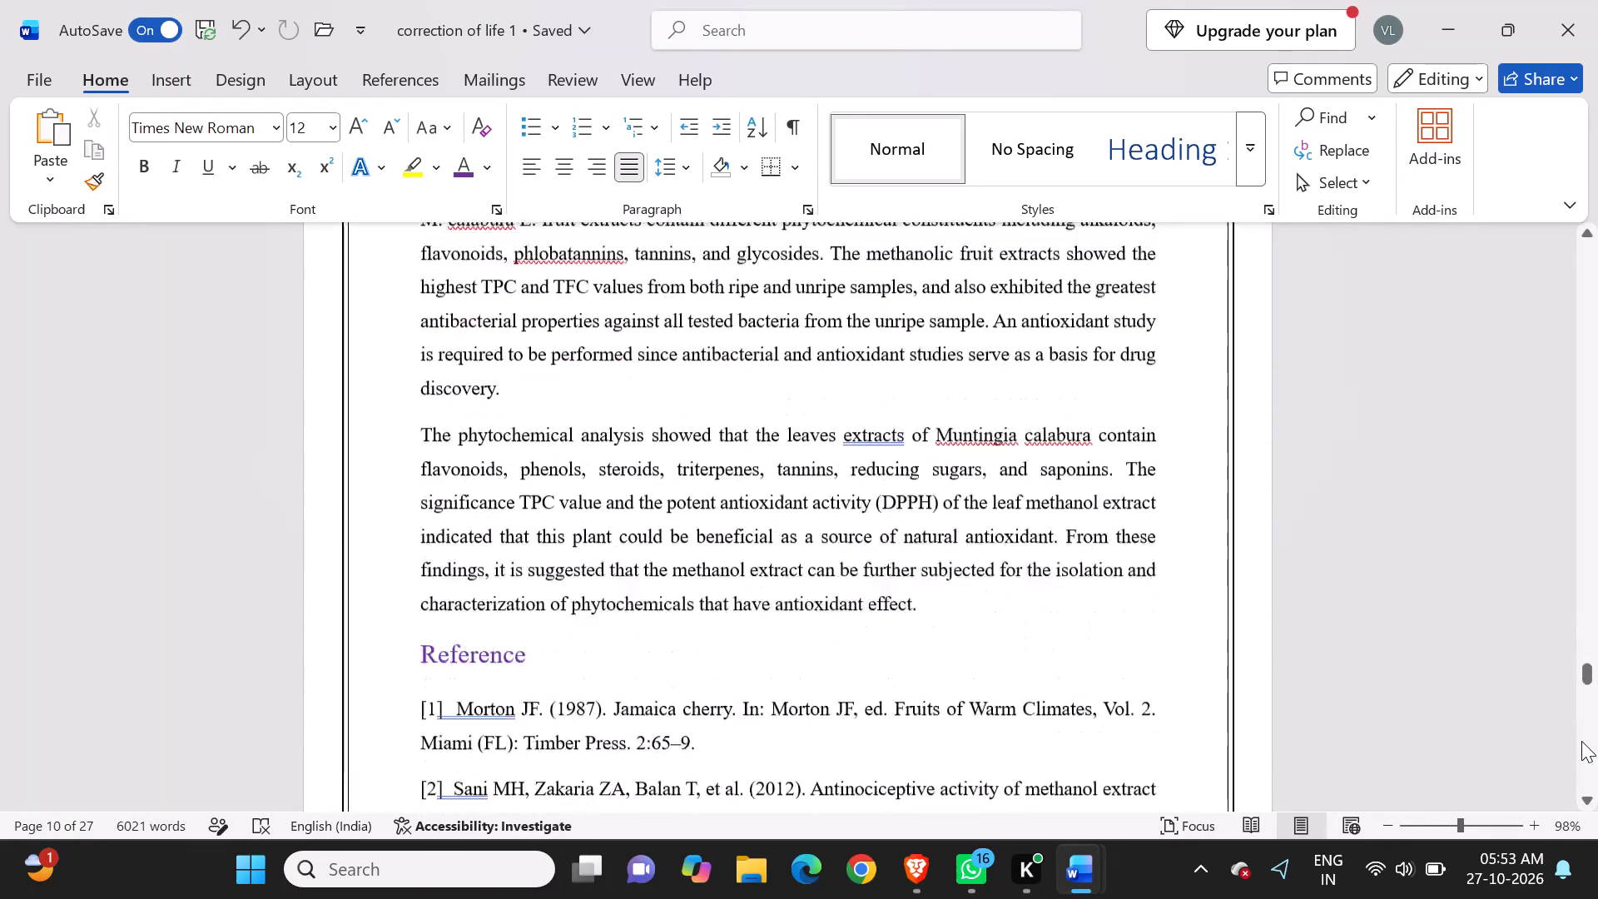
{"action": "double_click", "coordinate": [1581, 741]}
{"action": "left_click", "coordinate": [1581, 741]}
{"action": "left_click", "coordinate": [1581, 741]}
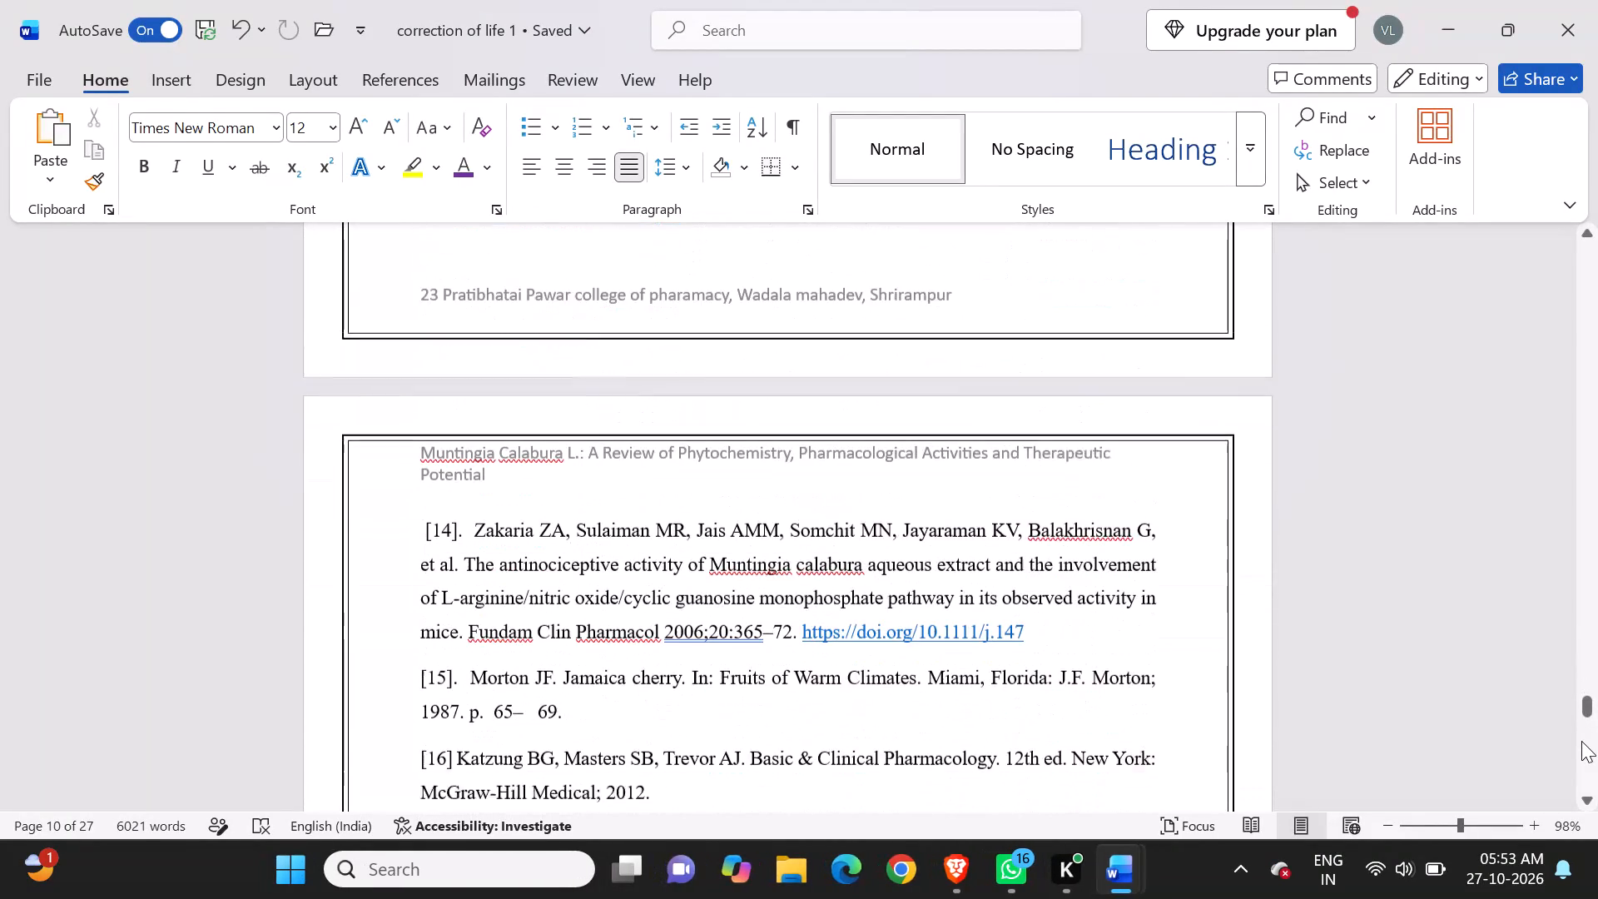
{"action": "scroll", "coordinate": [1581, 741], "scroll_direction": "down", "scroll_amount": 5}
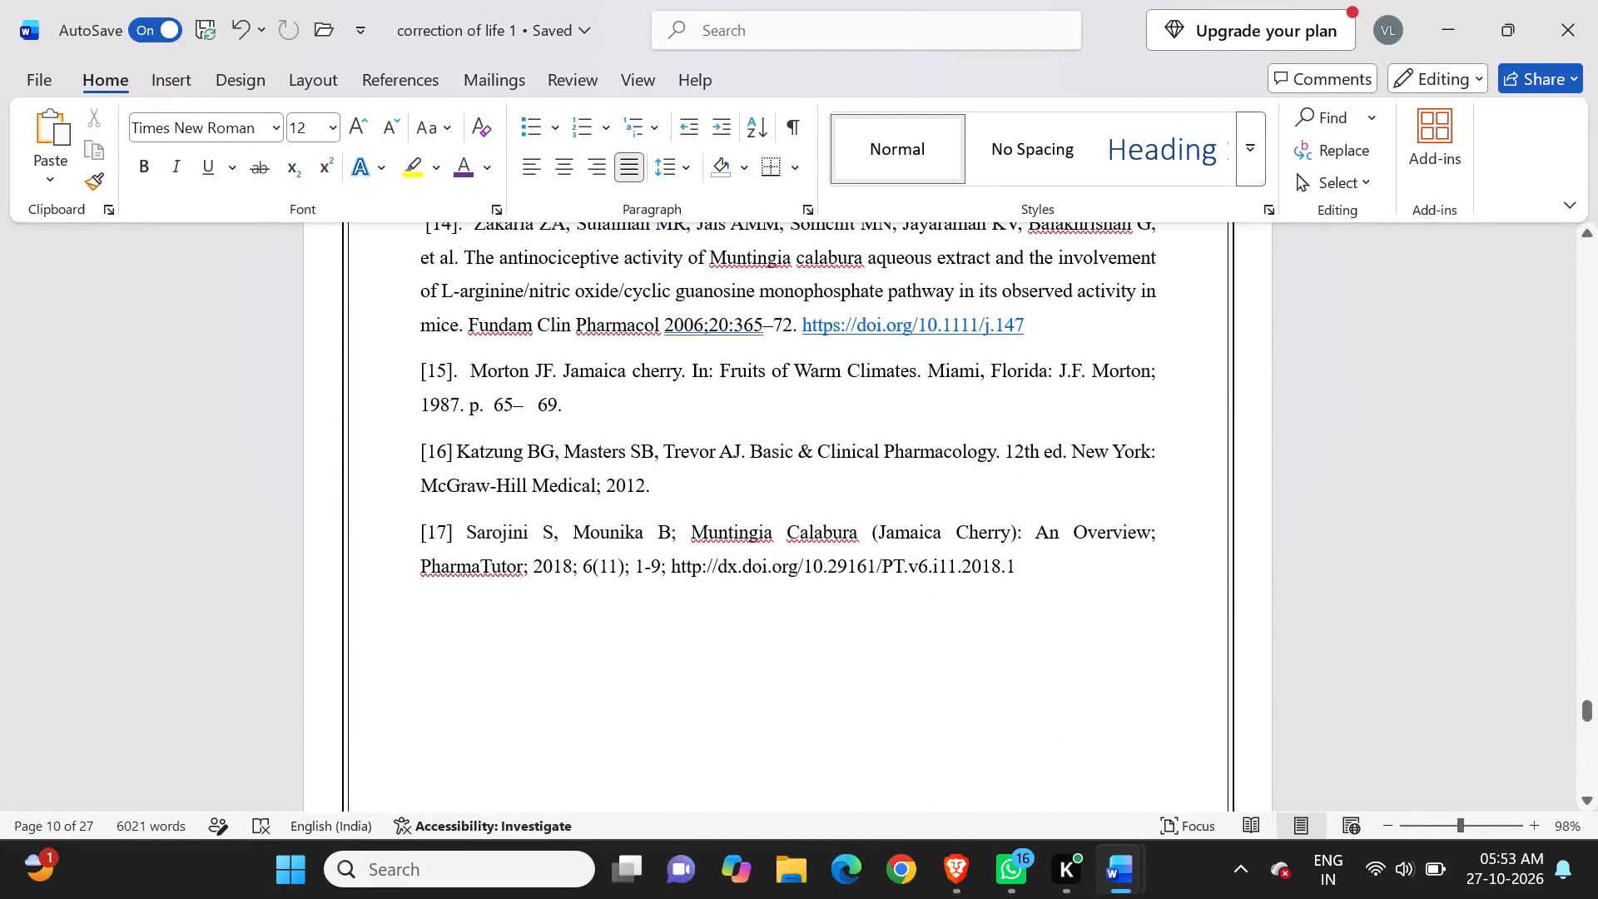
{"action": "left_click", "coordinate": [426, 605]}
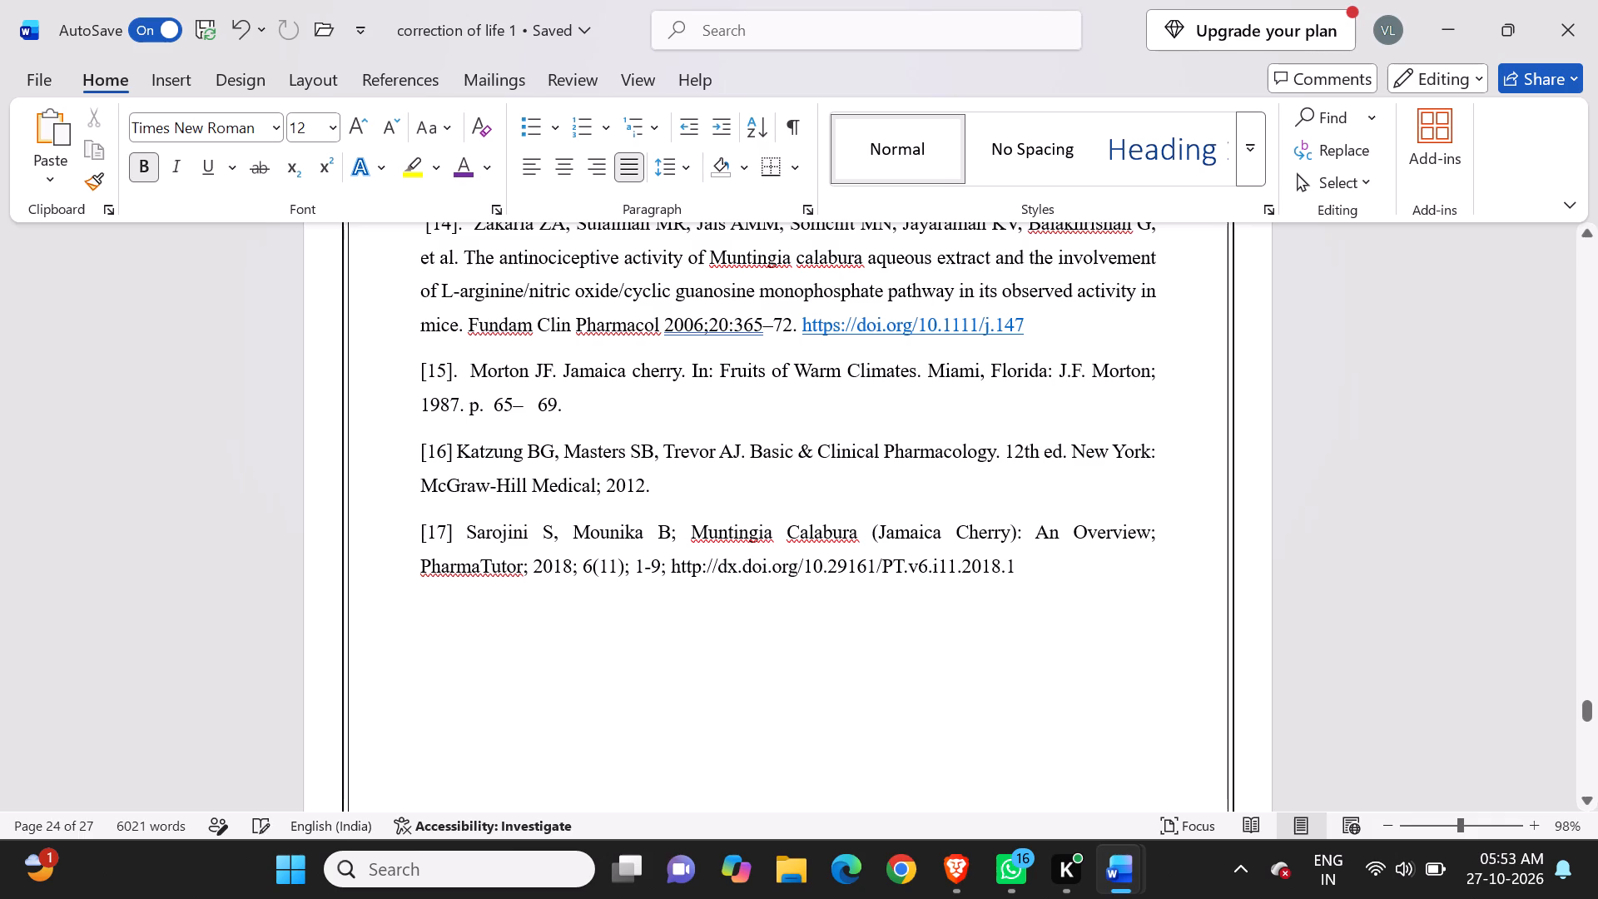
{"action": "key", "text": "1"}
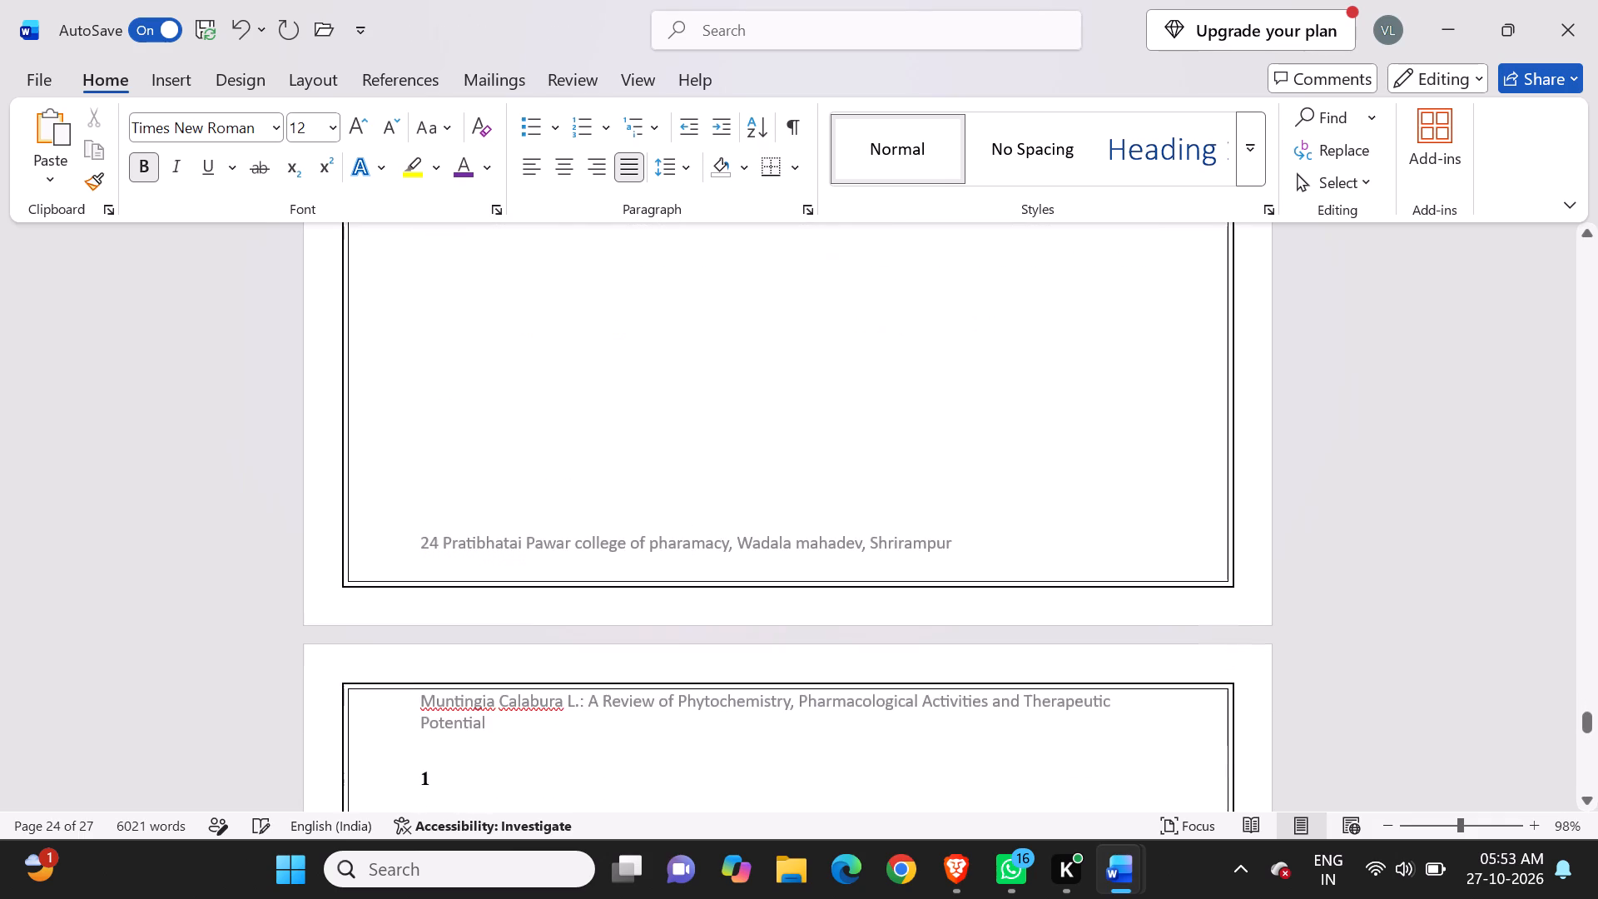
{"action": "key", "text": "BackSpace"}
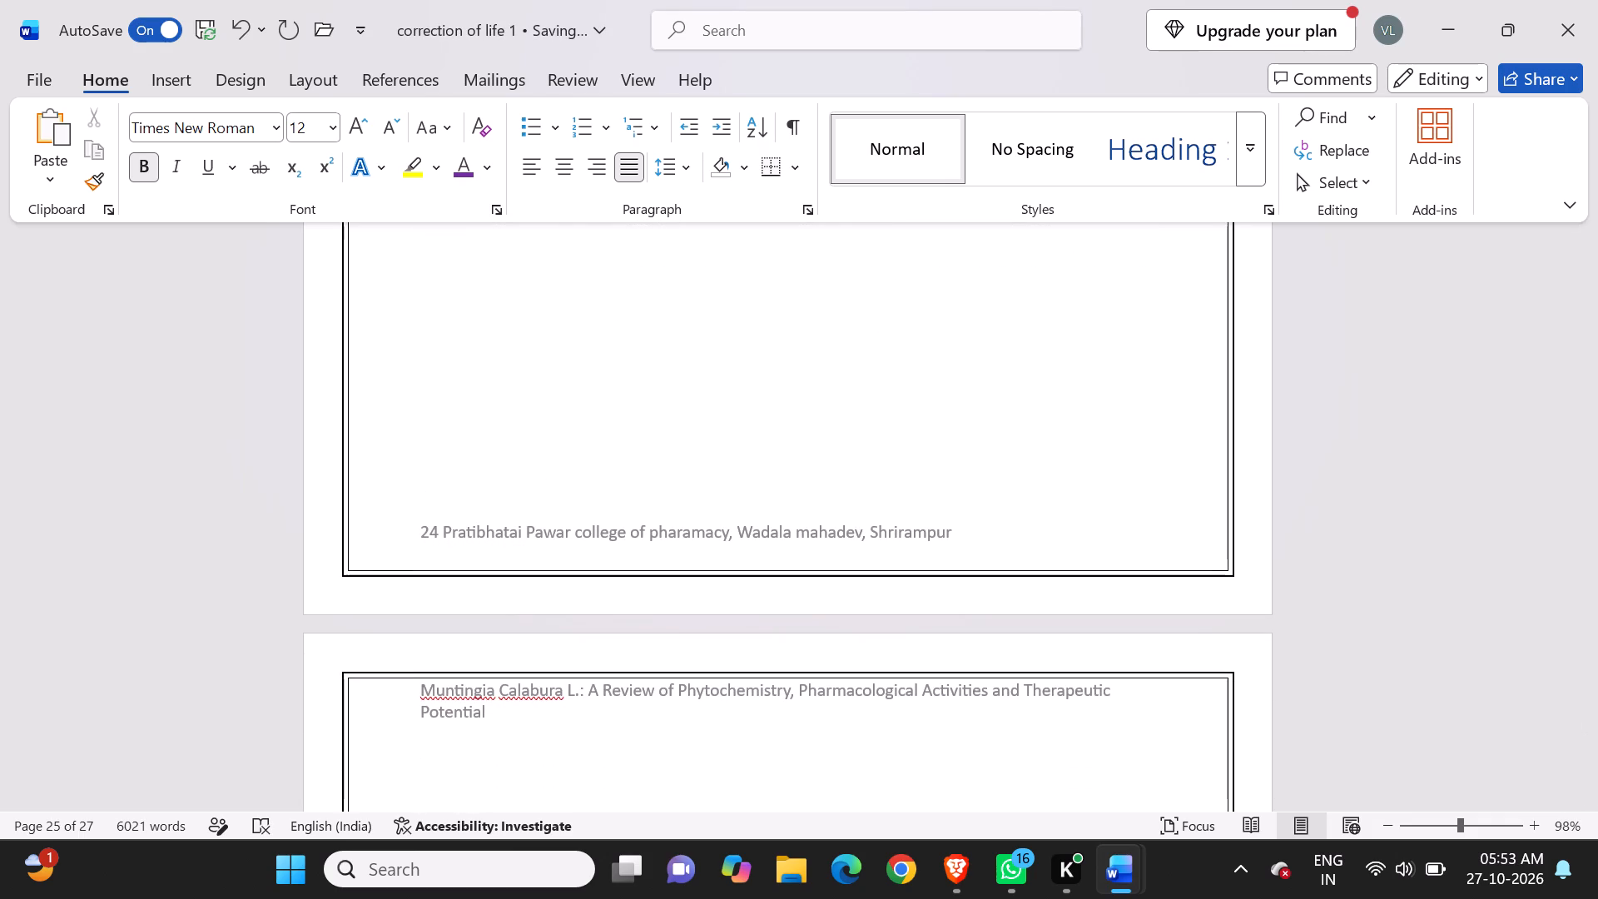
{"action": "key", "text": "BackSpace"}
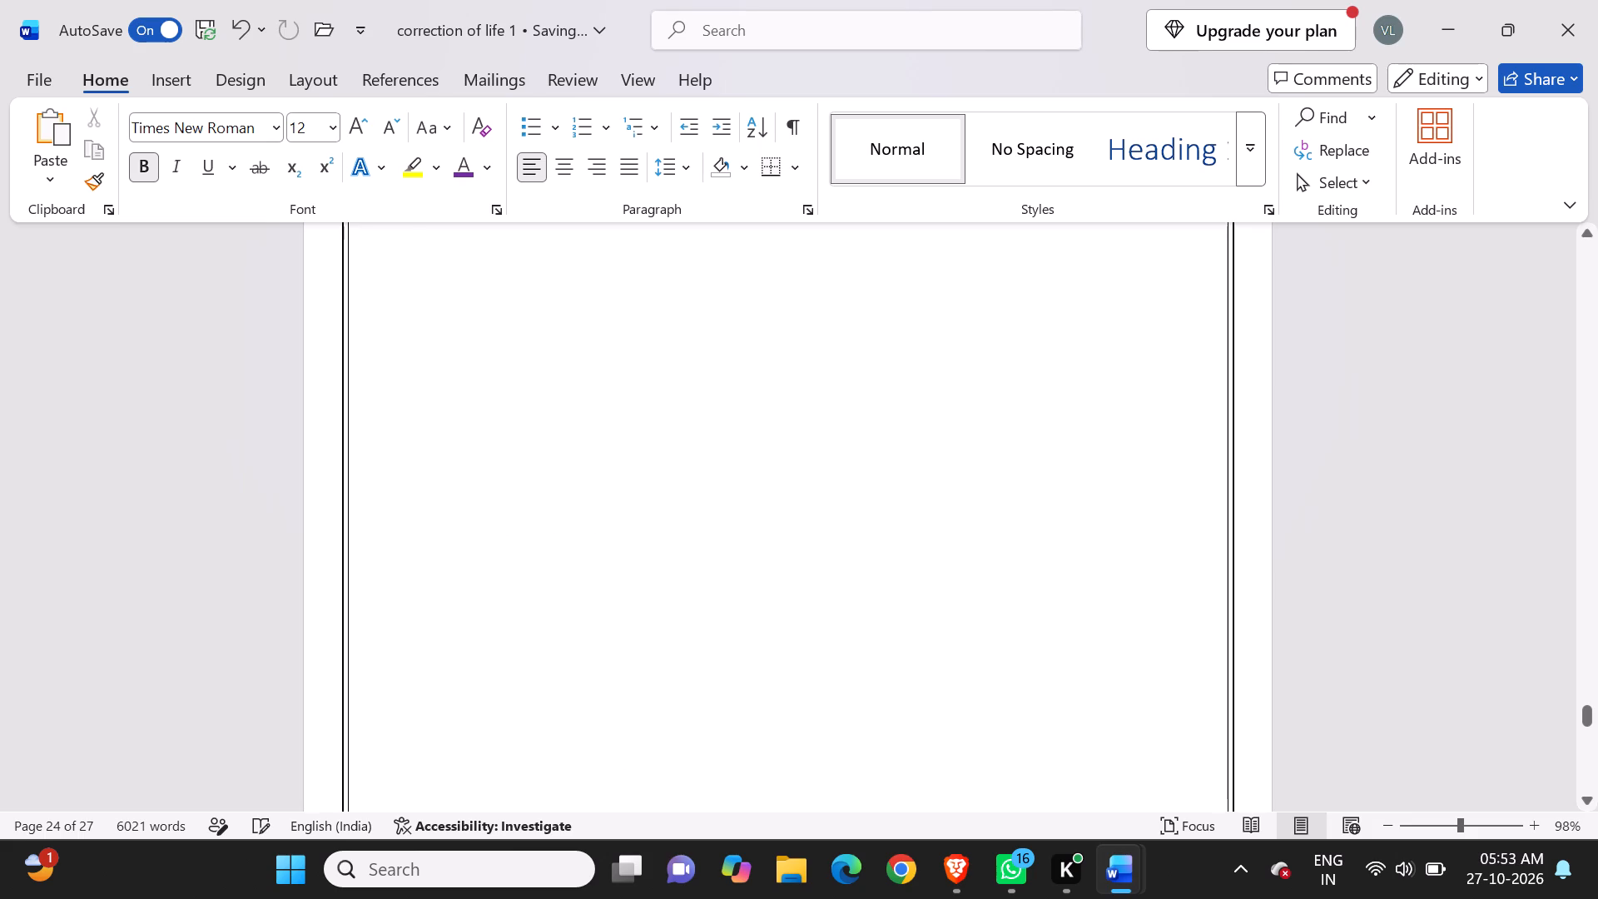
{"action": "scroll", "coordinate": [450, 637], "scroll_direction": "up", "scroll_amount": 3}
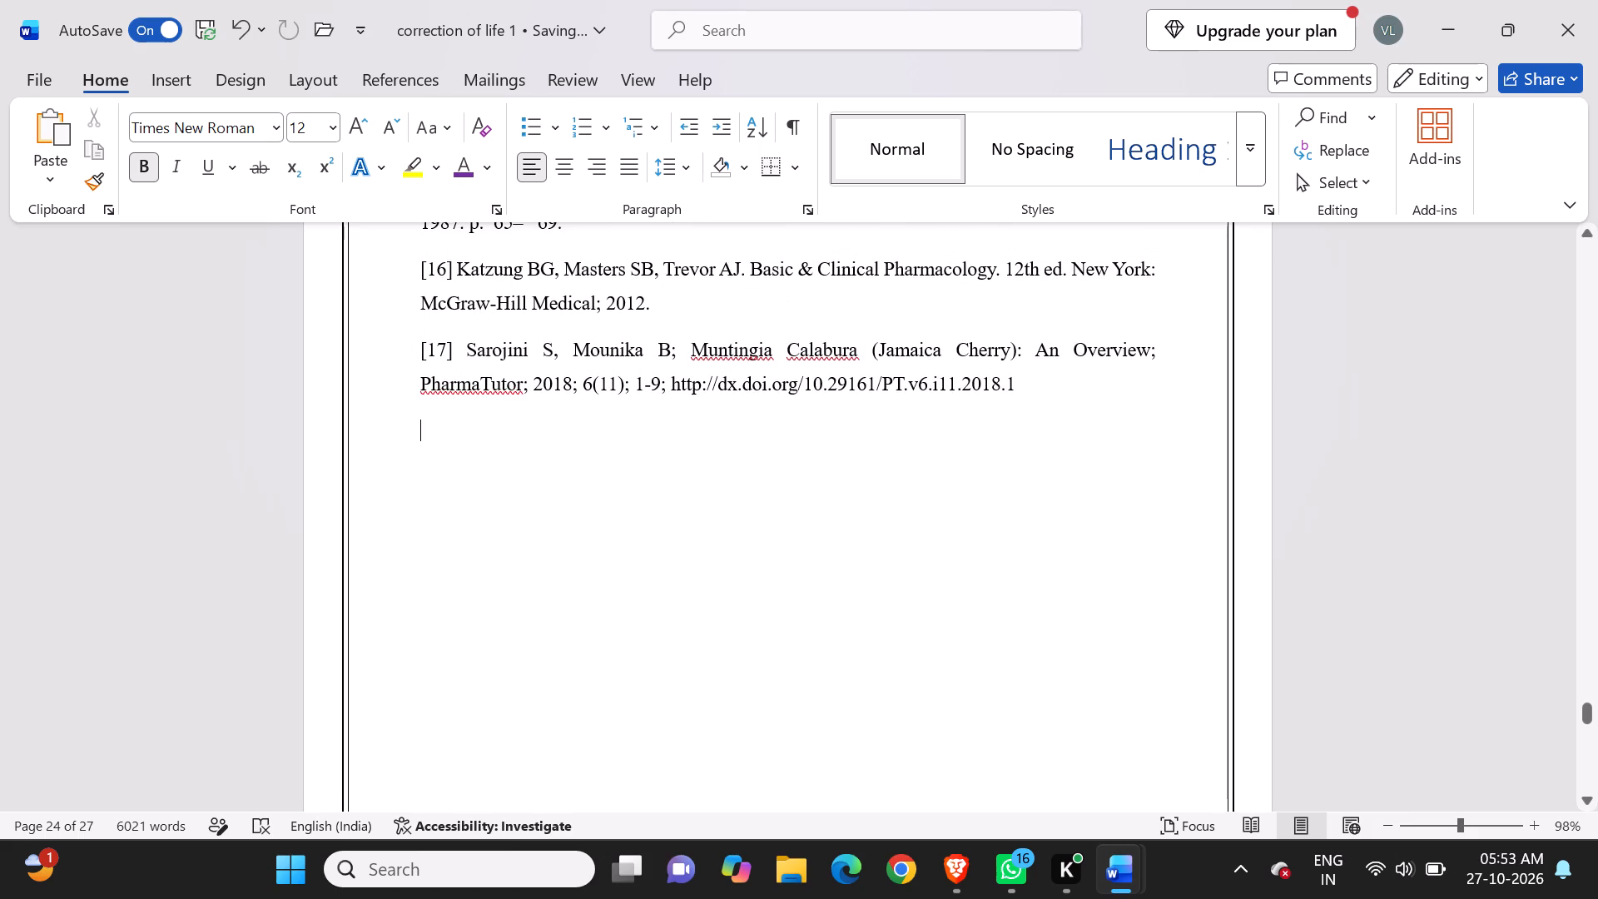
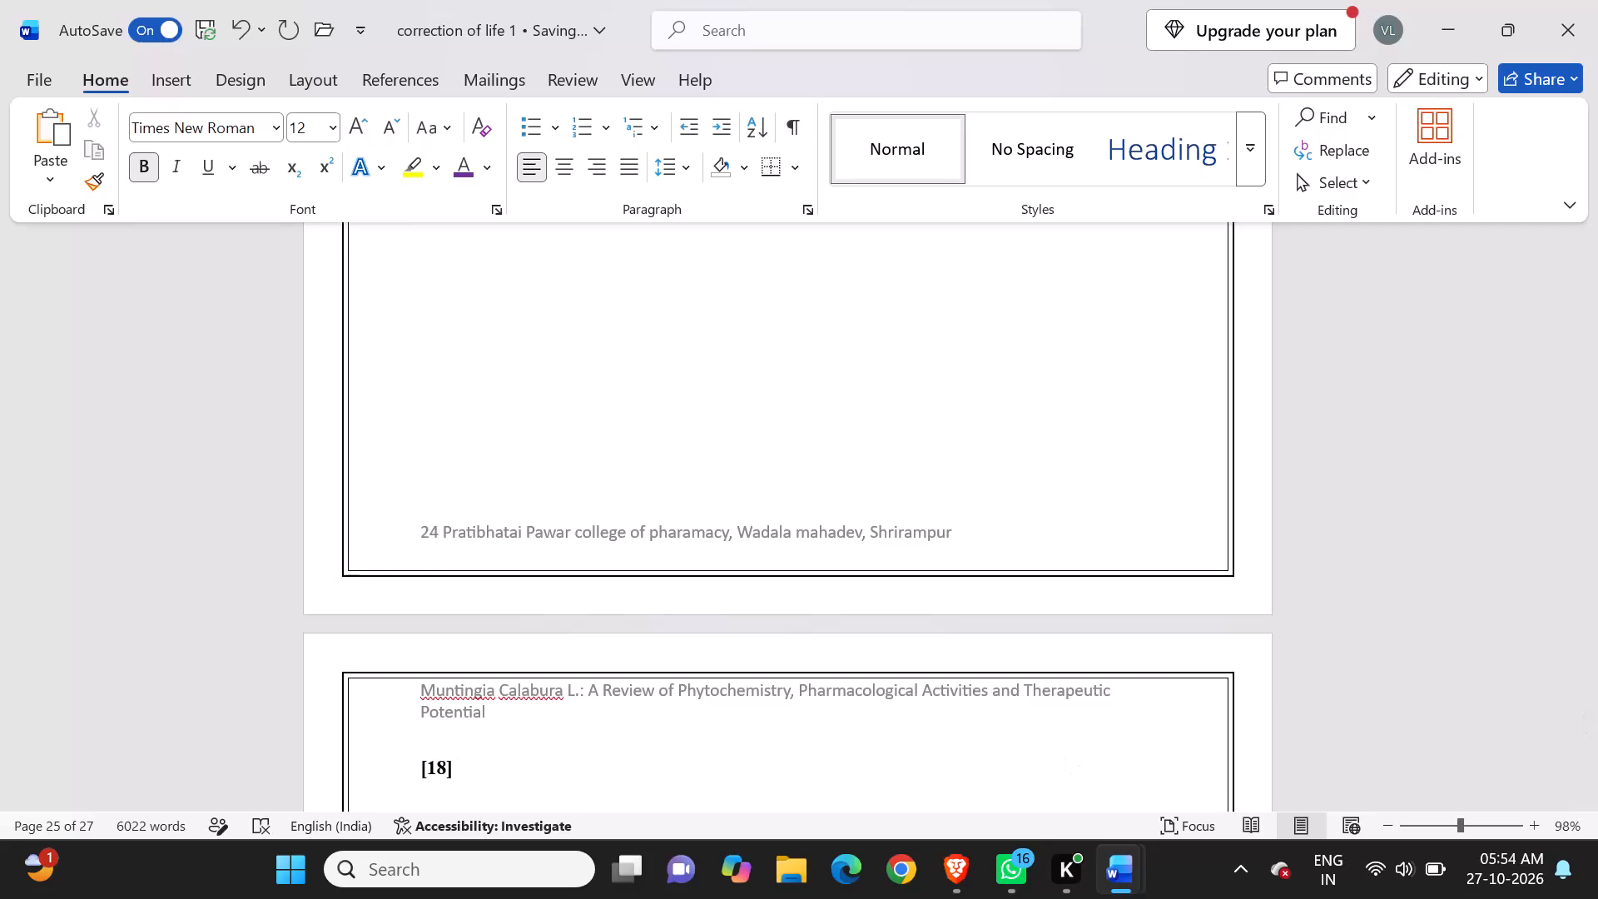
Paste the copied Kaneda et al. 1991 Journal of Natural Products reference, including its DOI link, after the number [18] in the reference list.
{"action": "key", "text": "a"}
{"action": "key", "text": "BackSpace"}
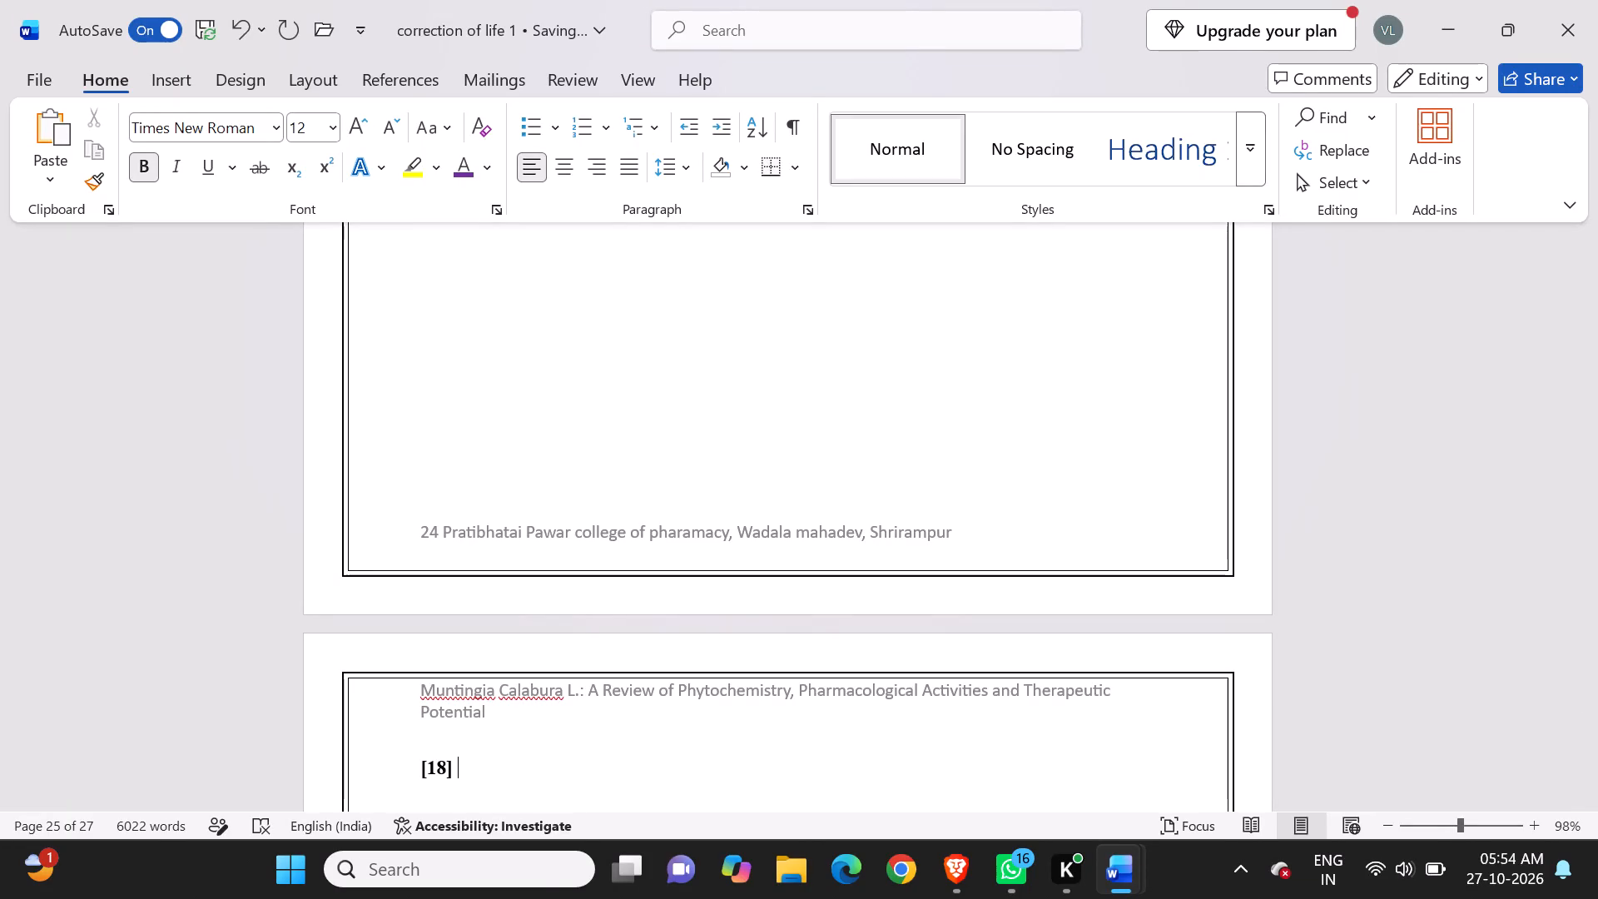
{"action": "key", "text": "ctrl+v"}
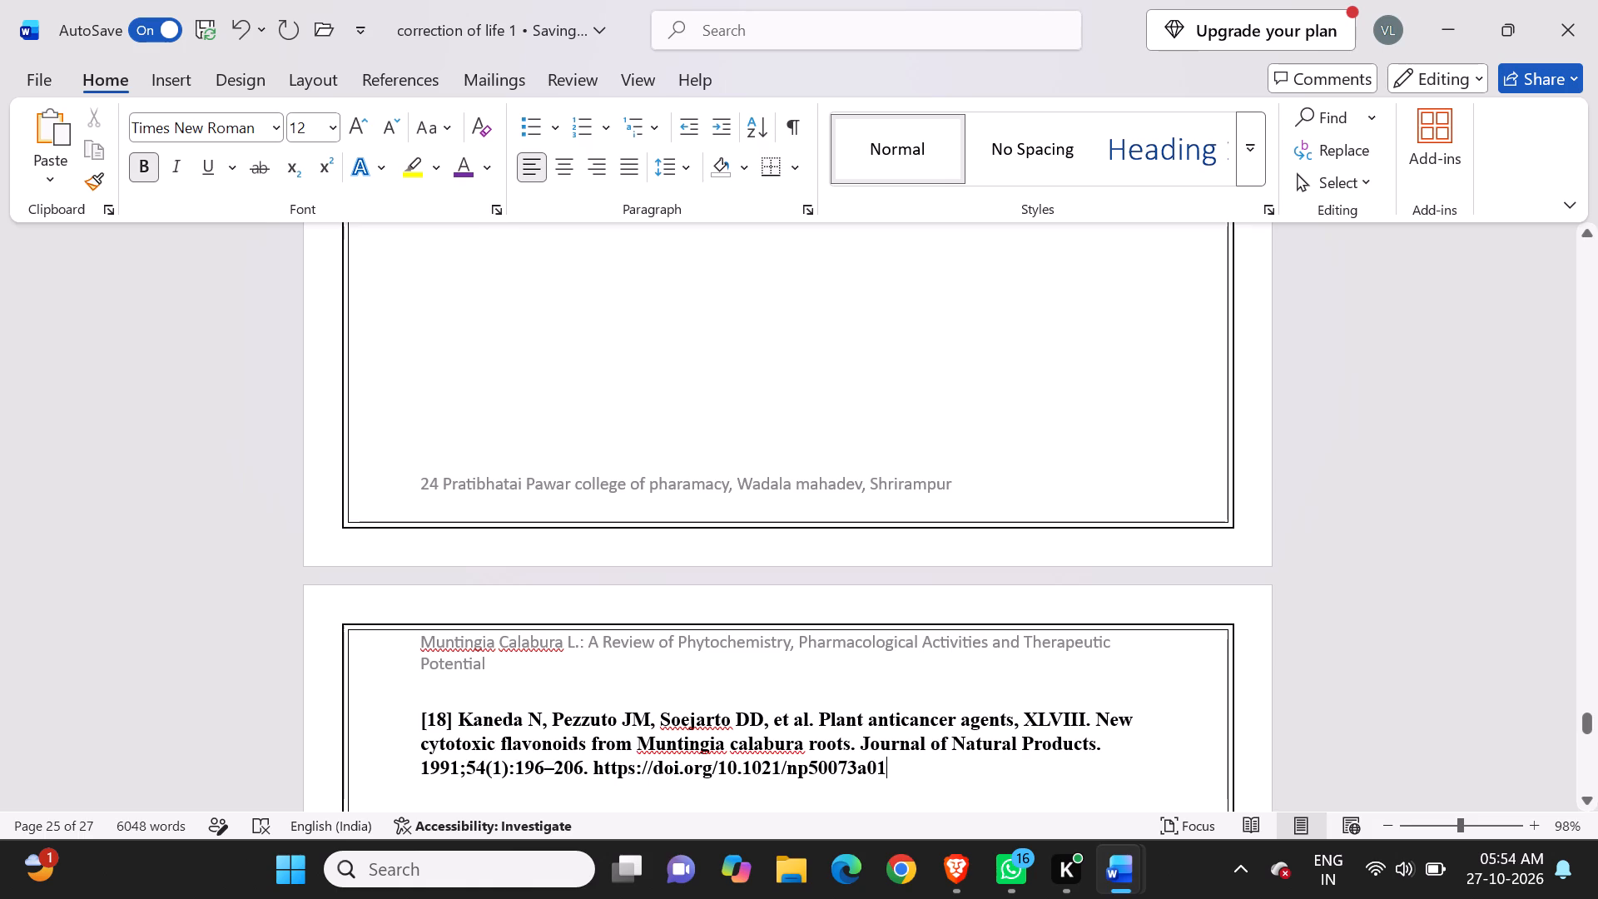
Select the entire reference entry [18], from its number through the DOI link.
{"action": "left_click_drag", "start_coordinate": [409, 724], "coordinate": [950, 756]}
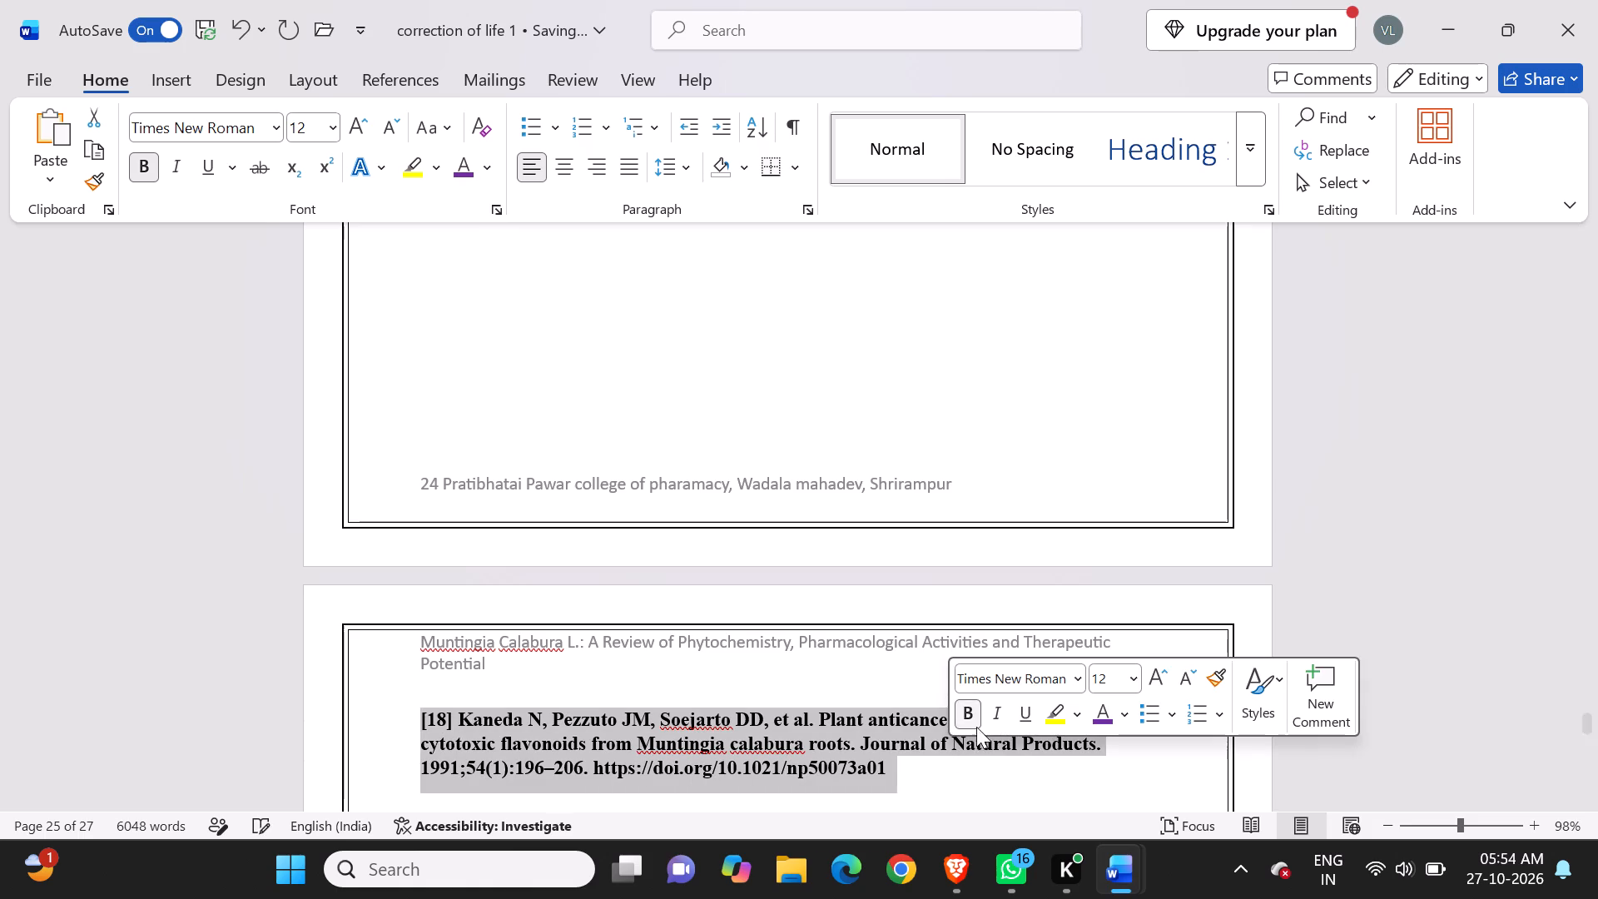
Remove the bold formatting from reference [18], the Kaneda et al. entry in the Reference list.
{"action": "left_click", "coordinate": [976, 724]}
Delete the page gap before reference [18] so the entry directly follows reference [17].
{"action": "left_click", "coordinate": [414, 707]}
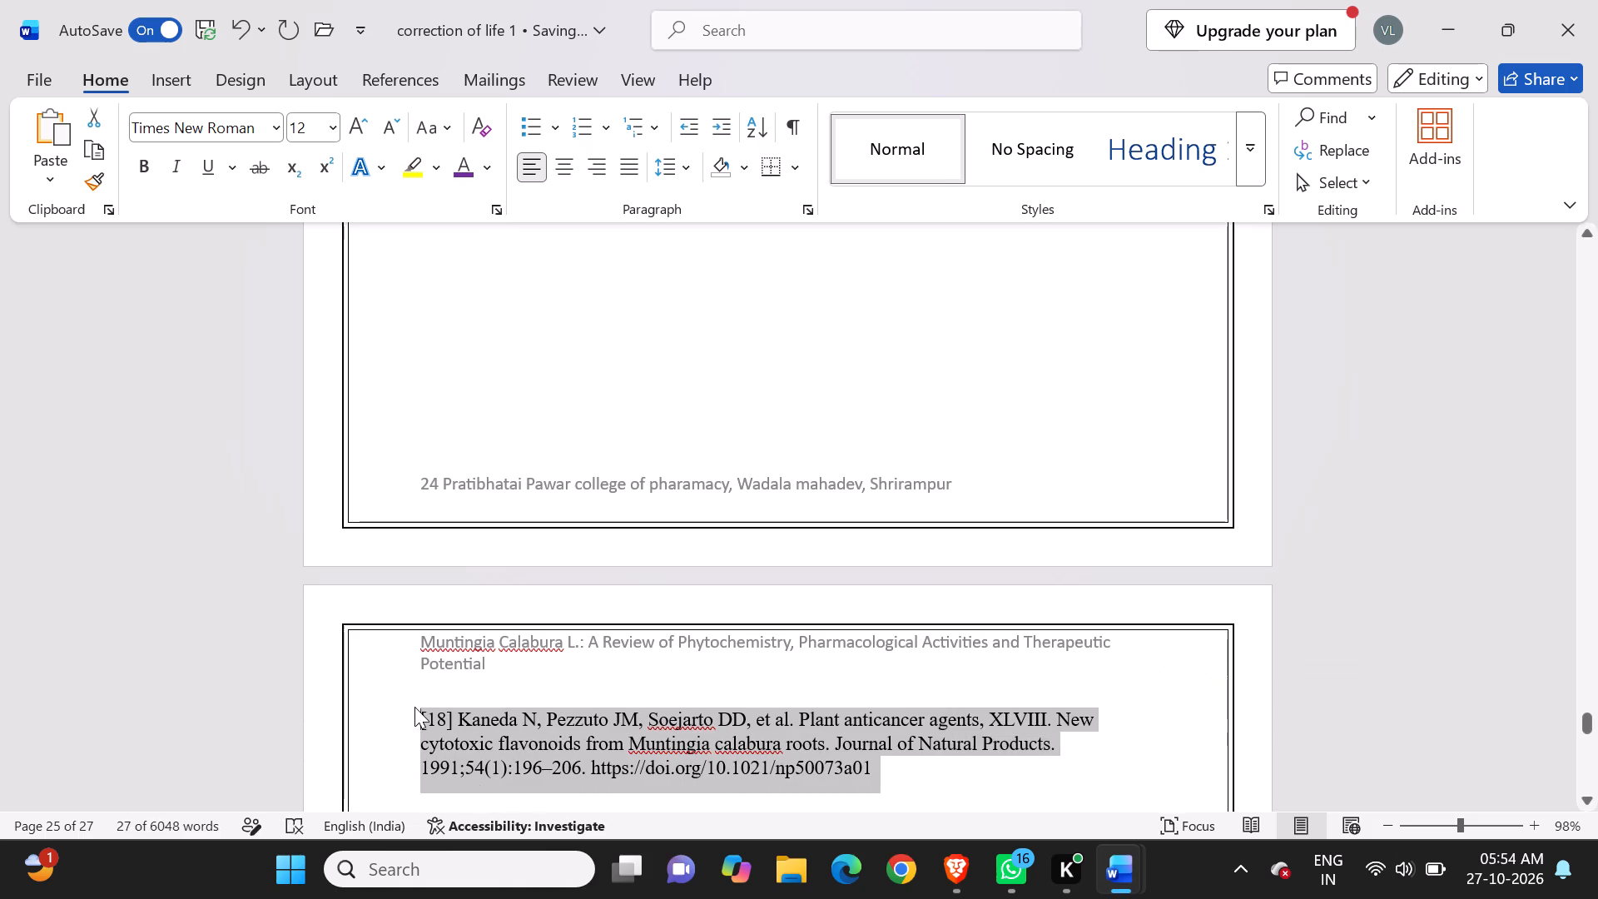
{"action": "key", "text": "BackSpace"}
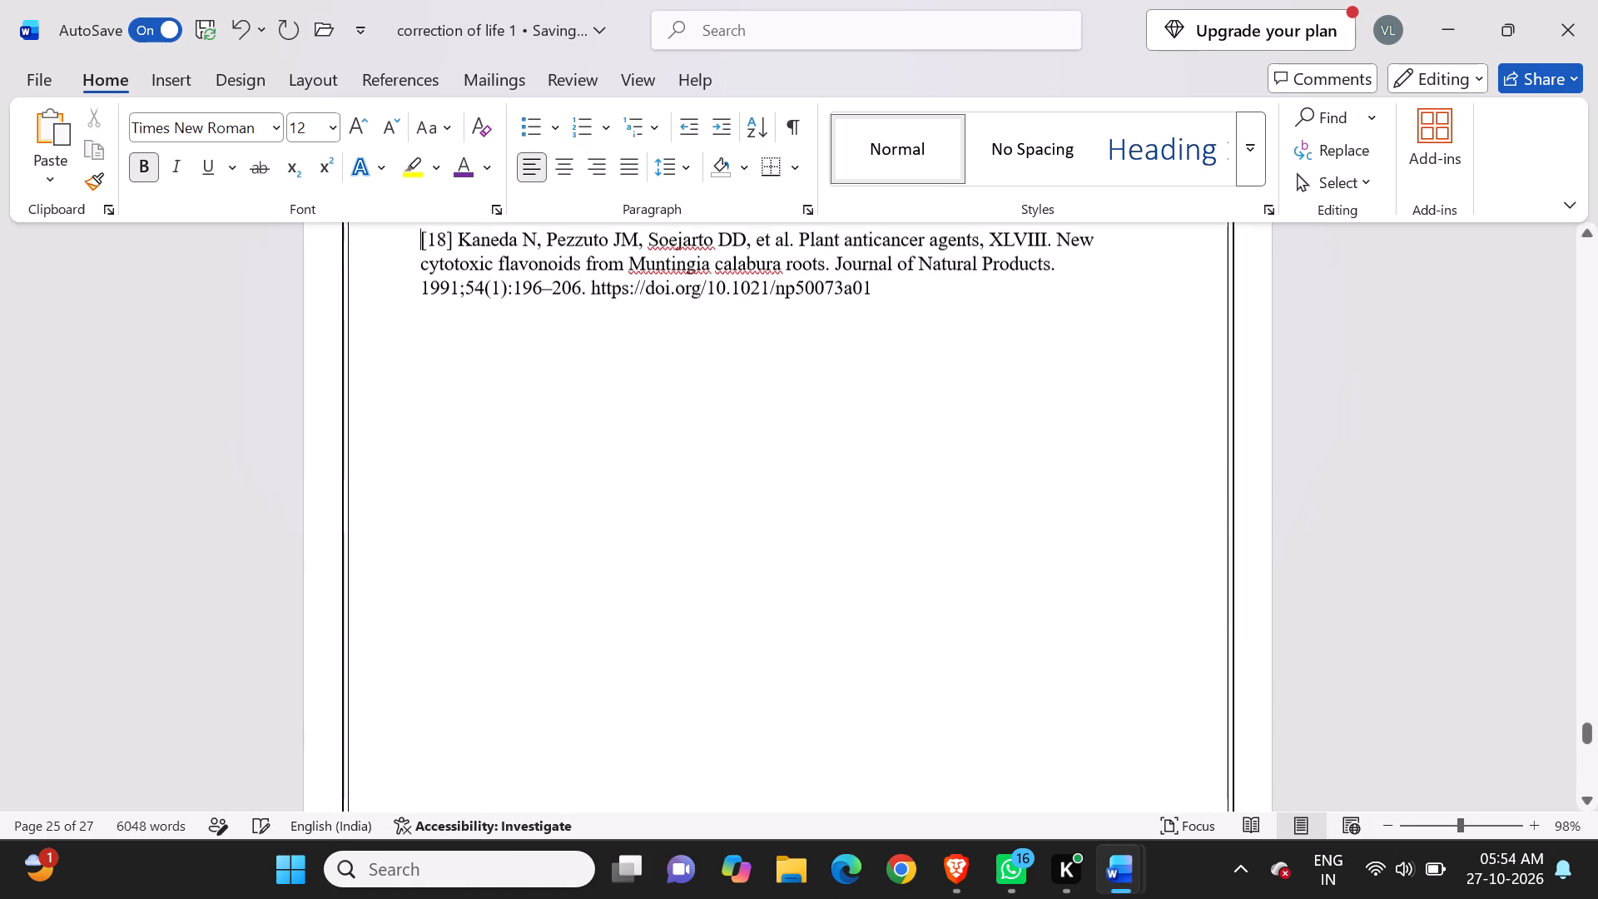
{"action": "scroll", "coordinate": [435, 716], "scroll_direction": "up", "scroll_amount": 2}
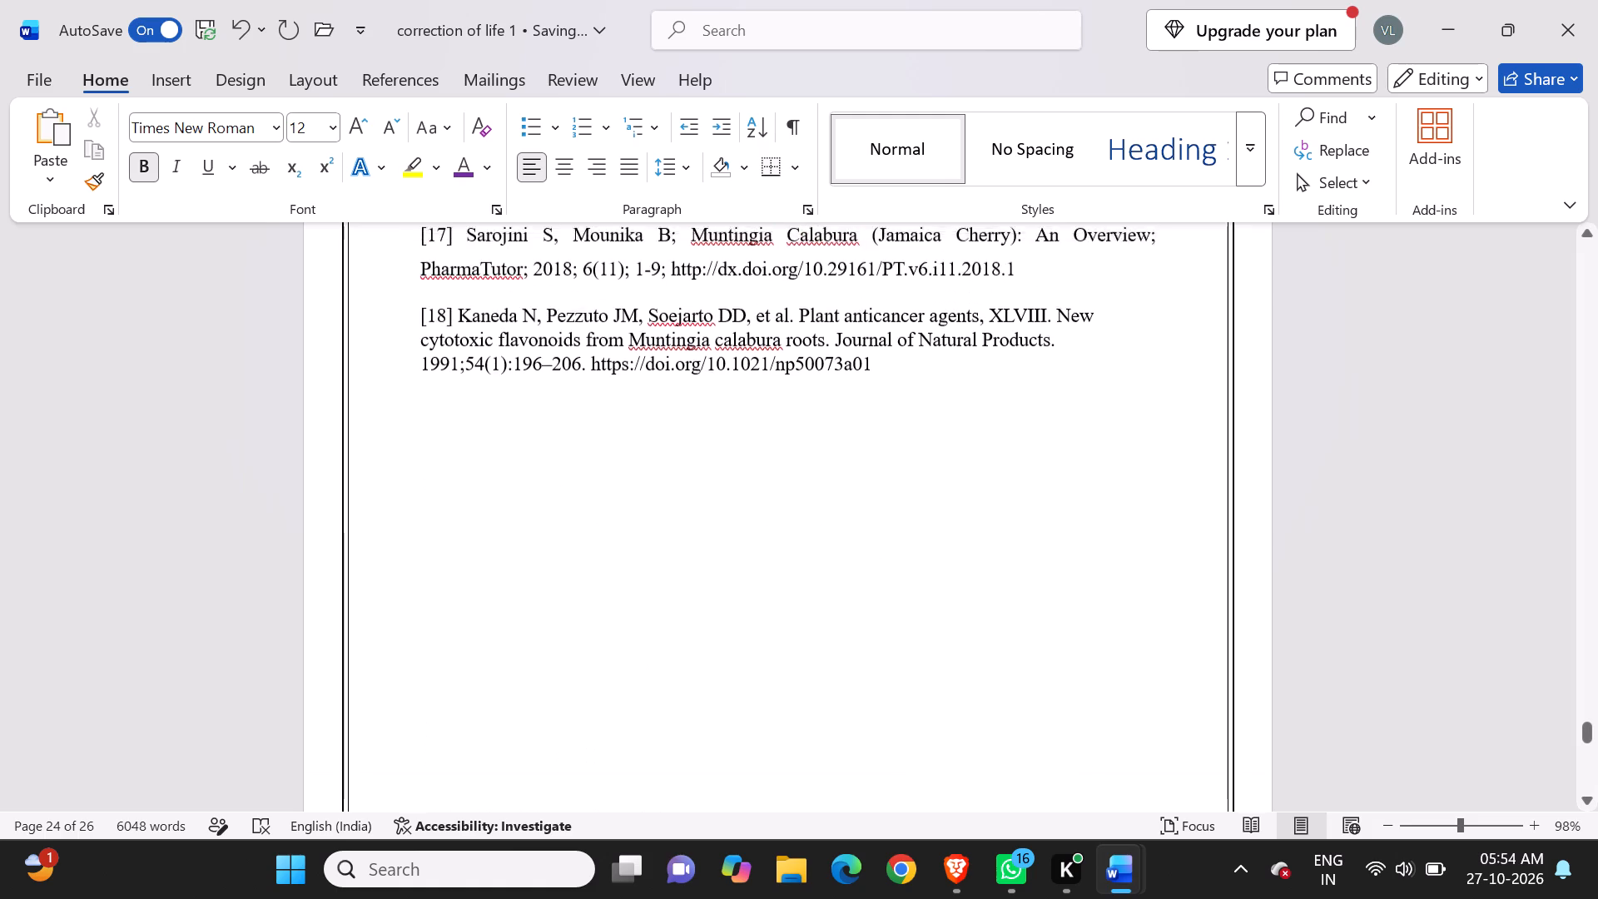
{"action": "scroll", "coordinate": [439, 708], "scroll_direction": "up", "scroll_amount": 1}
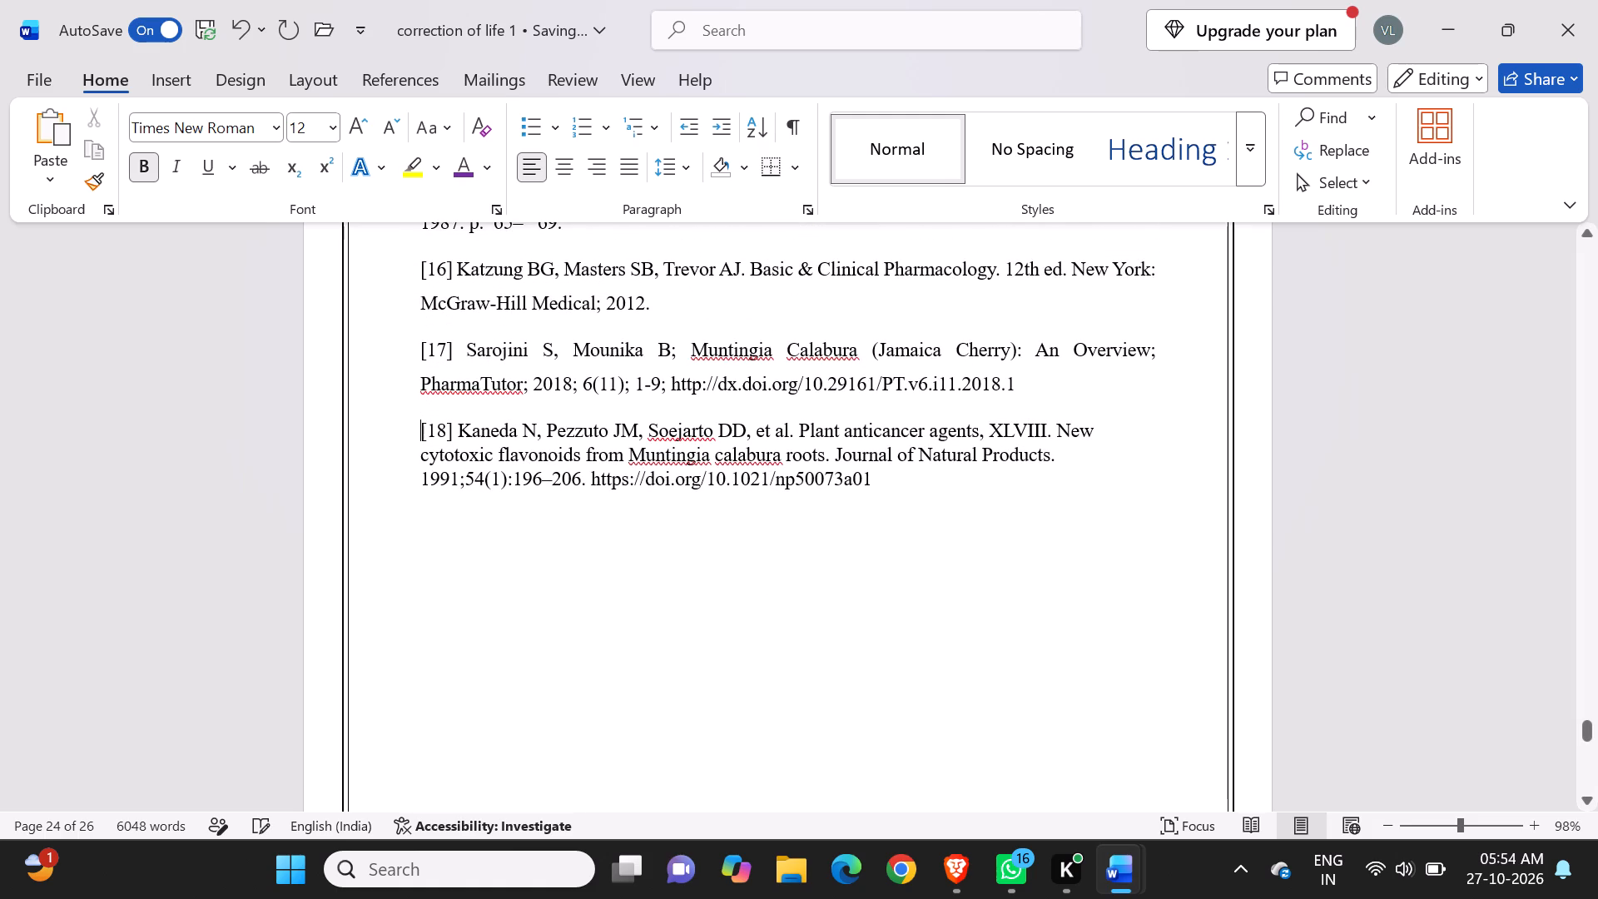
{"action": "scroll", "coordinate": [427, 619], "scroll_direction": "up", "scroll_amount": 4}
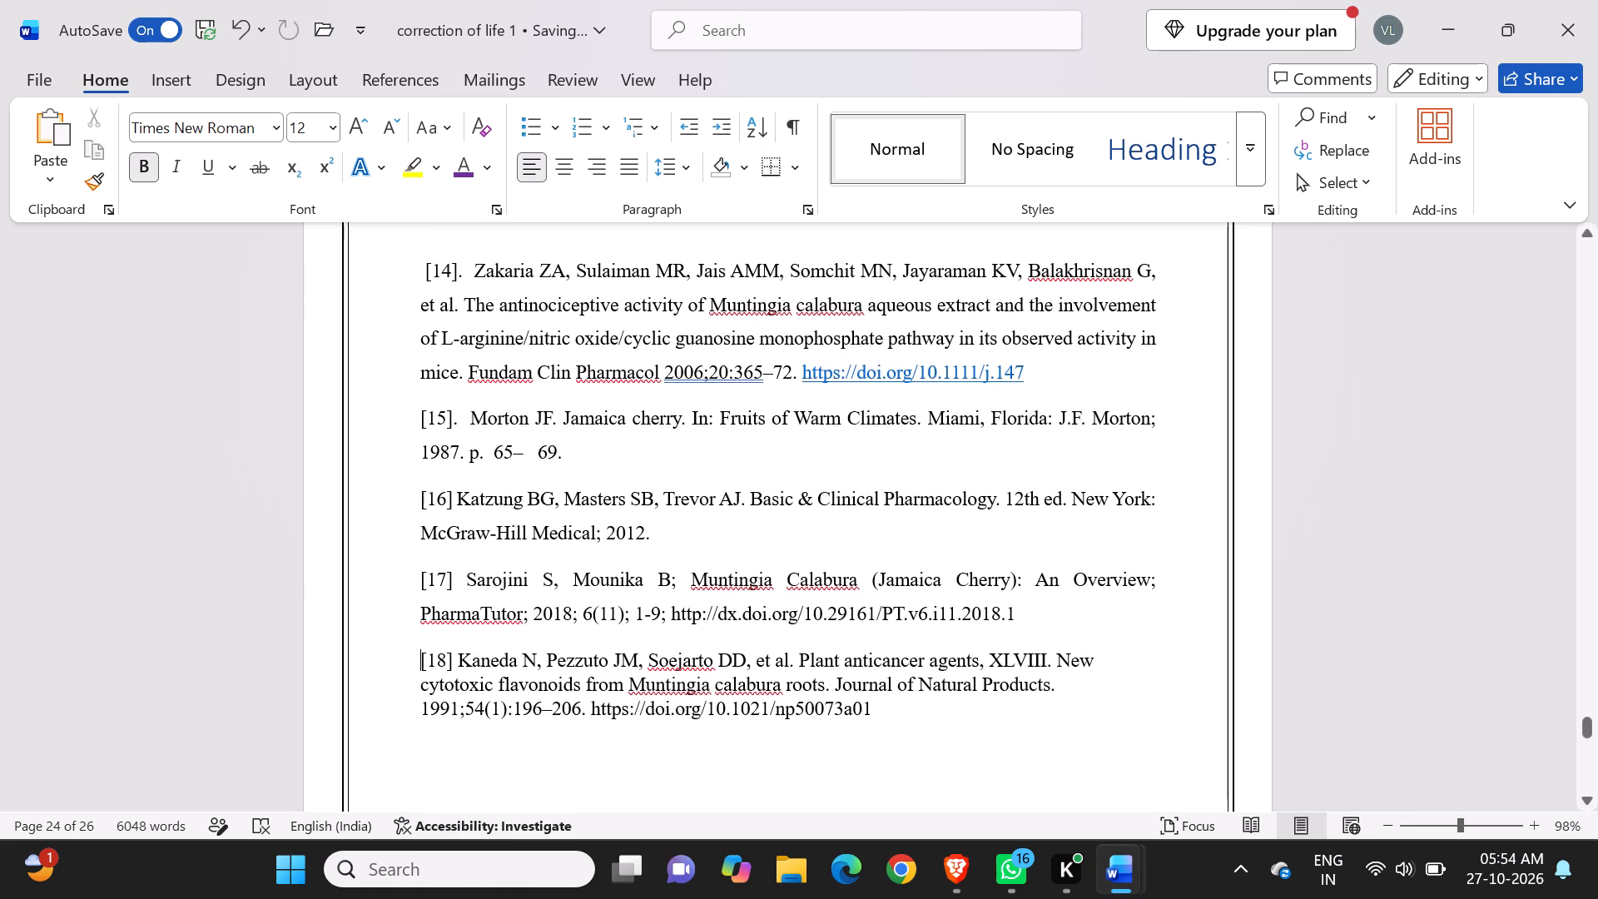
{"action": "scroll", "coordinate": [428, 619], "scroll_direction": "down", "scroll_amount": 2}
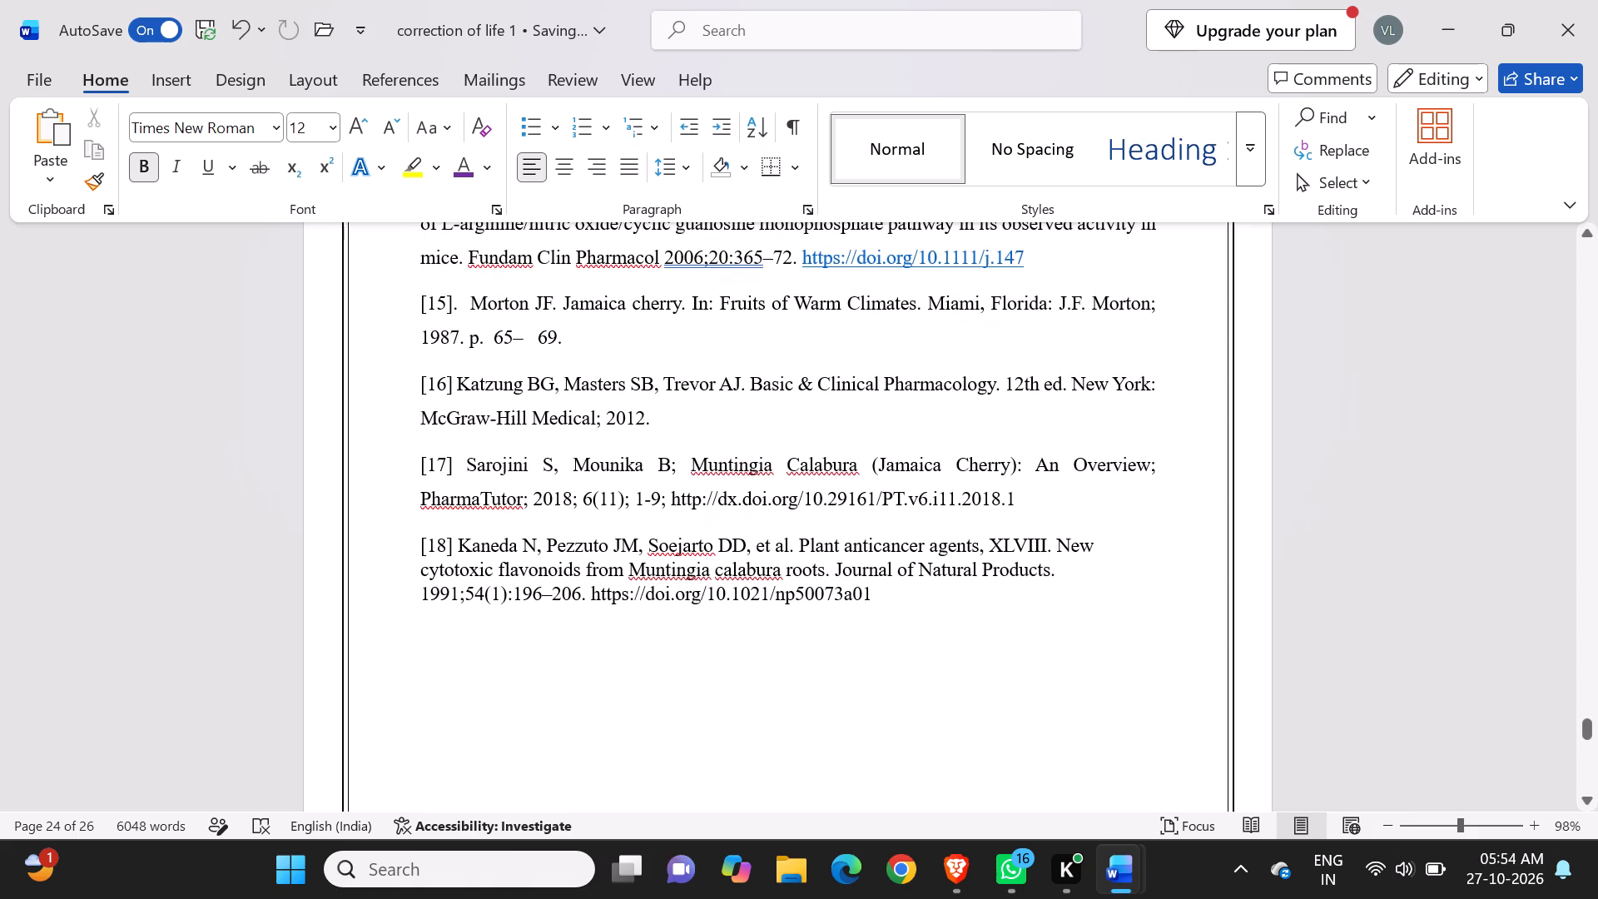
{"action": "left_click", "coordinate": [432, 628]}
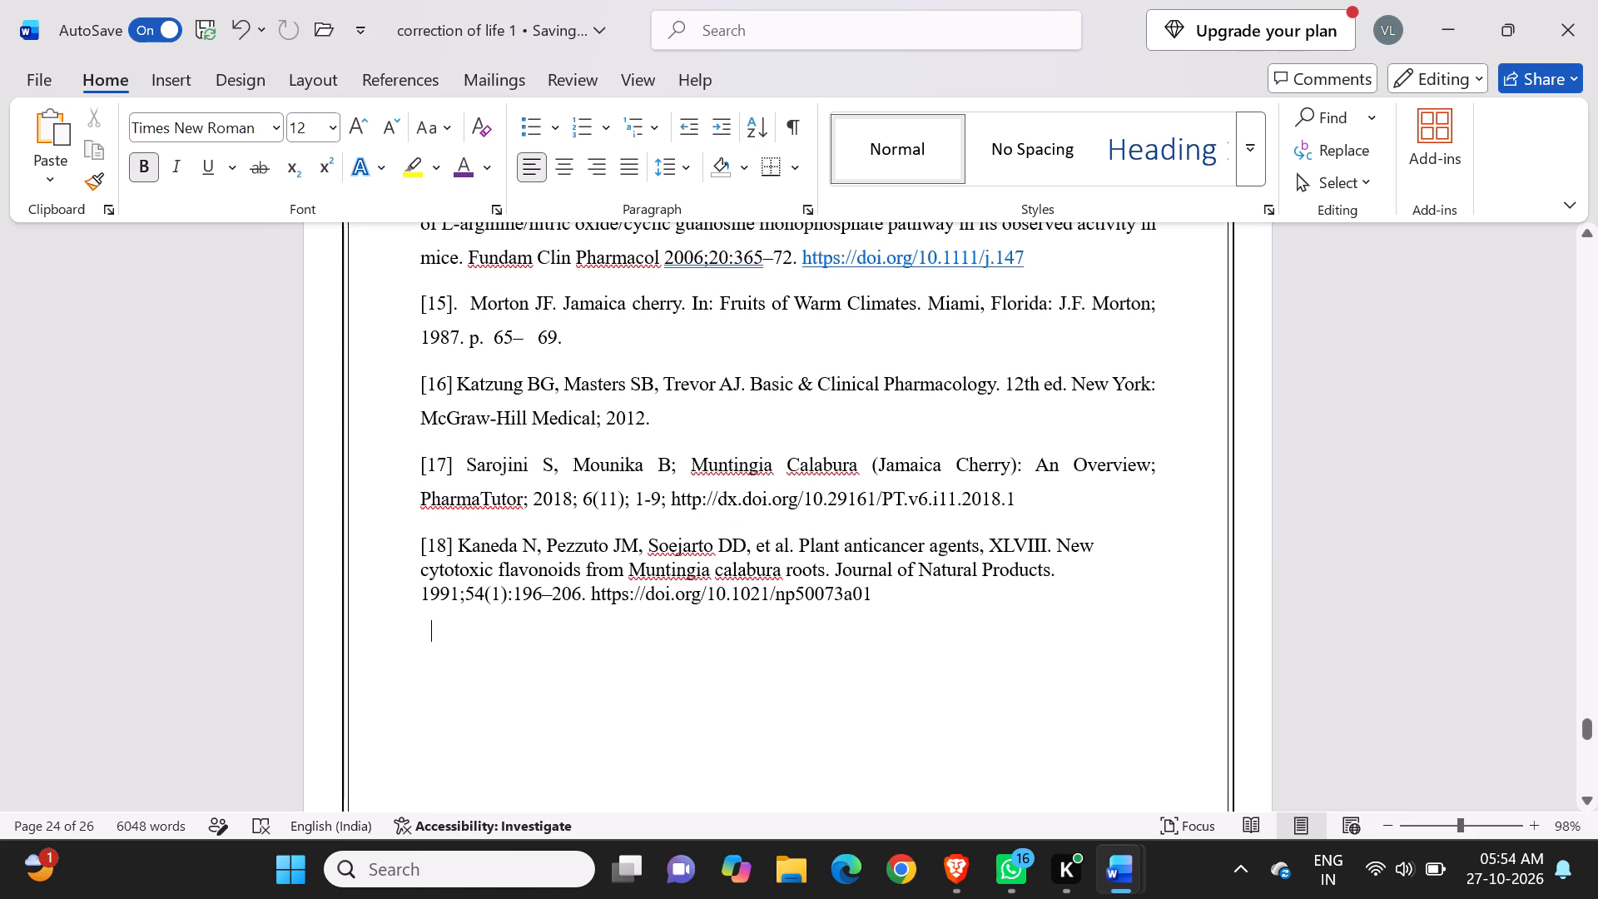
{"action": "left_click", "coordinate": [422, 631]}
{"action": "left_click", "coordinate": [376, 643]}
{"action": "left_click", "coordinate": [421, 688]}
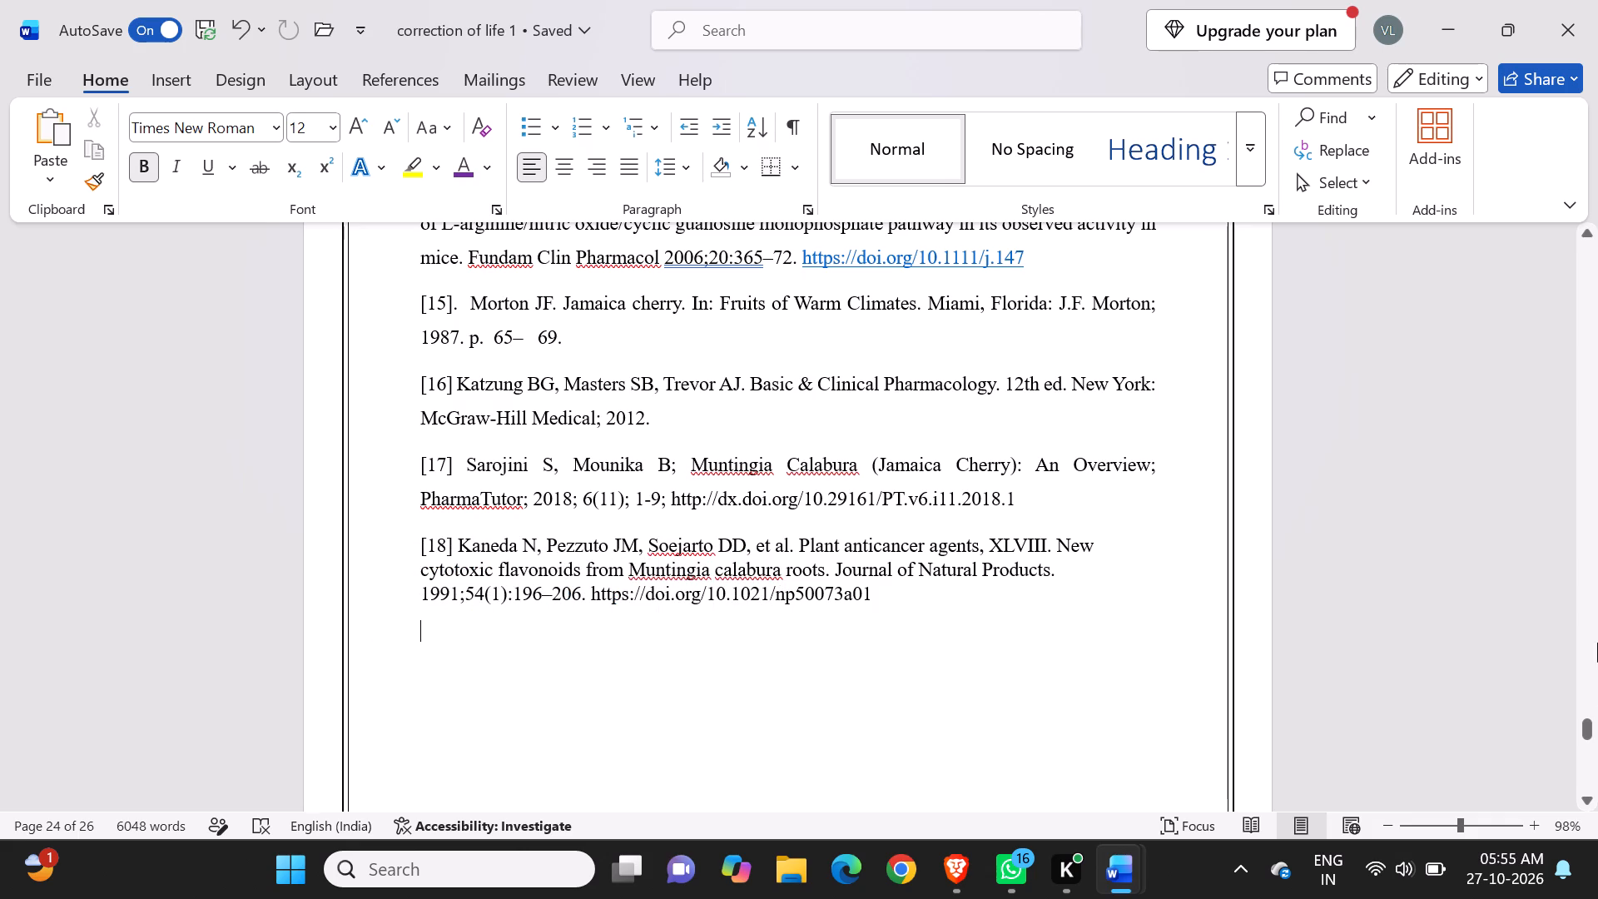
In the Phytochemical Constituents paragraph, number the first listed flavonoid "1." in front of its name and delete the (1) after trimethoxyflavan.
{"action": "left_click", "coordinate": [1581, 563]}
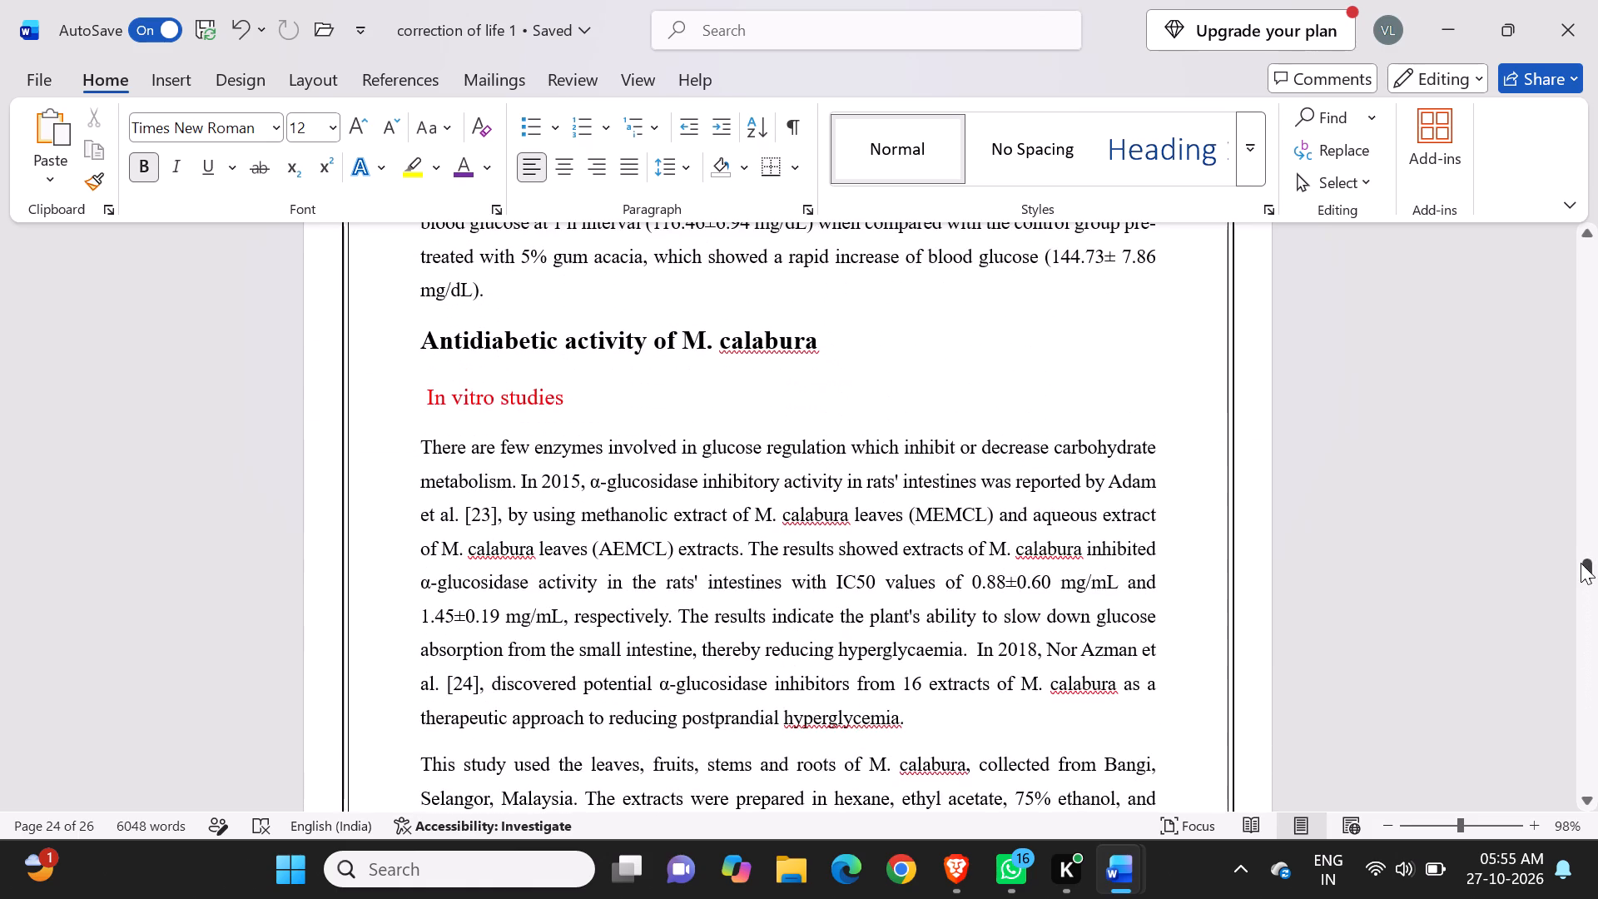
{"action": "scroll", "coordinate": [1581, 563], "scroll_direction": "up", "scroll_amount": 5}
{"action": "left_click", "coordinate": [1594, 515]}
{"action": "left_click", "coordinate": [1594, 515]}
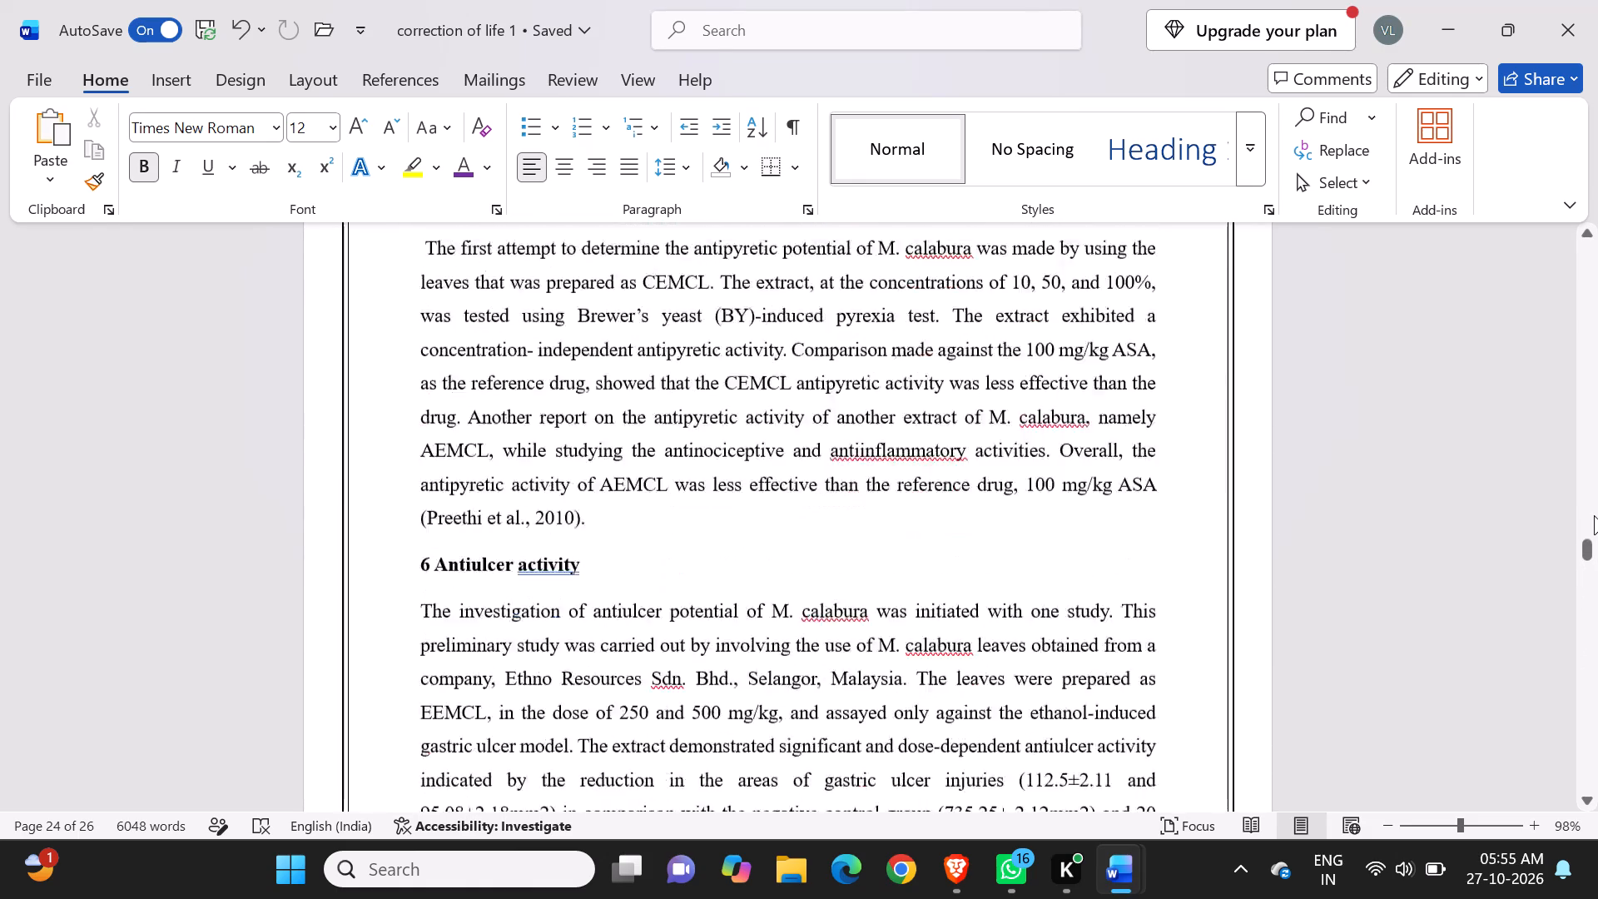
{"action": "scroll", "coordinate": [1594, 514], "scroll_direction": "up", "scroll_amount": 7}
{"action": "scroll", "coordinate": [1594, 514], "scroll_direction": "up", "scroll_amount": 20}
{"action": "scroll", "coordinate": [1594, 514], "scroll_direction": "up", "scroll_amount": 2}
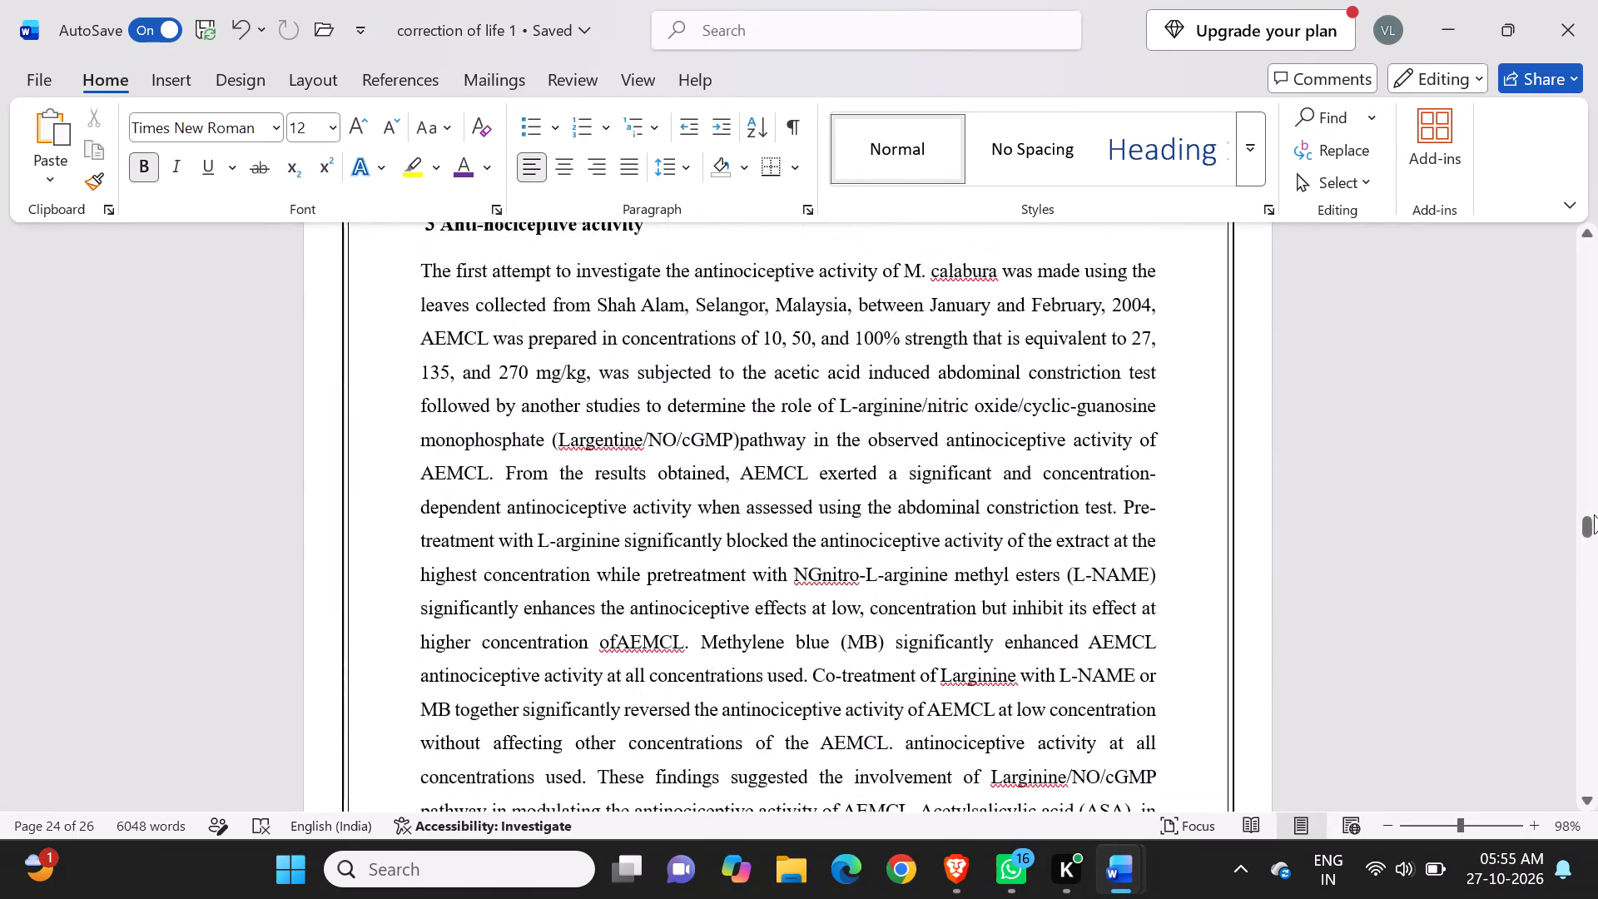
{"action": "scroll", "coordinate": [1594, 514], "scroll_direction": "up", "scroll_amount": 15}
{"action": "scroll", "coordinate": [1593, 514], "scroll_direction": "up", "scroll_amount": 6}
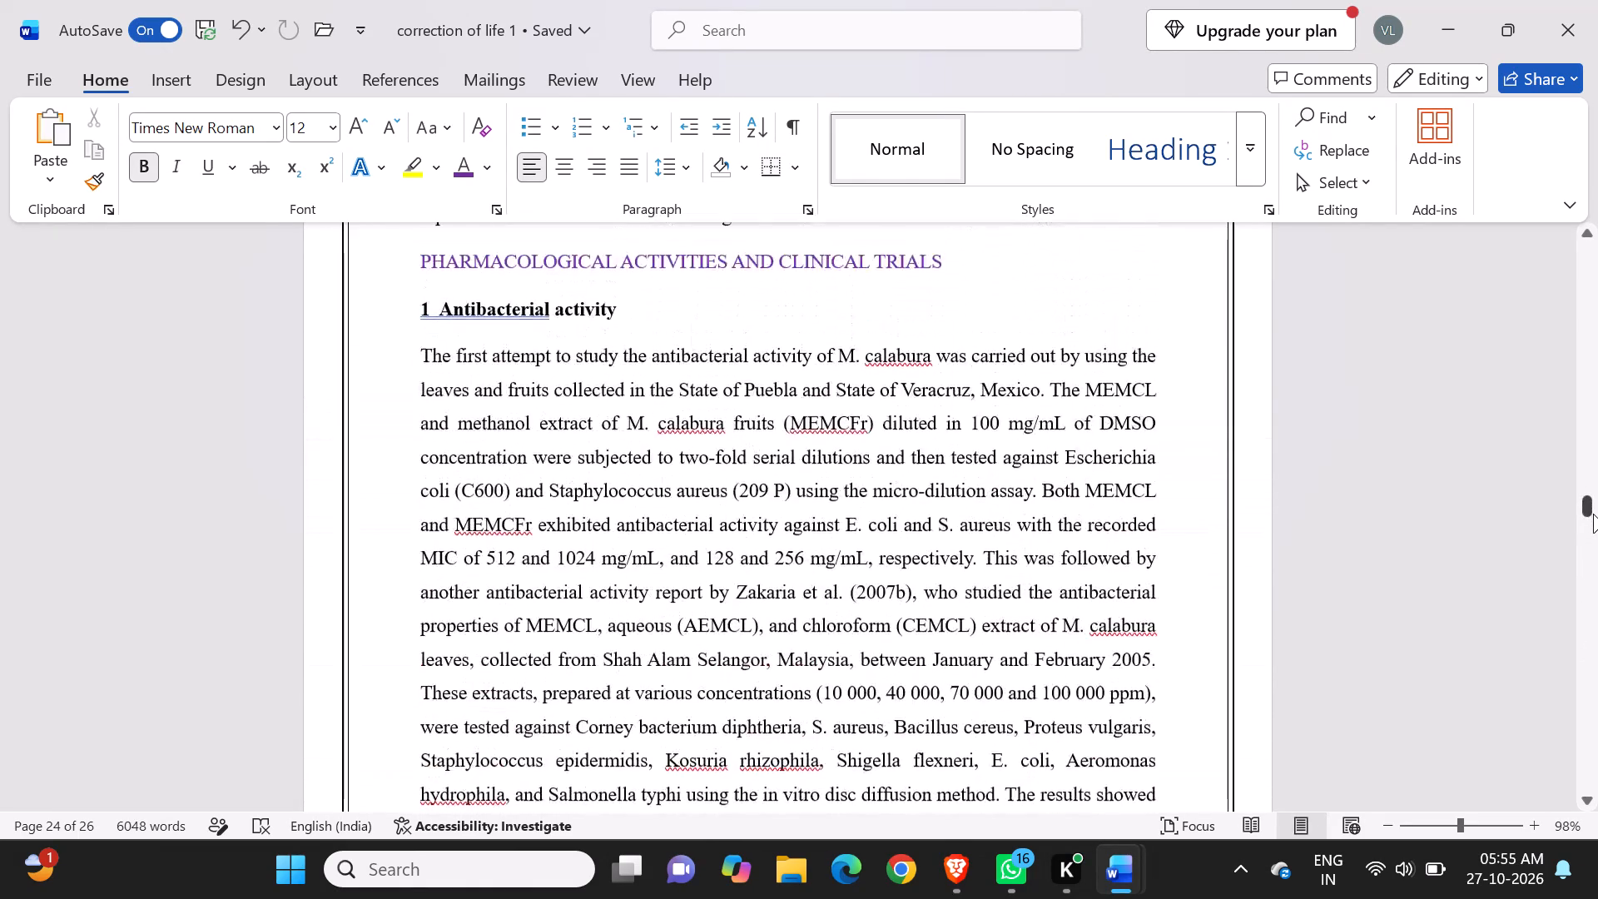
{"action": "scroll", "coordinate": [1593, 514], "scroll_direction": "up", "scroll_amount": 16}
{"action": "scroll", "coordinate": [1593, 514], "scroll_direction": "up", "scroll_amount": 5}
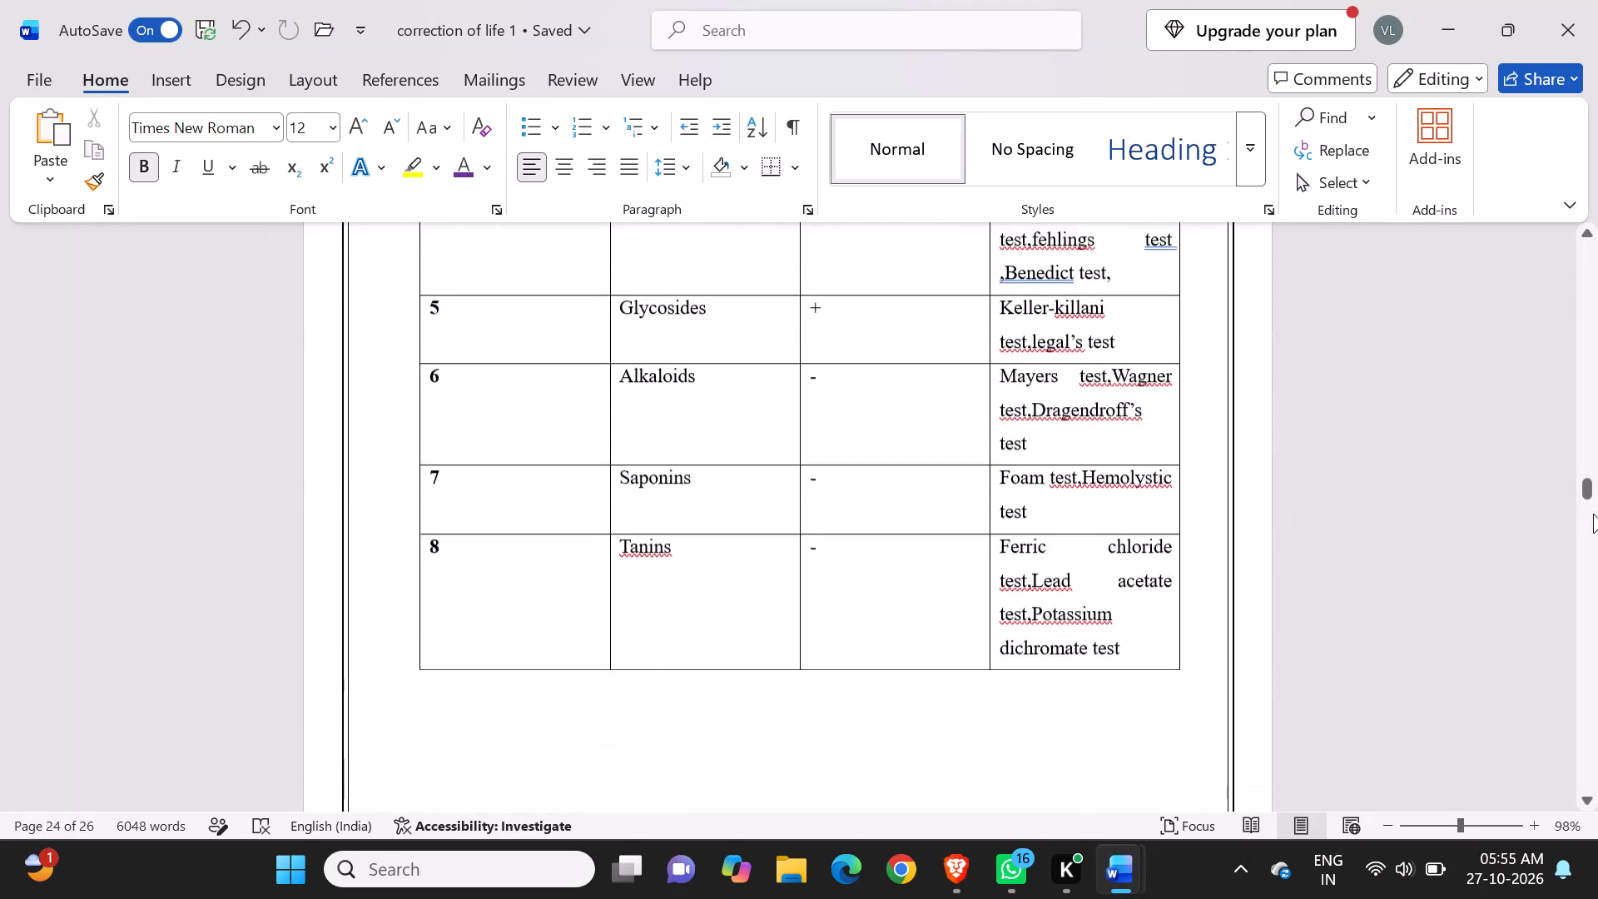
{"action": "scroll", "coordinate": [1593, 514], "scroll_direction": "up", "scroll_amount": 16}
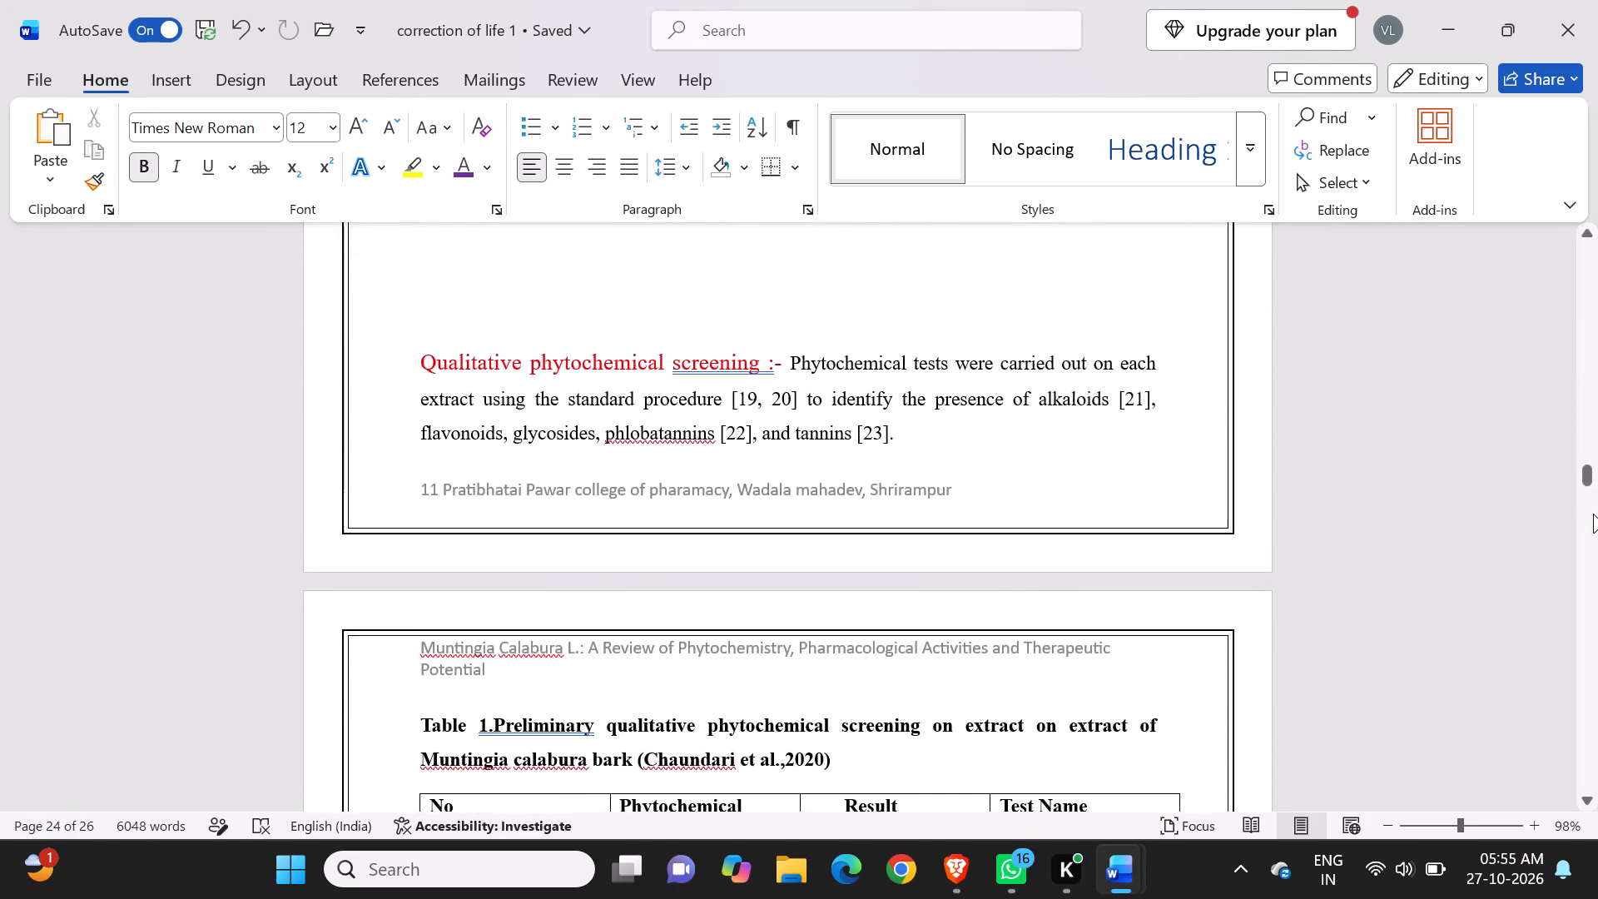
{"action": "scroll", "coordinate": [1593, 514], "scroll_direction": "up", "scroll_amount": 10}
{"action": "scroll", "coordinate": [1593, 514], "scroll_direction": "down", "scroll_amount": 5}
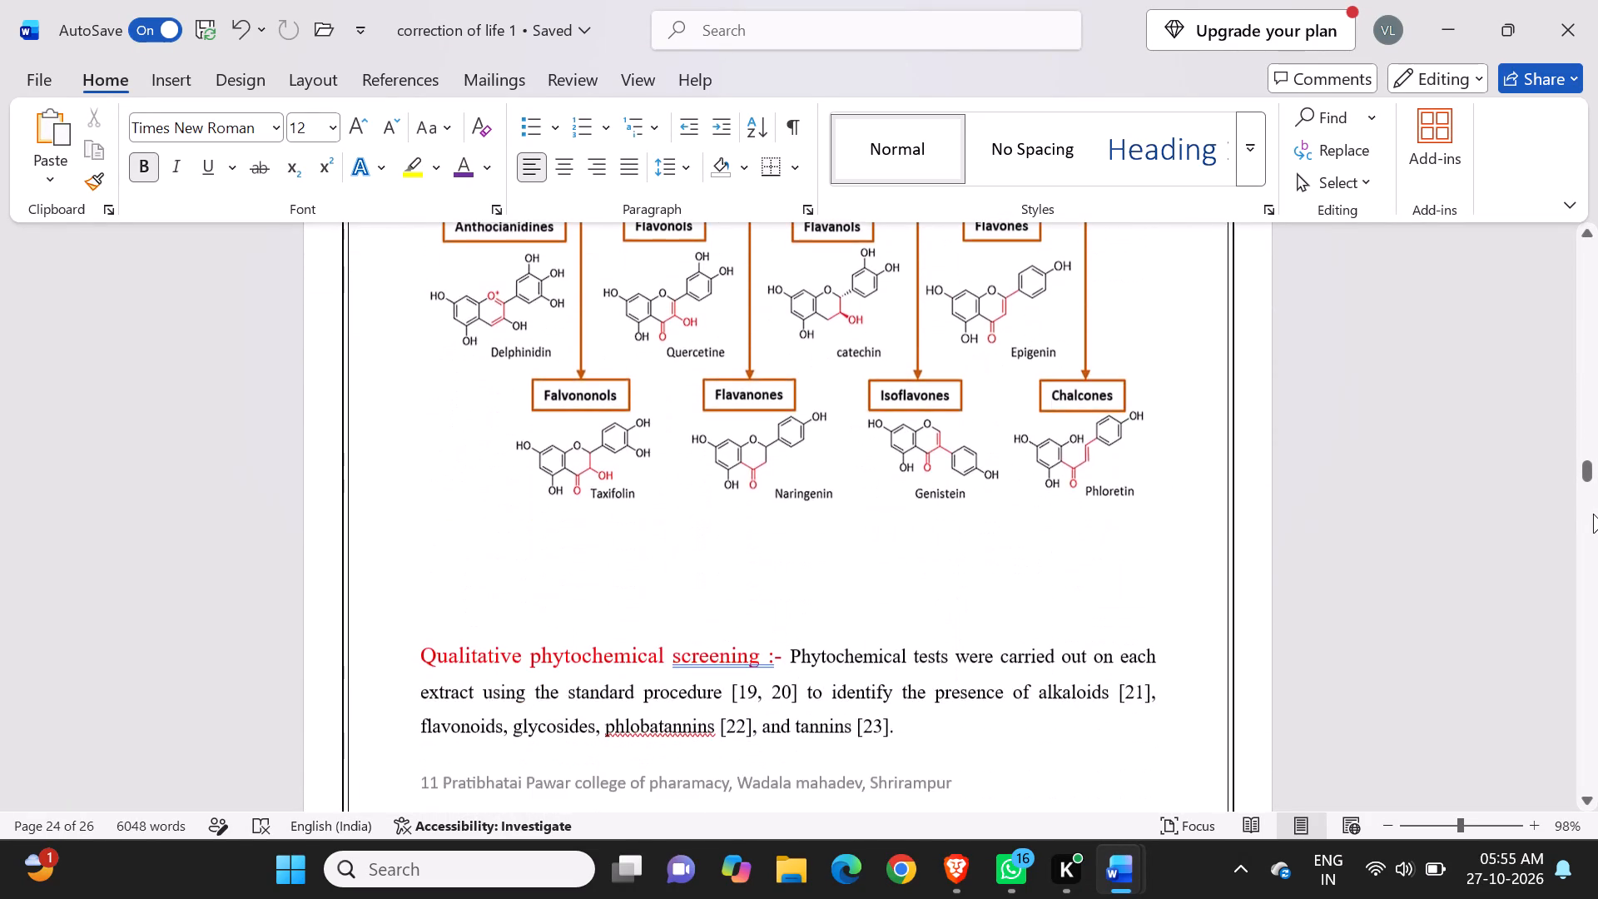
{"action": "scroll", "coordinate": [1593, 514], "scroll_direction": "up", "scroll_amount": 20}
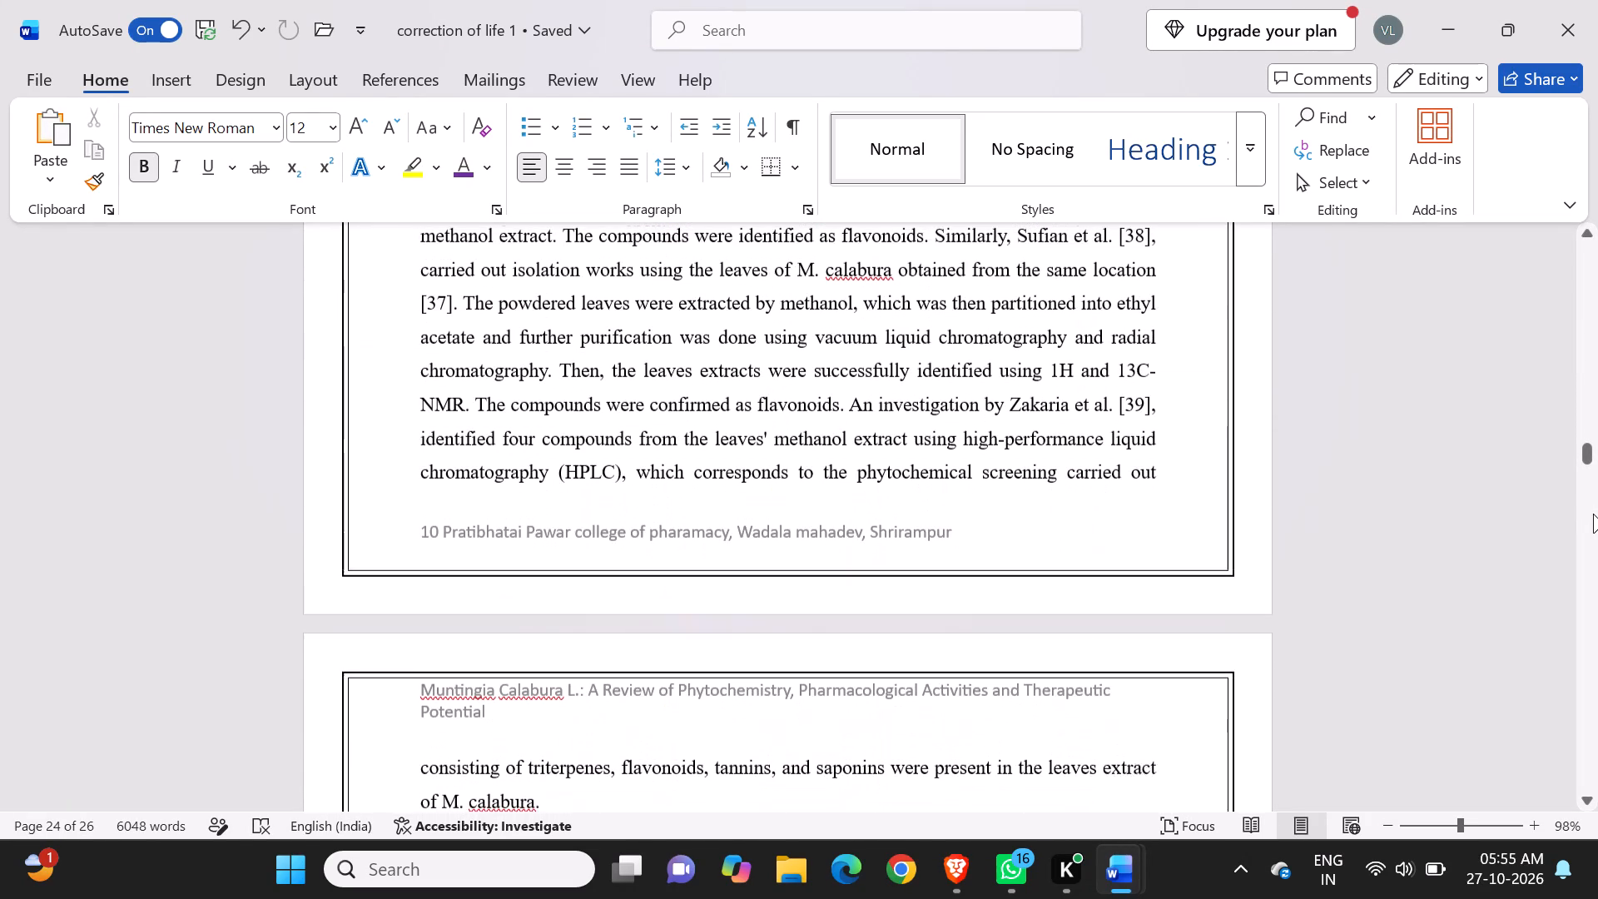
{"action": "scroll", "coordinate": [1593, 514], "scroll_direction": "up", "scroll_amount": 10}
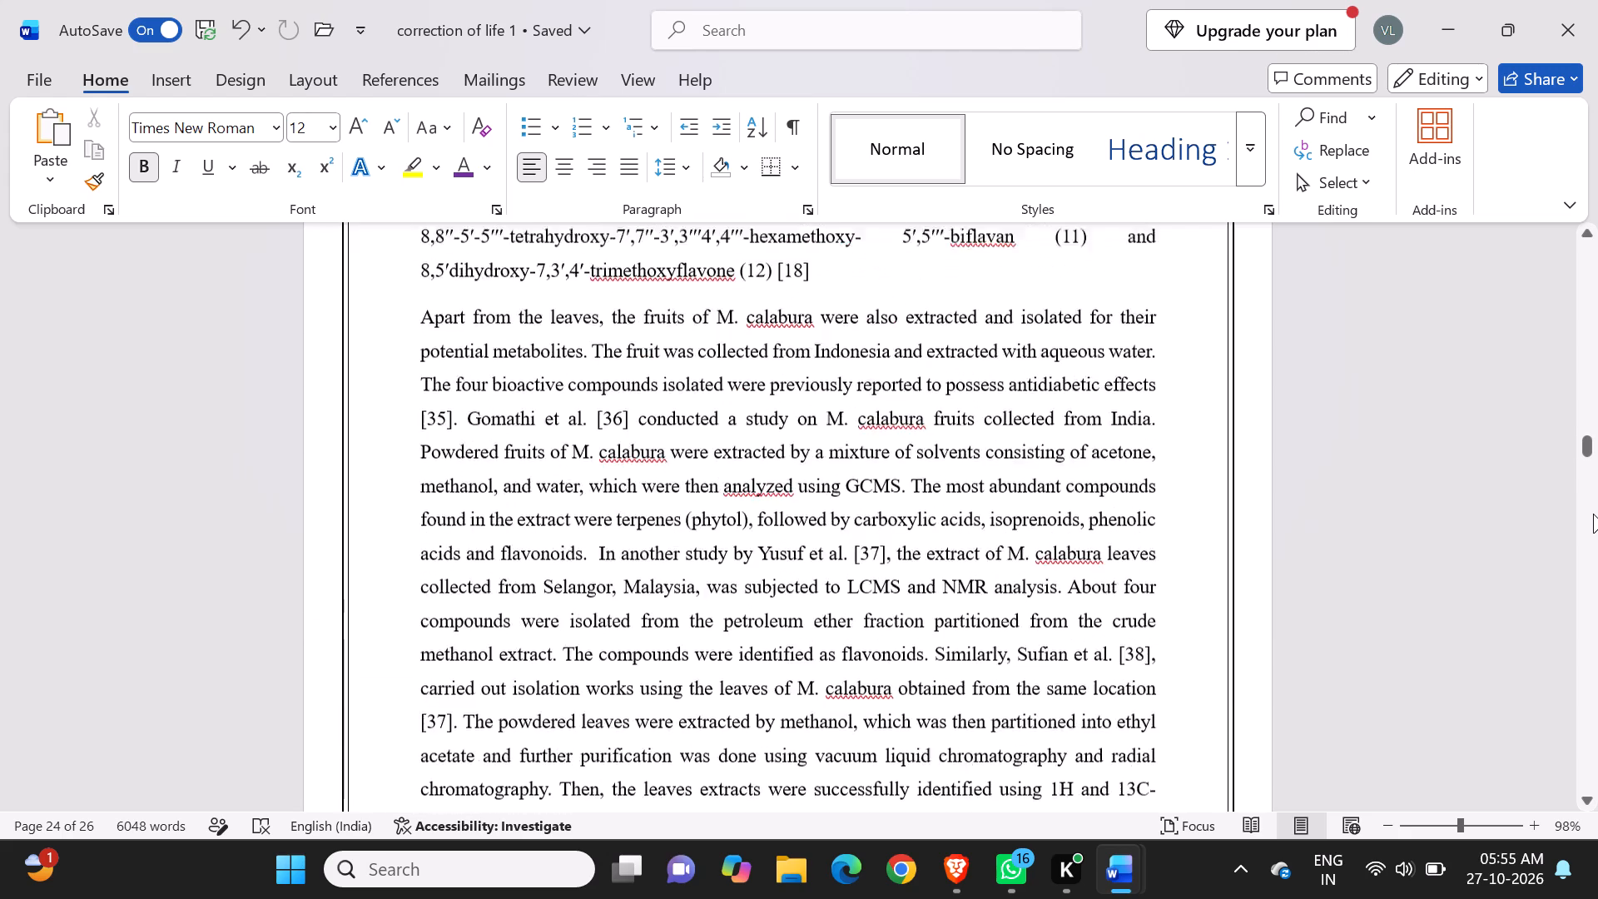
{"action": "scroll", "coordinate": [1593, 514], "scroll_direction": "up", "scroll_amount": 5}
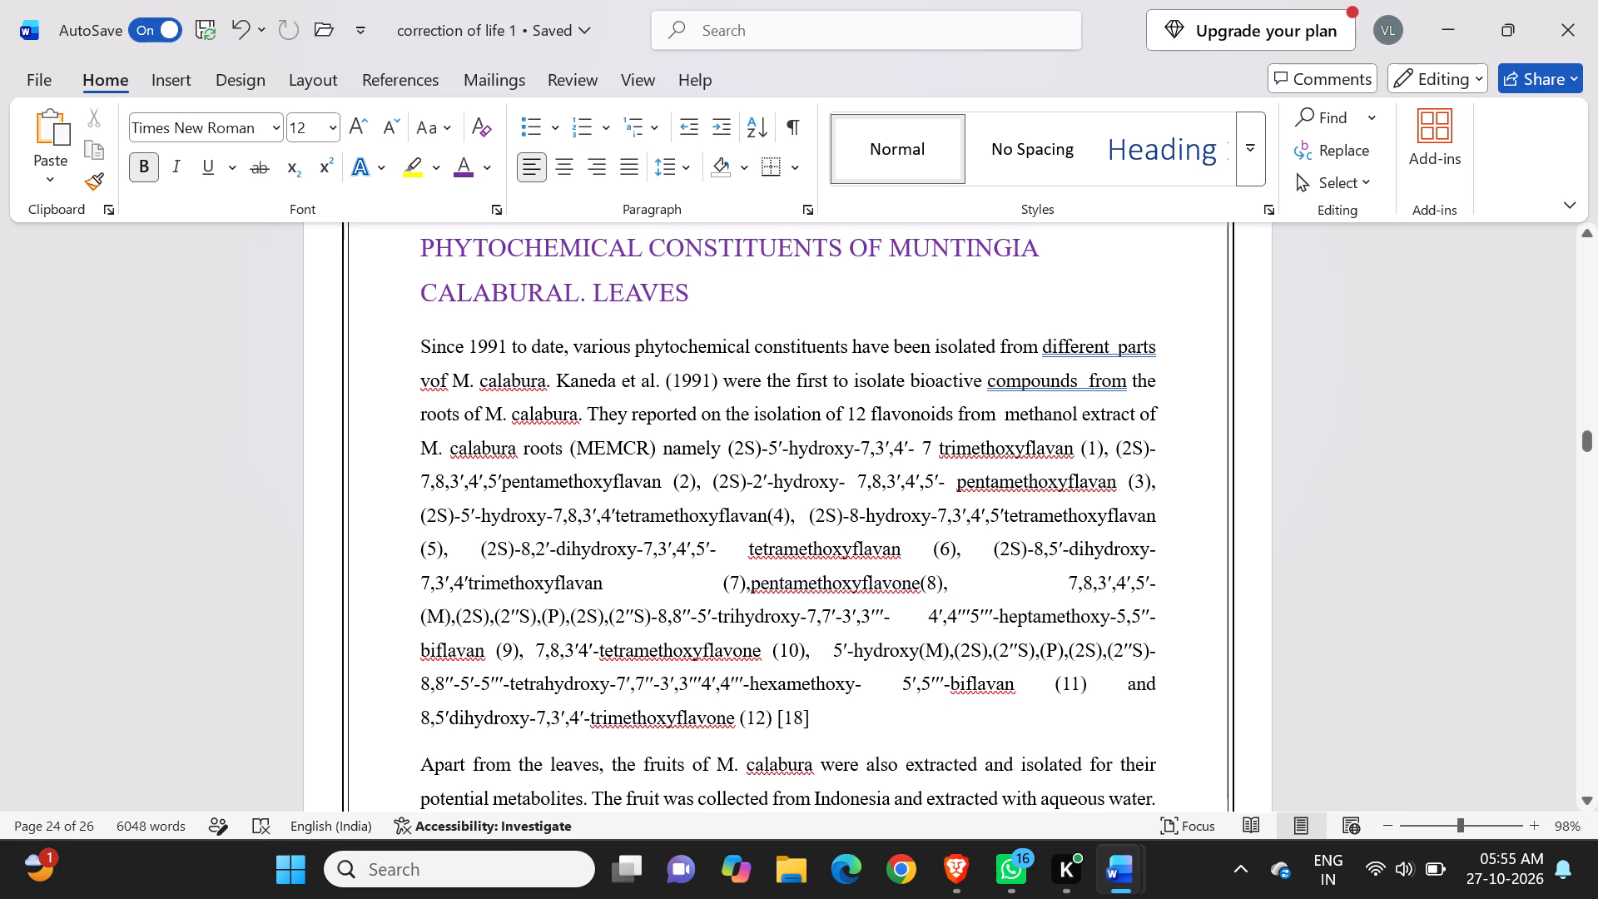
{"action": "left_click", "coordinate": [724, 454]}
{"action": "key", "text": "1"}
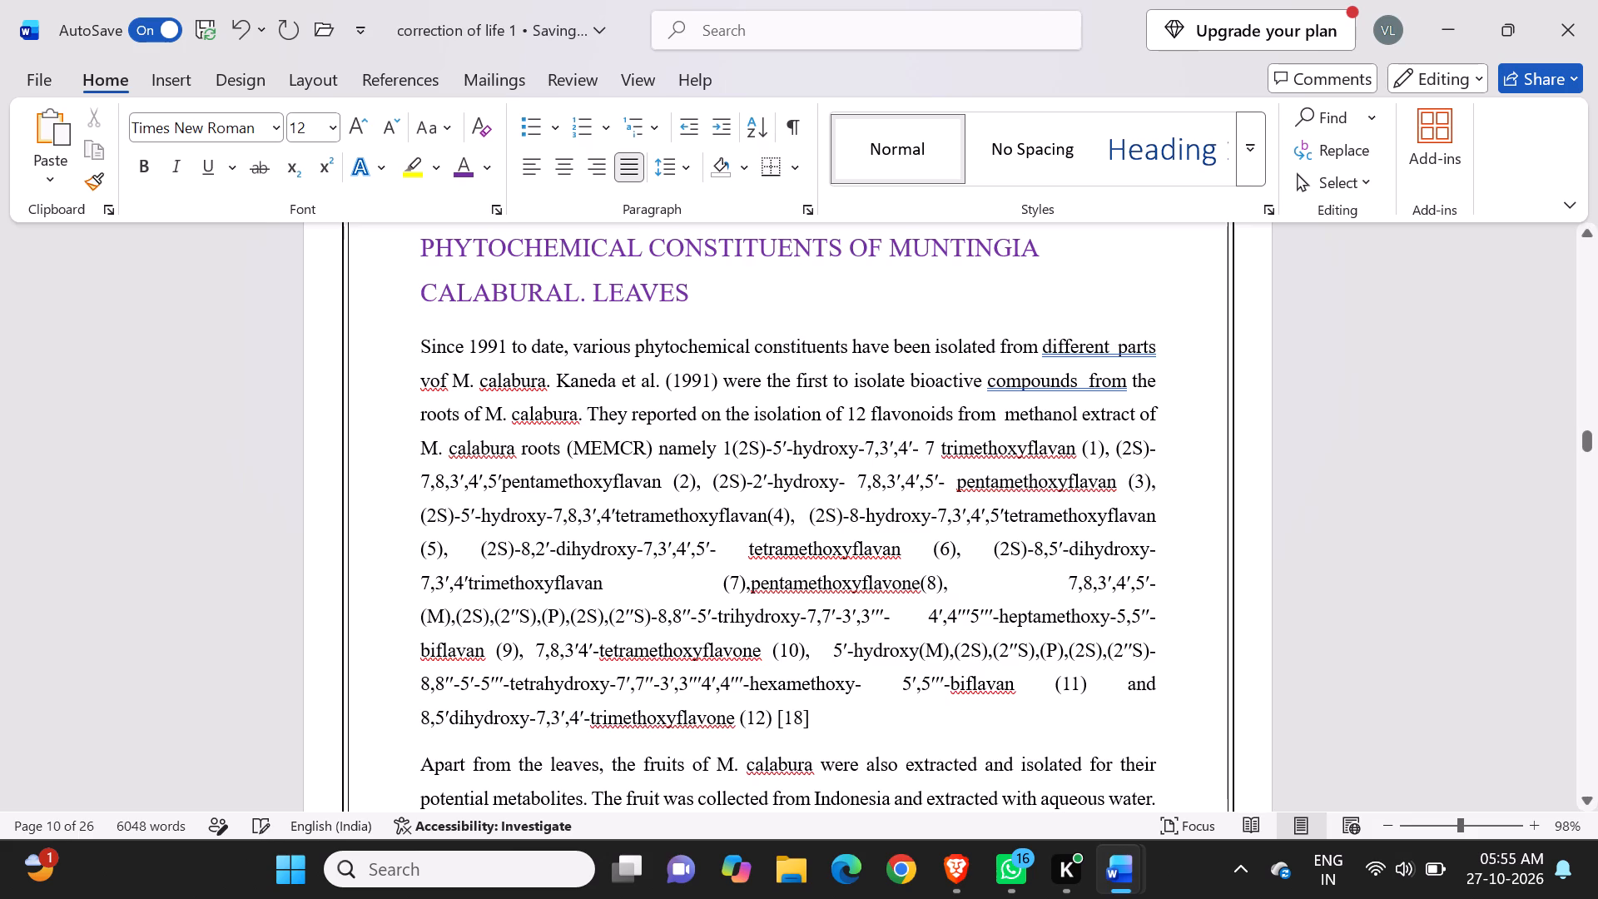
{"action": "key", "text": "period"}
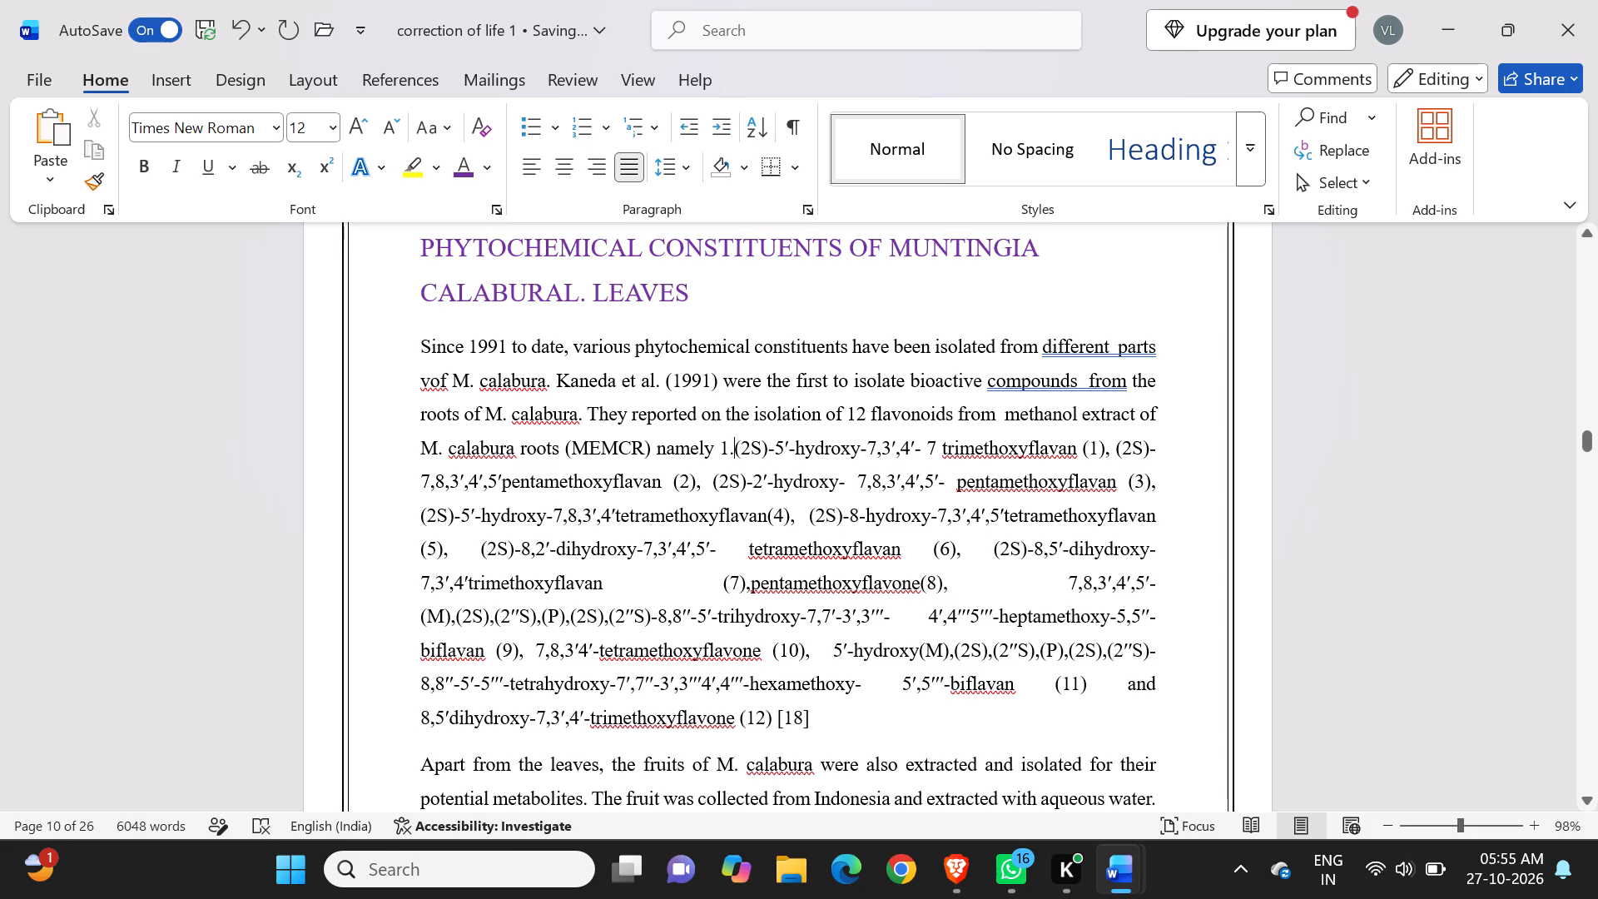
{"action": "left_click", "coordinate": [1106, 445]}
{"action": "key", "text": "BackSpace"}
{"action": "key", "text": "BackSpace"}
{"action": "key", "text": "BackSpace"}
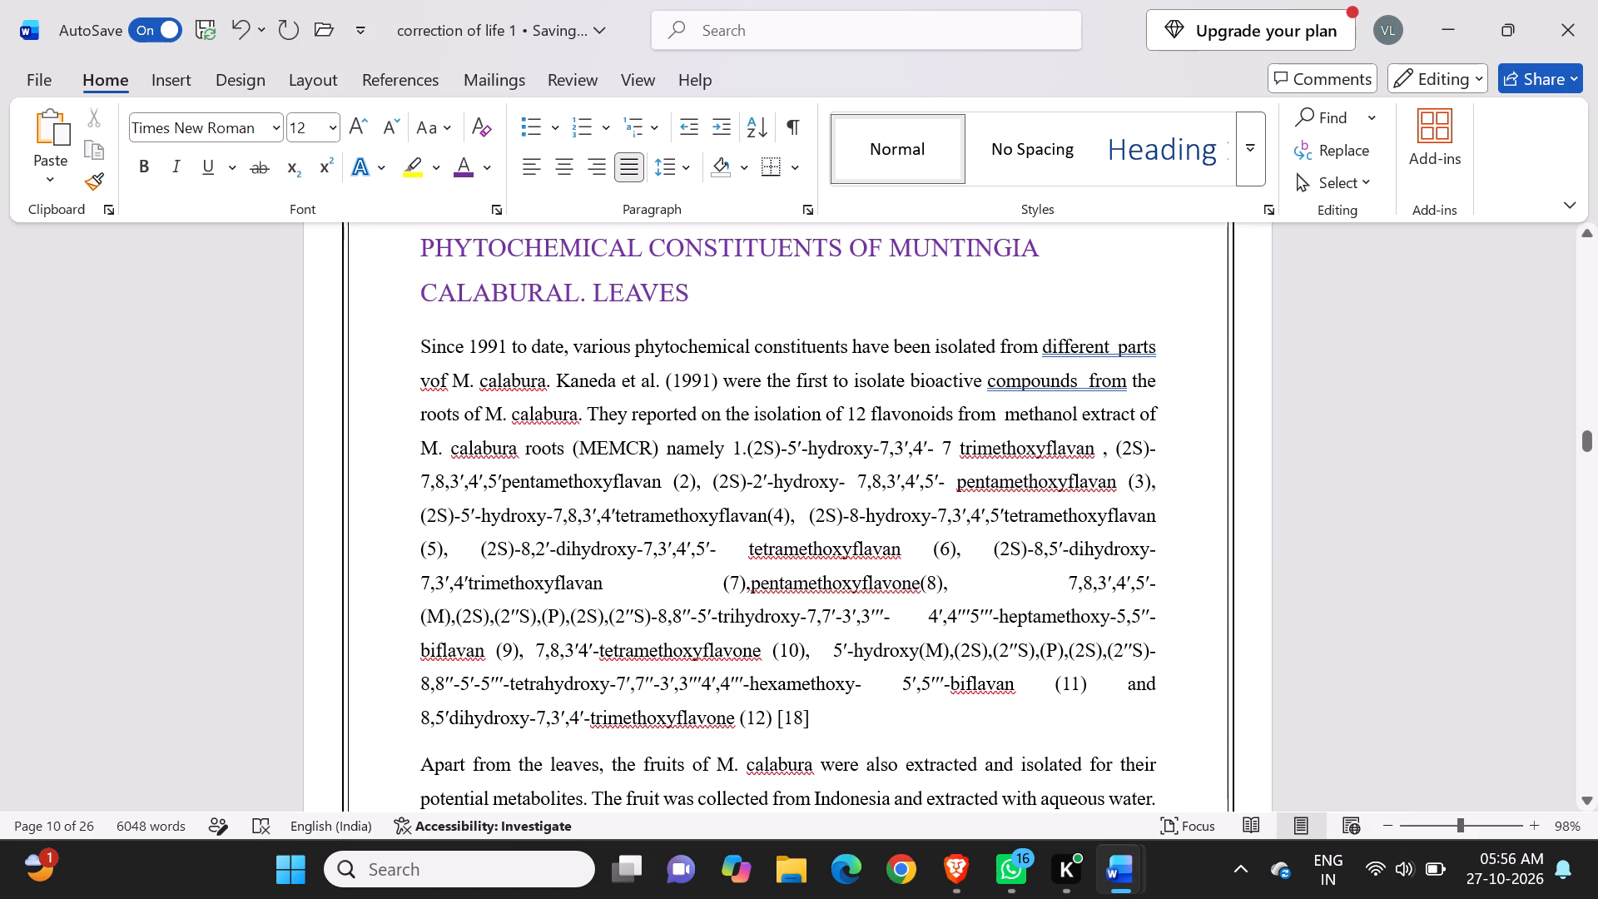
Number the second flavonoid "2." in front of its name and delete the (2) after pentamethoxyflavan.
{"action": "left_click", "coordinate": [1114, 447]}
{"action": "key", "text": "2"}
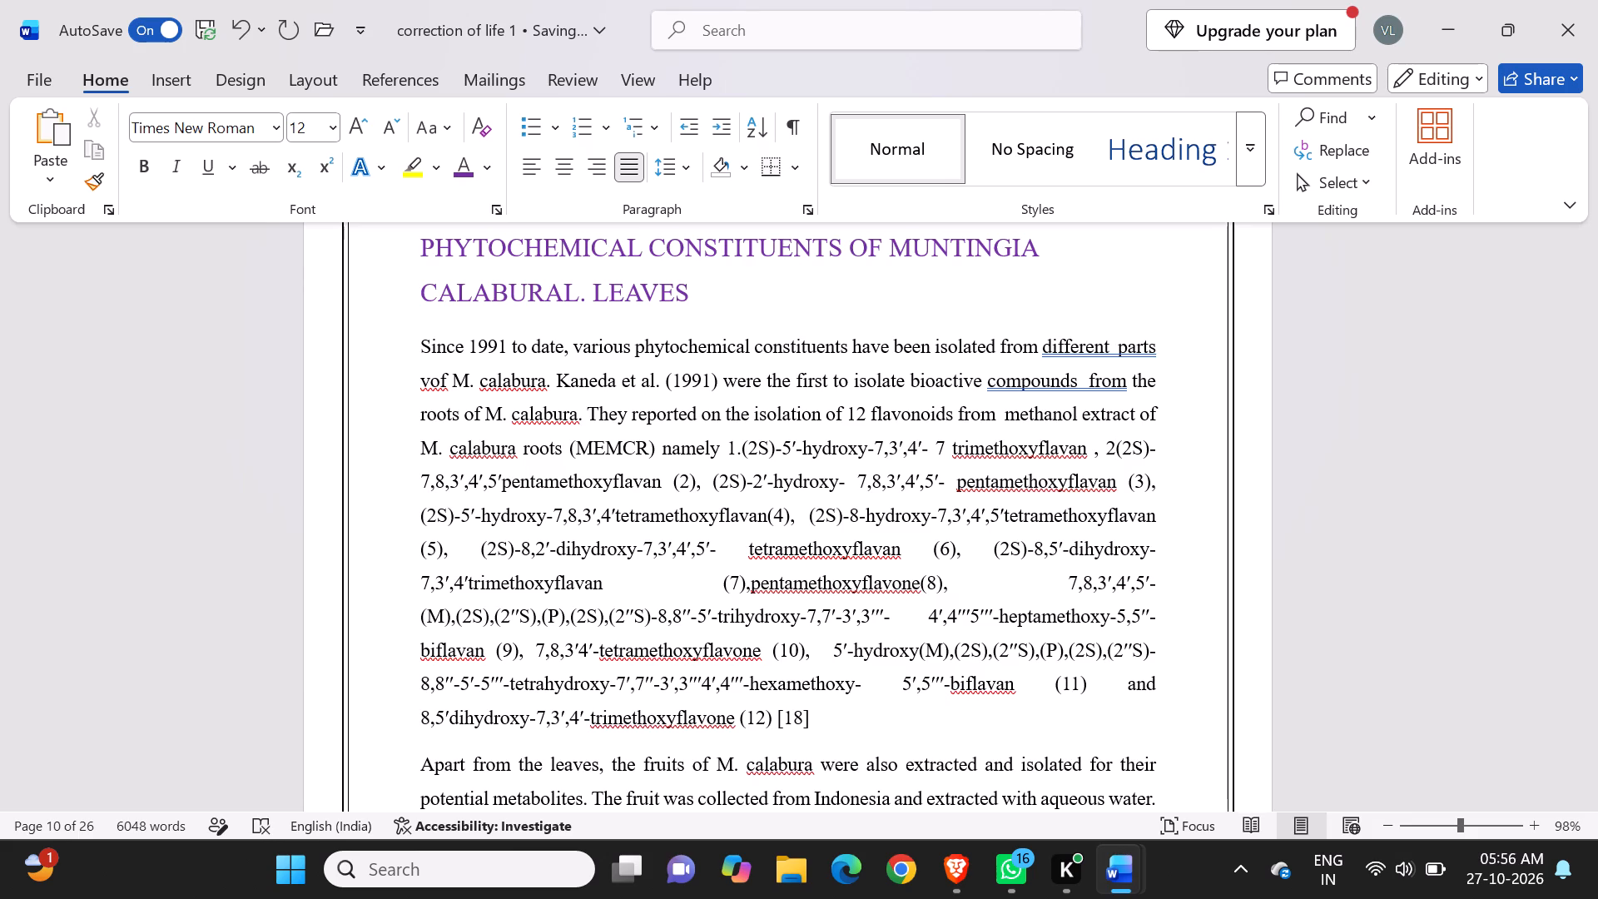
{"action": "key", "text": "period"}
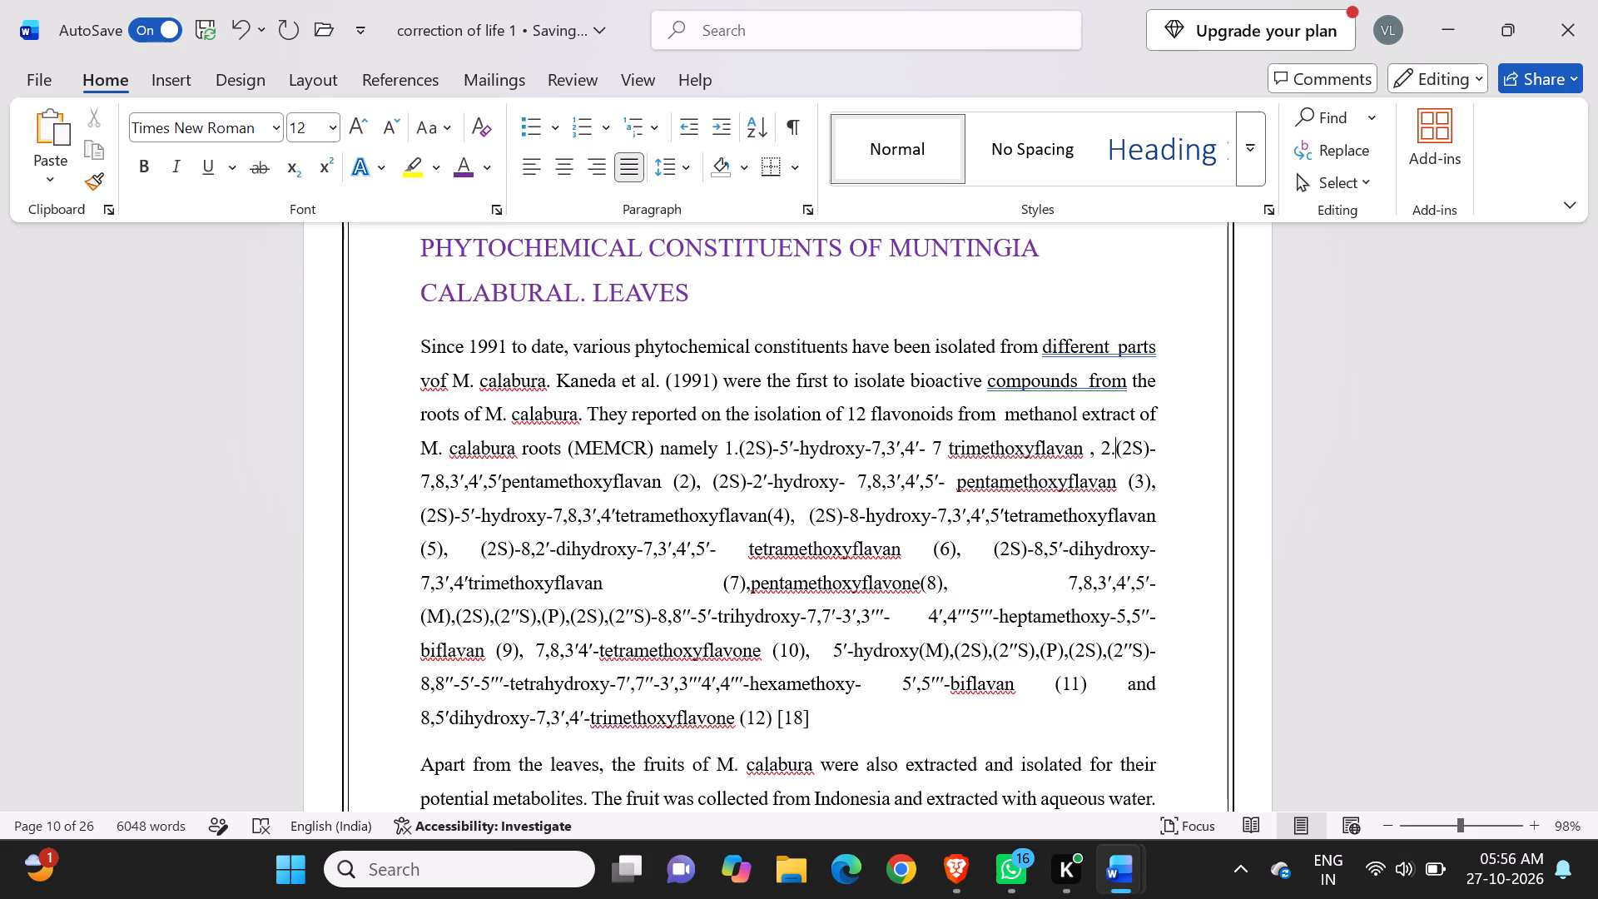
{"action": "key", "text": "space"}
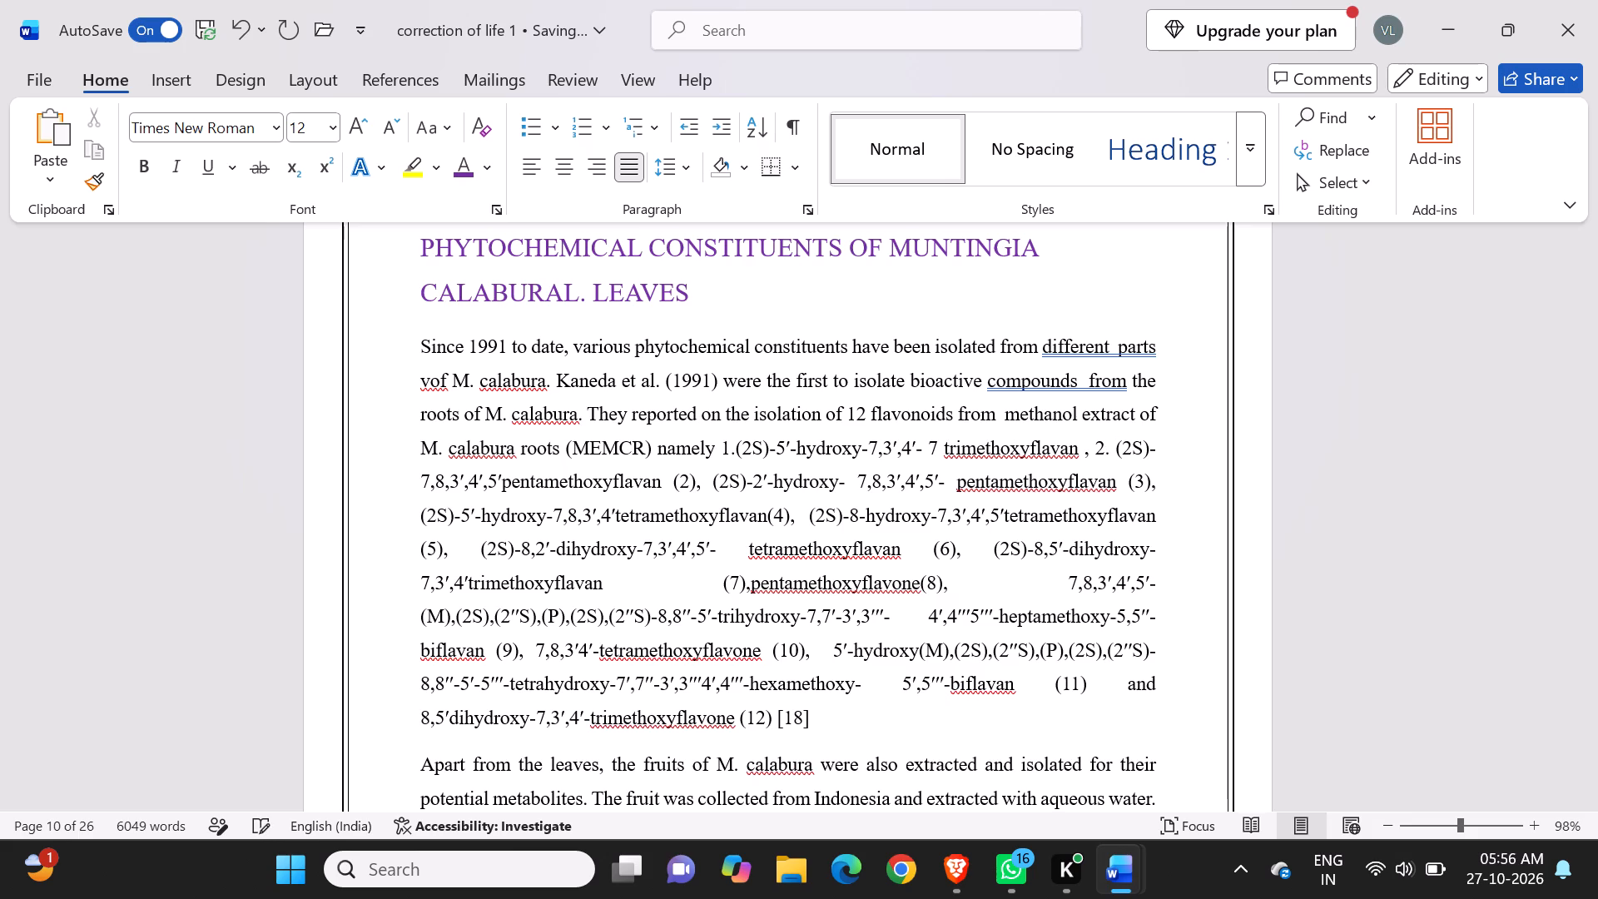
{"action": "left_click", "coordinate": [691, 486]}
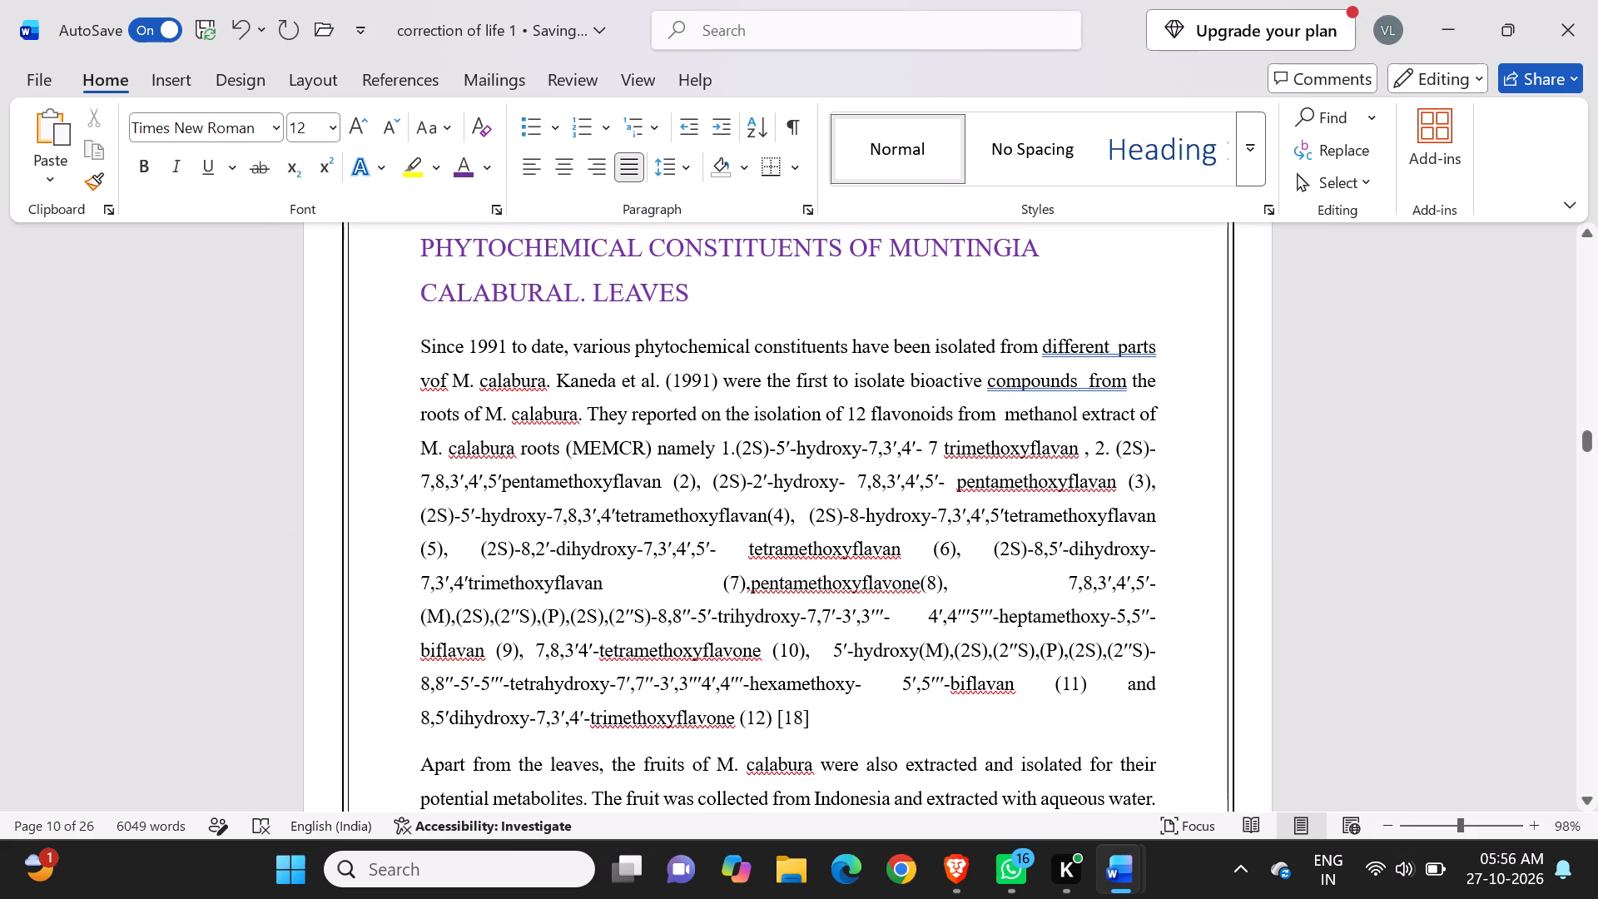
{"action": "left_click", "coordinate": [694, 479]}
{"action": "key", "text": "BackSpace"}
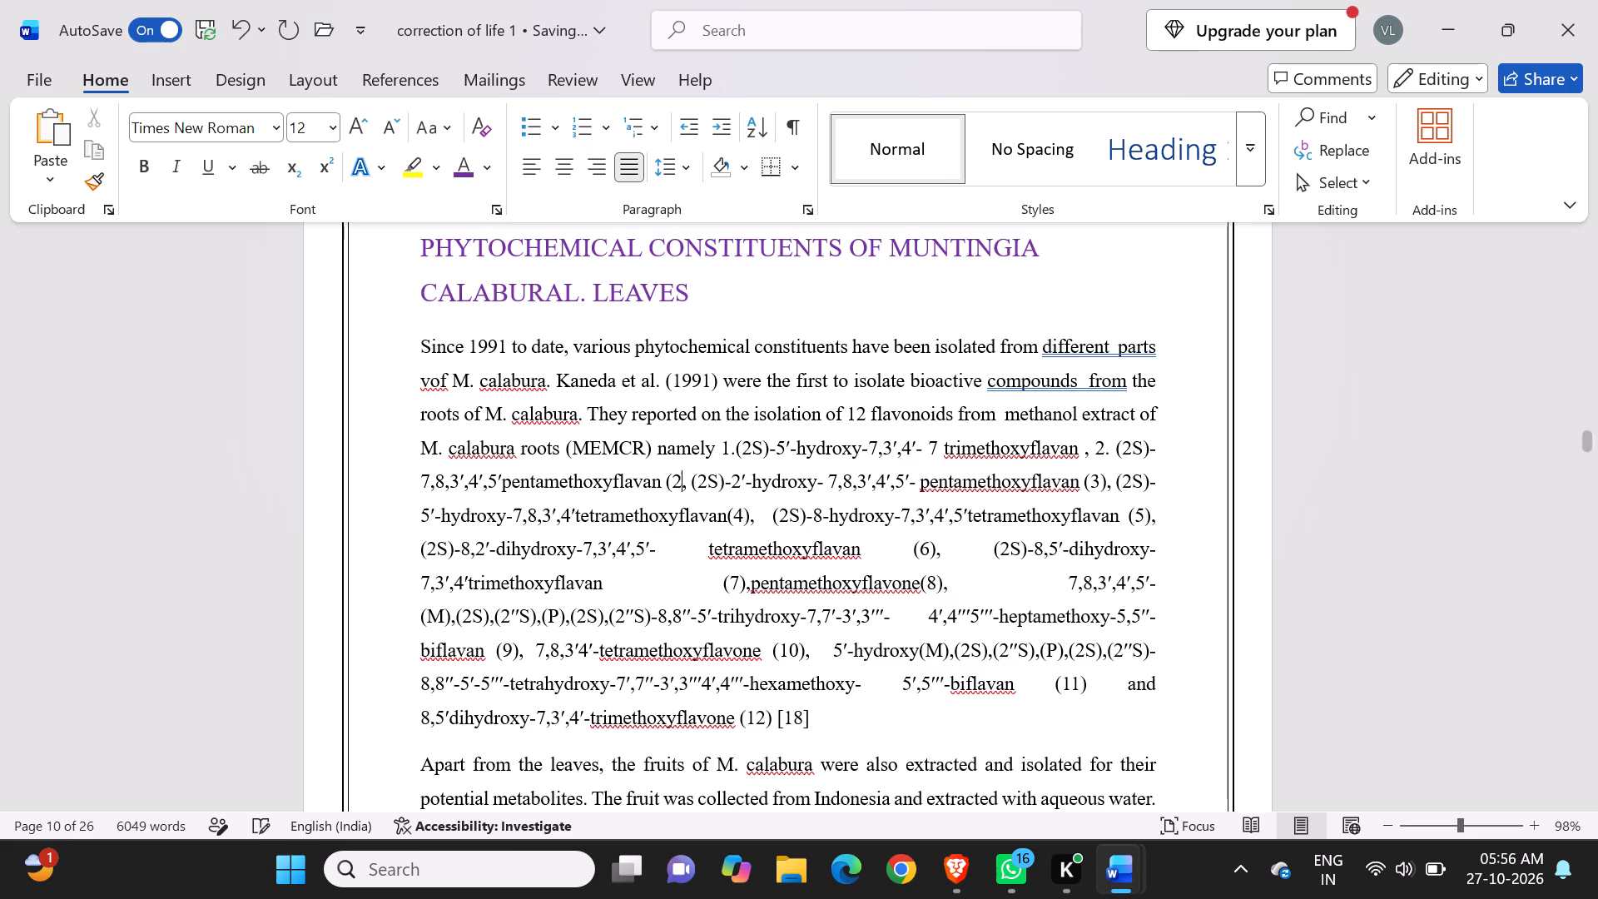
{"action": "key", "text": "BackSpace"}
{"action": "key", "text": "BackSpace"}
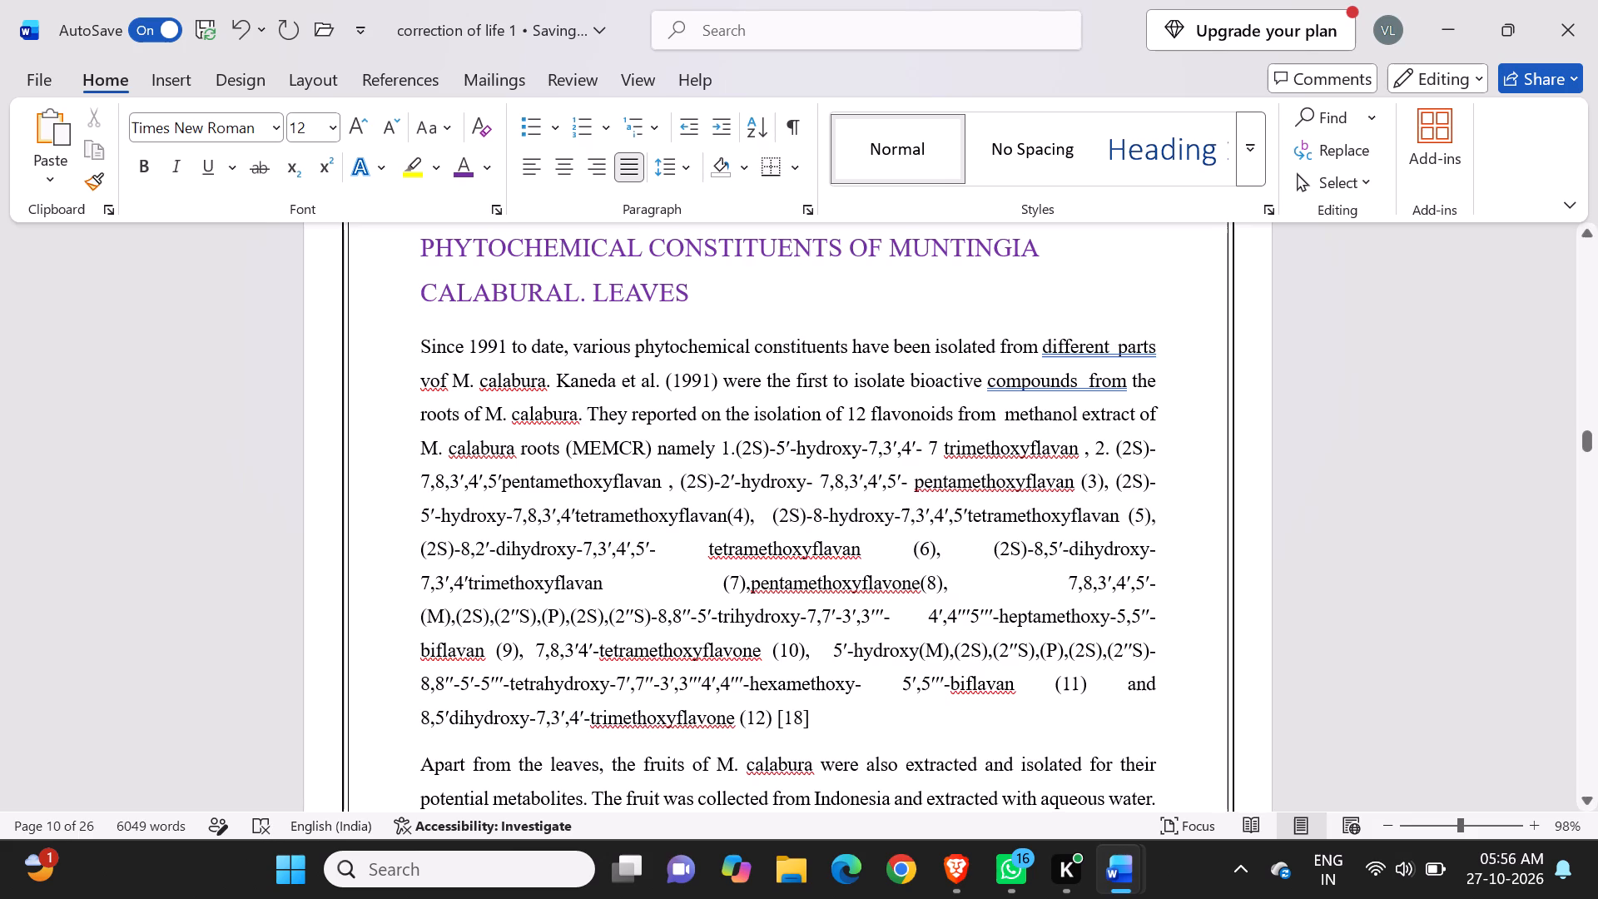
Number the third flavonoid "3." in front of its name and replace the (3) after pentamethoxyflavan with just a comma.
{"action": "left_click", "coordinate": [673, 480]}
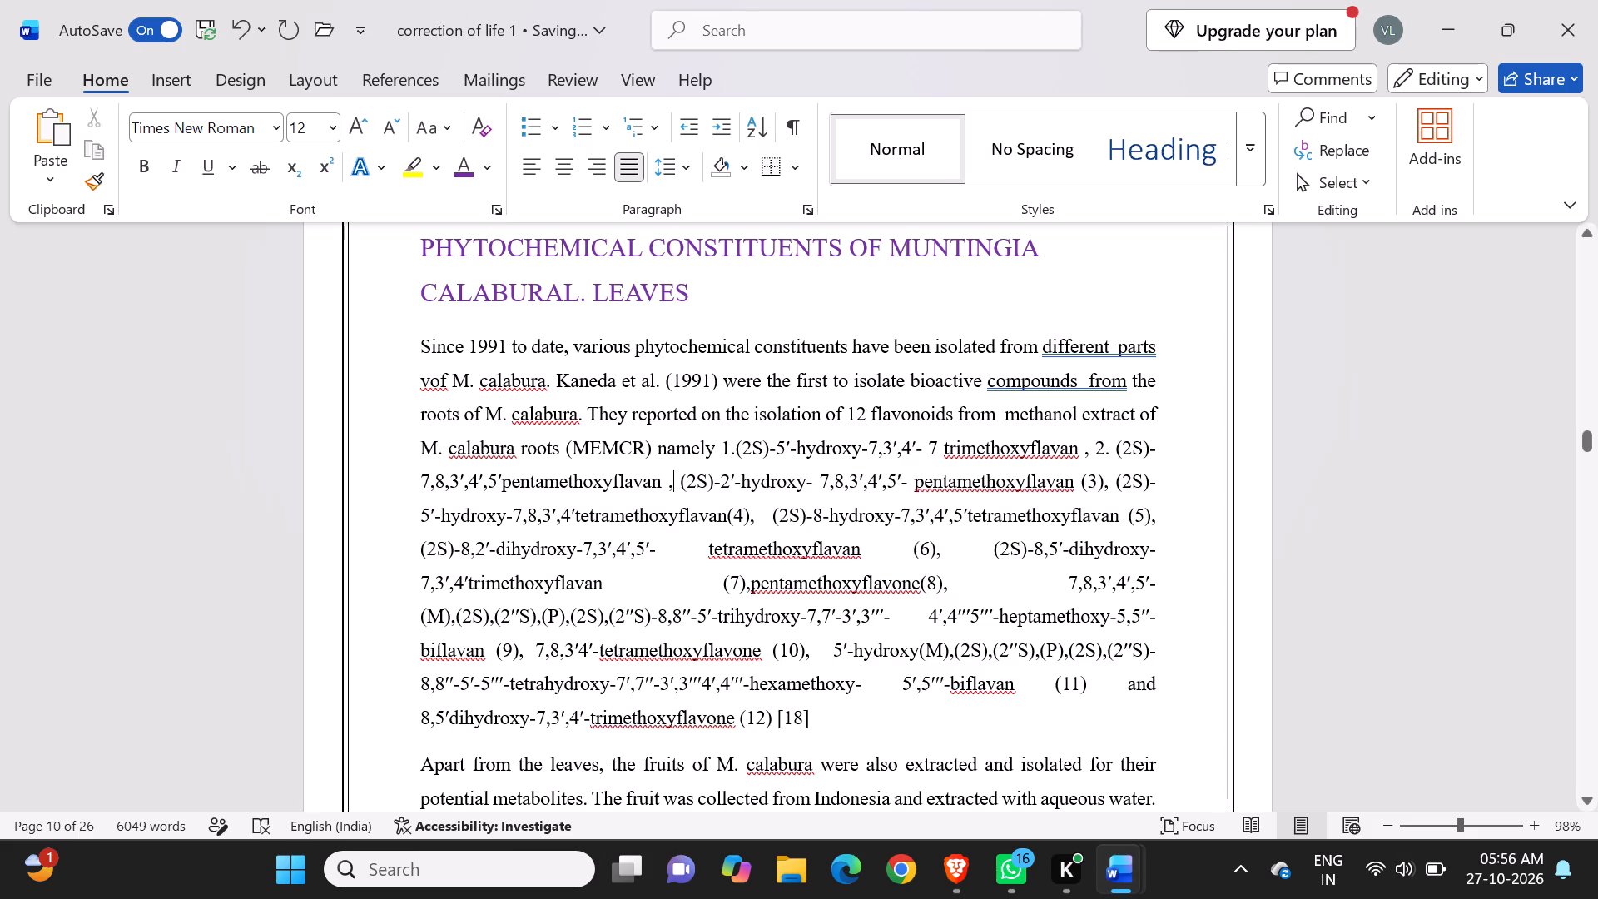
{"action": "key", "text": "3"}
{"action": "type", "text": "."}
{"action": "key", "text": "space"}
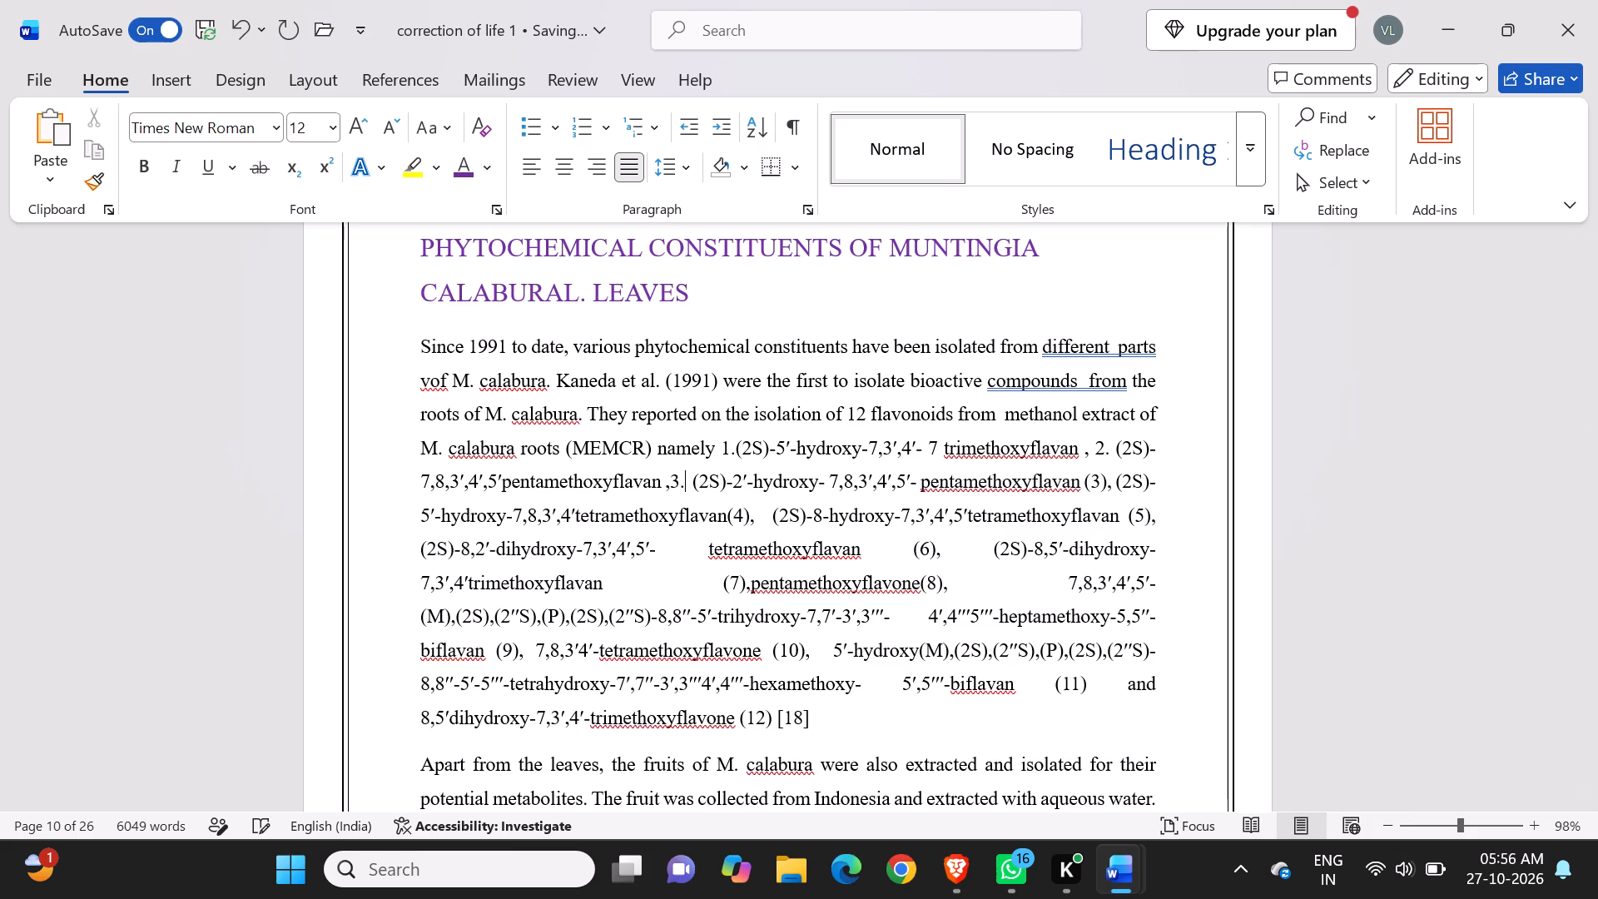
{"action": "key", "text": "space"}
{"action": "key", "text": "BackSpace"}
{"action": "left_click", "coordinate": [1110, 486]}
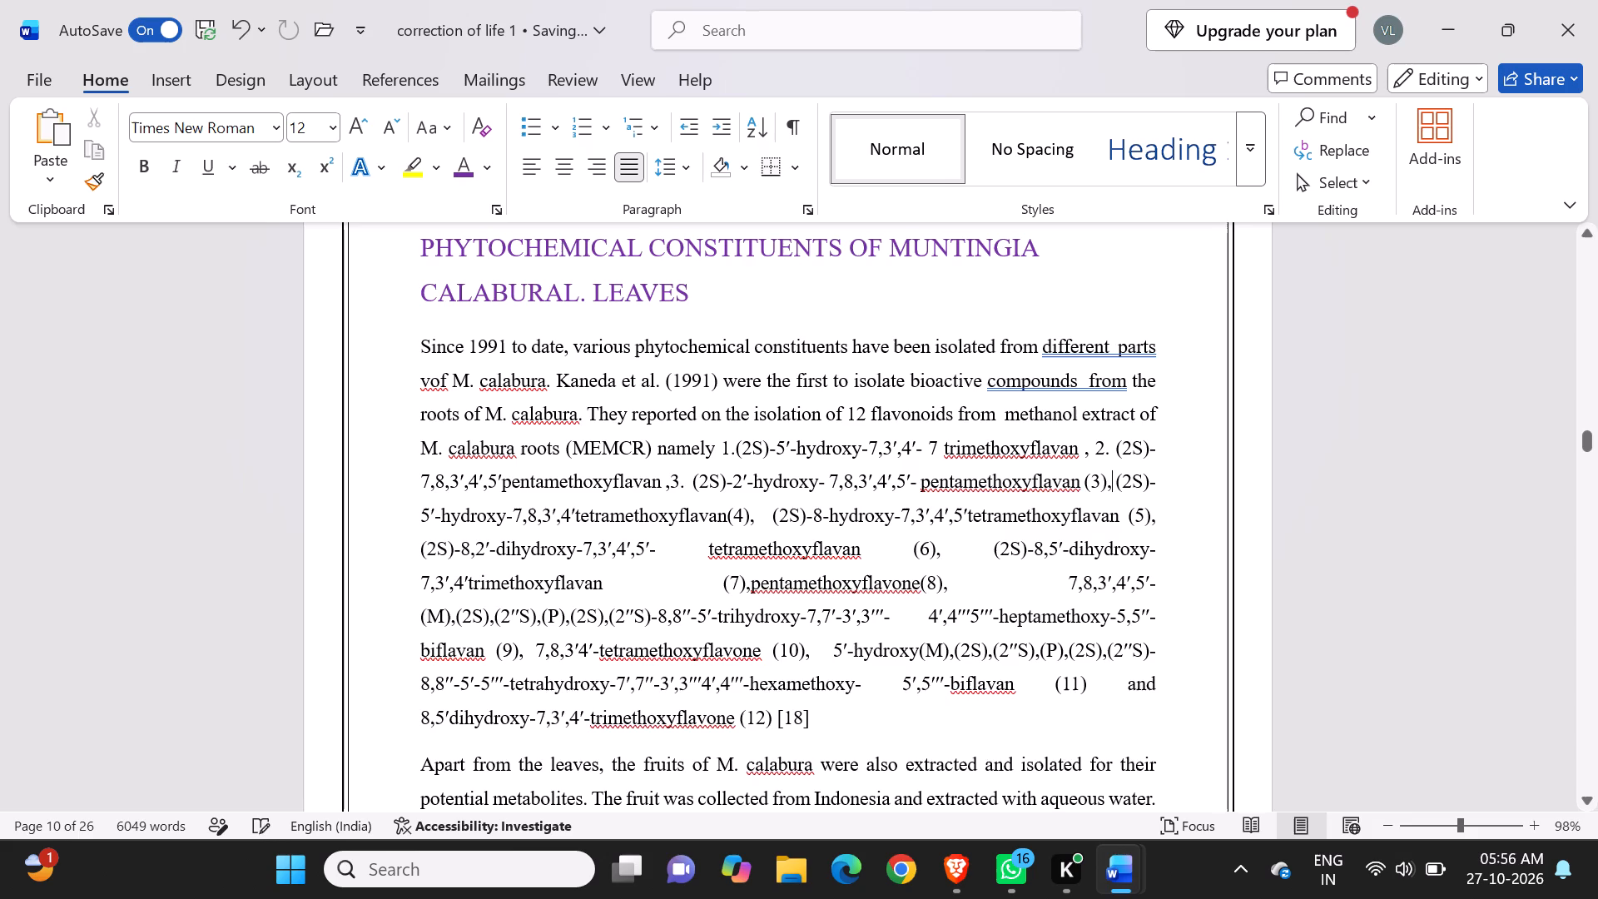
{"action": "key", "text": "BackSpace"}
{"action": "key", "text": "BackSpace"}
{"action": "key", "text": "BackSpace"}
{"action": "key", "text": "BackSpace"}
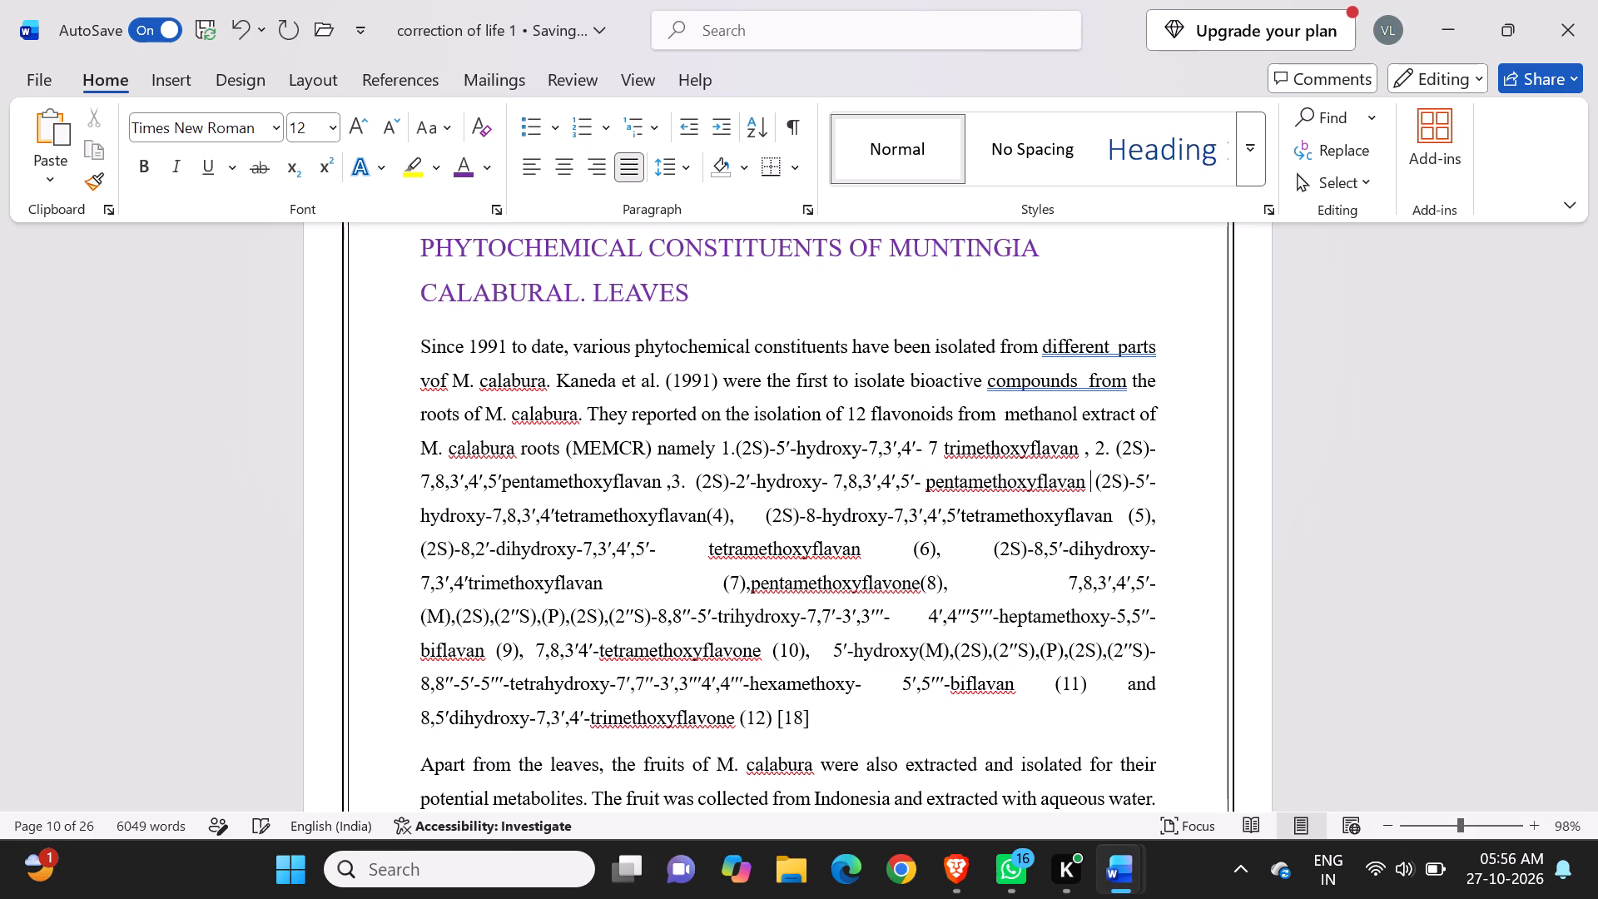
{"action": "key", "text": "comma"}
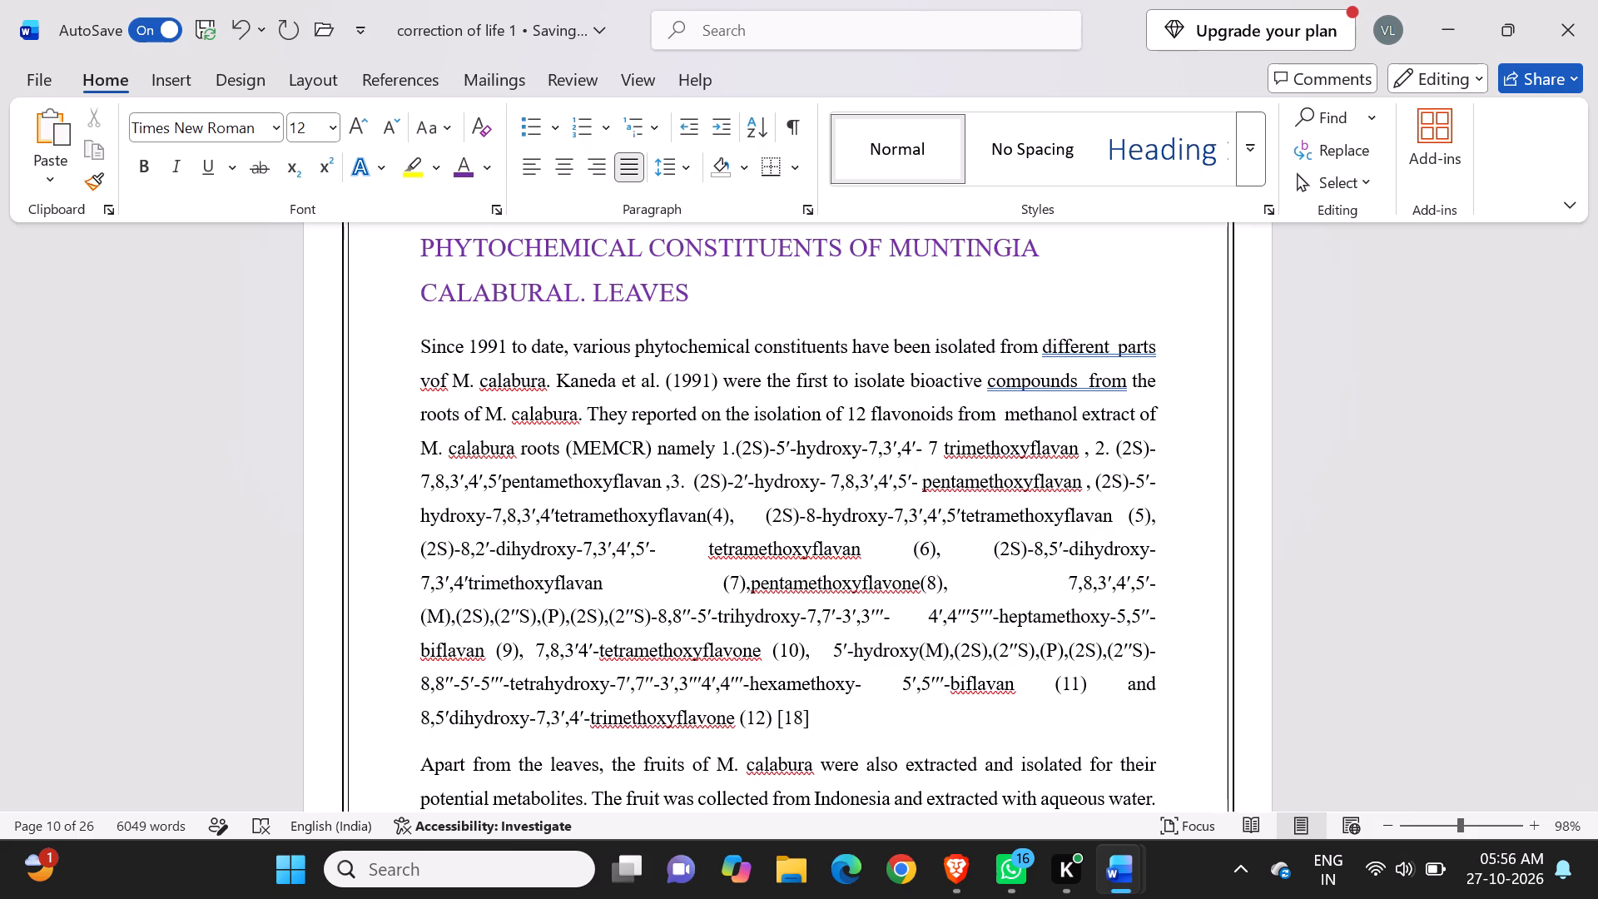
Number the fourth flavonoid "4." in front of its name and delete the (4) after tetramethoxyflavan, keeping a comma there.
{"action": "key", "text": "4"}
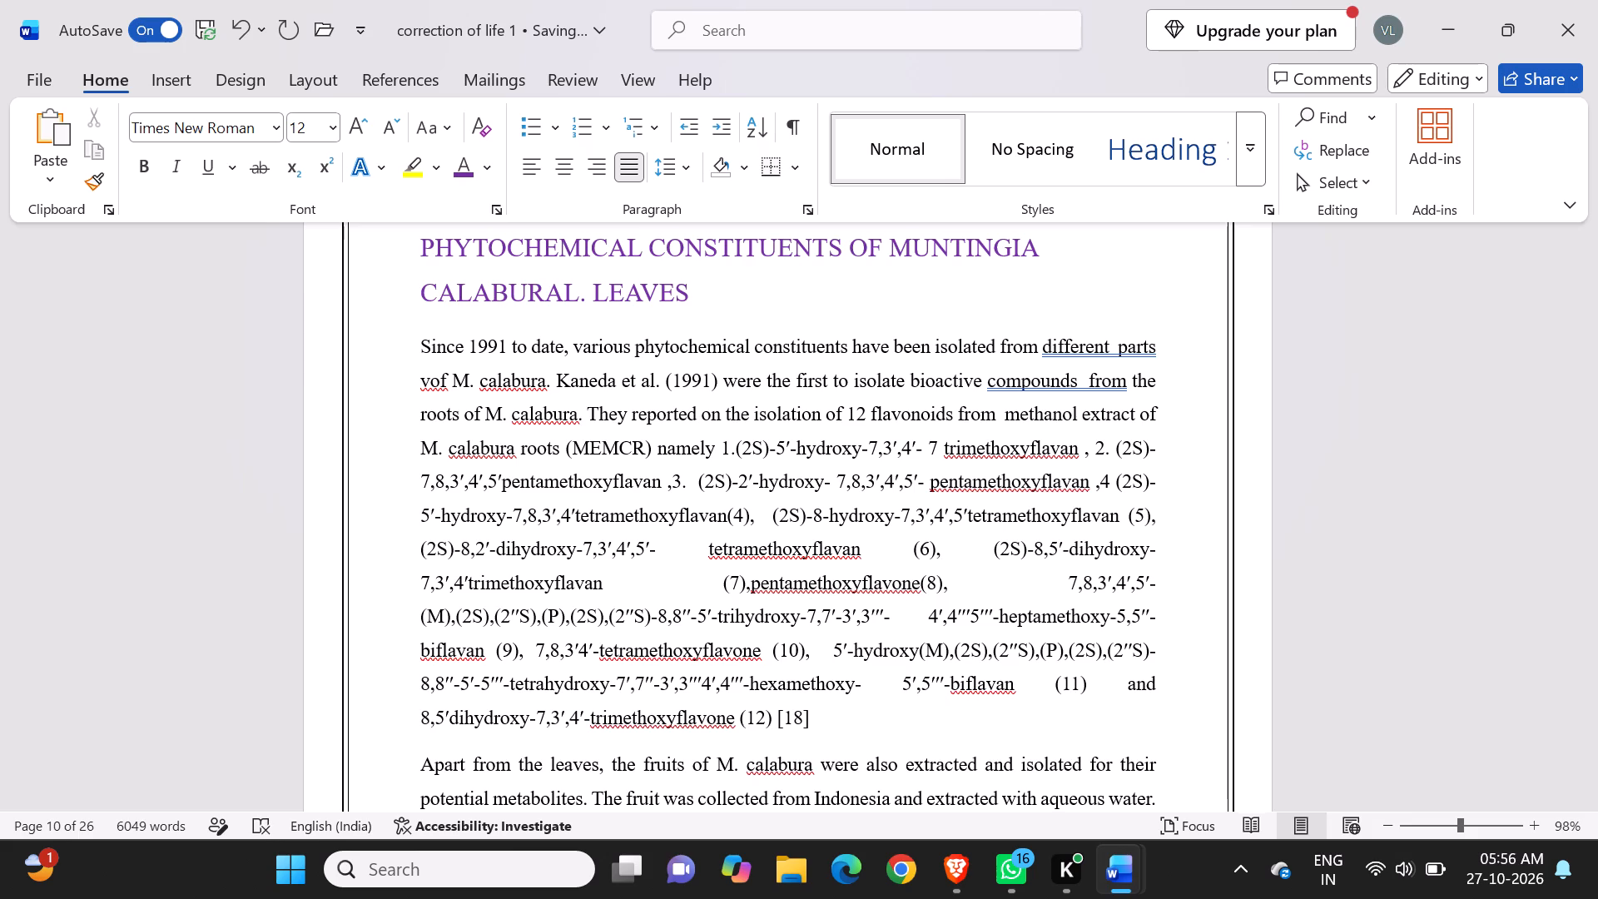
{"action": "type", "text": "."}
{"action": "key", "text": "space"}
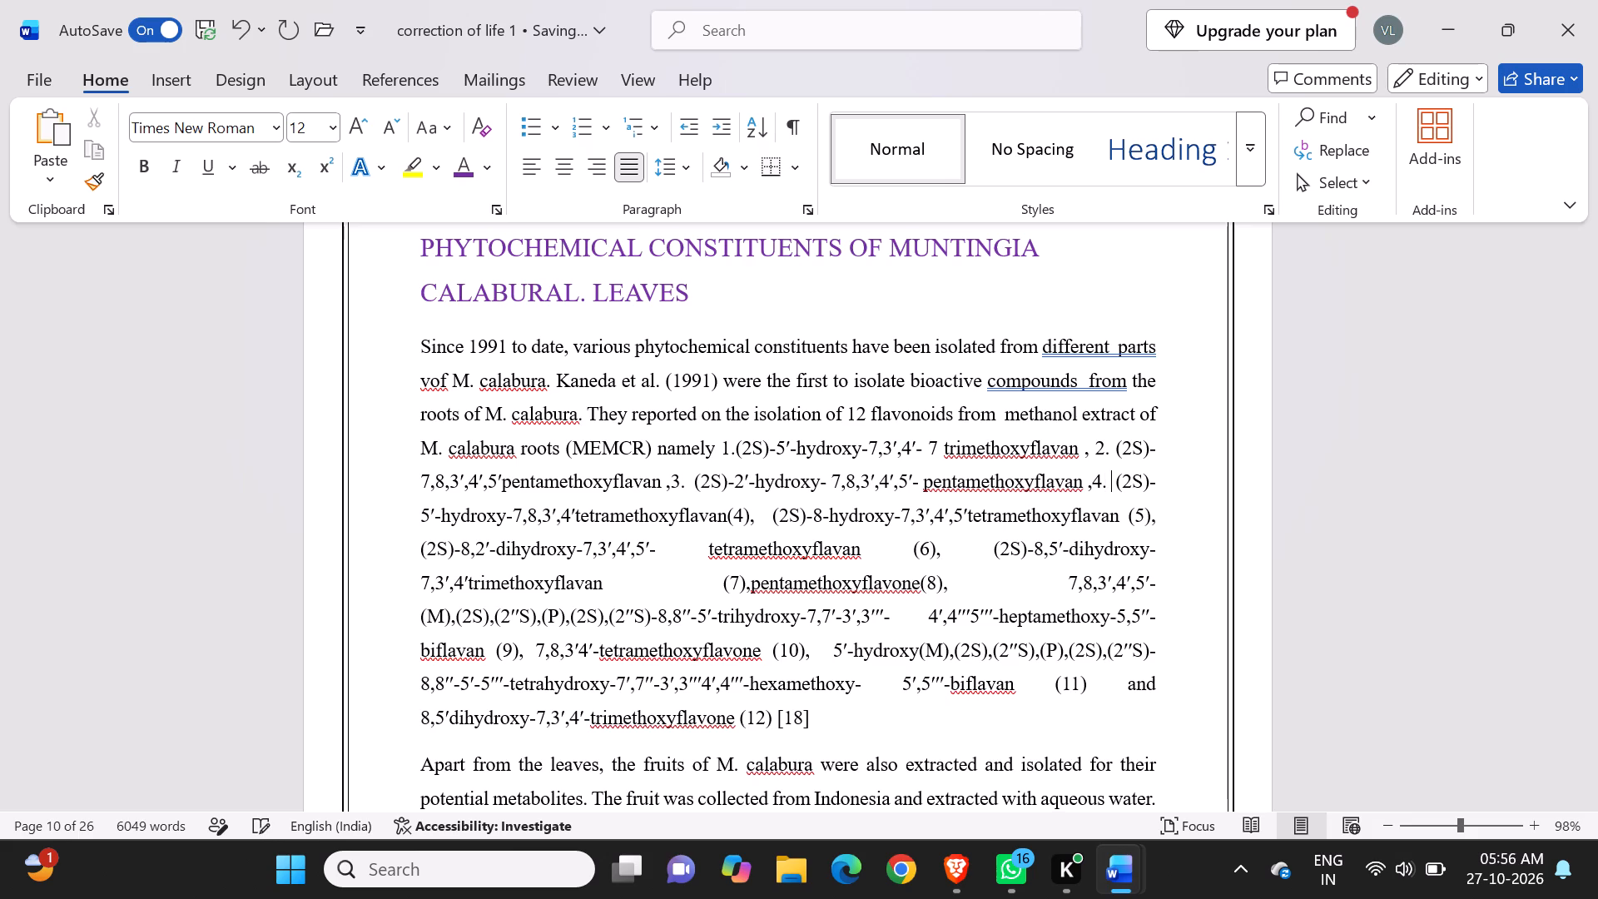
{"action": "left_click", "coordinate": [767, 520]}
{"action": "key", "text": "BackSpace"}
{"action": "key", "text": "BackSpace"}
{"action": "key", "text": "BackSpace"}
{"action": "key", "text": "BackSpace"}
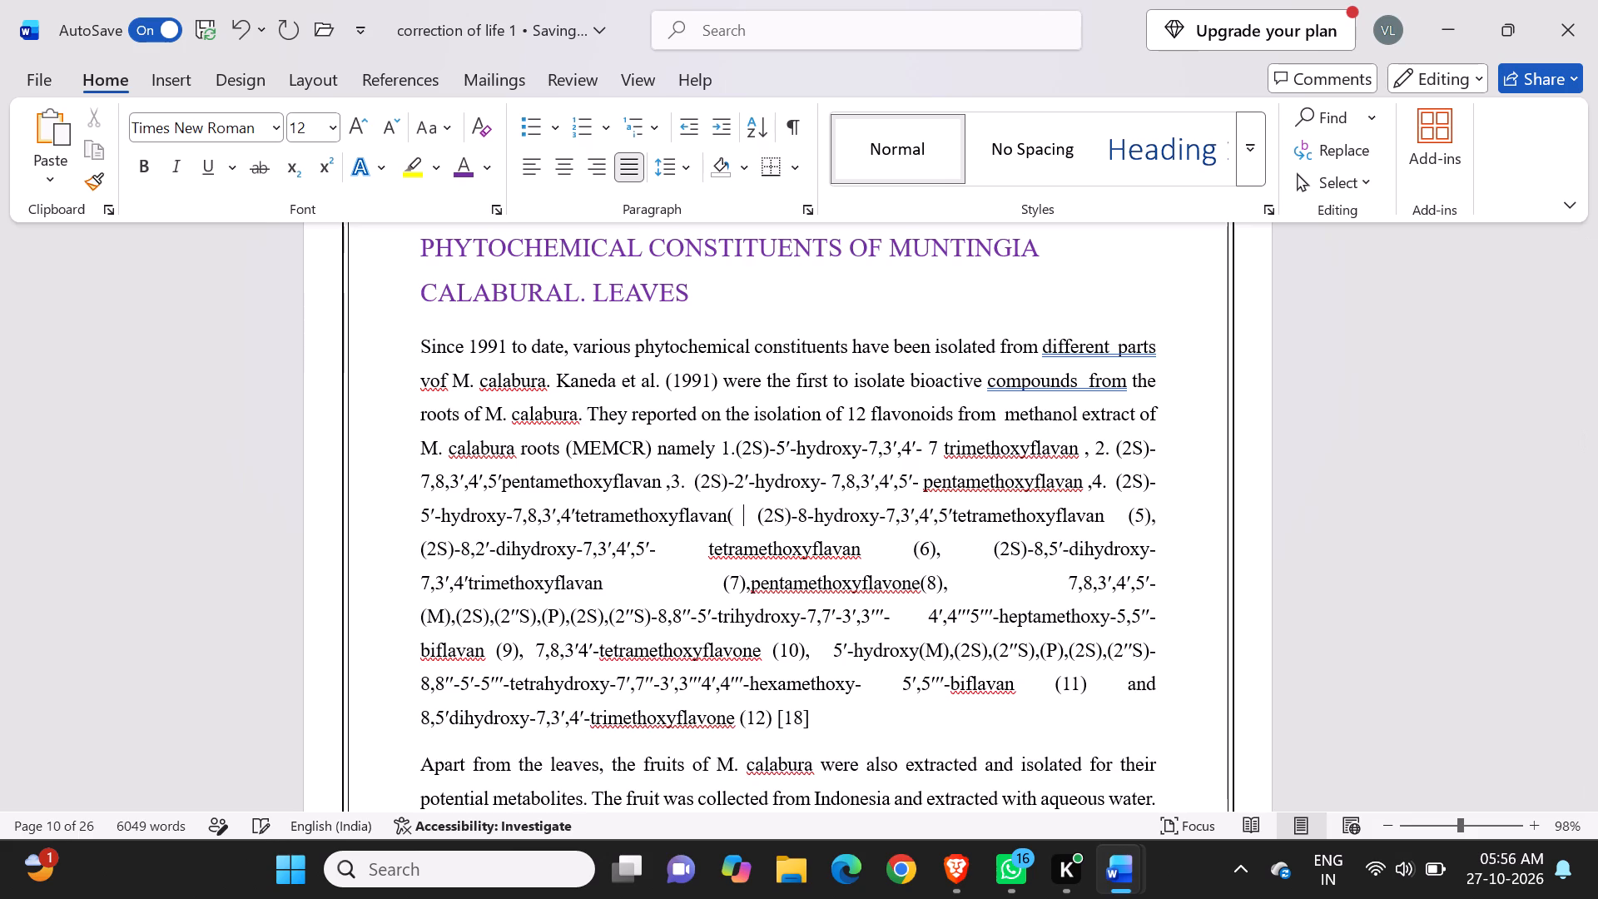
{"action": "key", "text": "BackSpace"}
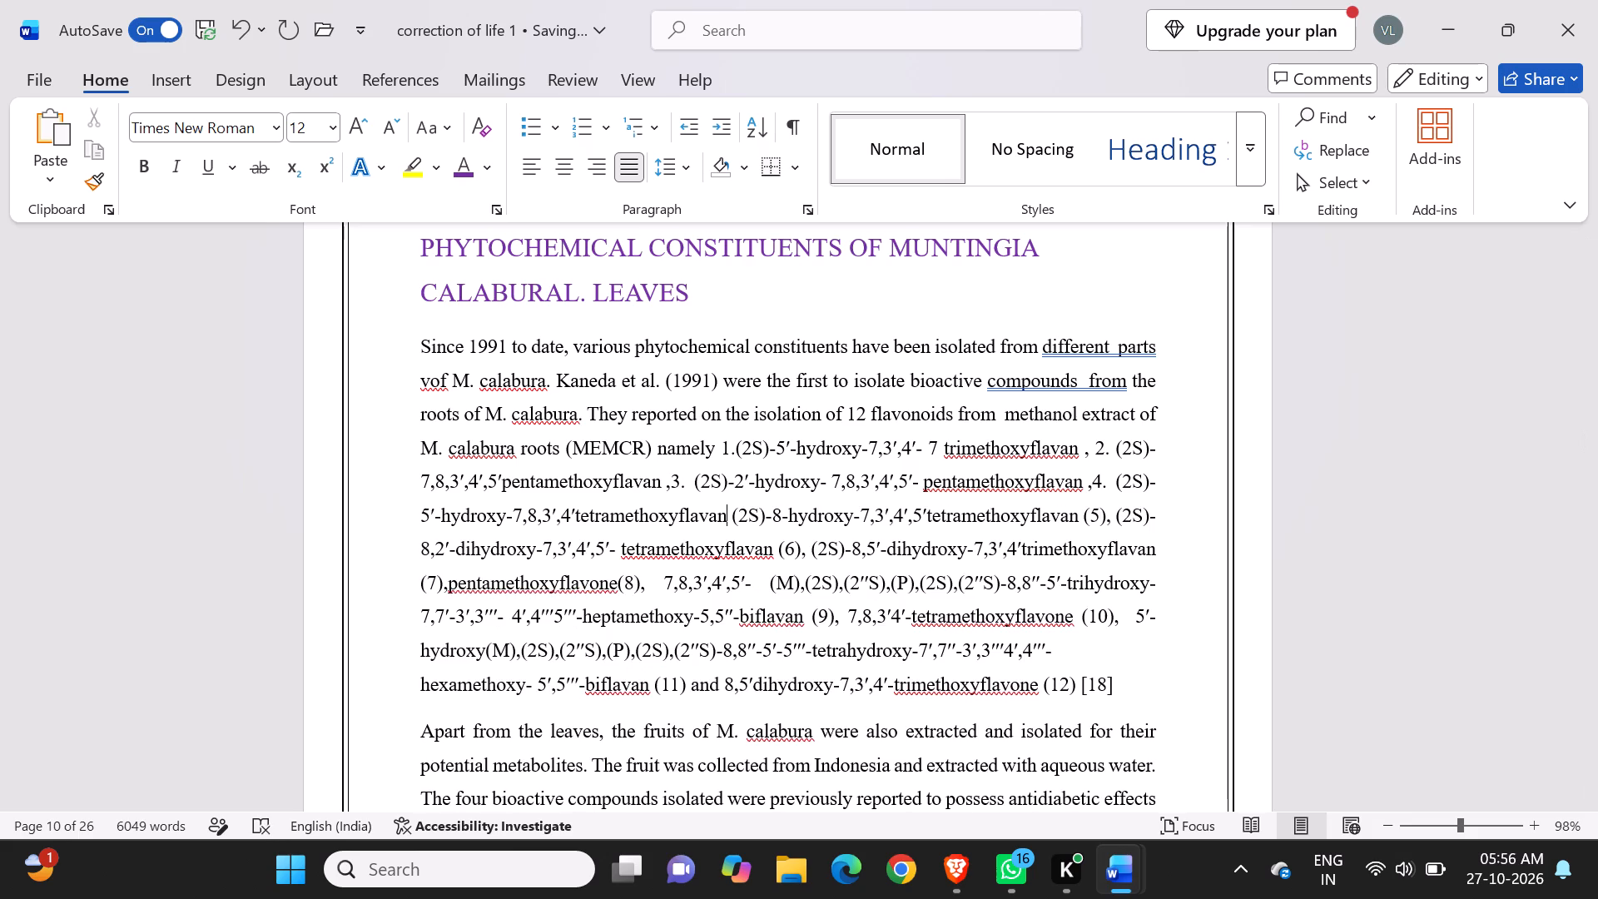
{"action": "key", "text": "comma"}
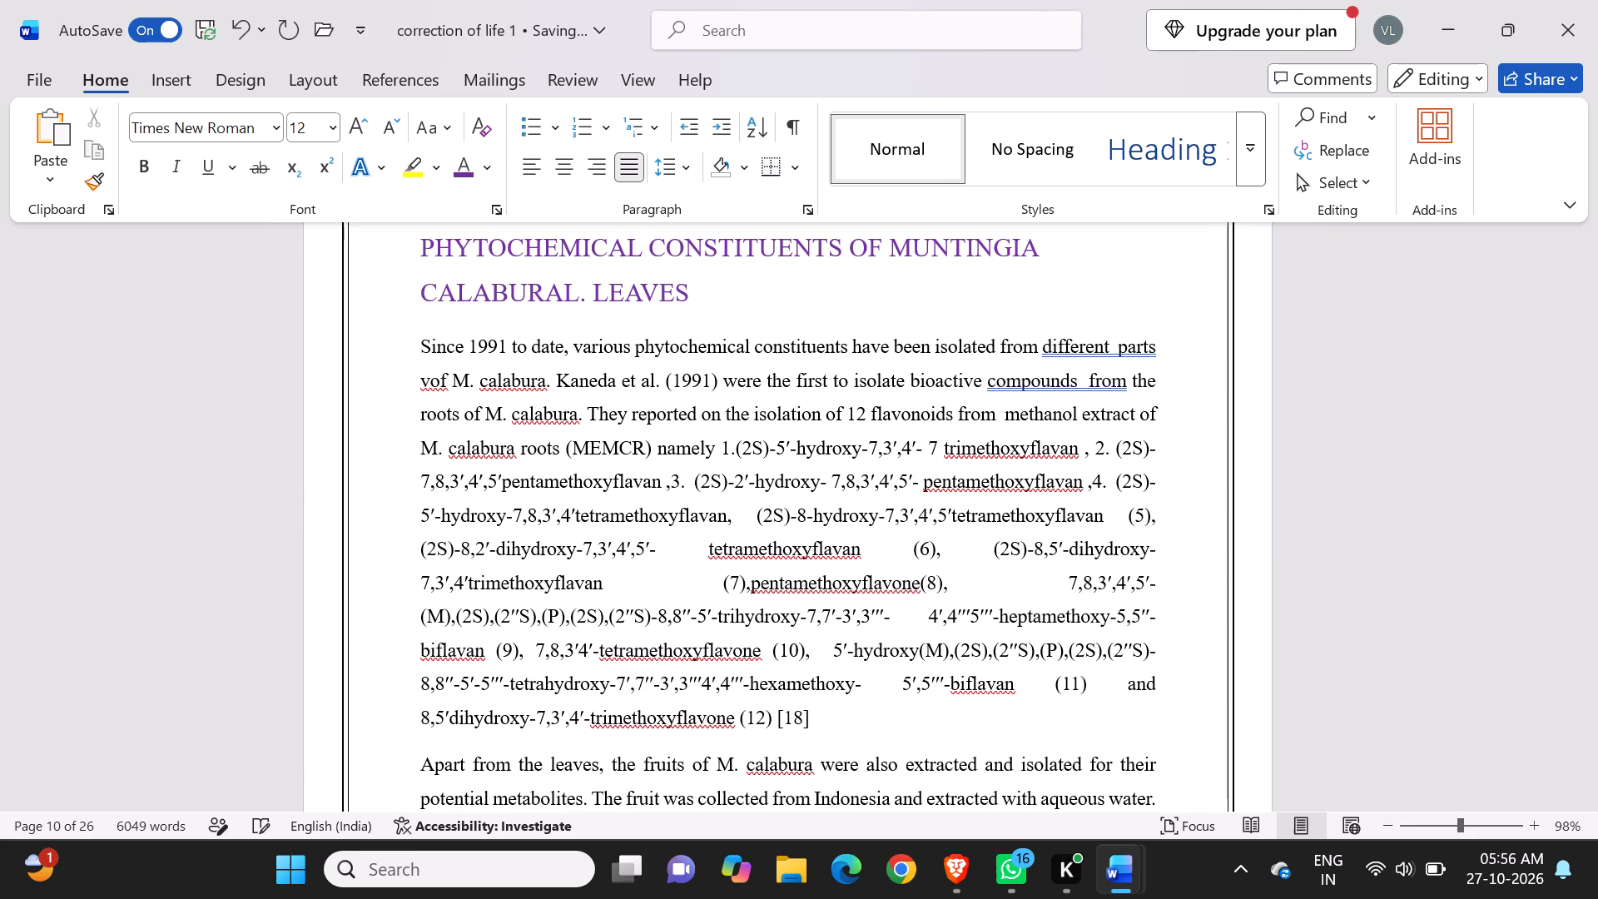
Number the fifth flavonoid "5." with a space on each side of the number, and delete the (5) after its name.
{"action": "key", "text": "5"}
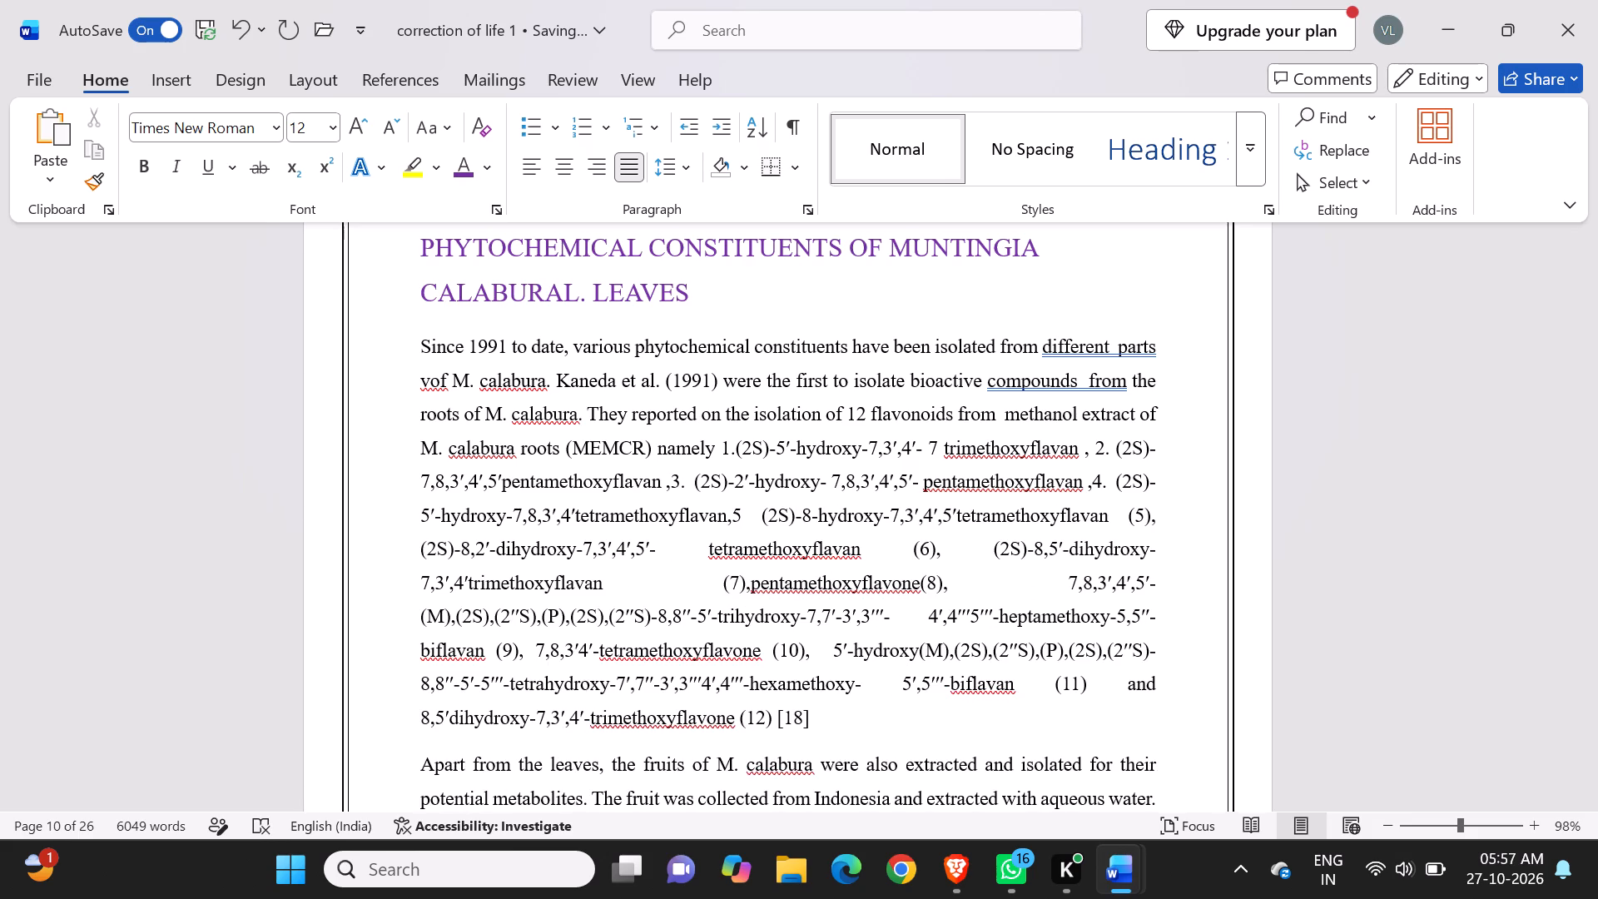
{"action": "key", "text": "period"}
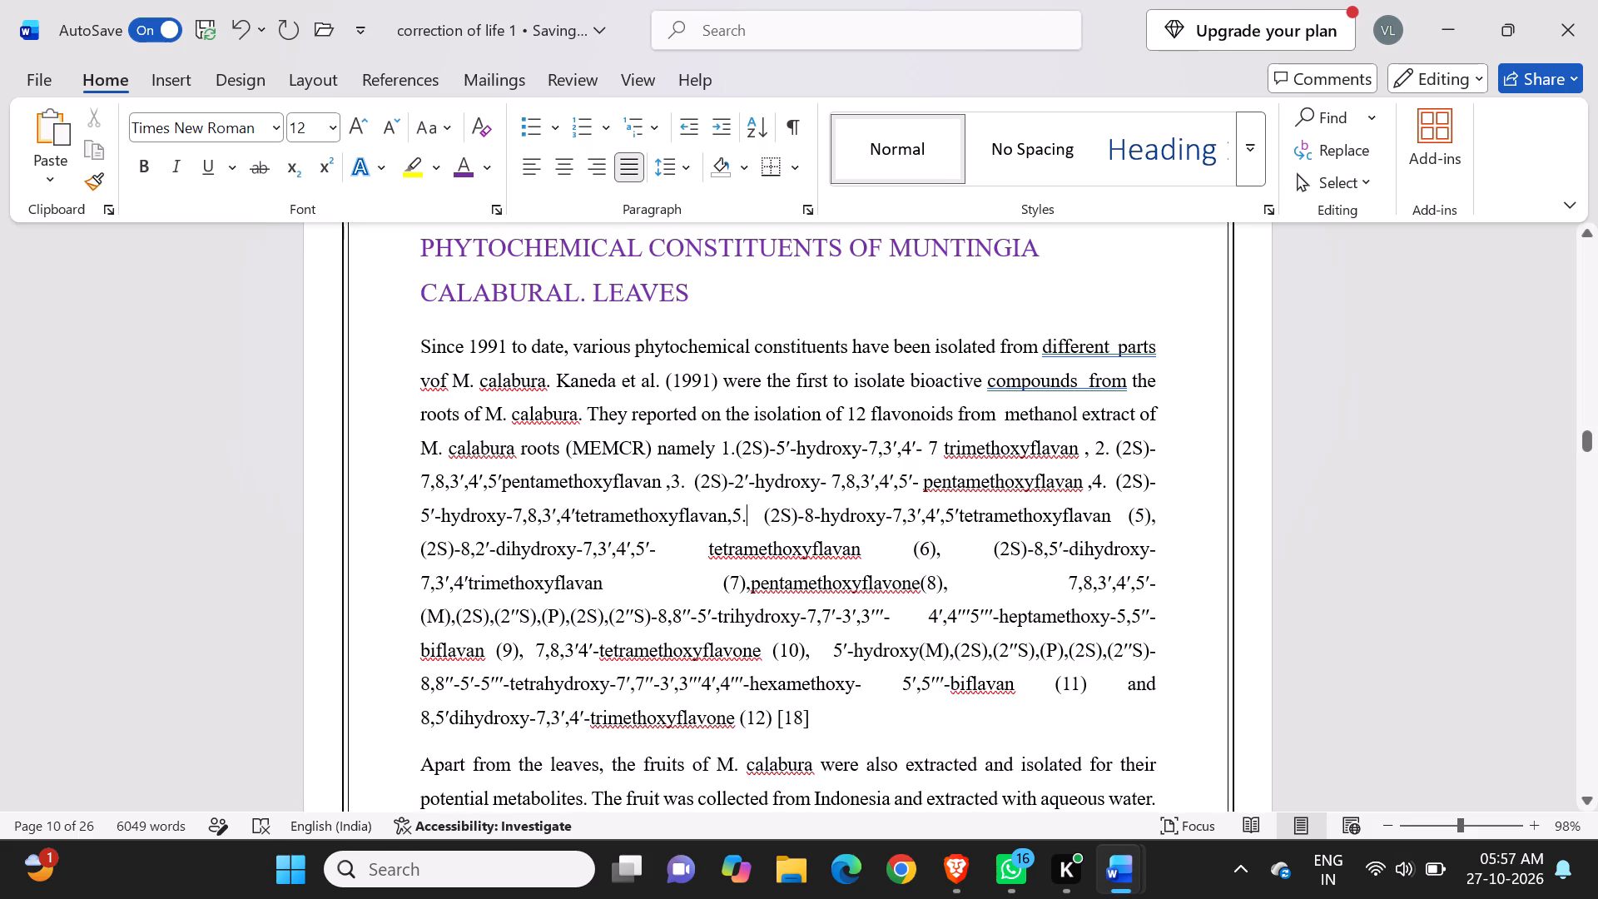
{"action": "left_click", "coordinate": [762, 521]}
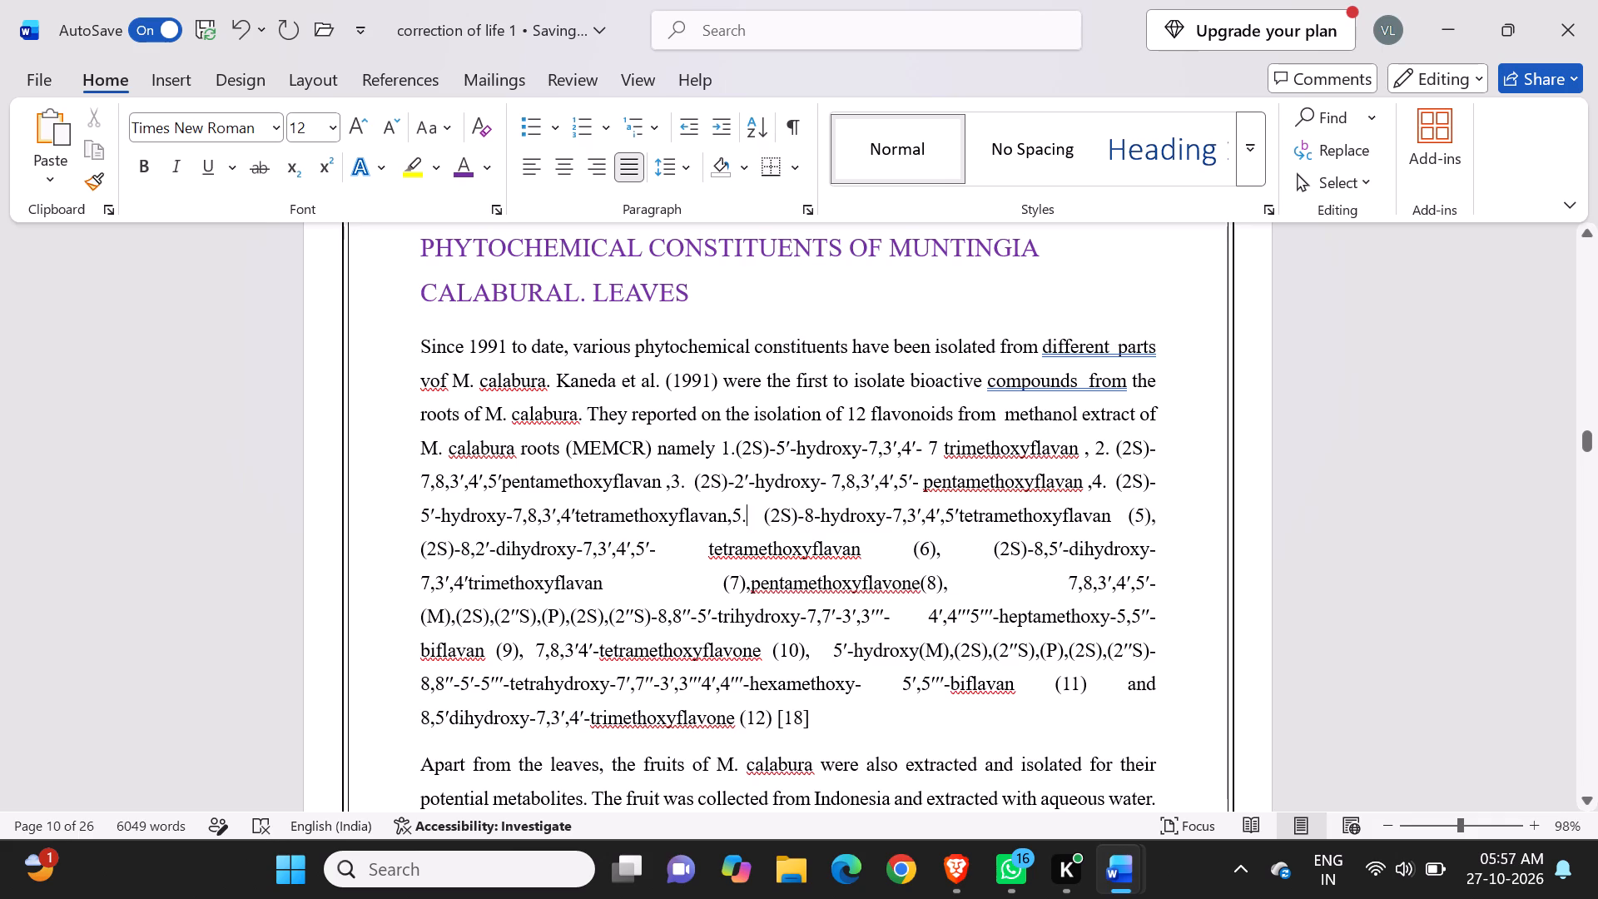
{"action": "left_click", "coordinate": [762, 521]}
{"action": "key", "text": "BackSpace"}
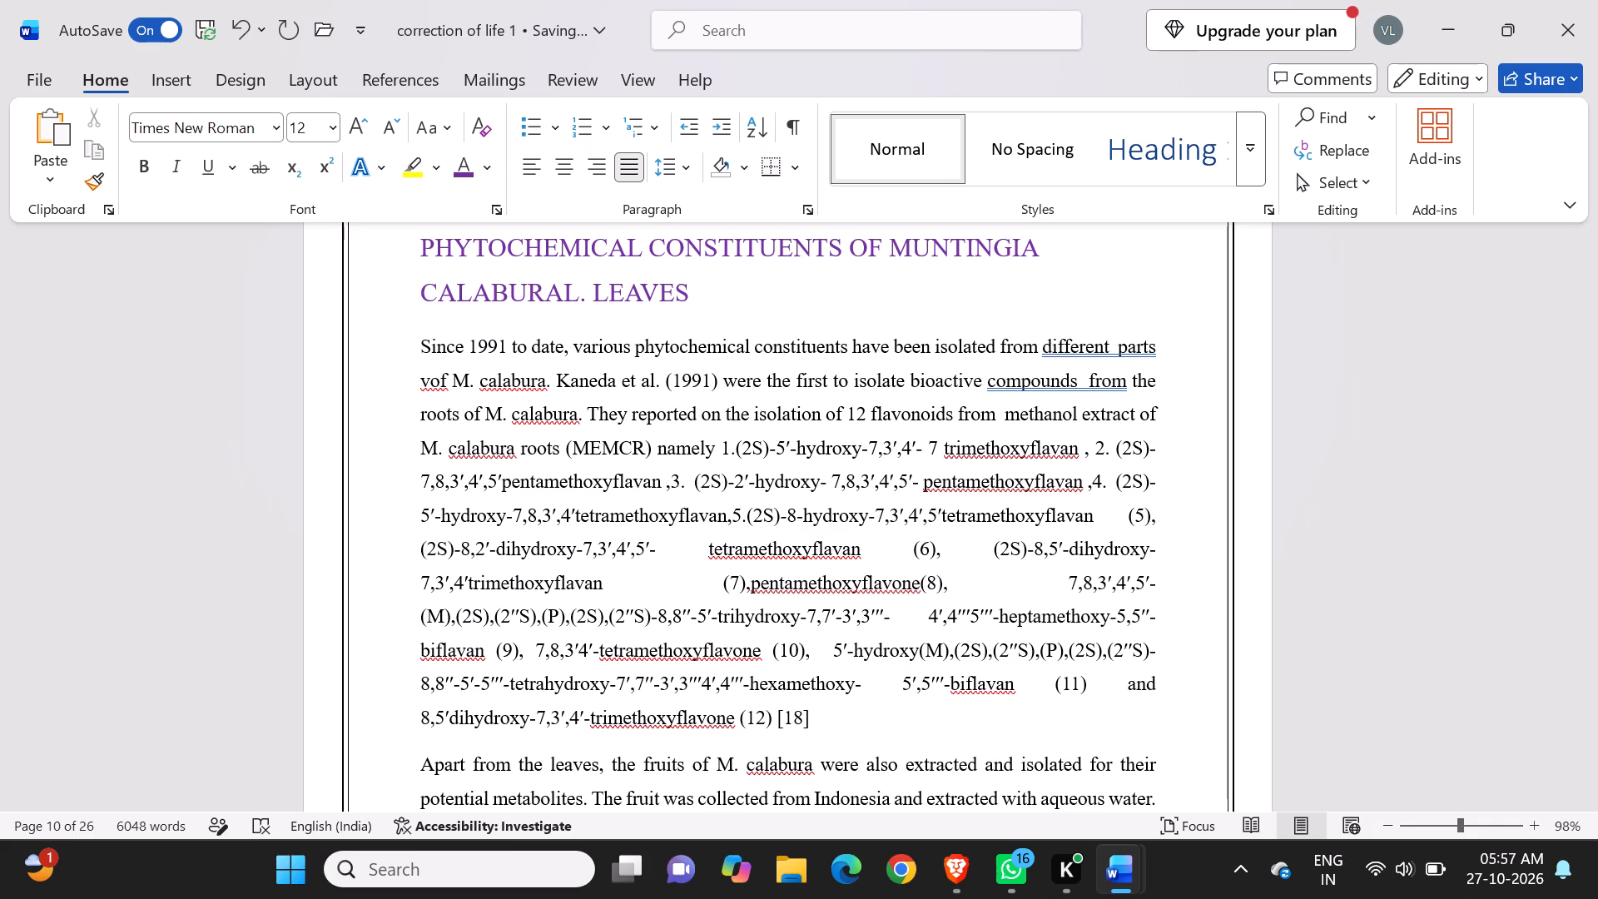
{"action": "key", "text": "space"}
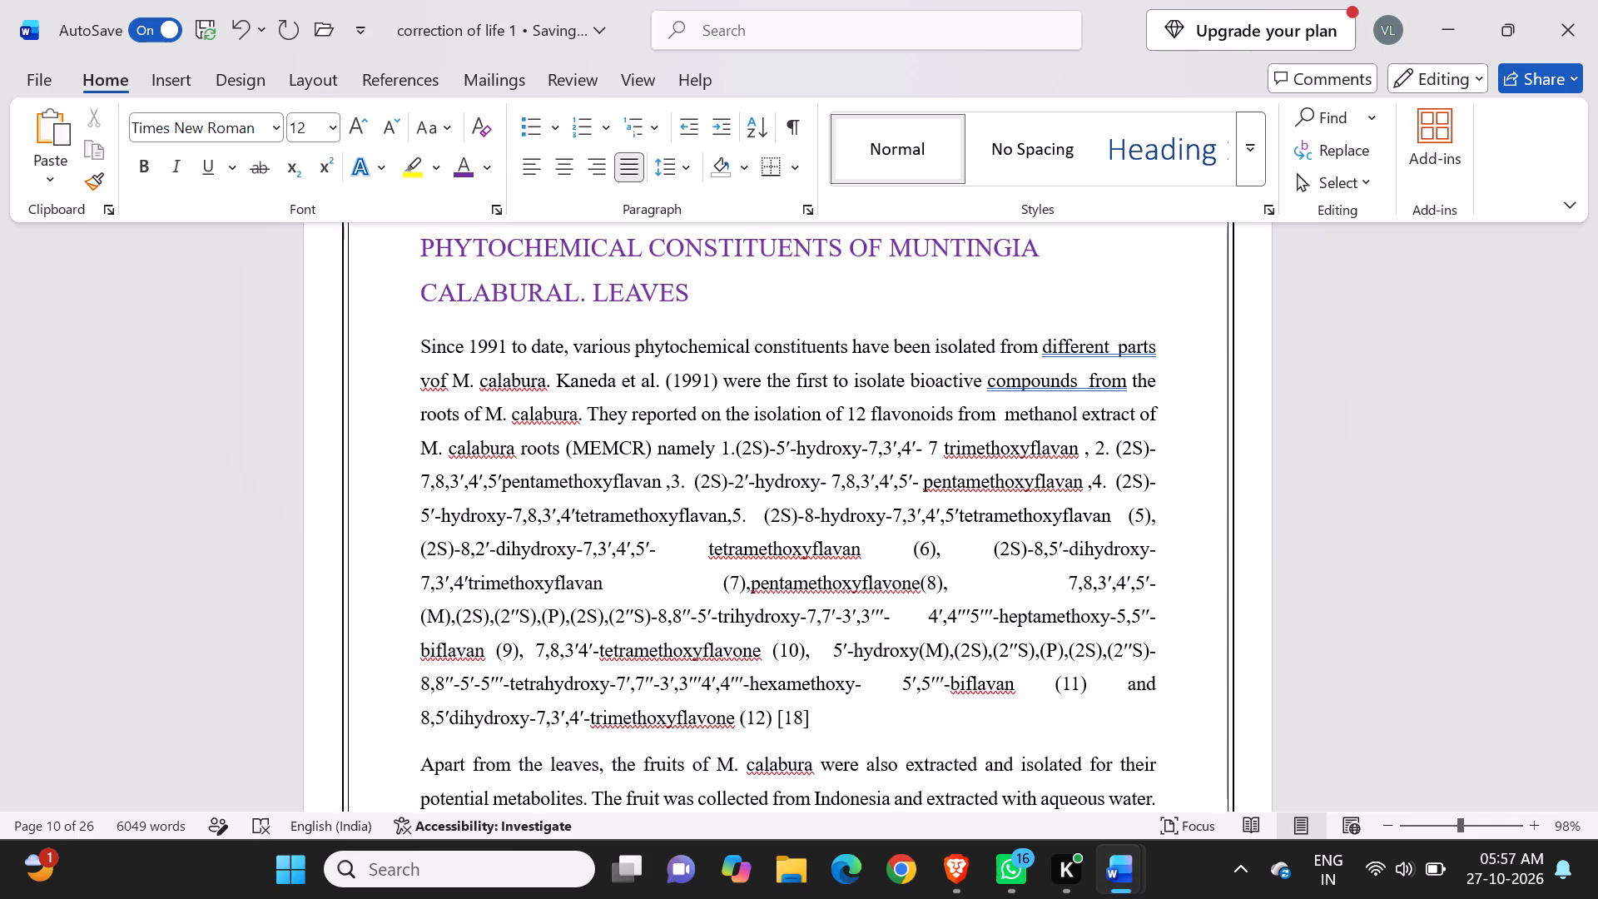
{"action": "left_click", "coordinate": [731, 514]}
{"action": "key", "text": "space"}
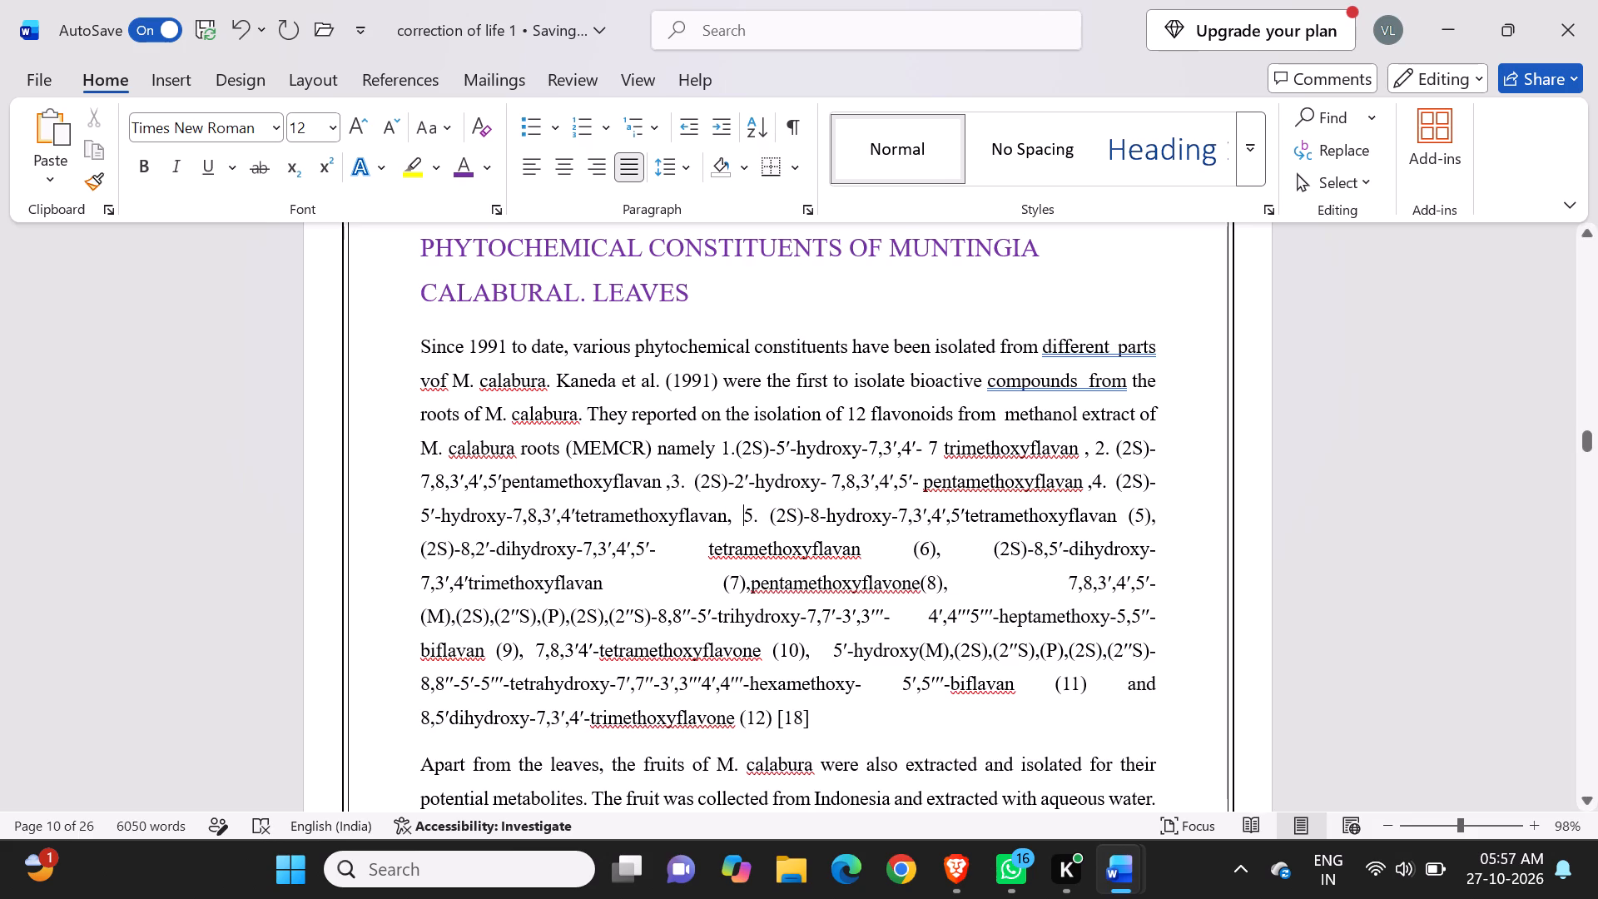
{"action": "left_click", "coordinate": [1149, 522]}
{"action": "key", "text": "BackSpace"}
{"action": "key", "text": "BackSpace"}
{"action": "key", "text": "BackSpace"}
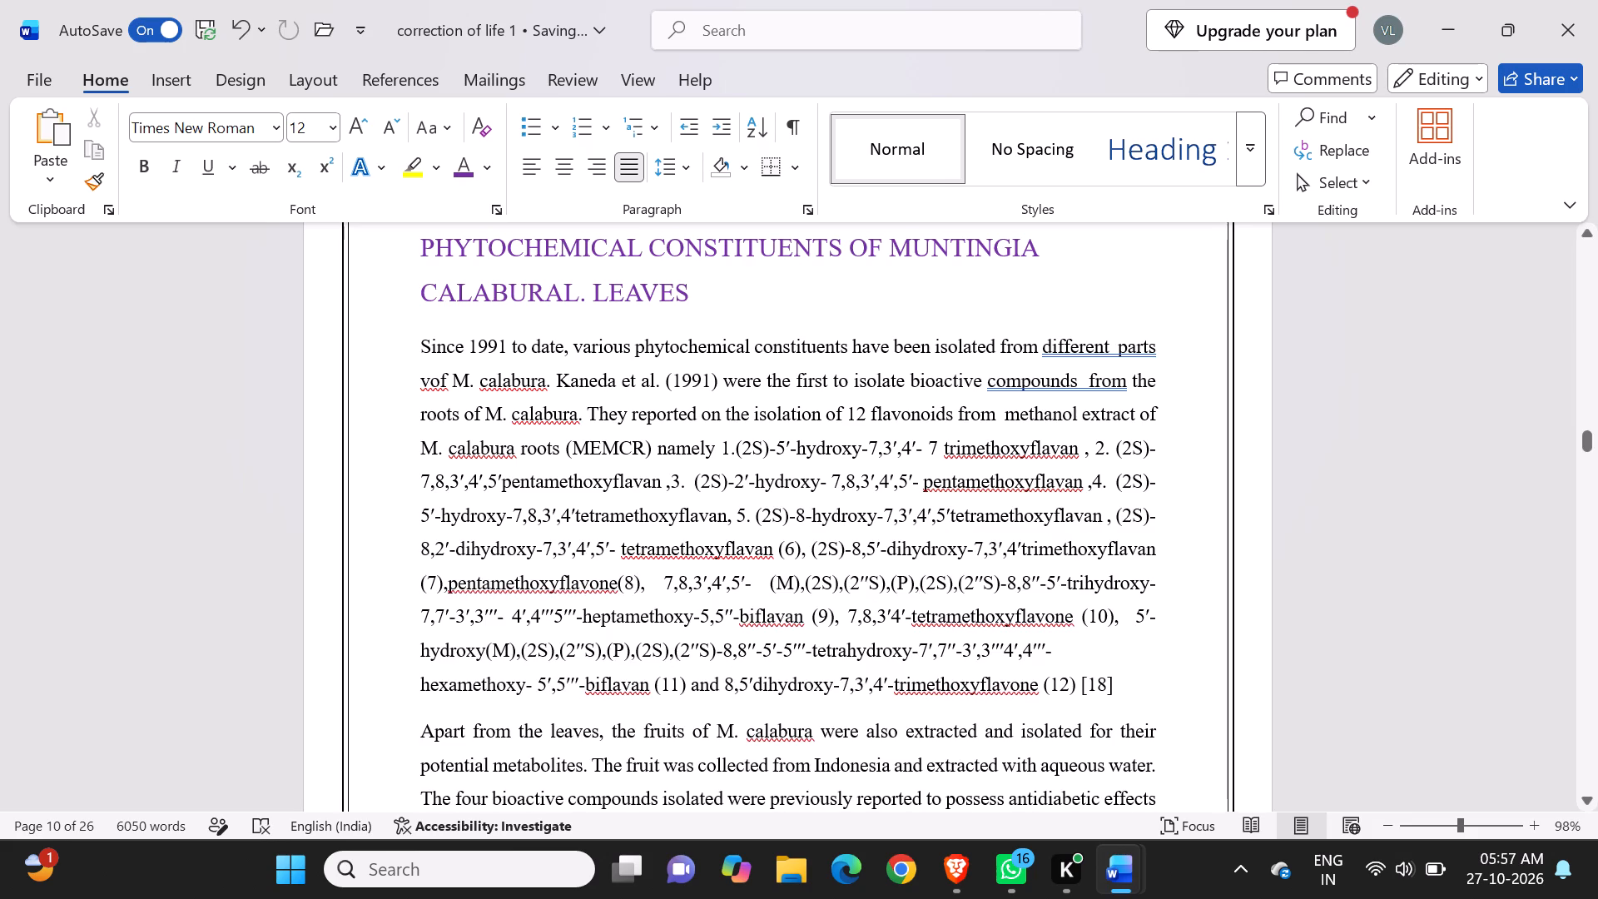
Number the sixth flavonoid "6." in front of its name and replace the (6) after tetramethoxyflavan with just a comma.
{"action": "left_click", "coordinate": [1116, 514]}
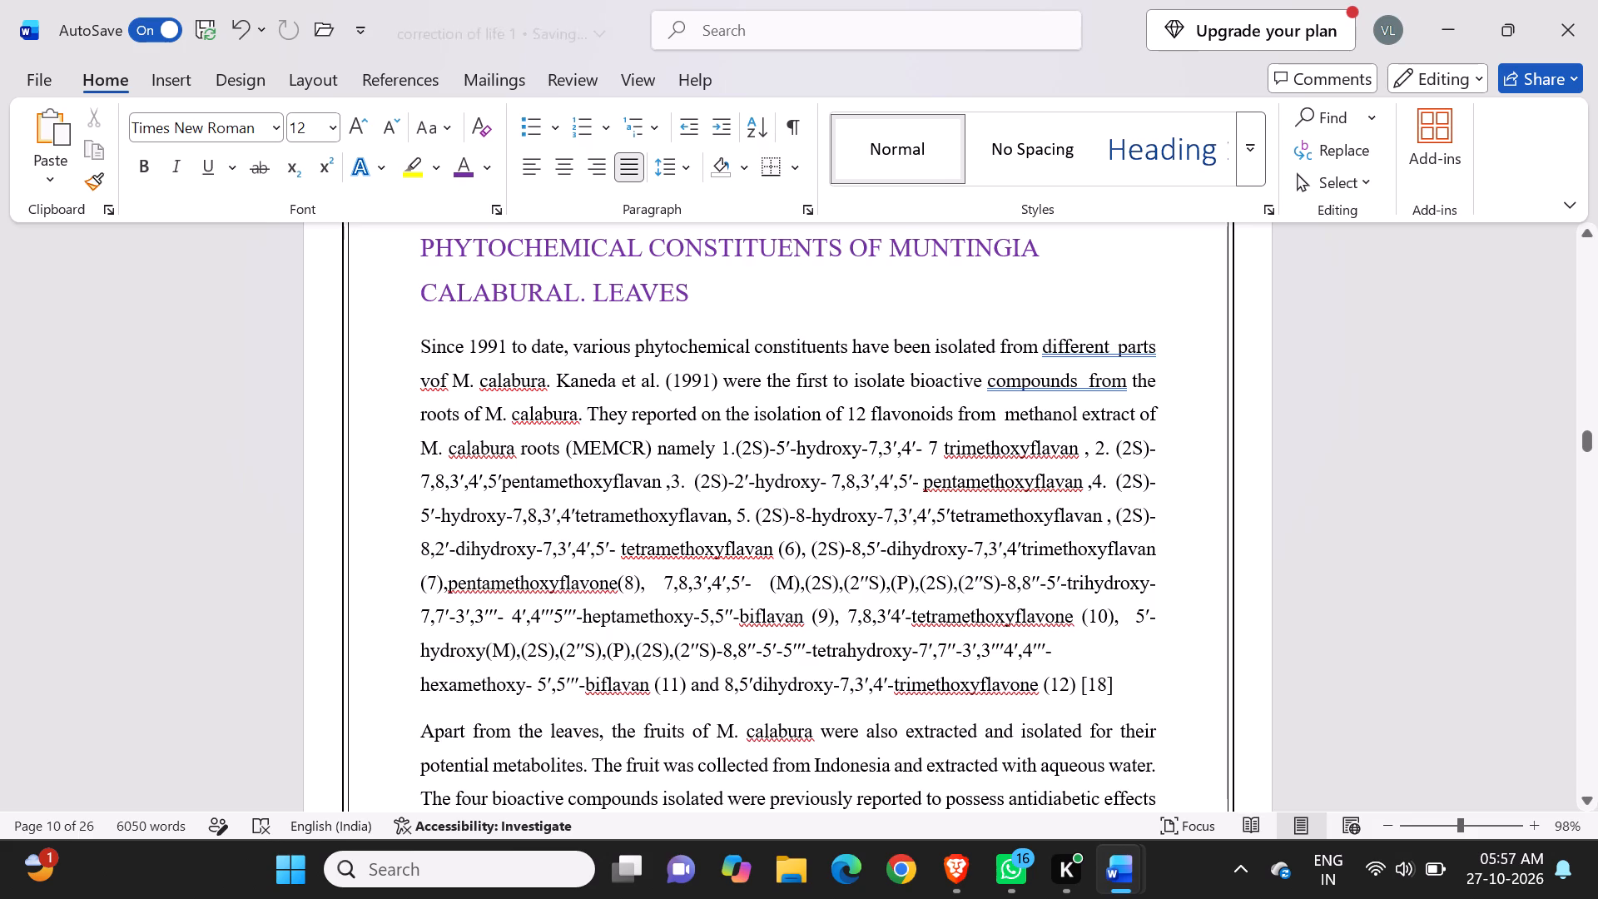
{"action": "key", "text": "6"}
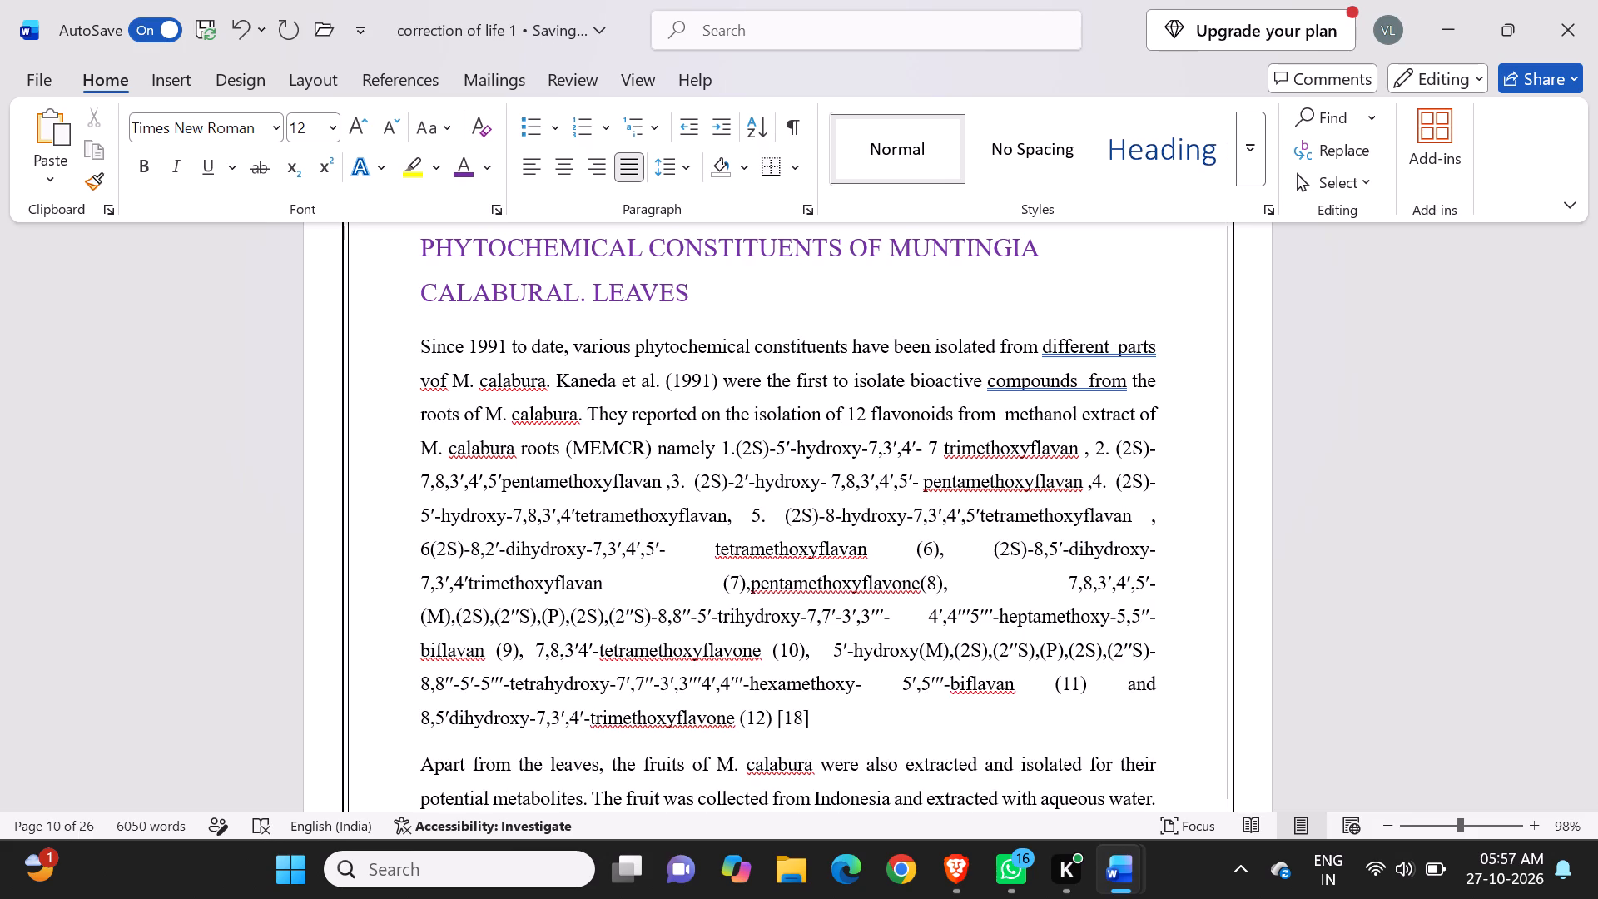
{"action": "key", "text": "period"}
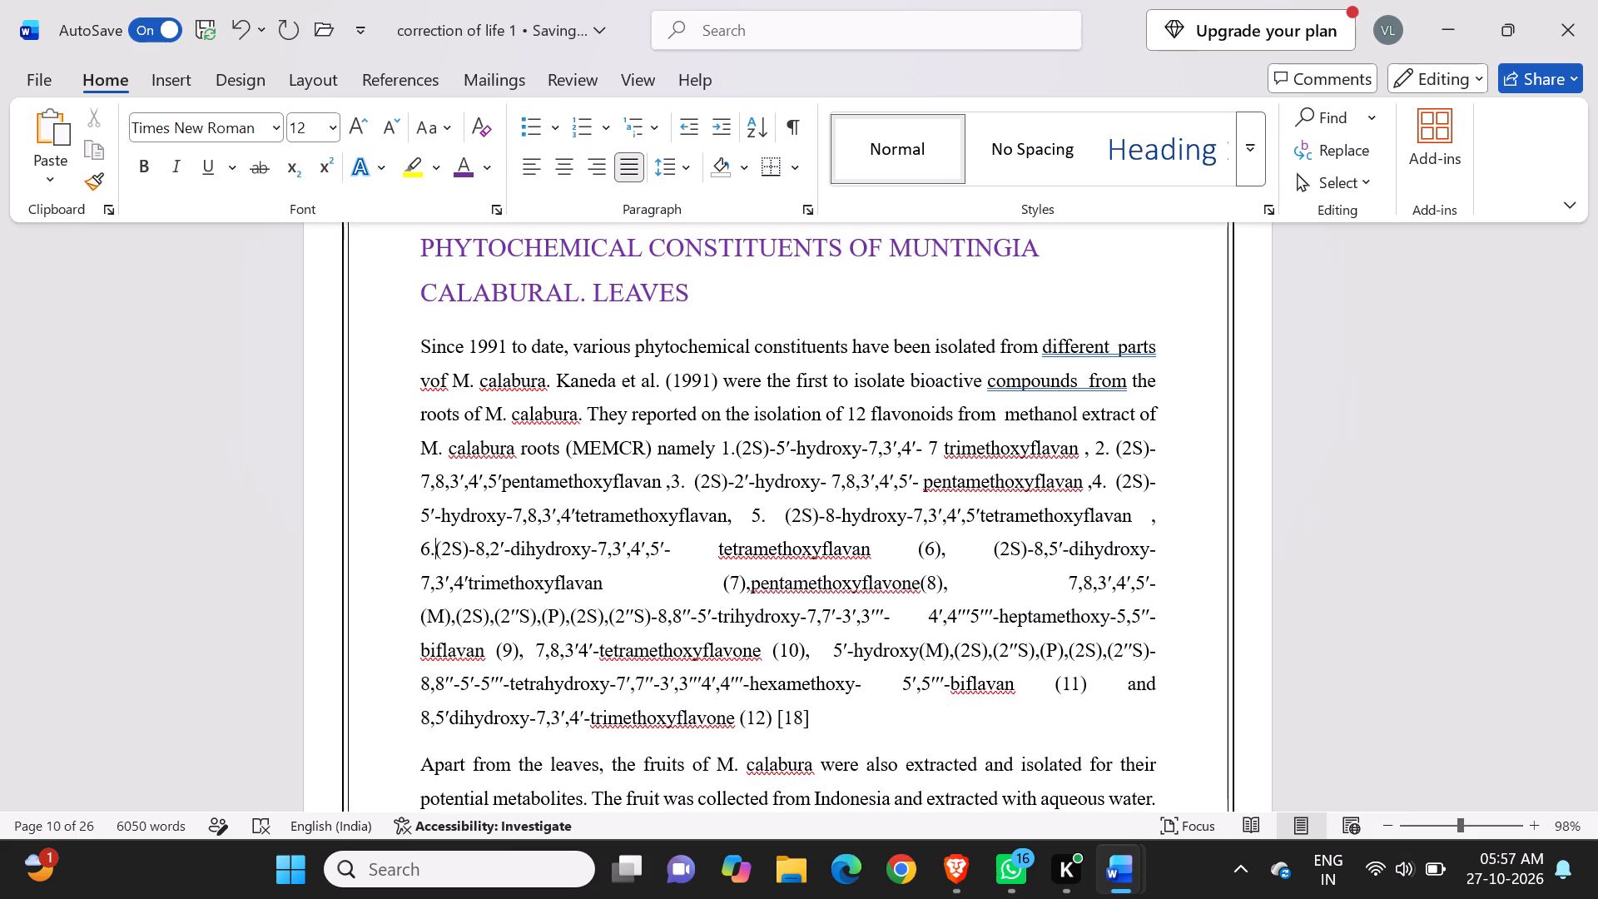
{"action": "key", "text": "space"}
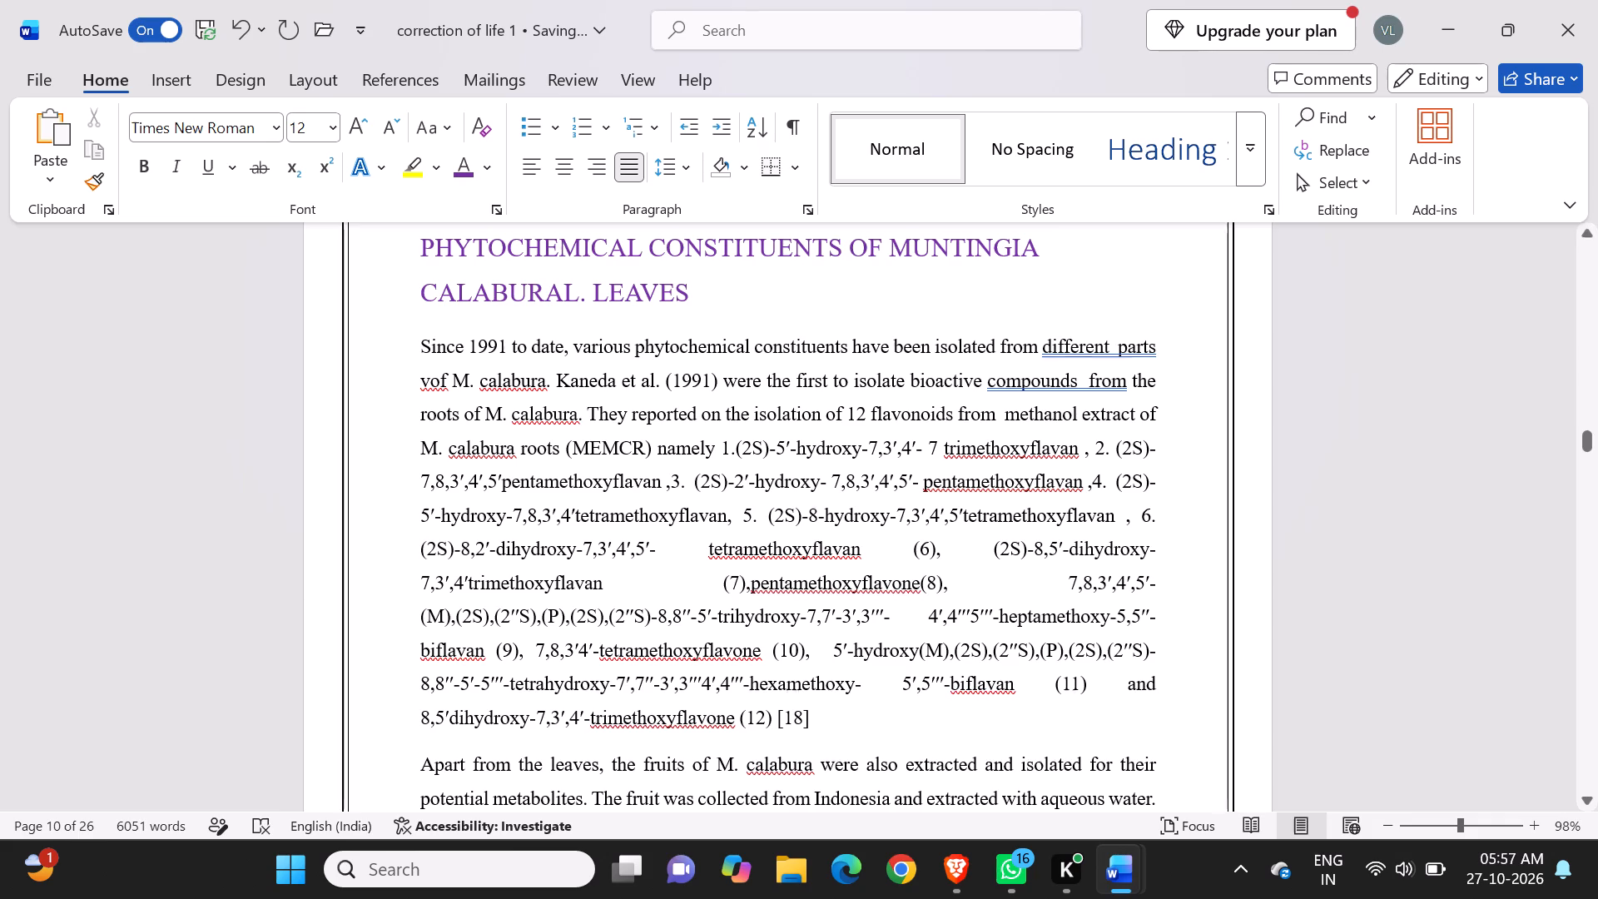
{"action": "left_click", "coordinate": [931, 551]}
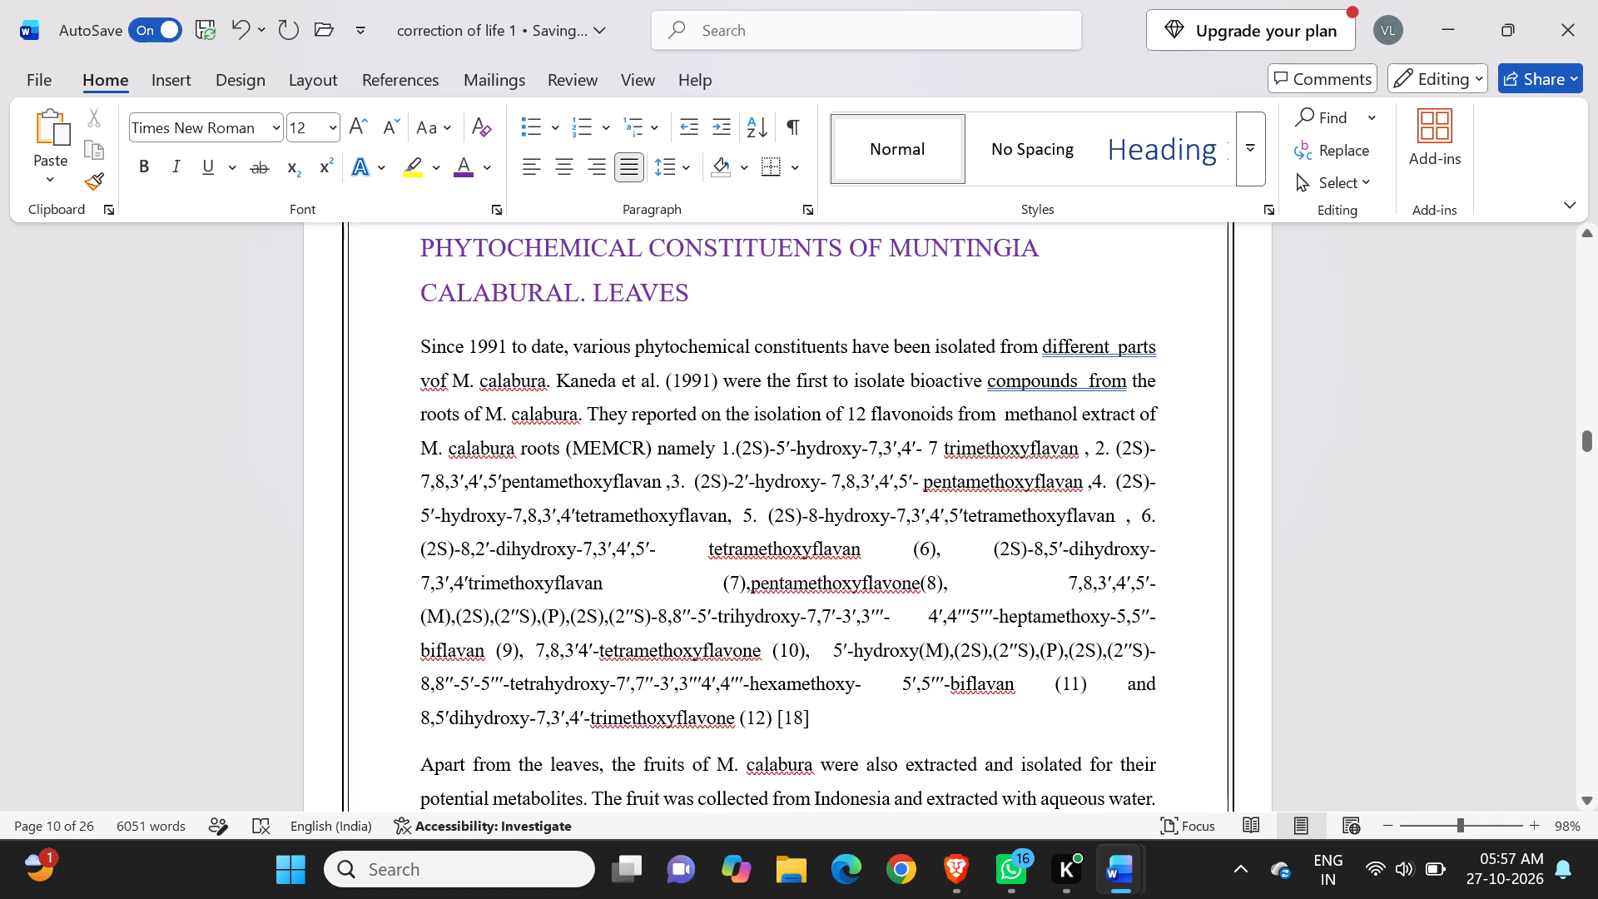
{"action": "left_click", "coordinate": [940, 557]}
{"action": "key", "text": "BackSpace"}
{"action": "key", "text": "BackSpace"}
{"action": "key", "text": "BackSpace"}
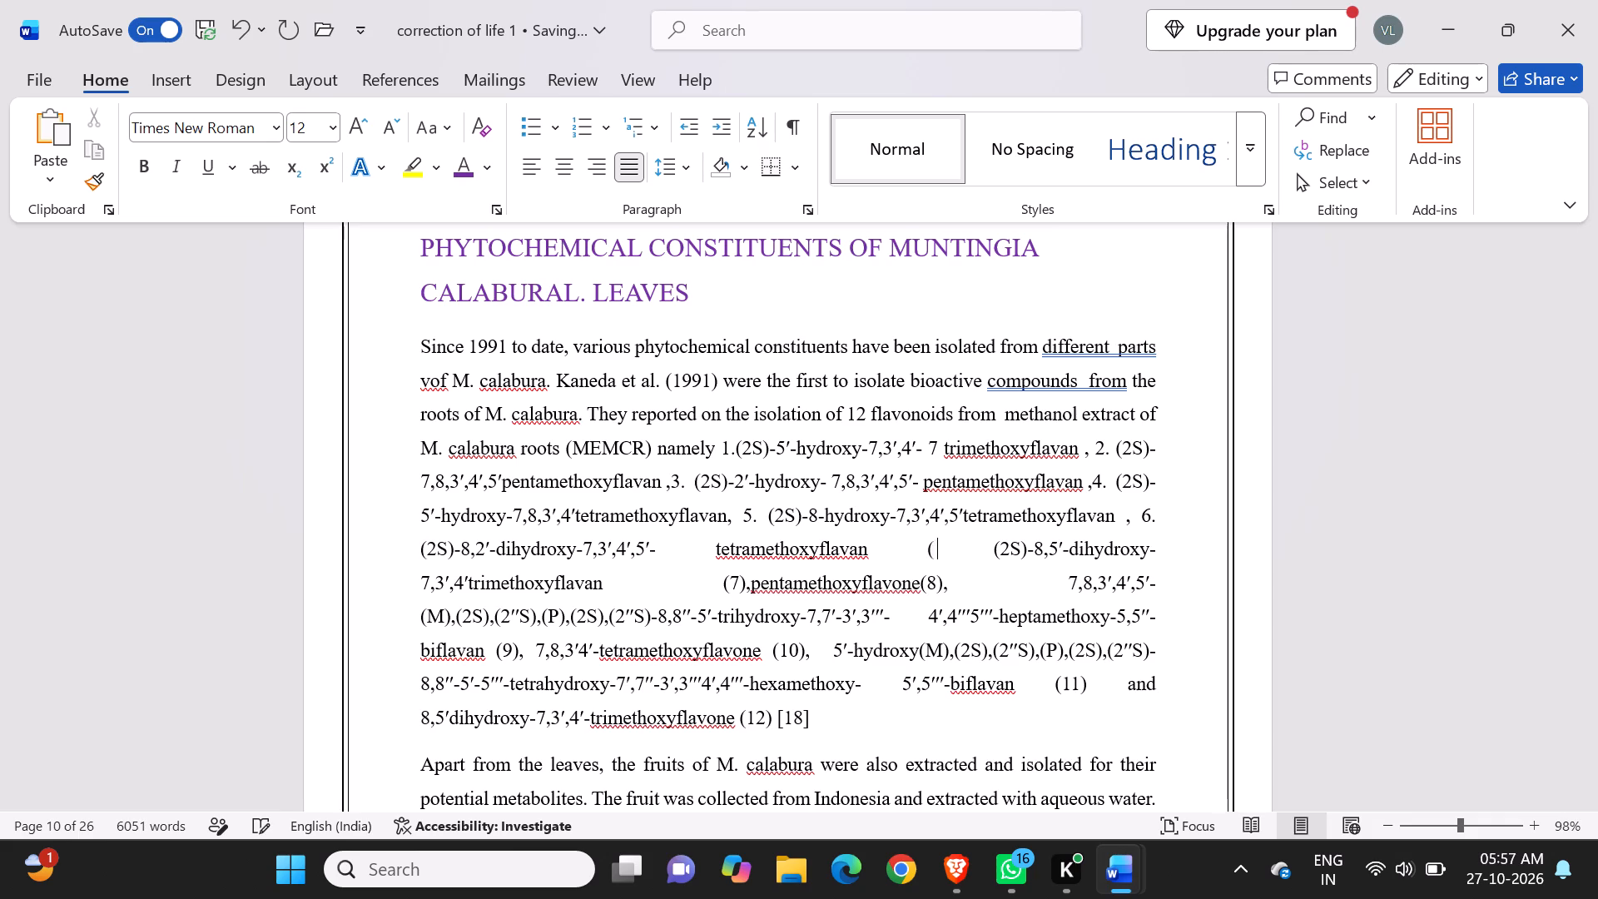
{"action": "key", "text": "BackSpace"}
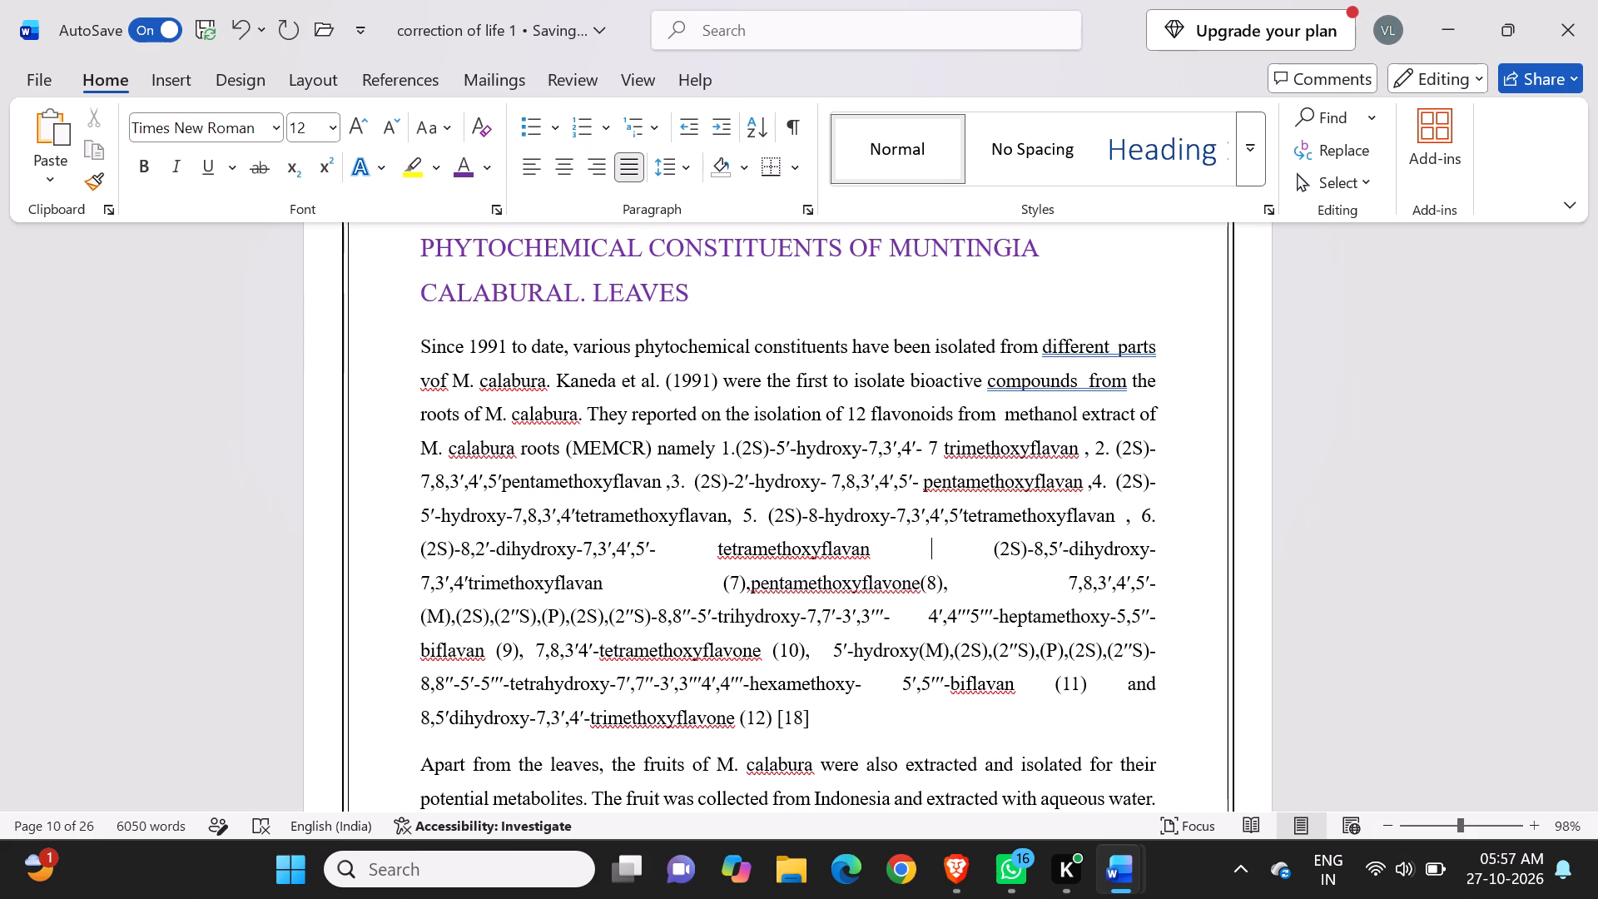
{"action": "key", "text": "BackSpace"}
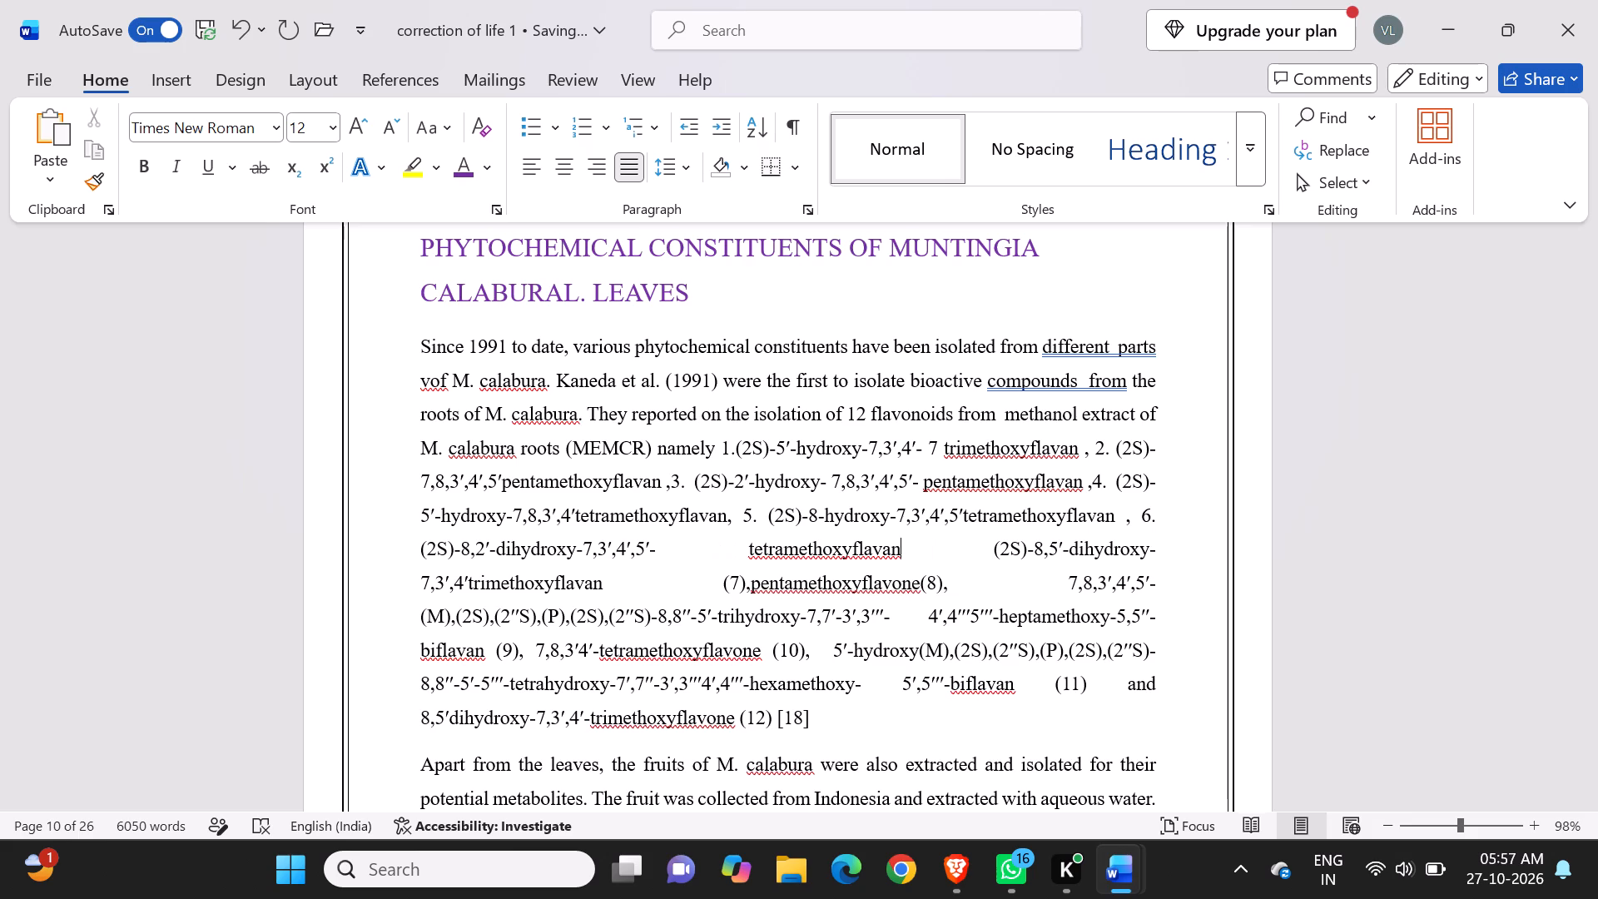
{"action": "key", "text": "comma"}
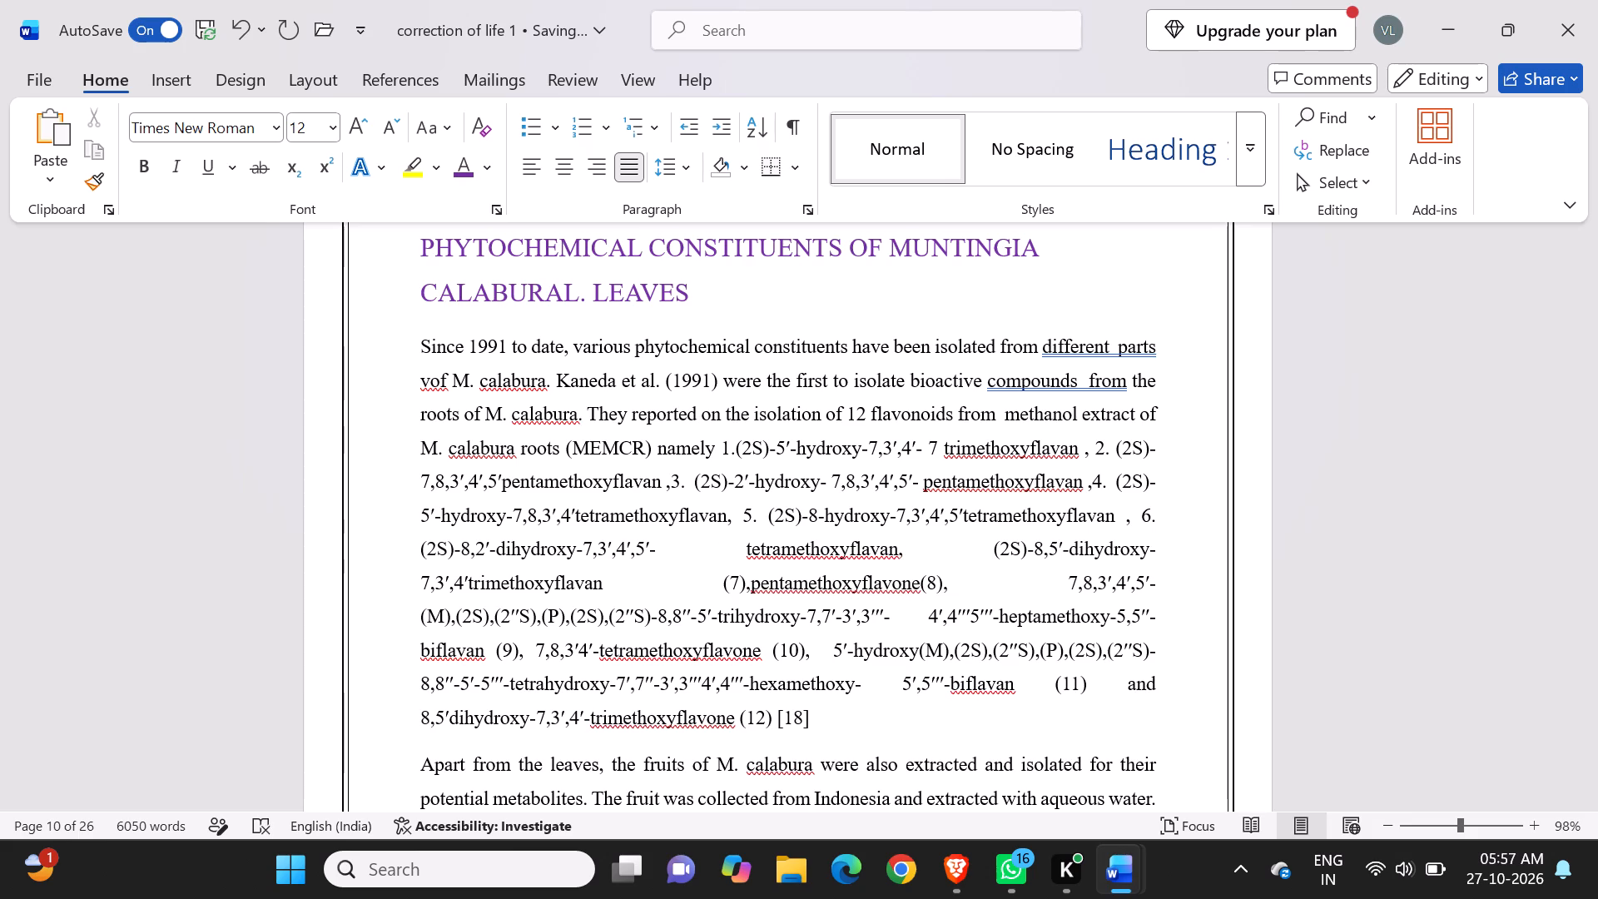
Remove the gap before tetramethoxyflavan in the sixth flavonoid's name so it directly follows the hyphen.
{"action": "left_click", "coordinate": [739, 549]}
{"action": "key", "text": "BackSpace"}
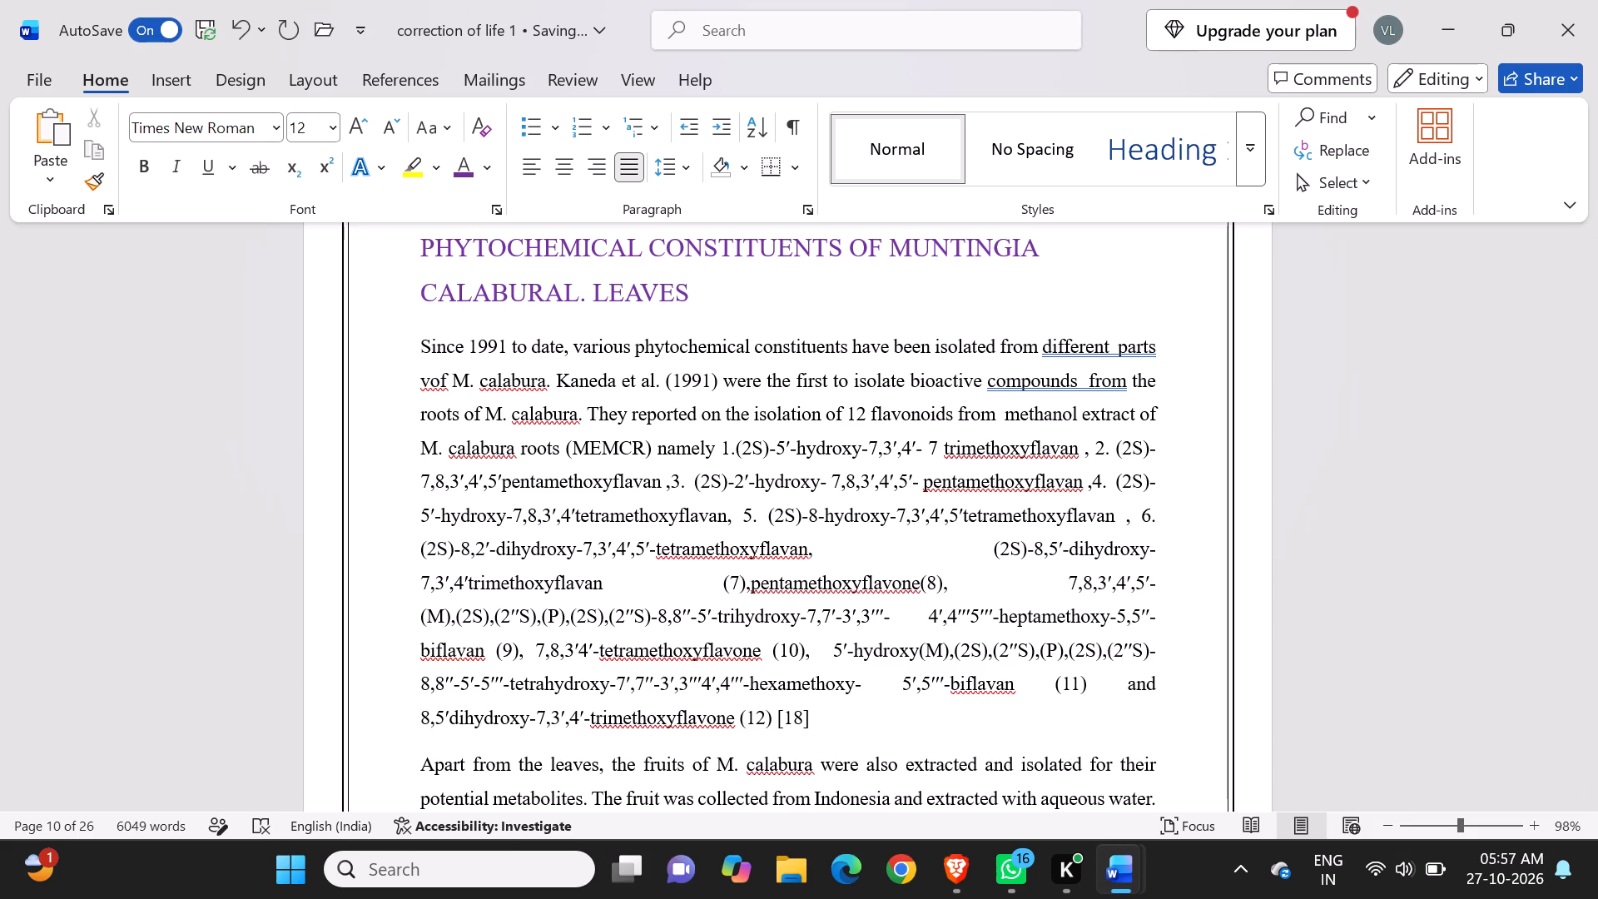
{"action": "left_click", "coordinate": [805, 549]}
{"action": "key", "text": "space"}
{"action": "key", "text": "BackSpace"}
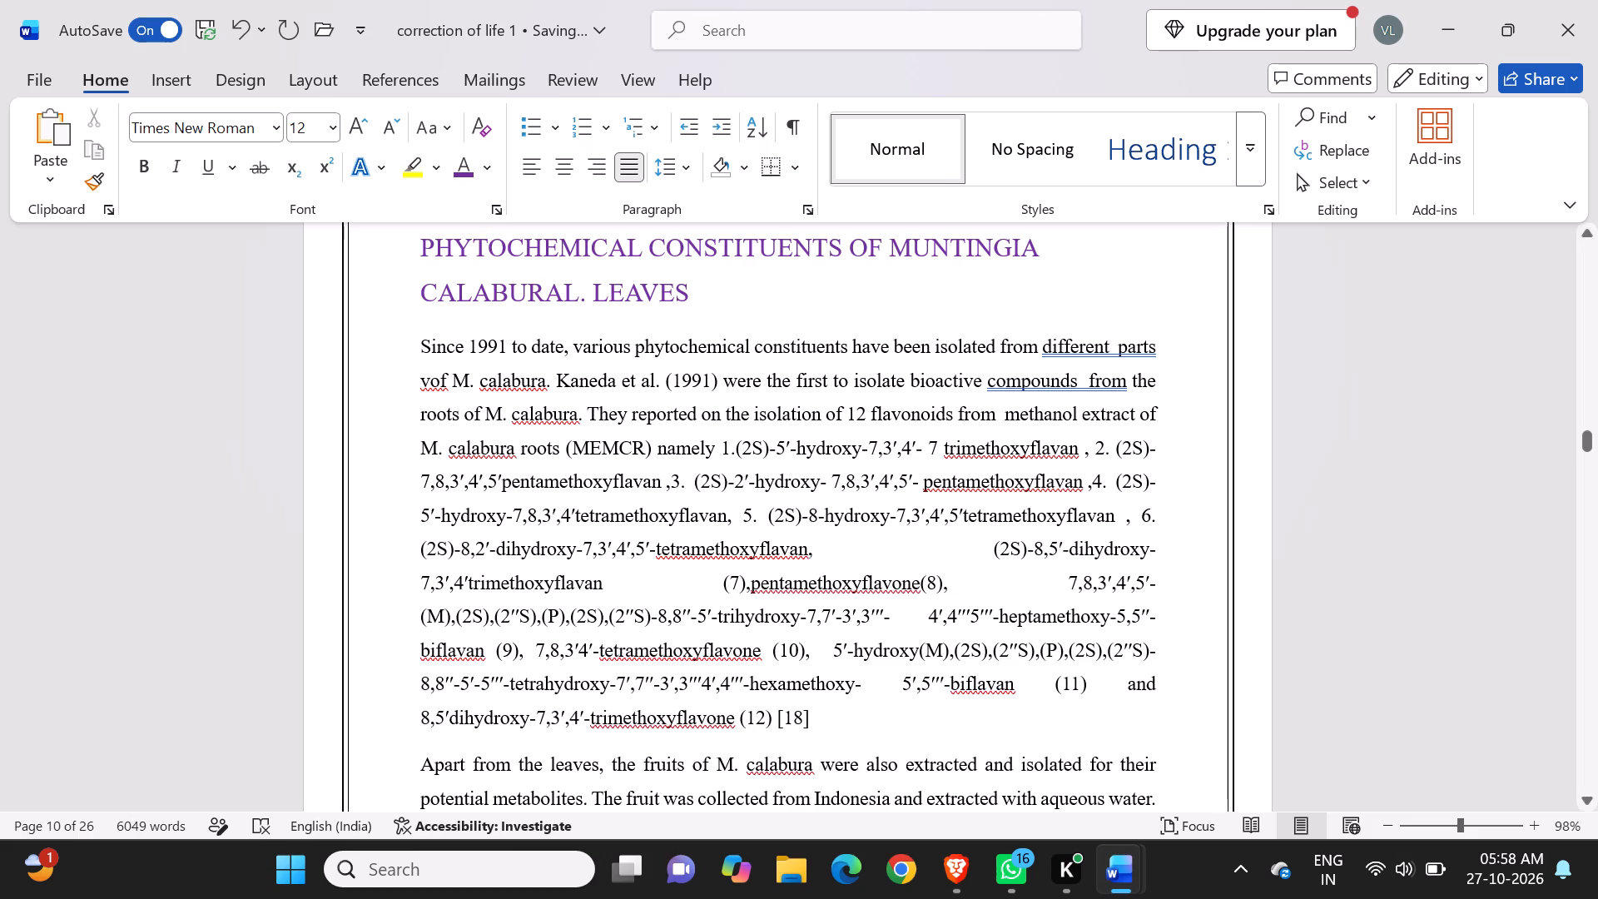
Number the seventh flavonoid "7." directly in front of (2S)-8,5′-dihydroxy, with no gap after the number.
{"action": "left_click", "coordinate": [828, 550]}
{"action": "double_click", "coordinate": [828, 550]}
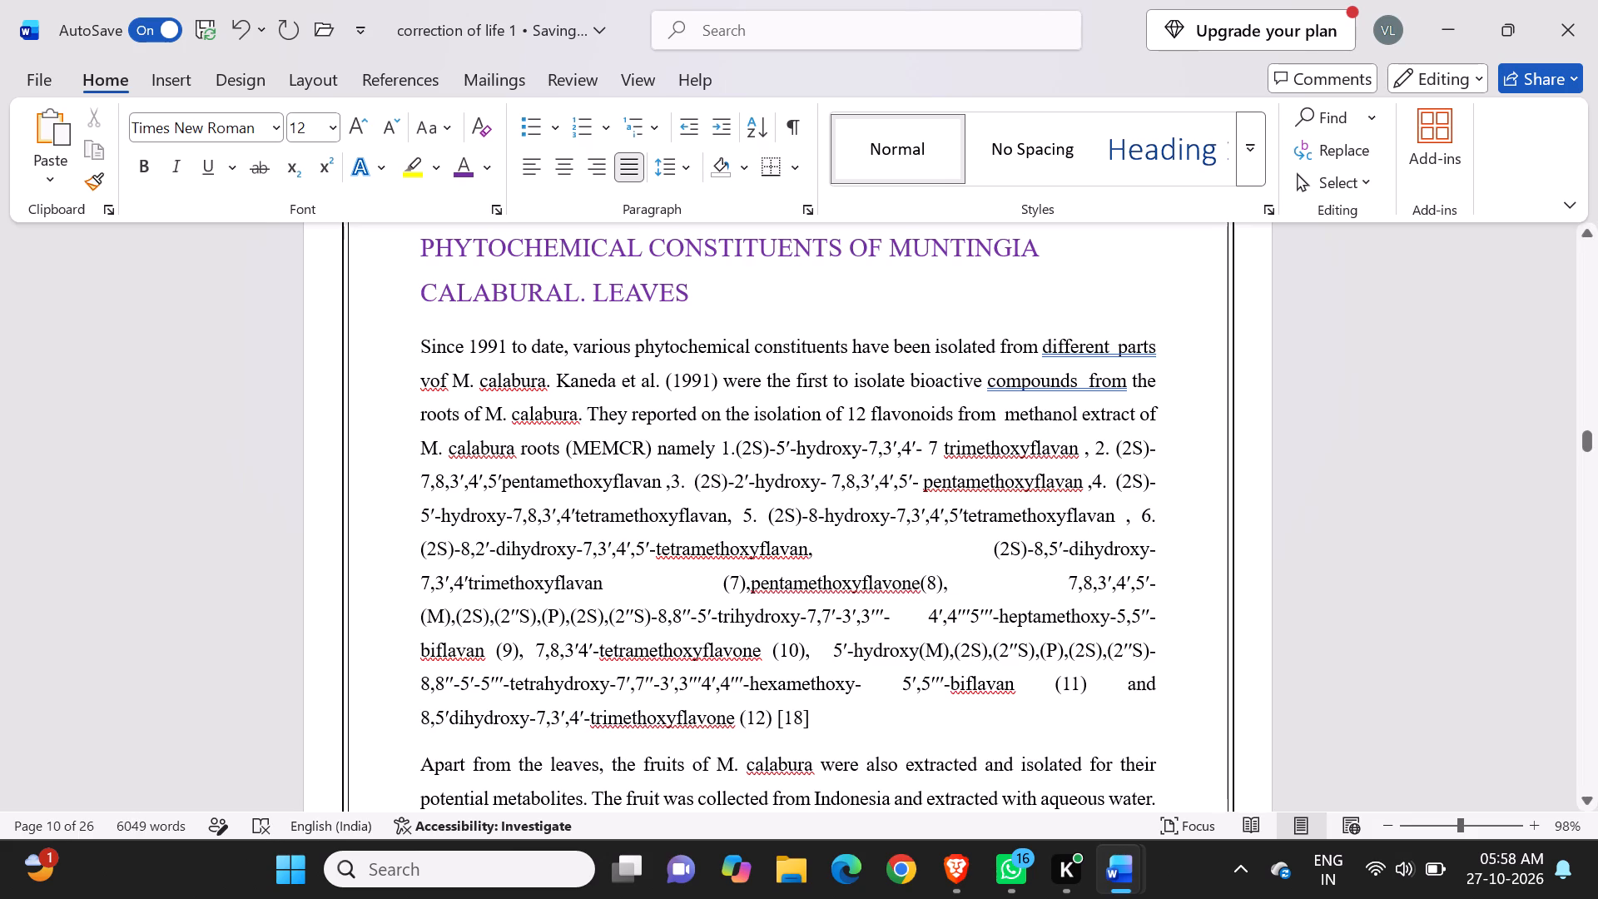
{"action": "left_click", "coordinate": [828, 550]}
{"action": "key", "text": "space"}
{"action": "key", "text": "7"}
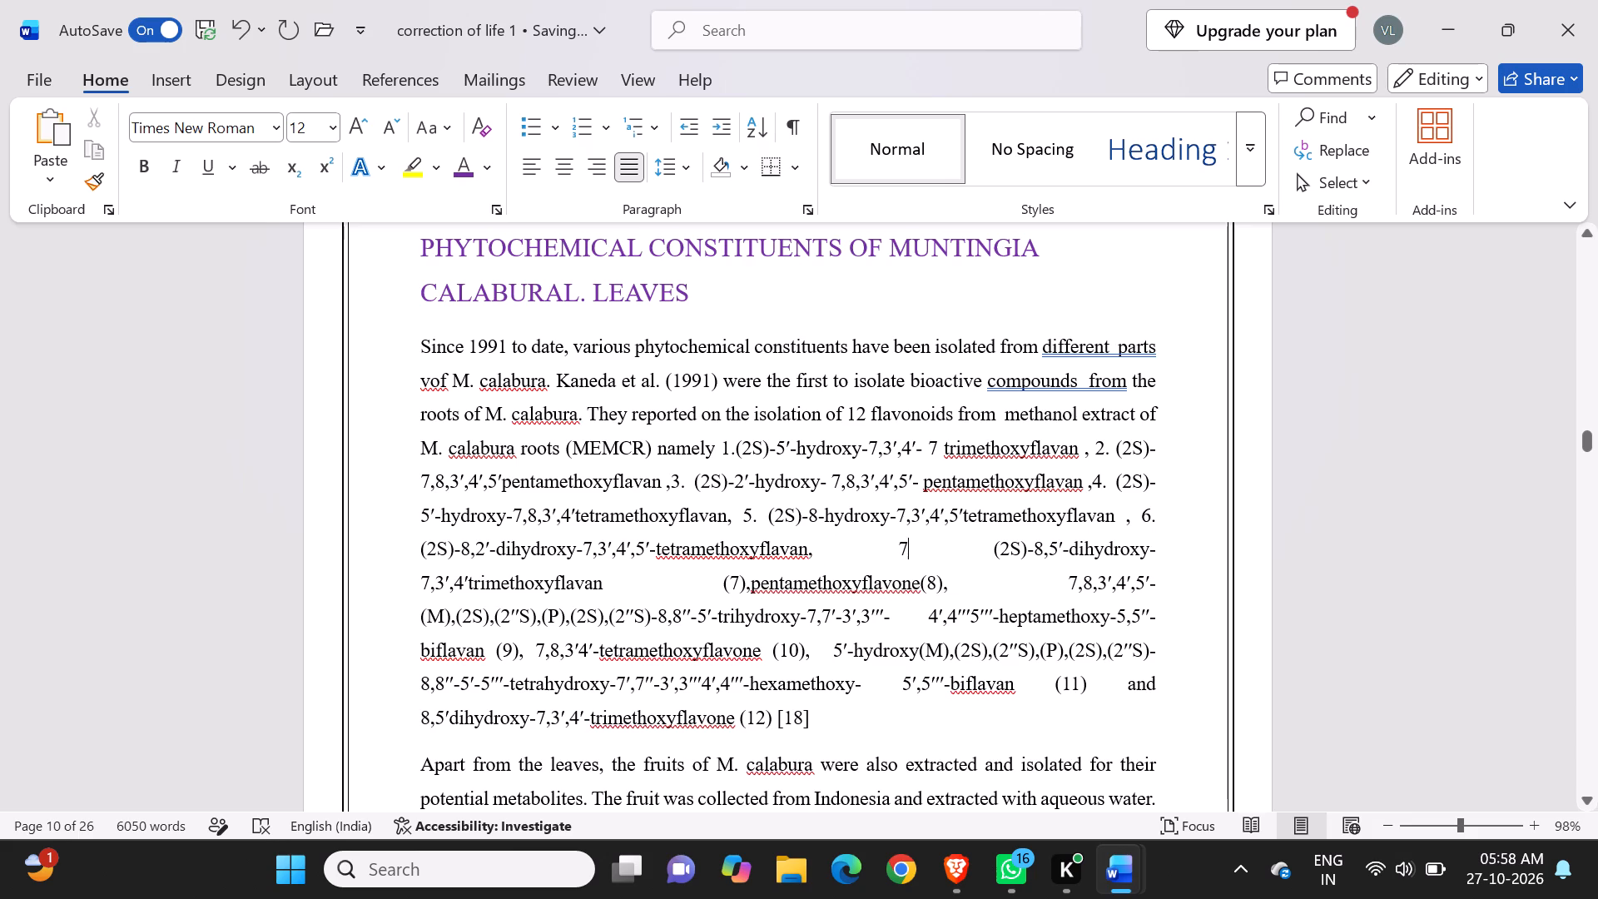
{"action": "key", "text": "period"}
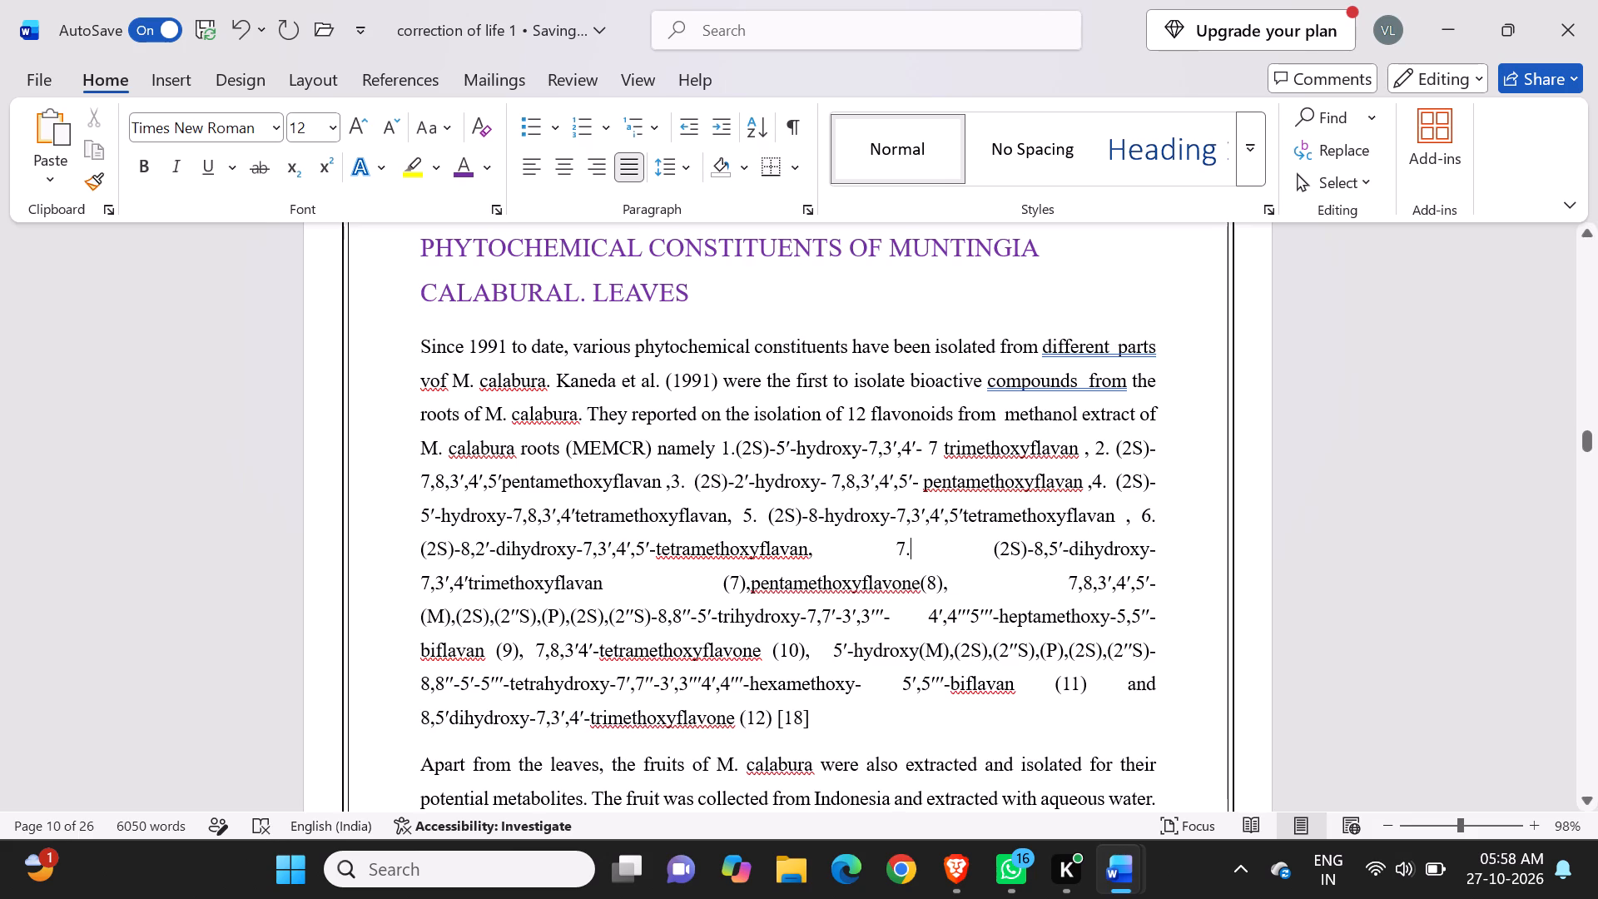
{"action": "left_click", "coordinate": [988, 550]}
{"action": "key", "text": "BackSpace"}
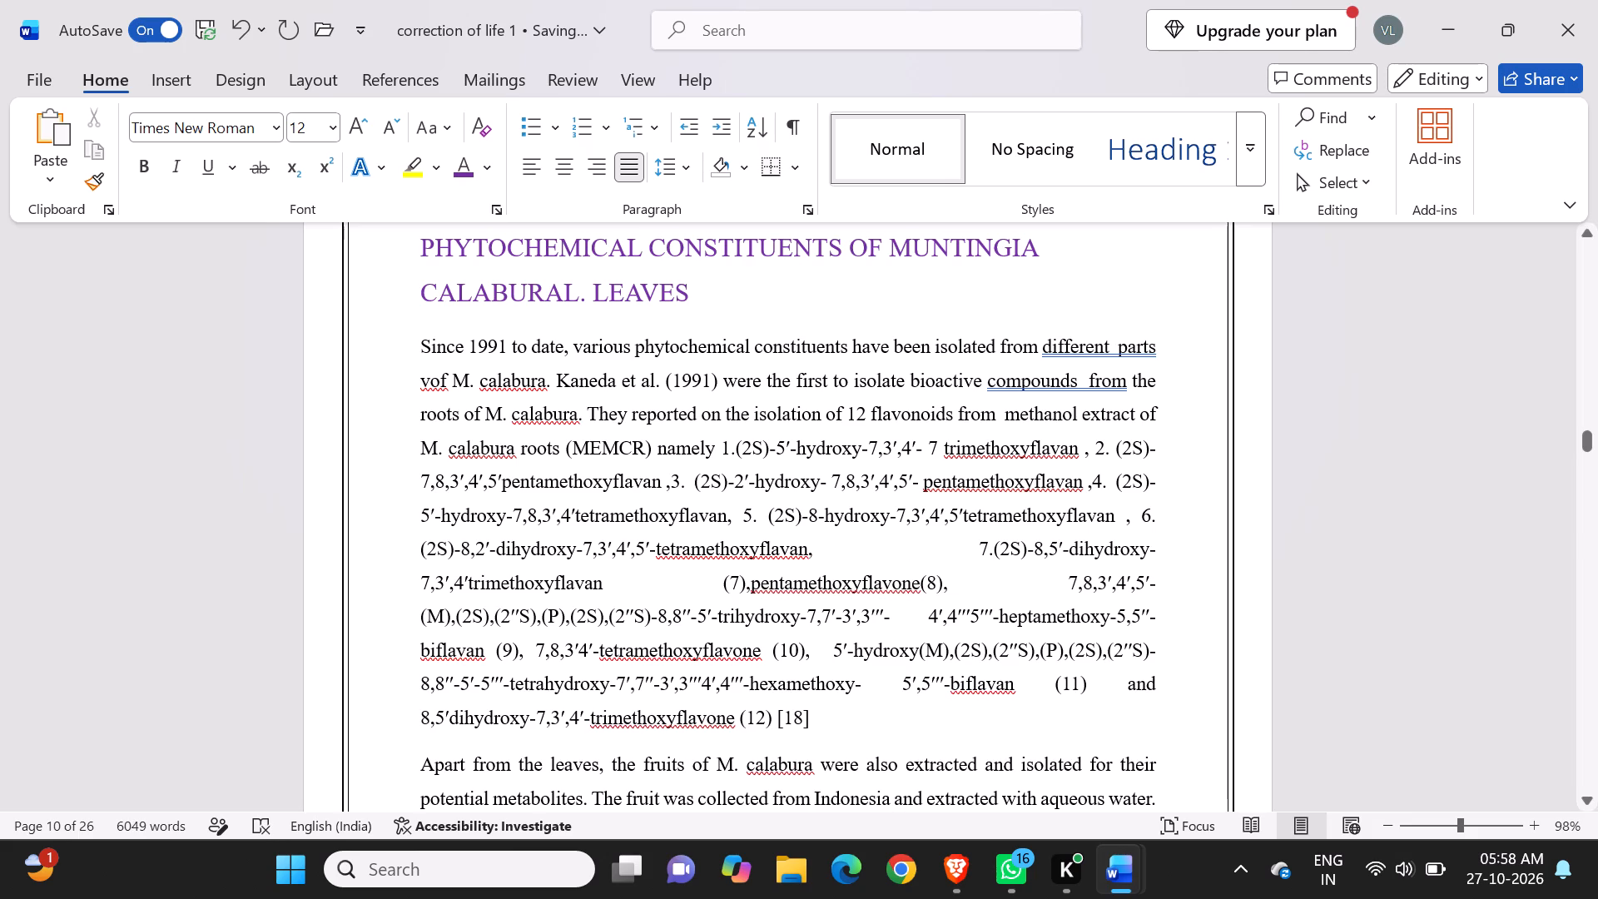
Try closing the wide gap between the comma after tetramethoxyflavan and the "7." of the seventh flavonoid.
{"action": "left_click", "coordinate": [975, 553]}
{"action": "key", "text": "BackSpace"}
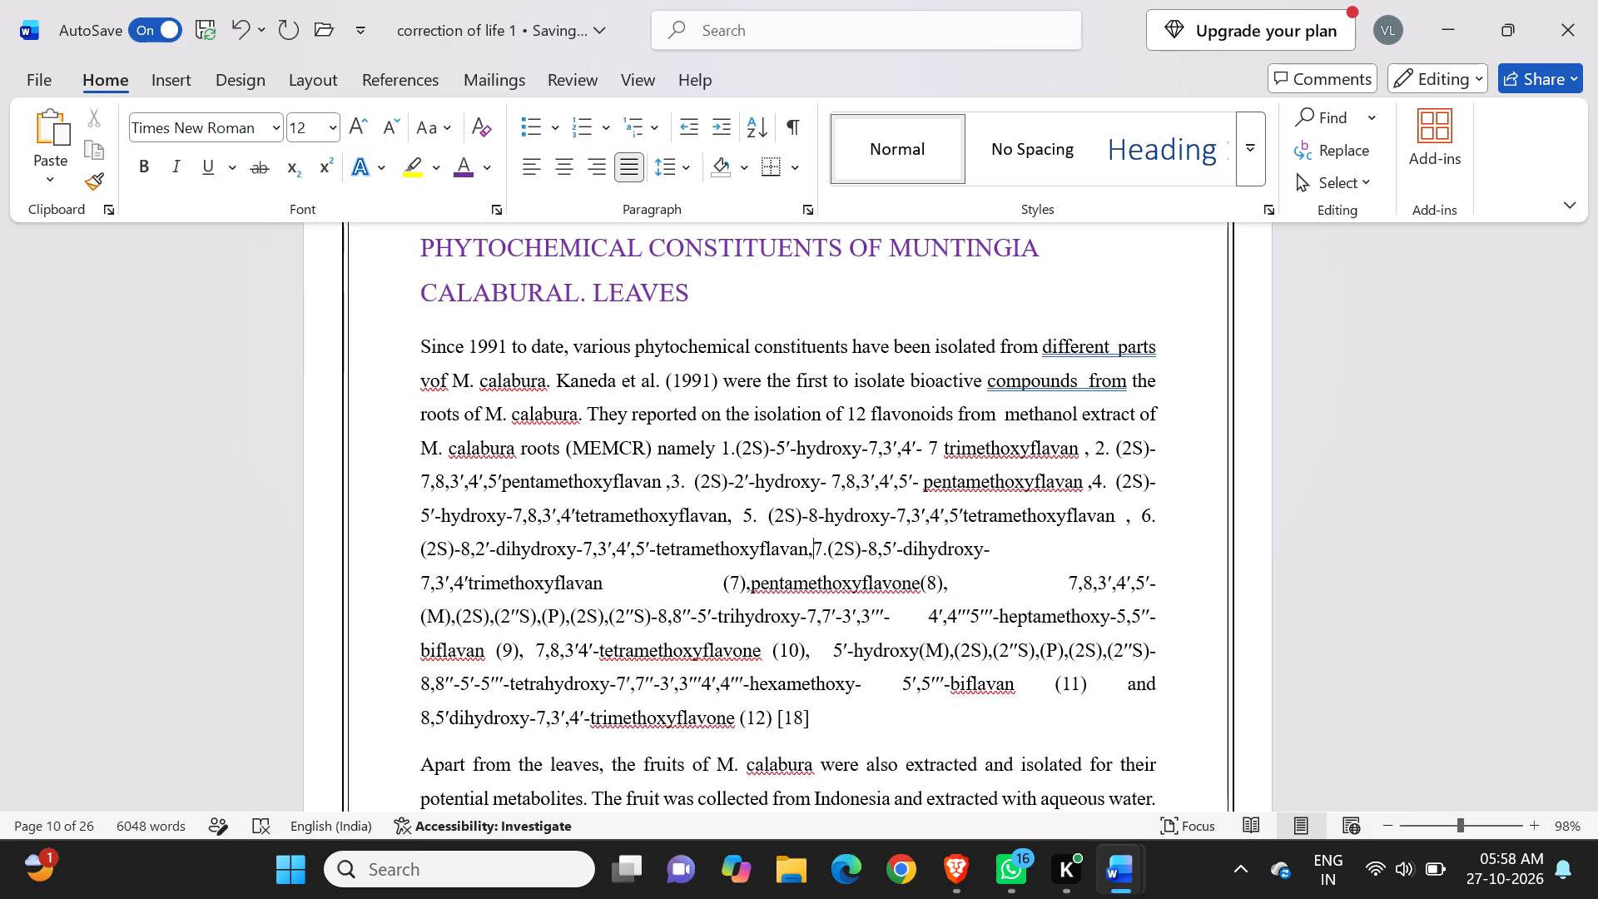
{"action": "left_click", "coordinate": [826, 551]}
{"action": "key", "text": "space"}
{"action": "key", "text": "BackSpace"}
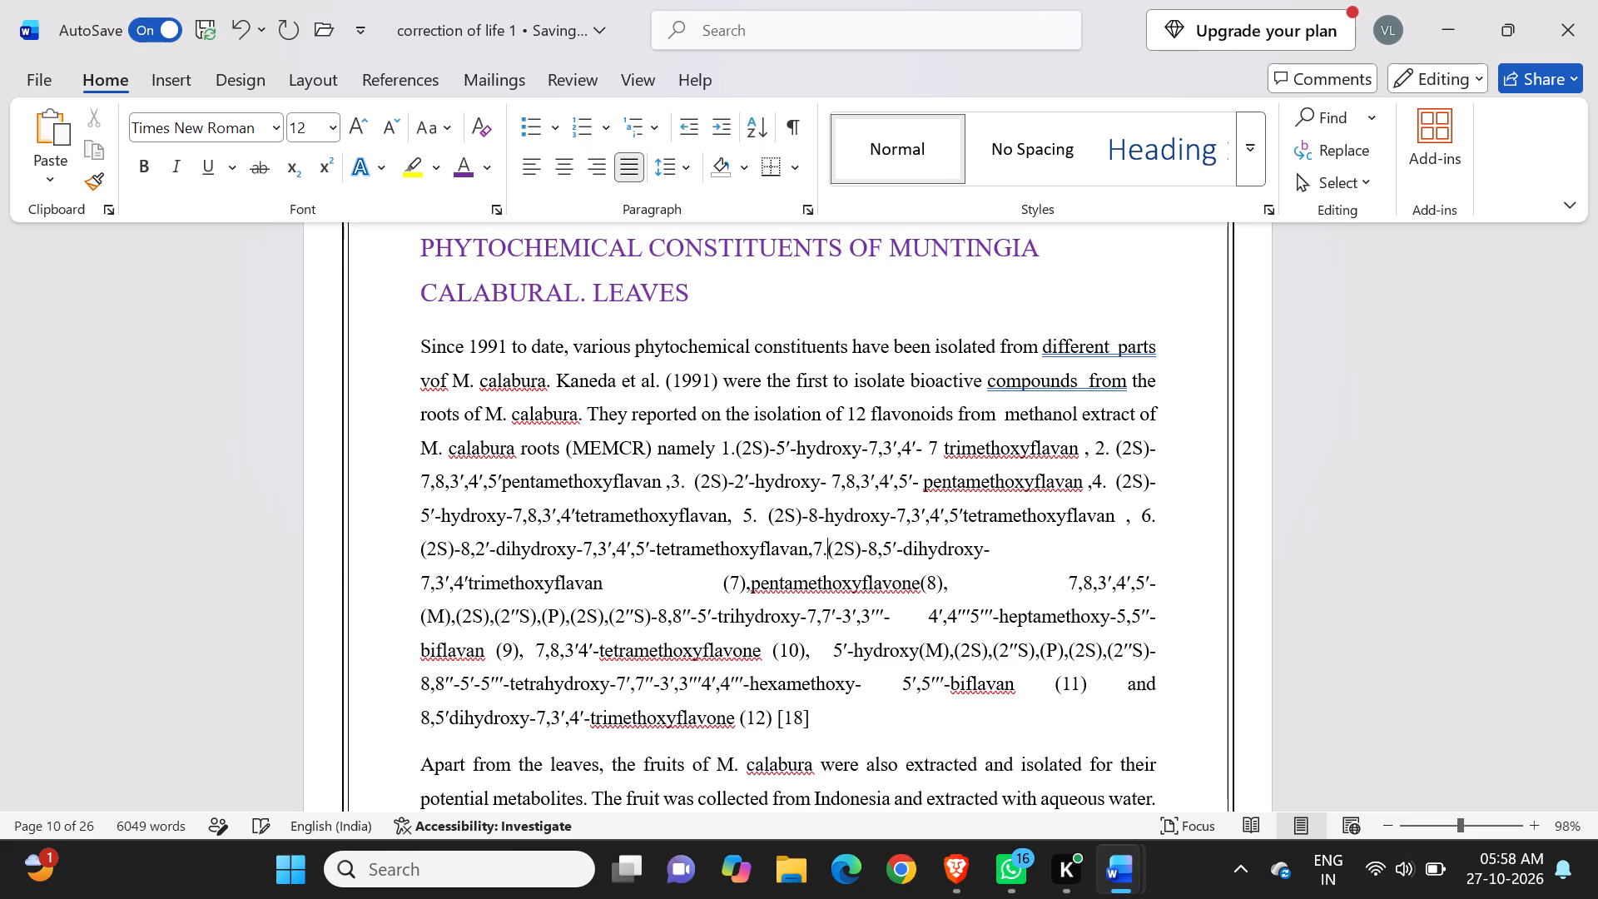
Delete the hyphens before and after dihydroxy in the seventh flavonoid's name.
{"action": "left_click", "coordinate": [414, 579]}
{"action": "key", "text": "BackSpace"}
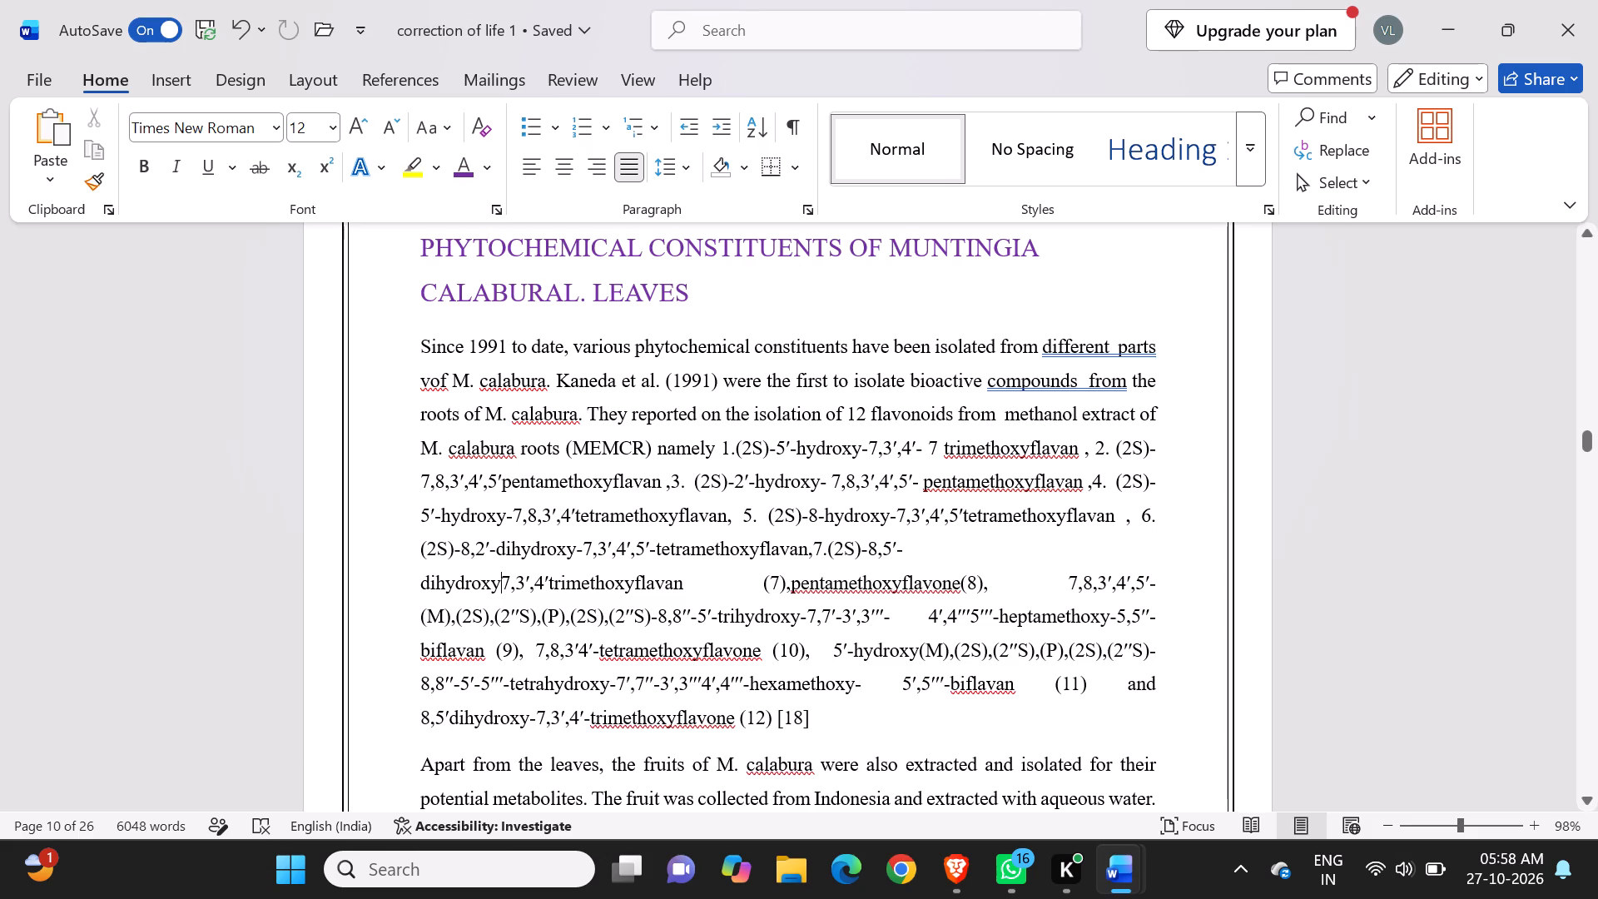
{"action": "left_click", "coordinate": [420, 582]}
{"action": "key", "text": "BackSpace"}
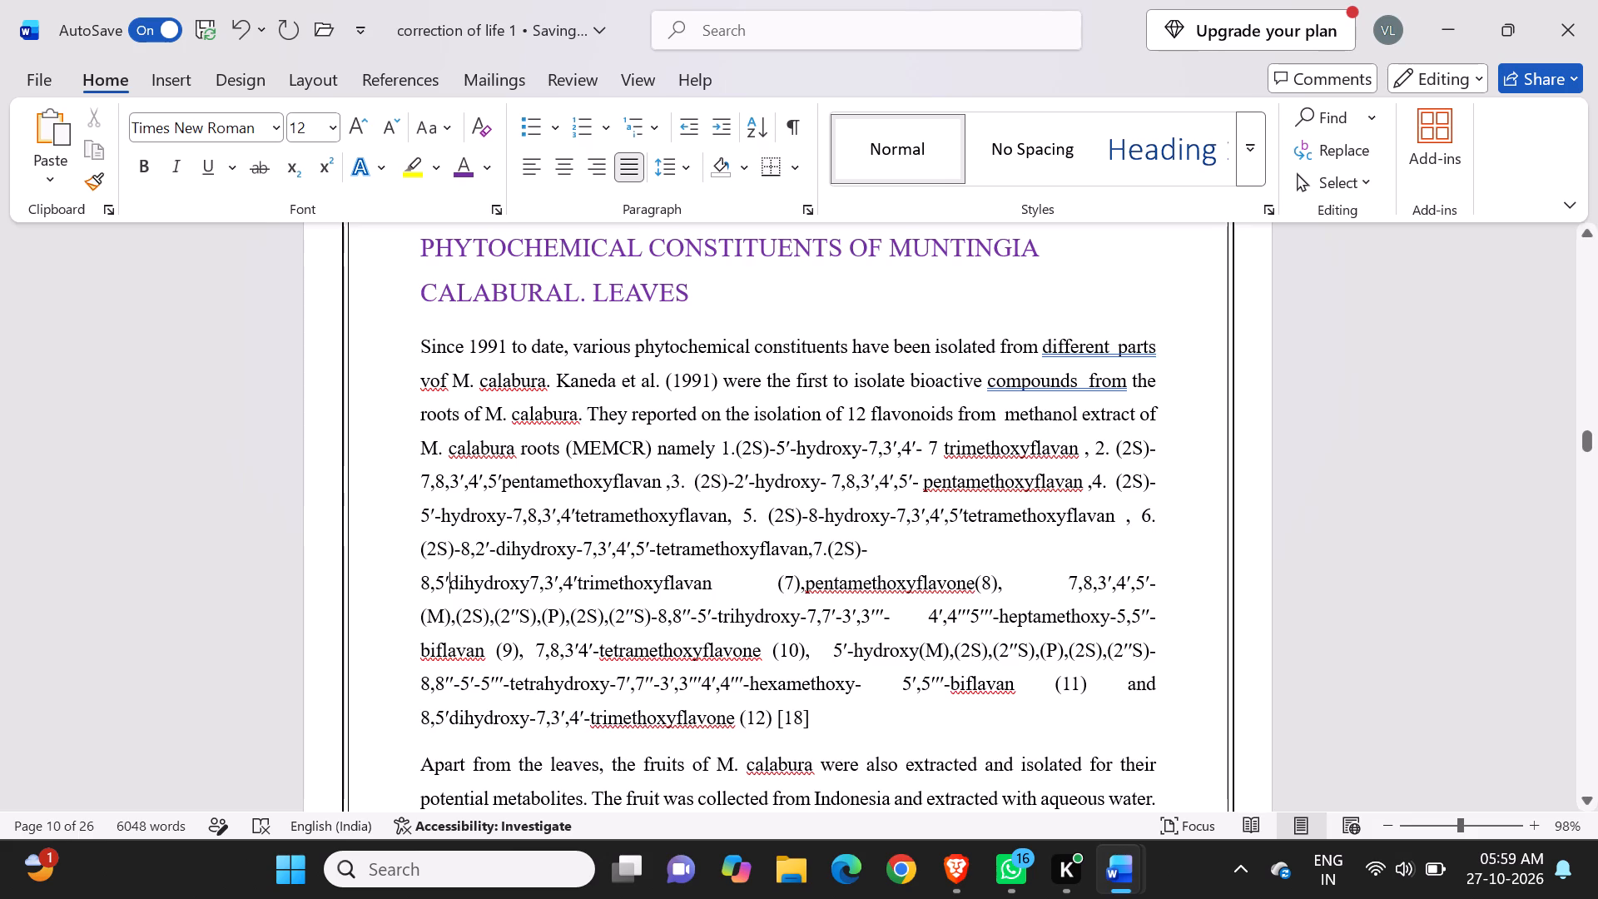
Start a new paragraph at the seventh flavonoid, adding spaces after the comma that ends the sixth.
{"action": "left_click", "coordinate": [814, 549]}
{"action": "key", "text": "space"}
{"action": "key", "text": "space"}
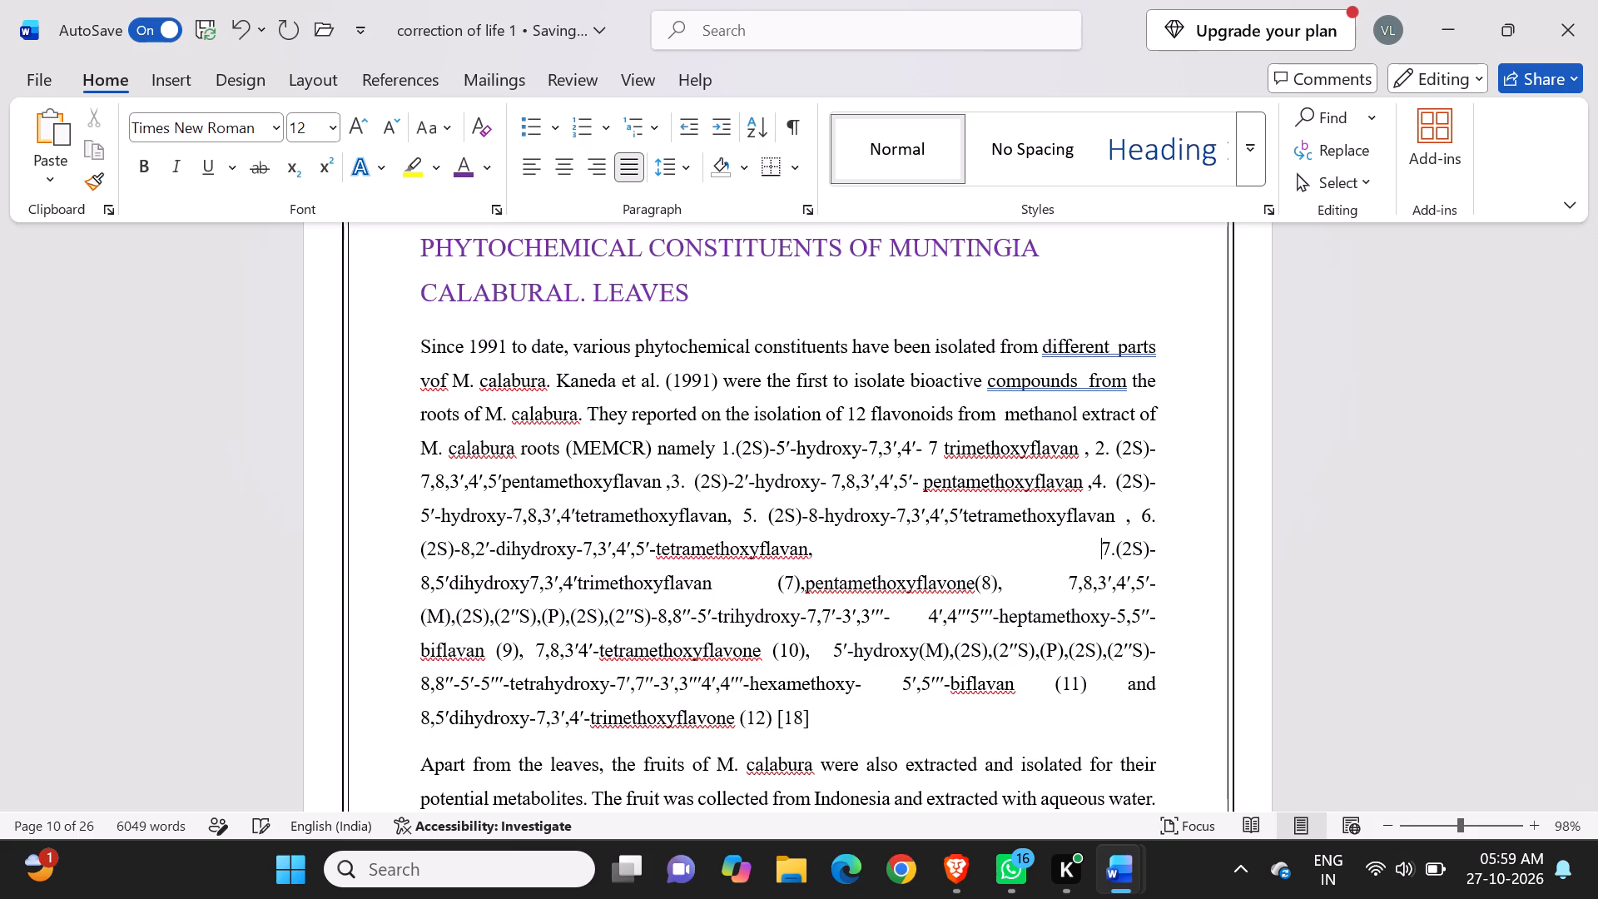
{"action": "key", "text": "space"}
{"action": "key", "text": "Return"}
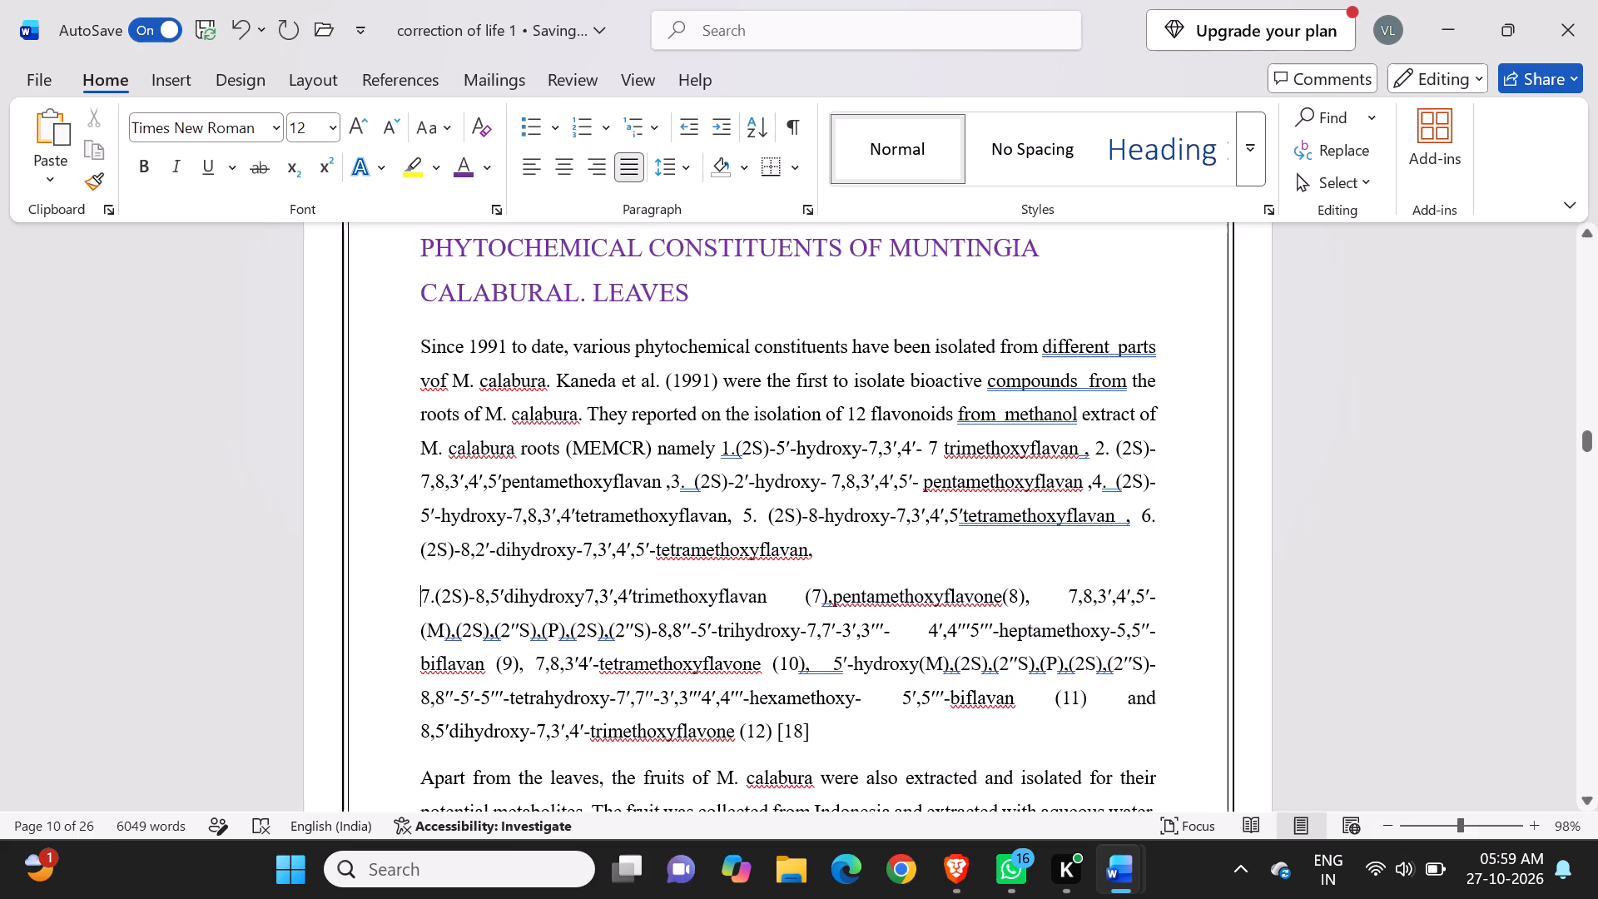
Replace the (7) and its comma after trimethoxyflavan with just a comma and a space.
{"action": "left_click", "coordinate": [835, 595]}
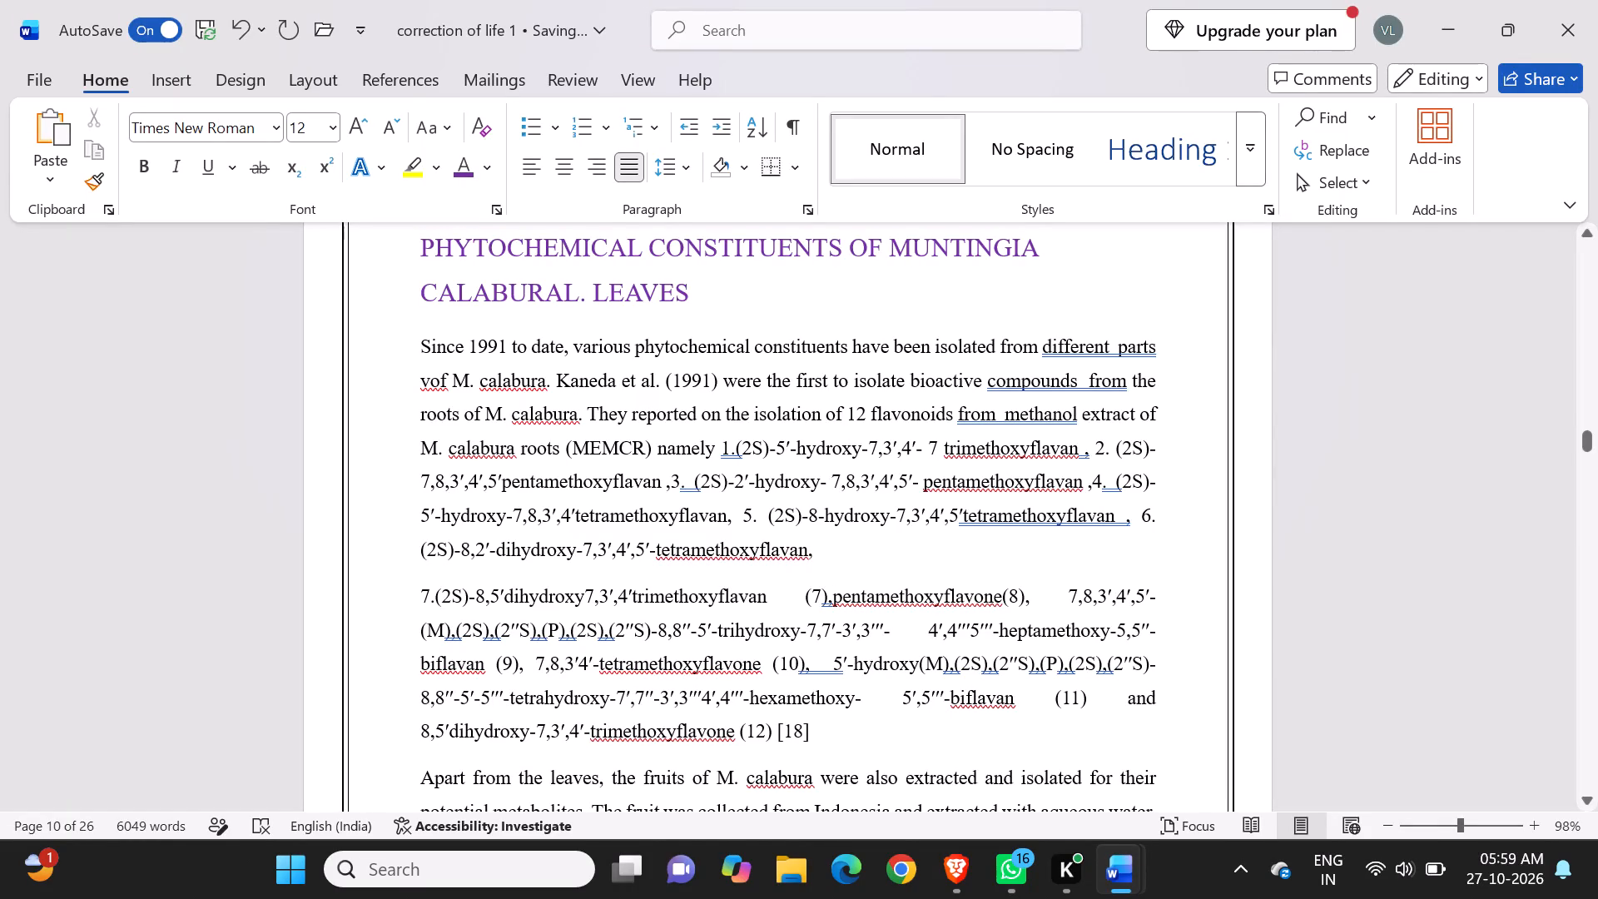
{"action": "key", "text": "BackSpace"}
{"action": "key", "text": "BackSpace"}
{"action": "key", "text": "BackSpace"}
{"action": "key", "text": "BackSpace"}
{"action": "key", "text": "BackSpace"}
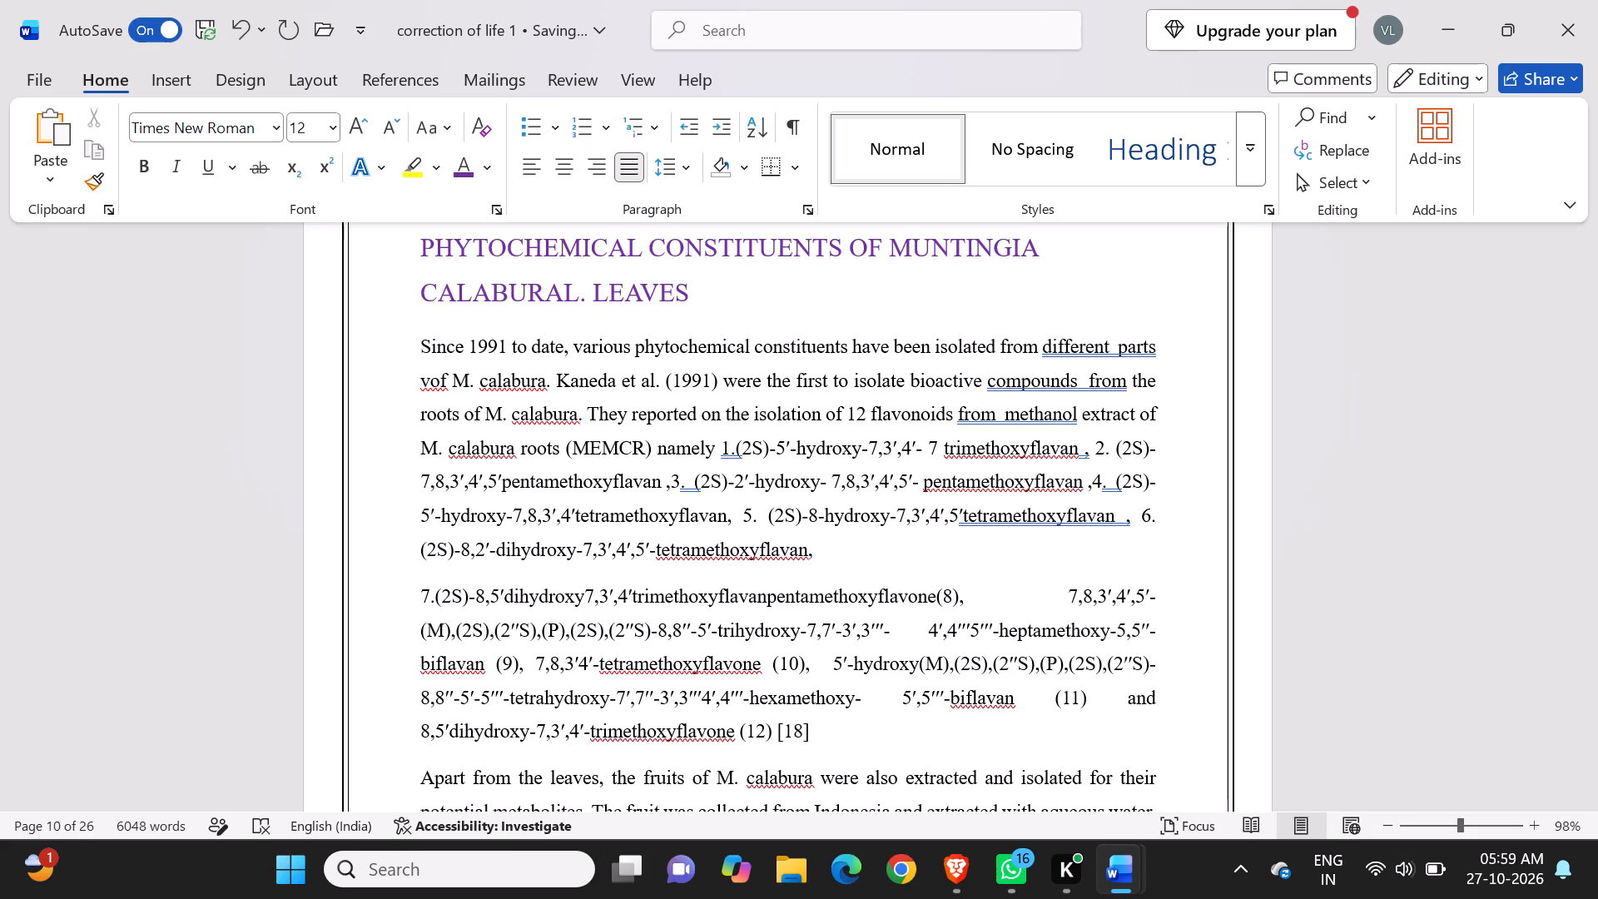
{"action": "key", "text": "comma"}
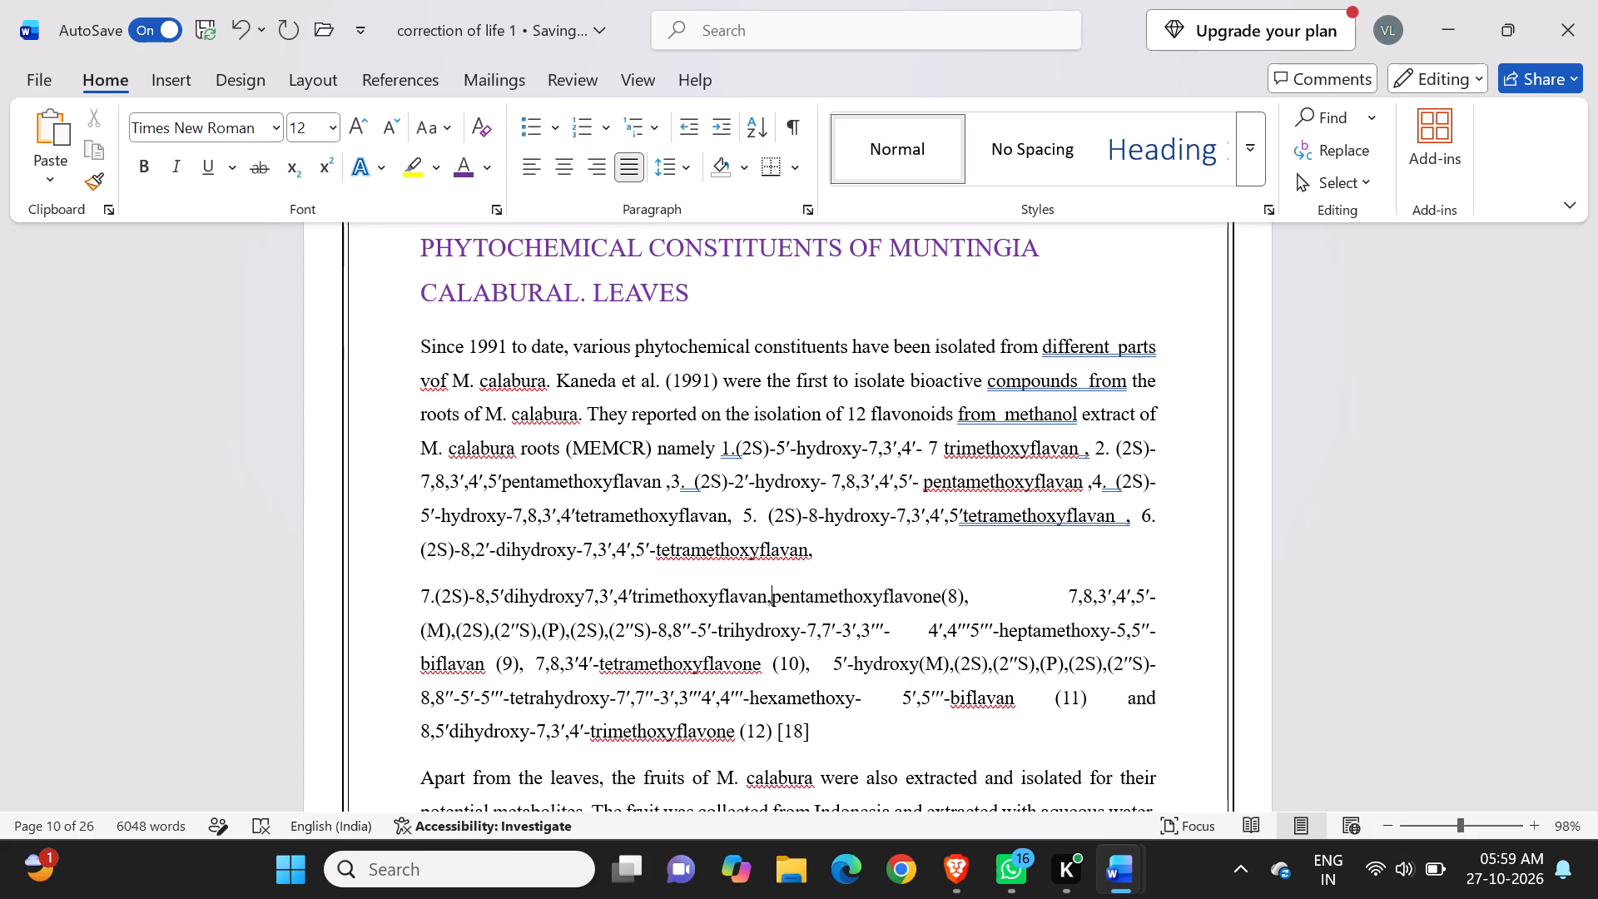
{"action": "key", "text": "space"}
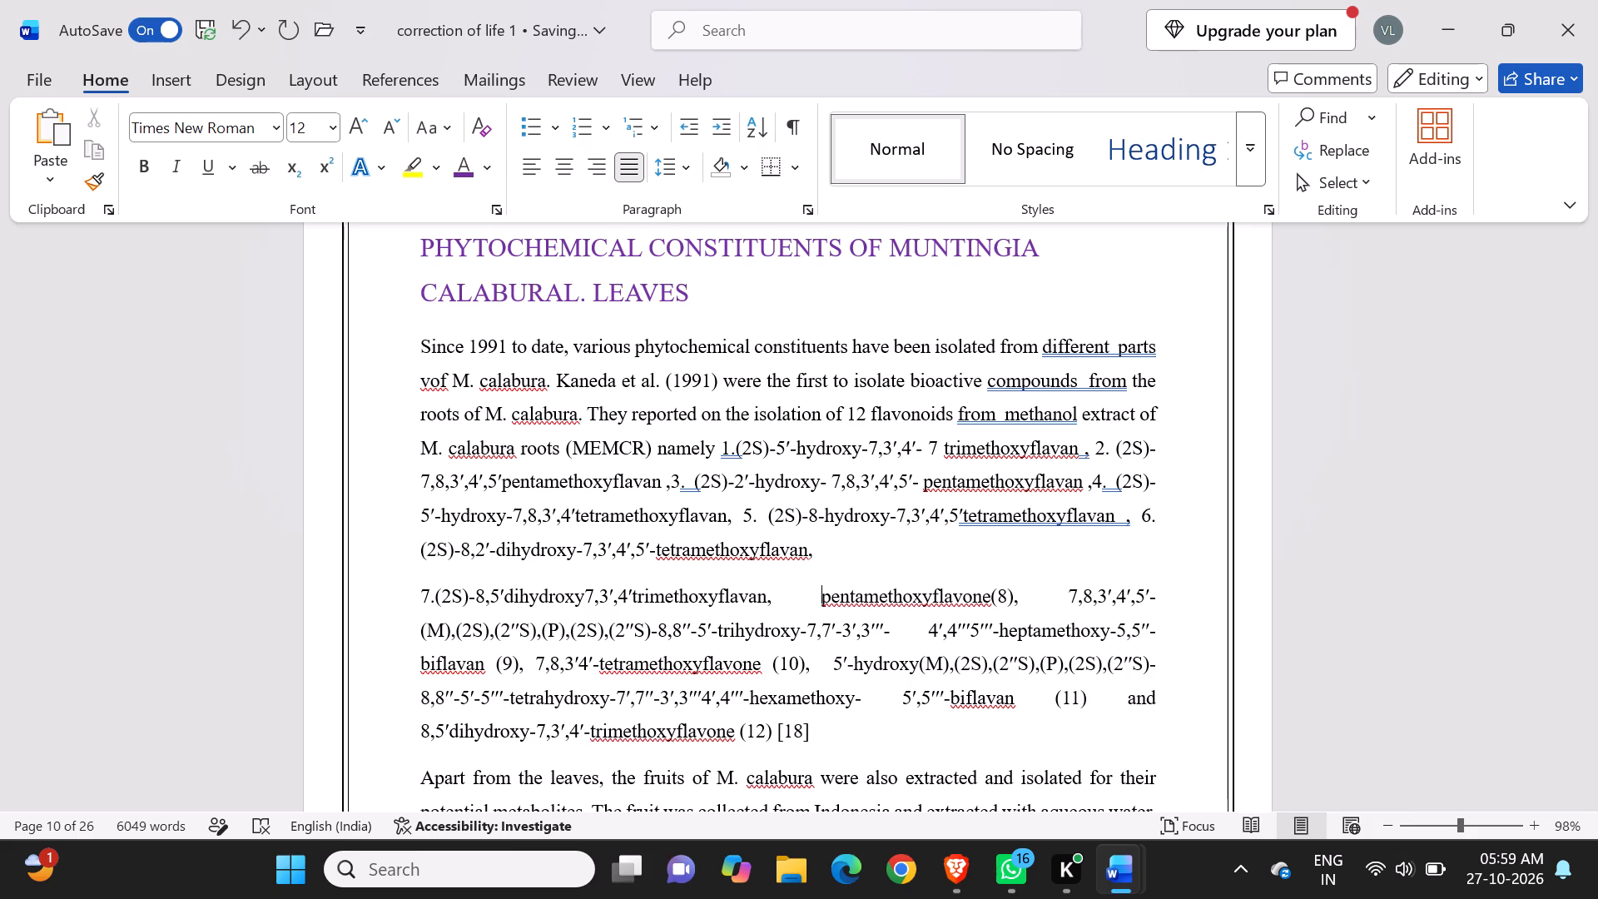
Number the eighth flavonoid "8." with a space before pentamethoxyflavone, and delete the (8) after it, keeping the comma.
{"action": "key", "text": "8"}
{"action": "type", "text": "."}
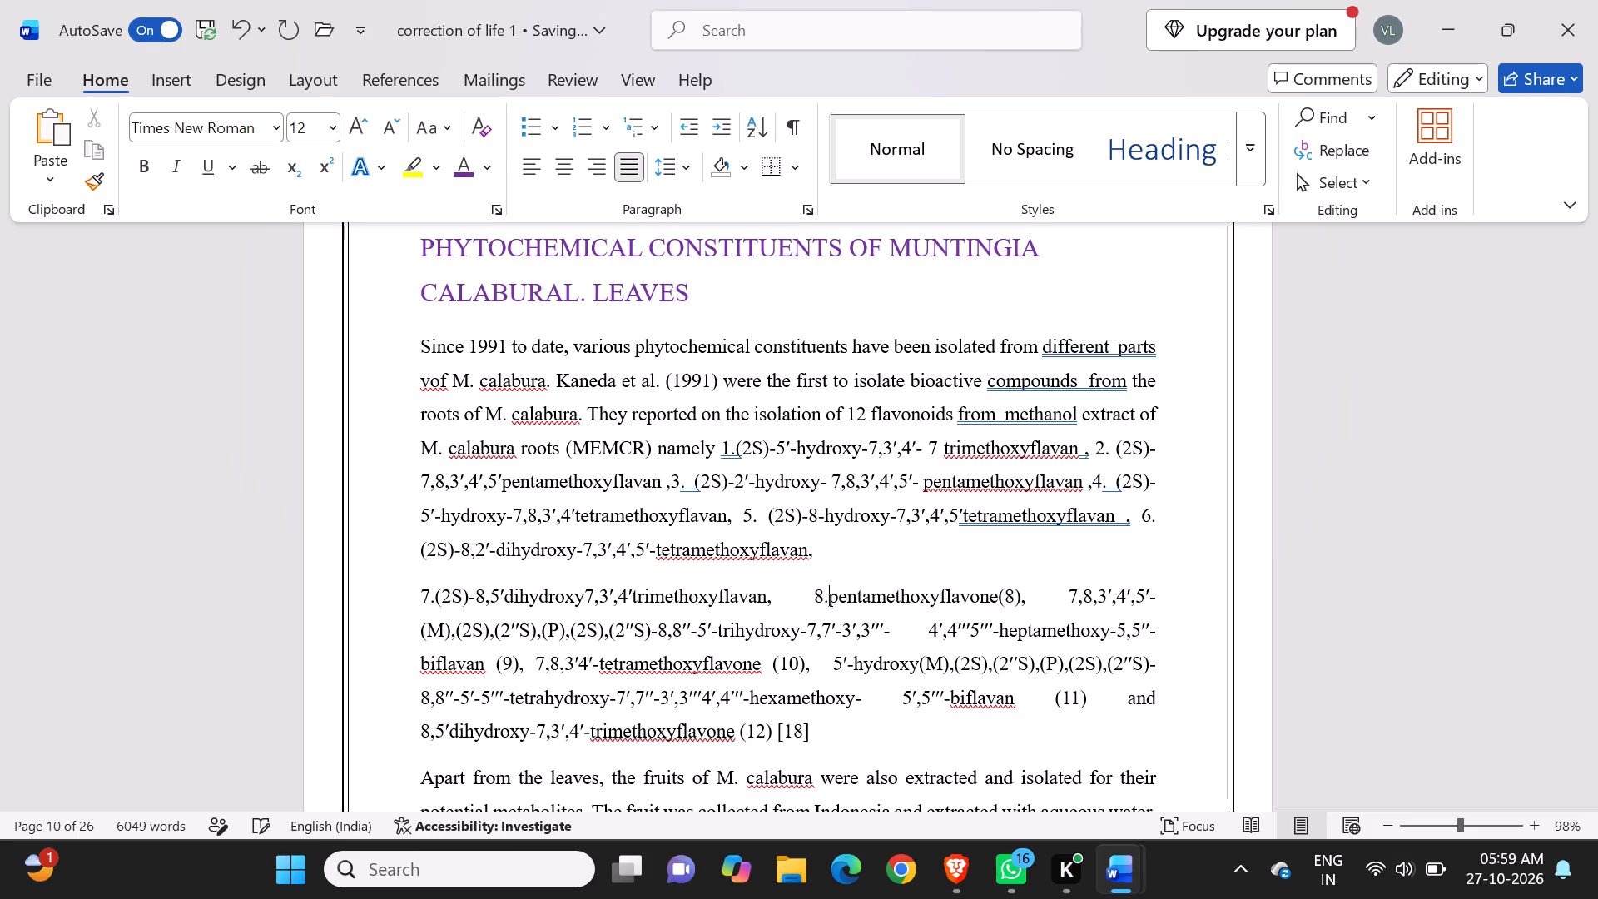
{"action": "key", "text": "space"}
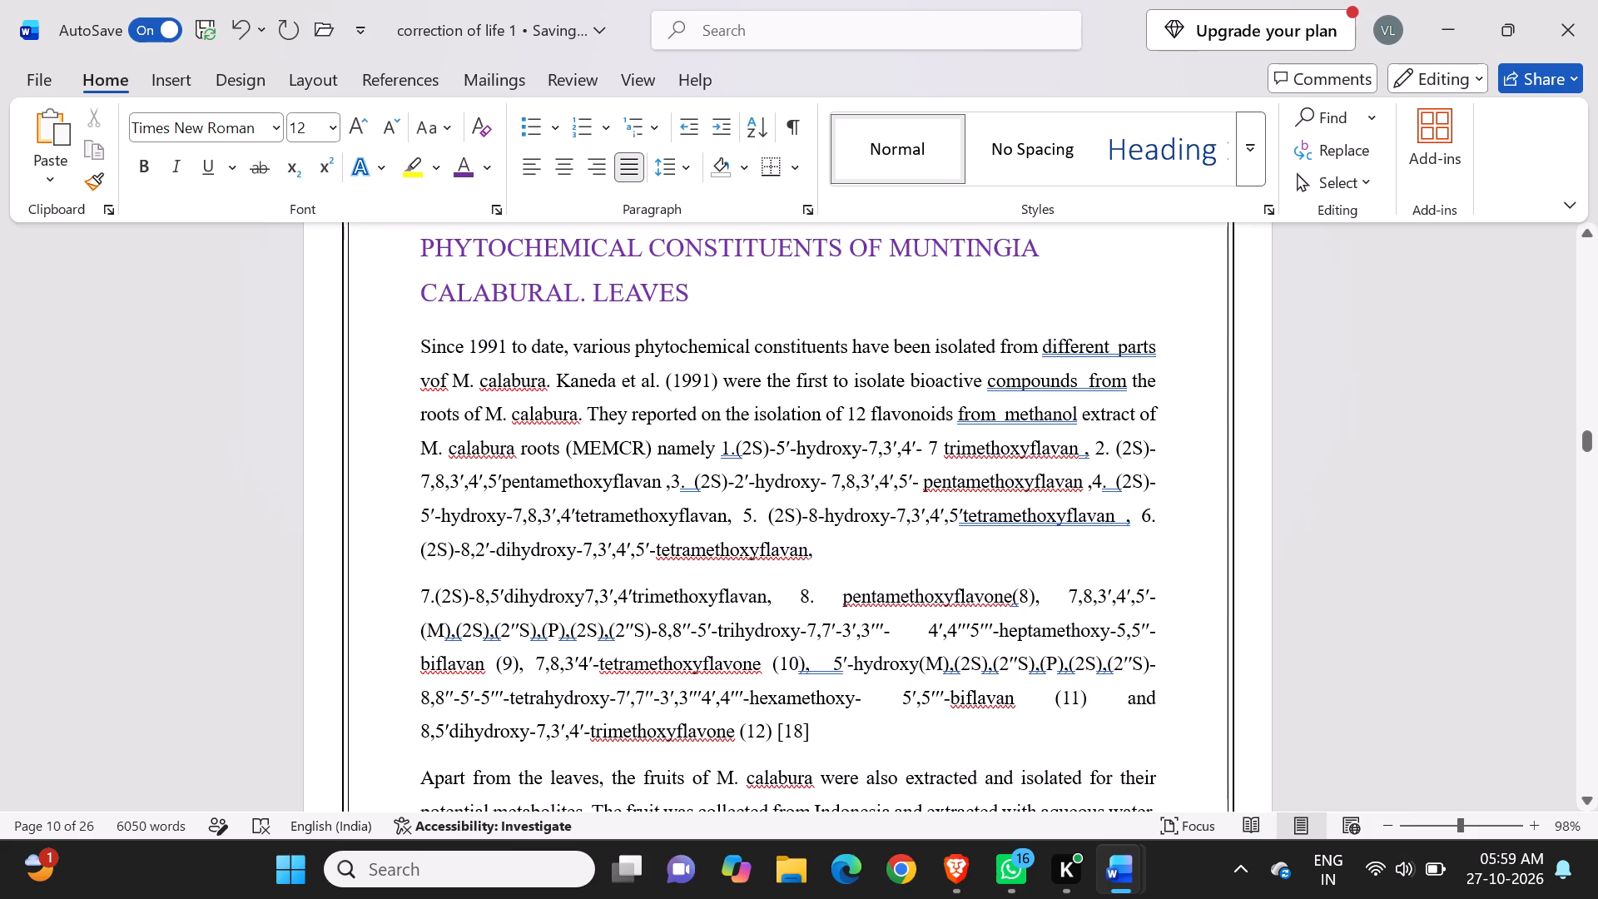
{"action": "left_click", "coordinate": [1036, 599]}
{"action": "key", "text": "BackSpace"}
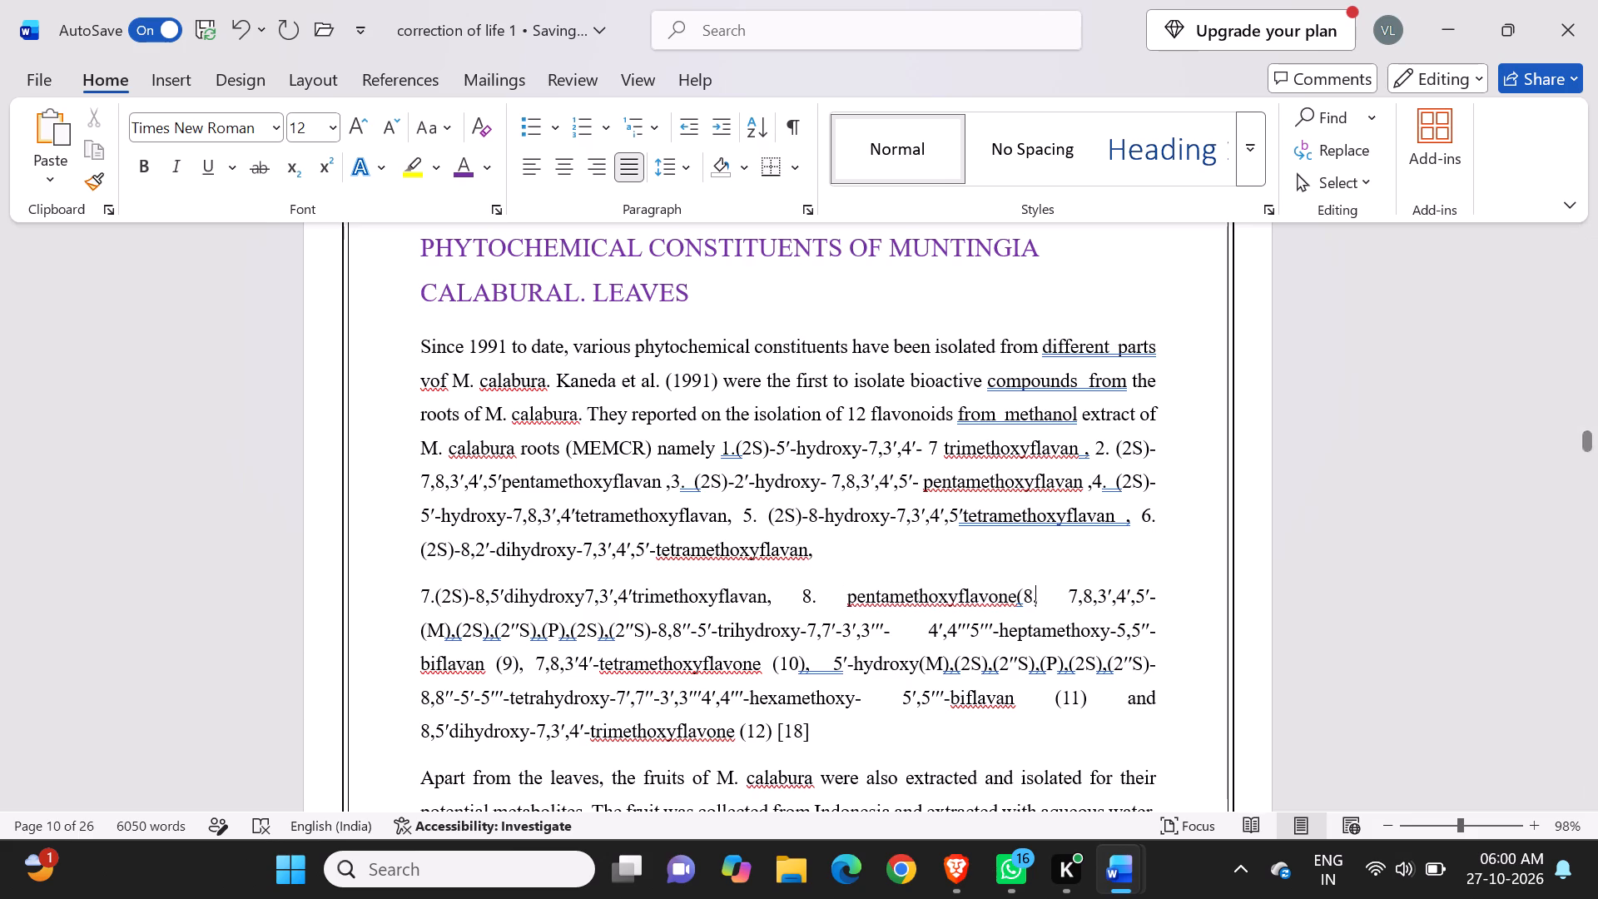
{"action": "key", "text": "BackSpace"}
{"action": "key", "text": "BackSpace"}
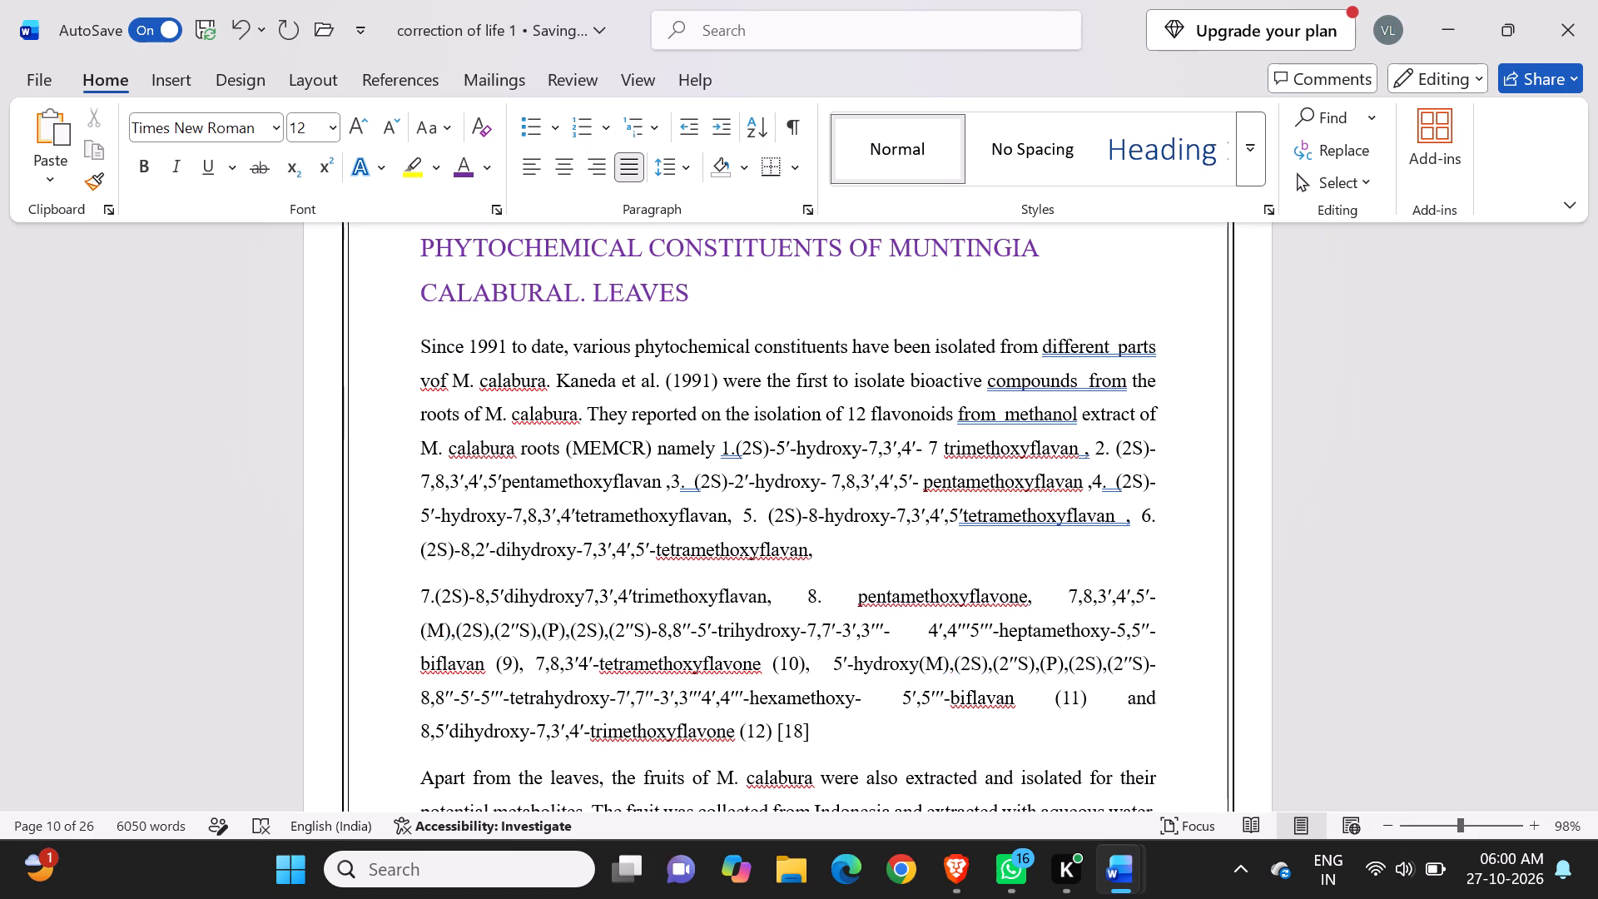
Number the ninth flavonoid "9." with a space in front of 7,8,3′,4′,5′, and delete the (9) after biflavan, keeping the comma.
{"action": "left_click", "coordinate": [1058, 598]}
{"action": "key", "text": "9"}
{"action": "type", "text": "."}
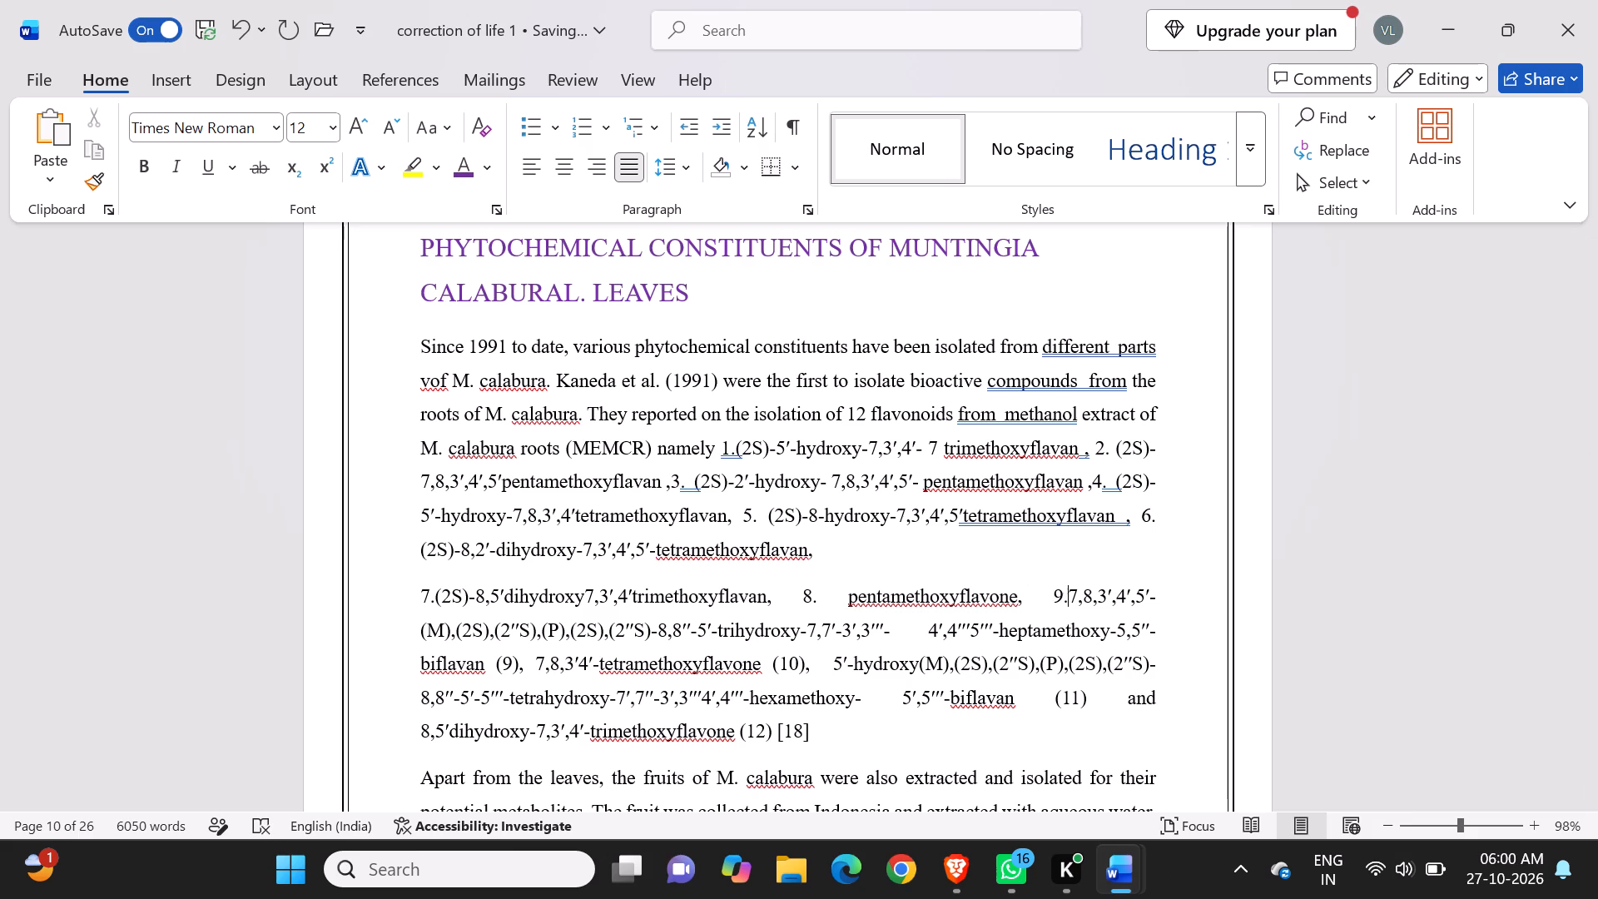
{"action": "key", "text": "space"}
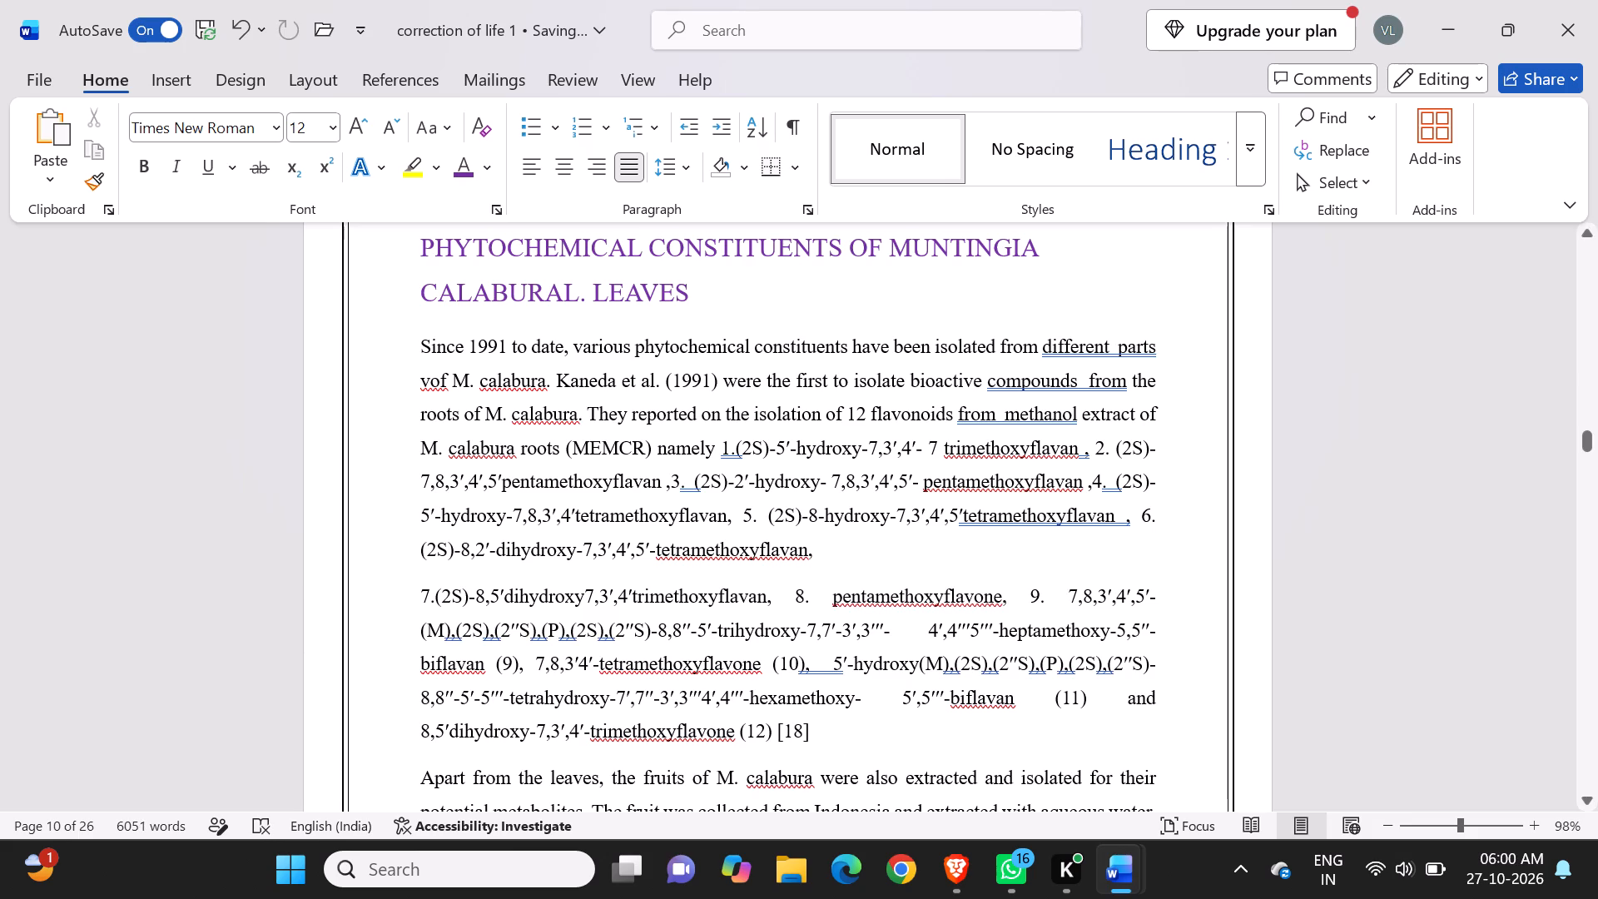
{"action": "left_click", "coordinate": [518, 674]}
{"action": "key", "text": "BackSpace"}
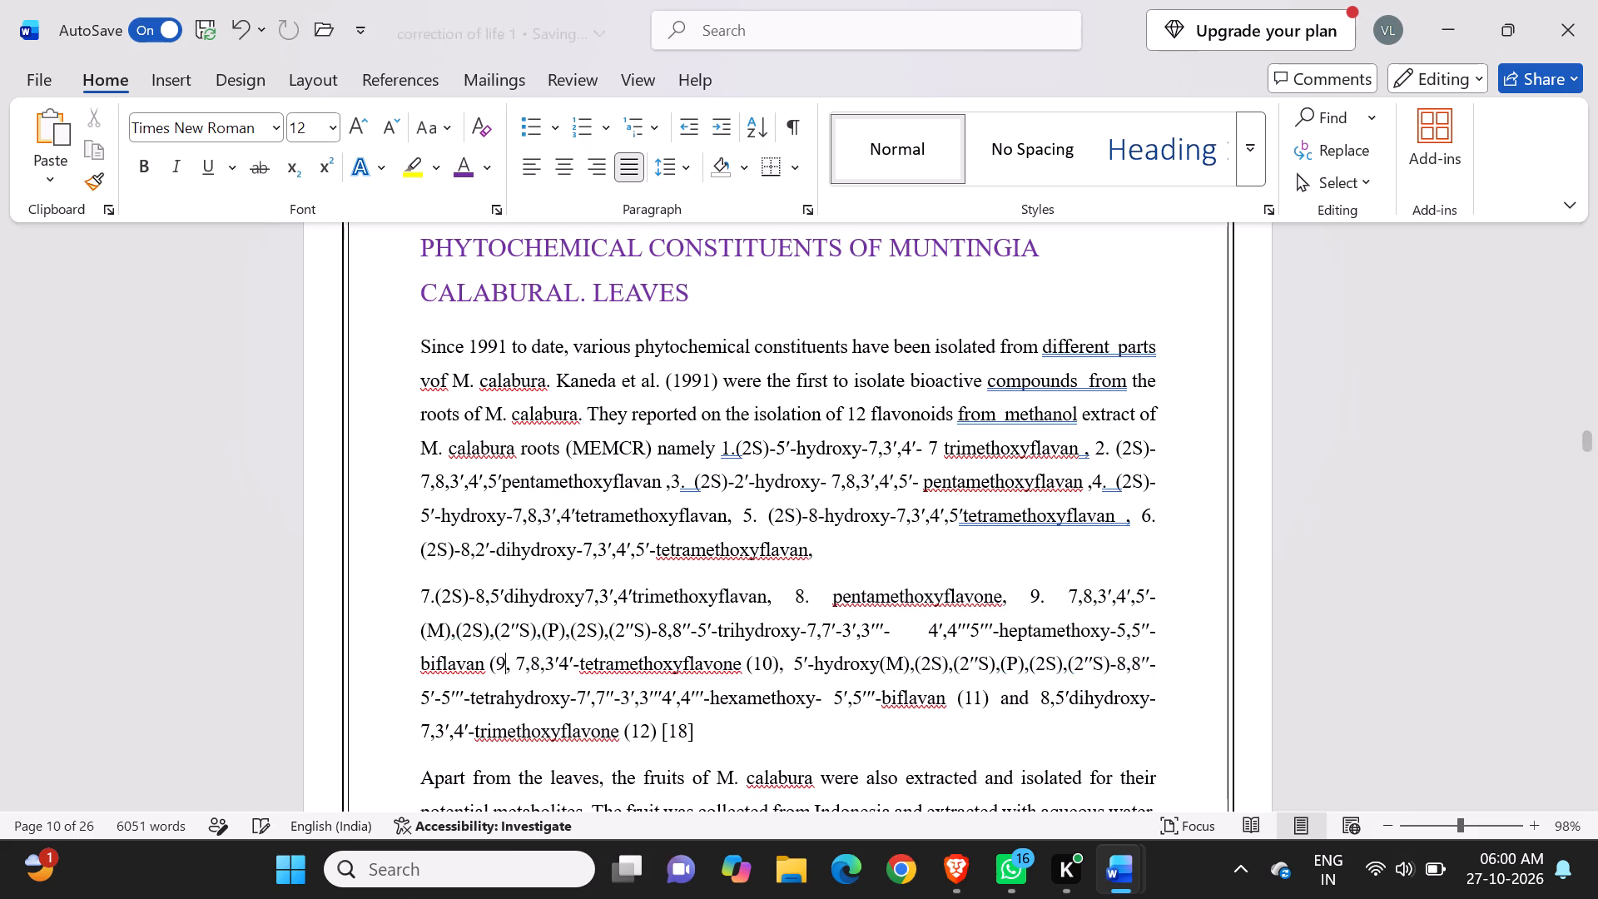
{"action": "key", "text": "BackSpace"}
{"action": "key", "text": "BackSpace"}
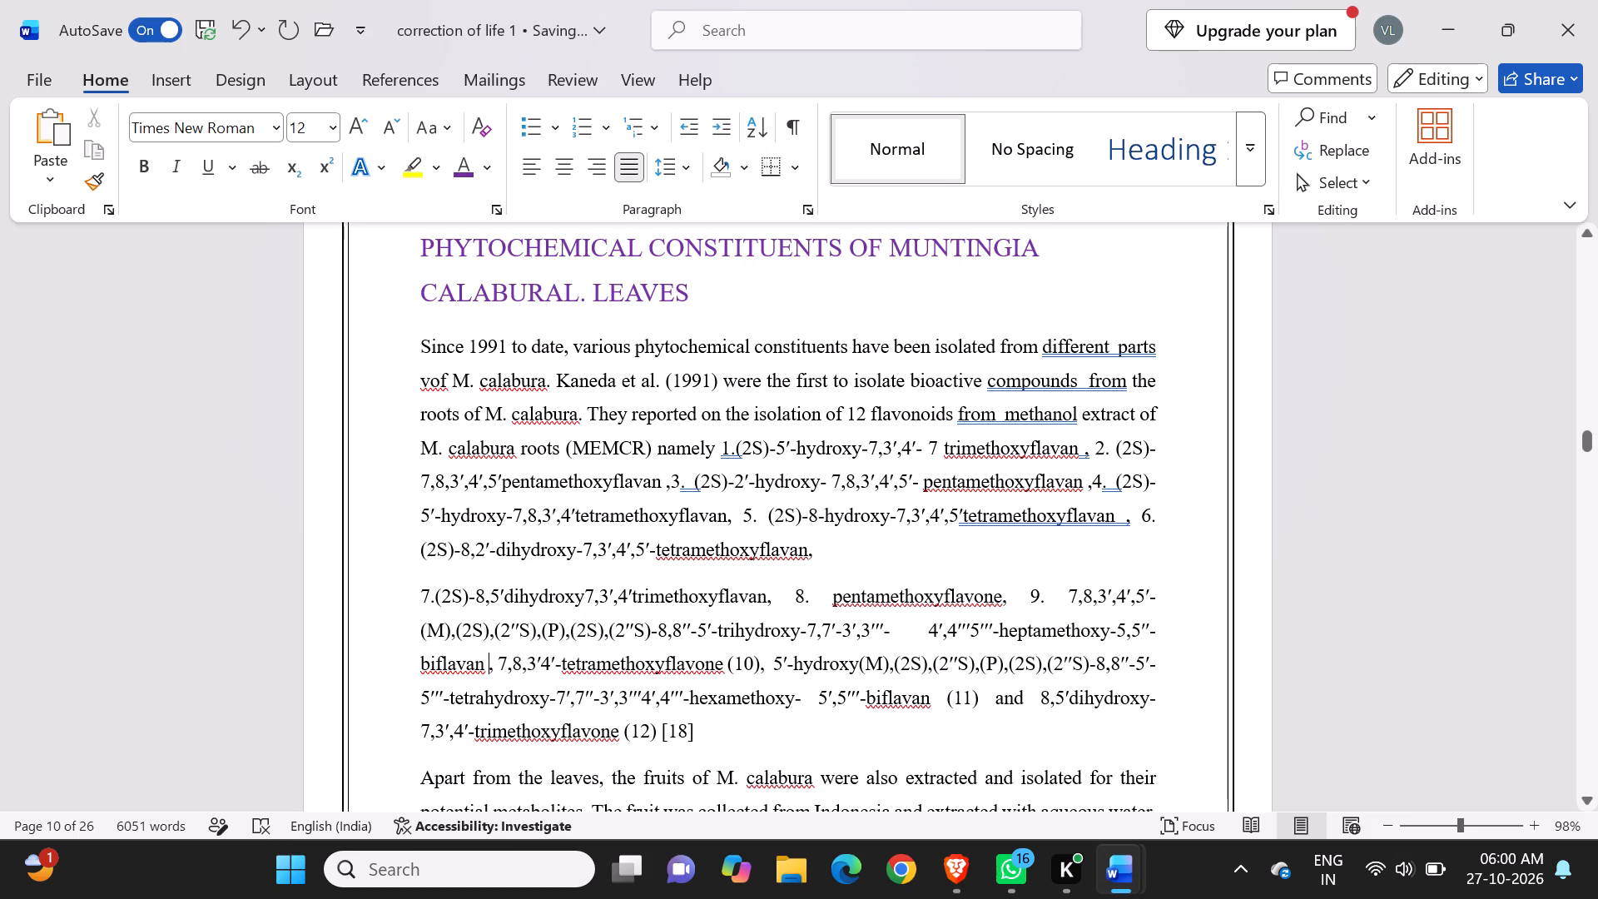
Number the tenth flavonoid "10." in front of its name and delete the (10) after tetramethoxyflavone, keeping the comma.
{"action": "left_click", "coordinate": [494, 673]}
{"action": "type", "text": "10"}
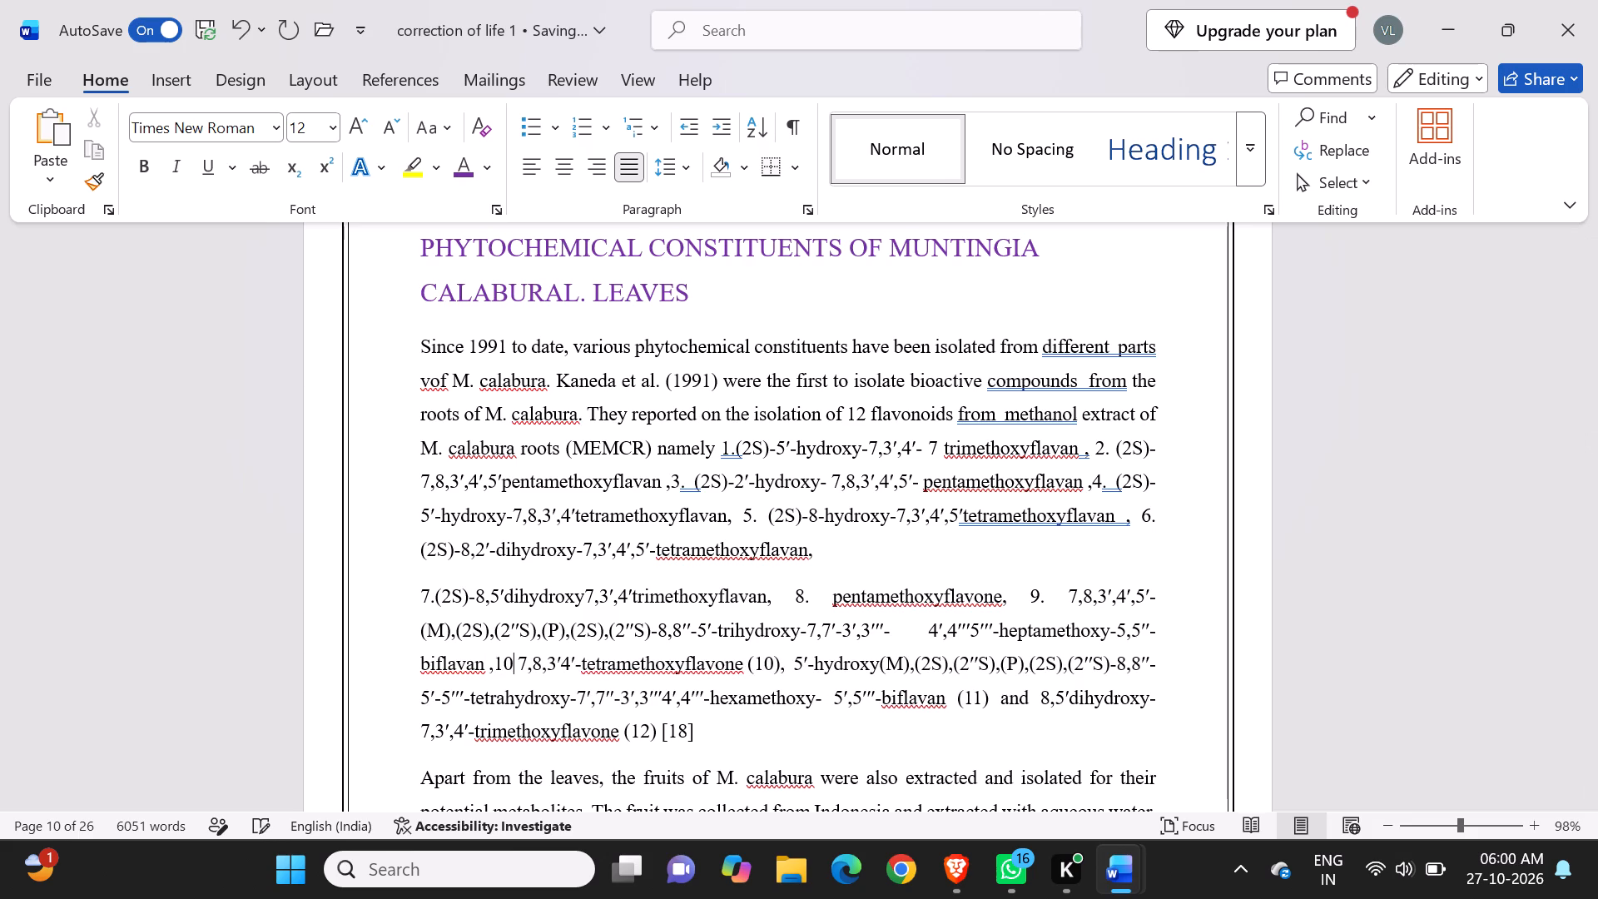
{"action": "key", "text": "period"}
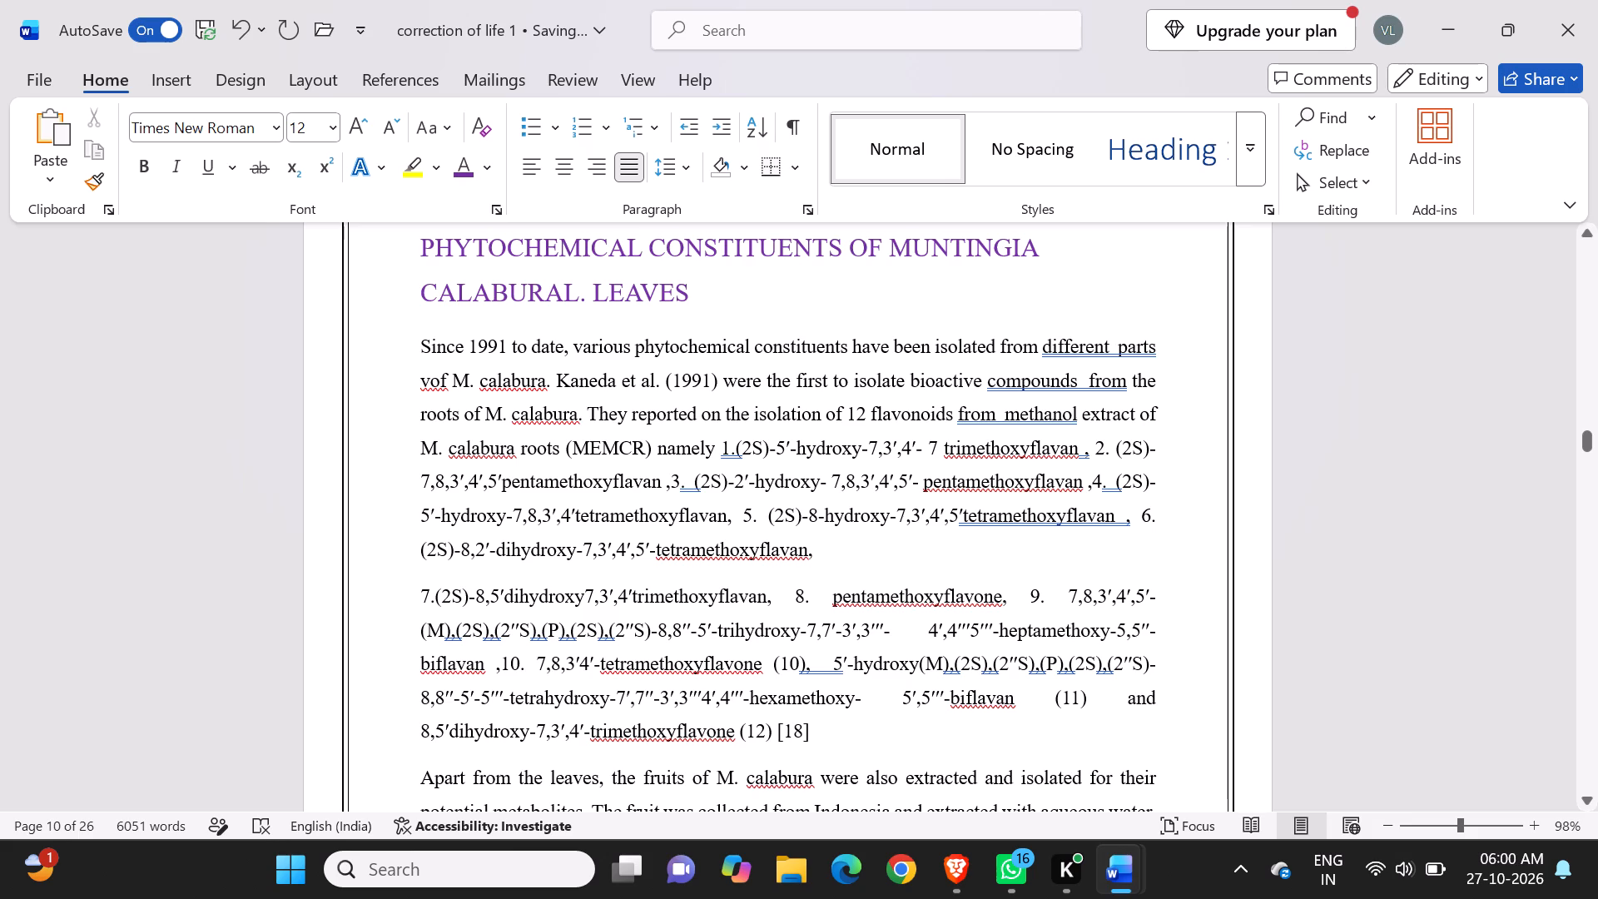
{"action": "left_click", "coordinate": [806, 664]}
{"action": "key", "text": "BackSpace"}
{"action": "key", "text": "BackSpace"}
{"action": "key", "text": "BackSpace"}
{"action": "key", "text": "BackSpace"}
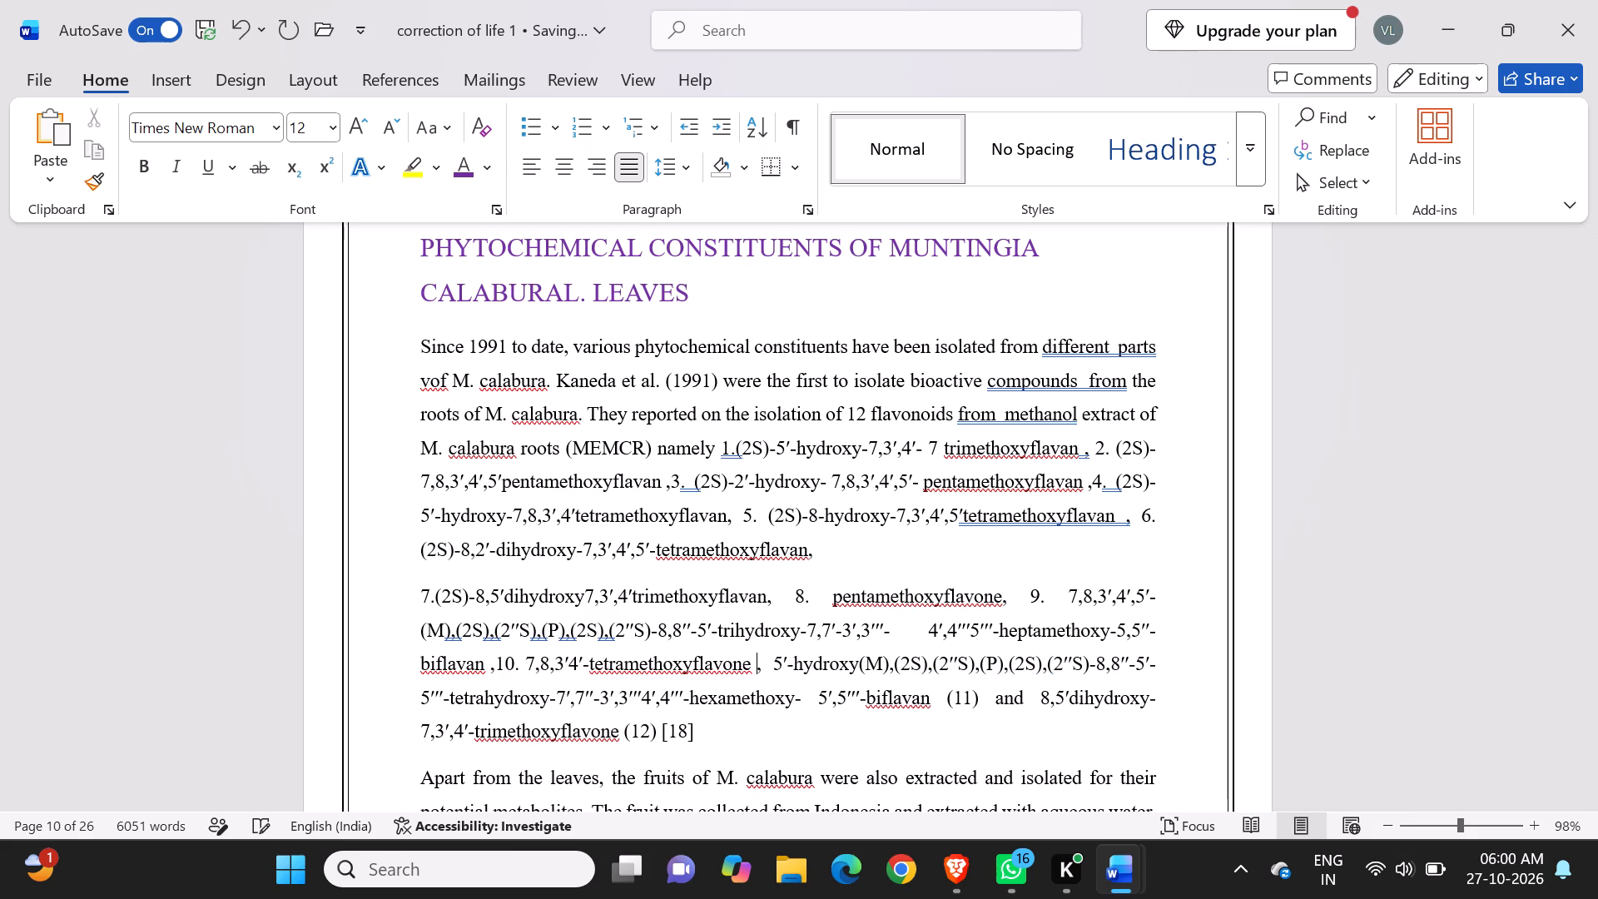
Number the eleventh flavonoid "11." in front of 5′-hydroxy(M), and delete the (11) after its closing biflavan.
{"action": "left_click", "coordinate": [764, 672]}
{"action": "type", "text": "11"}
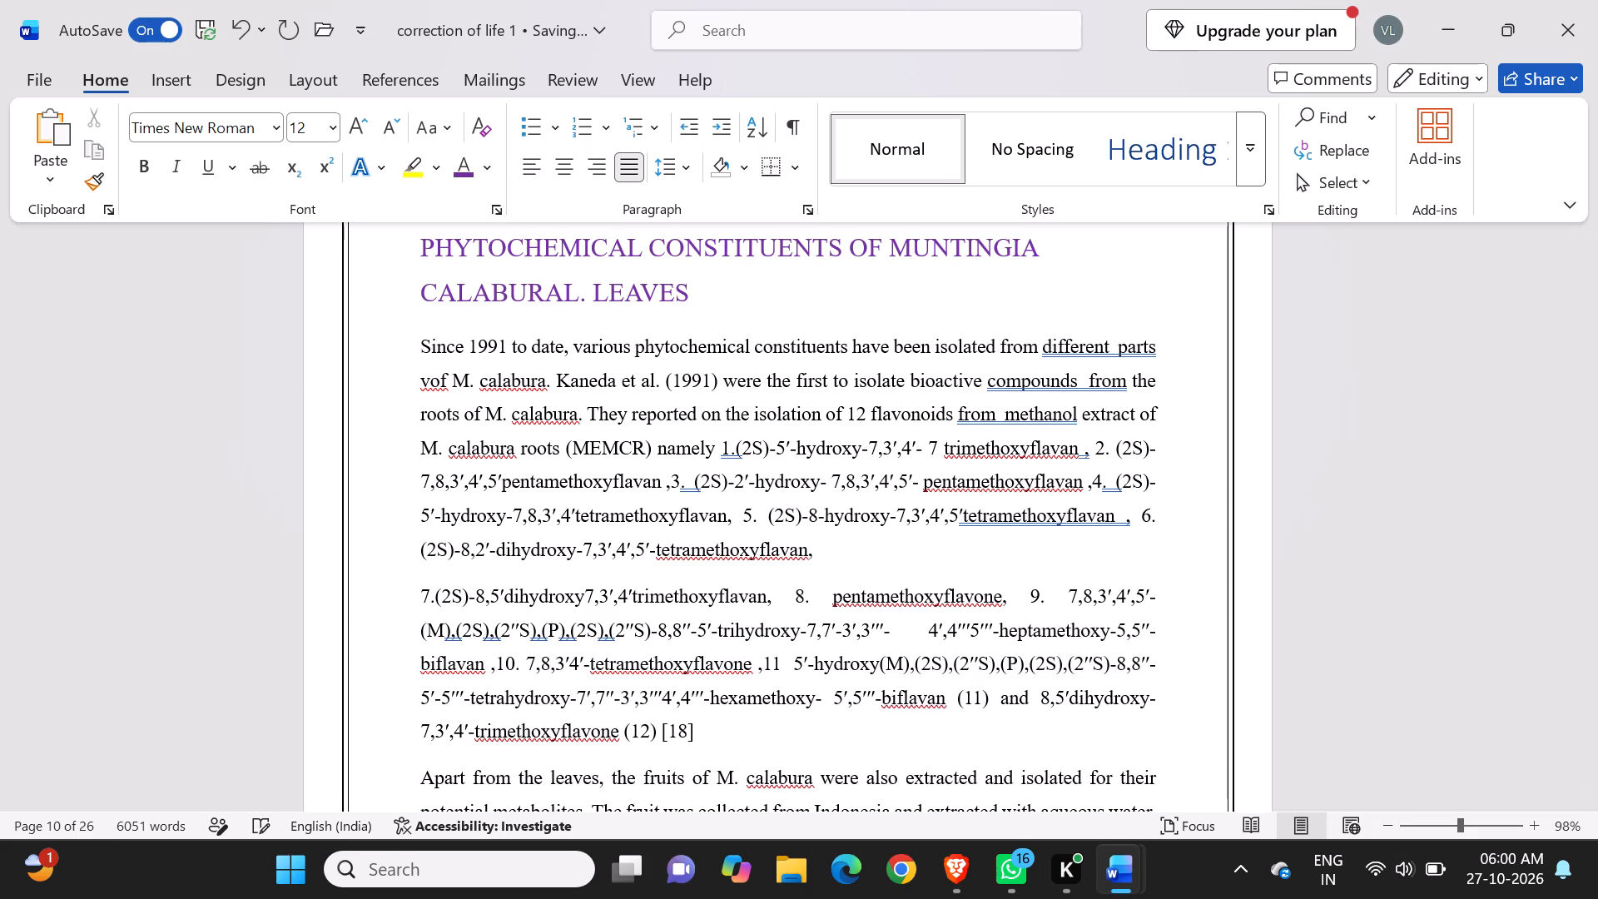
{"action": "key", "text": "period"}
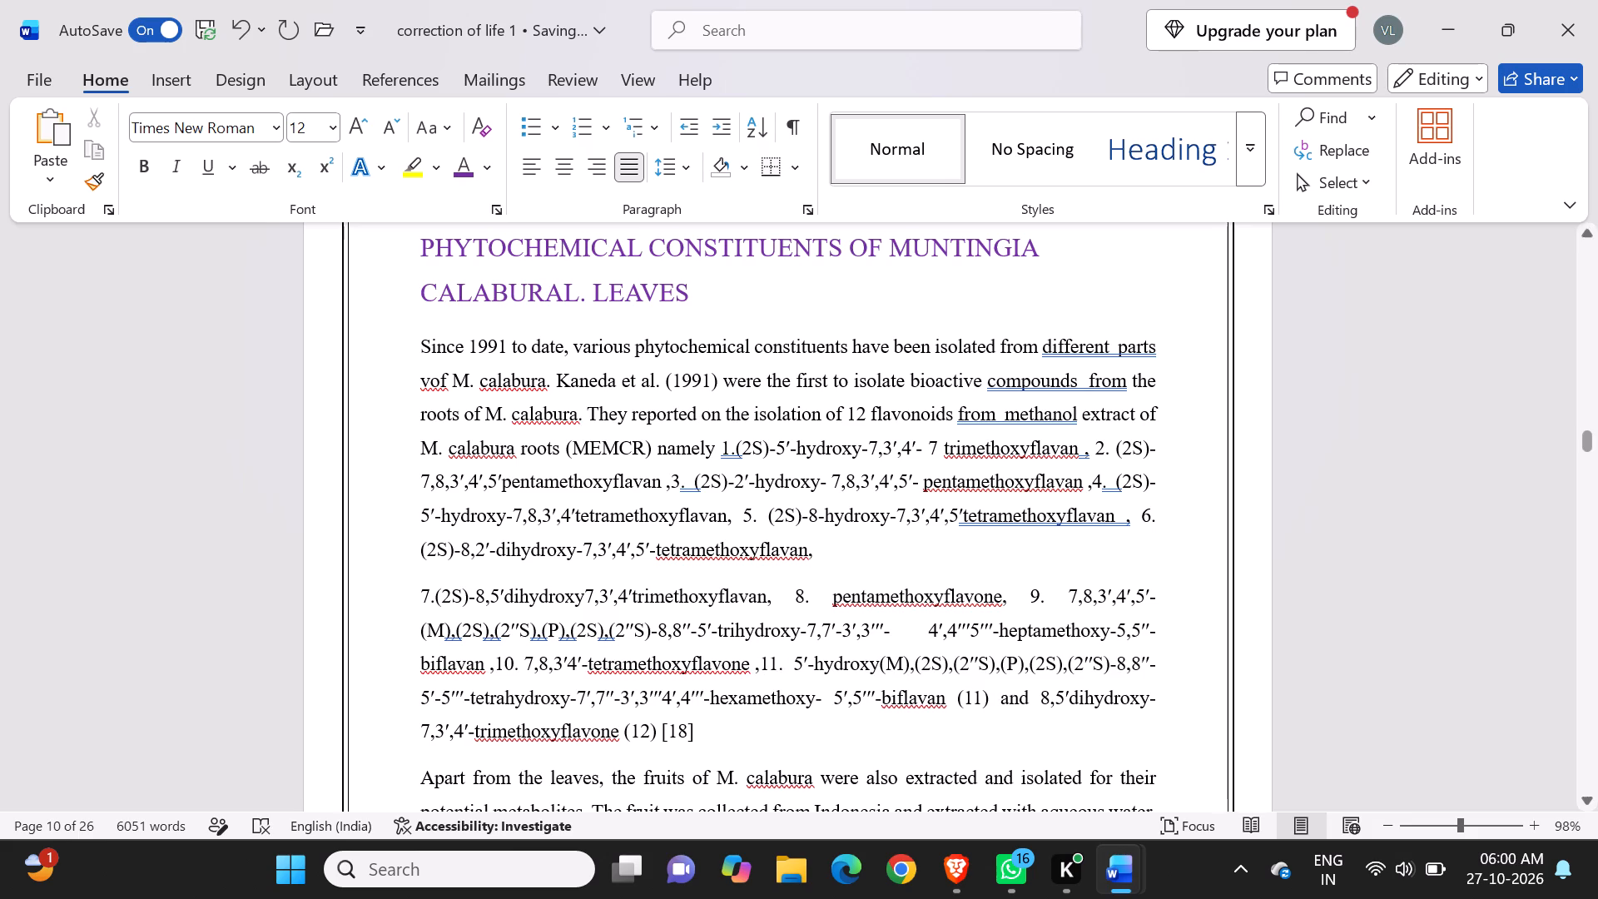
{"action": "left_click", "coordinate": [982, 700]}
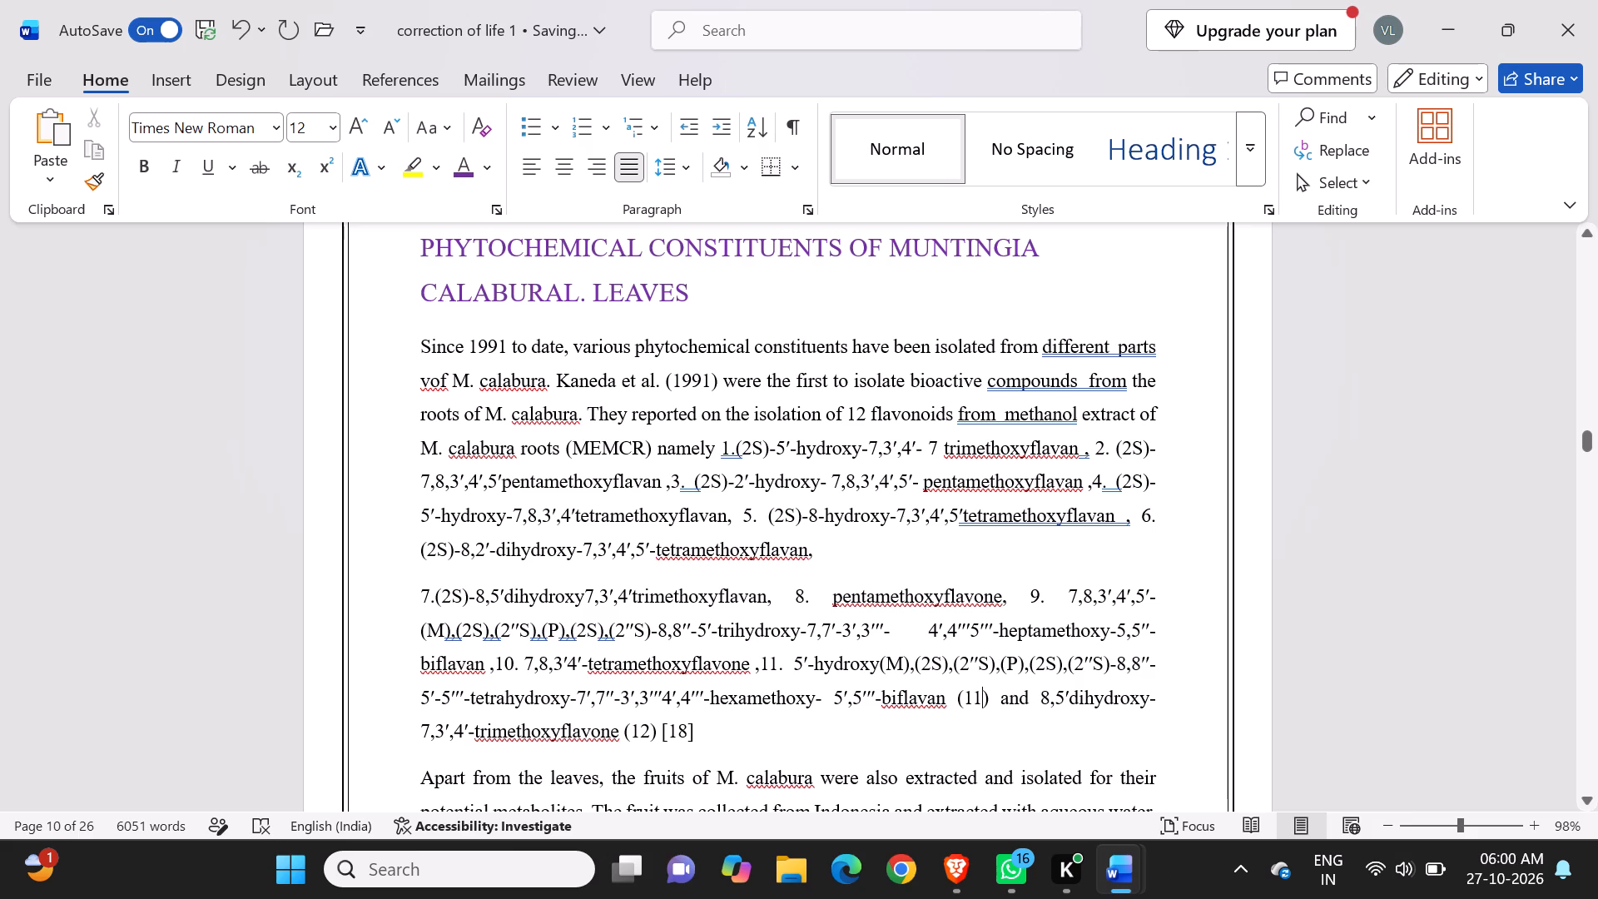
{"action": "left_click", "coordinate": [992, 694]}
{"action": "key", "text": "BackSpace"}
{"action": "key", "text": "BackSpace"}
{"action": "key", "text": "BackSpace"}
{"action": "key", "text": "BackSpace"}
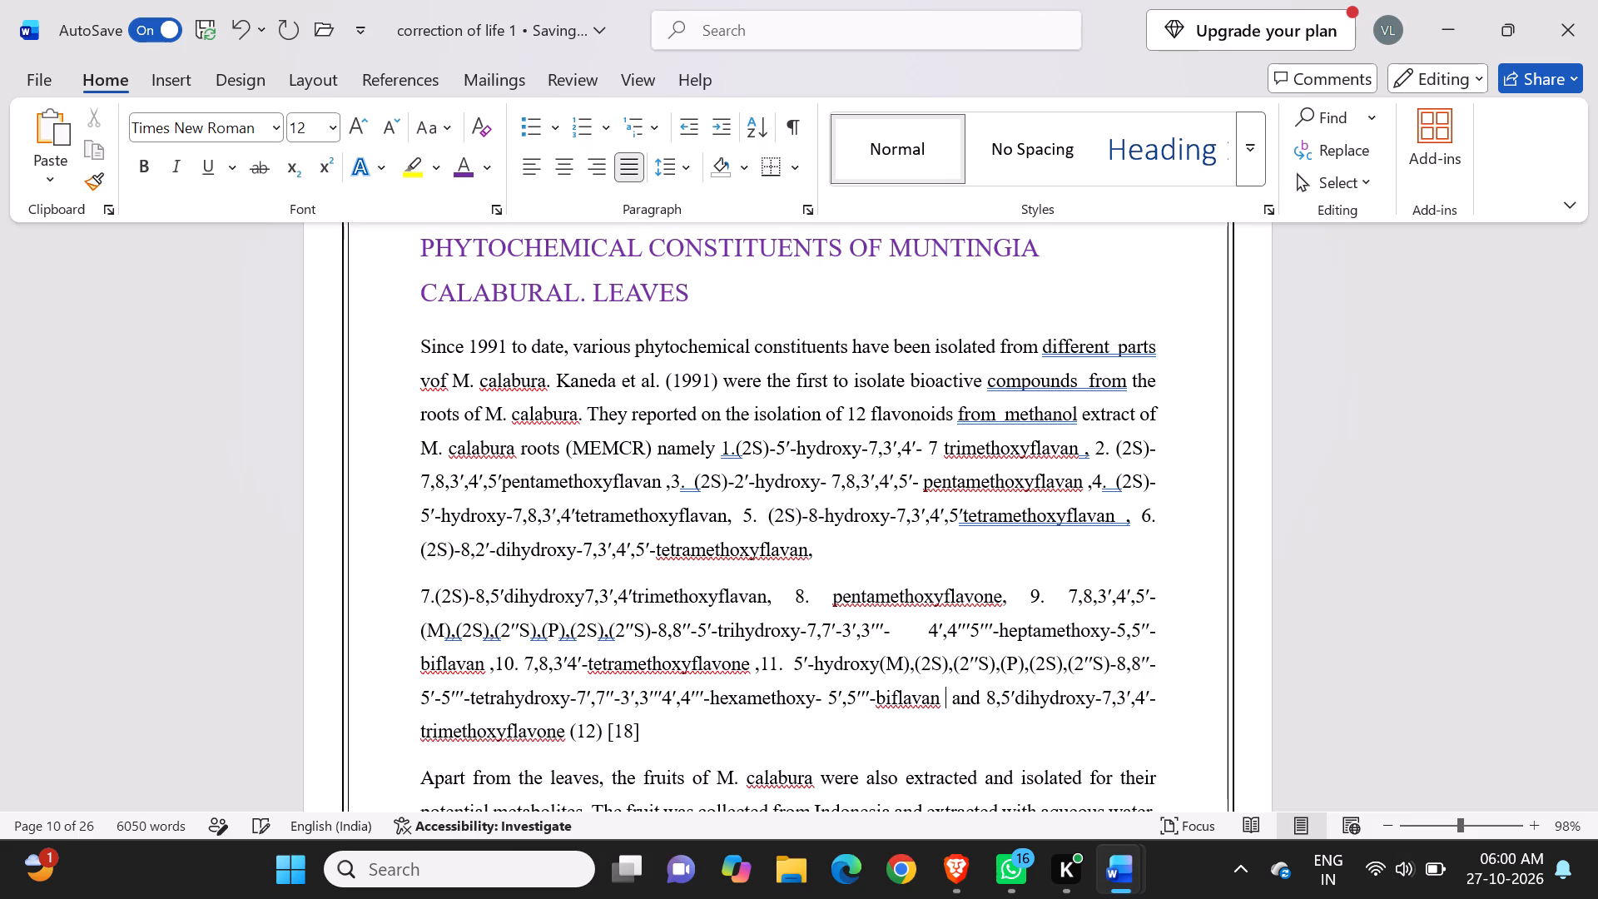
Insert ",12." and a space before "and 8,5′dihydroxy", and replace the (12) after trimethoxyflavone with a period before [18].
{"action": "type", "text": ",12."}
{"action": "key", "text": "space"}
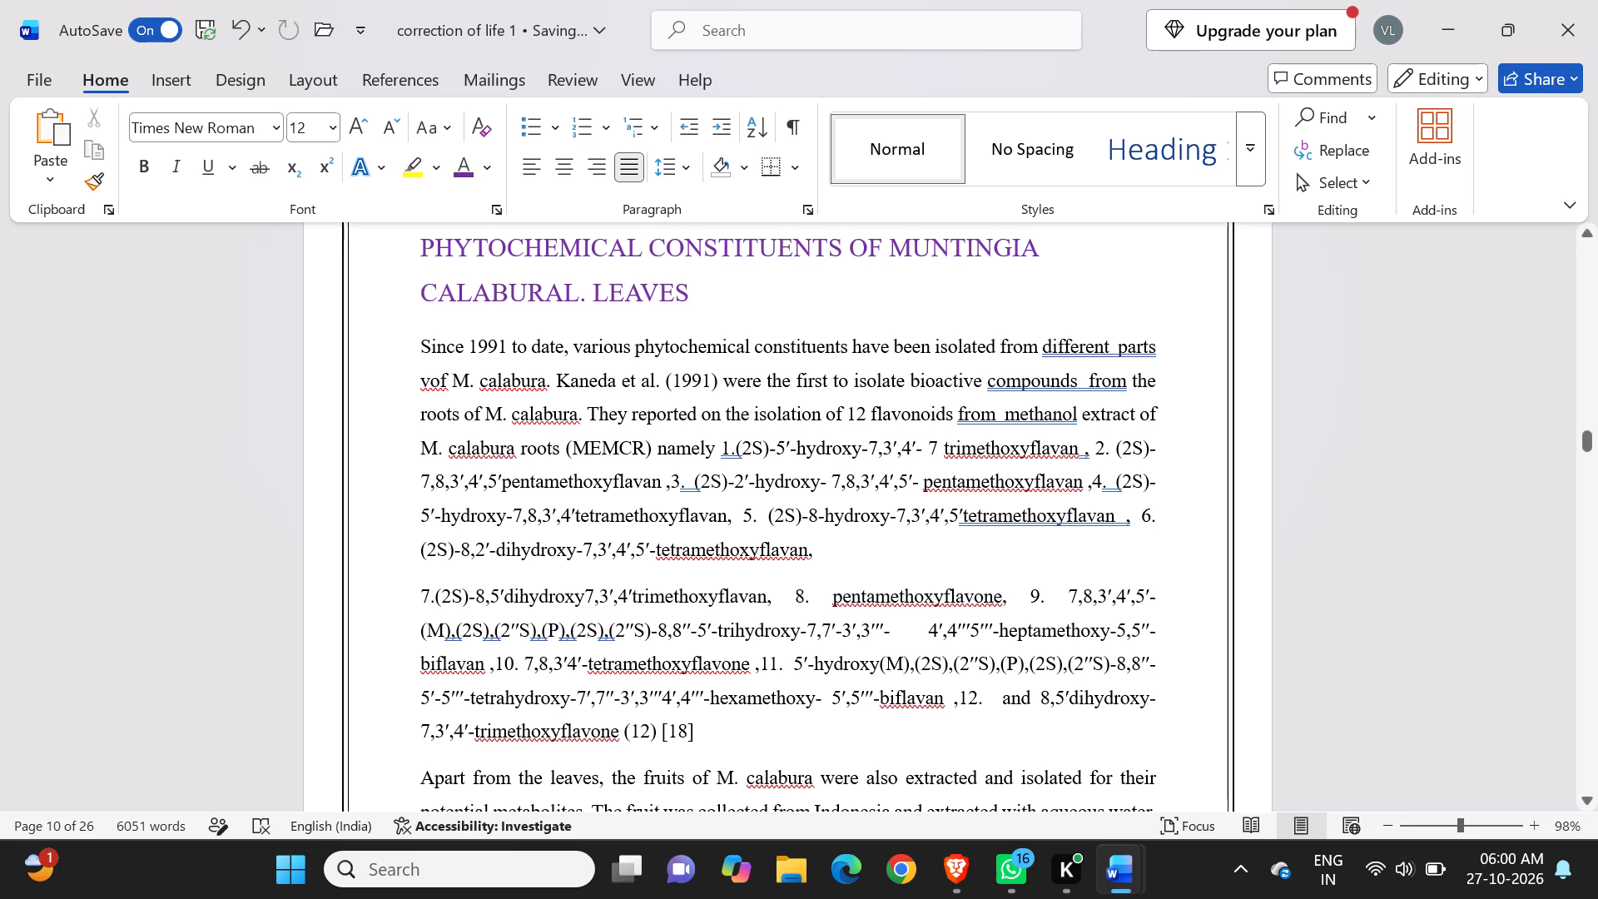
{"action": "left_click", "coordinate": [657, 731]}
{"action": "key", "text": "BackSpace"}
{"action": "key", "text": "BackSpace"}
{"action": "key", "text": "BackSpace"}
{"action": "key", "text": "BackSpace"}
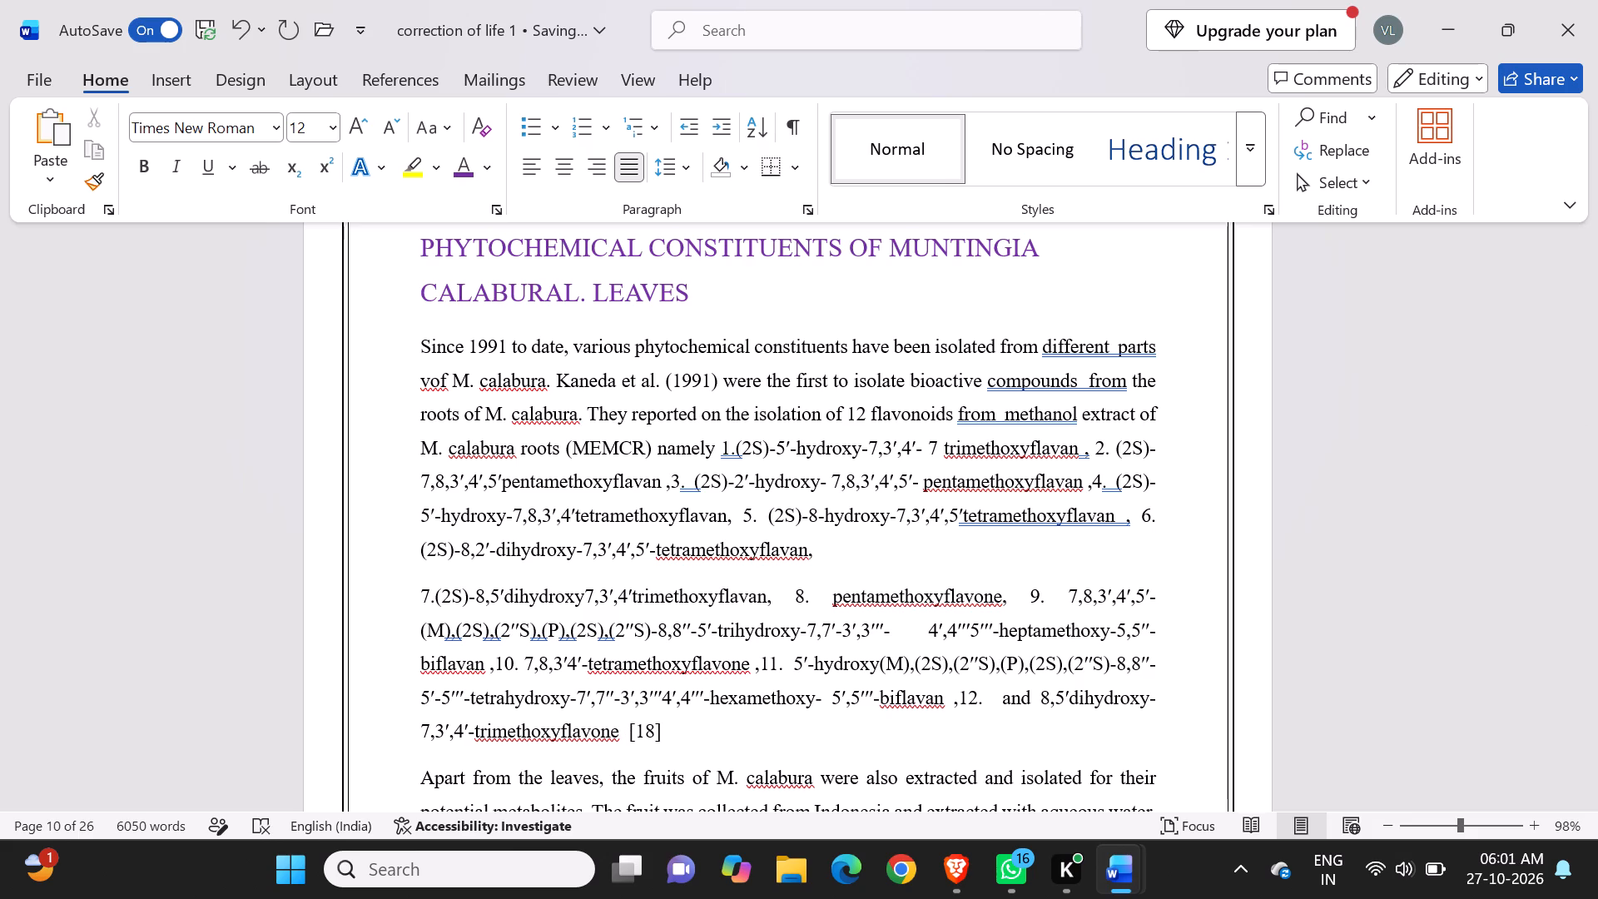
{"action": "key", "text": "period"}
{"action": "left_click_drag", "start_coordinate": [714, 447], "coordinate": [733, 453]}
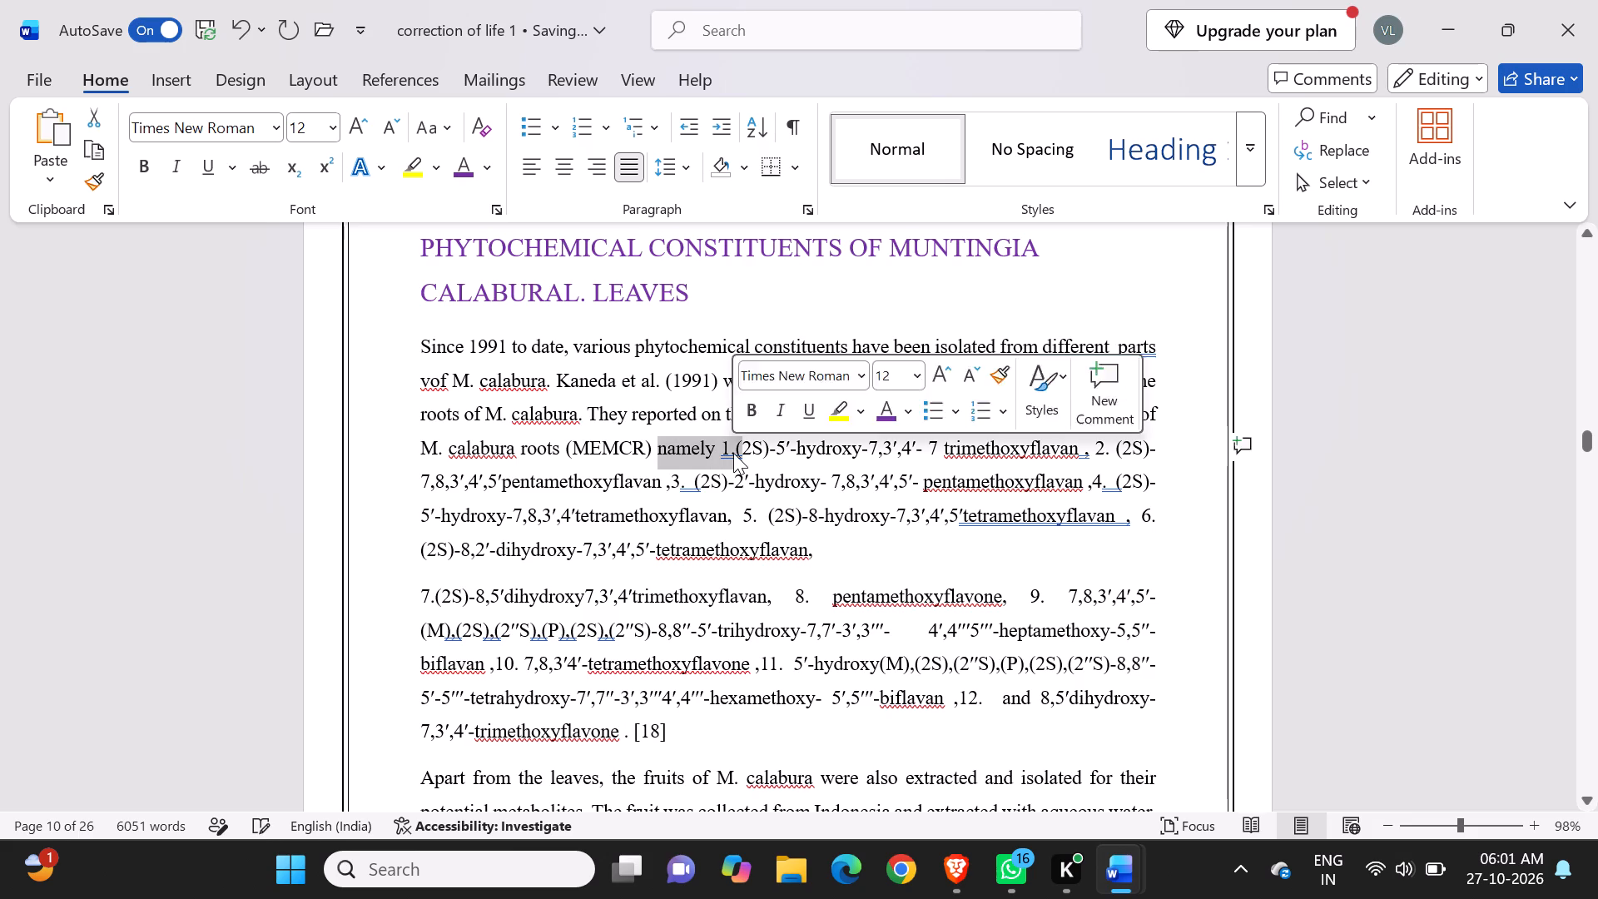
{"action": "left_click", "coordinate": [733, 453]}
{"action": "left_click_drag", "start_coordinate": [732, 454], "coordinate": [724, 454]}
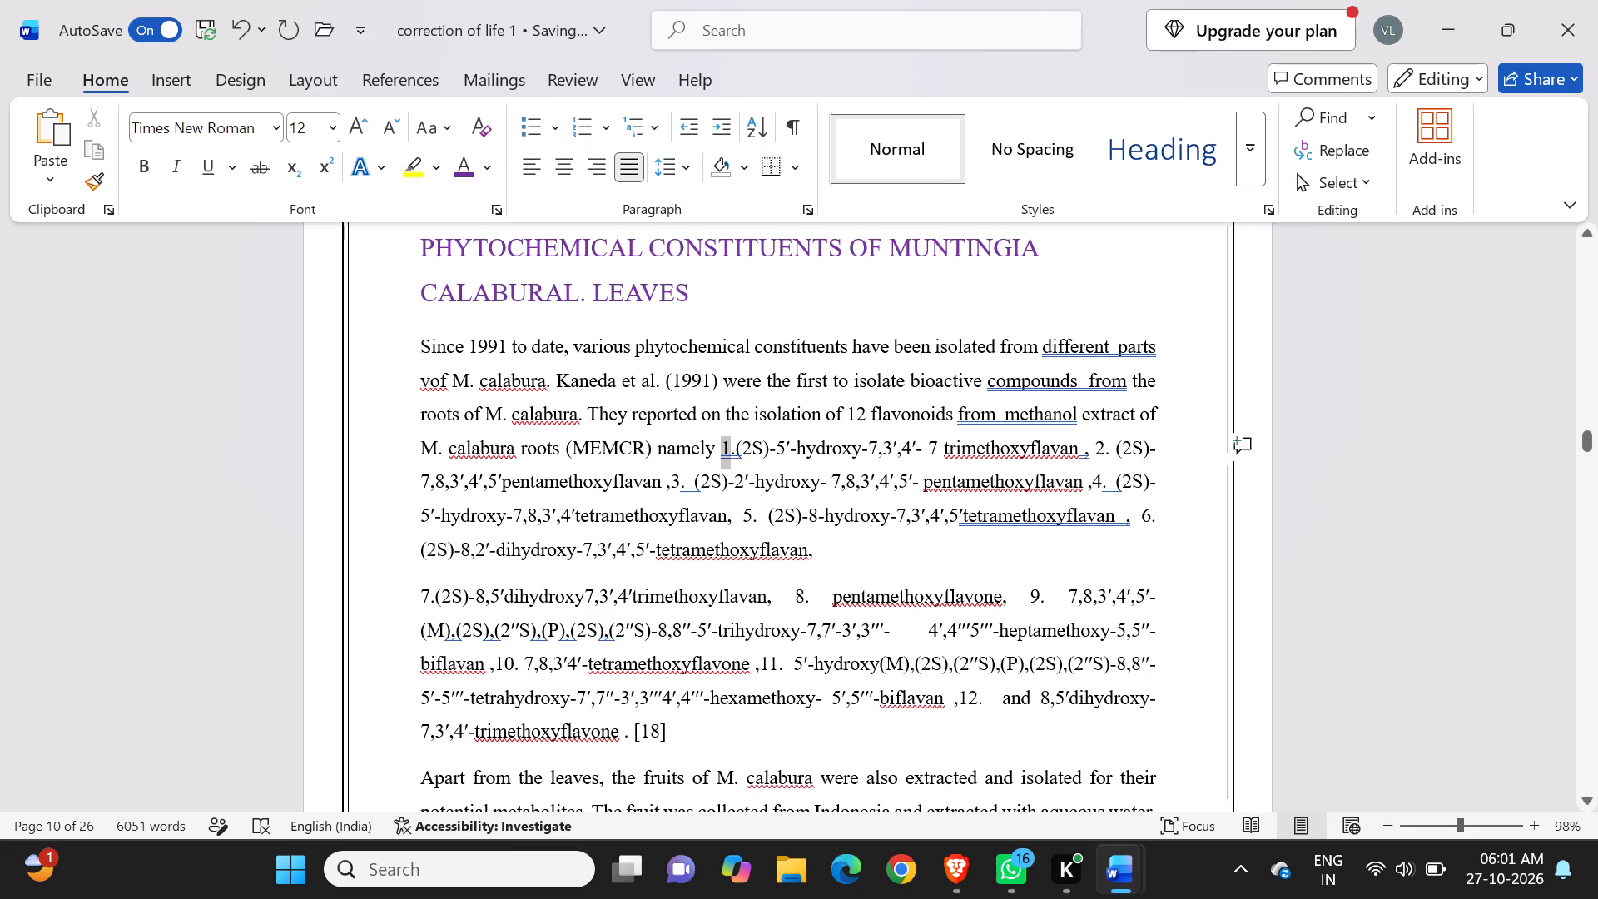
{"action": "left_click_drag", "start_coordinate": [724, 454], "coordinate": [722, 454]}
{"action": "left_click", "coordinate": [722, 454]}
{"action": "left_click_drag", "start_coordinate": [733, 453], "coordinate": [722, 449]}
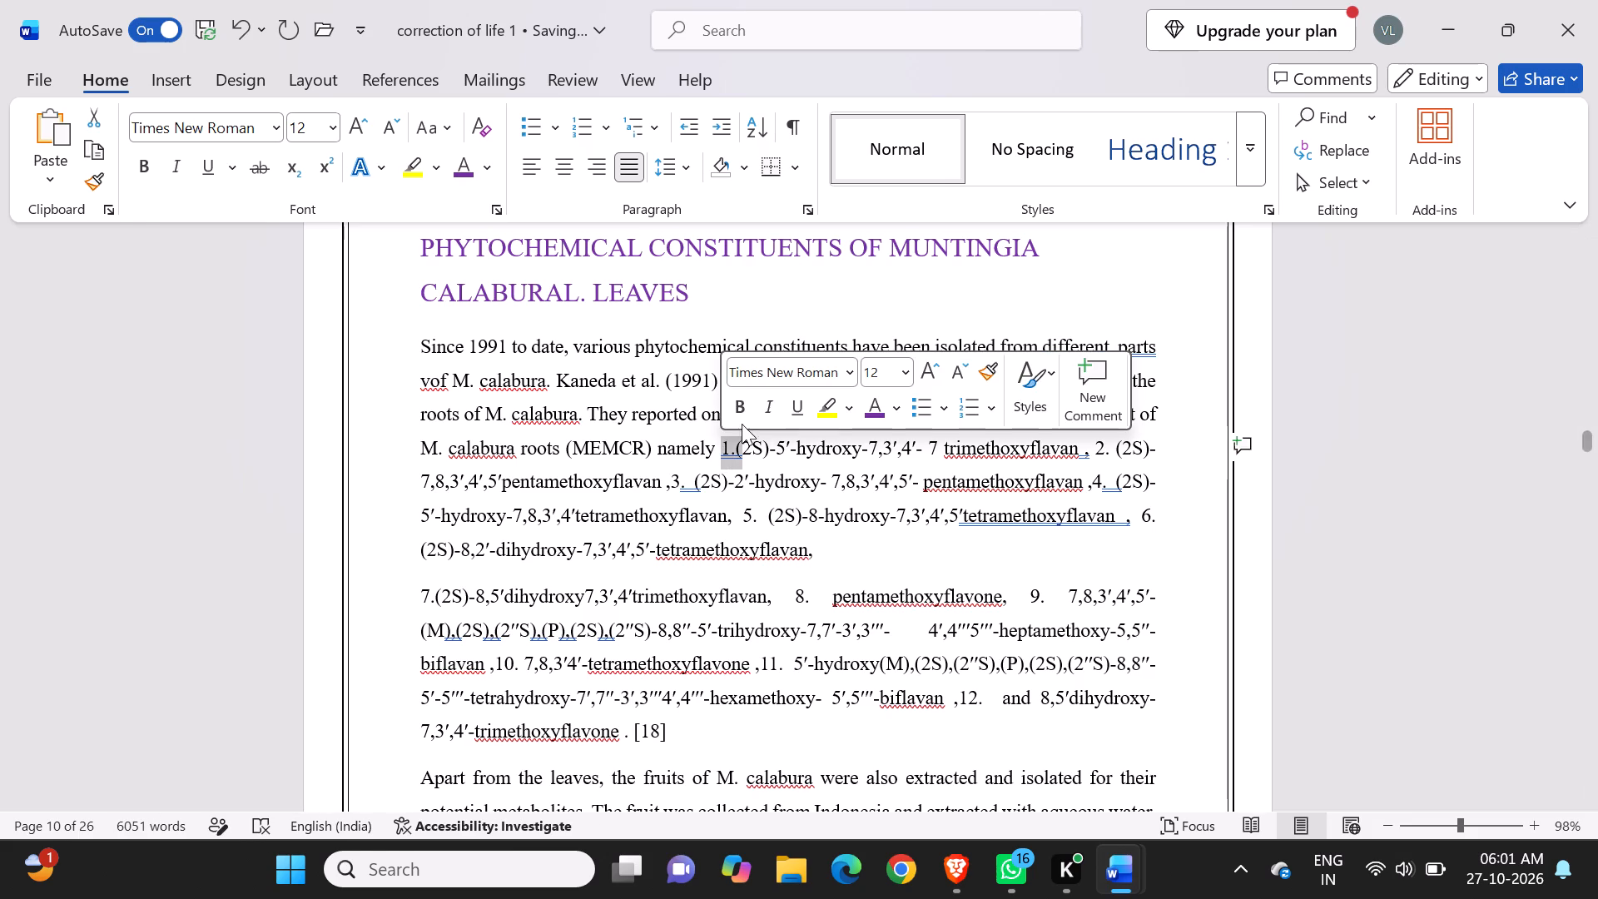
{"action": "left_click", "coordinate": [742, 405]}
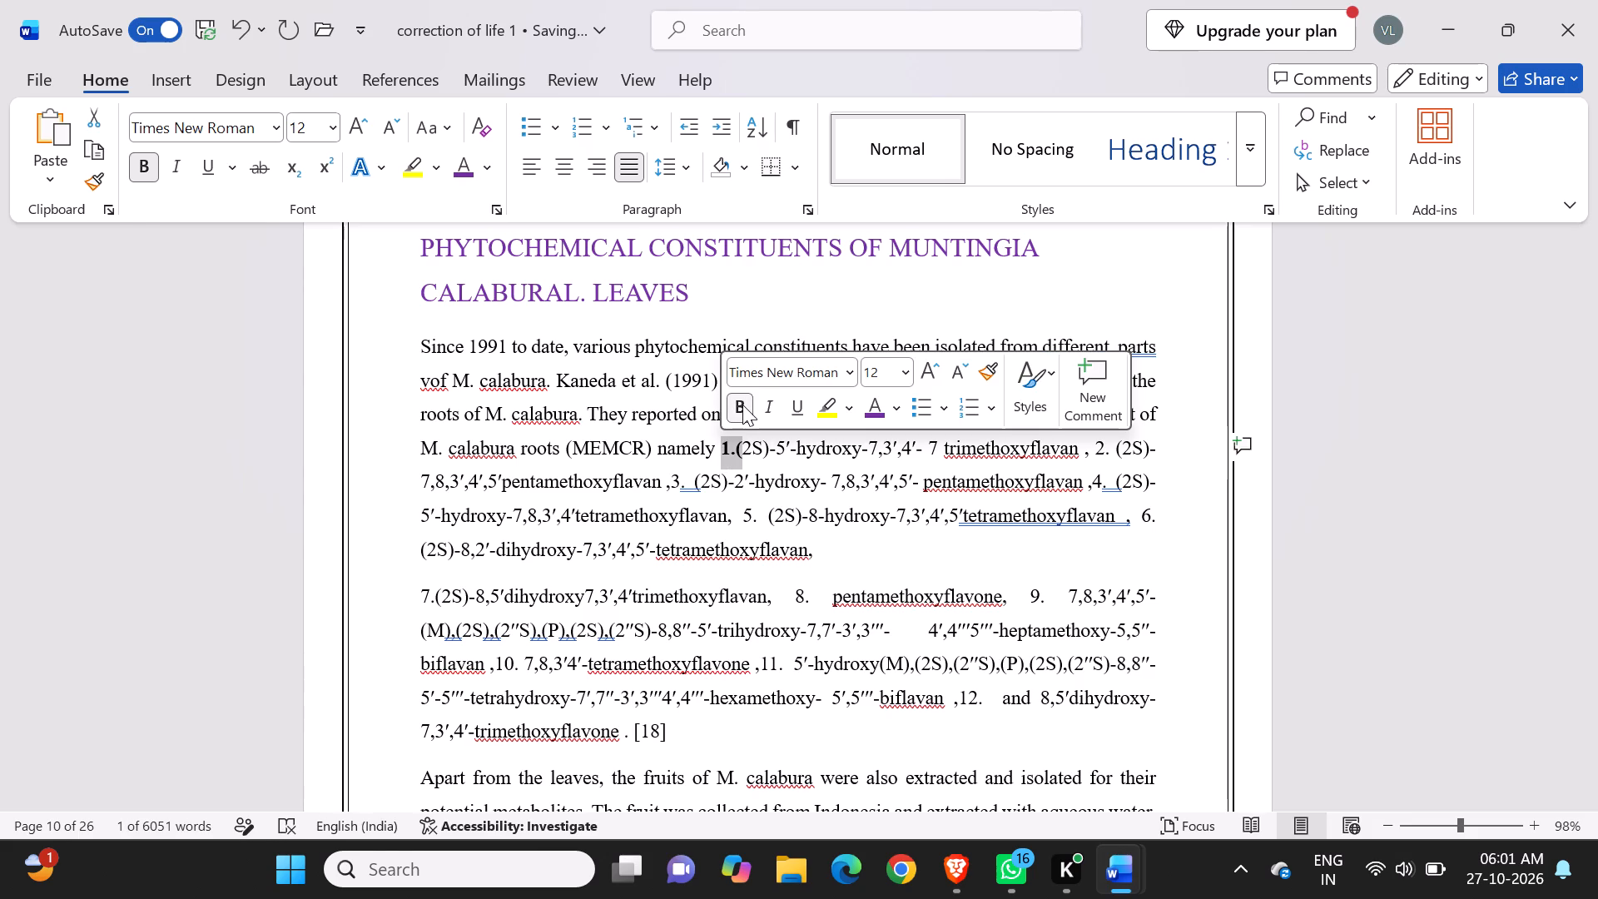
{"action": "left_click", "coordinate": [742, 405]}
Bold the list number "1." in front of the first flavonoid, after the word namely.
{"action": "left_click", "coordinate": [726, 459]}
{"action": "left_click_drag", "start_coordinate": [734, 452], "coordinate": [732, 452]}
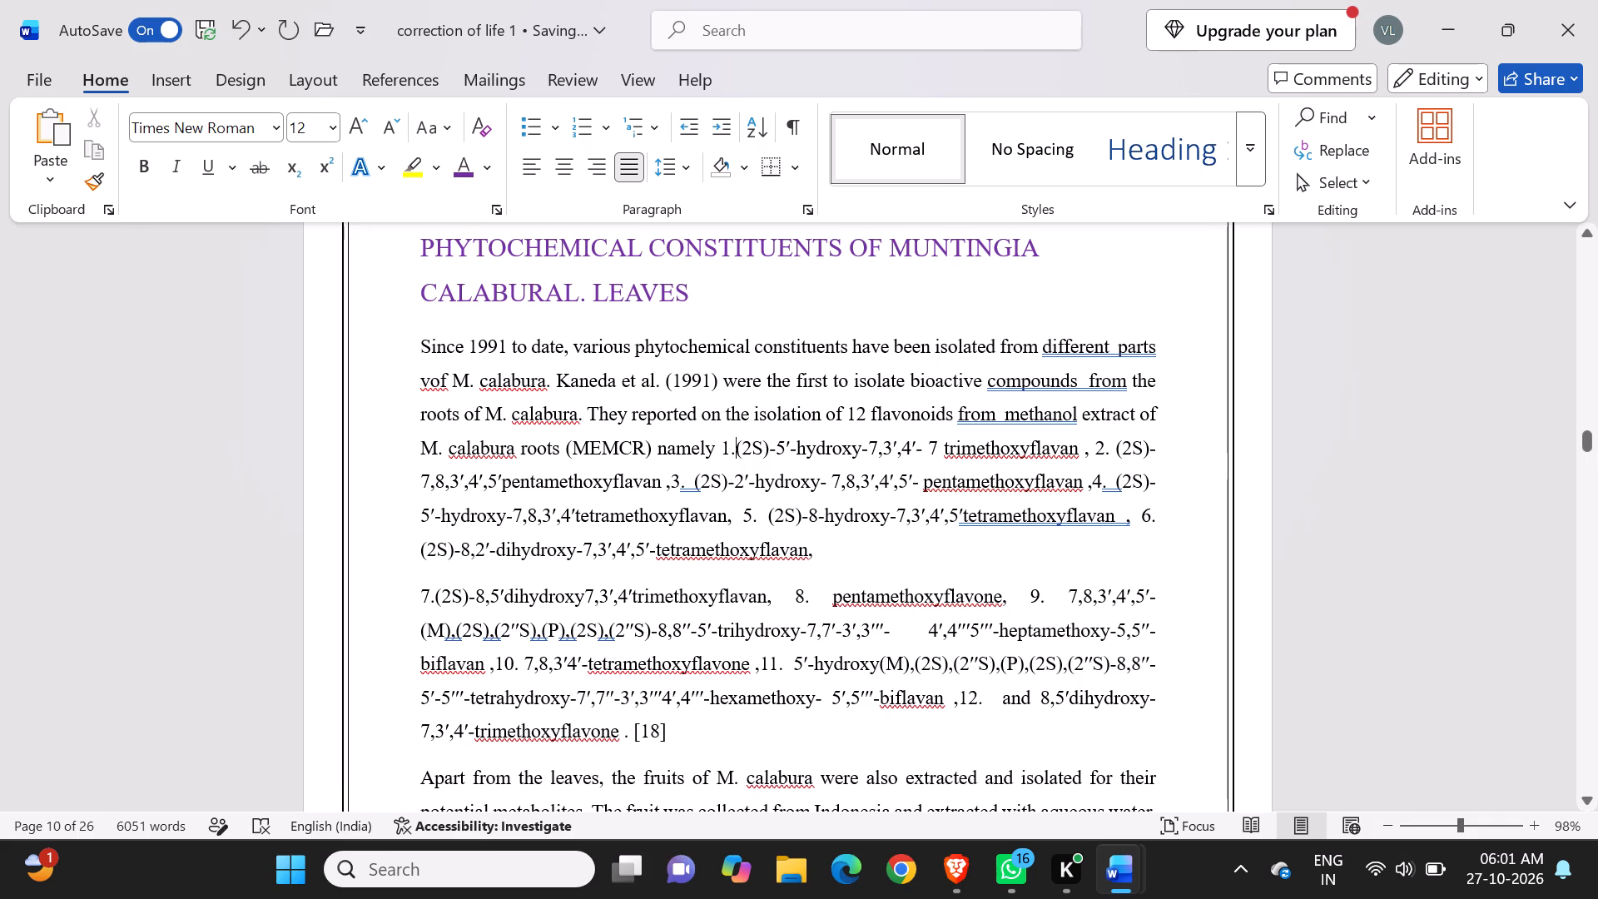
{"action": "left_click_drag", "start_coordinate": [732, 452], "coordinate": [724, 452]}
{"action": "left_click", "coordinate": [724, 452]}
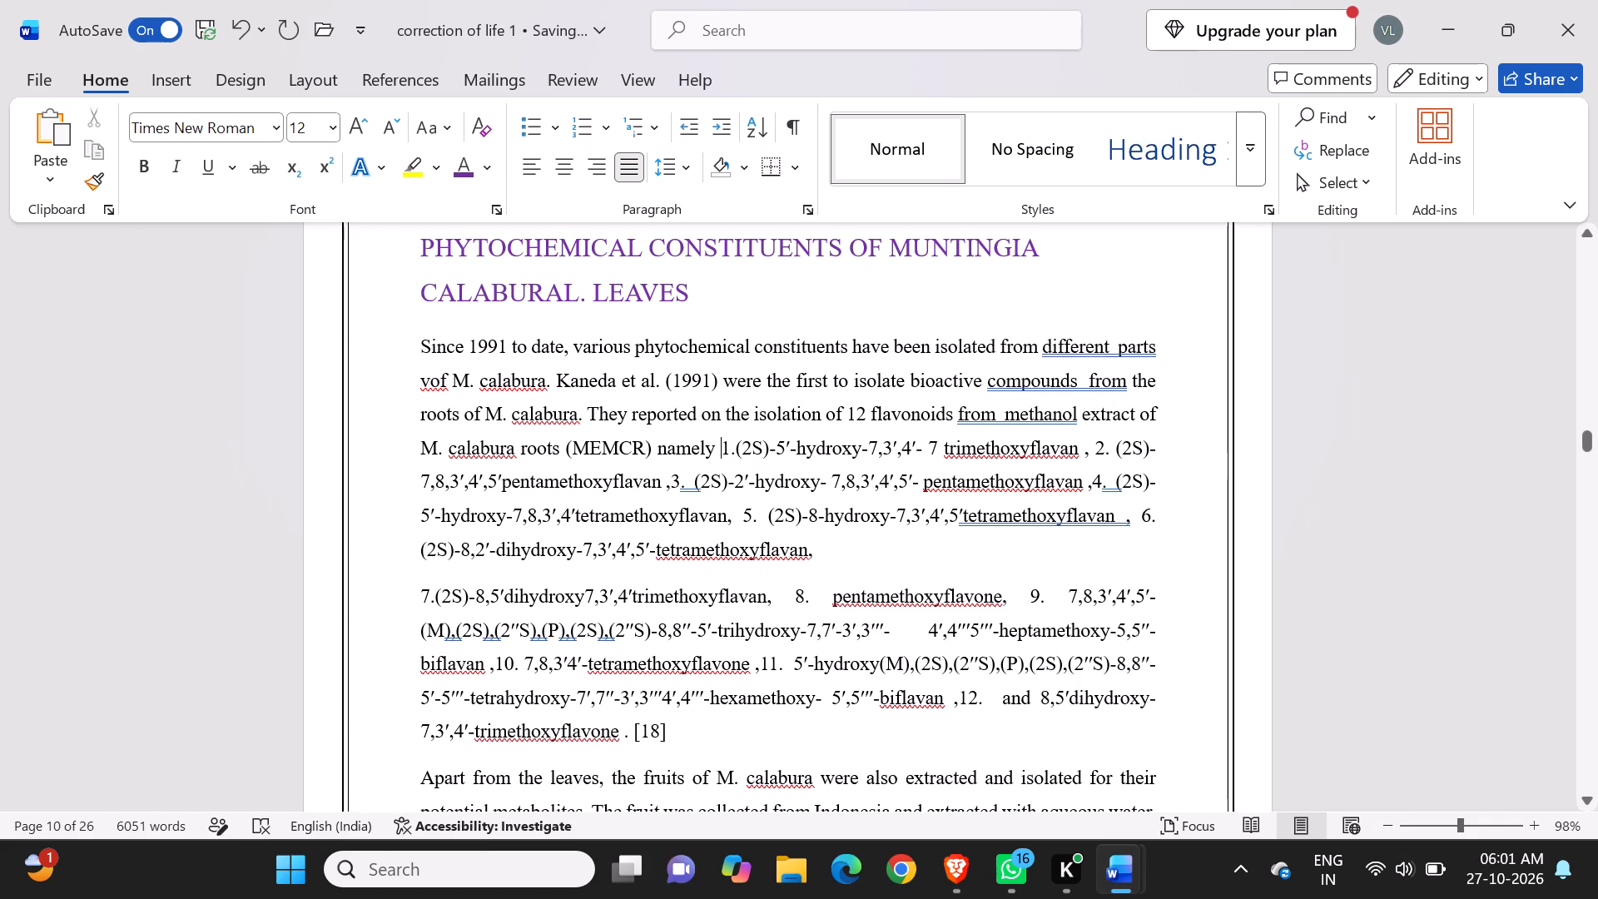
{"action": "left_click", "coordinate": [732, 451]}
{"action": "left_click_drag", "start_coordinate": [723, 457], "coordinate": [726, 456]}
{"action": "left_click_drag", "start_coordinate": [726, 456], "coordinate": [737, 463]}
{"action": "left_click", "coordinate": [754, 420]}
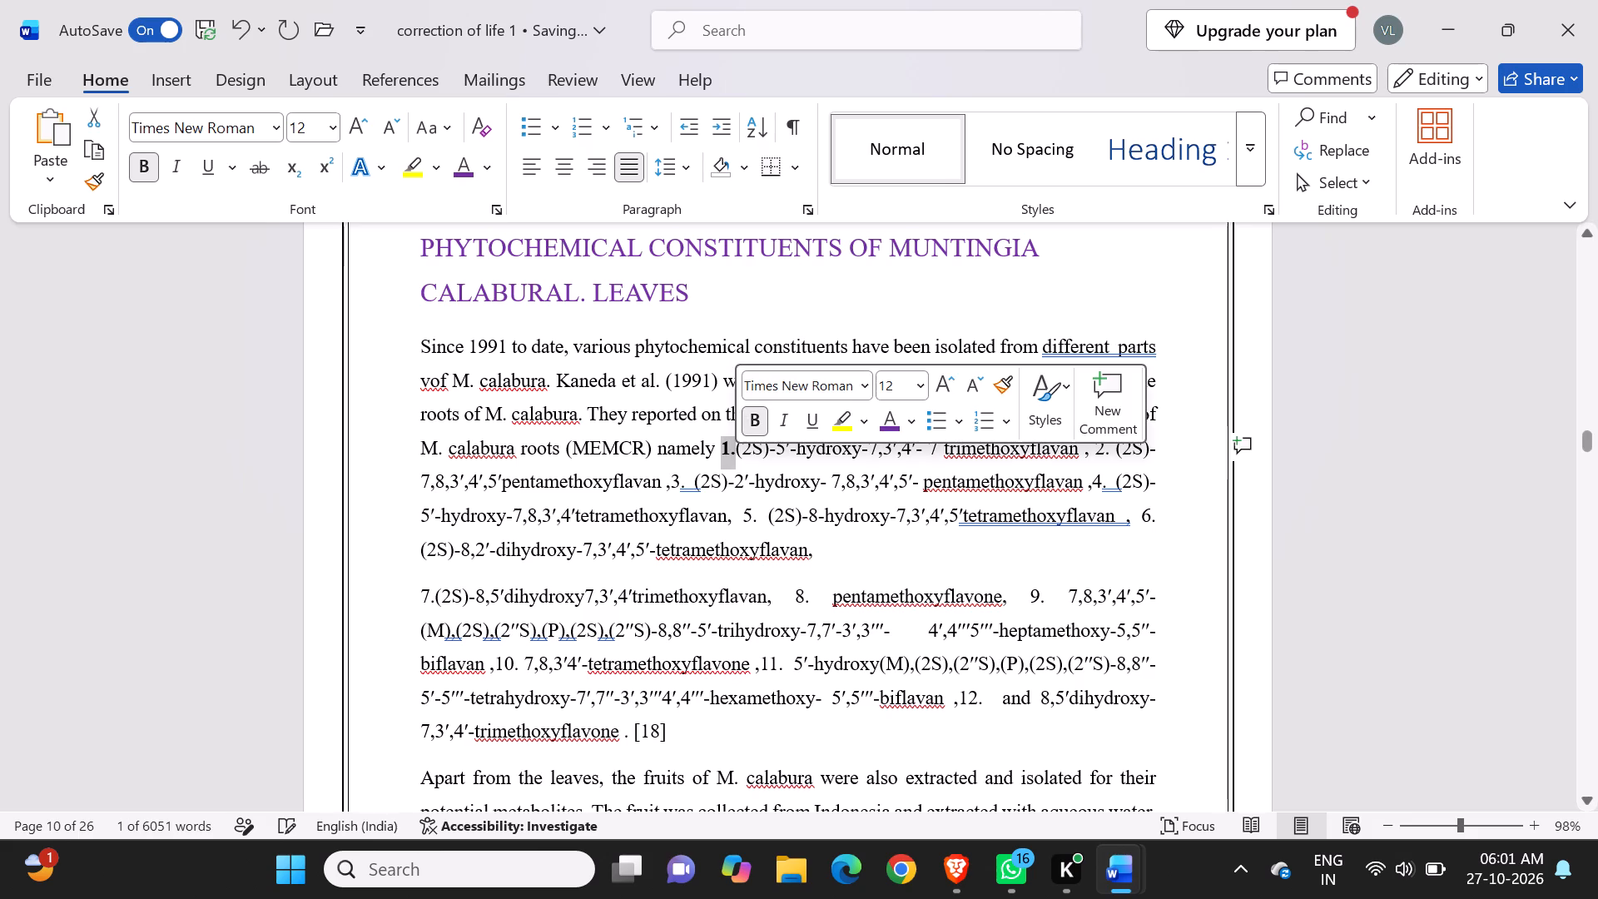
{"action": "left_click", "coordinate": [767, 462]}
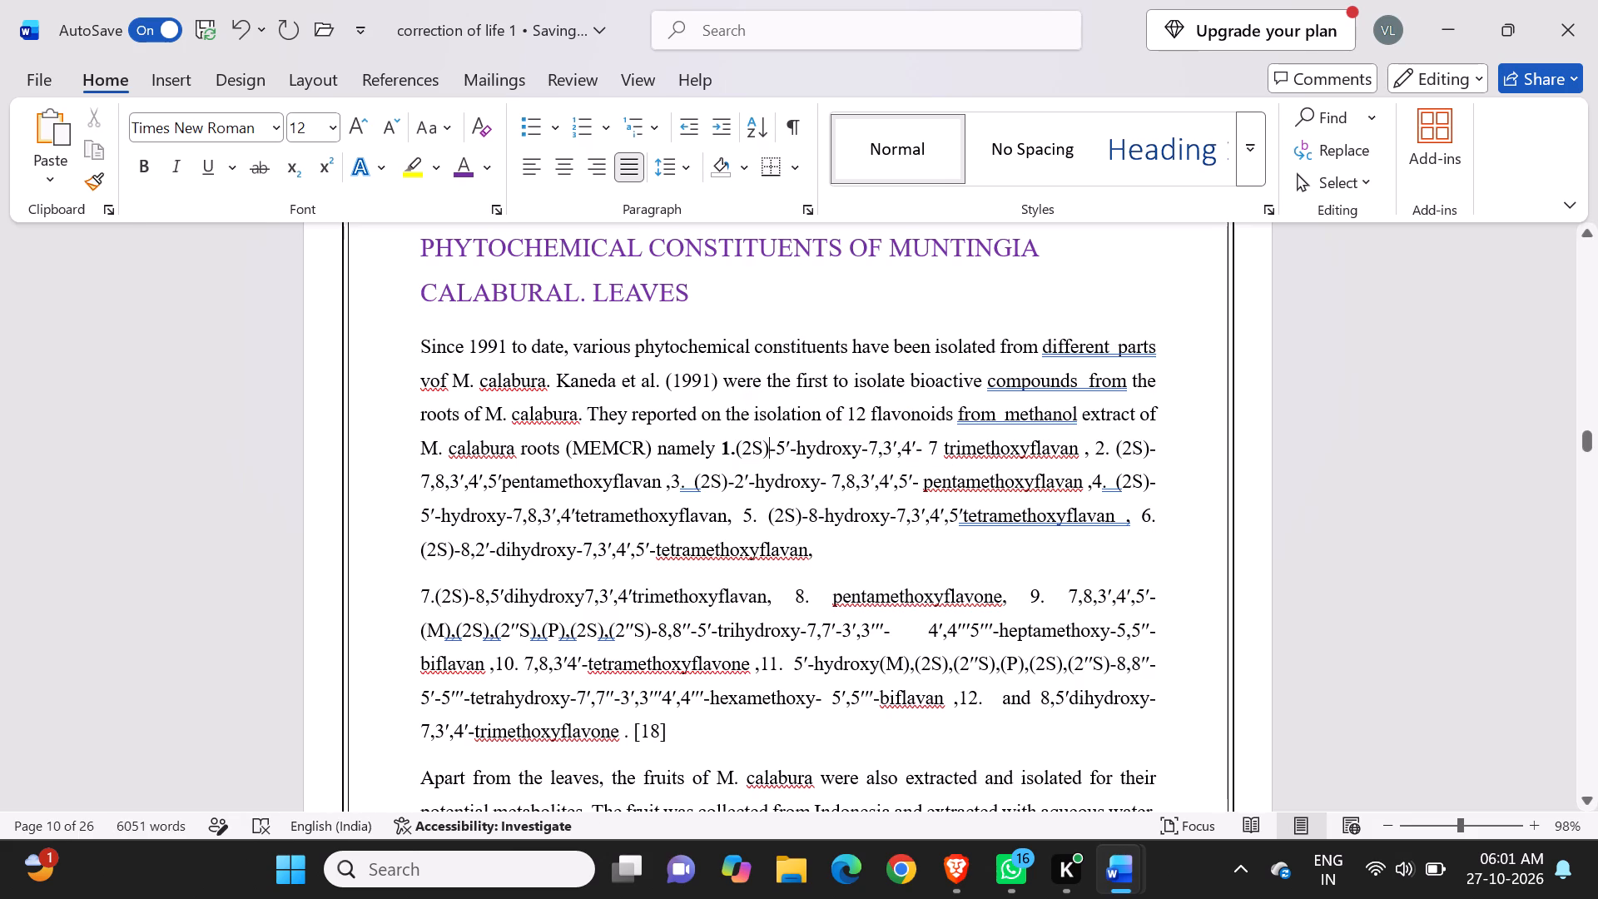
Bold the flavonoid list numbers "2.", including the comma before it, and "3.".
{"action": "left_click_drag", "start_coordinate": [1091, 455], "coordinate": [1110, 449]}
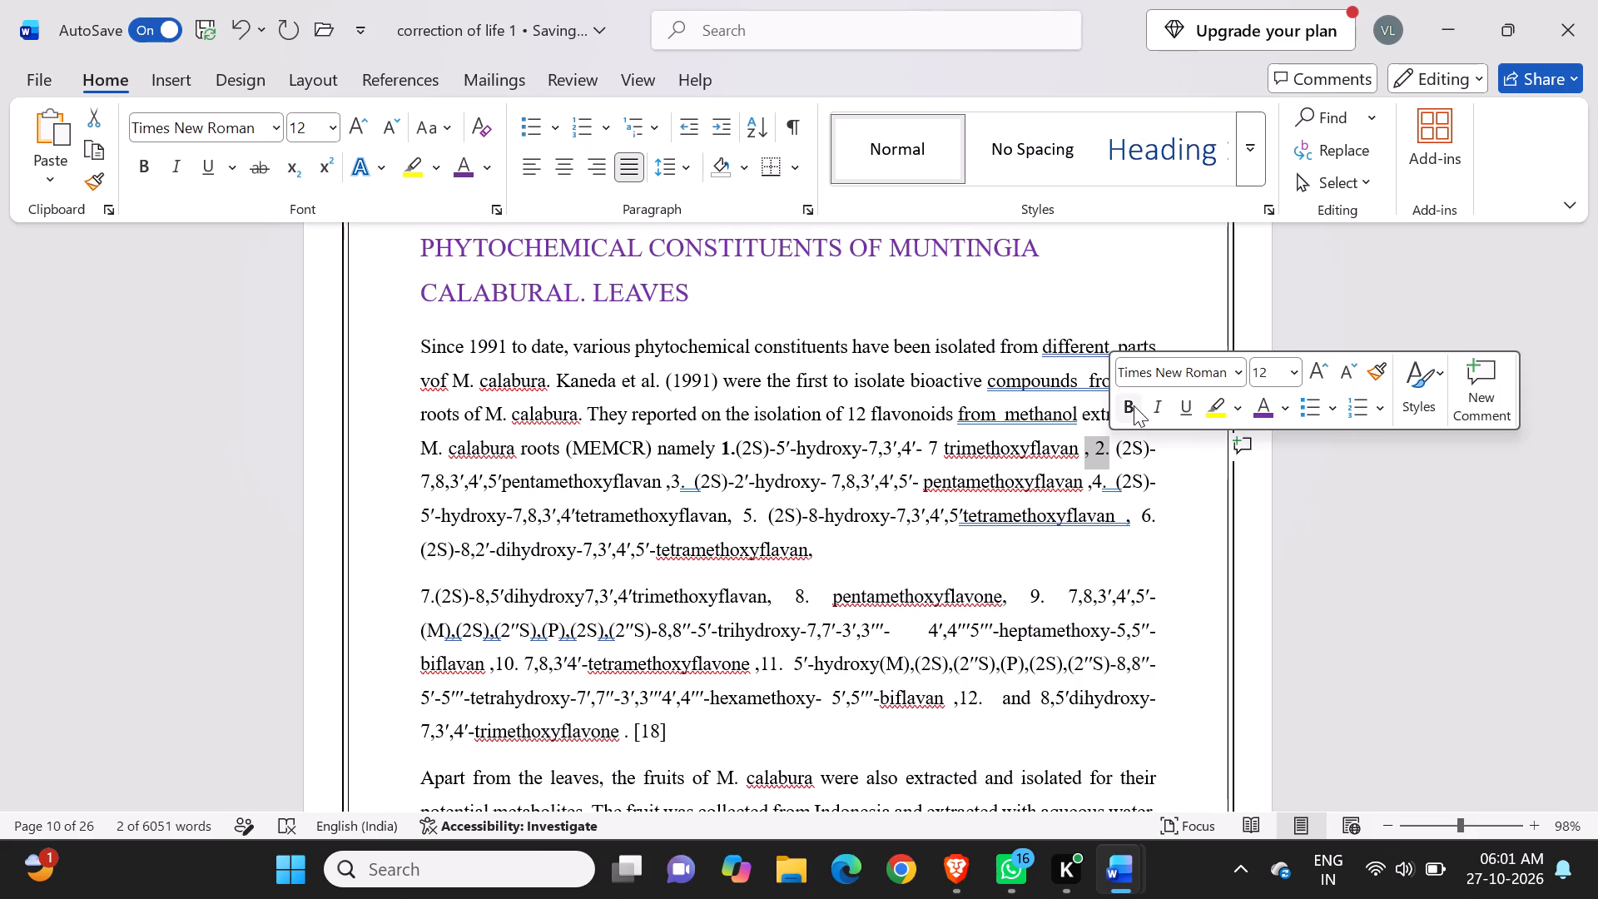
{"action": "left_click", "coordinate": [1134, 405]}
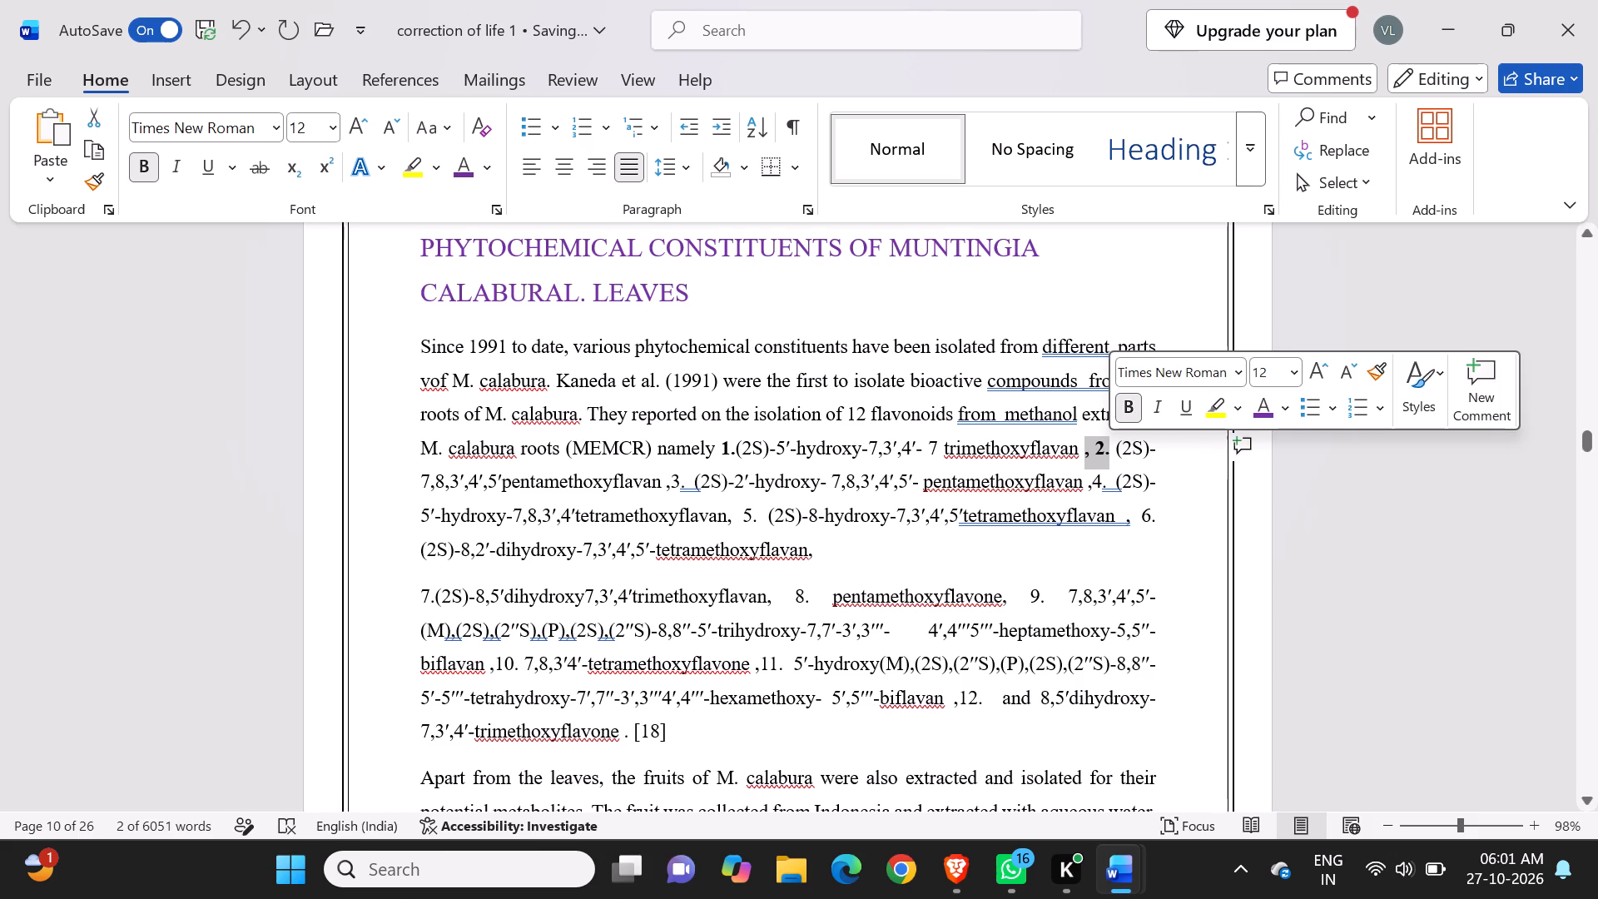
{"action": "left_click_drag", "start_coordinate": [669, 480], "coordinate": [681, 484]}
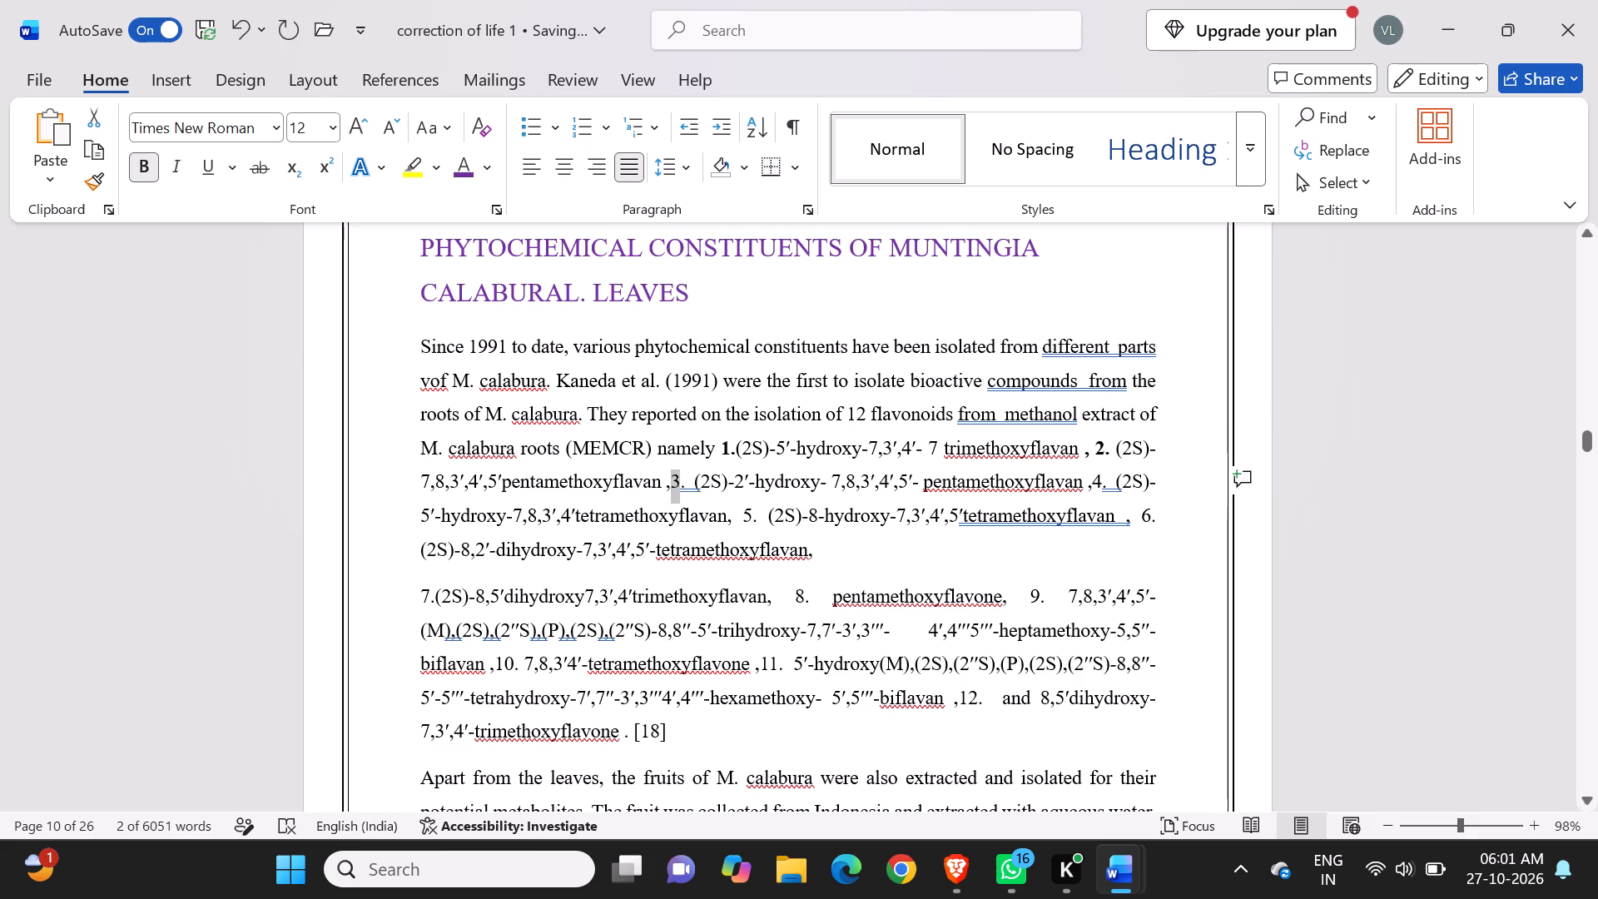
{"action": "left_click_drag", "start_coordinate": [681, 484], "coordinate": [688, 489]}
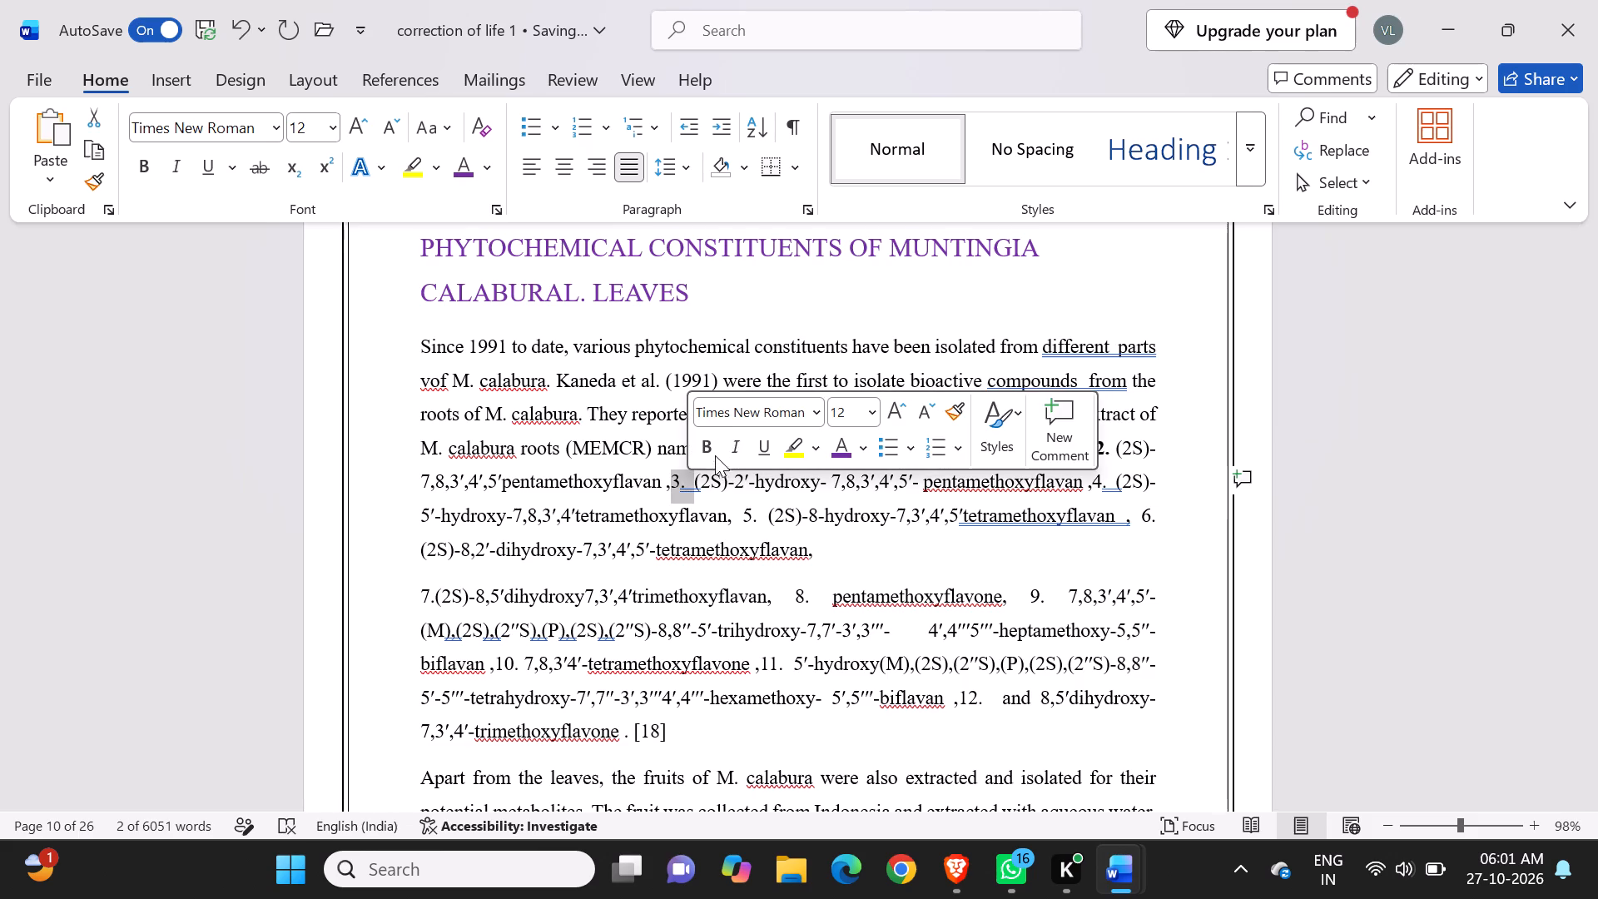
{"action": "left_click", "coordinate": [706, 446]}
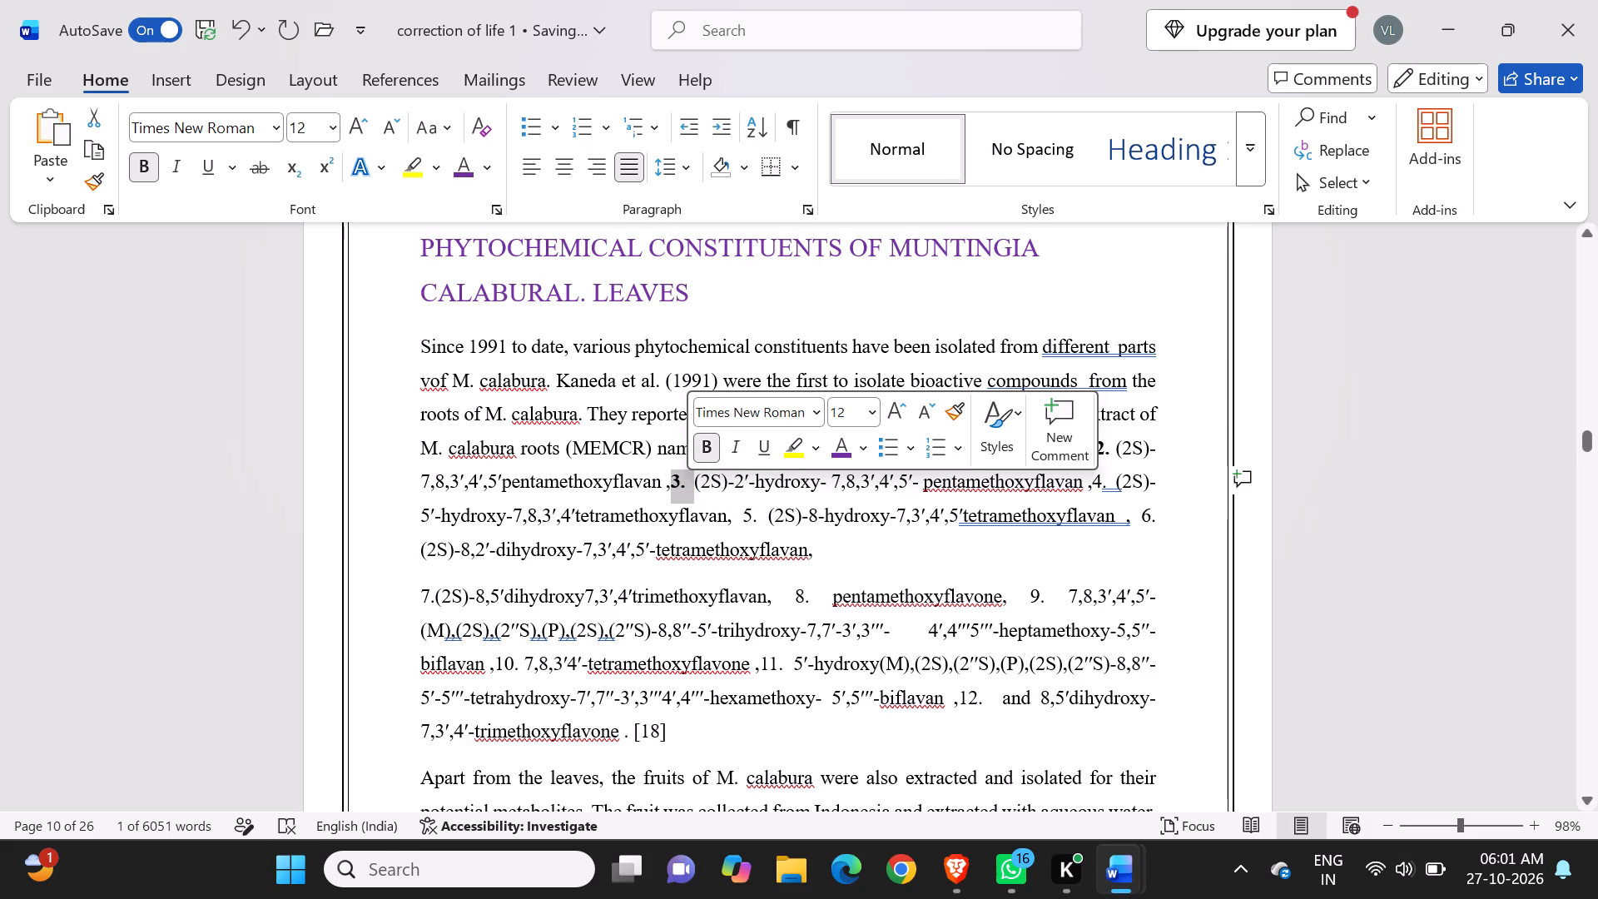
{"action": "left_click", "coordinate": [740, 512]}
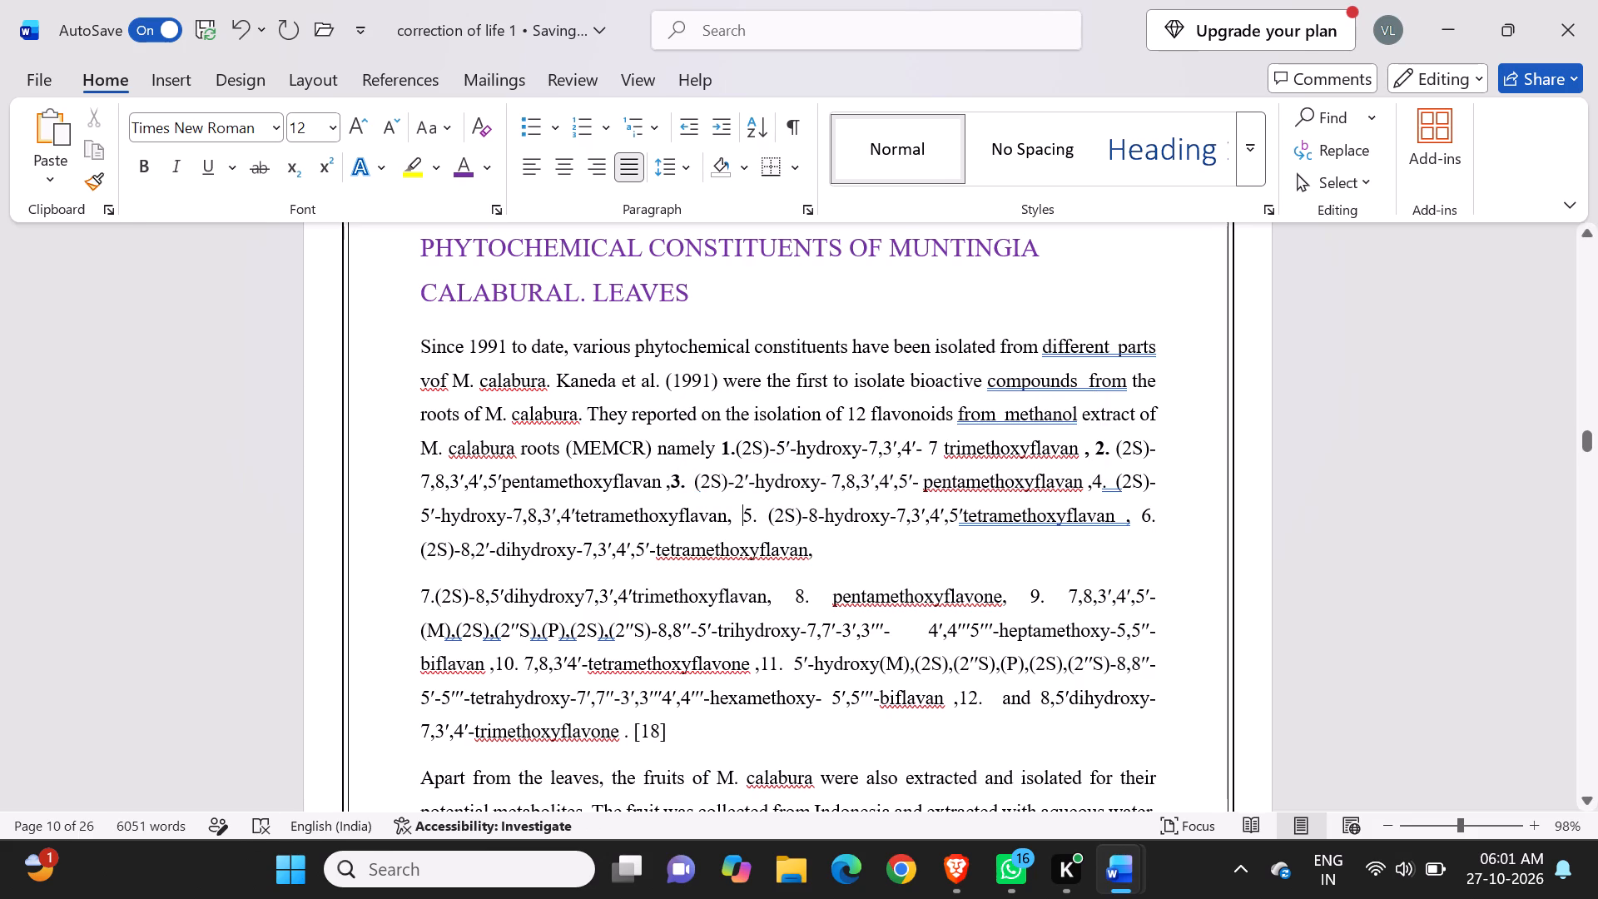
Bold the list numbers "4." and "5." in front of the fourth and fifth flavonoids.
{"action": "left_click_drag", "start_coordinate": [1087, 477], "coordinate": [1116, 488]}
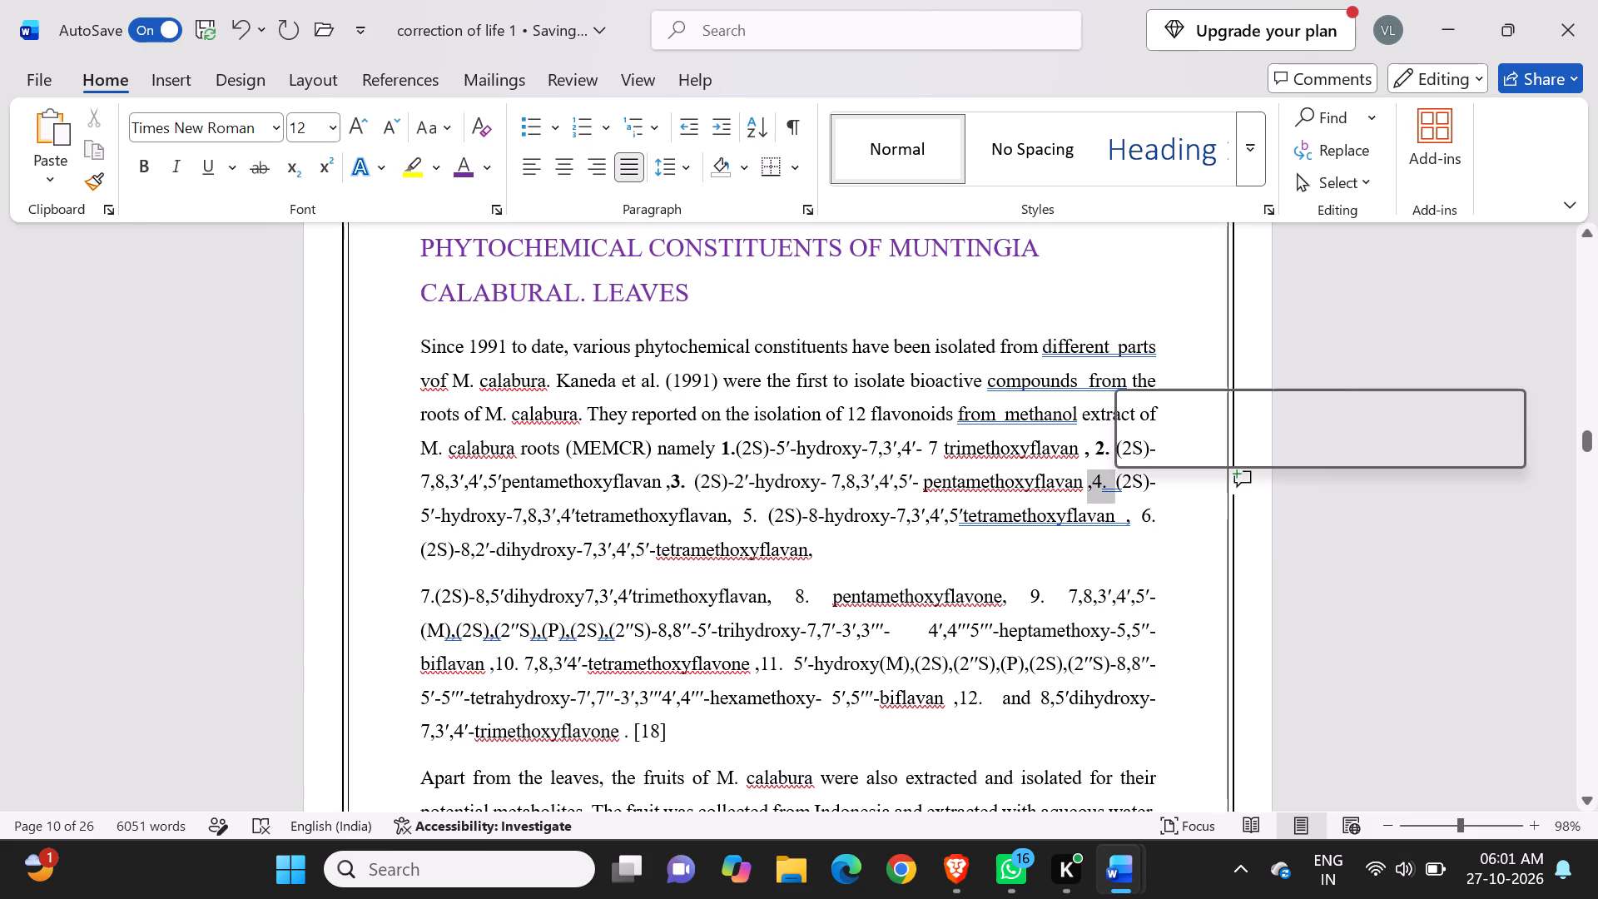
{"action": "left_click", "coordinate": [1116, 489]}
{"action": "left_click_drag", "start_coordinate": [1090, 481], "coordinate": [1105, 482]}
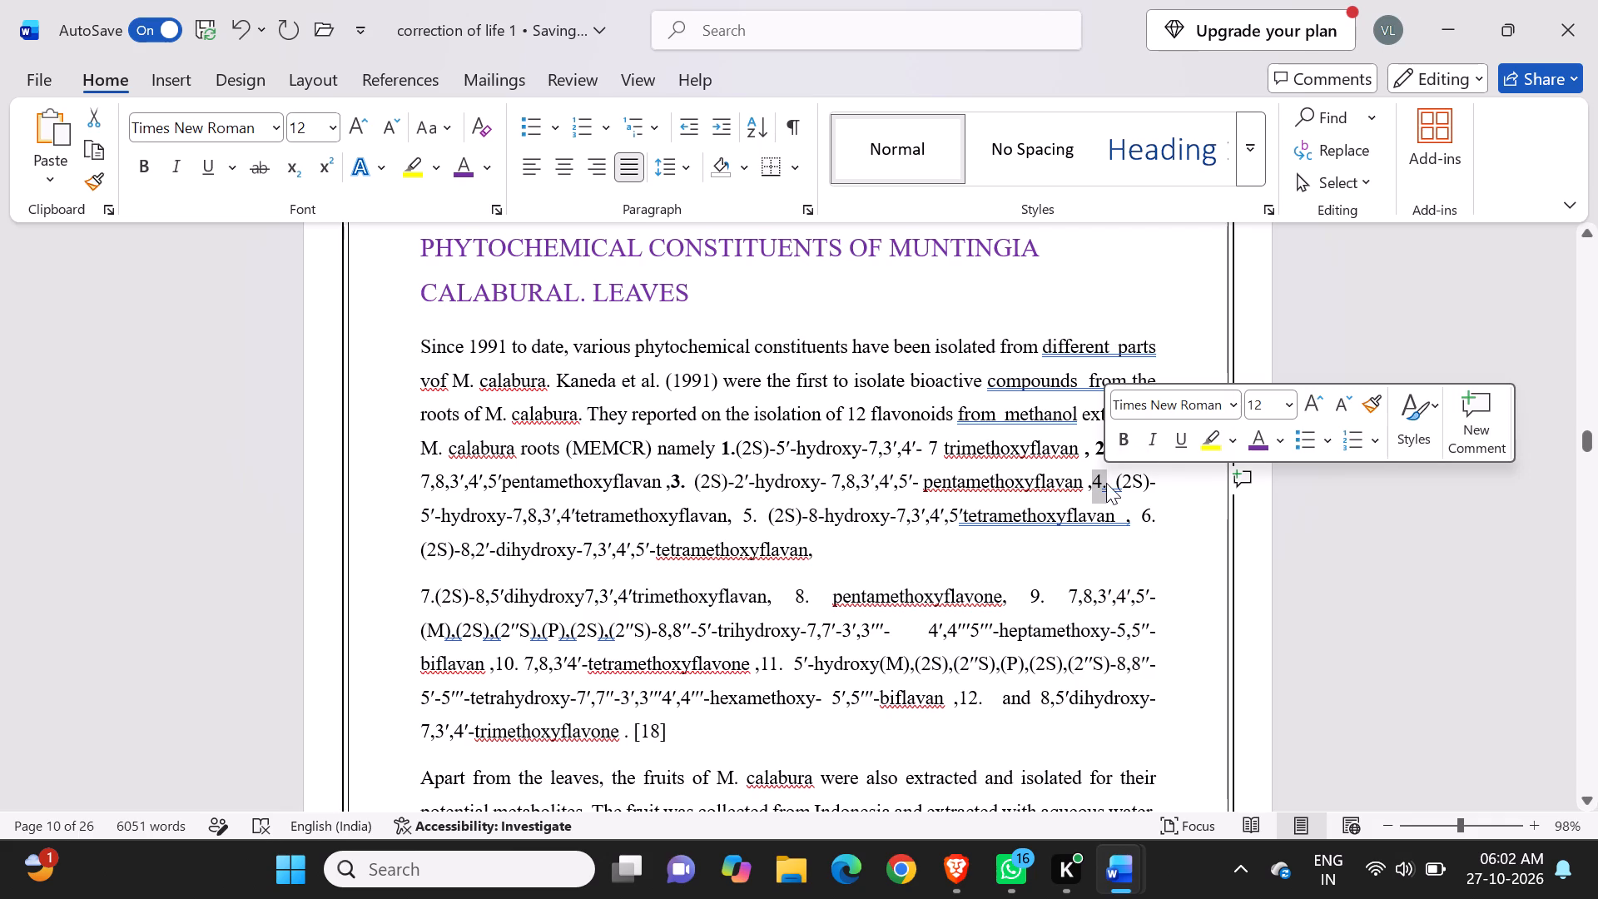
{"action": "left_click", "coordinate": [1125, 440]}
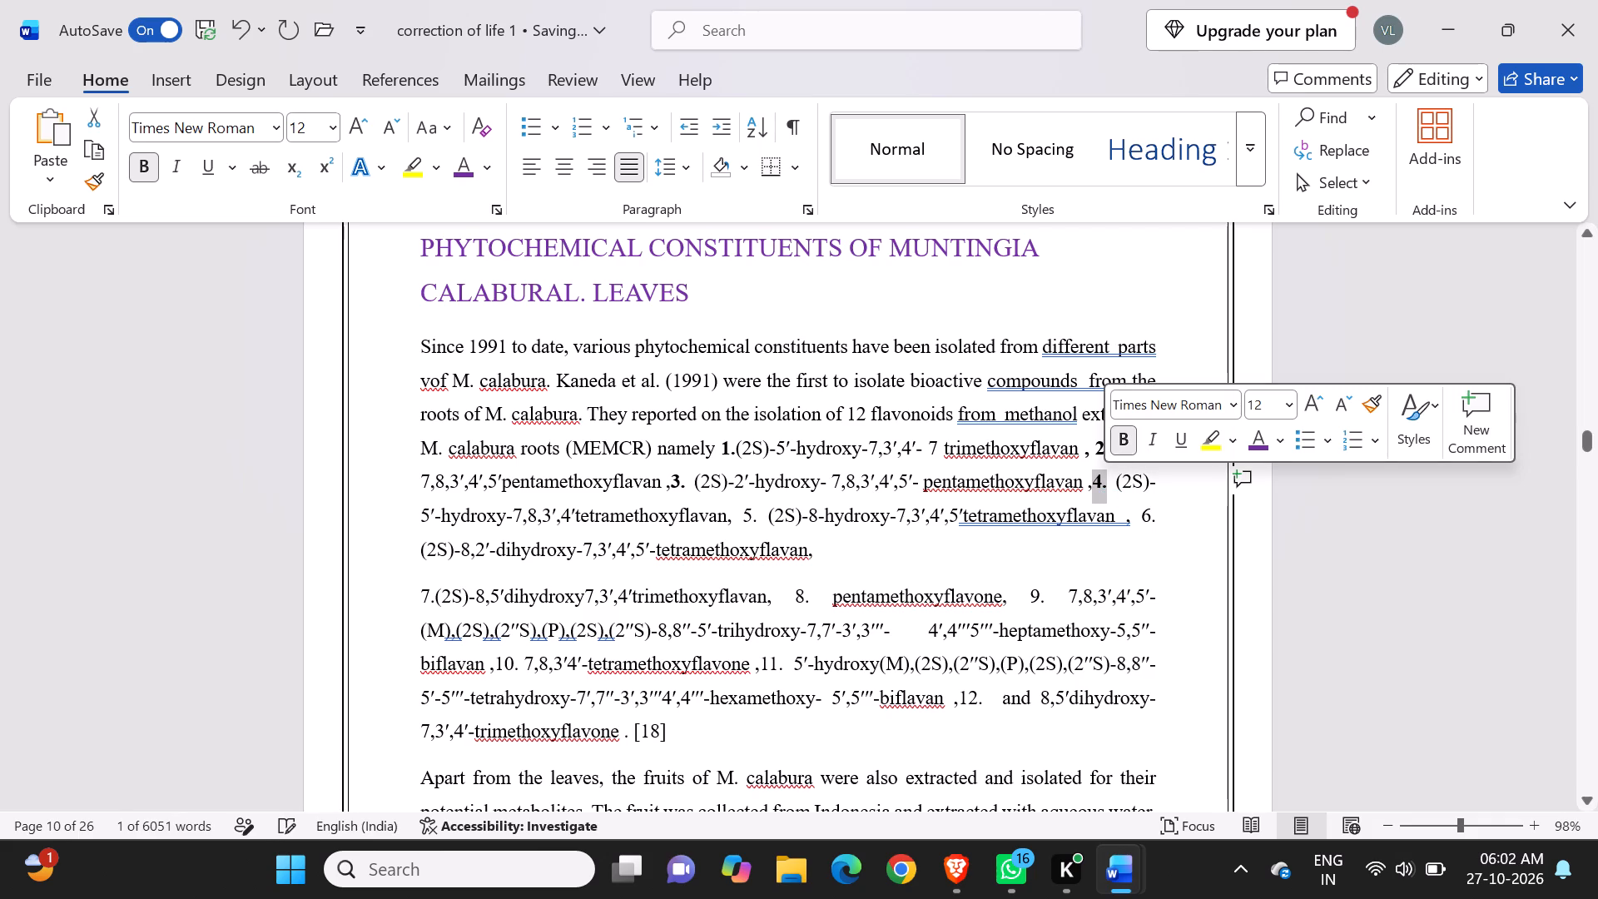
{"action": "left_click", "coordinate": [916, 569]}
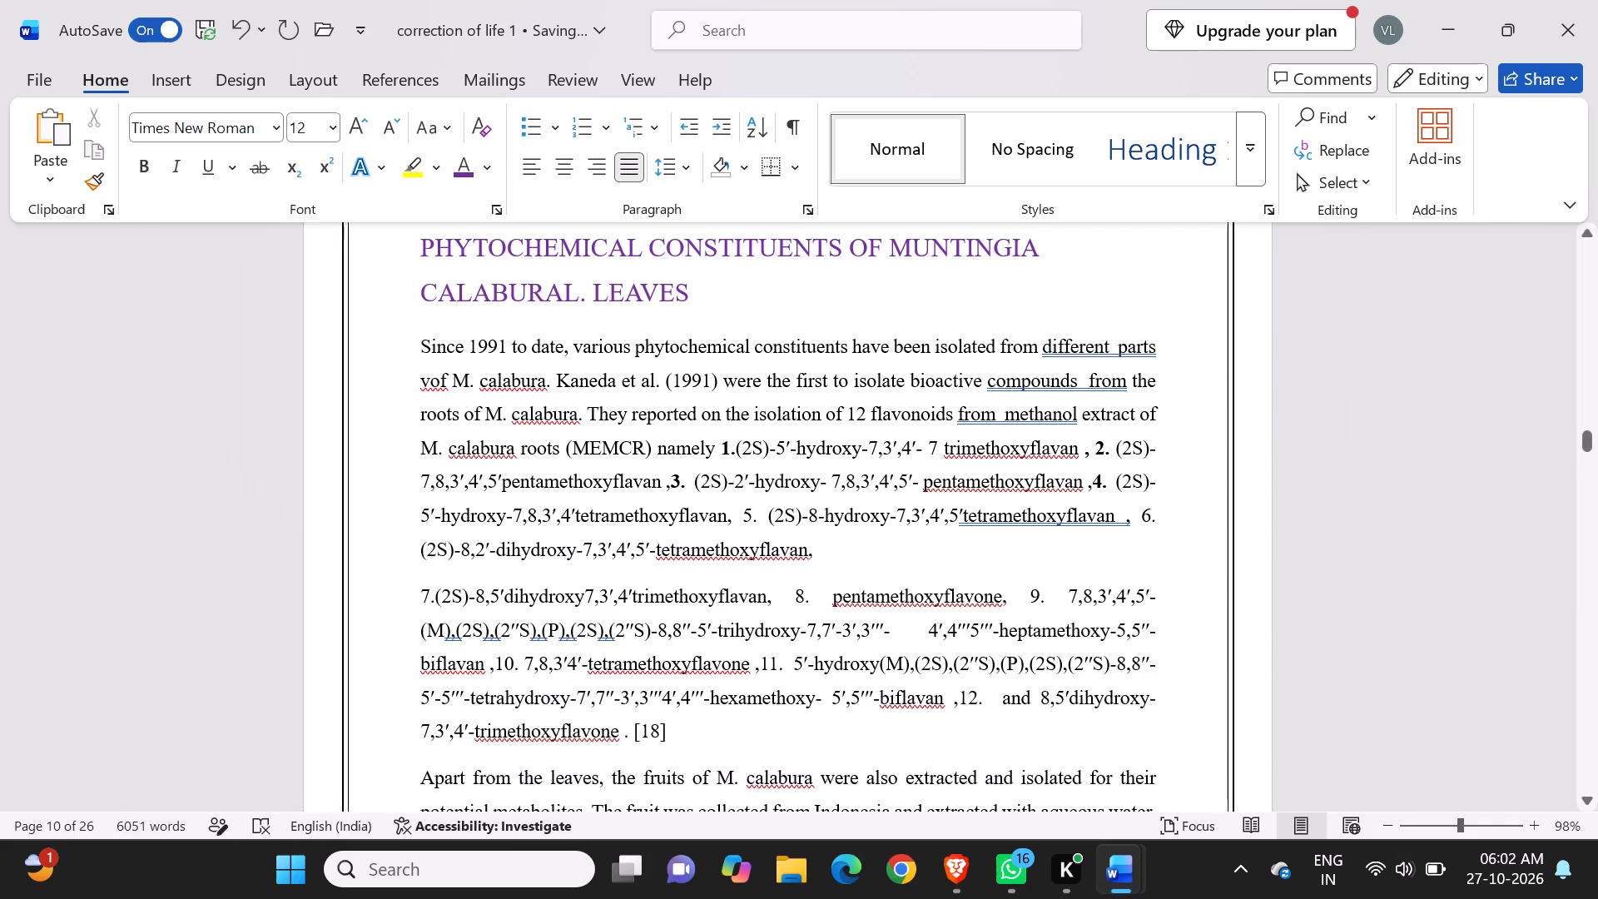
{"action": "left_click_drag", "start_coordinate": [742, 511], "coordinate": [755, 516]}
{"action": "left_click_drag", "start_coordinate": [755, 516], "coordinate": [757, 516]}
{"action": "left_click", "coordinate": [780, 473]}
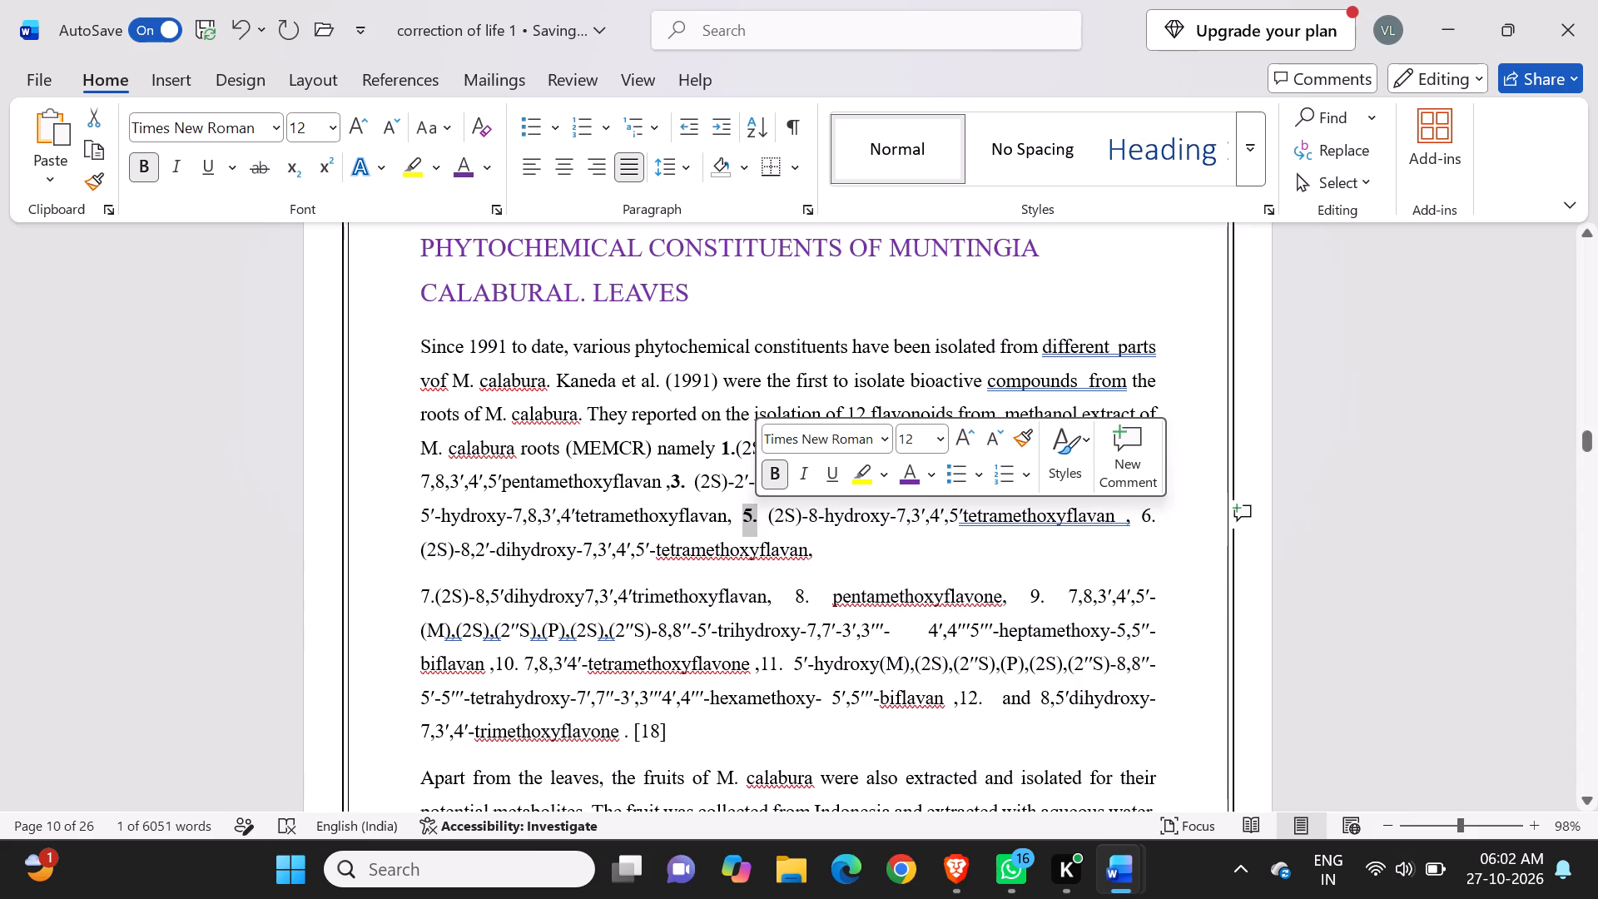
{"action": "left_click", "coordinate": [856, 570]}
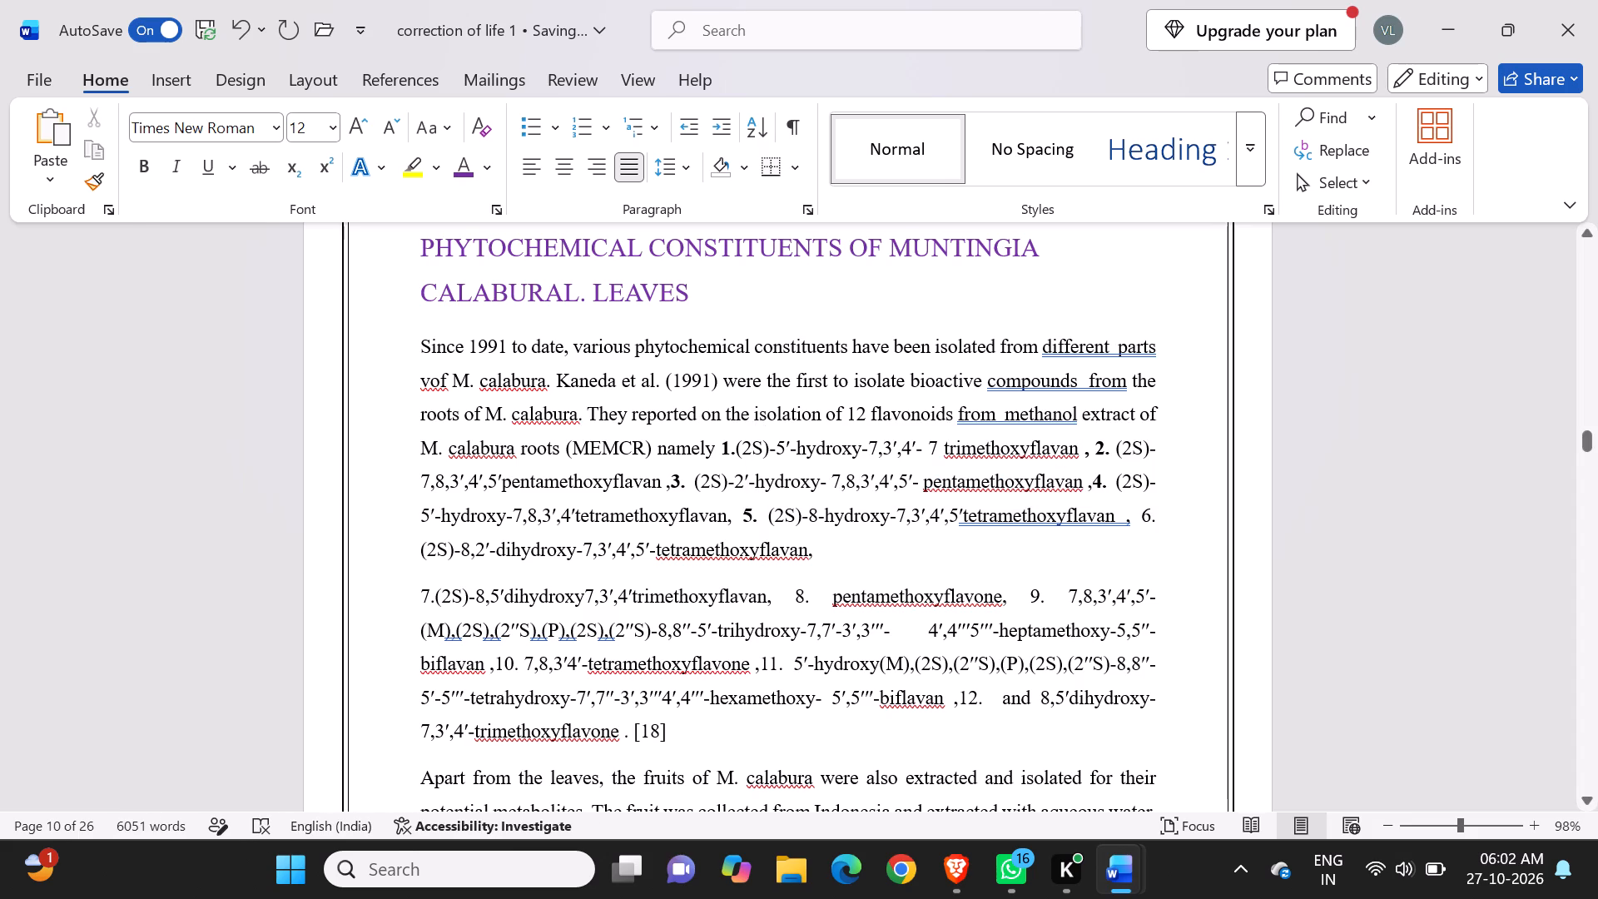
Bold the list number "6." in front of (2S)-8,2′-dihydroxy-7,3′,4′,5′-tetramethoxyflavan.
{"action": "left_click_drag", "start_coordinate": [1134, 518], "coordinate": [1138, 517]}
{"action": "left_click_drag", "start_coordinate": [1138, 517], "coordinate": [1164, 514]}
{"action": "left_click", "coordinate": [1164, 514]}
{"action": "left_click_drag", "start_coordinate": [1139, 514], "coordinate": [1144, 512]}
{"action": "left_click_drag", "start_coordinate": [1144, 512], "coordinate": [1158, 510]}
{"action": "left_click", "coordinate": [1171, 463]}
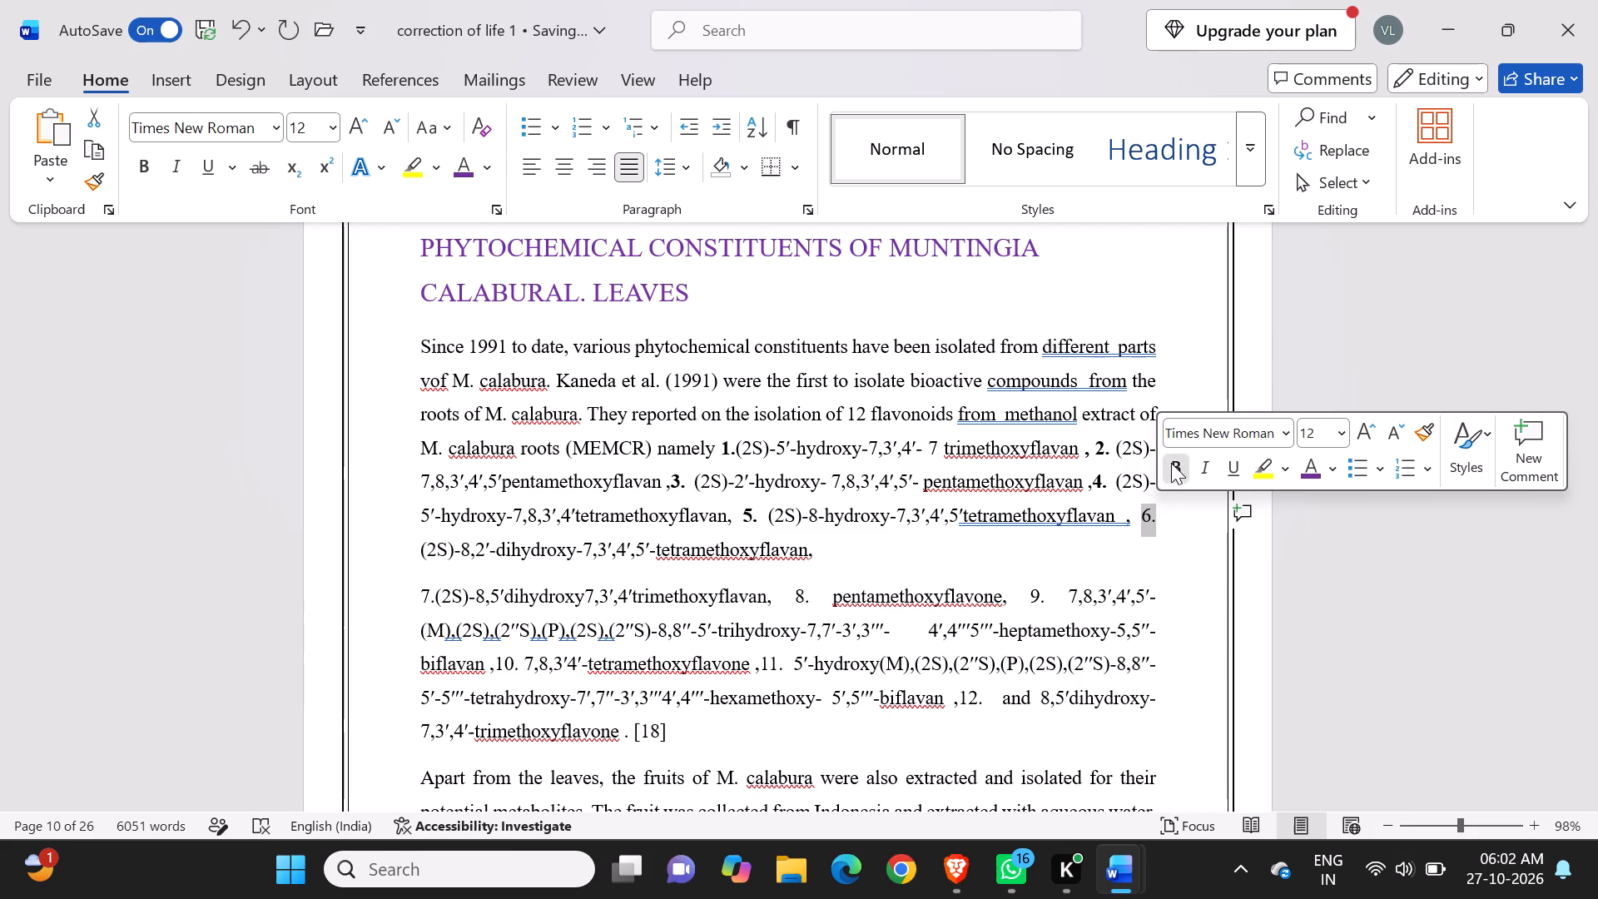
{"action": "left_click", "coordinate": [1117, 531]}
Bold the list number "7." at the start of the second flavonoid paragraph.
{"action": "scroll", "coordinate": [1117, 531], "scroll_direction": "down", "scroll_amount": 2}
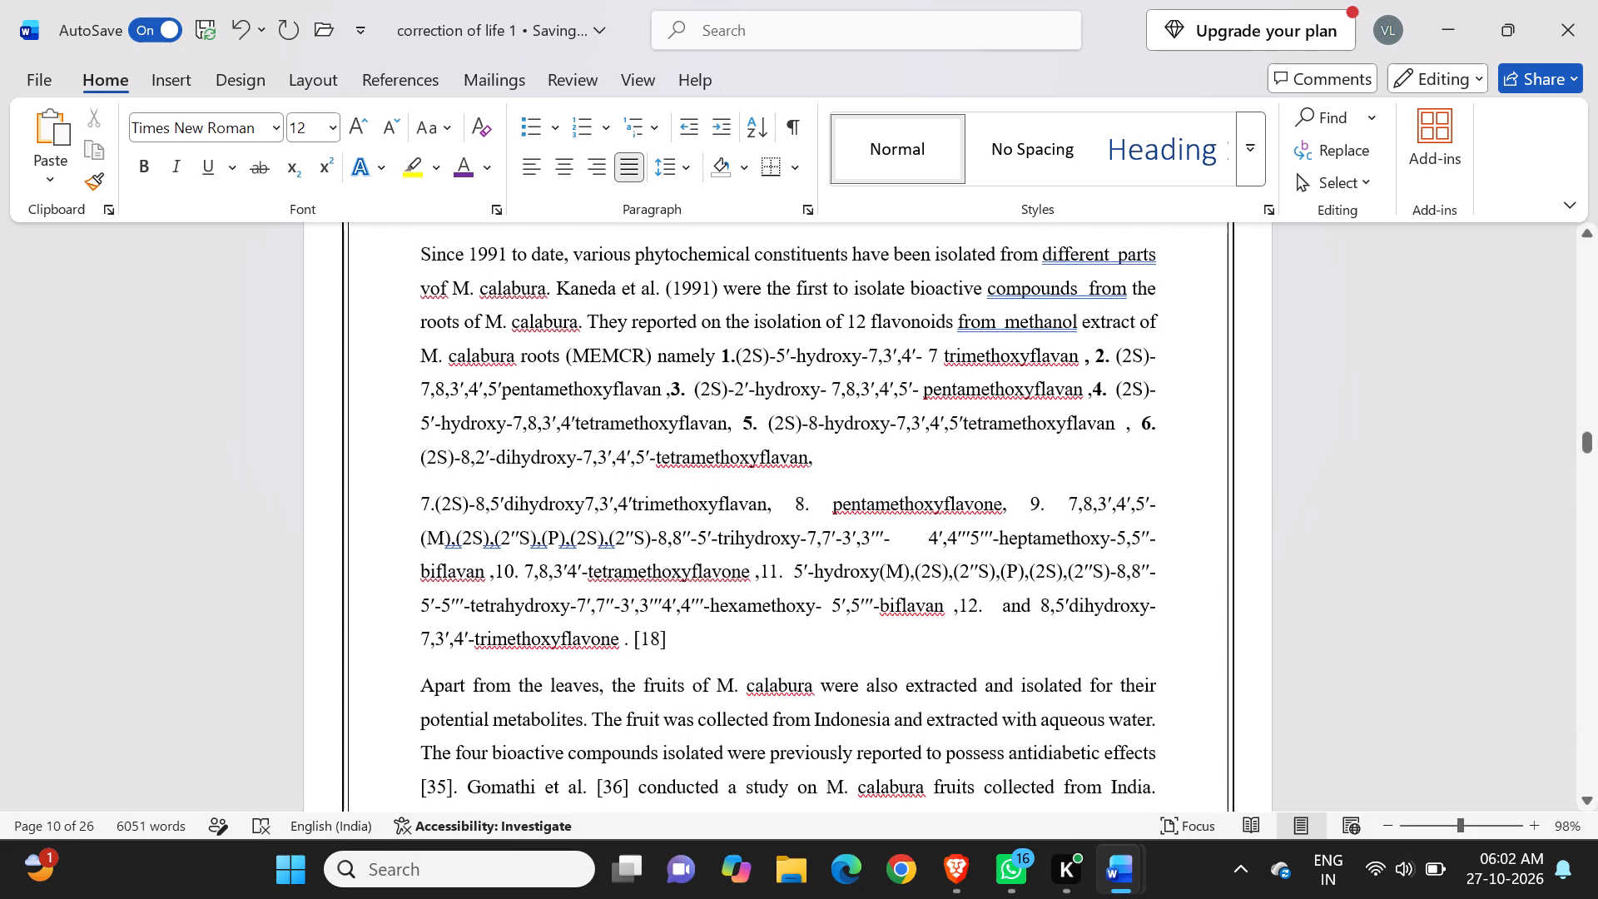
{"action": "scroll", "coordinate": [1117, 531], "scroll_direction": "down", "scroll_amount": 1}
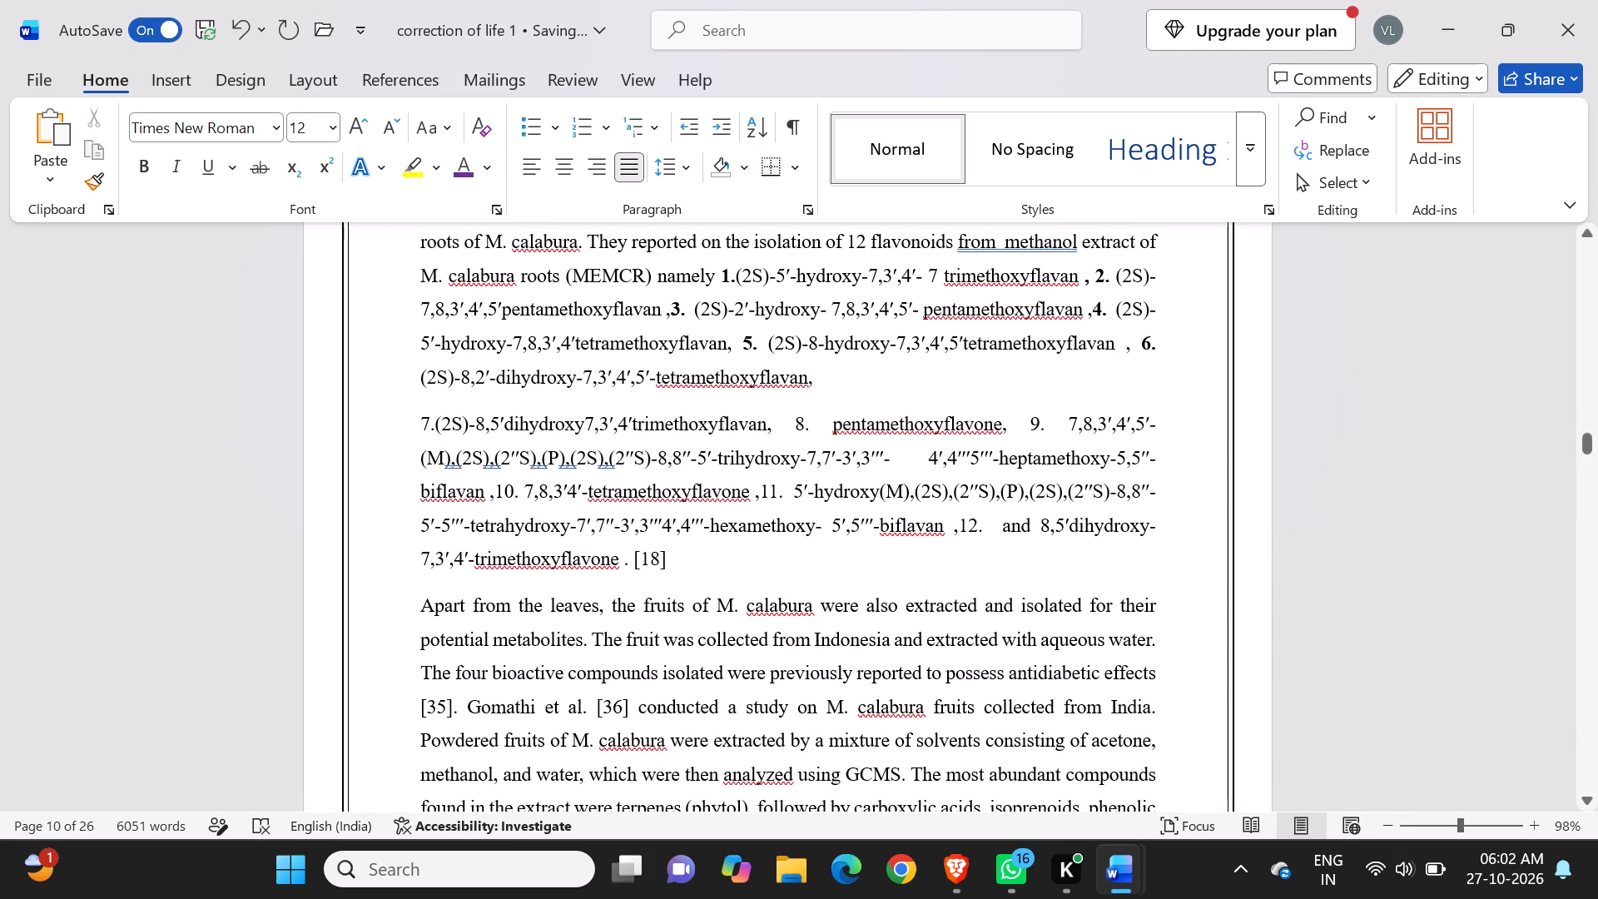
{"action": "left_click_drag", "start_coordinate": [433, 420], "coordinate": [414, 425]}
{"action": "left_click", "coordinate": [414, 422]}
{"action": "left_click_drag", "start_coordinate": [422, 422], "coordinate": [432, 425]}
{"action": "left_click_drag", "start_coordinate": [432, 425], "coordinate": [435, 430]}
{"action": "left_click", "coordinate": [451, 385]}
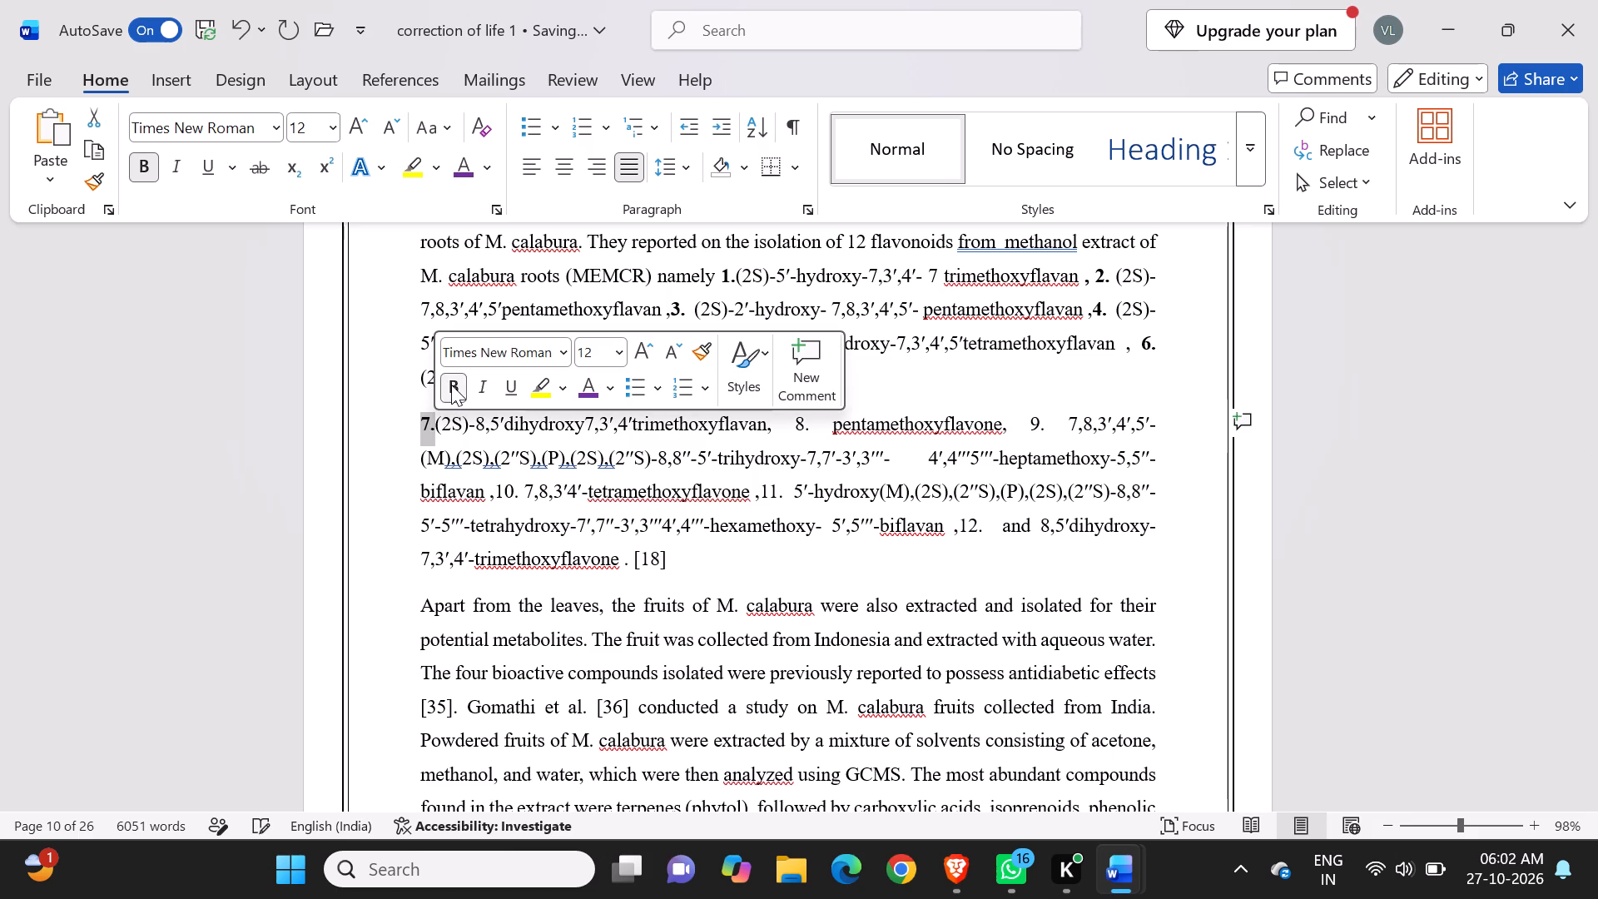
{"action": "left_click", "coordinate": [438, 439]}
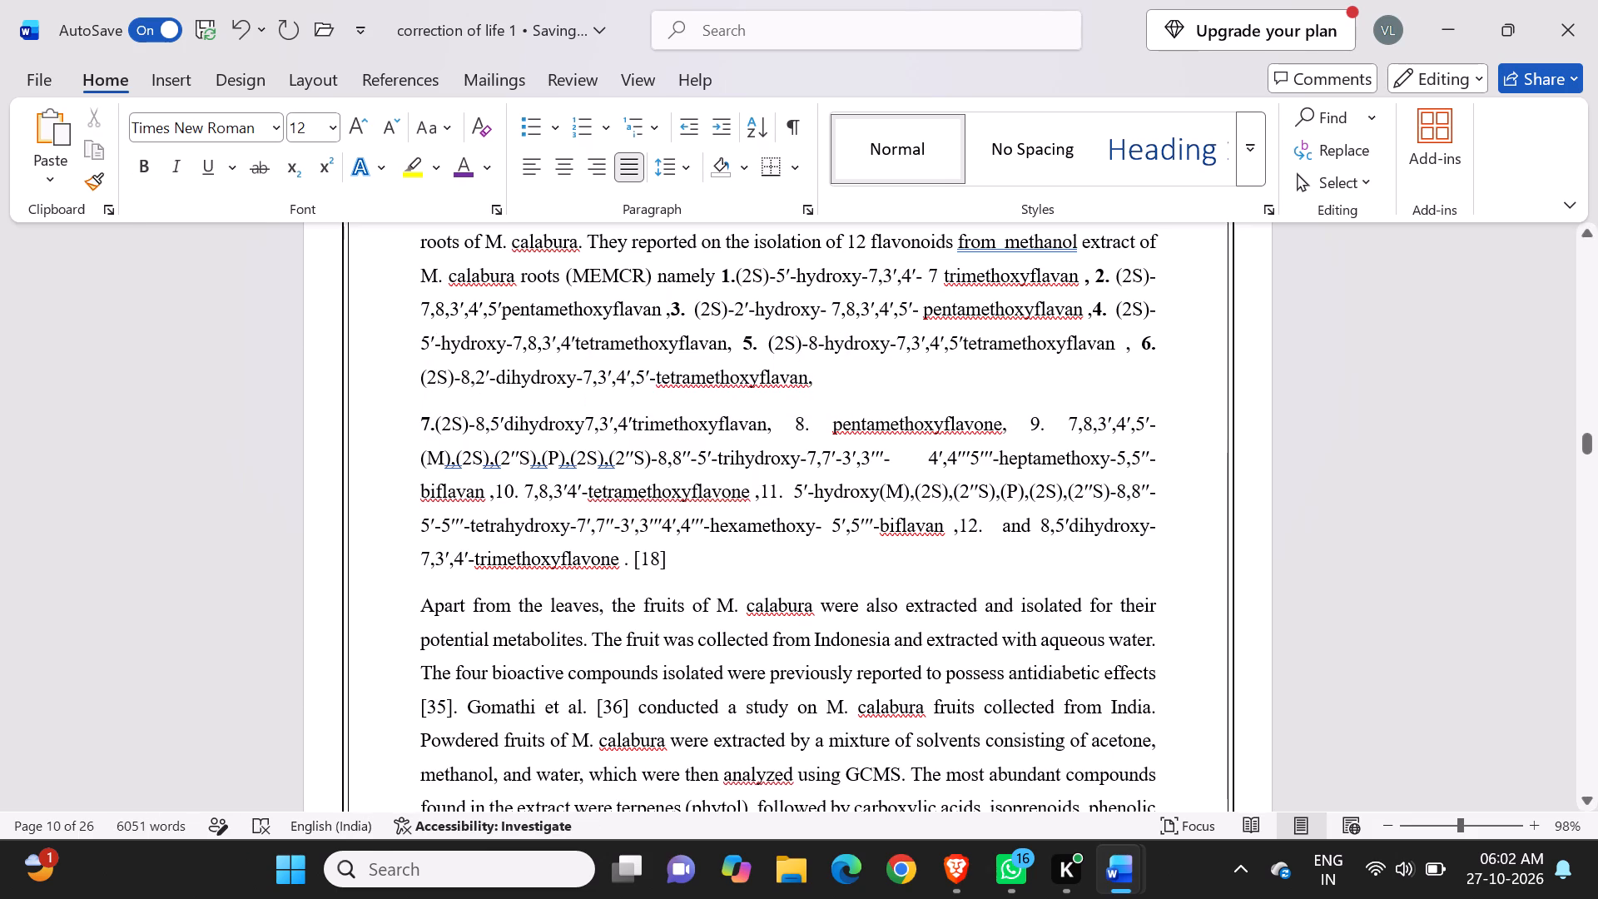
Bold the list numbers "8." and "9." before and after pentamethoxyflavone.
{"action": "left_click_drag", "start_coordinate": [785, 424], "coordinate": [816, 426]}
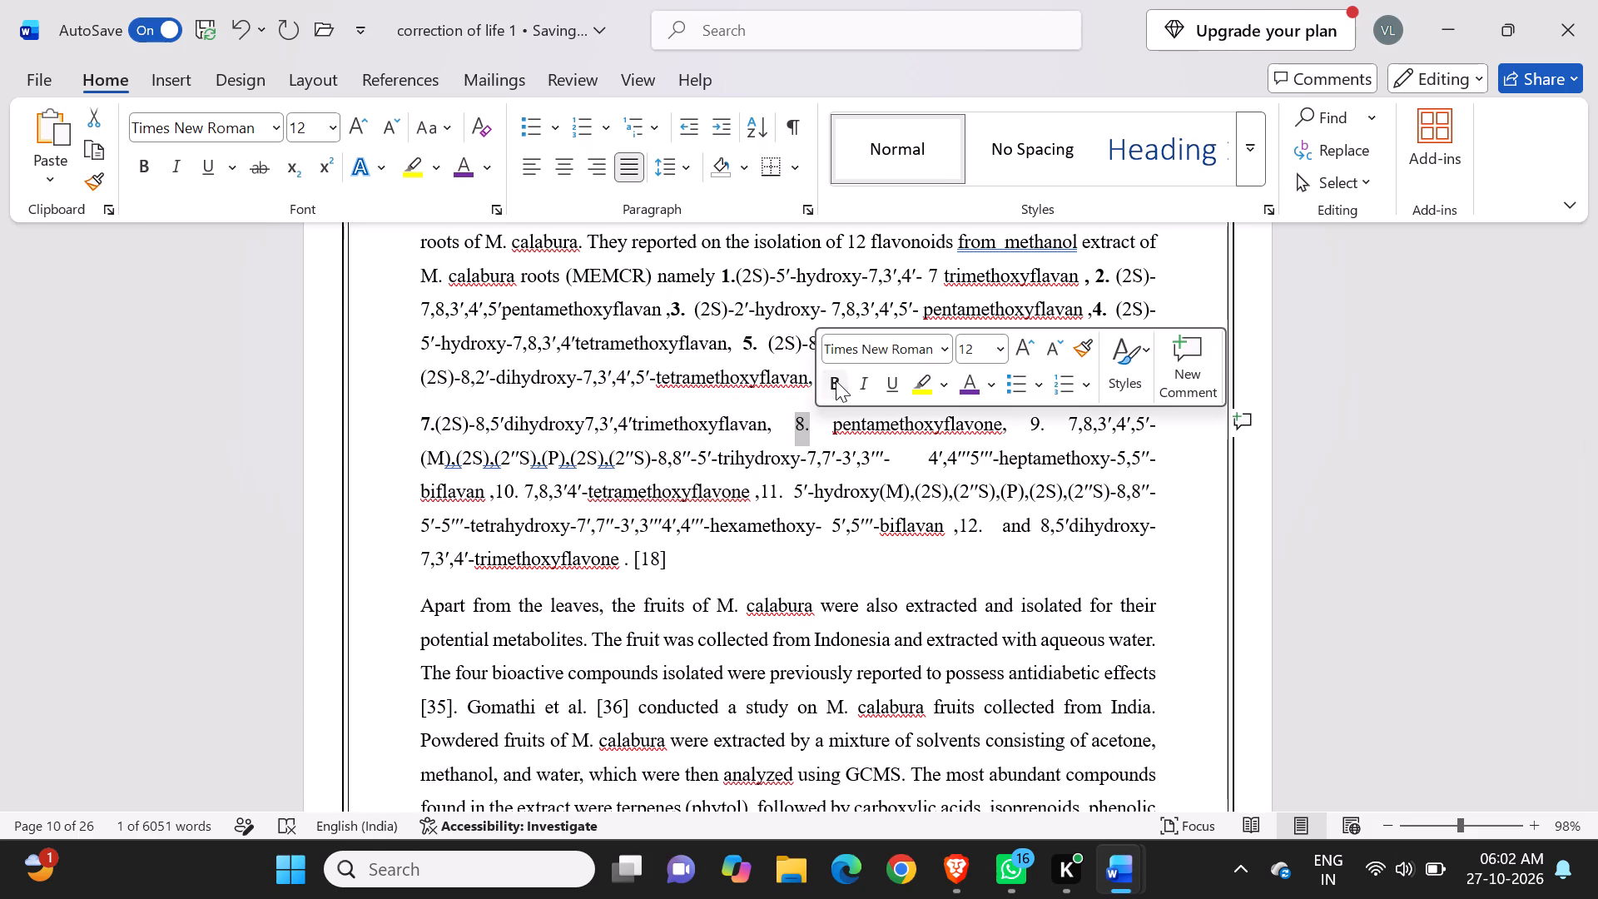
{"action": "left_click", "coordinate": [836, 380]}
{"action": "left_click", "coordinate": [821, 423]}
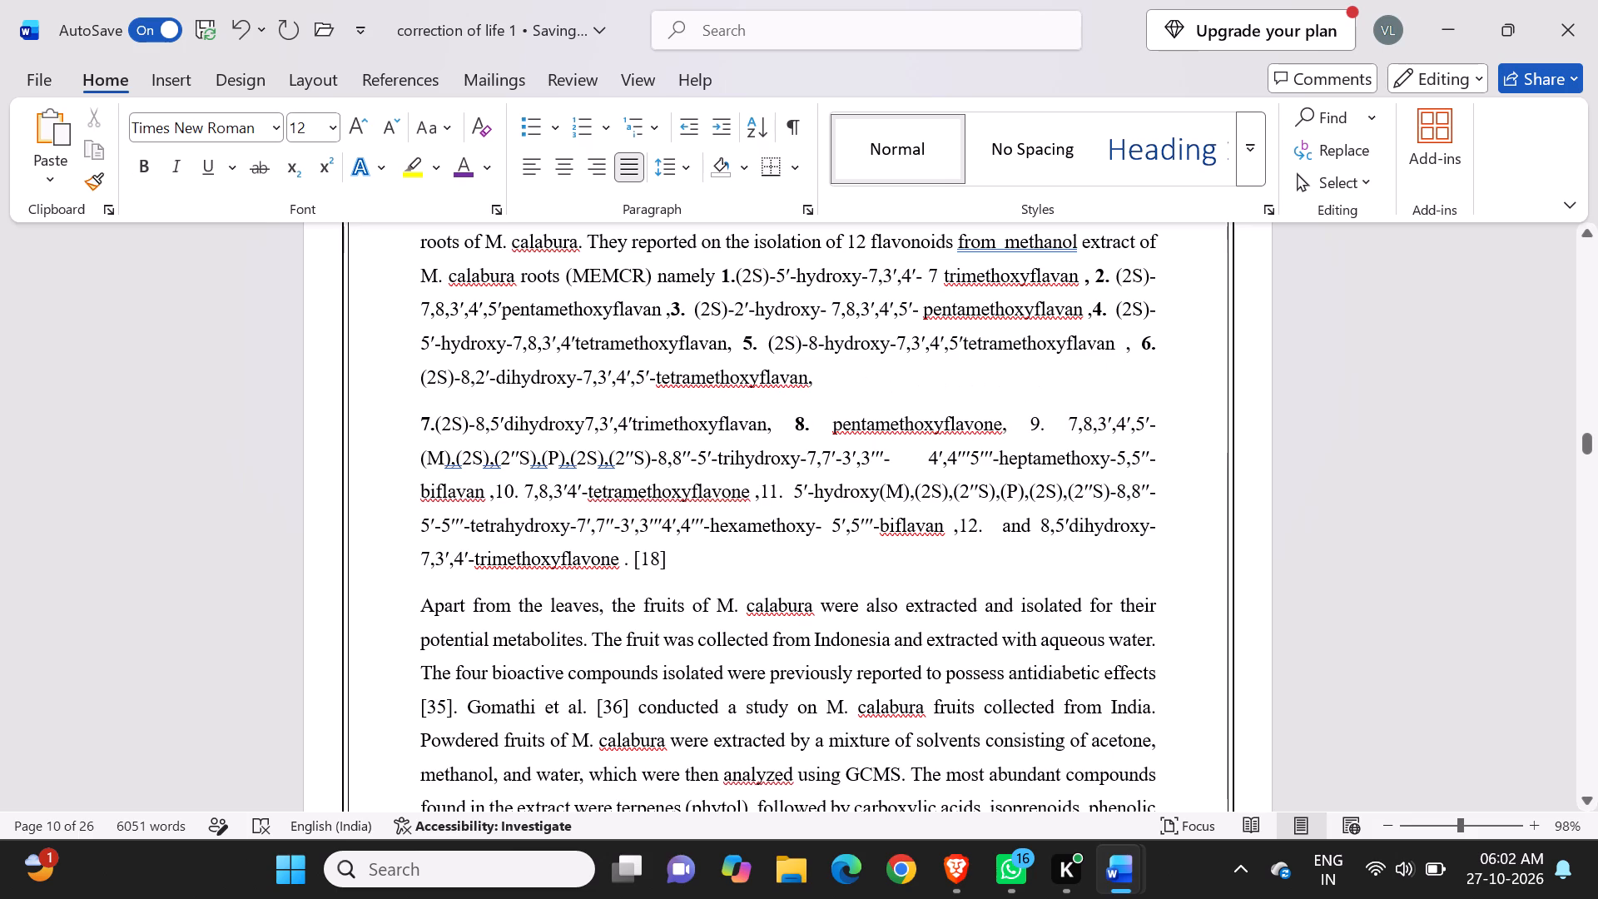
{"action": "left_click_drag", "start_coordinate": [1028, 425], "coordinate": [1047, 424]}
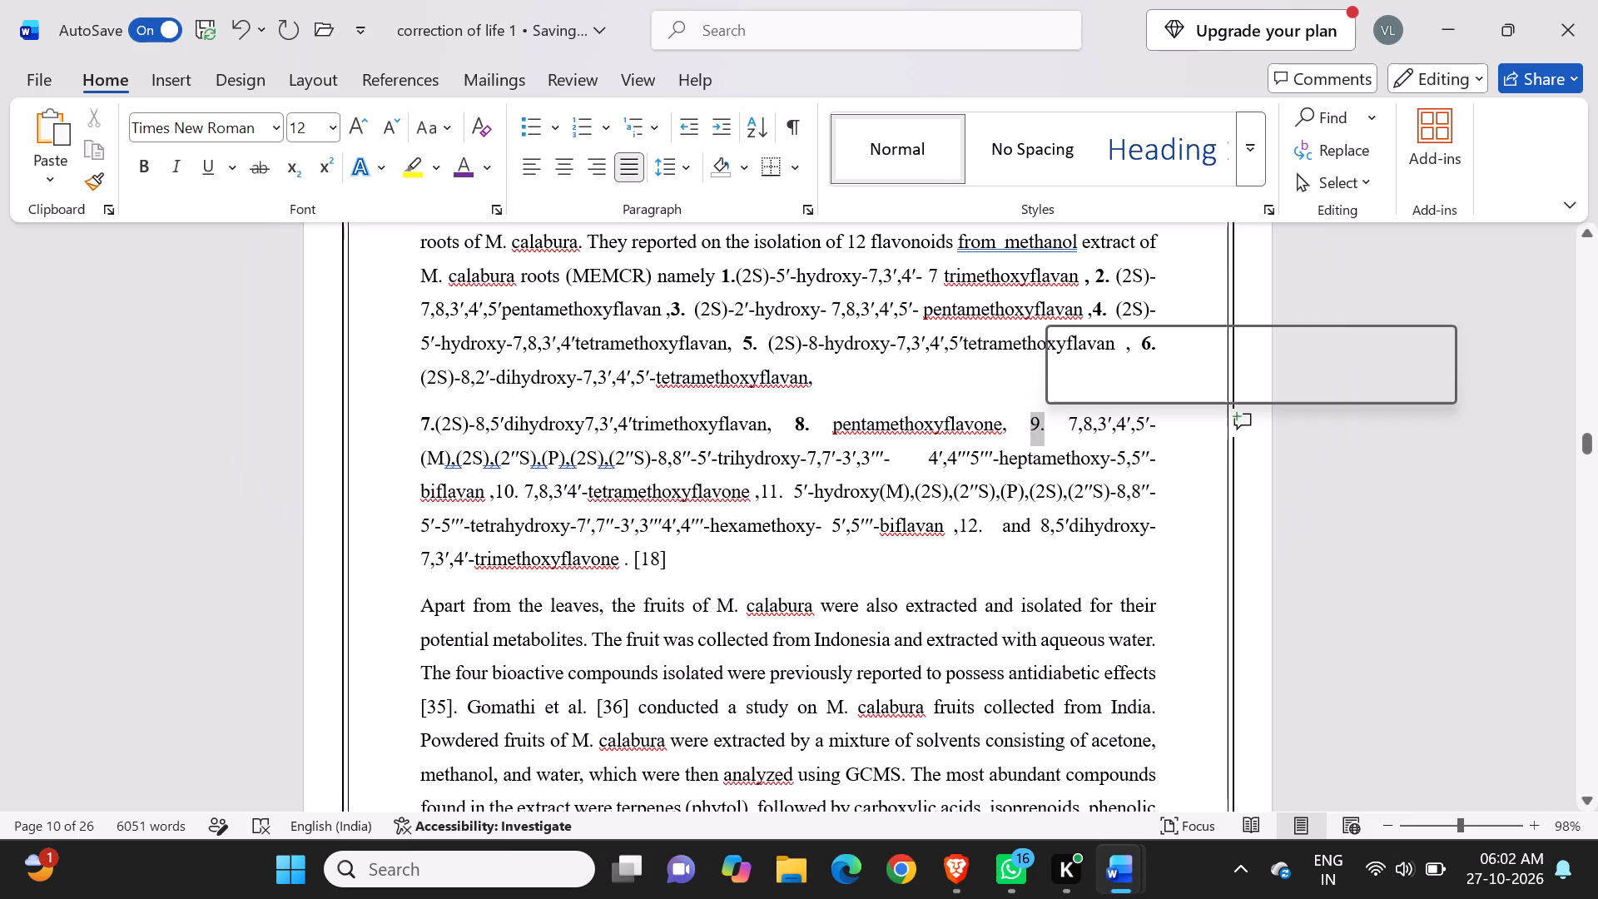
{"action": "left_click", "coordinate": [1066, 380]}
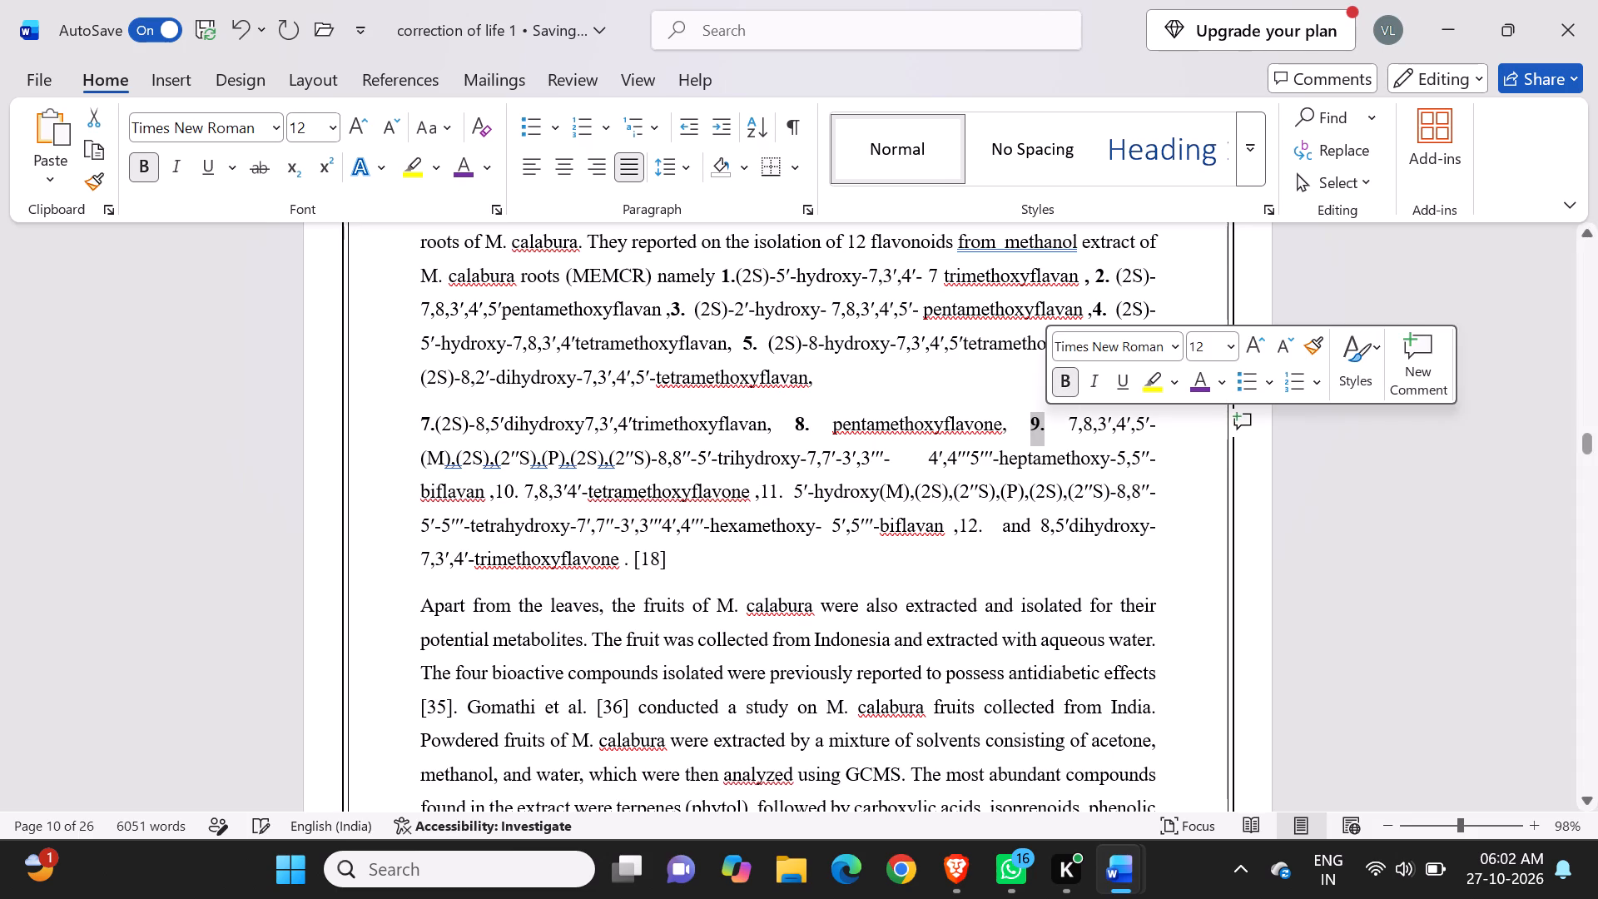
{"action": "left_click", "coordinate": [767, 500]}
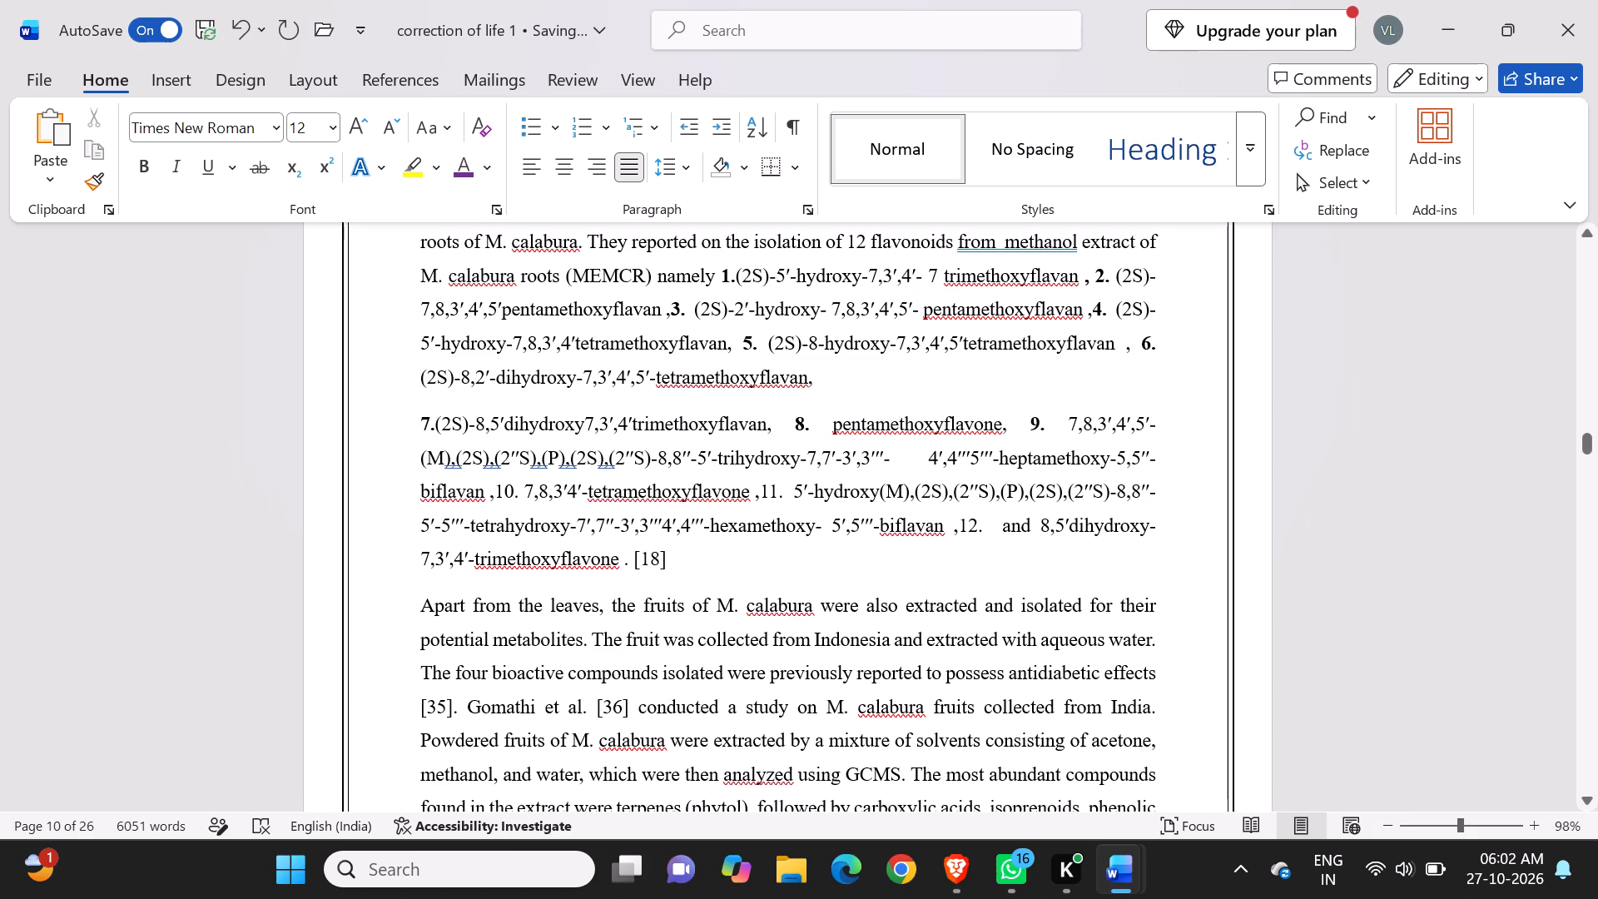
Bold the list numbers "10." and "11." before and after 7,8,3′4′-tetramethoxyflavone.
{"action": "left_click_drag", "start_coordinate": [496, 493], "coordinate": [522, 504]}
{"action": "left_click_drag", "start_coordinate": [522, 504], "coordinate": [523, 504]}
{"action": "left_click", "coordinate": [546, 466]}
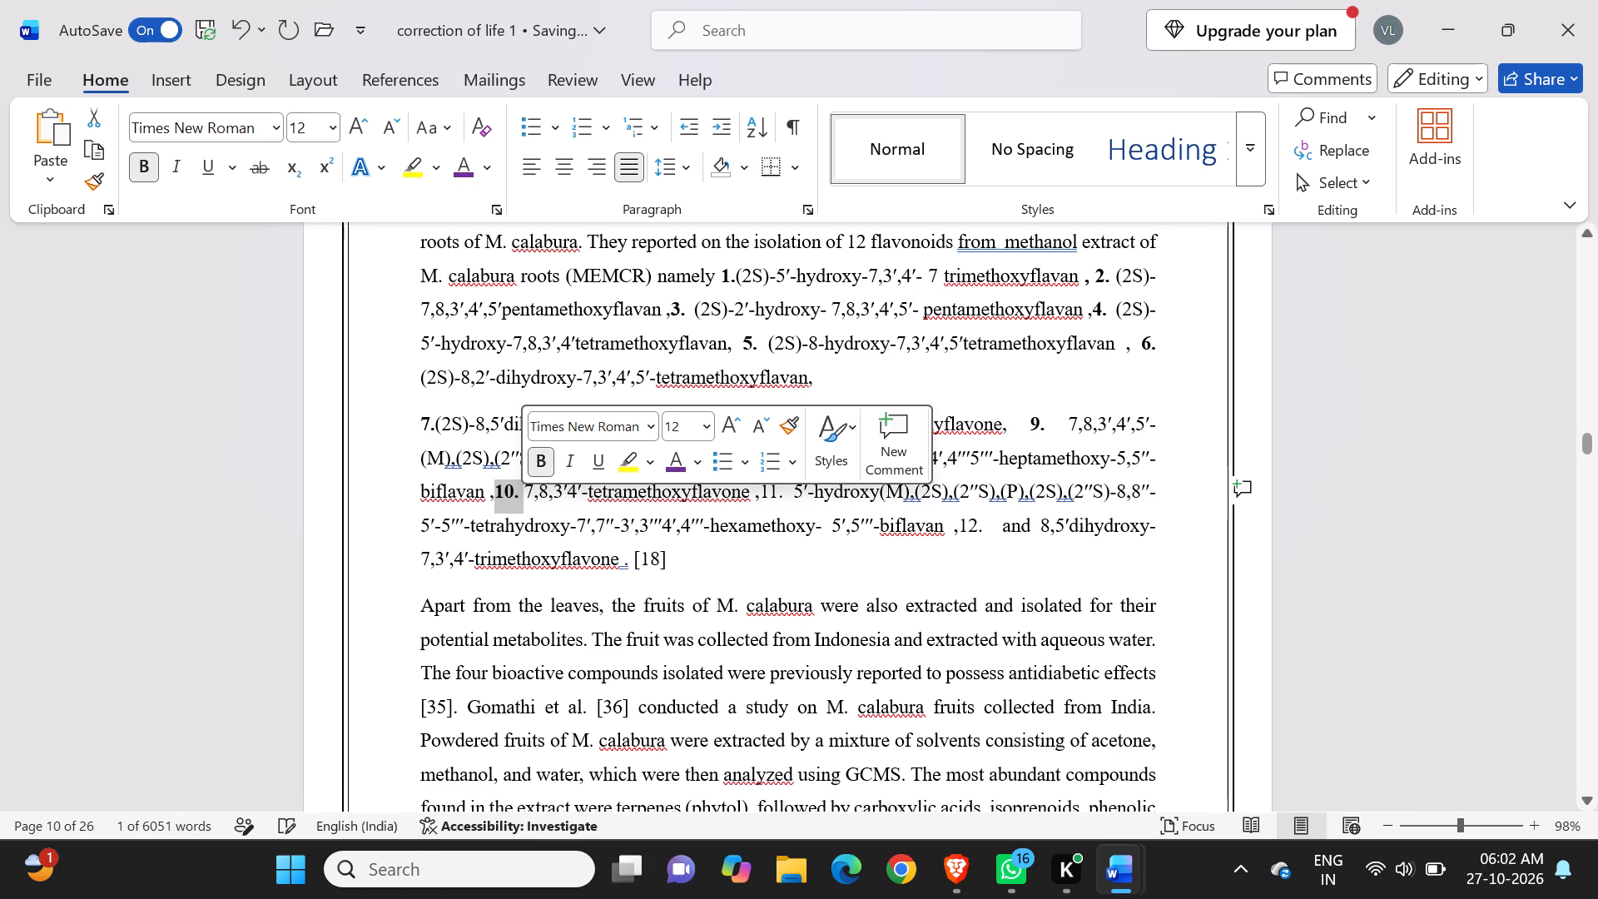
{"action": "left_click", "coordinate": [532, 516]}
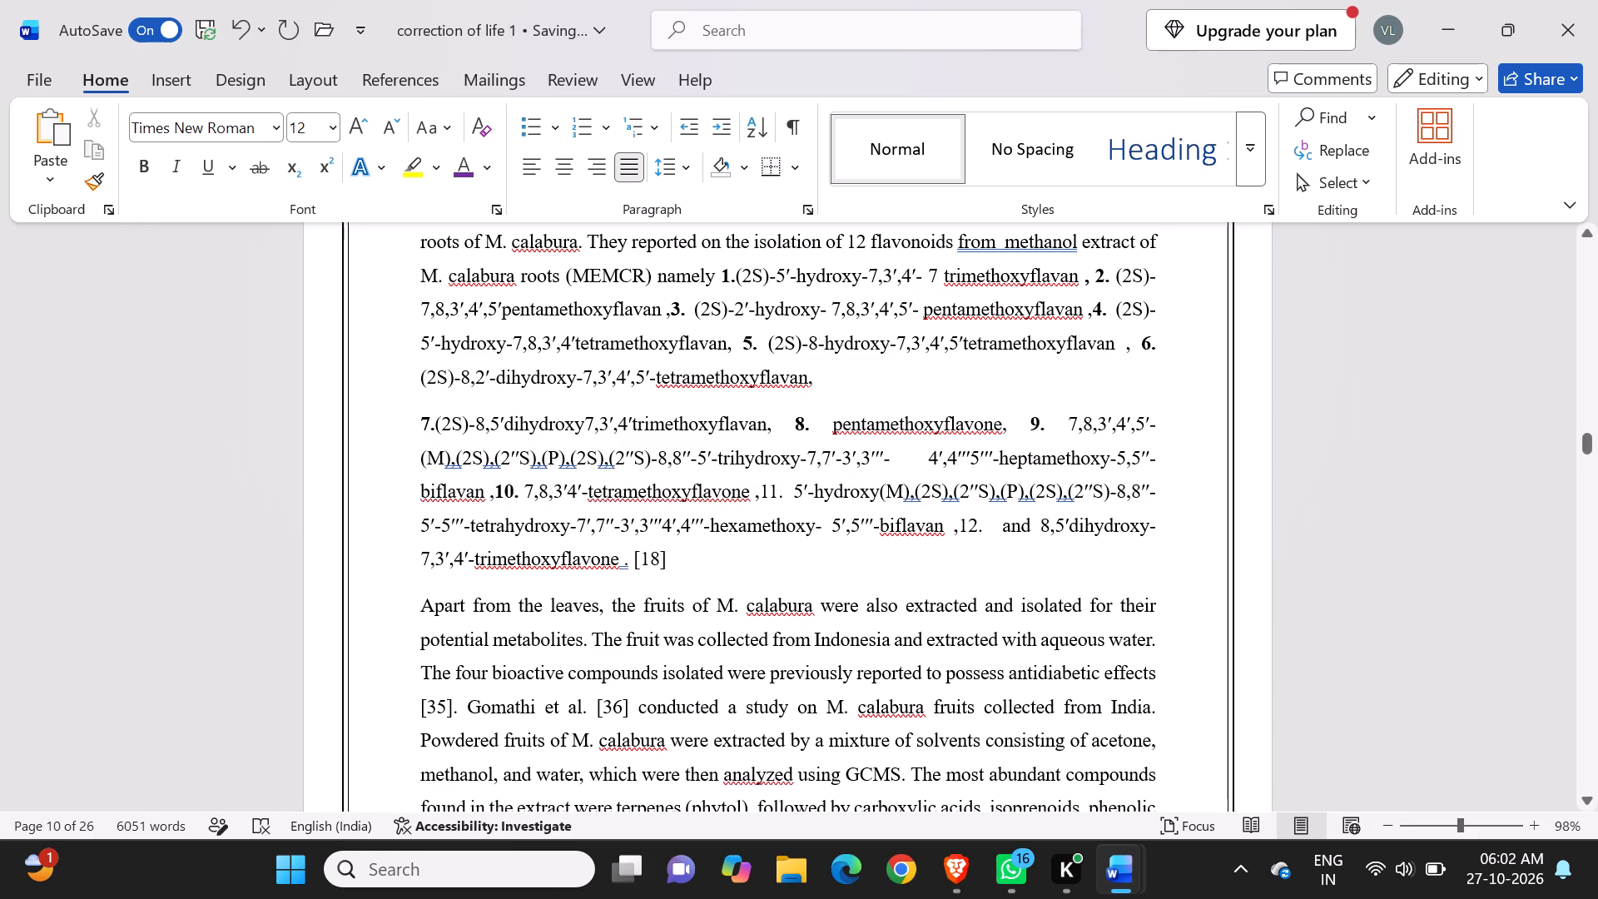
{"action": "left_click_drag", "start_coordinate": [761, 495], "coordinate": [782, 489]}
{"action": "left_click_drag", "start_coordinate": [782, 489], "coordinate": [784, 489]}
{"action": "left_click", "coordinate": [803, 449]}
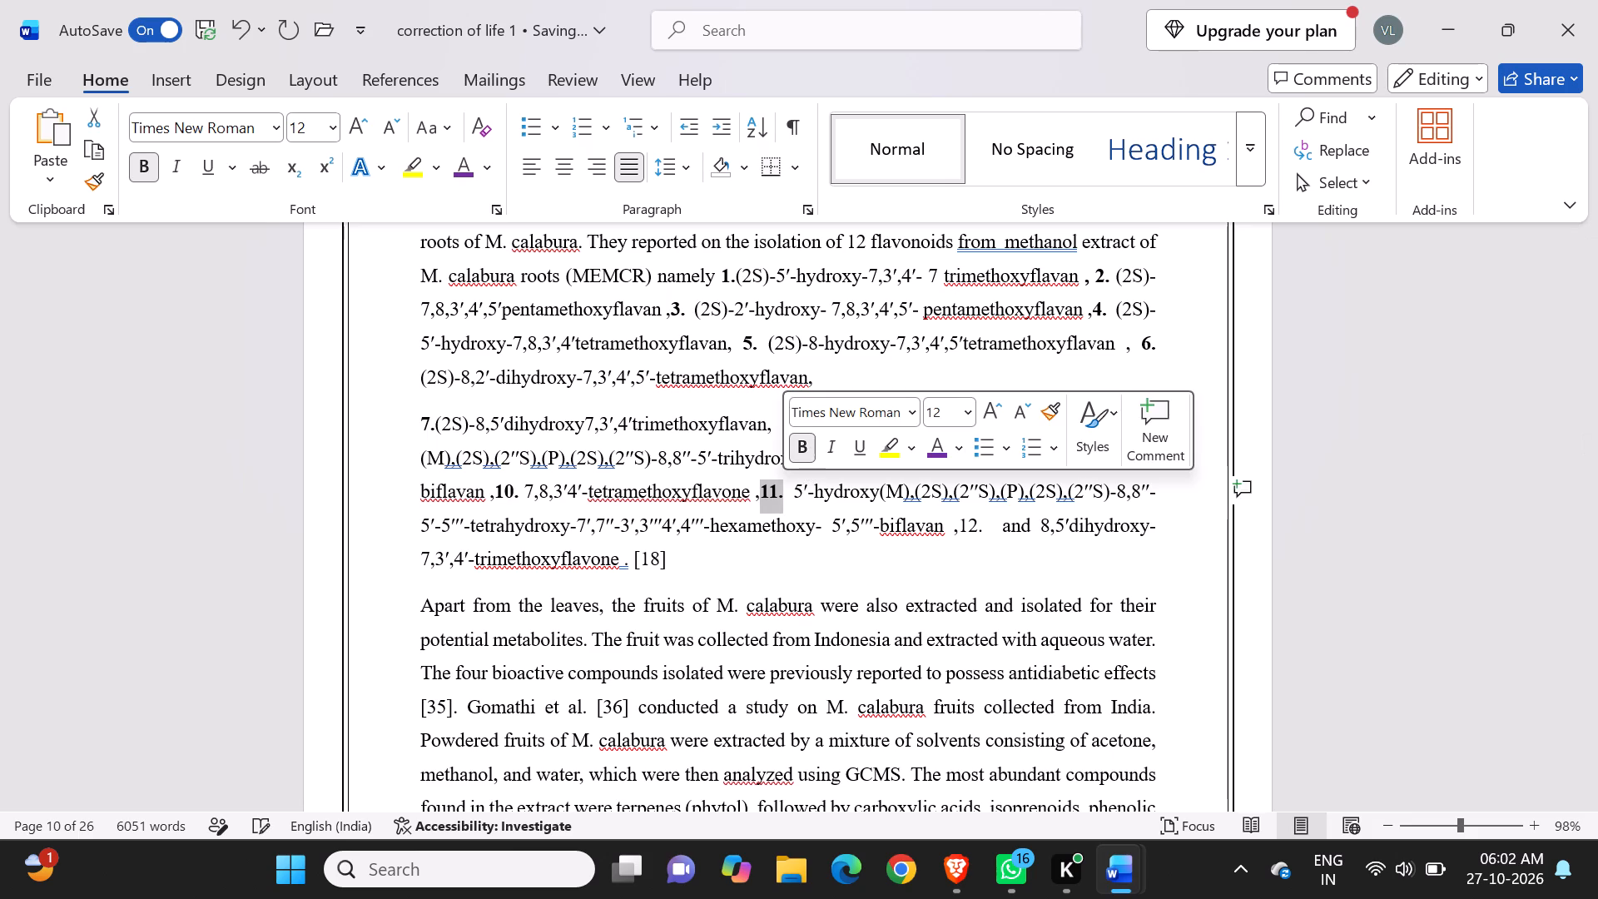
{"action": "left_click", "coordinate": [750, 566]}
Bold the list number "12." in front of "and 8,5′dihydroxy-7,3′,4′-trimethoxyflavone".
{"action": "scroll", "coordinate": [750, 564], "scroll_direction": "down", "scroll_amount": 1}
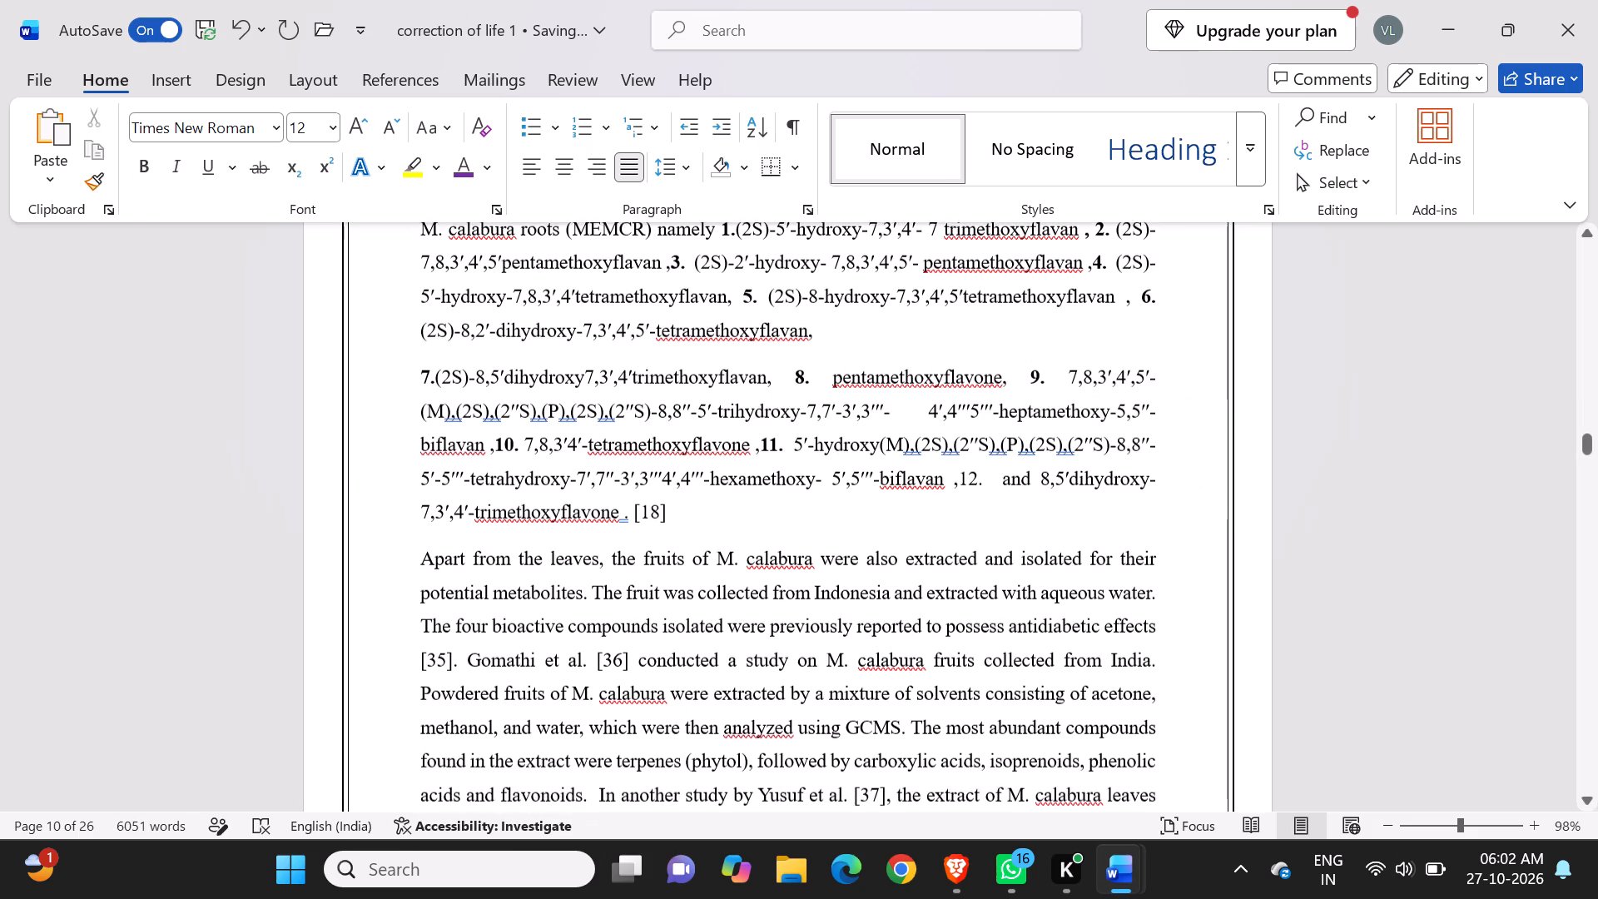
{"action": "left_click_drag", "start_coordinate": [958, 470], "coordinate": [979, 468]}
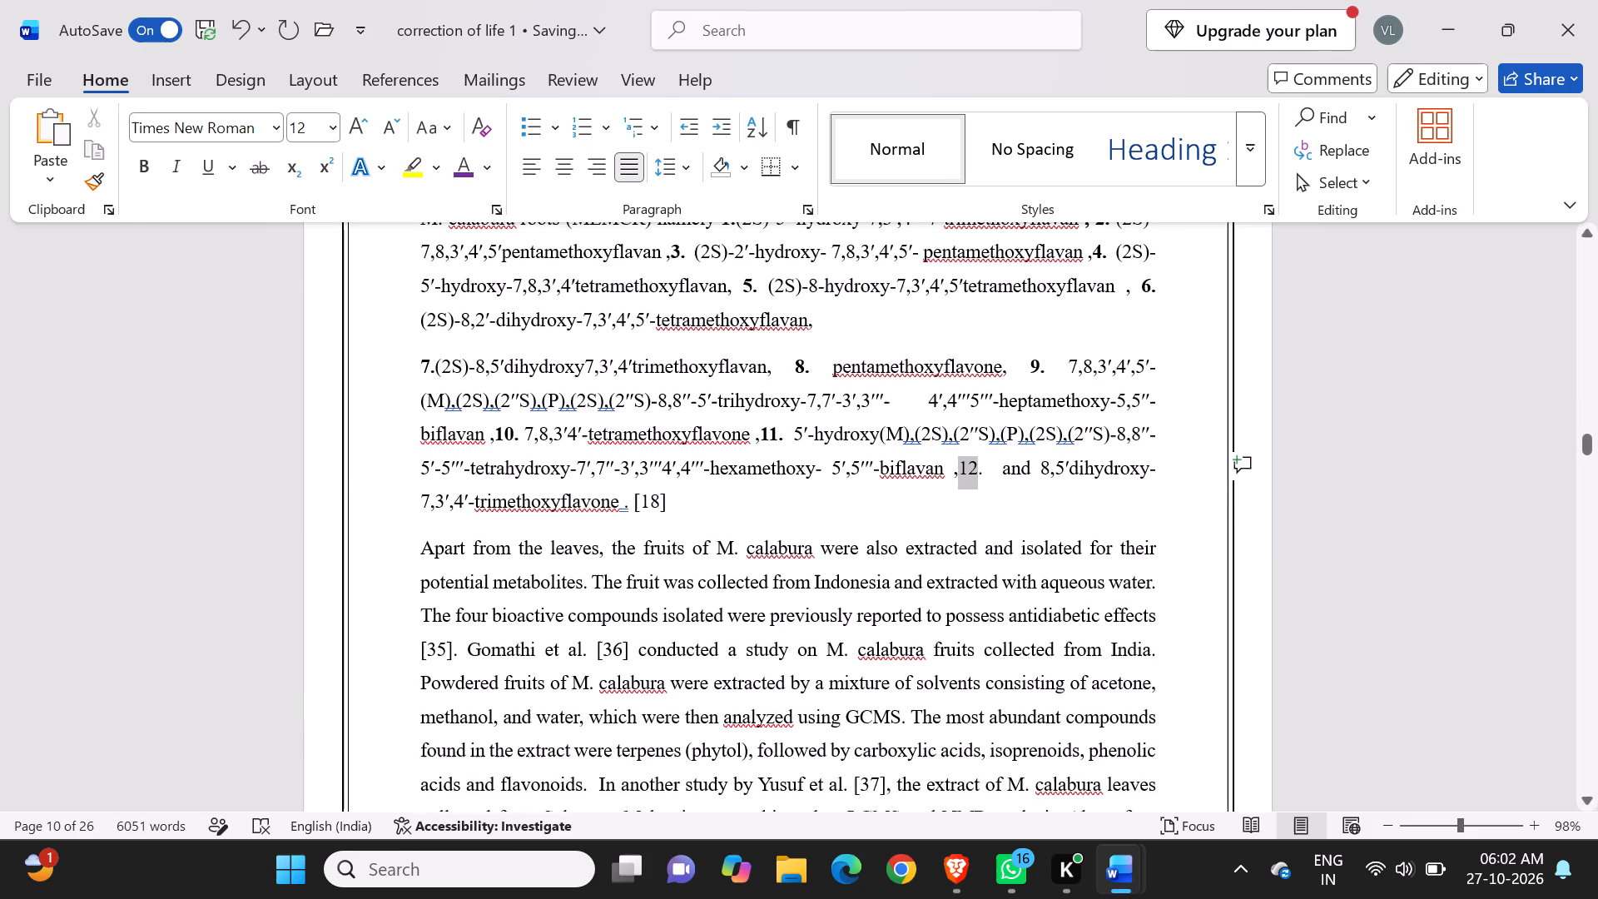
{"action": "left_click_drag", "start_coordinate": [979, 468], "coordinate": [989, 468]}
{"action": "left_click", "coordinate": [1005, 425]}
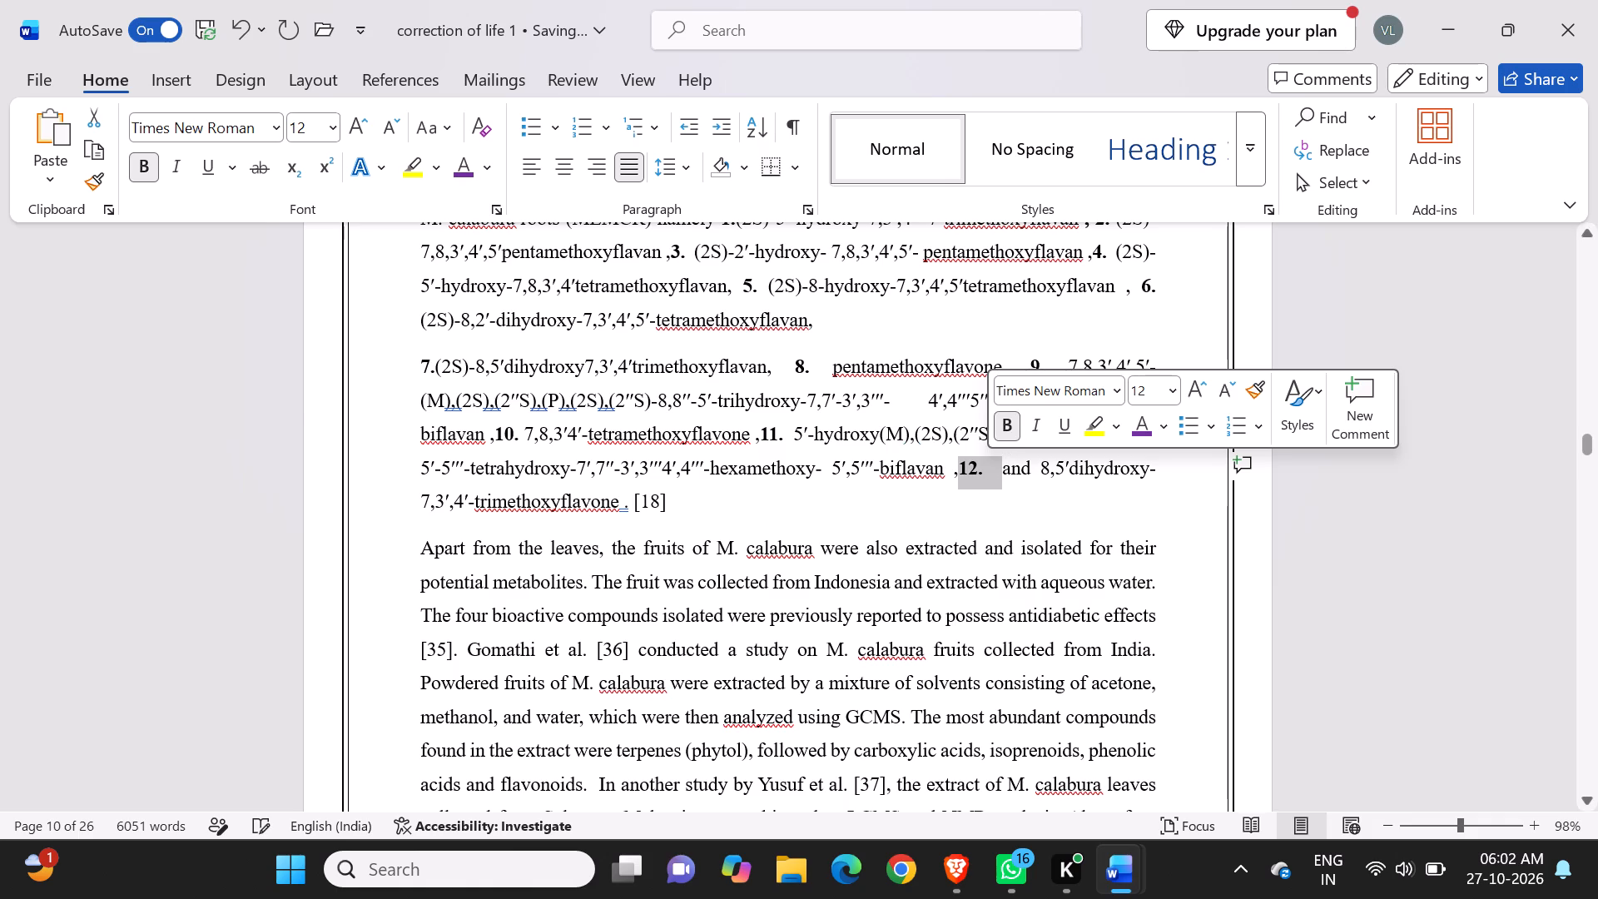
{"action": "left_click", "coordinate": [929, 502]}
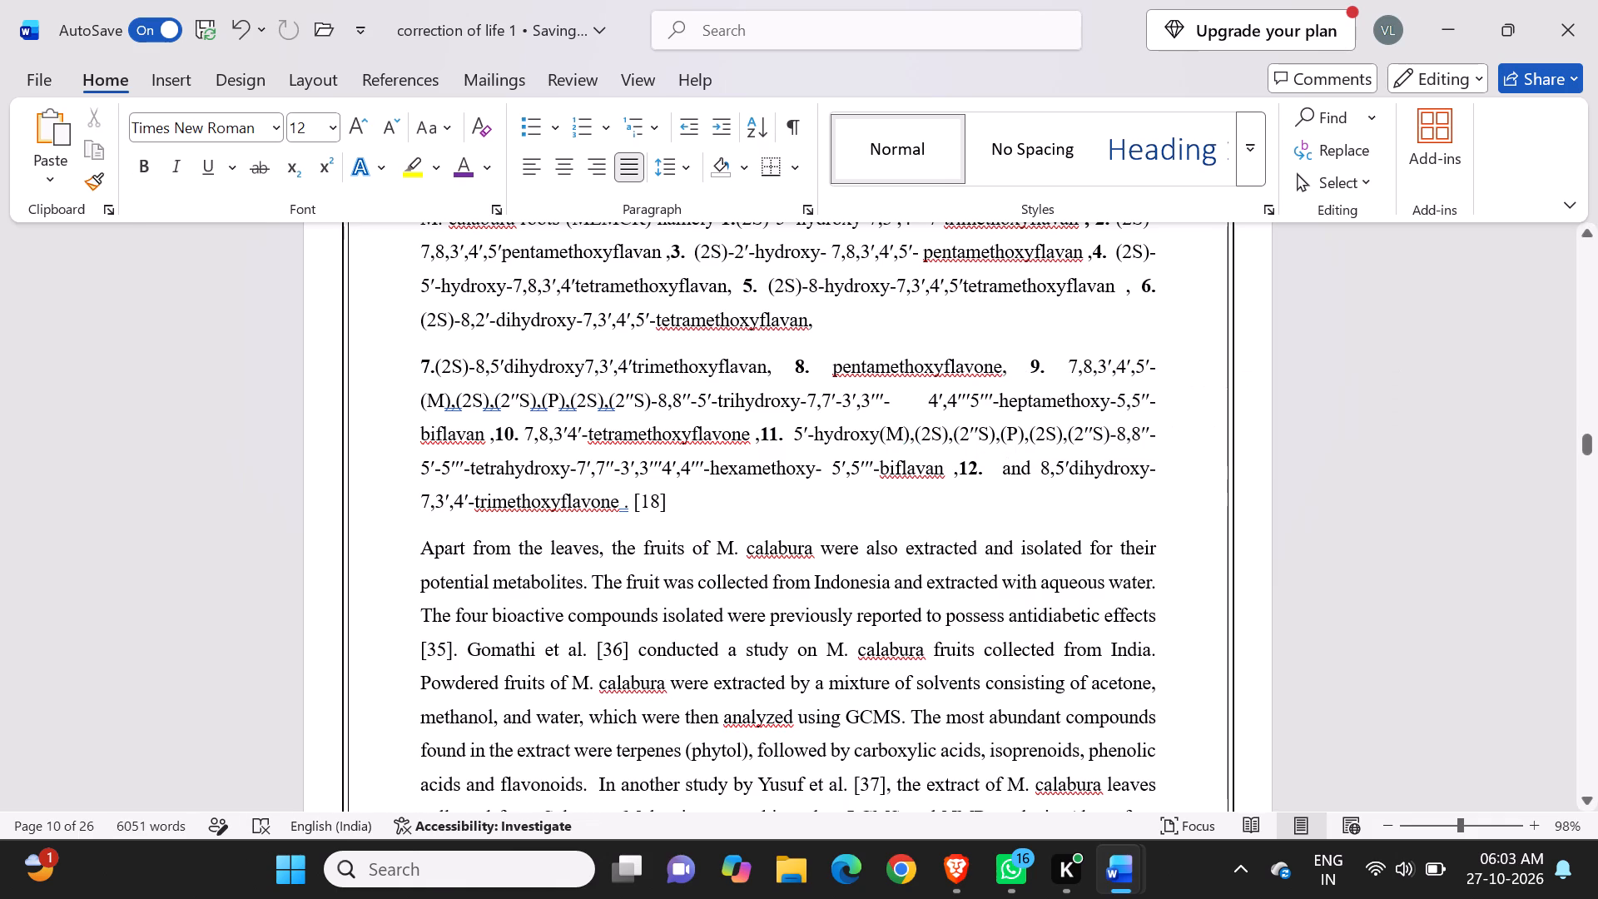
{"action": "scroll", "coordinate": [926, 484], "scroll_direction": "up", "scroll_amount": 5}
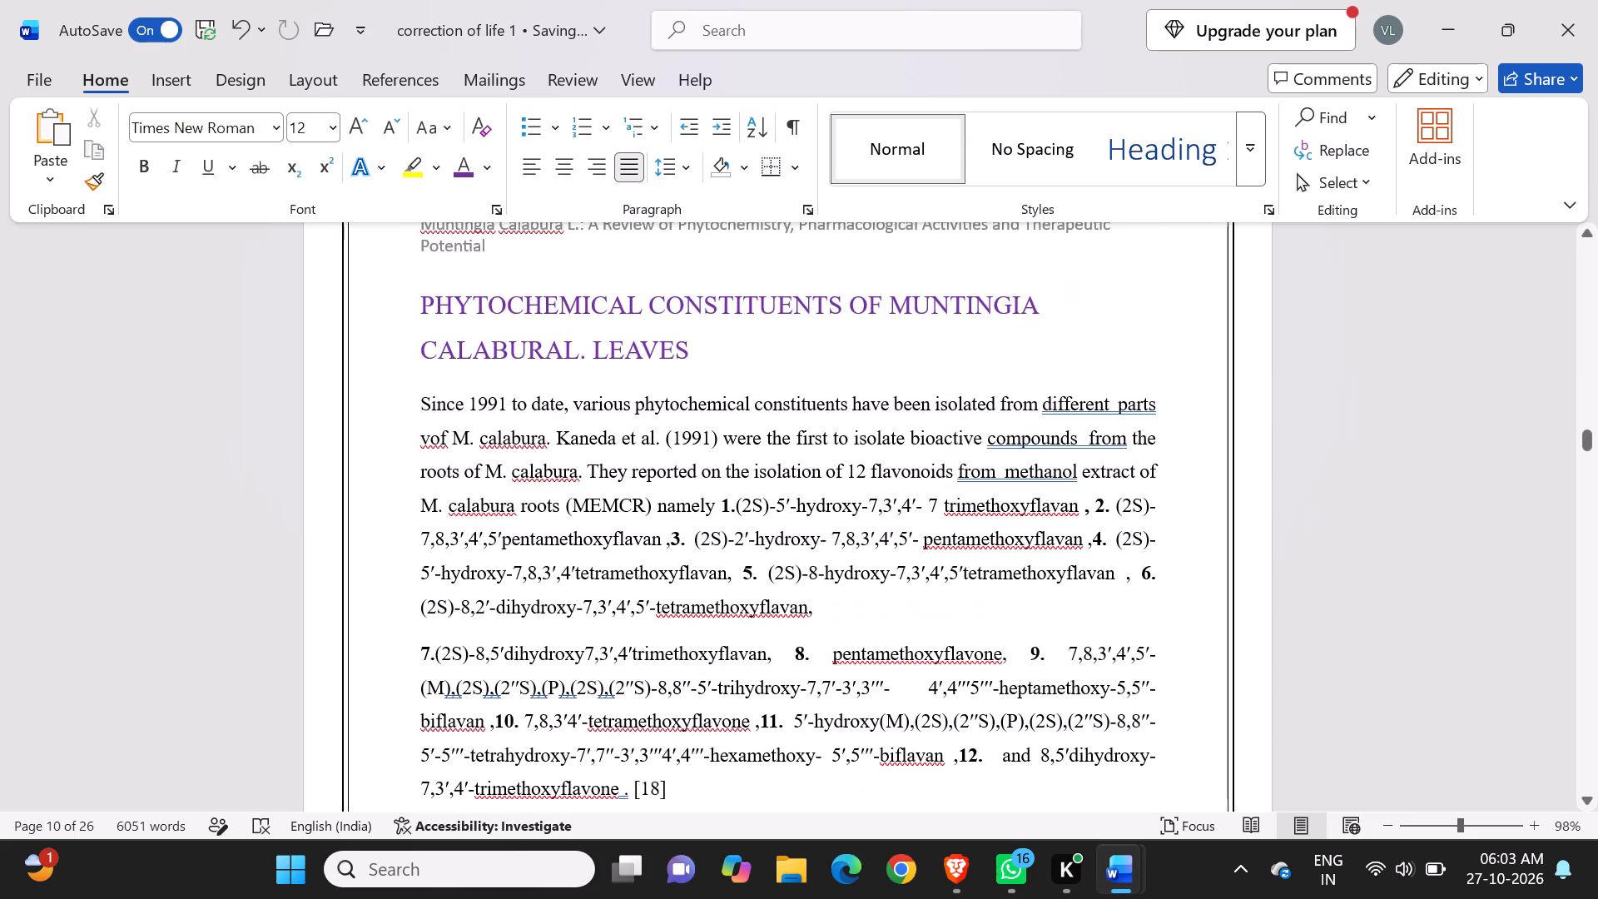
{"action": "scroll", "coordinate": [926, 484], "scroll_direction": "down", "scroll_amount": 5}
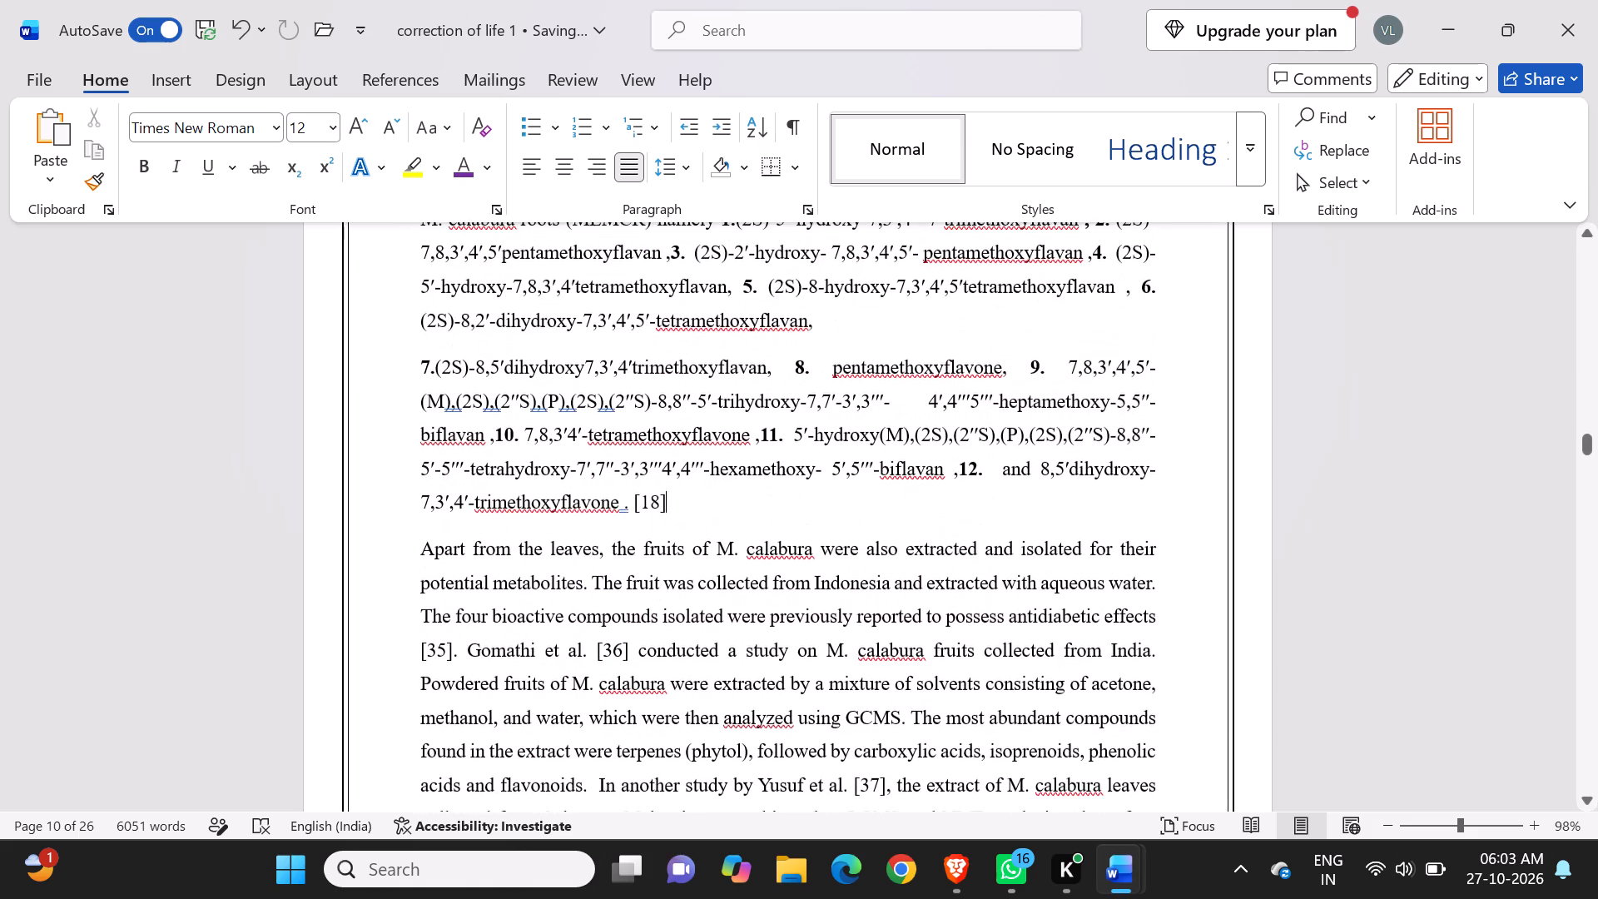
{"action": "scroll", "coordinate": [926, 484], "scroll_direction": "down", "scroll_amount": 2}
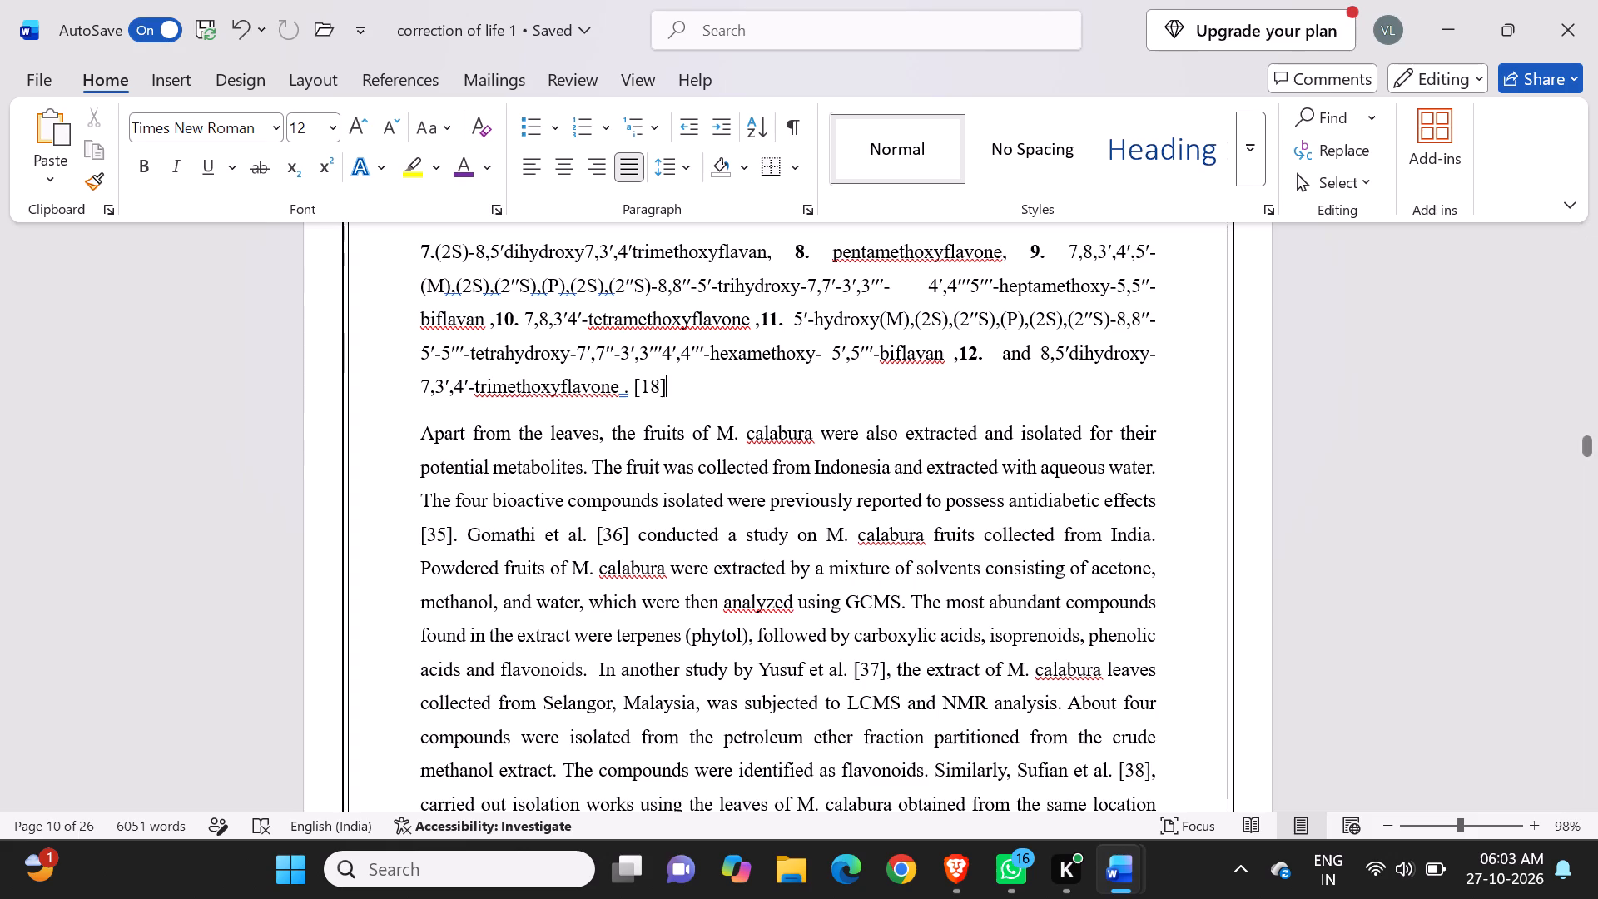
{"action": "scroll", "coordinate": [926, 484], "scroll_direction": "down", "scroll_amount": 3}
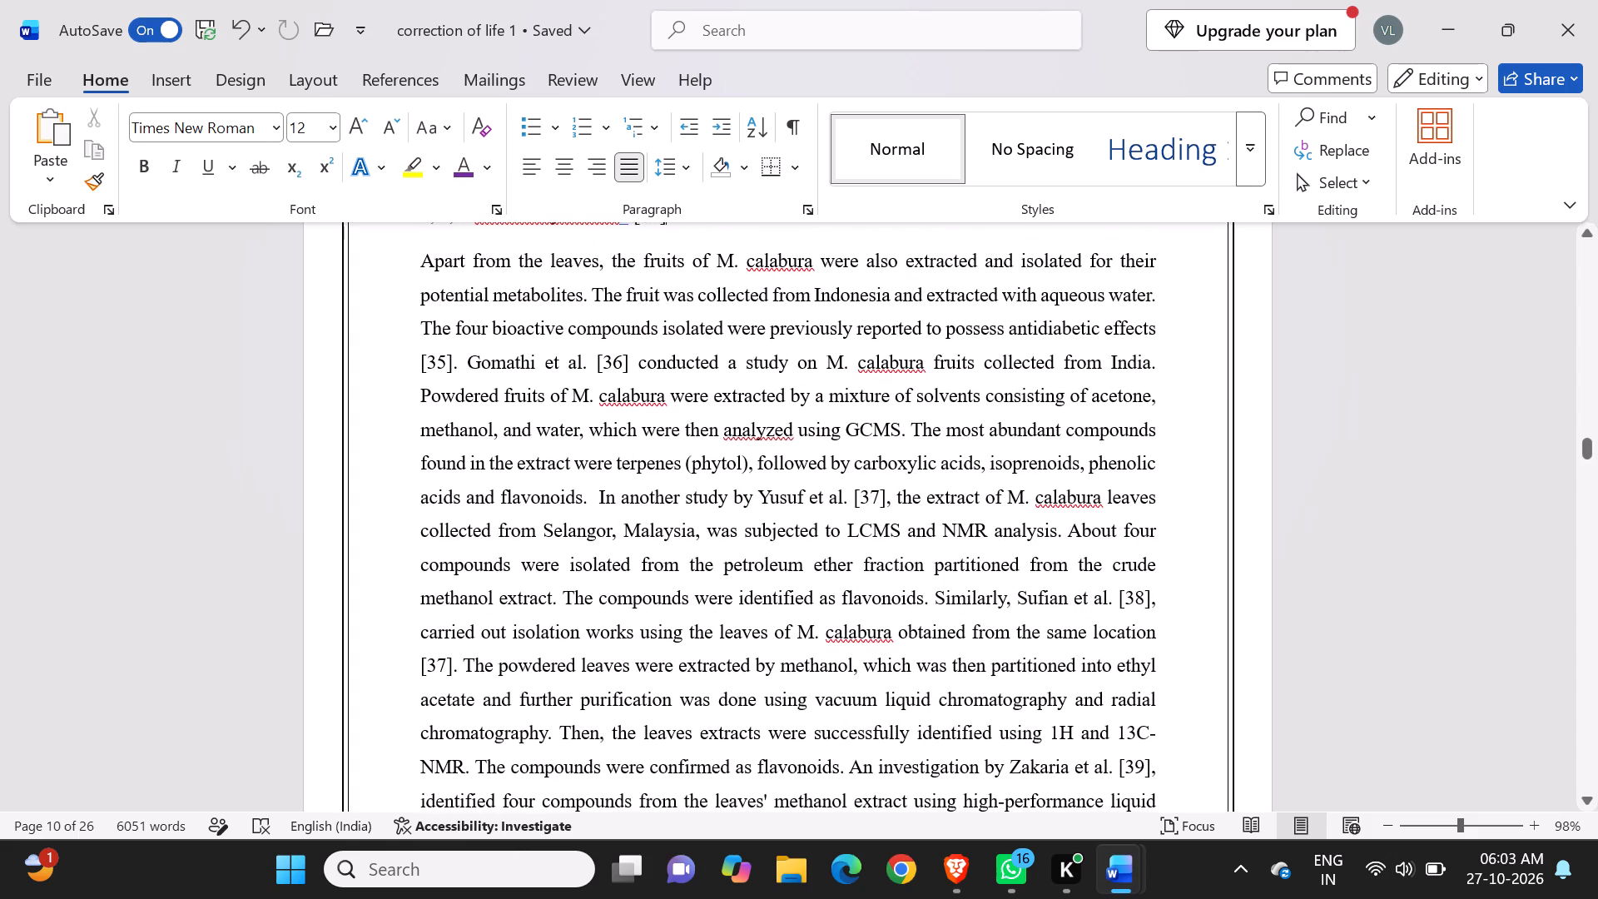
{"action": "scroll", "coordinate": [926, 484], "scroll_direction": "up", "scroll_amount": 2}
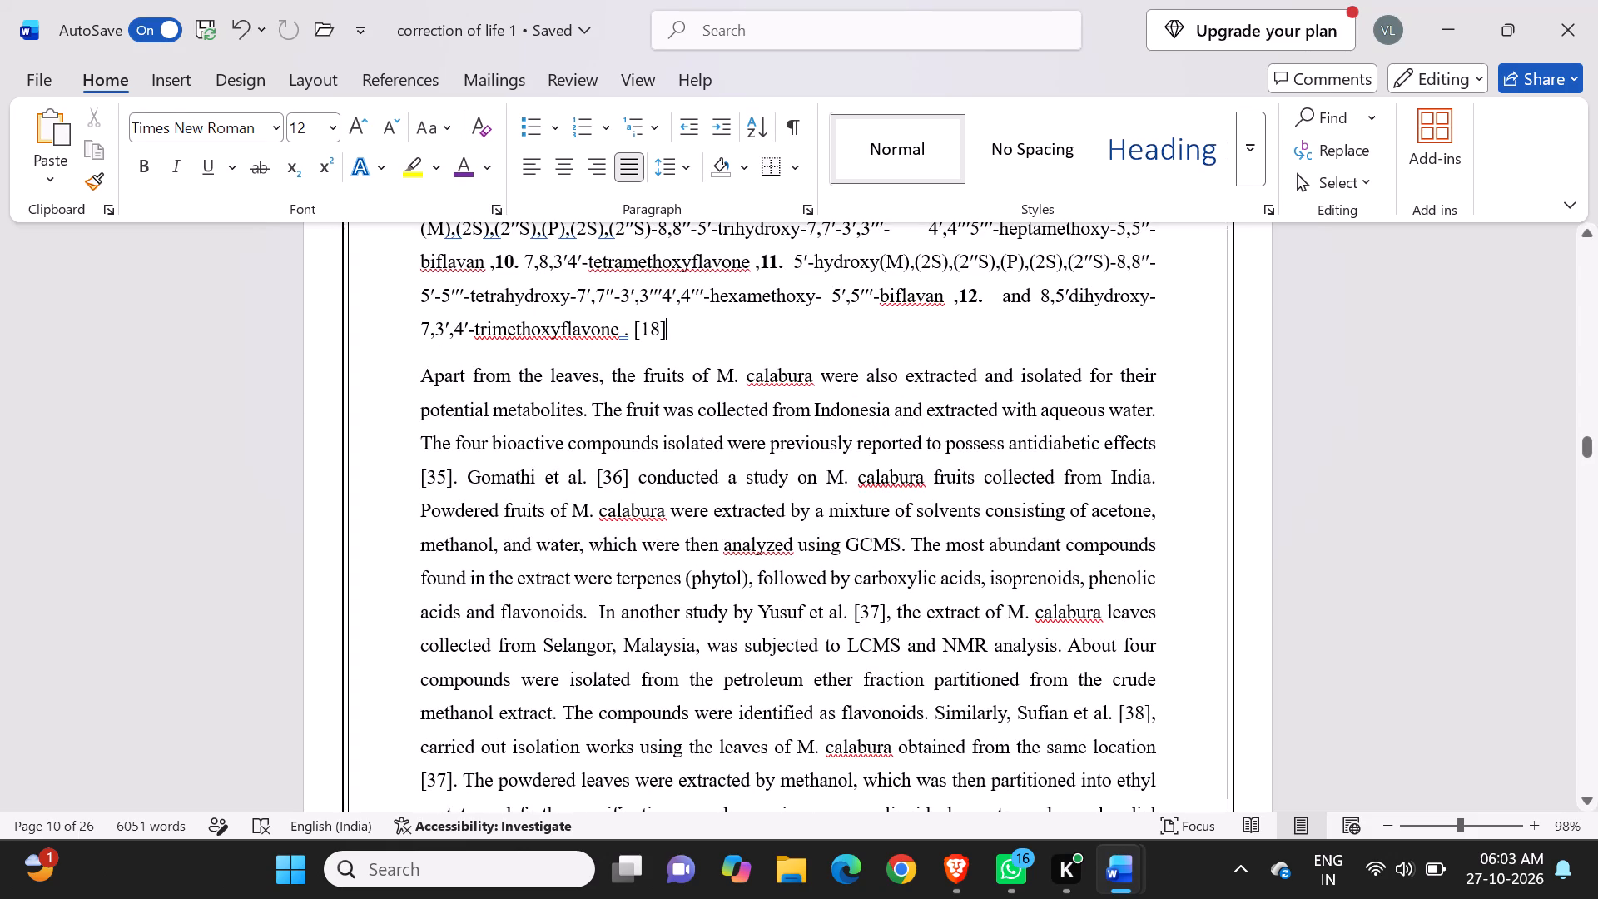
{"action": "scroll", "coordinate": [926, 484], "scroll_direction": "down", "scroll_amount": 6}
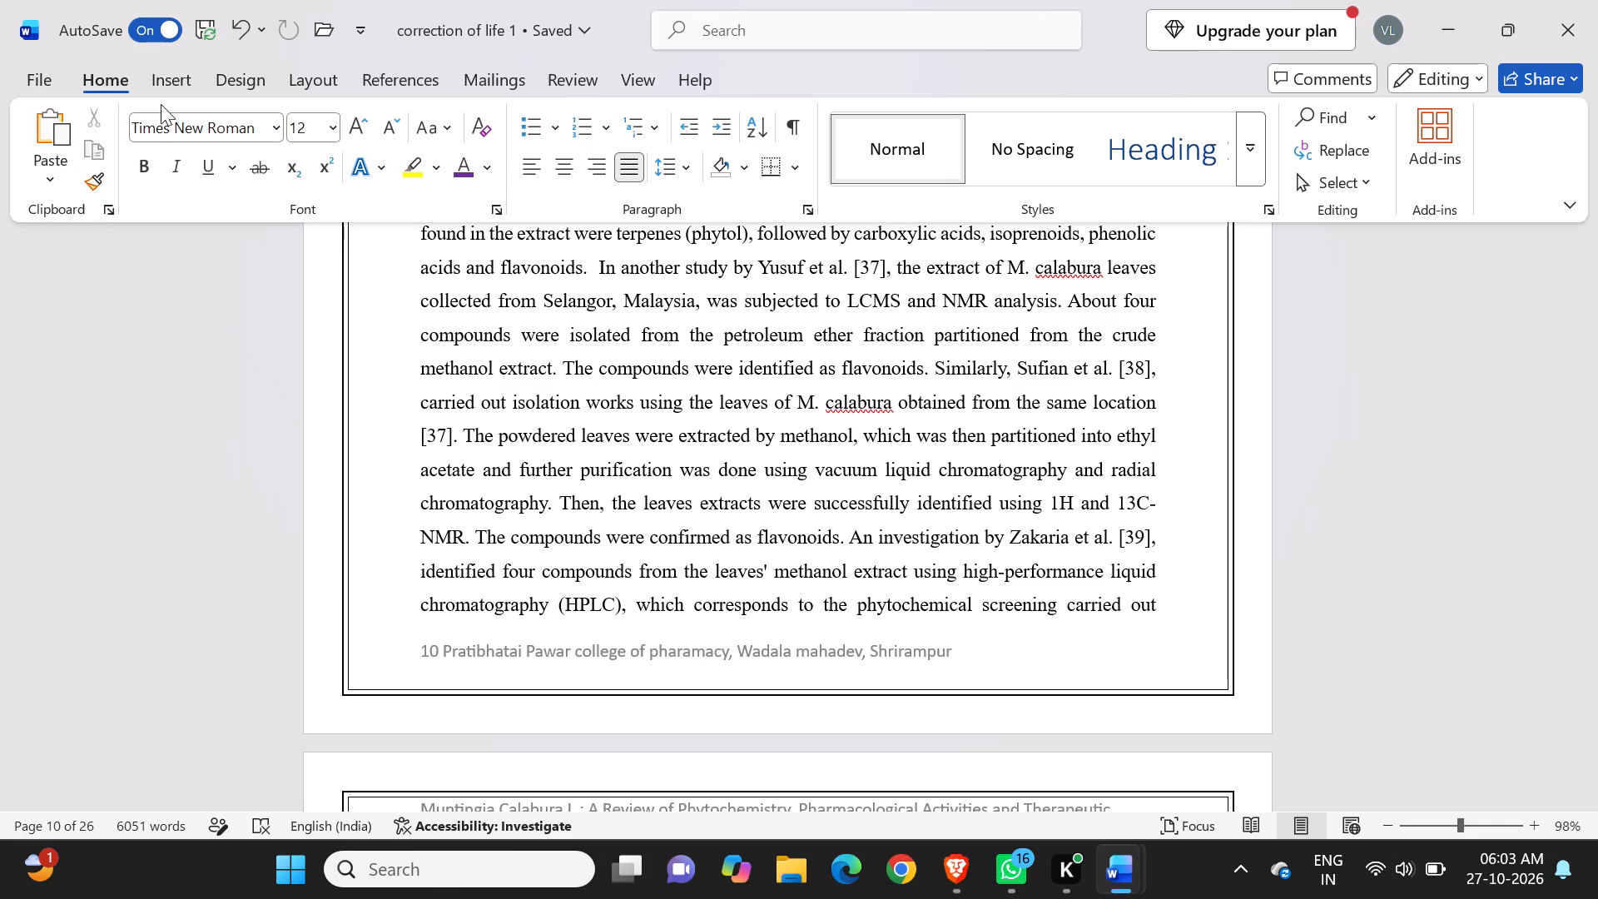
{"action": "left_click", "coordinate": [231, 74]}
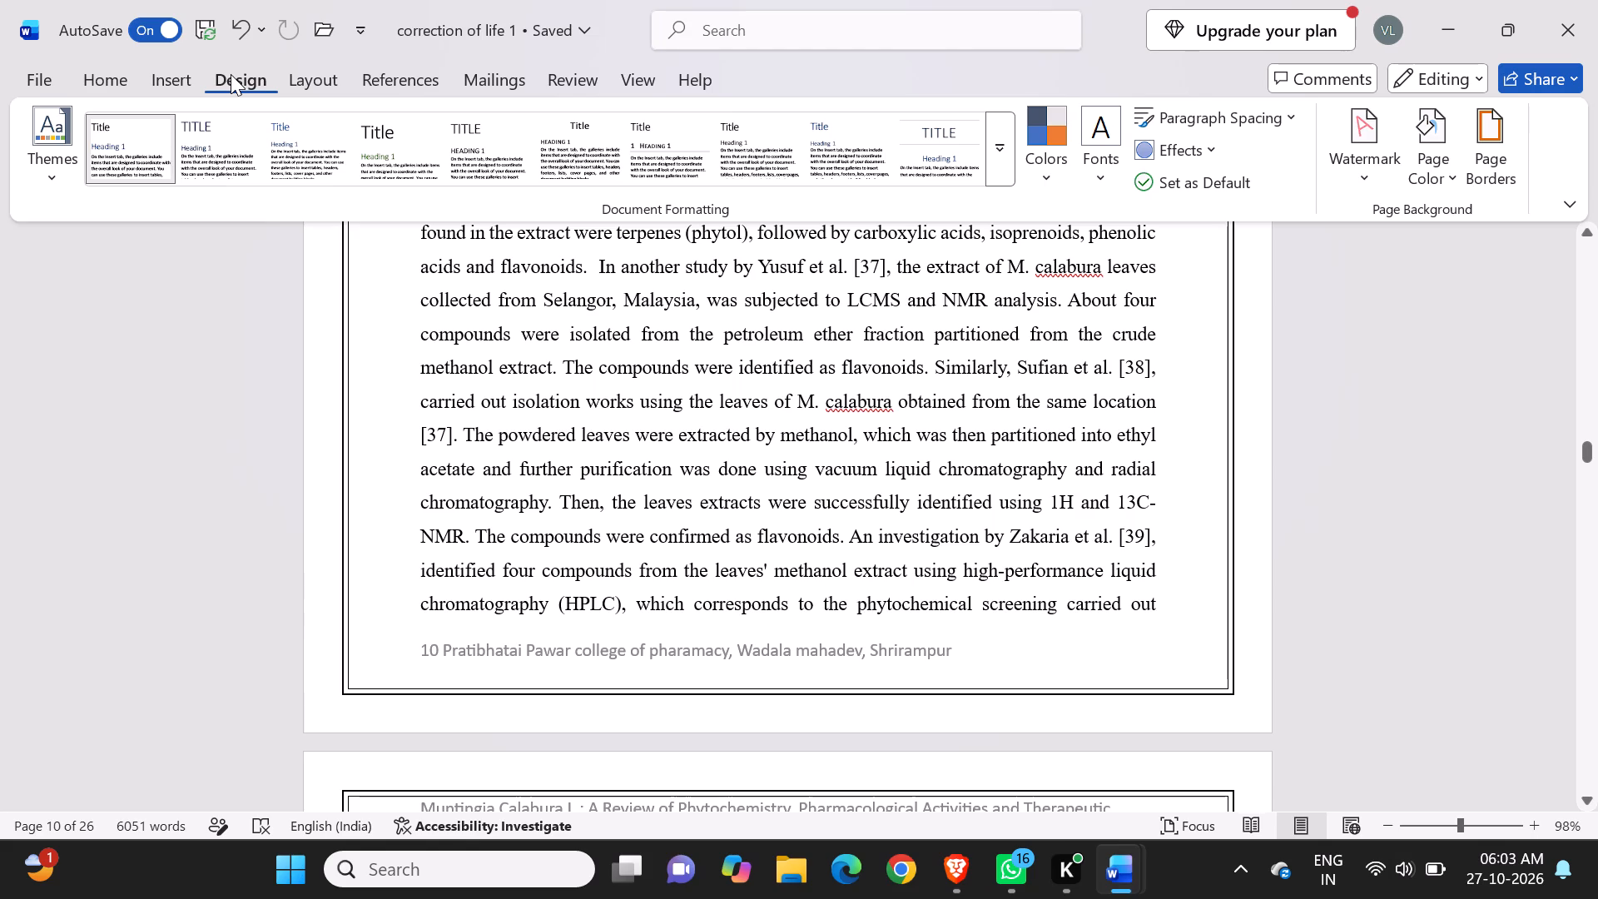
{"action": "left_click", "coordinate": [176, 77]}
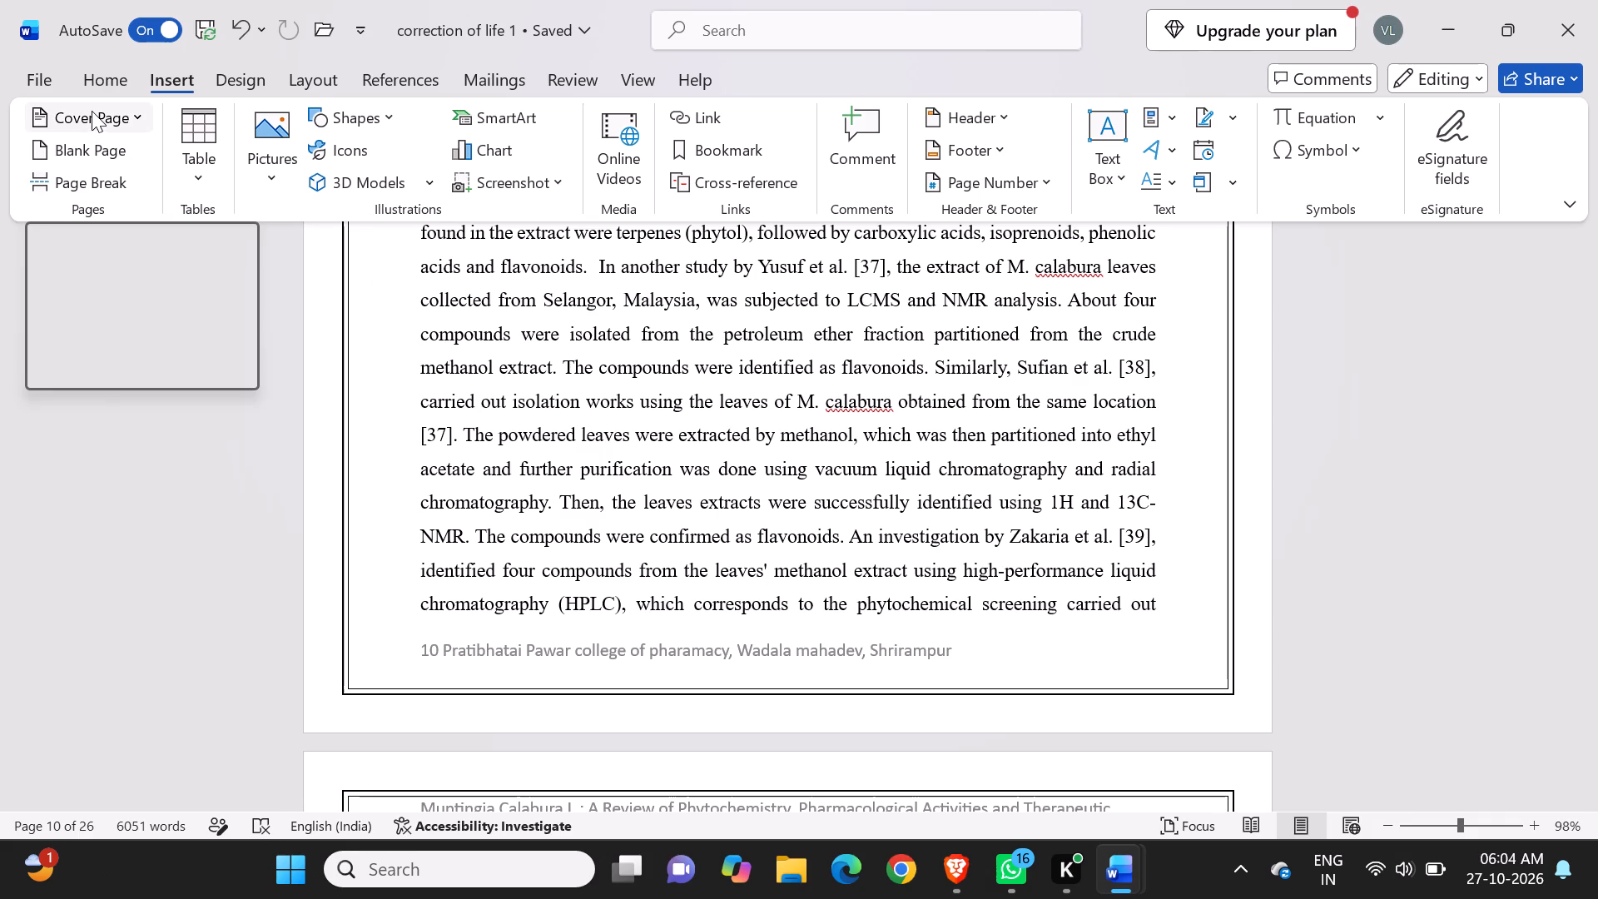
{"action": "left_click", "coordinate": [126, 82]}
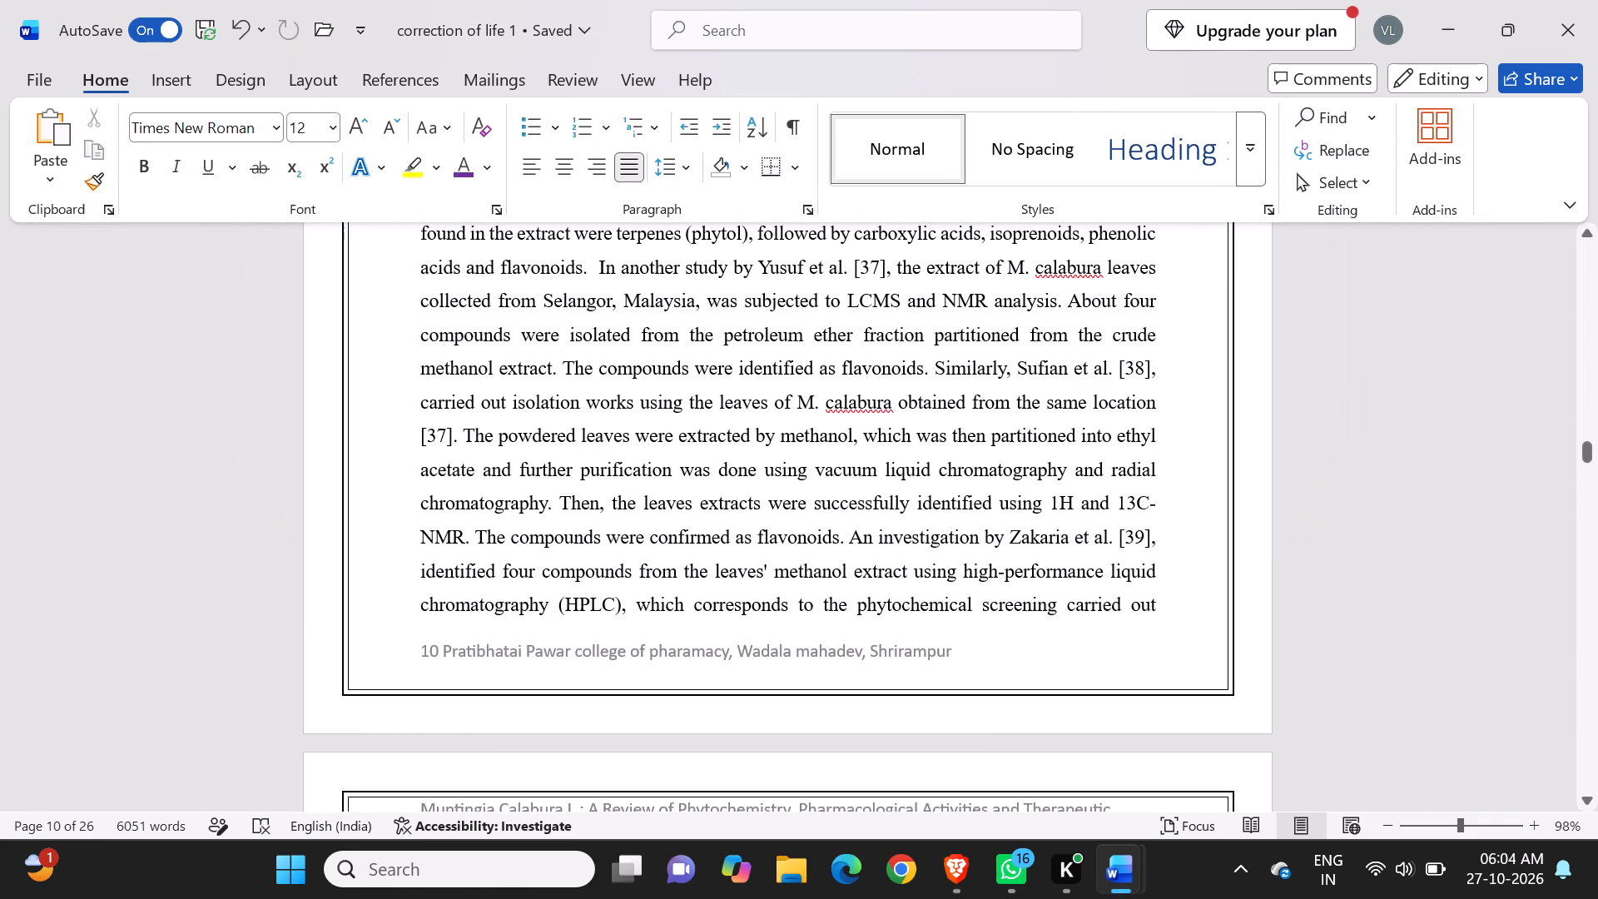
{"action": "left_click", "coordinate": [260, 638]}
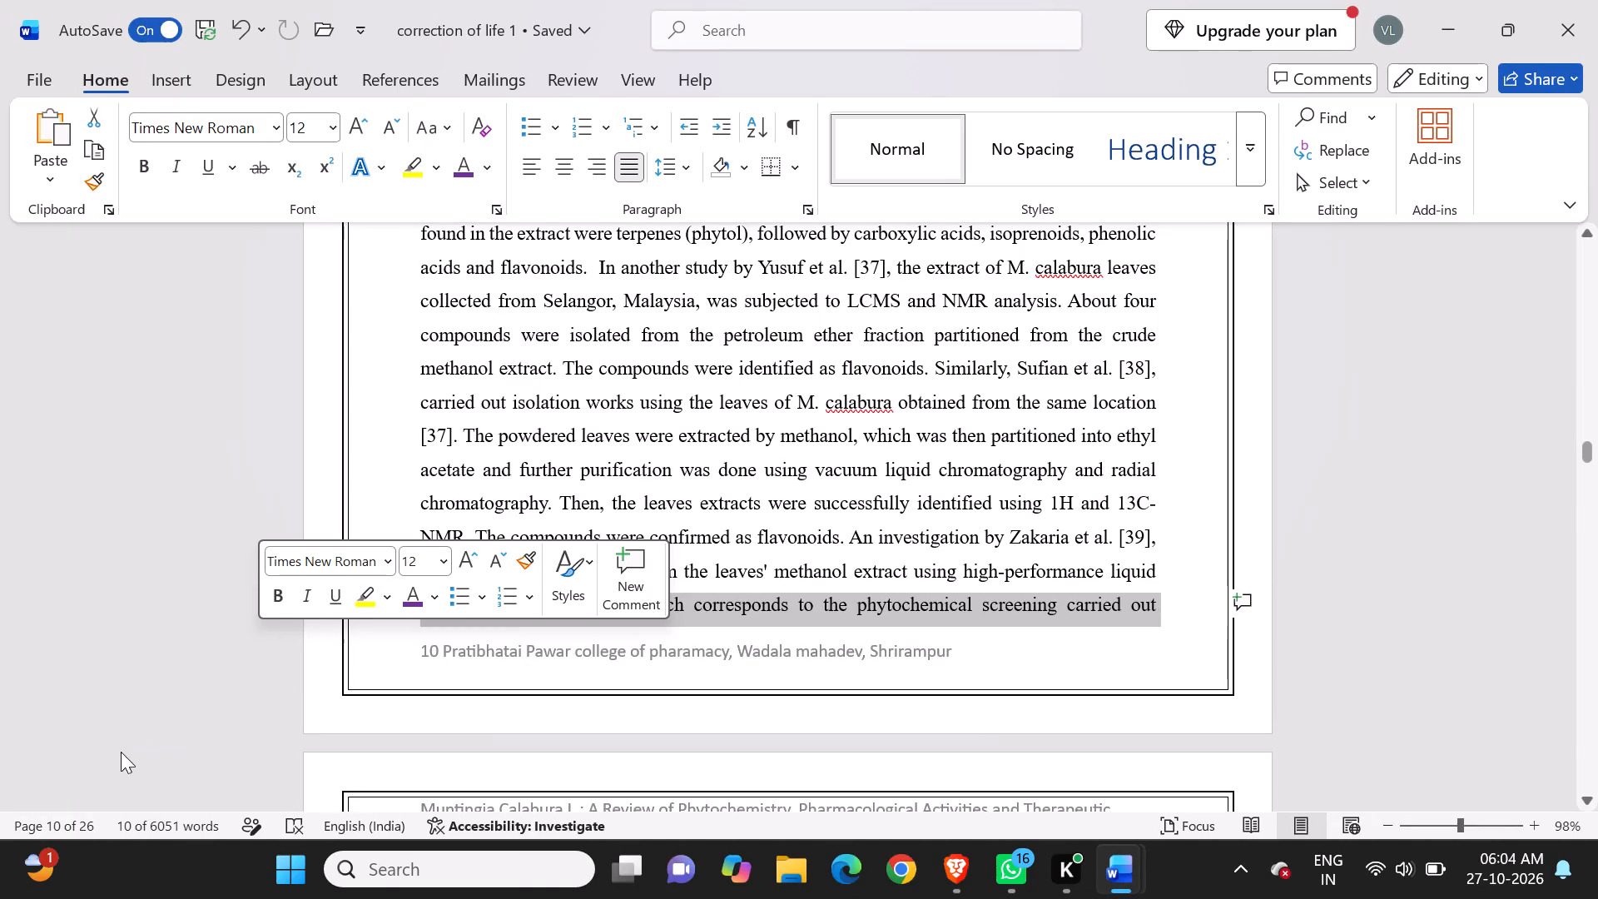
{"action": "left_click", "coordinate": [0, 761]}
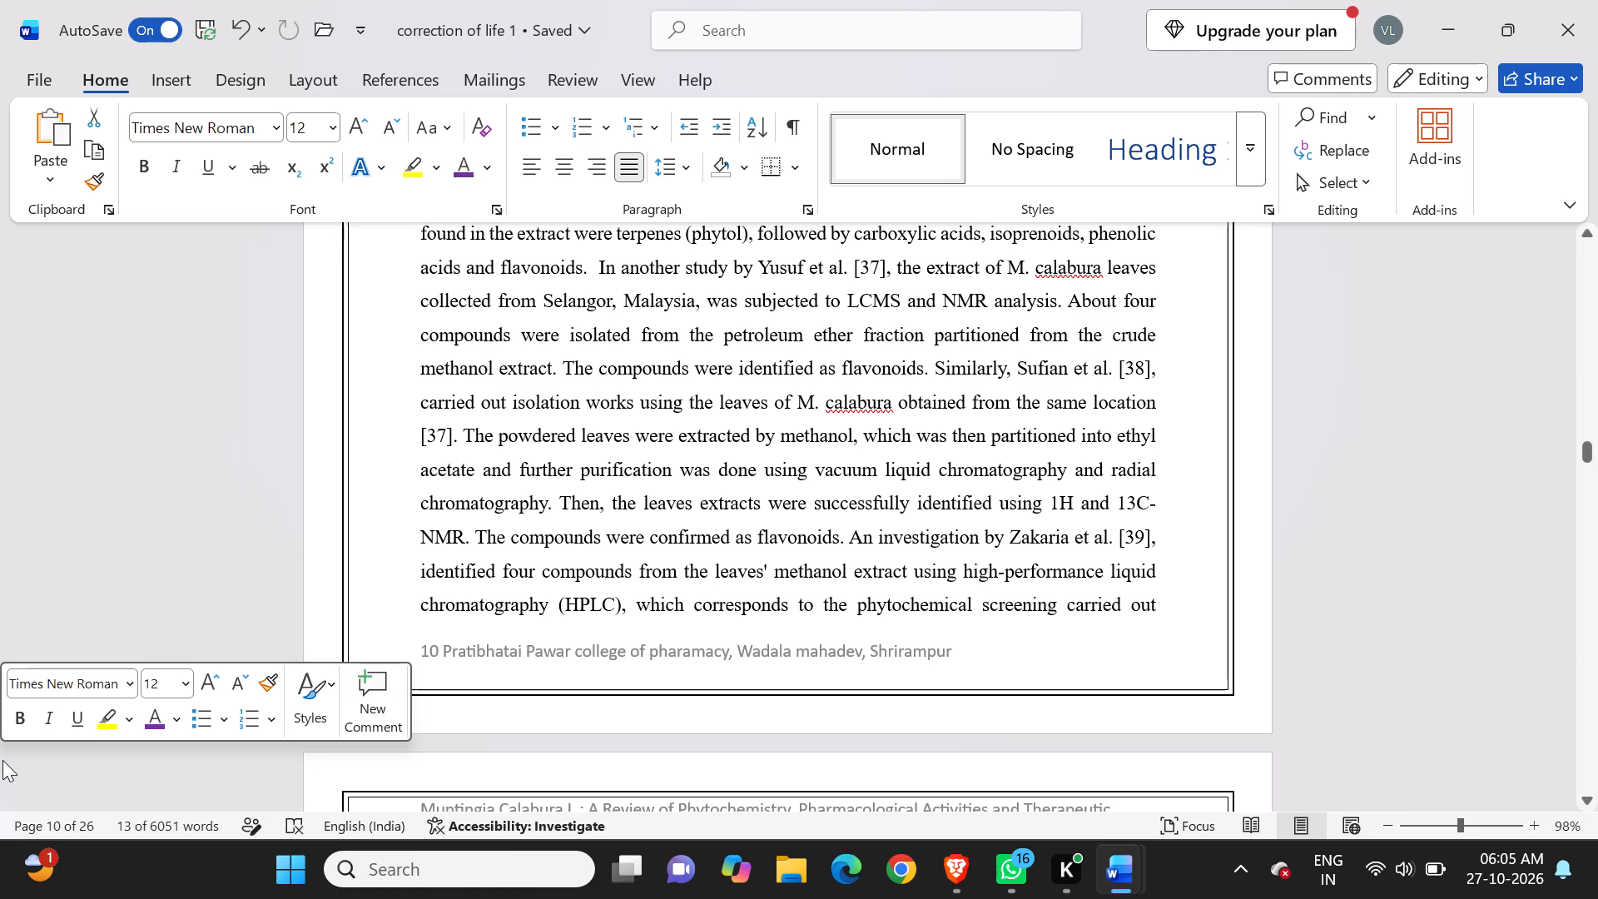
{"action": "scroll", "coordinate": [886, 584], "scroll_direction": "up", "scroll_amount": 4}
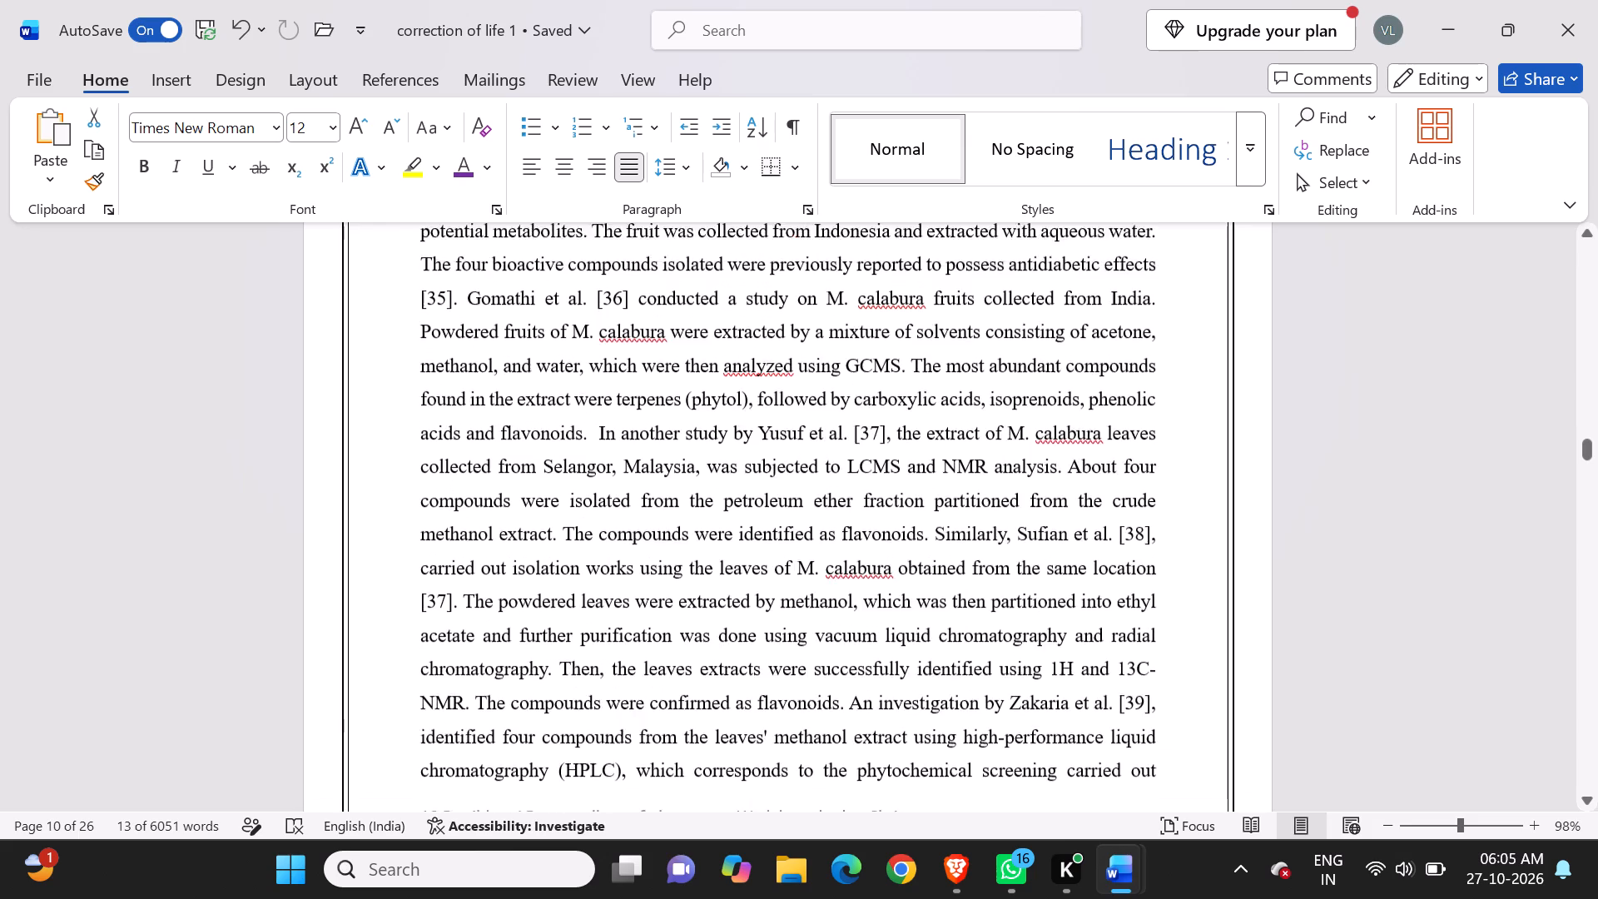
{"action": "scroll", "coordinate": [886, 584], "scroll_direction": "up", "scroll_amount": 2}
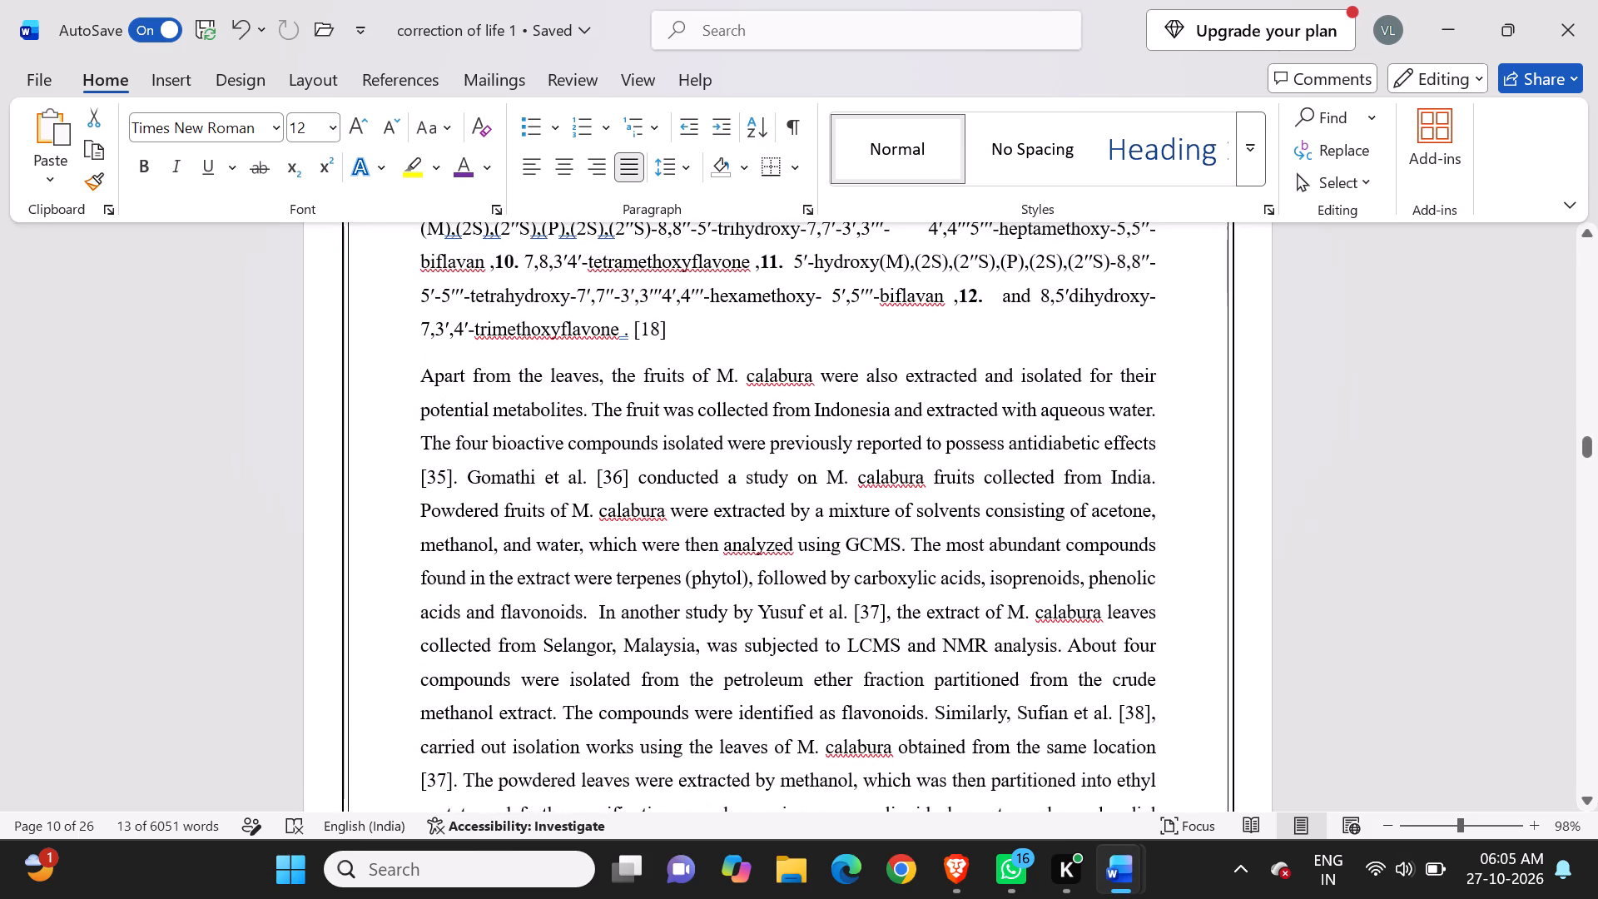
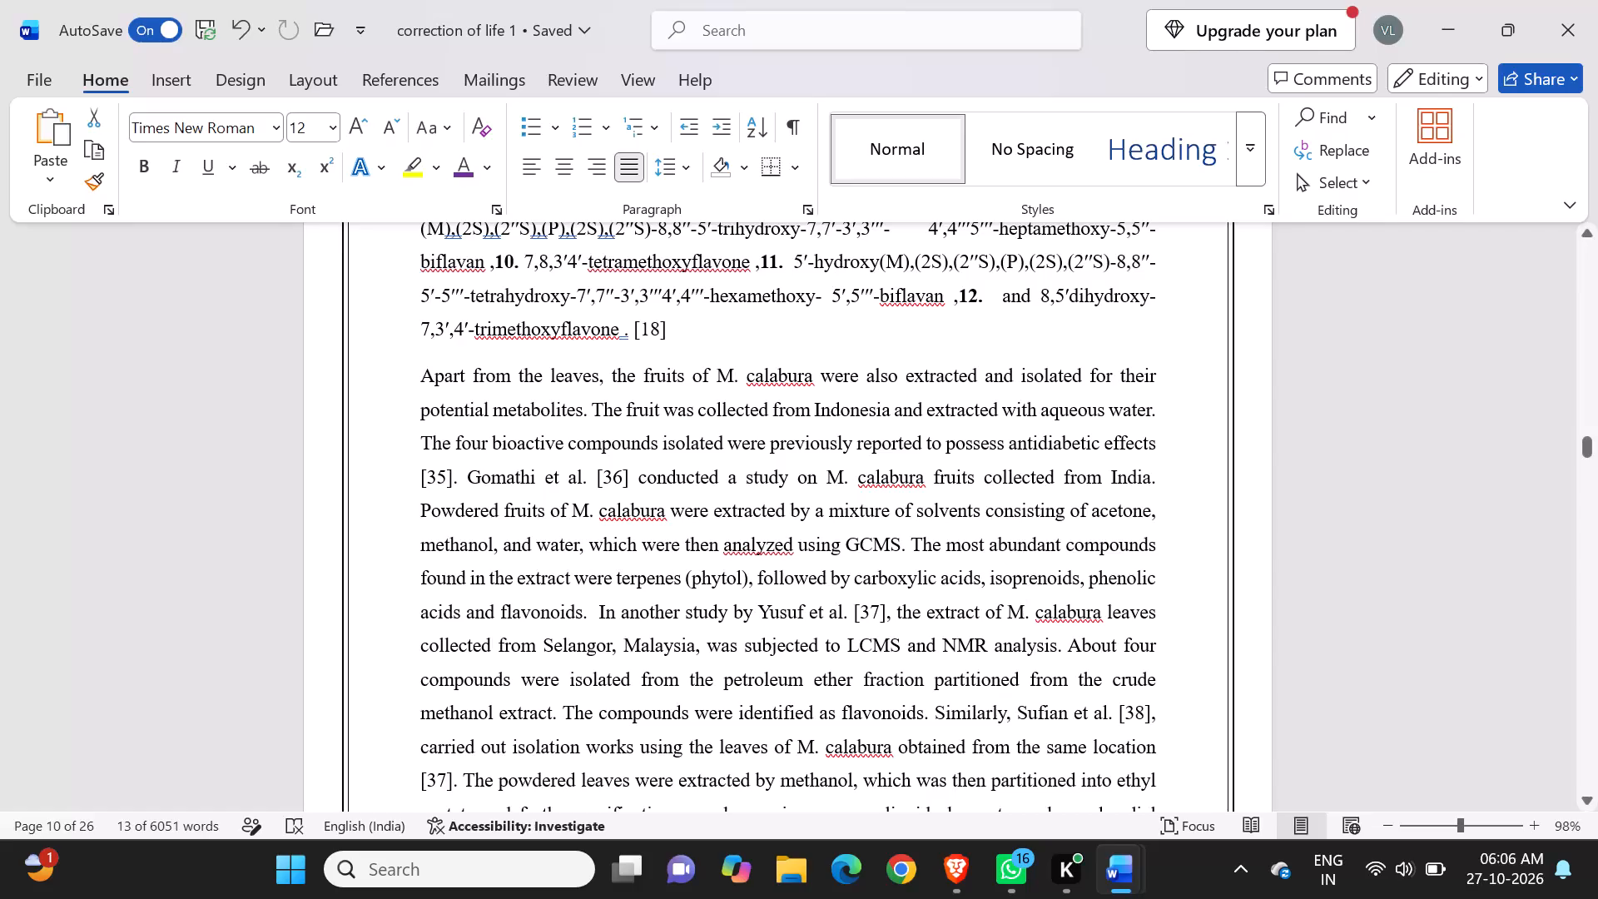
Proofread the paragraph on M. calabura fruit and leaf extracts, from "Apart from the leaves" to the text above the Phenols diagram.
{"action": "scroll", "coordinate": [761, 524], "scroll_direction": "down", "scroll_amount": 3}
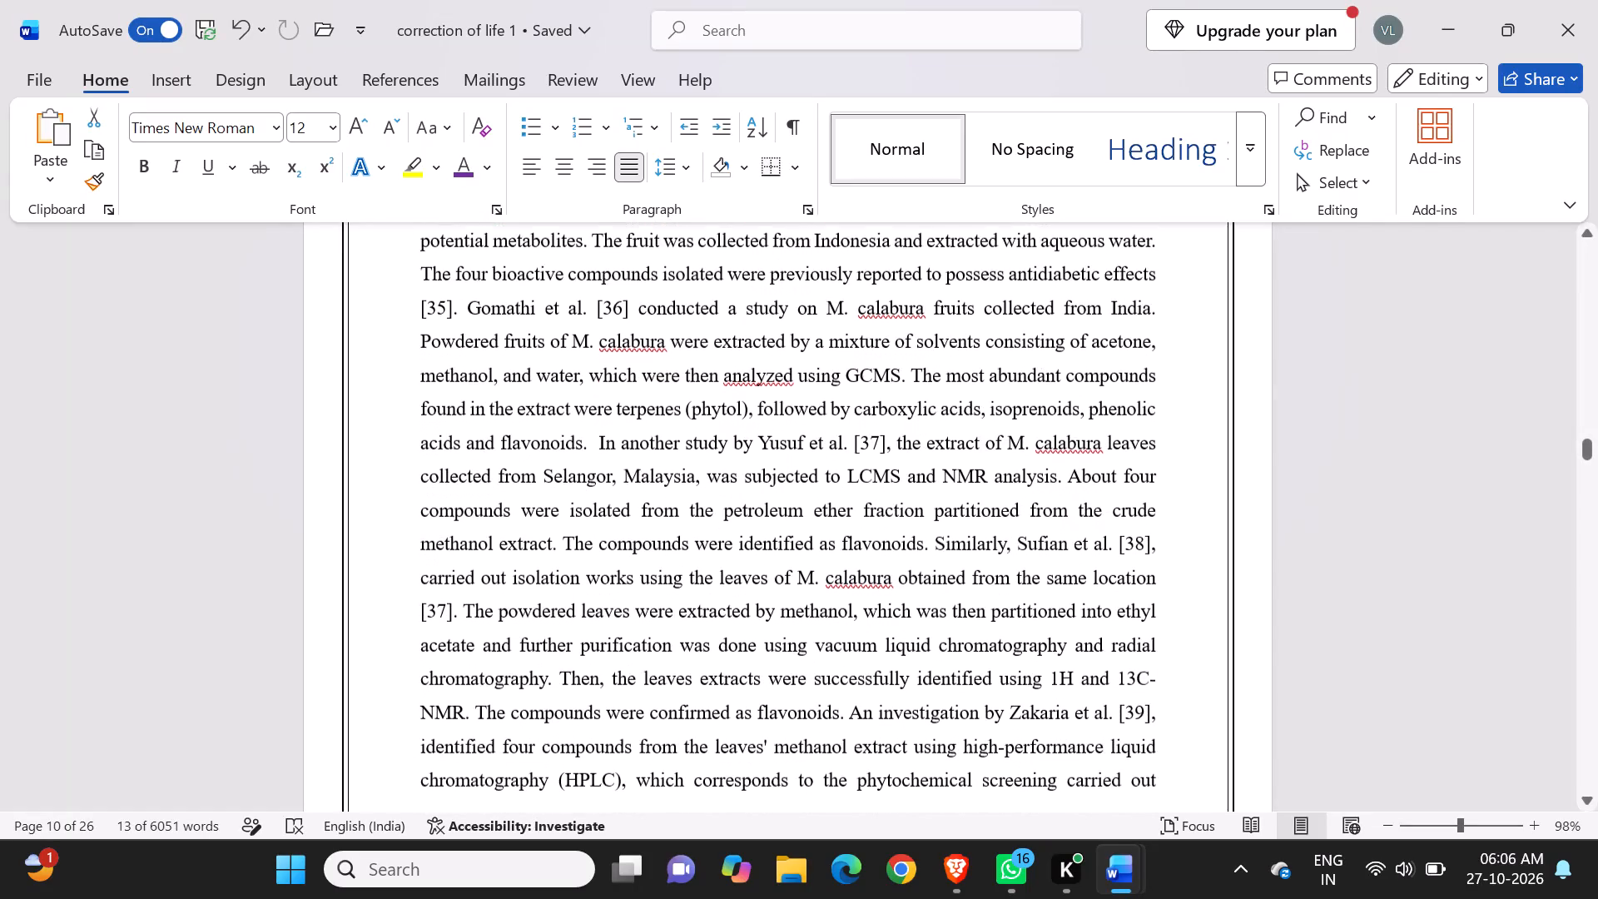
{"action": "scroll", "coordinate": [761, 524], "scroll_direction": "down", "scroll_amount": 7}
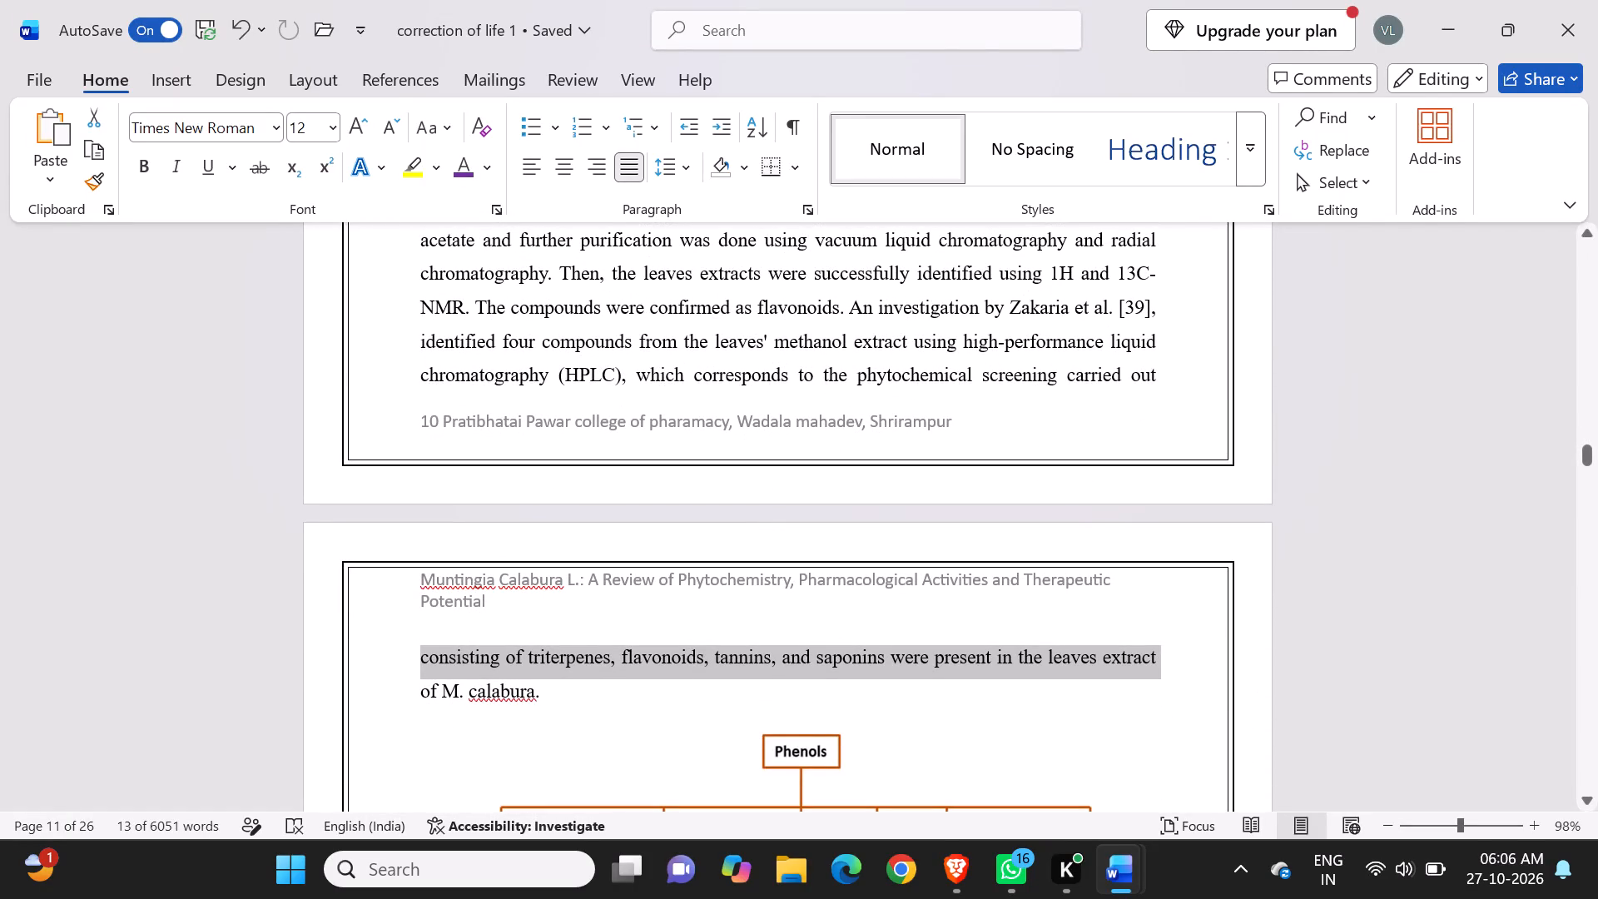
{"action": "left_click", "coordinate": [1174, 649]}
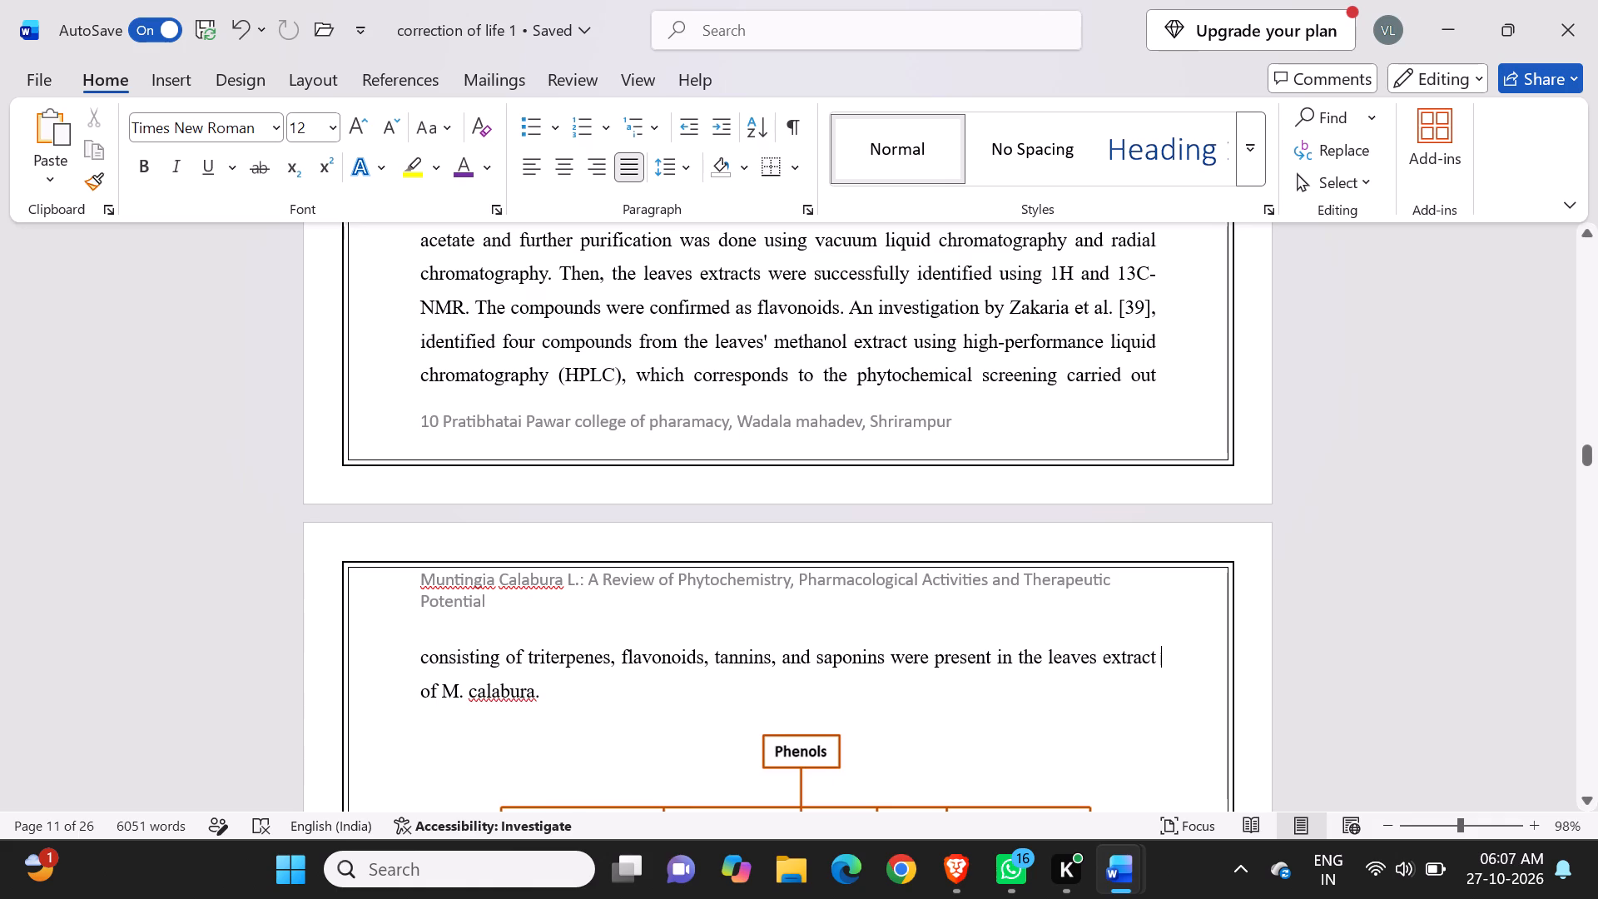
{"action": "scroll", "coordinate": [1174, 648], "scroll_direction": "up", "scroll_amount": 1}
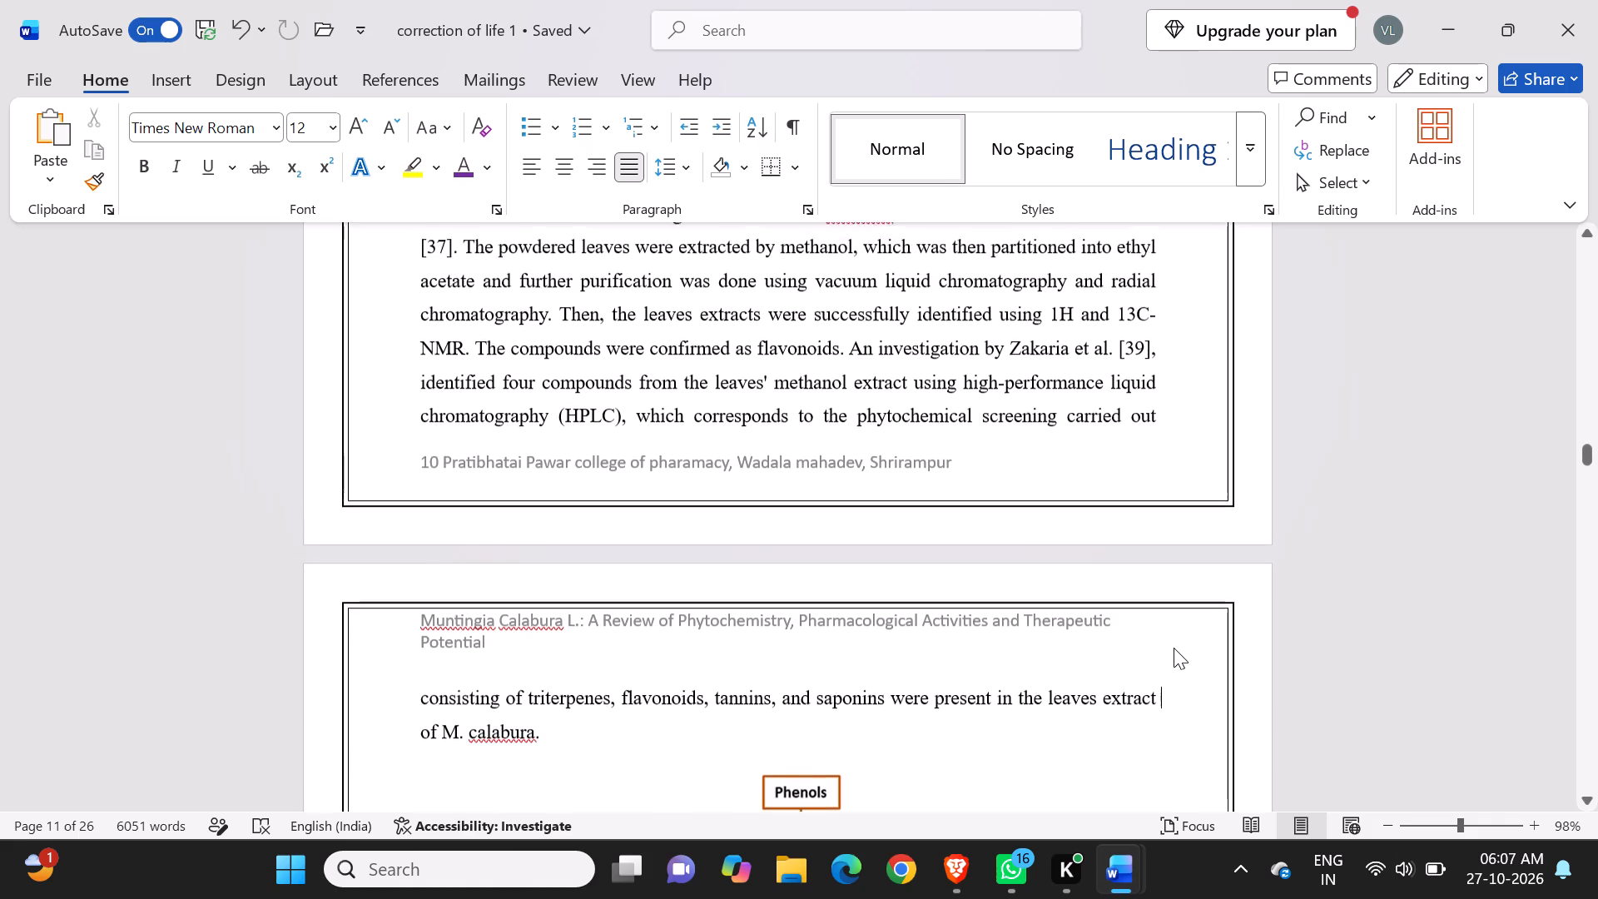
{"action": "scroll", "coordinate": [1174, 648], "scroll_direction": "up", "scroll_amount": 7}
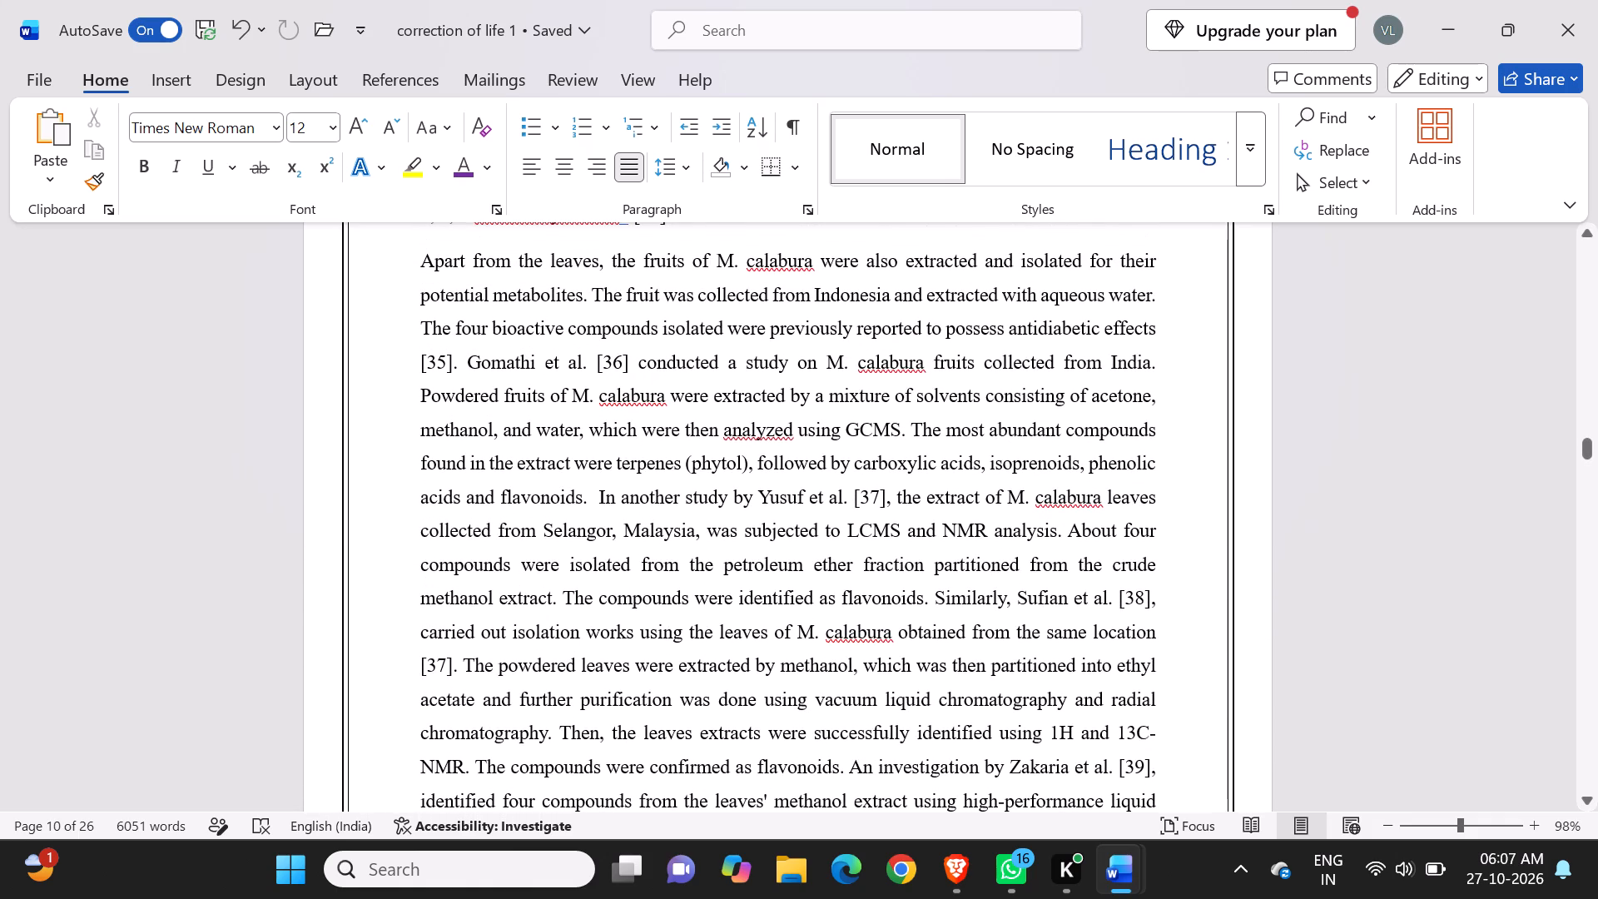
{"action": "scroll", "coordinate": [1174, 648], "scroll_direction": "up", "scroll_amount": 1}
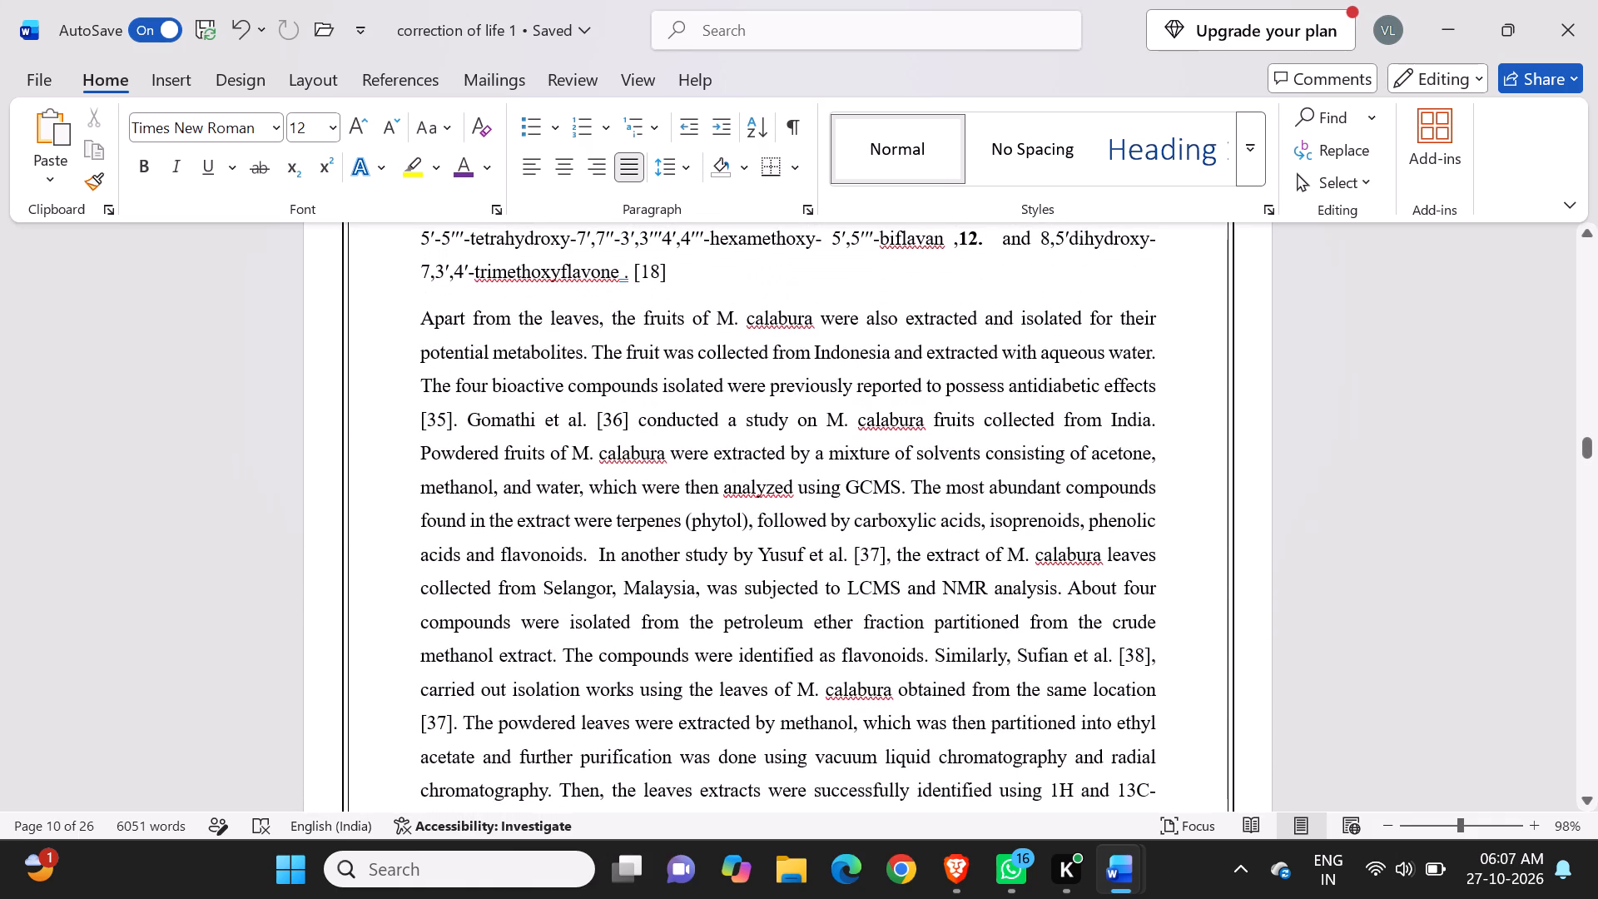
{"action": "scroll", "coordinate": [1174, 648], "scroll_direction": "down", "scroll_amount": 2}
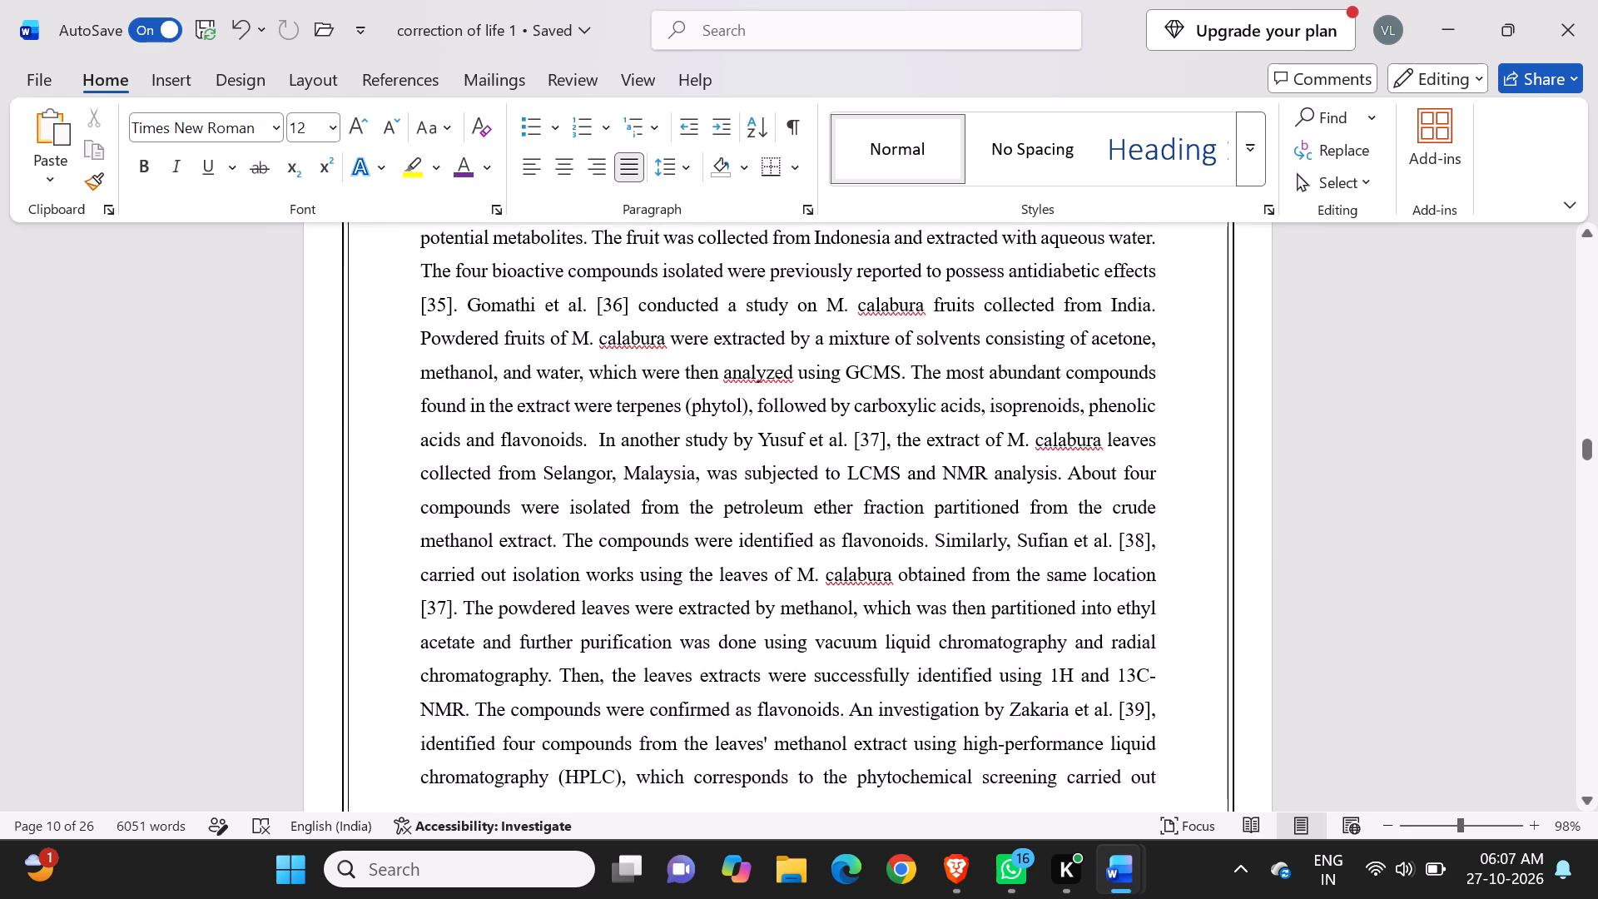
{"action": "scroll", "coordinate": [1174, 648], "scroll_direction": "down", "scroll_amount": 1}
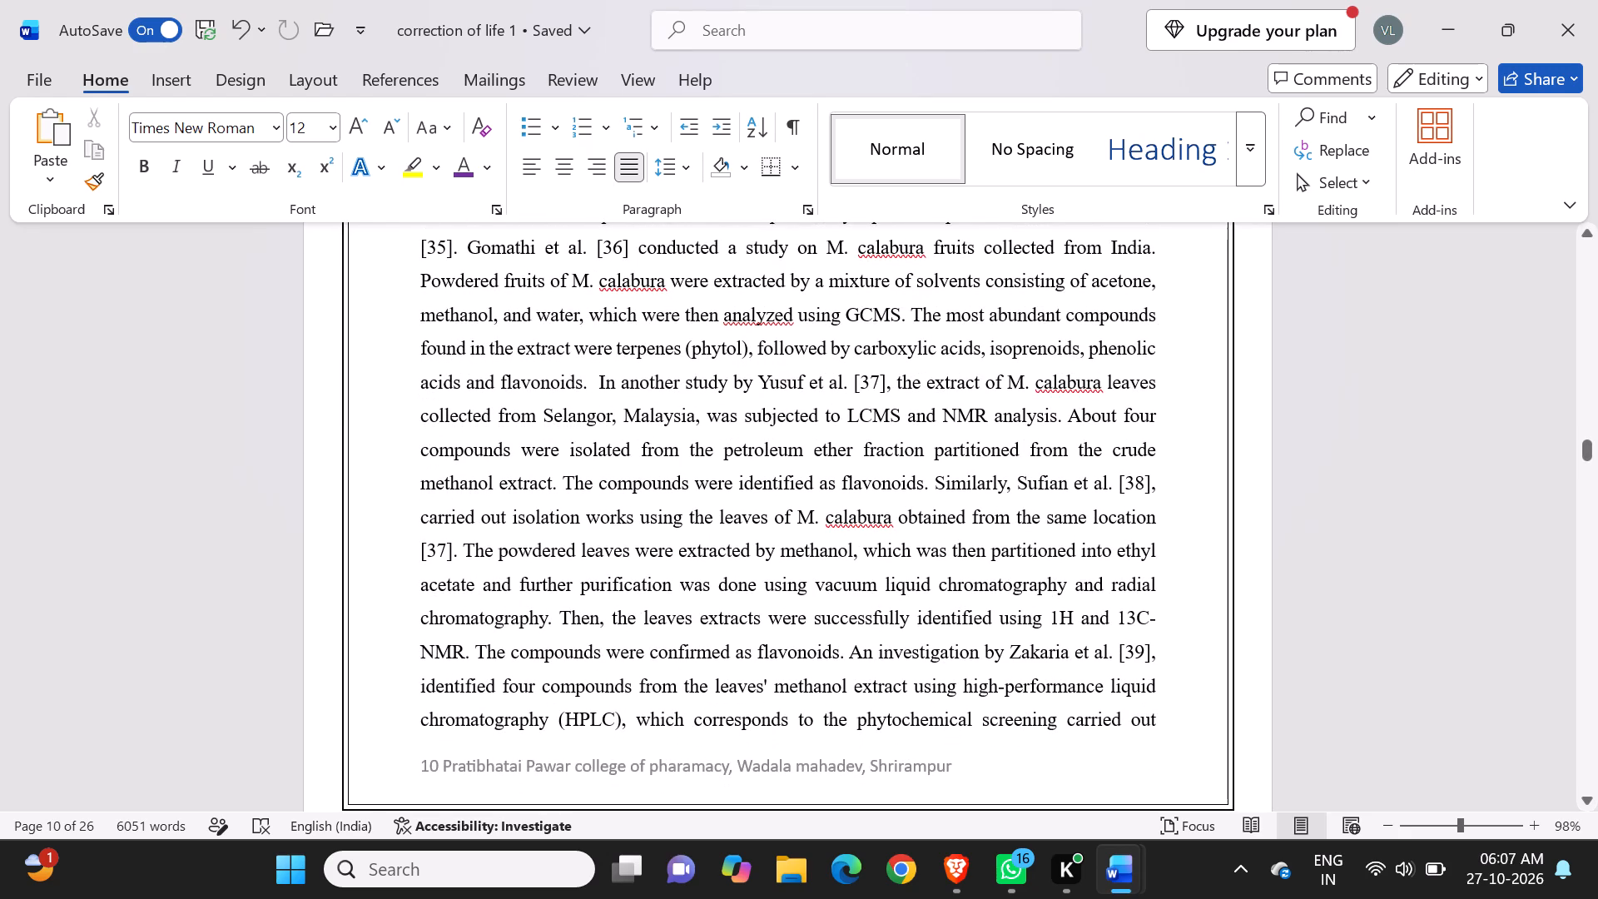
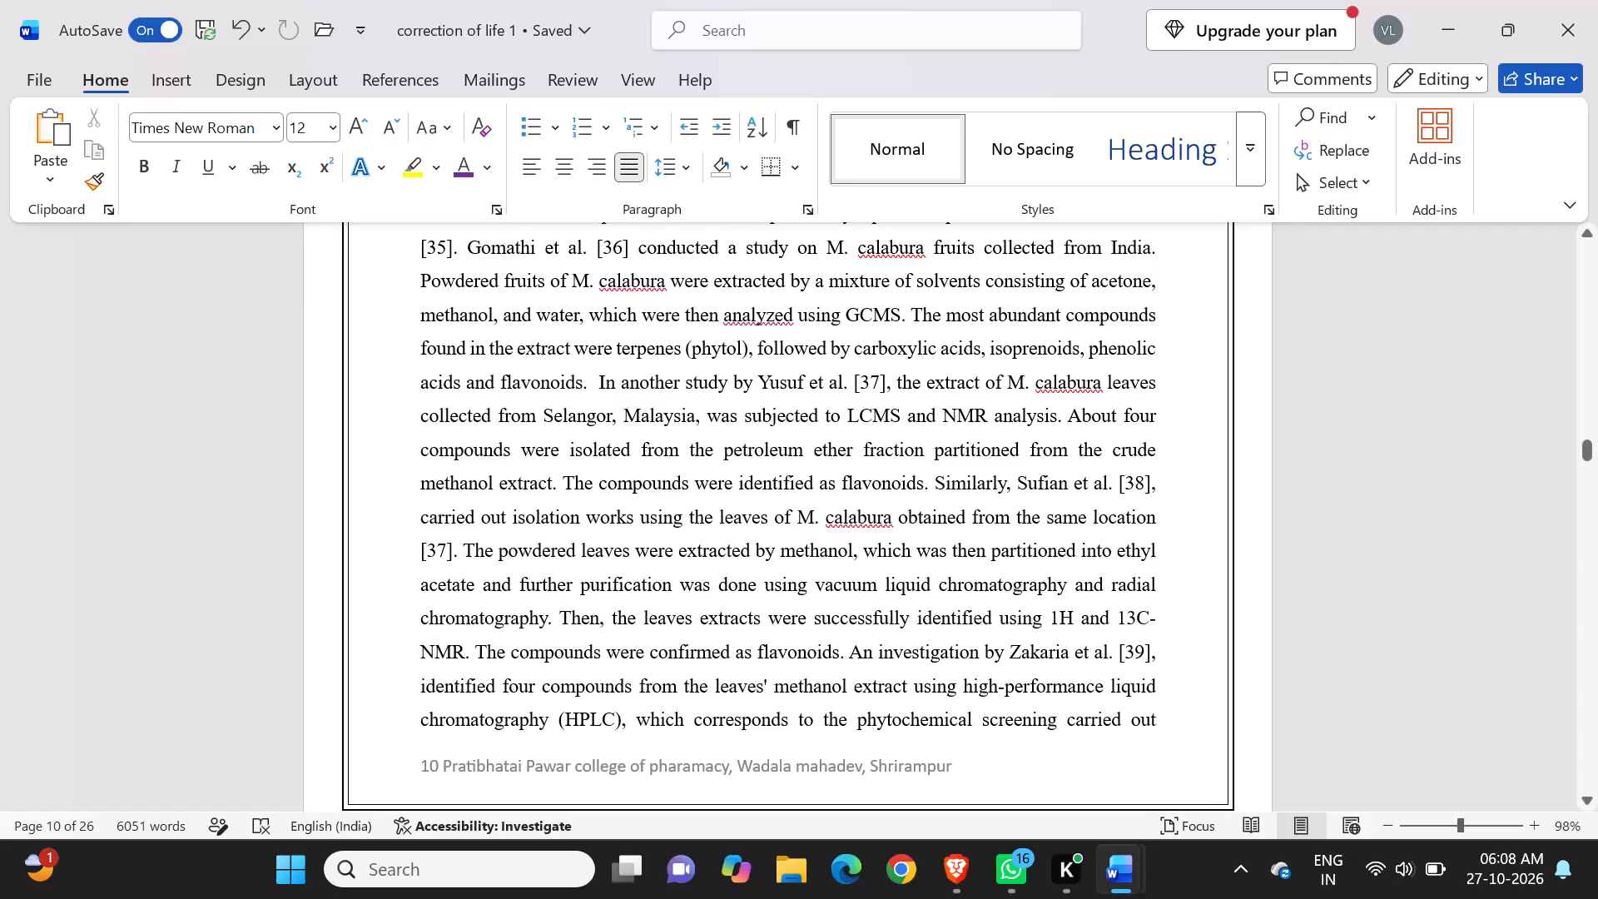
Renumber the citation after "antidiabetic effects" as [19] and the one after "Gomathi et al." as [20].
{"action": "scroll", "coordinate": [1131, 399], "scroll_direction": "up", "scroll_amount": 3}
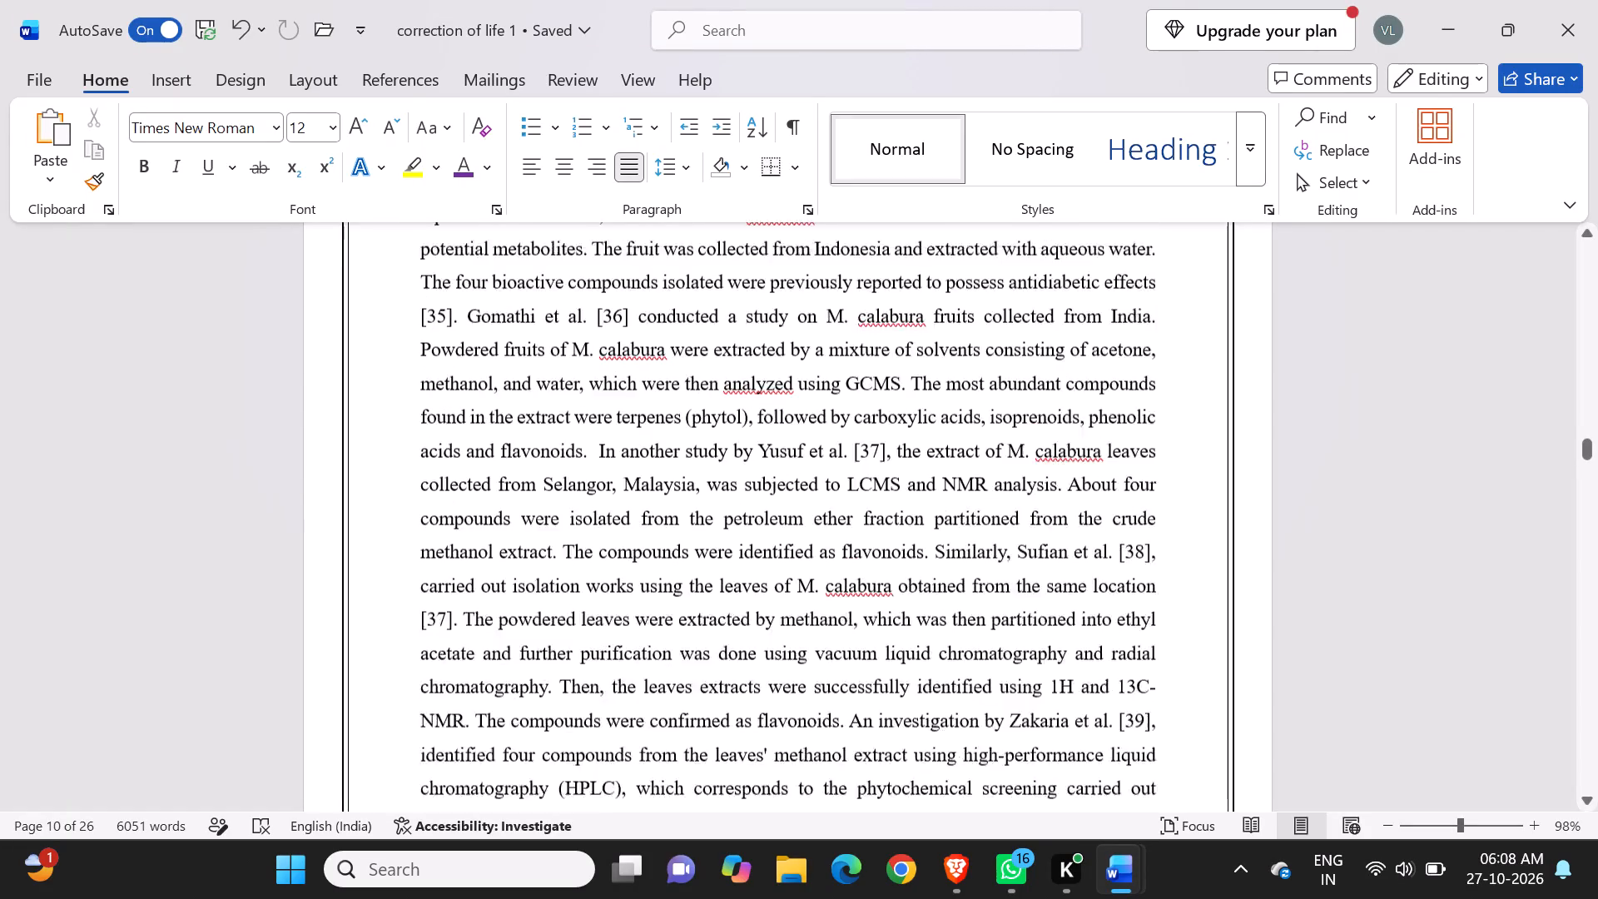
{"action": "scroll", "coordinate": [1131, 399], "scroll_direction": "up", "scroll_amount": 3}
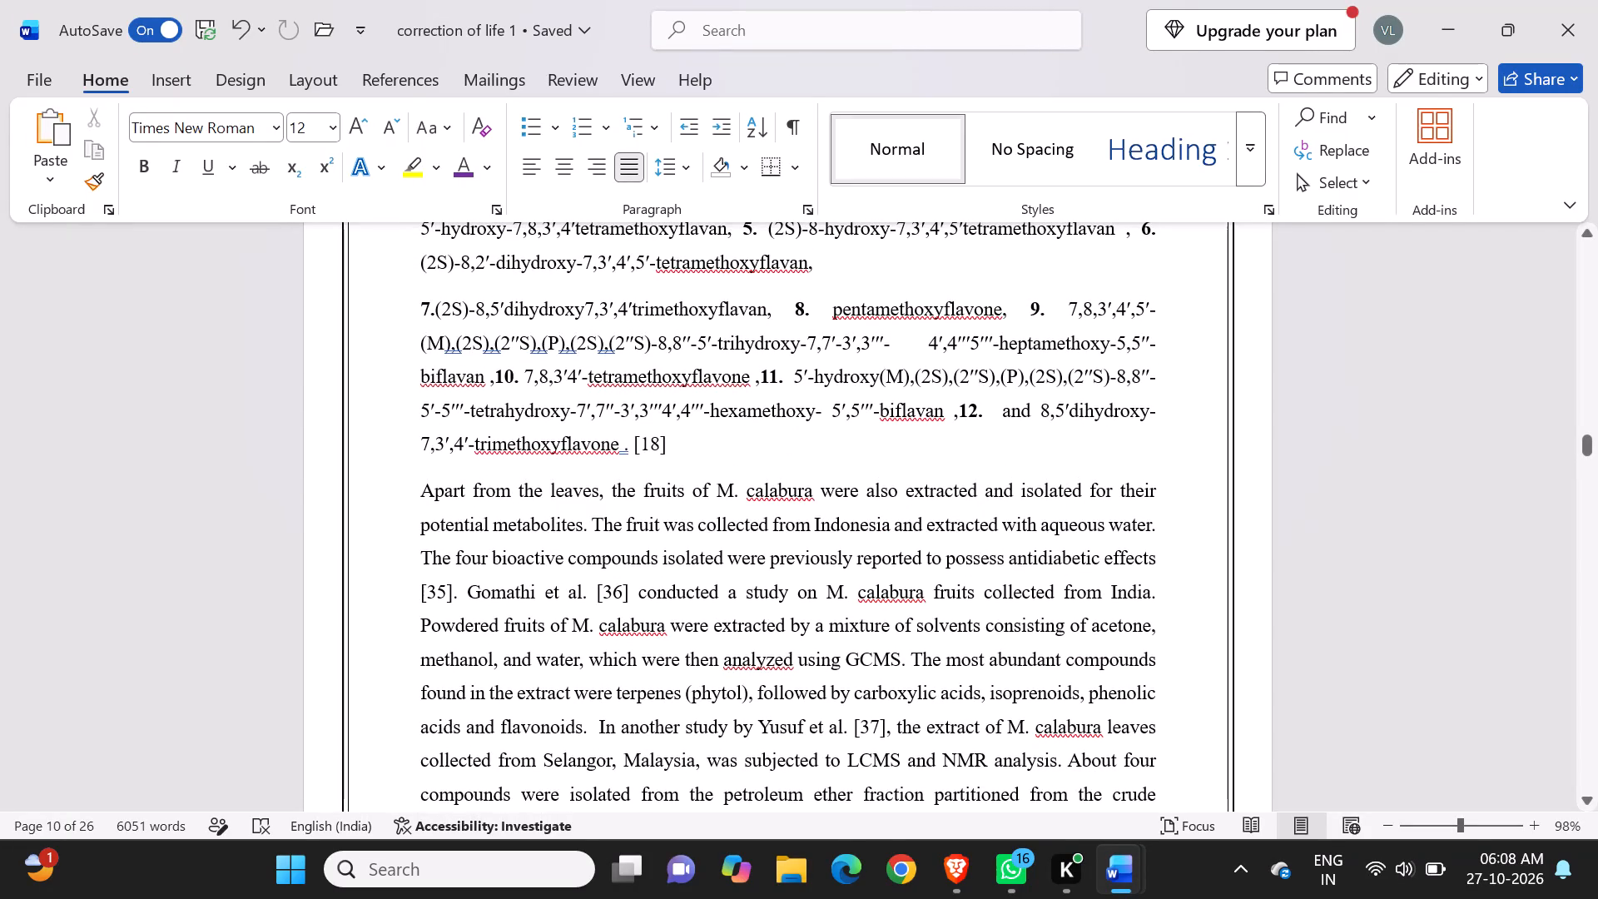
{"action": "scroll", "coordinate": [1131, 395], "scroll_direction": "down", "scroll_amount": 2}
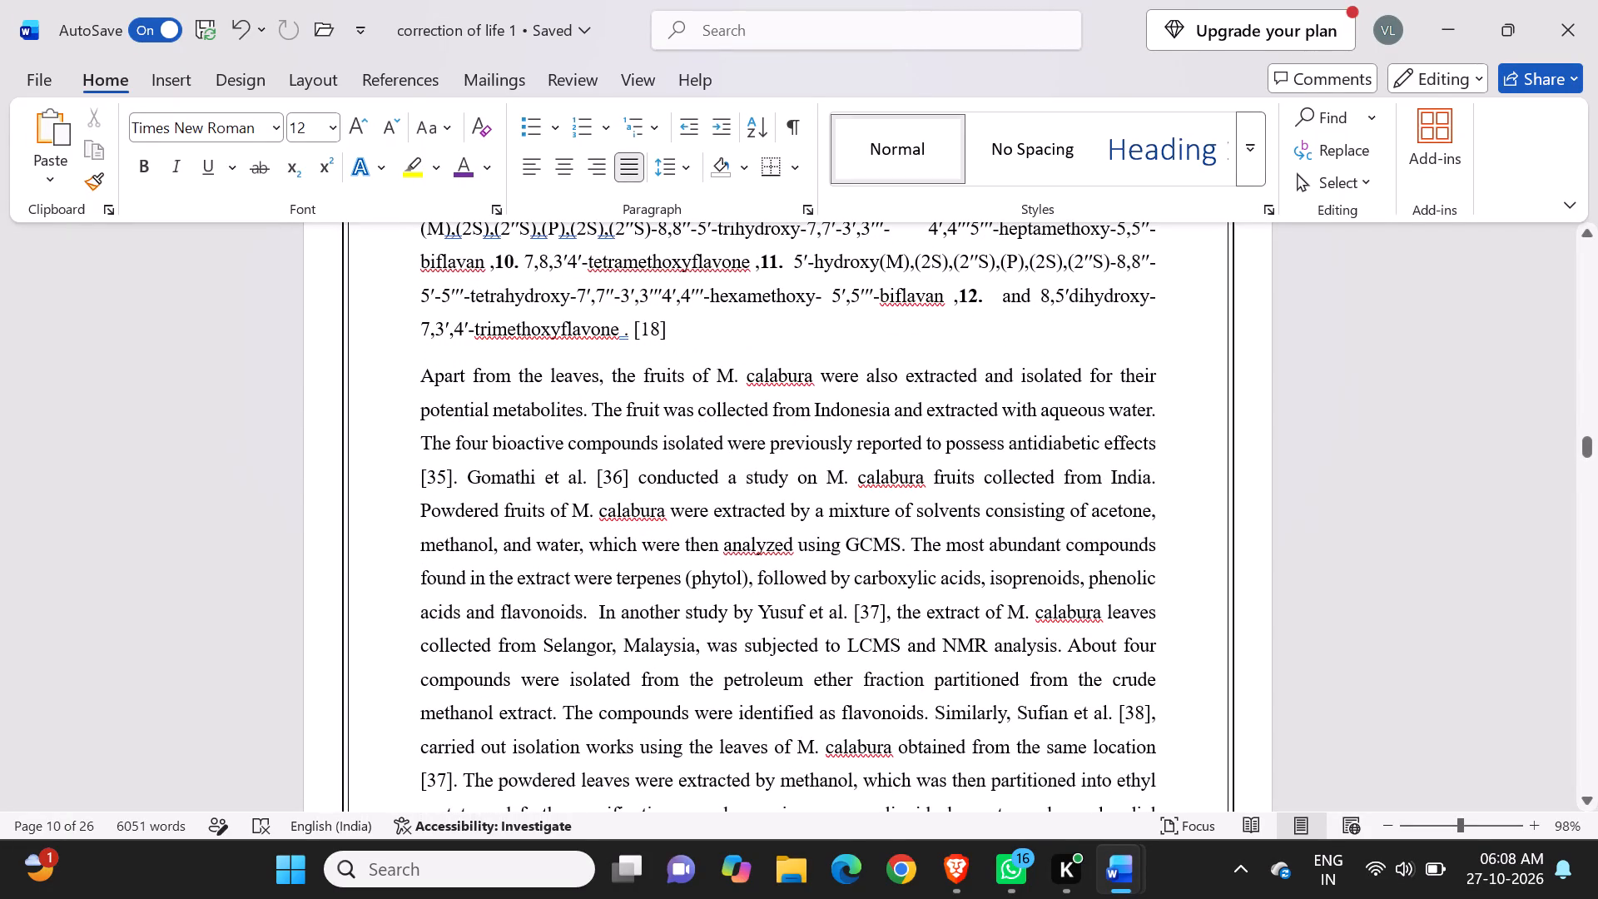
{"action": "left_click", "coordinate": [443, 479]}
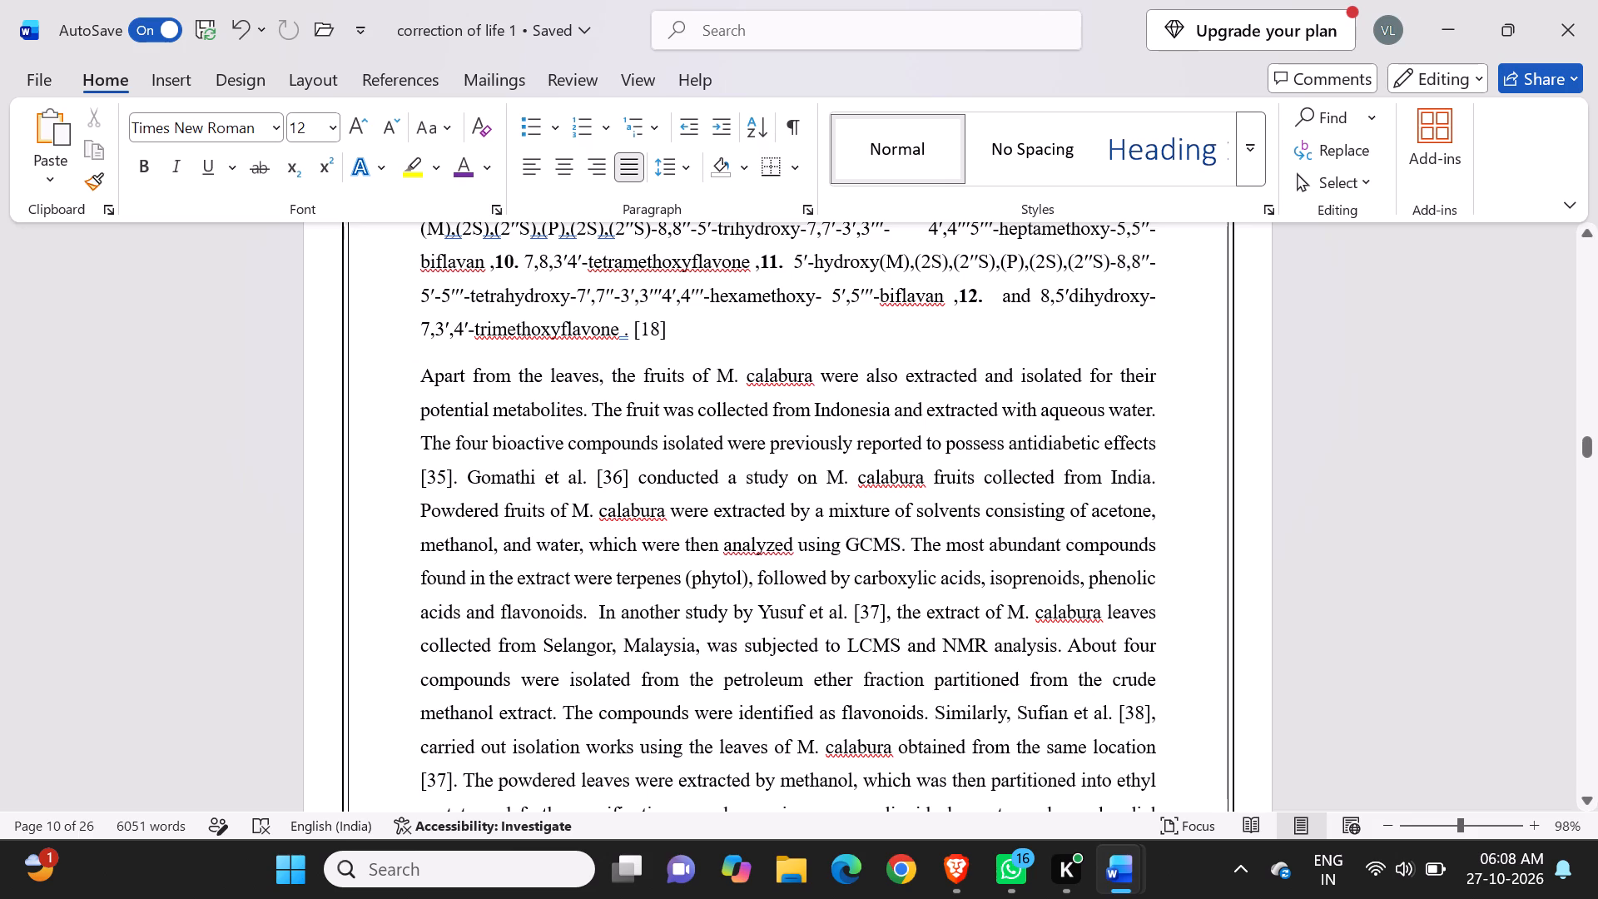
{"action": "key", "text": "BackSpace"}
{"action": "key", "text": "BackSpace"}
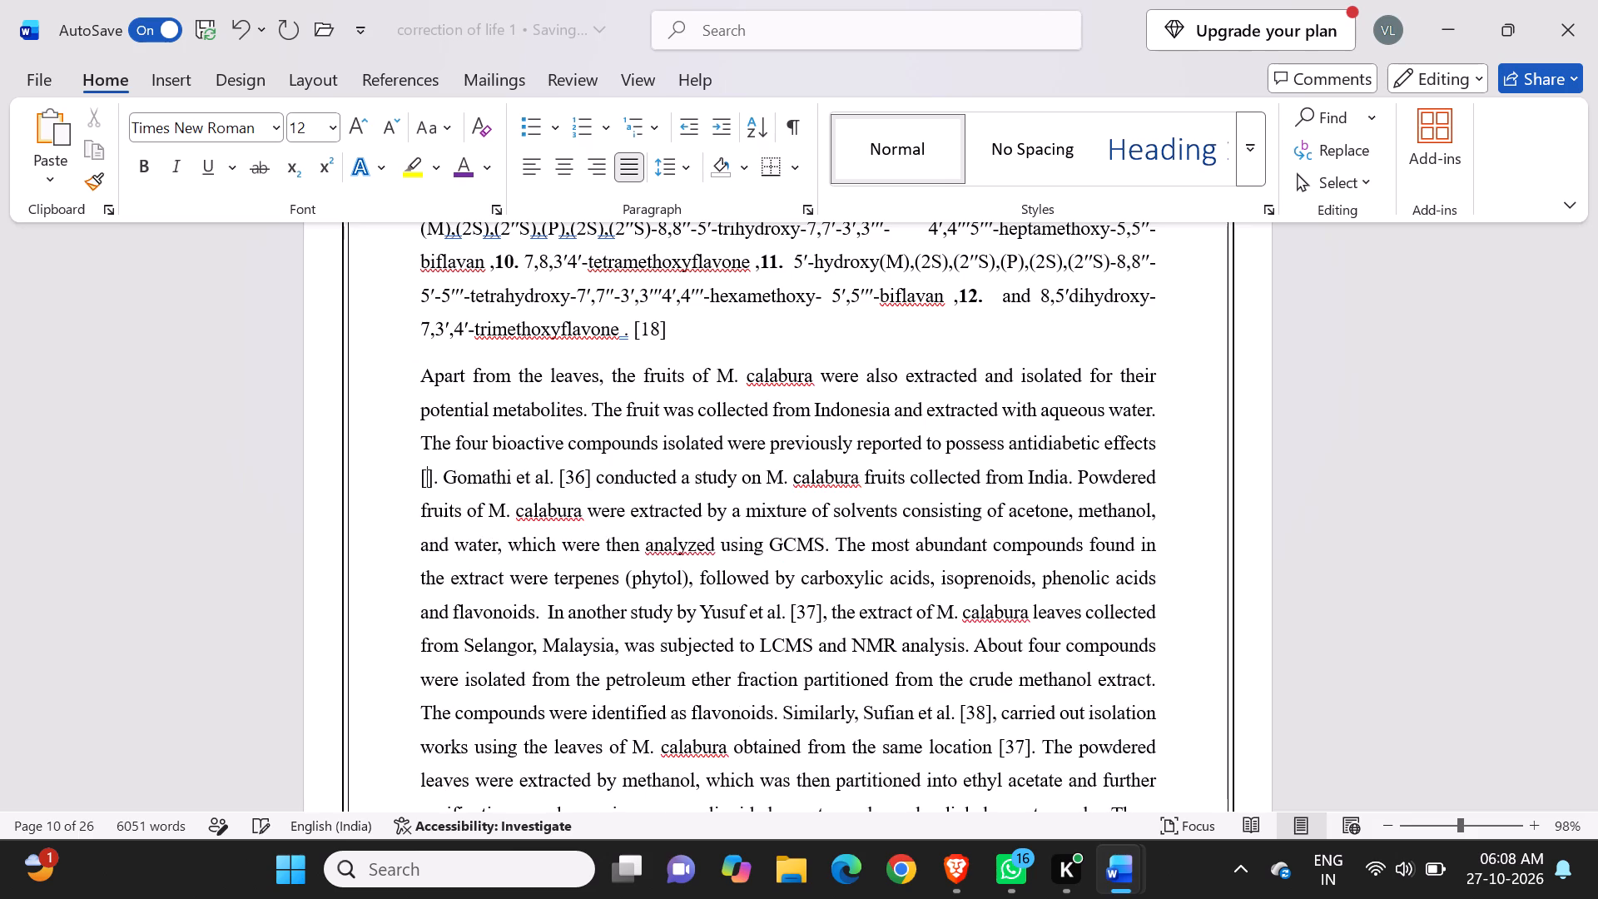
{"action": "type", "text": "19"}
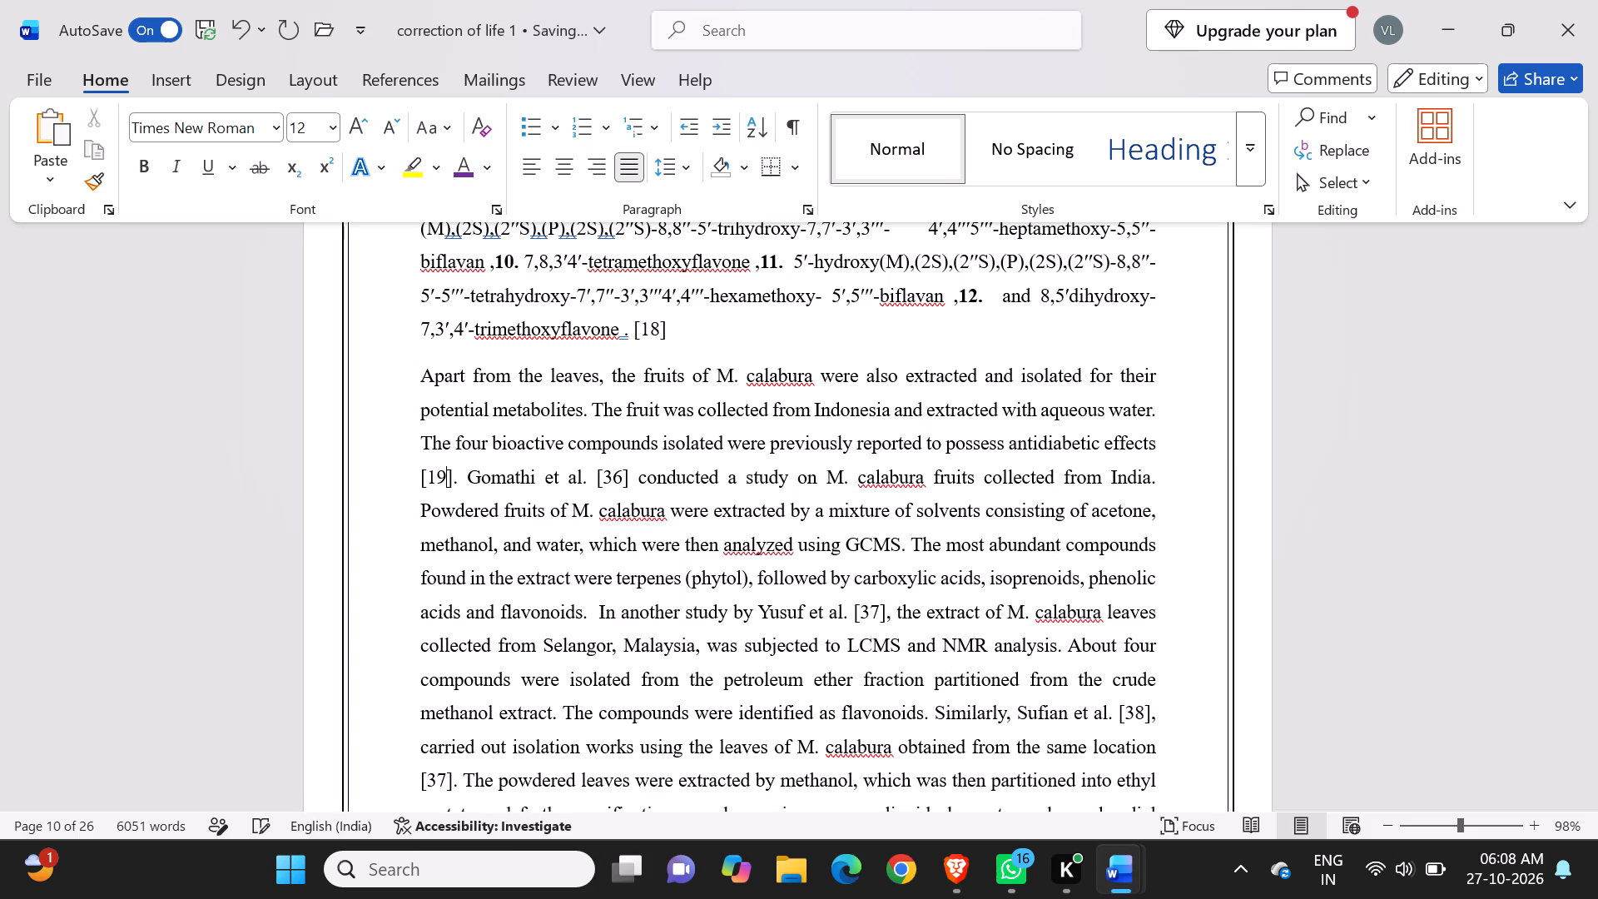
{"action": "left_click", "coordinate": [622, 476]}
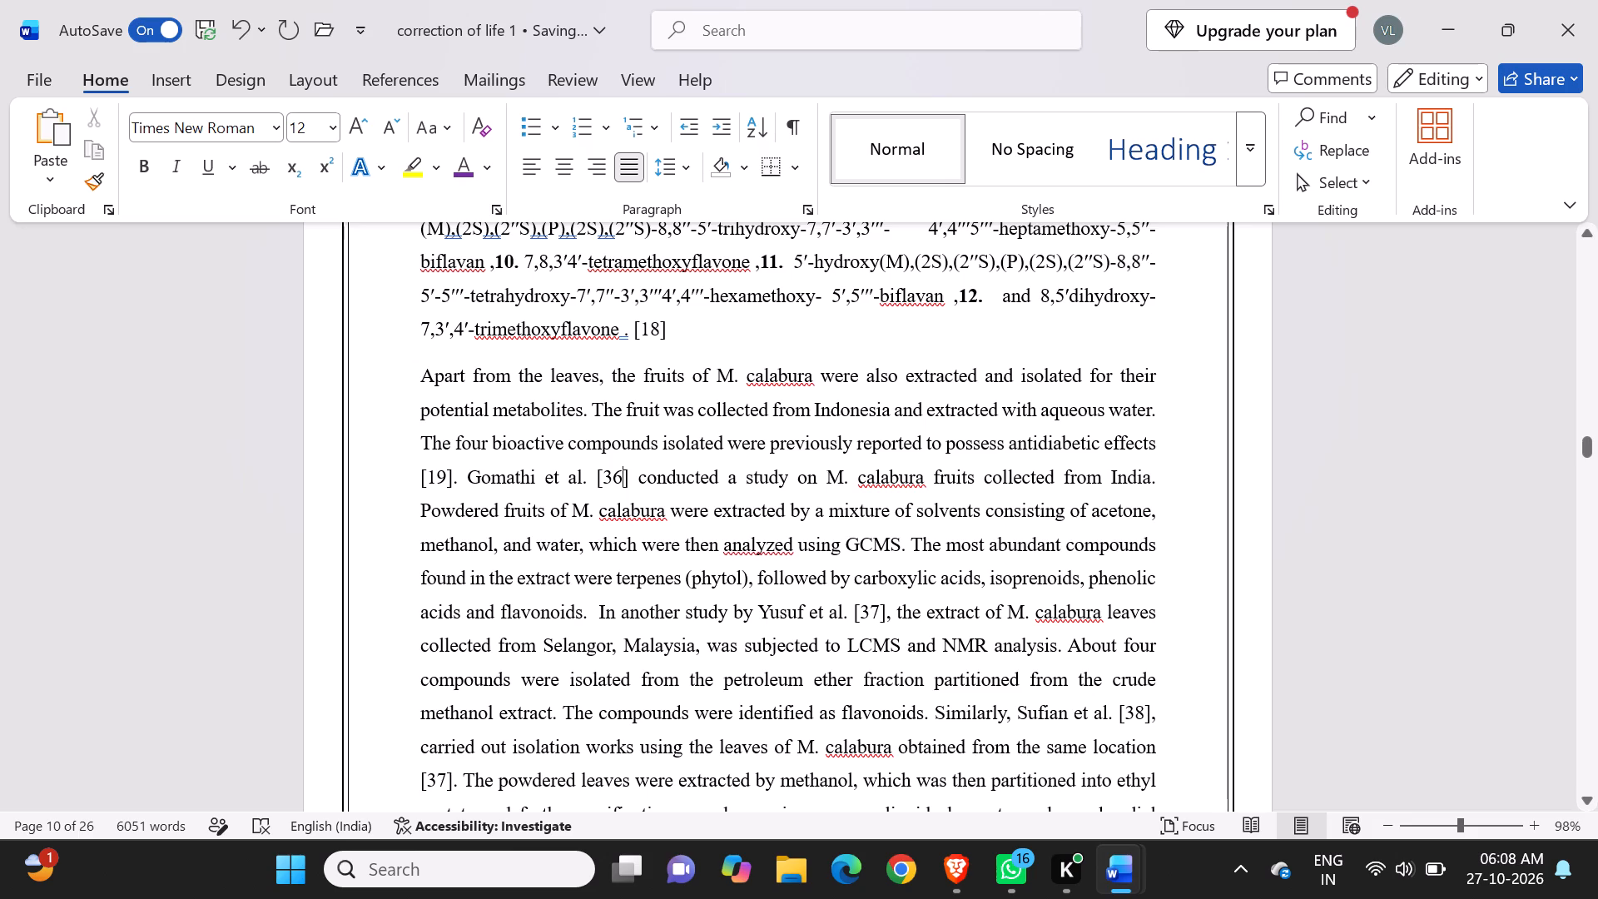
{"action": "key", "text": "BackSpace"}
{"action": "key", "text": "BackSpace"}
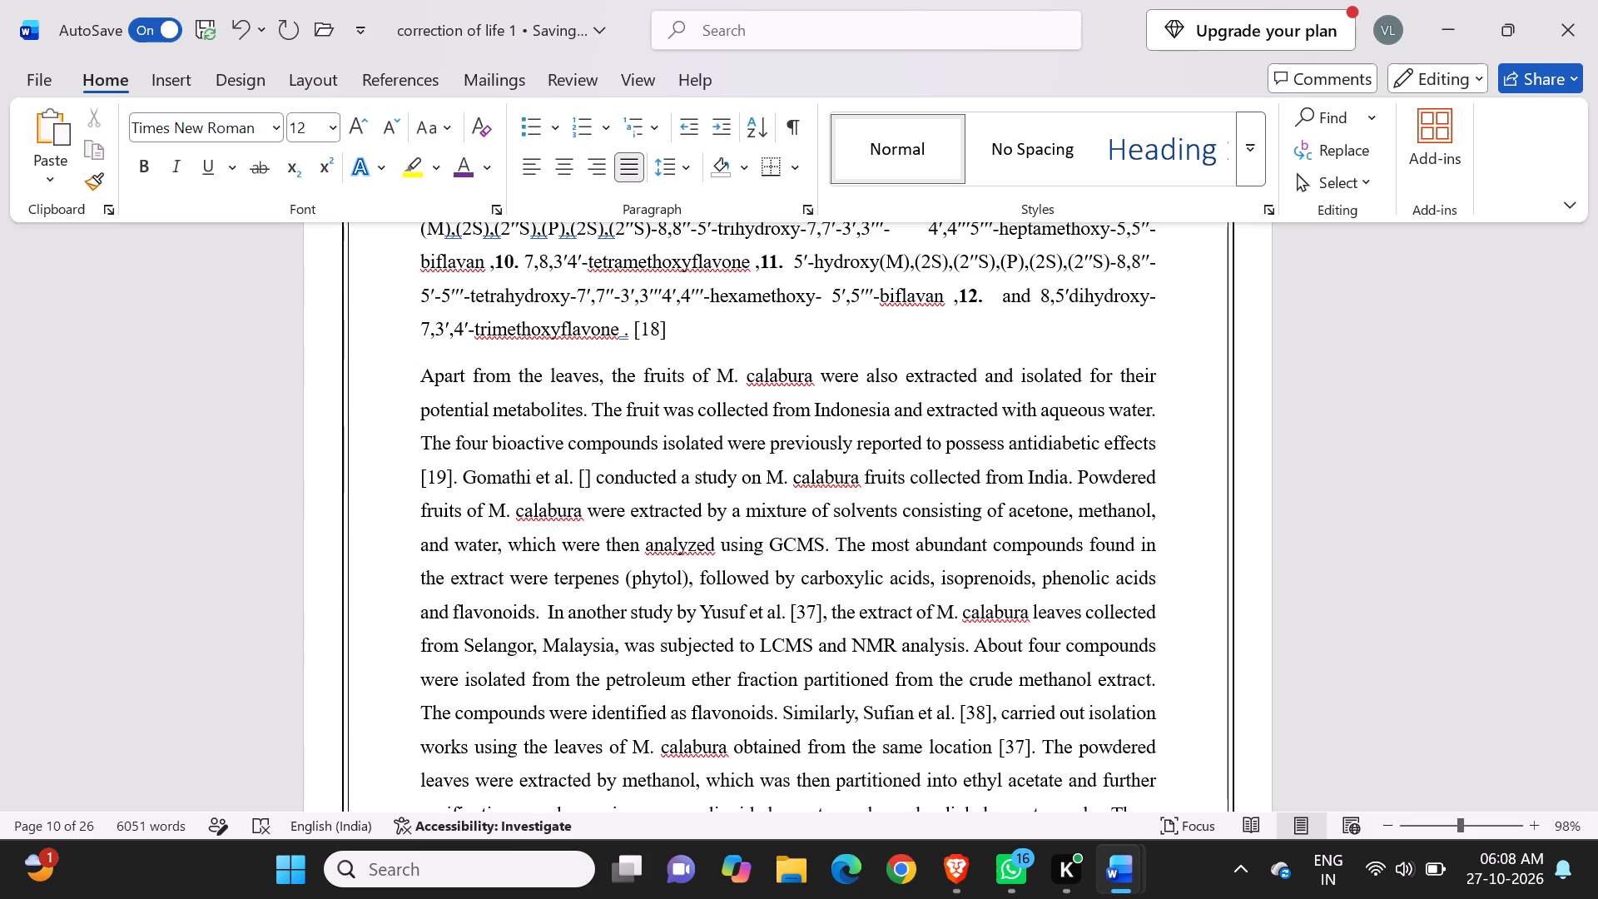
{"action": "type", "text": "20"}
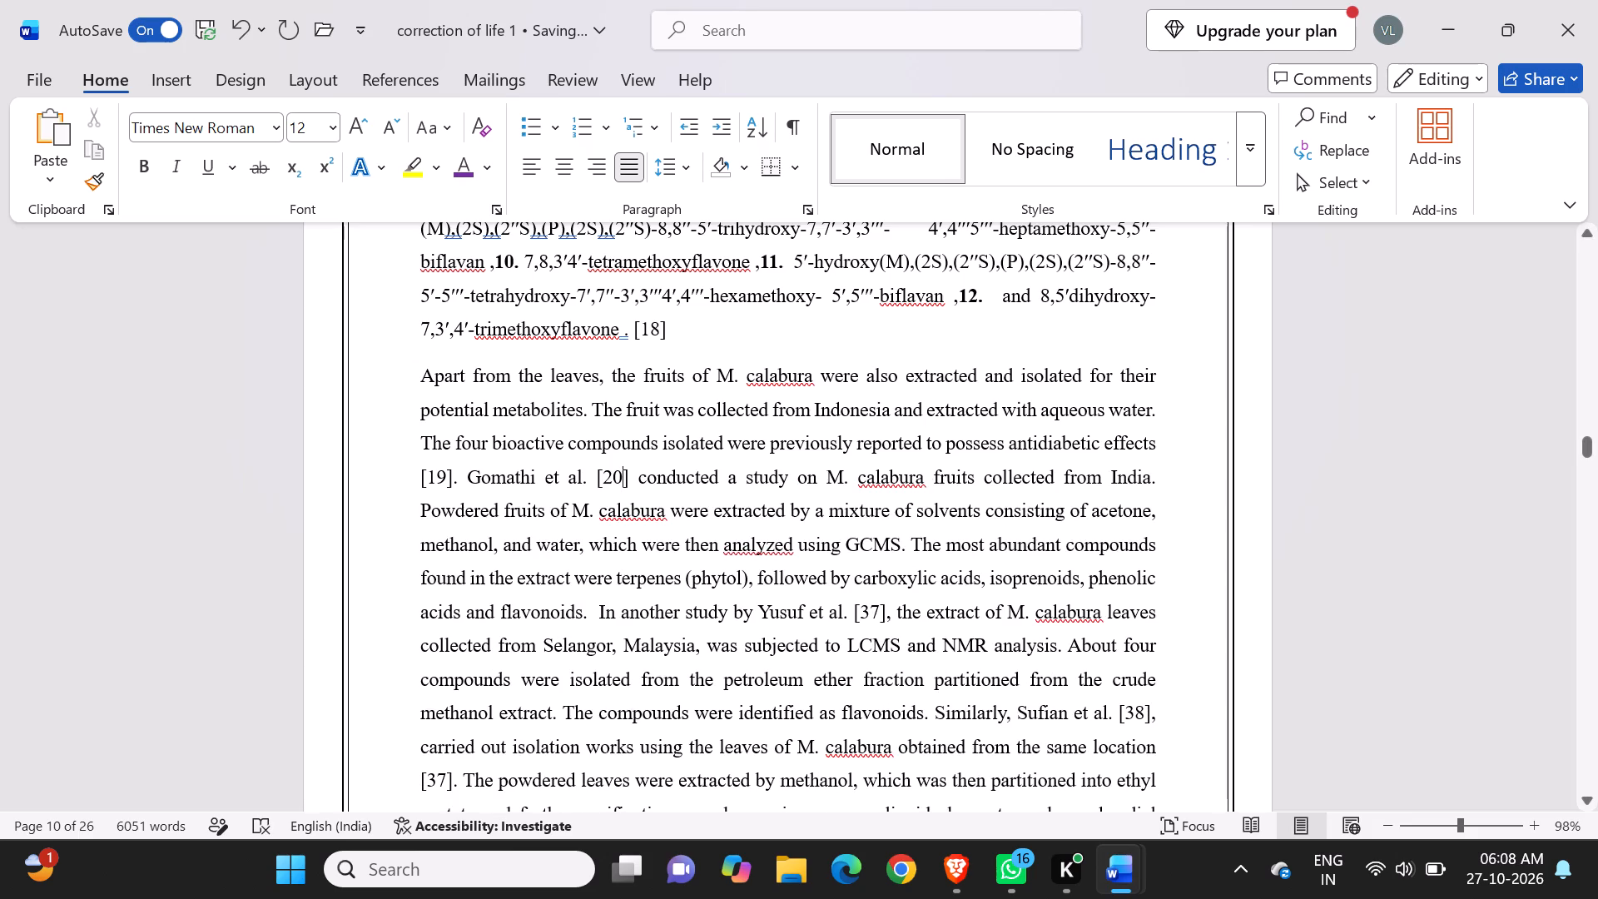
Renumber the citations after "Yusuf et al." and after "obtained from the same location" both as [21].
{"action": "left_click_drag", "start_coordinate": [875, 603], "coordinate": [883, 611]}
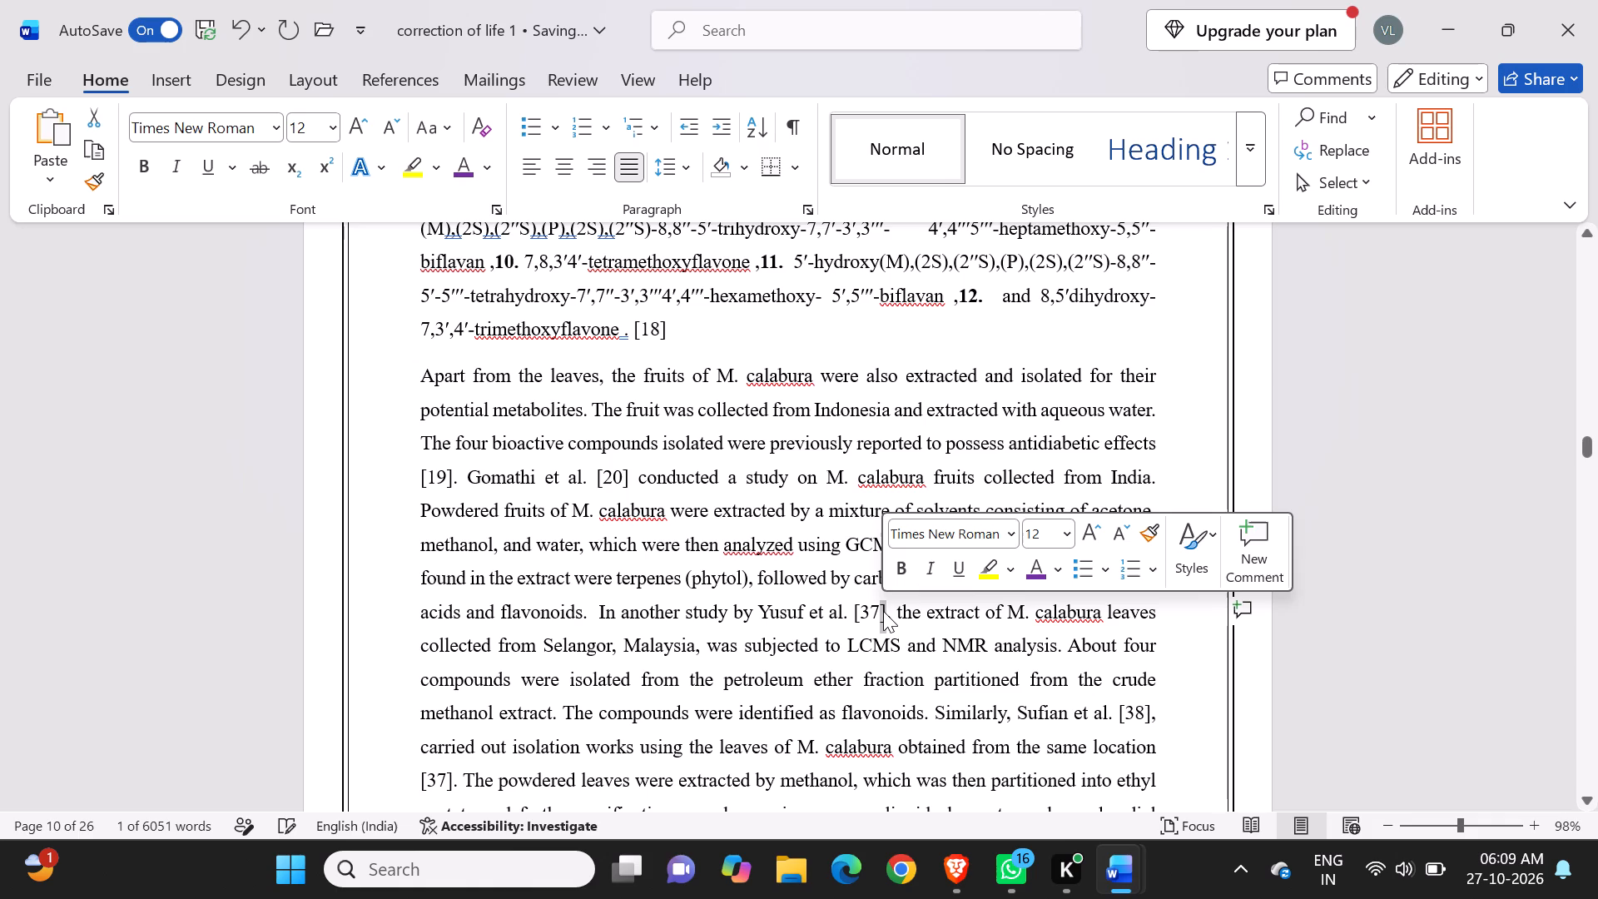
{"action": "left_click", "coordinate": [883, 611]}
{"action": "left_click", "coordinate": [881, 613]}
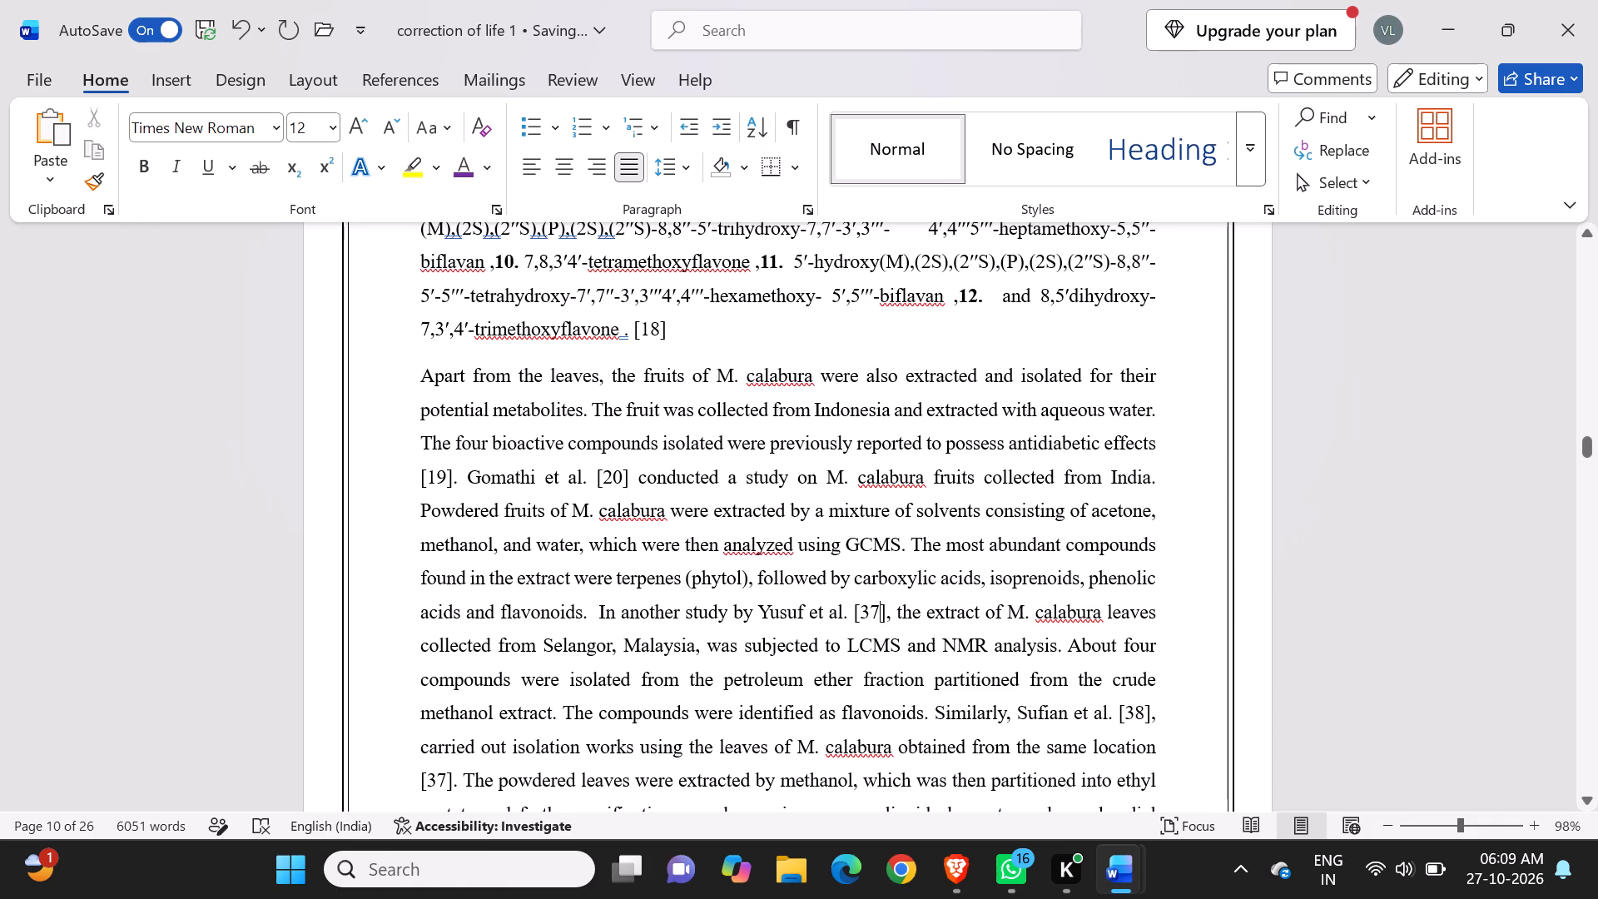
{"action": "key", "text": "BackSpace"}
{"action": "key", "text": "BackSpace"}
{"action": "type", "text": "21"}
{"action": "left_click", "coordinate": [442, 781]}
{"action": "key", "text": "BackSpace"}
{"action": "key", "text": "BackSpace"}
{"action": "type", "text": "21"}
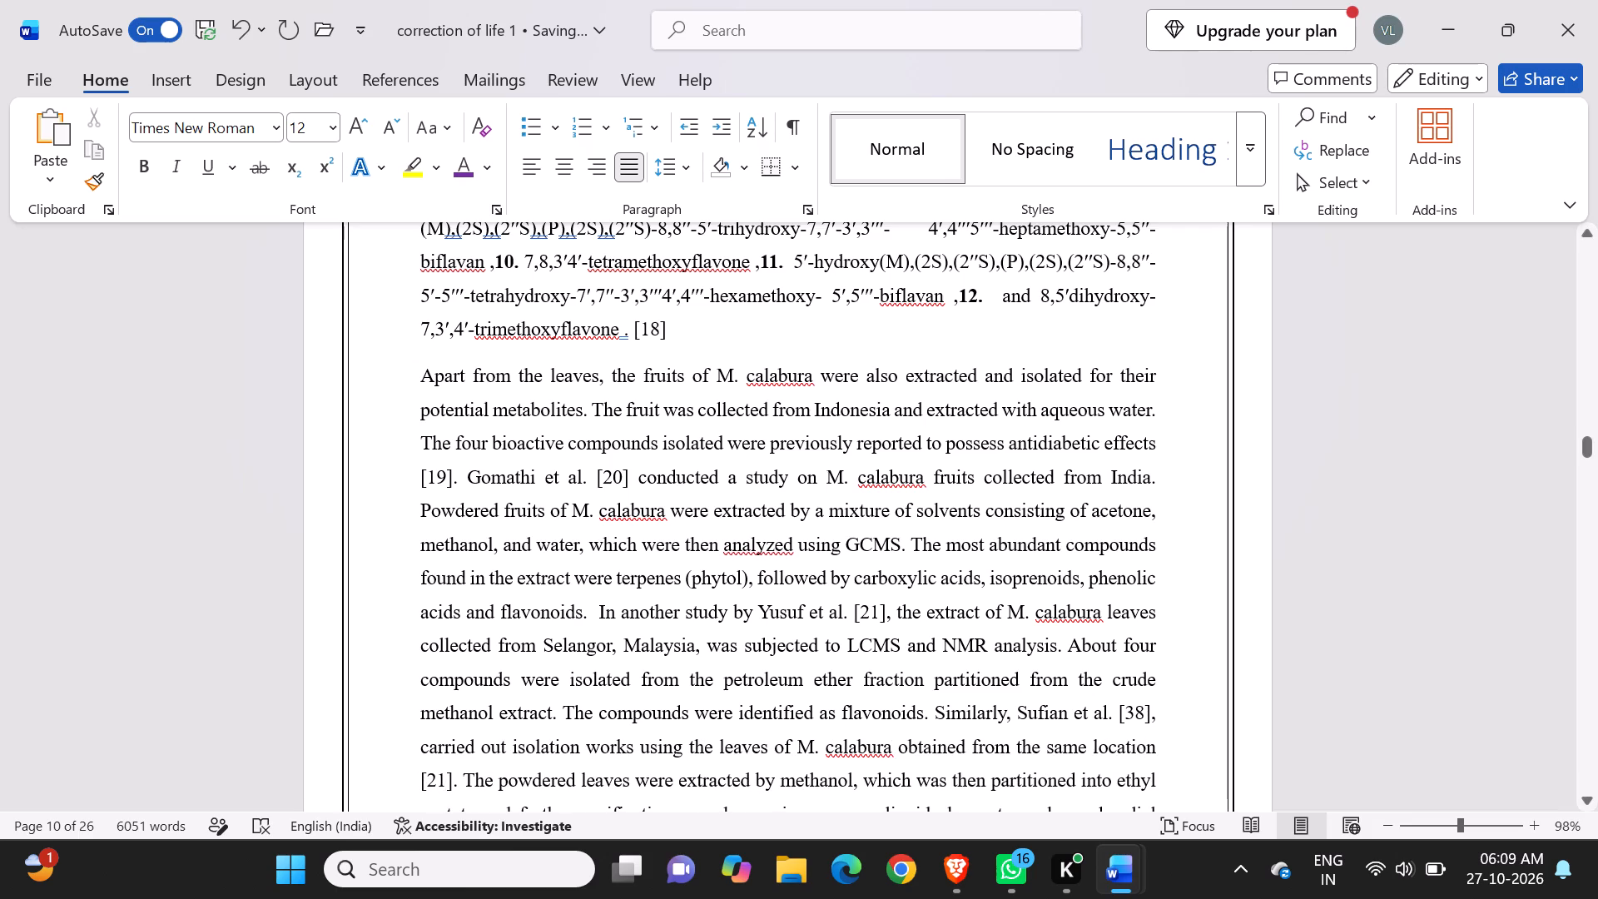
Go to the reference list and place the insertion point below reference [18].
{"action": "scroll", "coordinate": [665, 636], "scroll_direction": "down", "scroll_amount": 18}
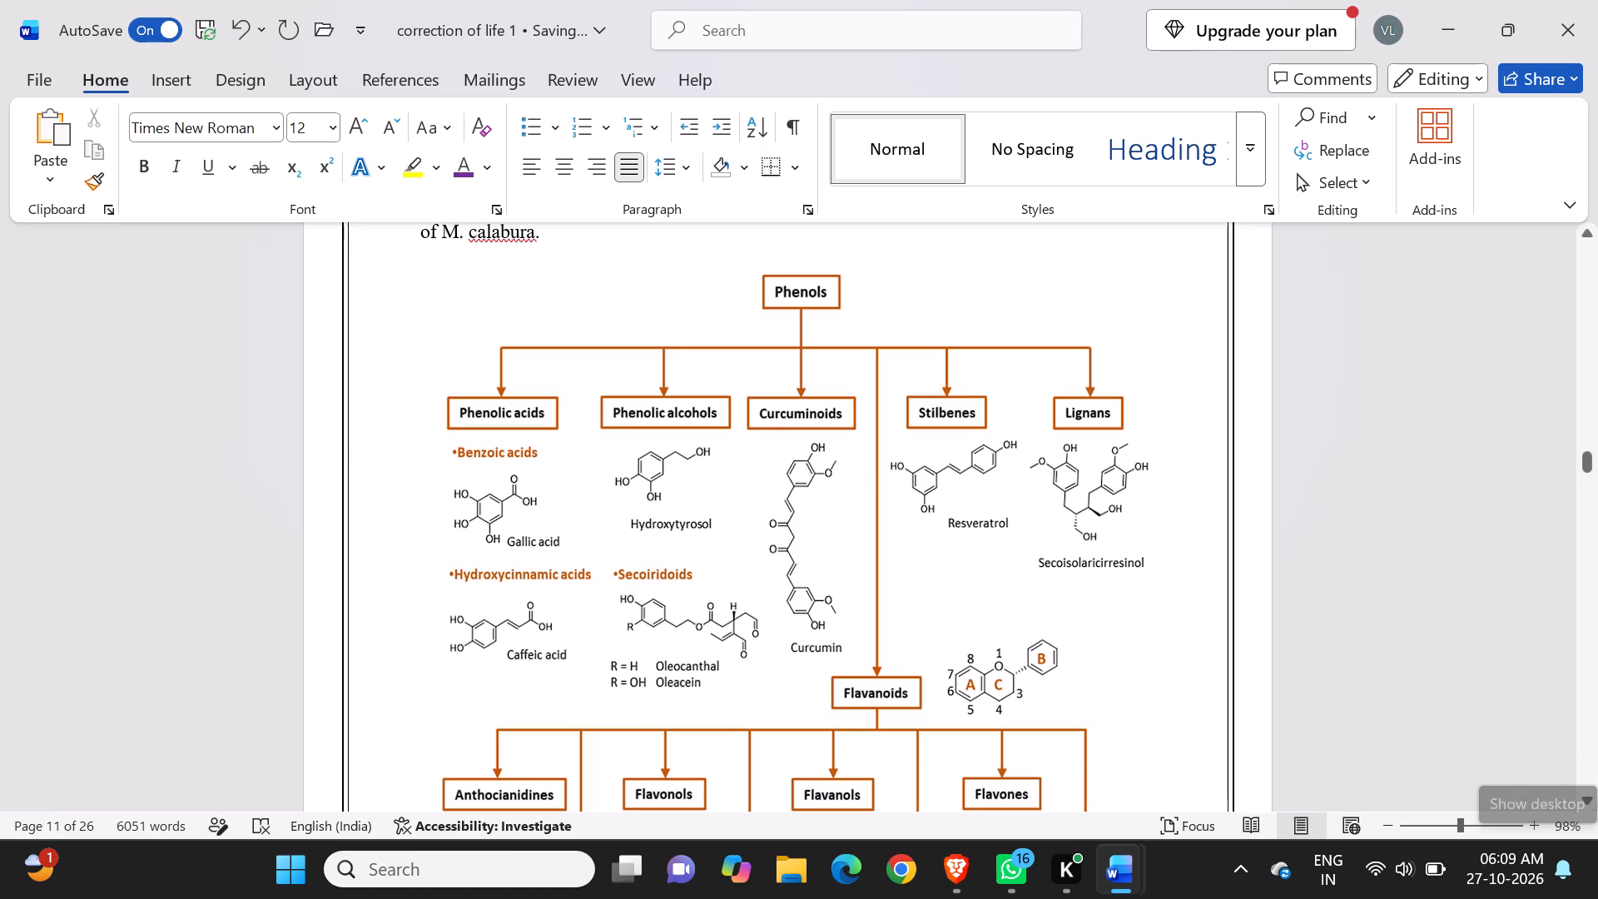
{"action": "scroll", "coordinate": [1576, 718], "scroll_direction": "up", "scroll_amount": 6}
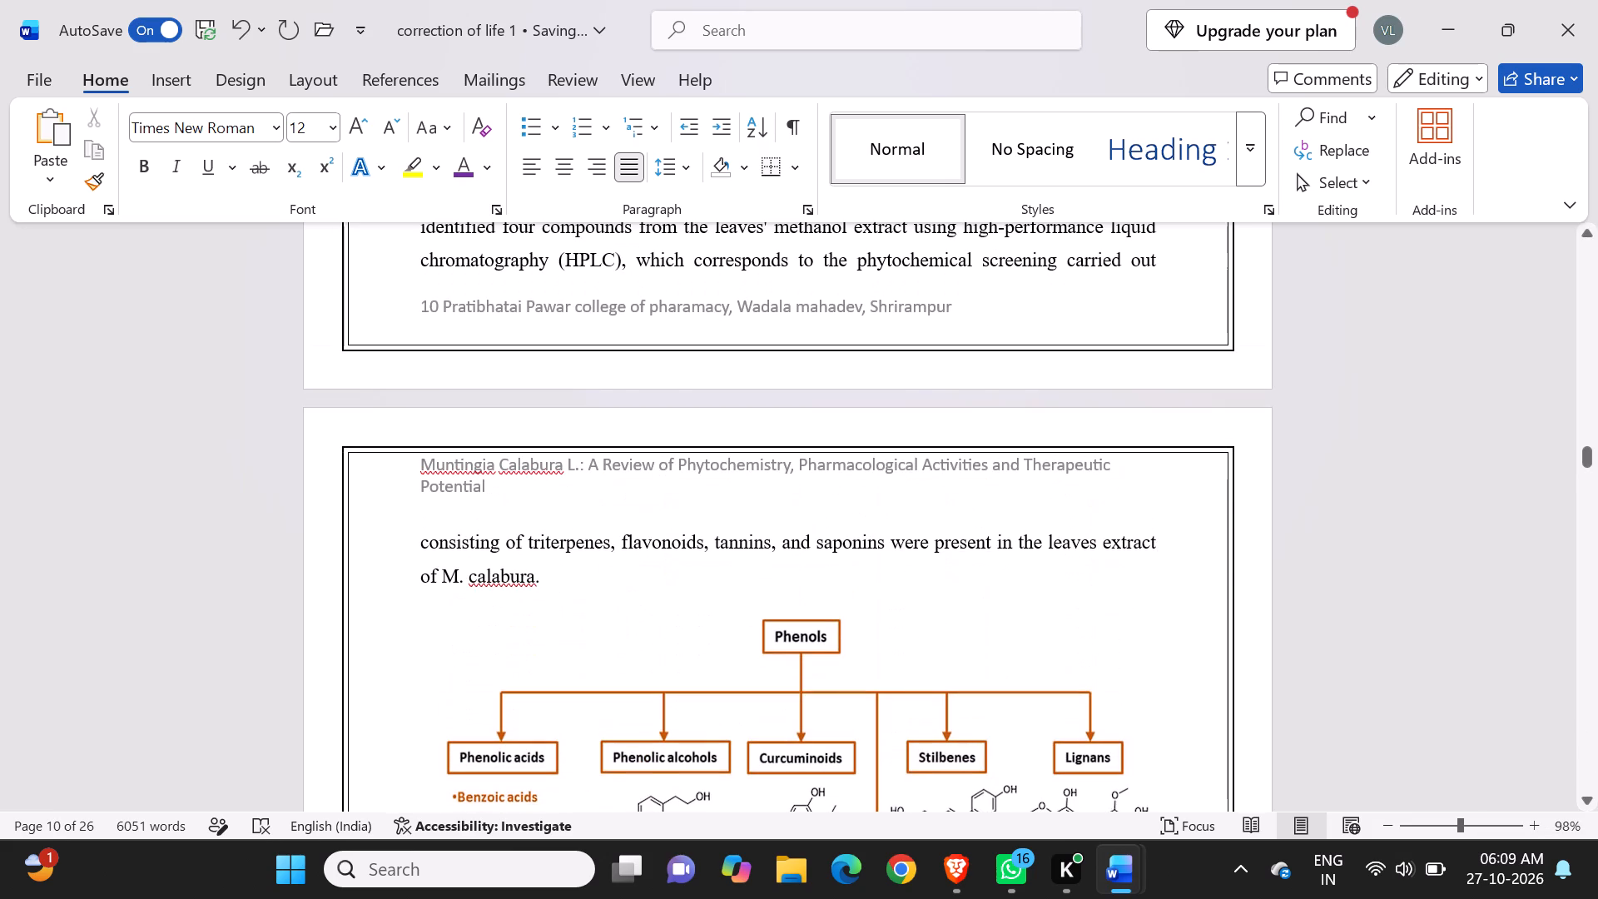
{"action": "scroll", "coordinate": [1576, 718], "scroll_direction": "up", "scroll_amount": 2}
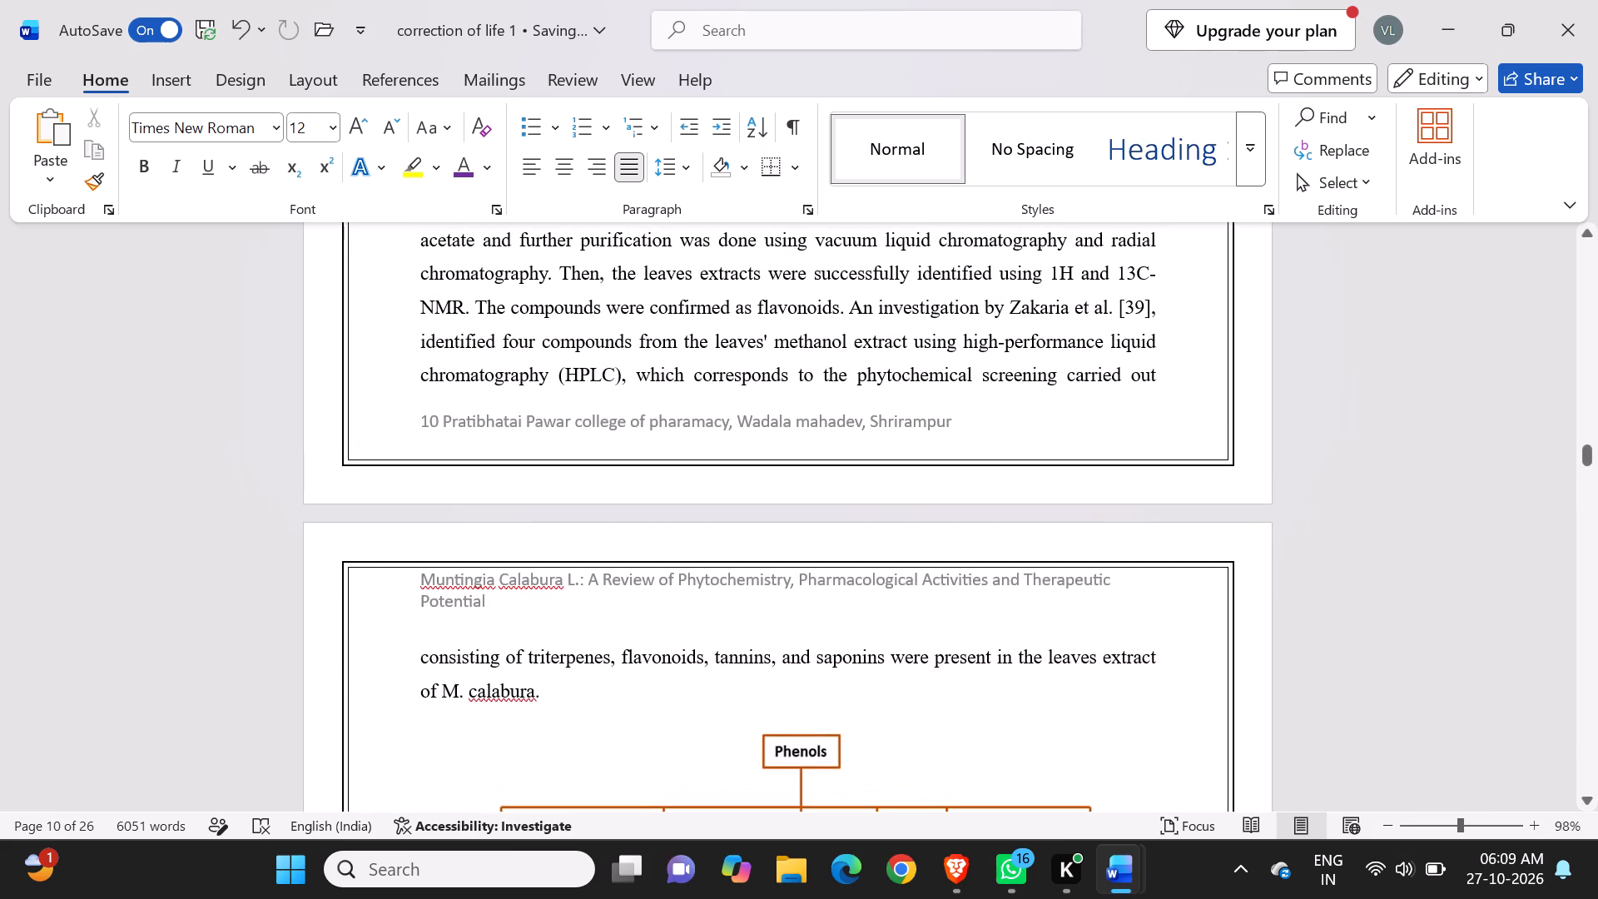
{"action": "scroll", "coordinate": [1576, 718], "scroll_direction": "up", "scroll_amount": 3}
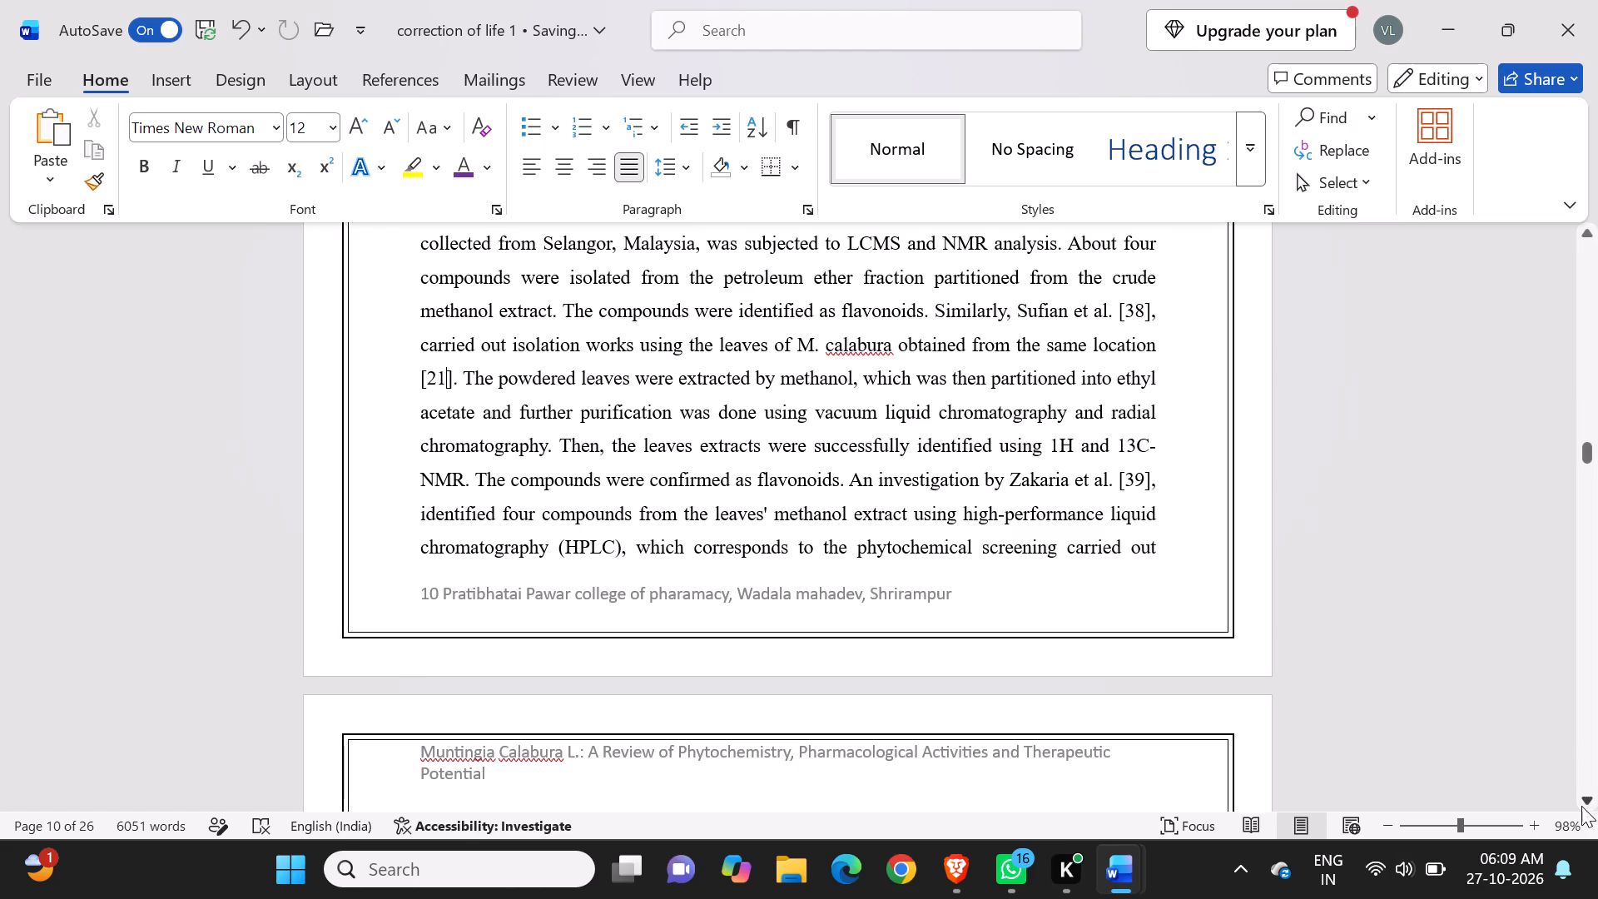
{"action": "left_click", "coordinate": [1589, 771]}
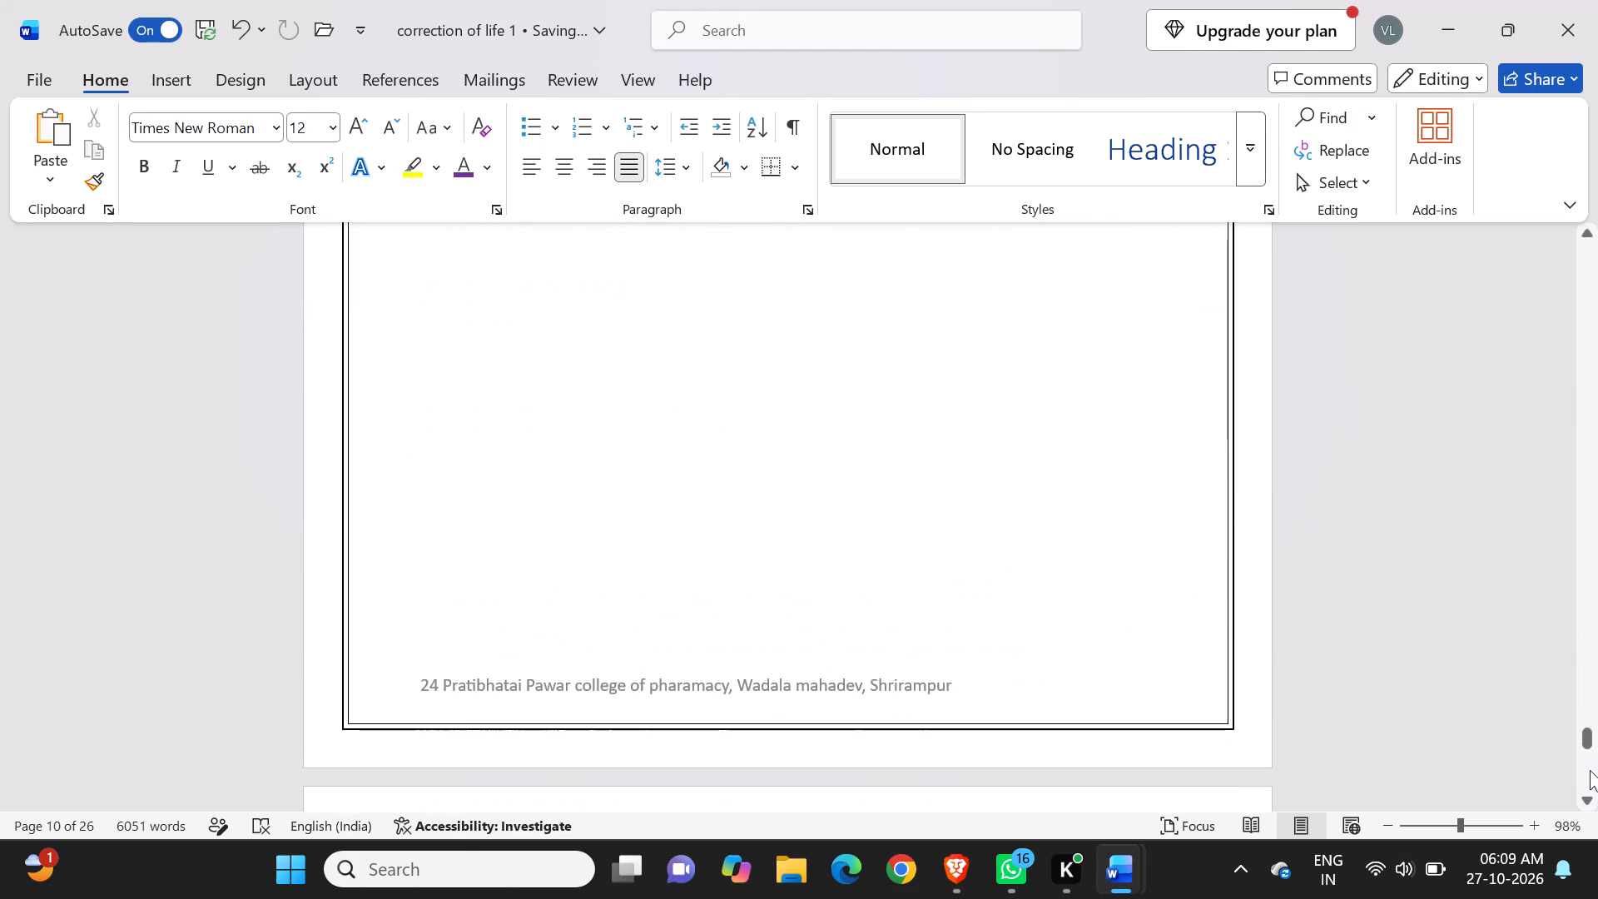
{"action": "scroll", "coordinate": [1590, 767], "scroll_direction": "up", "scroll_amount": 11}
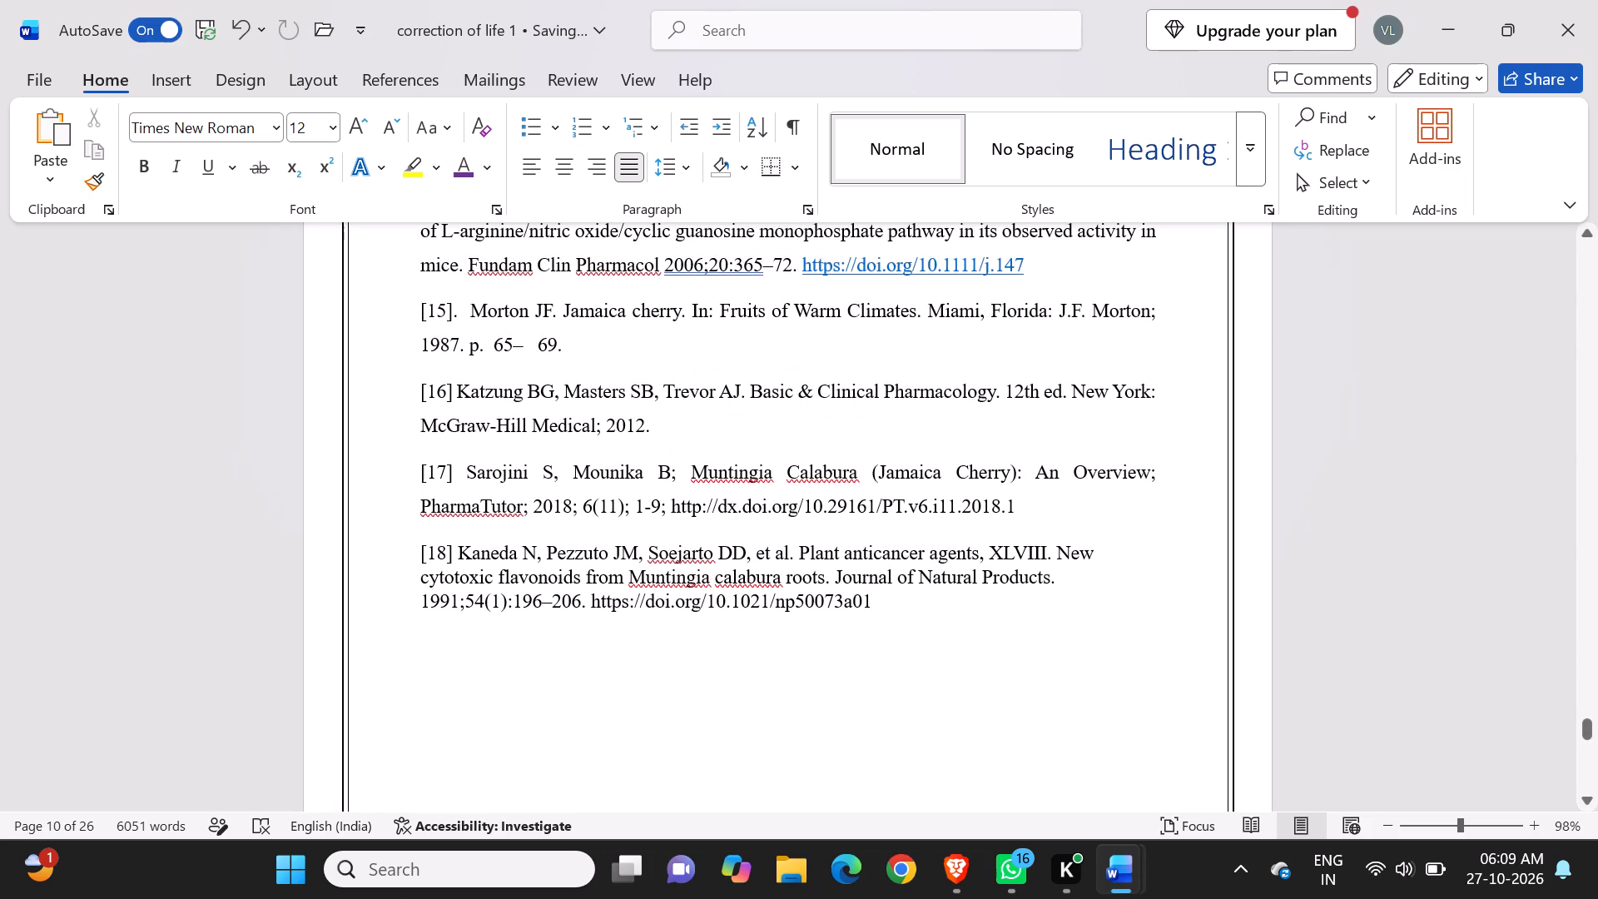
{"action": "left_click", "coordinate": [427, 629]}
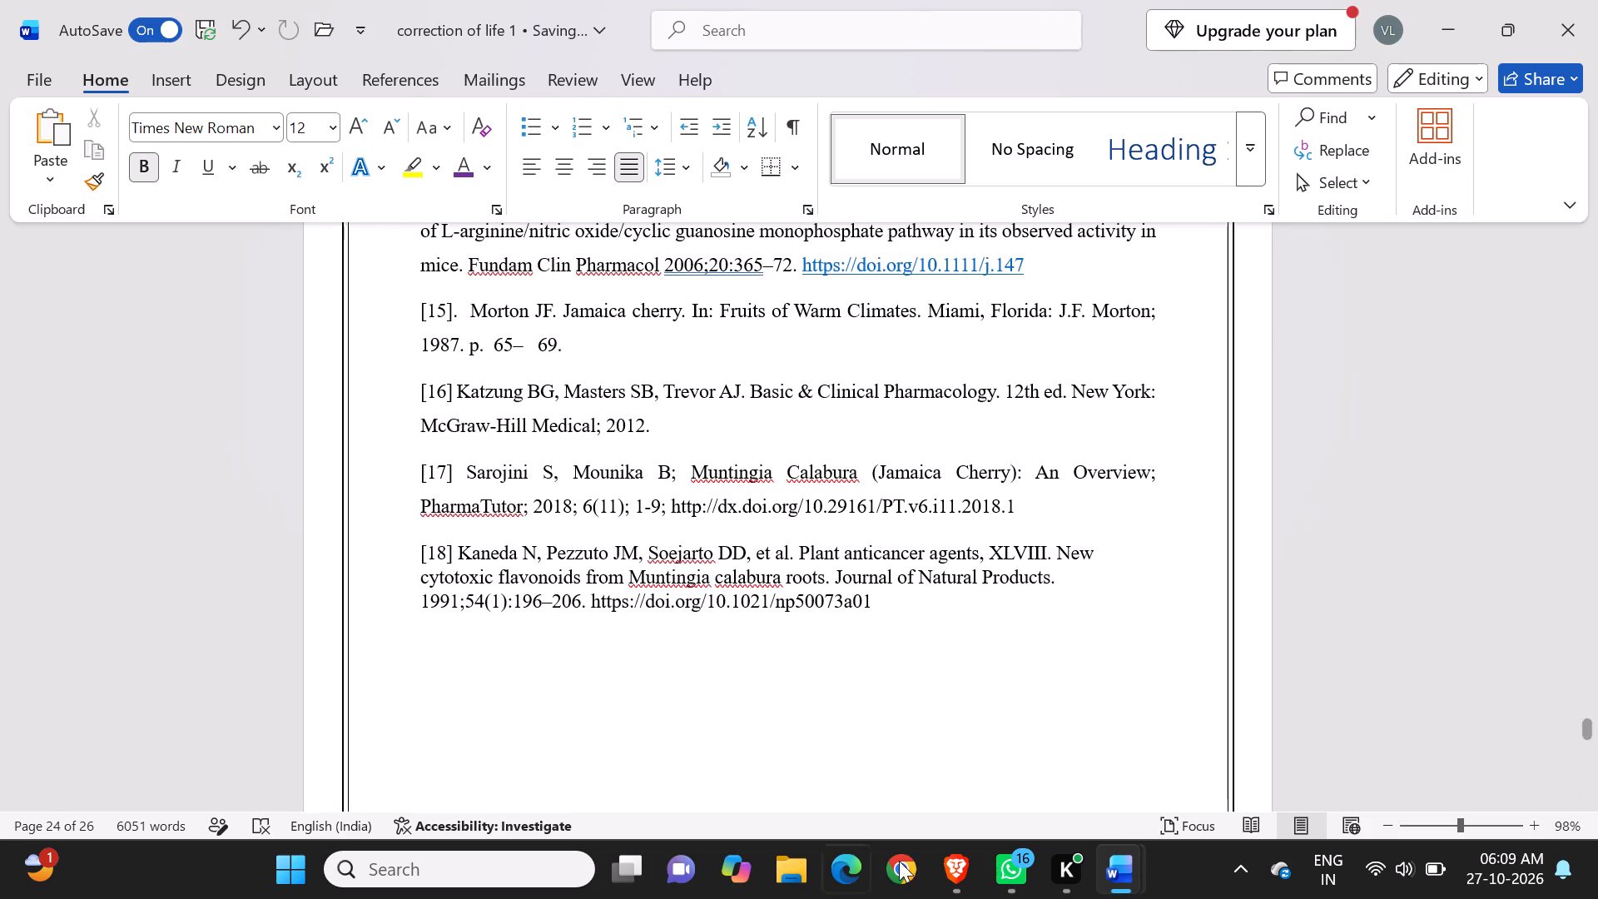
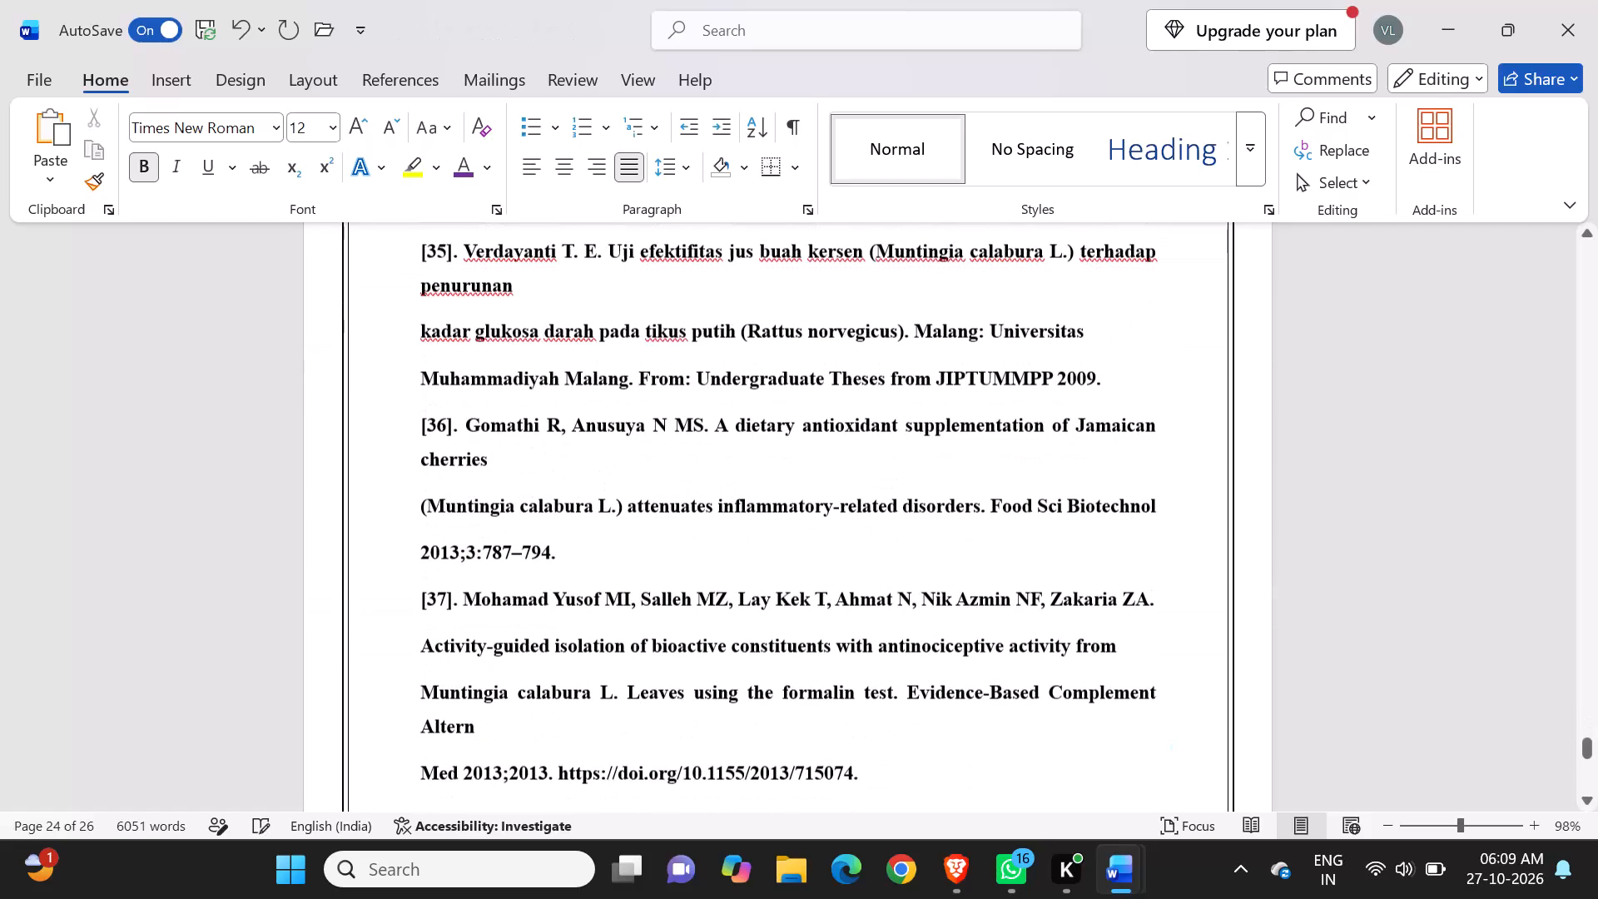
Renumber the Verdayanti reference in the reference list as [19].
{"action": "scroll", "coordinate": [1168, 747], "scroll_direction": "up", "scroll_amount": 5}
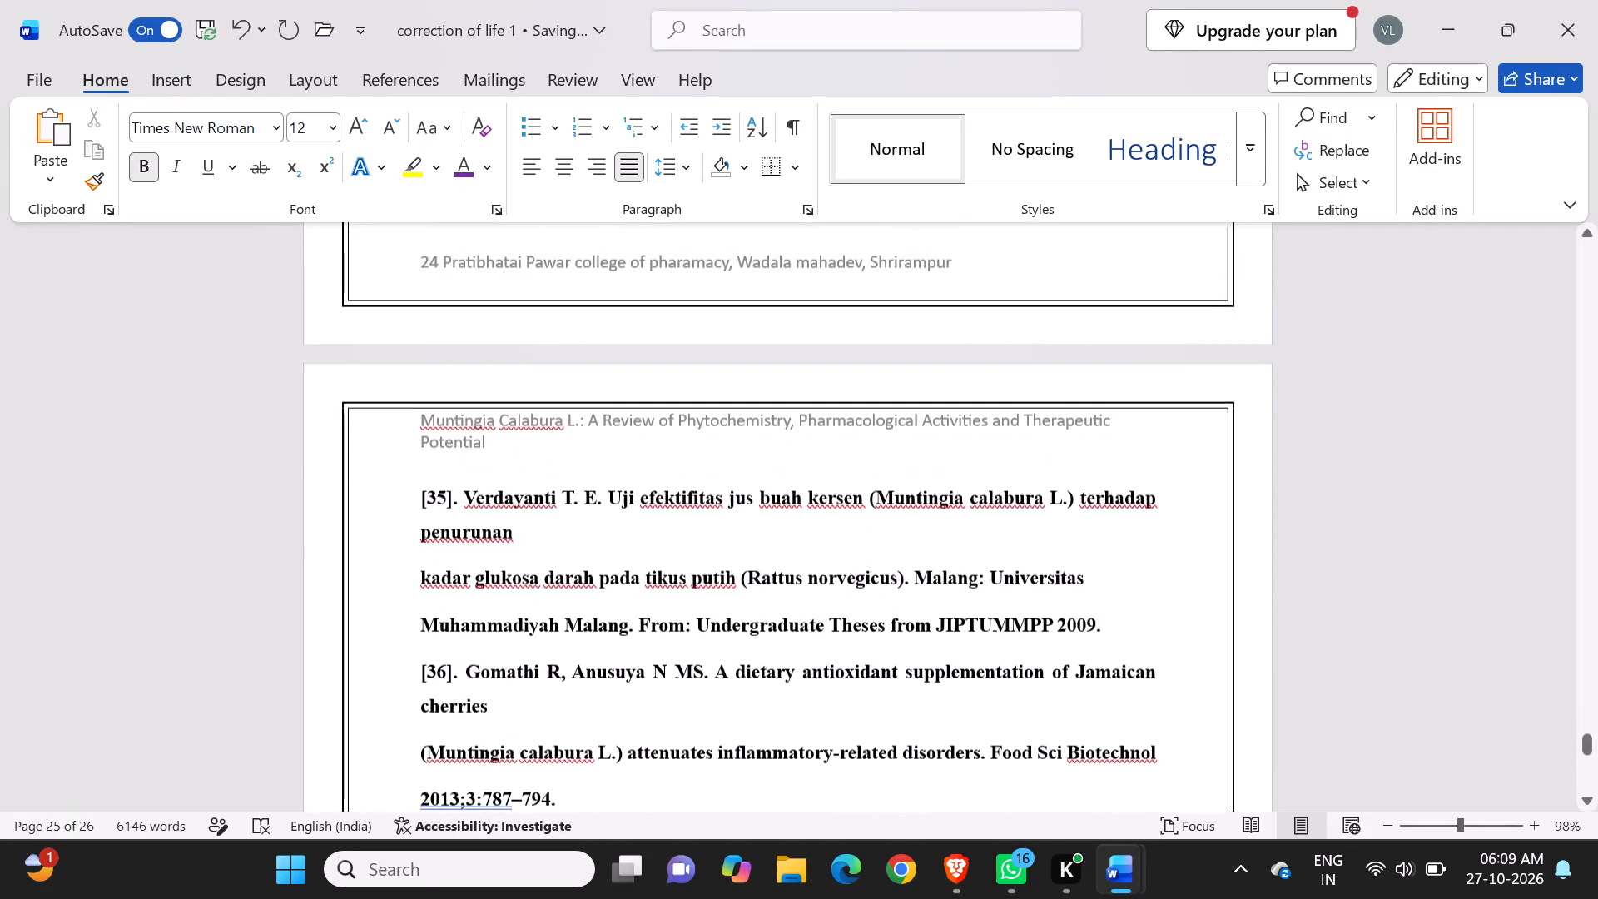
{"action": "scroll", "coordinate": [1169, 743], "scroll_direction": "up", "scroll_amount": 6}
{"action": "scroll", "coordinate": [1232, 577], "scroll_direction": "up", "scroll_amount": 4}
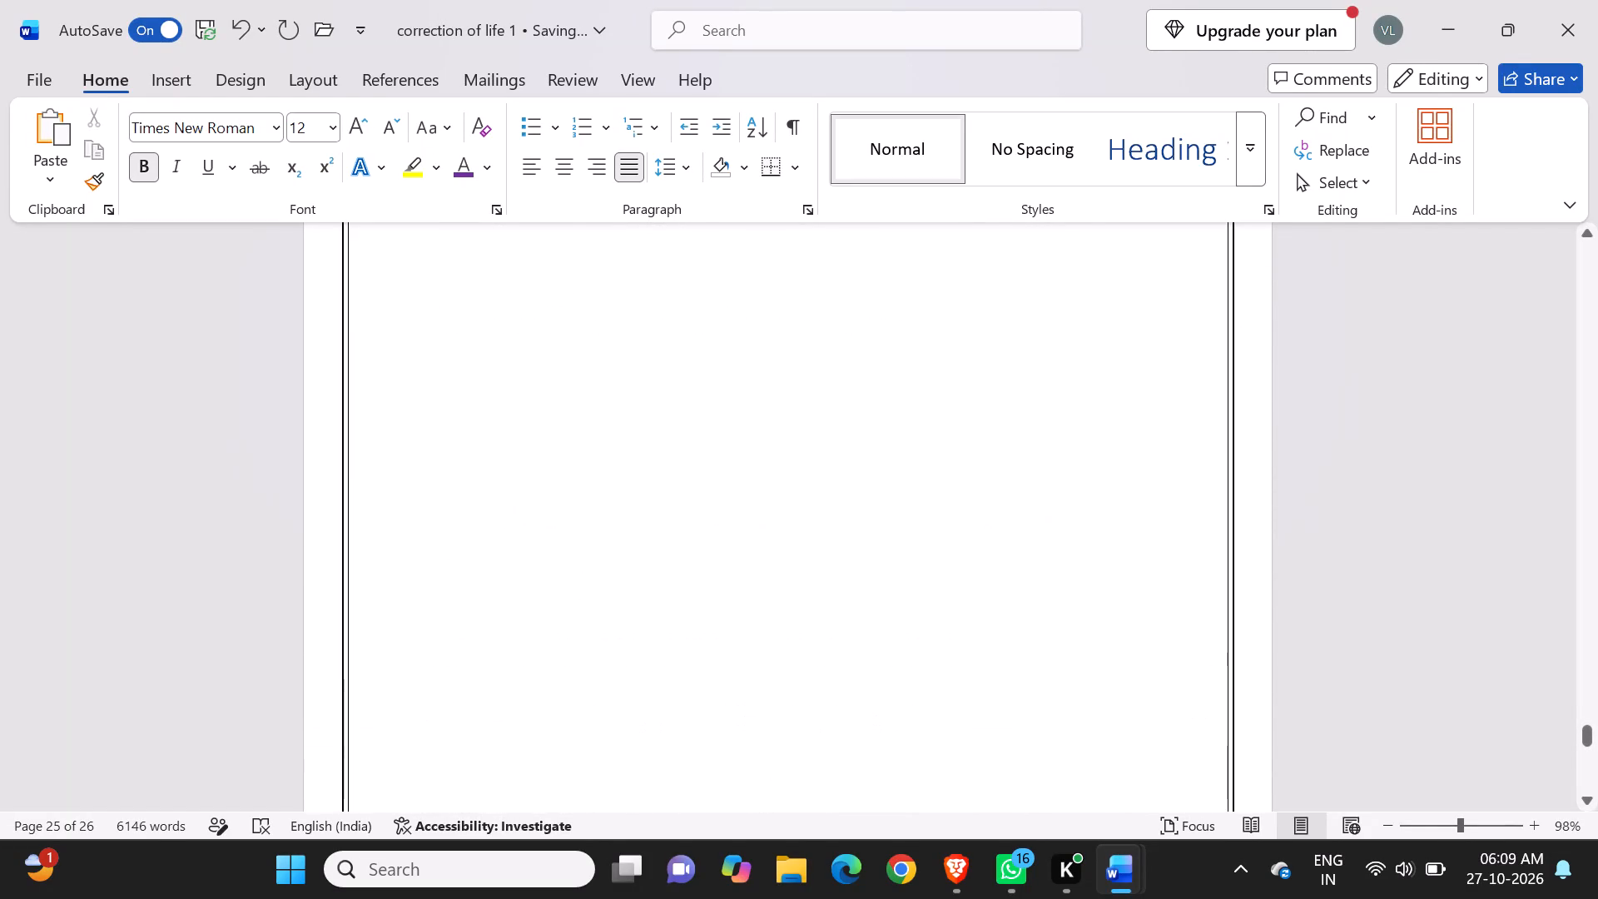
{"action": "scroll", "coordinate": [1235, 563], "scroll_direction": "up", "scroll_amount": 2}
{"action": "scroll", "coordinate": [1235, 563], "scroll_direction": "down", "scroll_amount": 13}
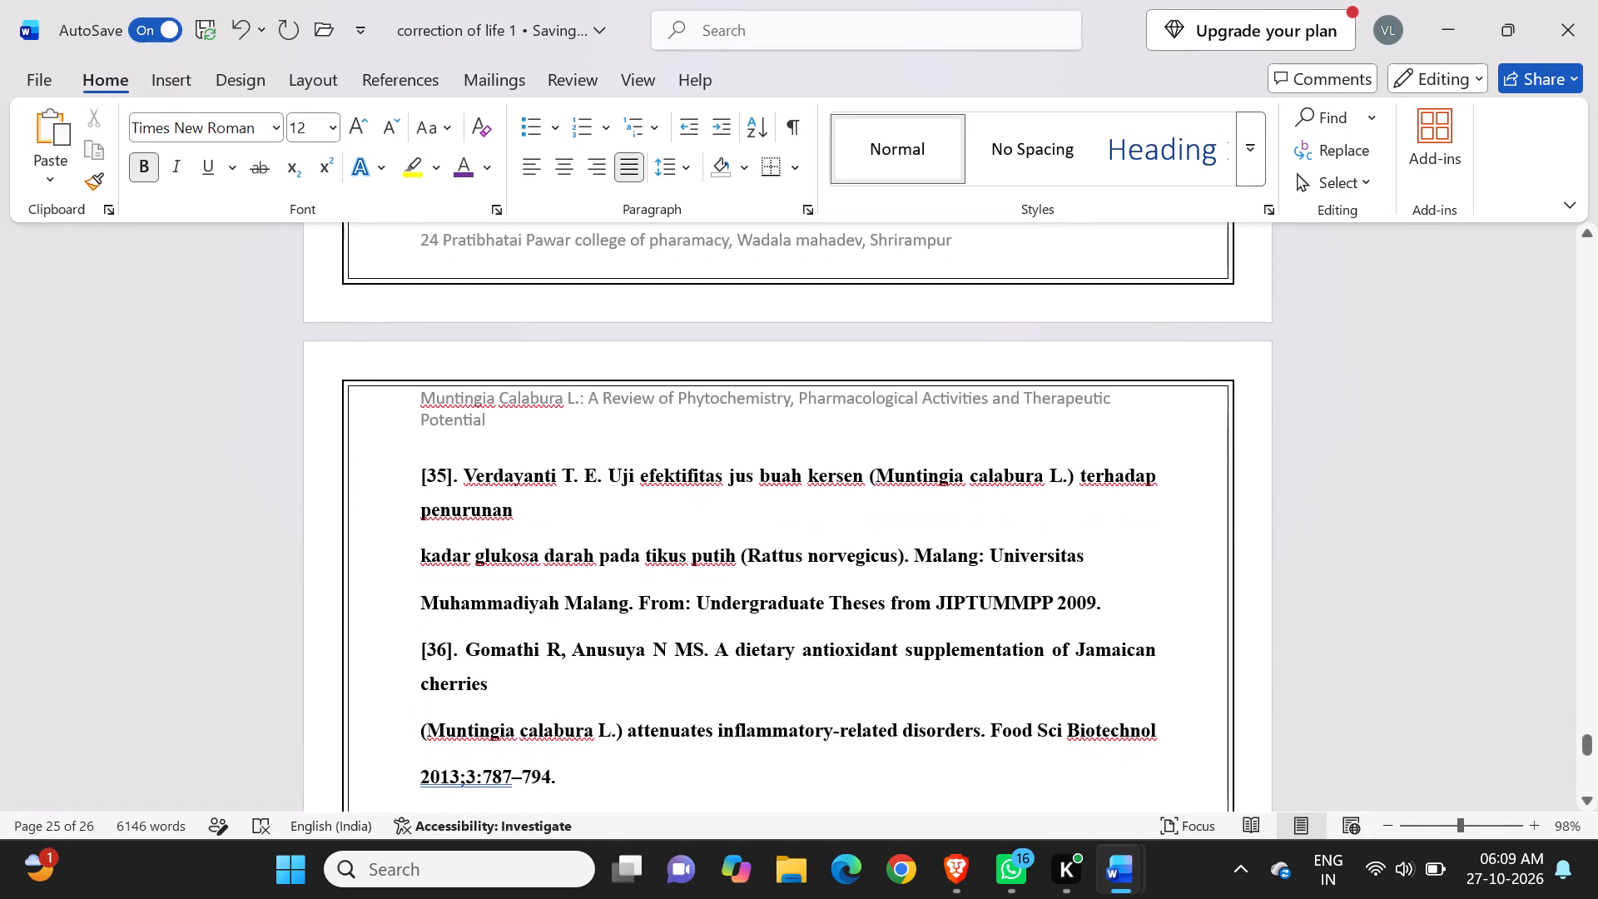
{"action": "left_click", "coordinate": [446, 473]}
{"action": "key", "text": "BackSpace"}
{"action": "key", "text": "BackSpace"}
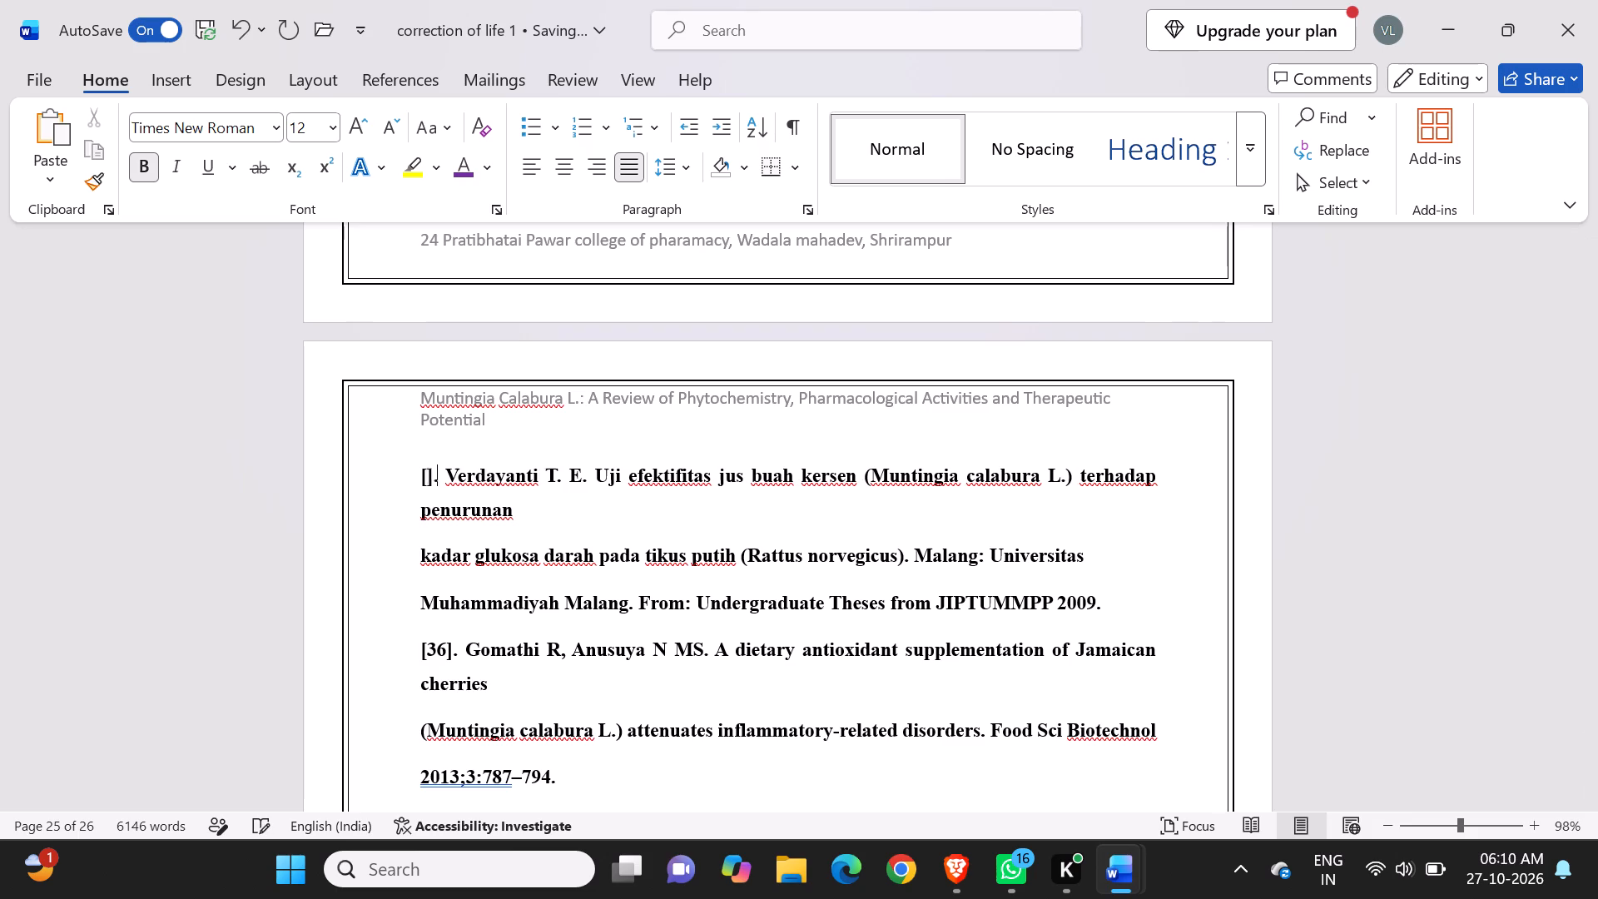
{"action": "type", "text": "19"}
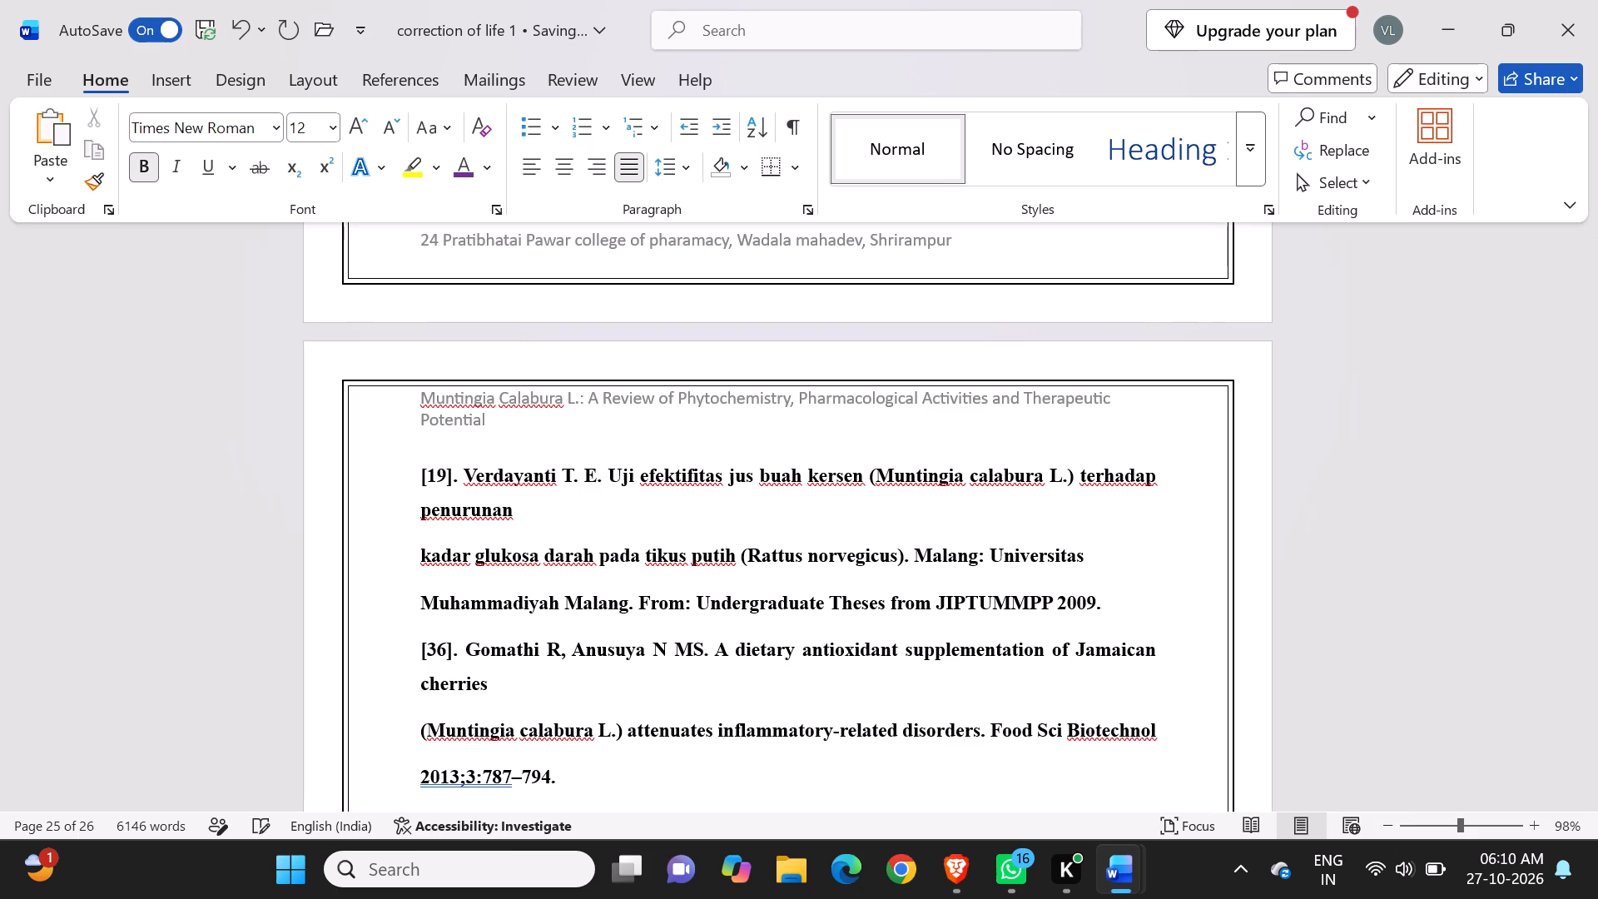
Renumber the Gomathi and Anusuya reference on Jamaican cherries as [20].
{"action": "left_click", "coordinate": [439, 655]}
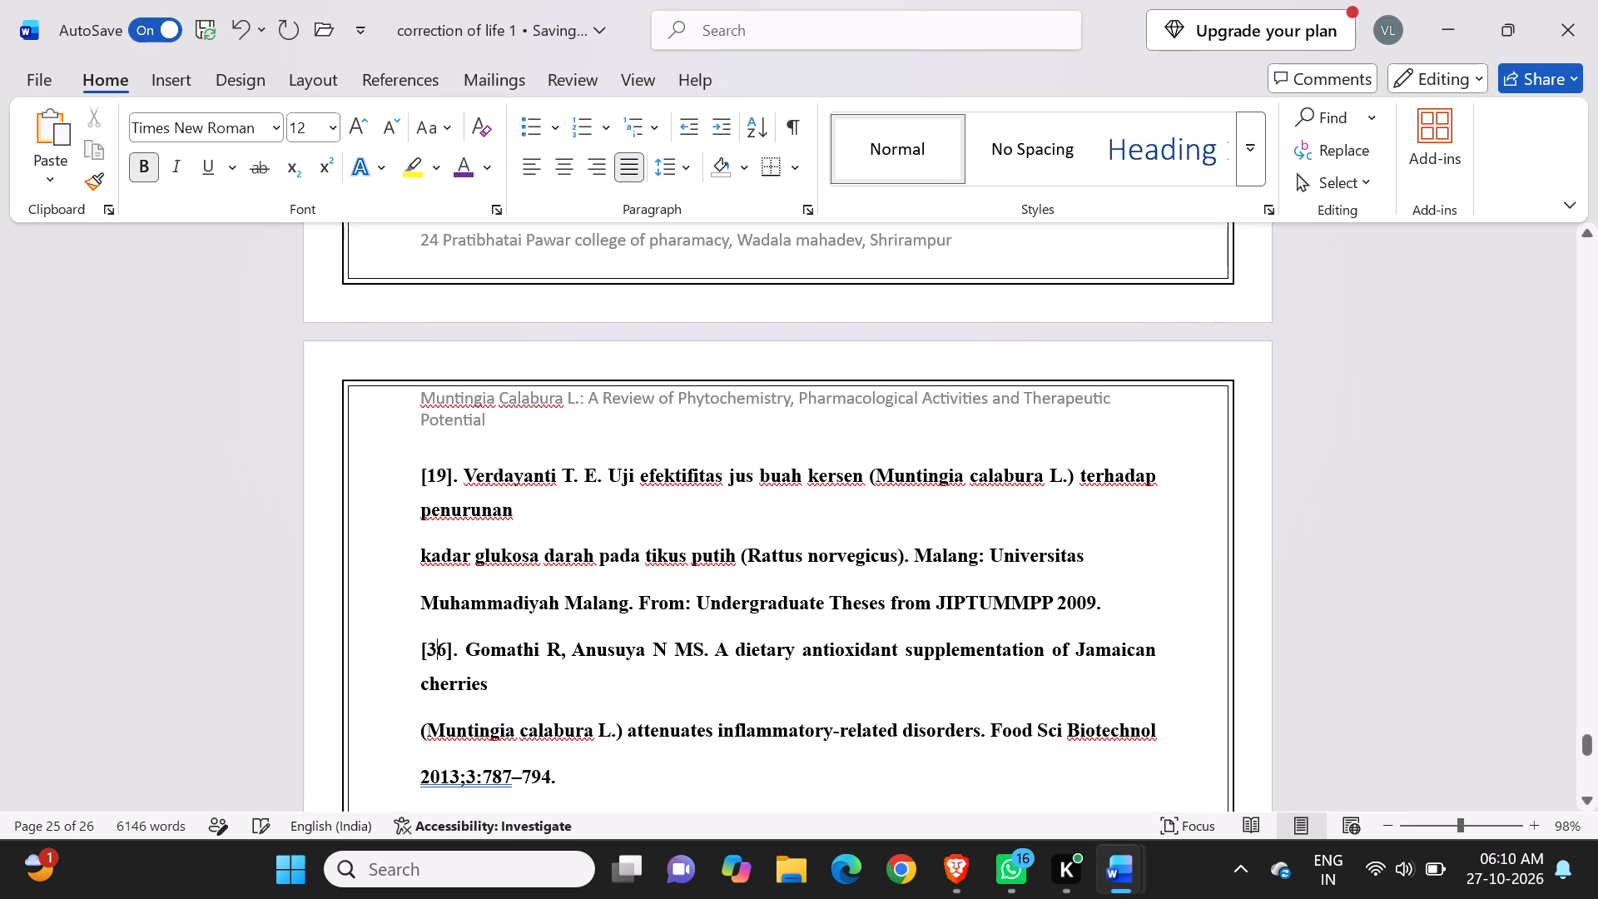
{"action": "left_click", "coordinate": [445, 655]}
{"action": "key", "text": "BackSpace"}
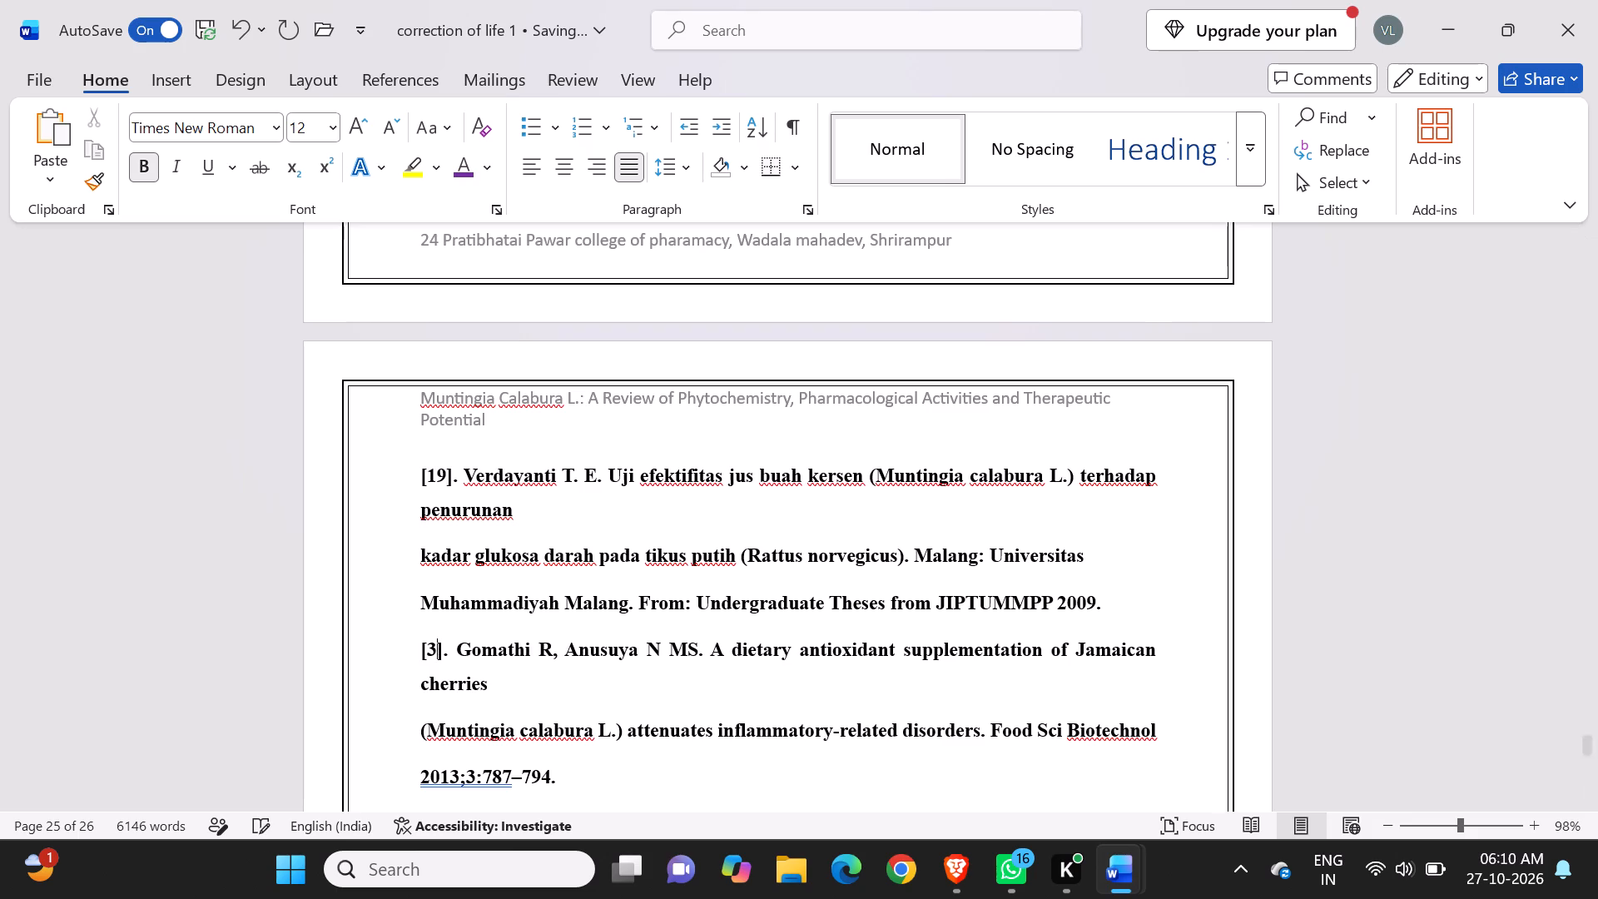
{"action": "key", "text": "BackSpace"}
{"action": "key", "text": "2"}
{"action": "key", "text": "0"}
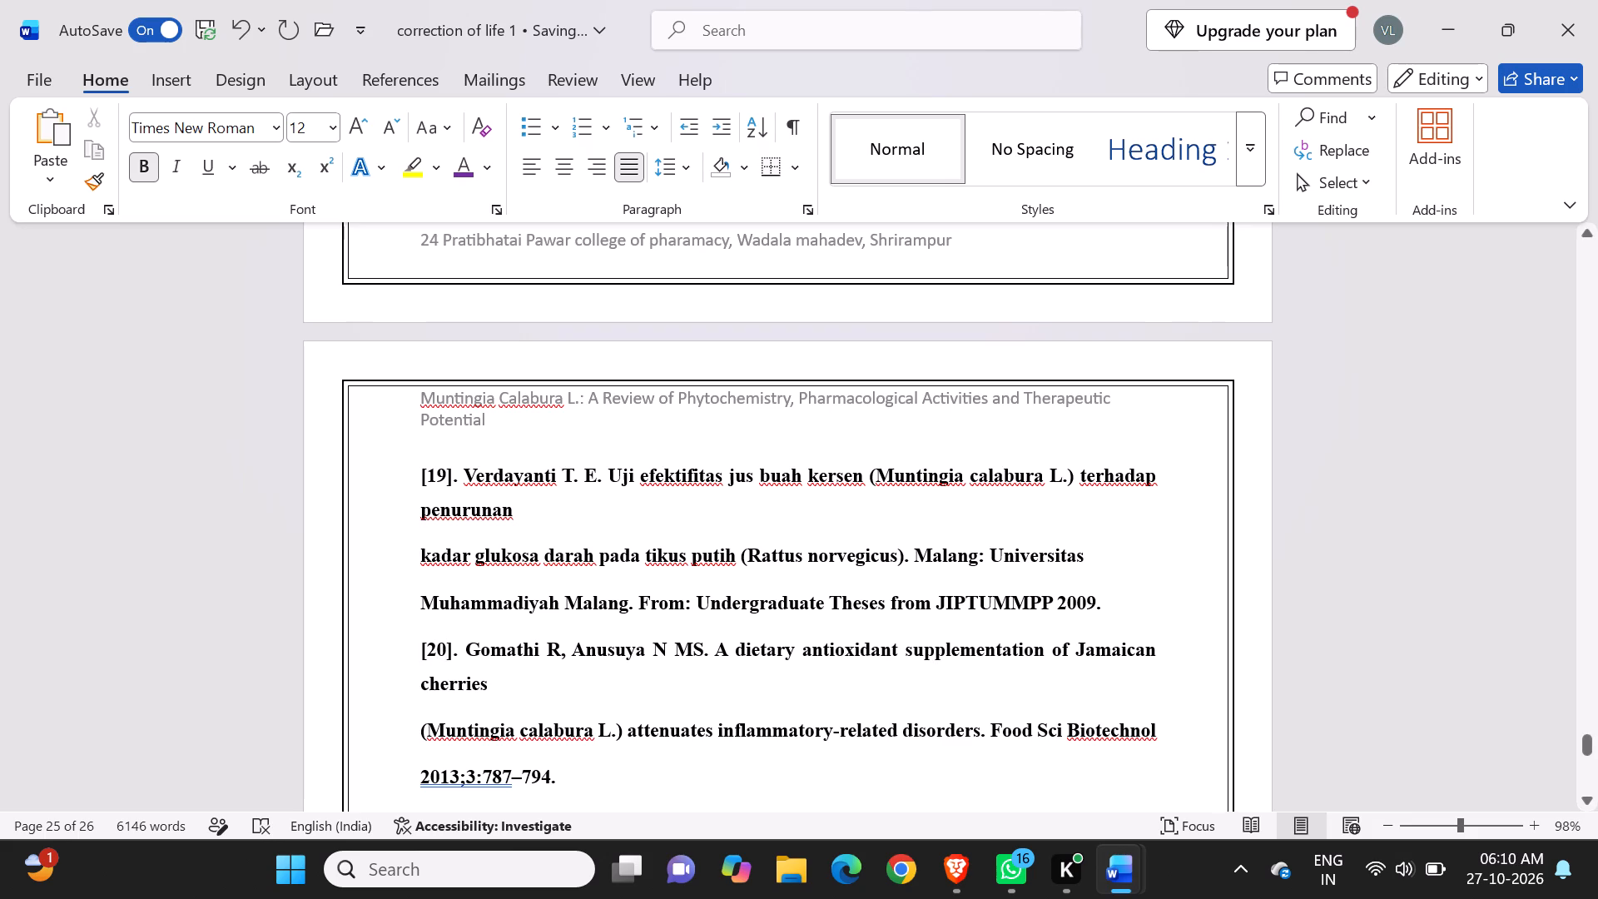
Renumber the Mohamad Yusof reference on activity-guided isolation of bioactive constituents as [21].
{"action": "scroll", "coordinate": [447, 653], "scroll_direction": "down", "scroll_amount": 3}
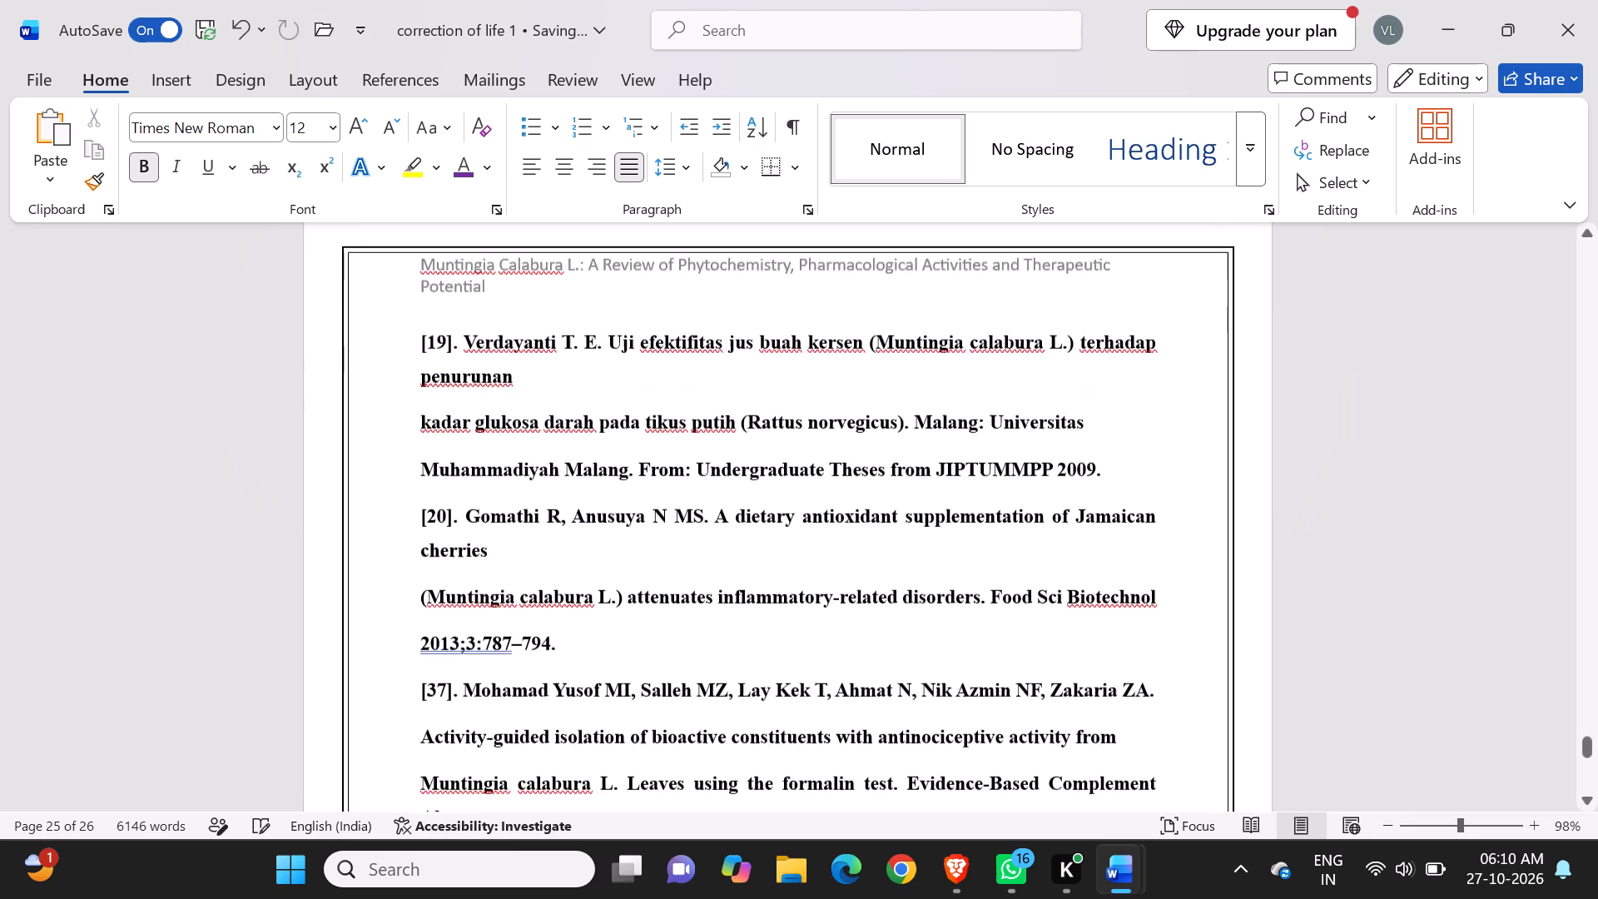
{"action": "scroll", "coordinate": [447, 653], "scroll_direction": "down", "scroll_amount": 1}
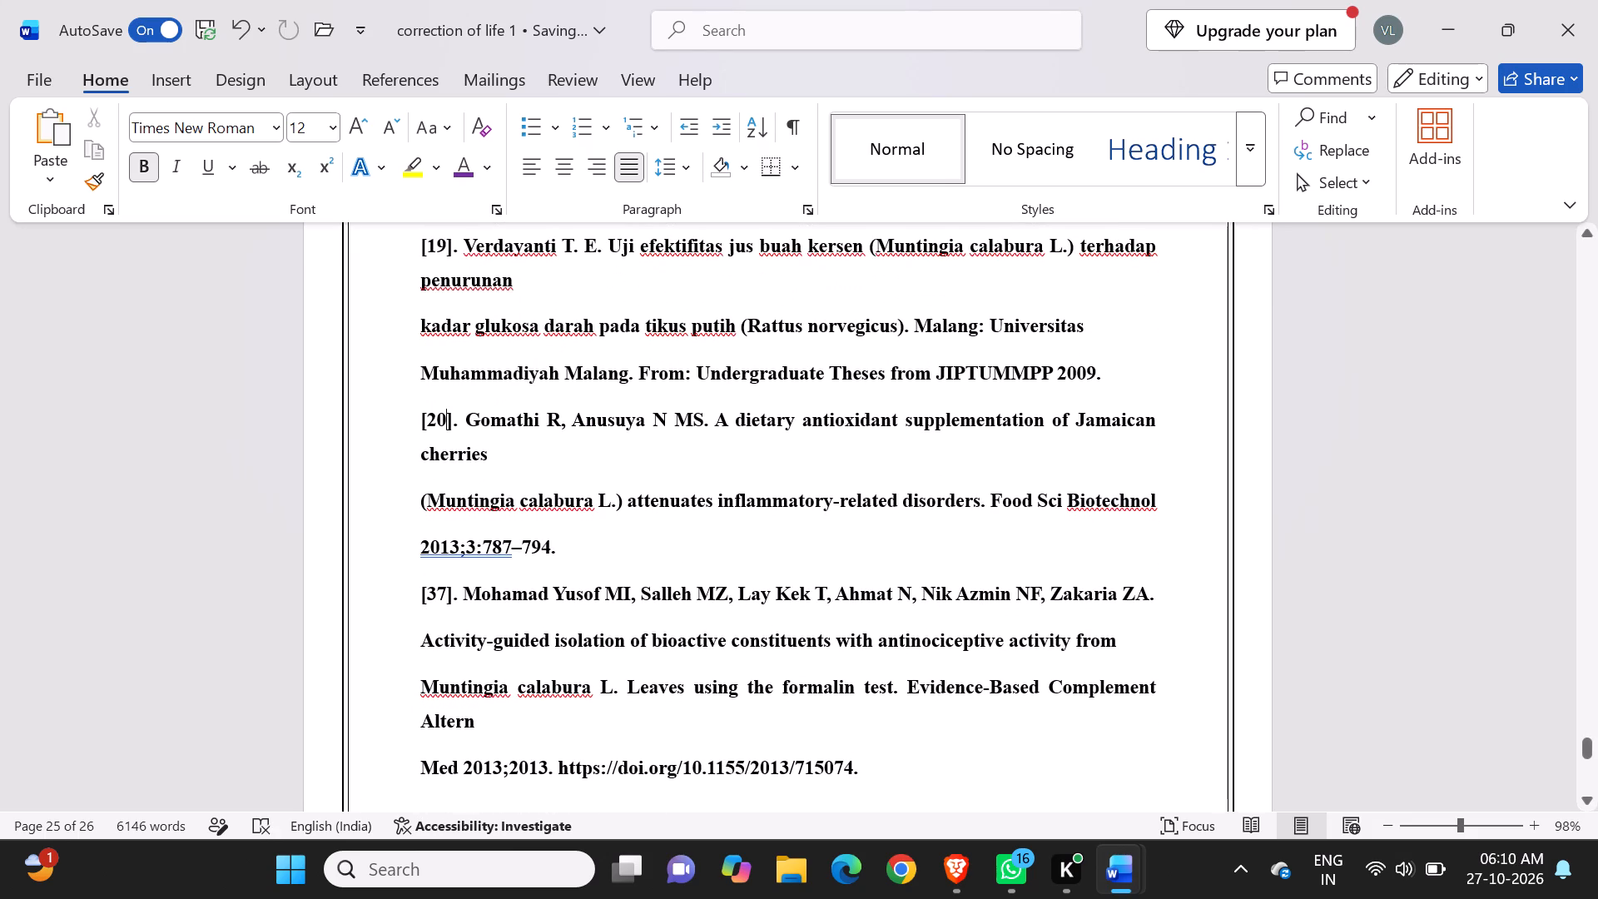
{"action": "left_click", "coordinate": [444, 593]}
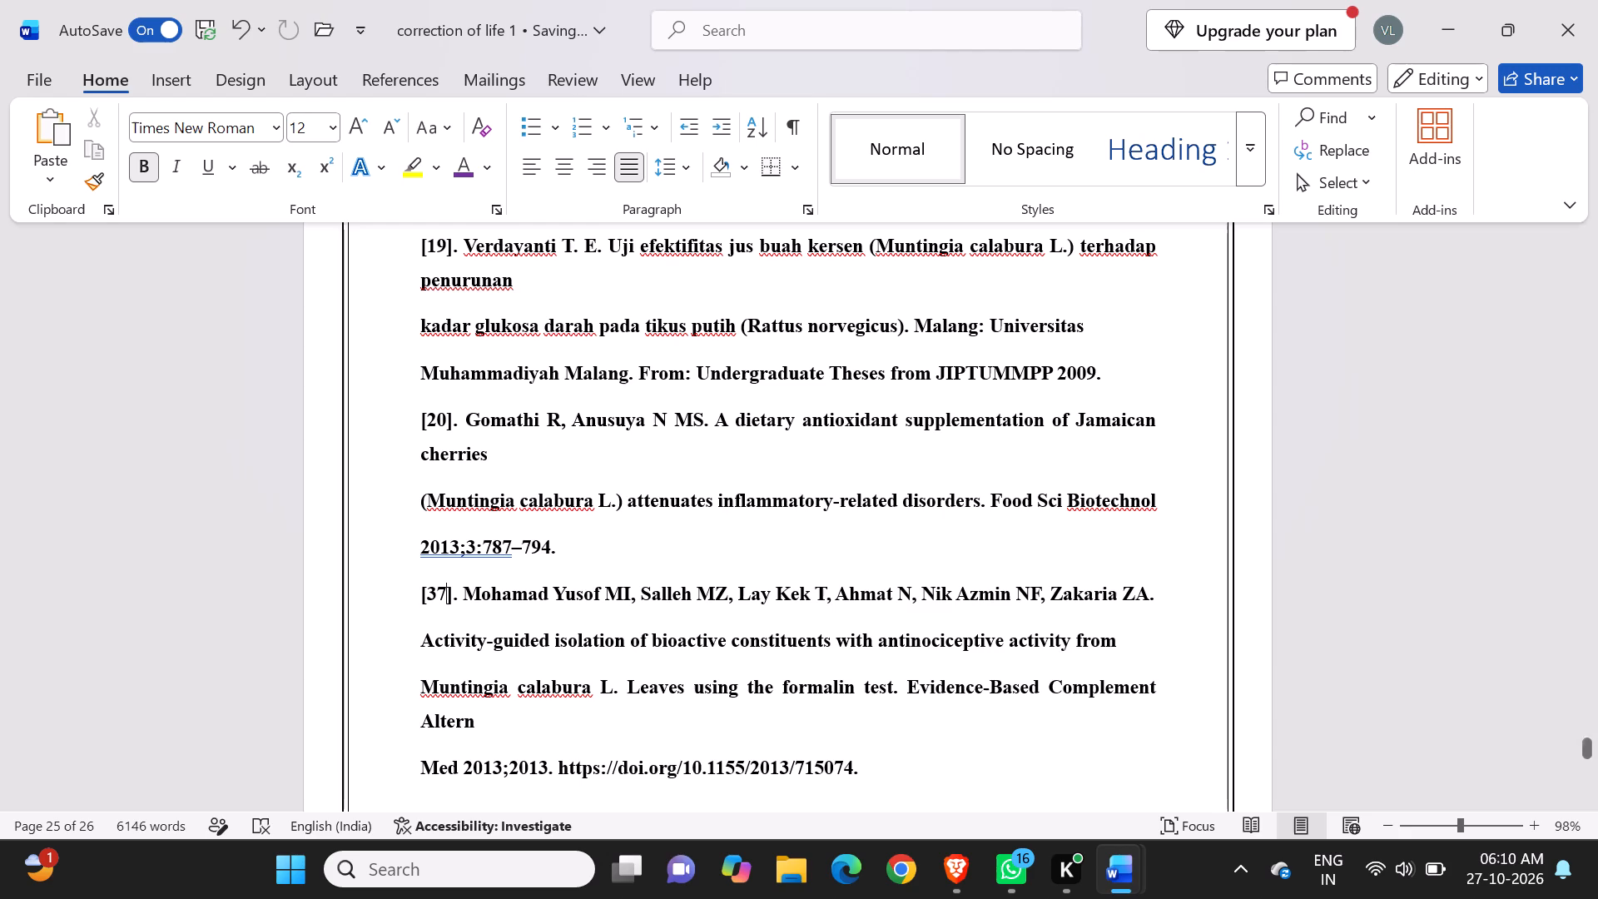
{"action": "key", "text": "BackSpace"}
{"action": "key", "text": "BackSpace"}
{"action": "type", "text": "21"}
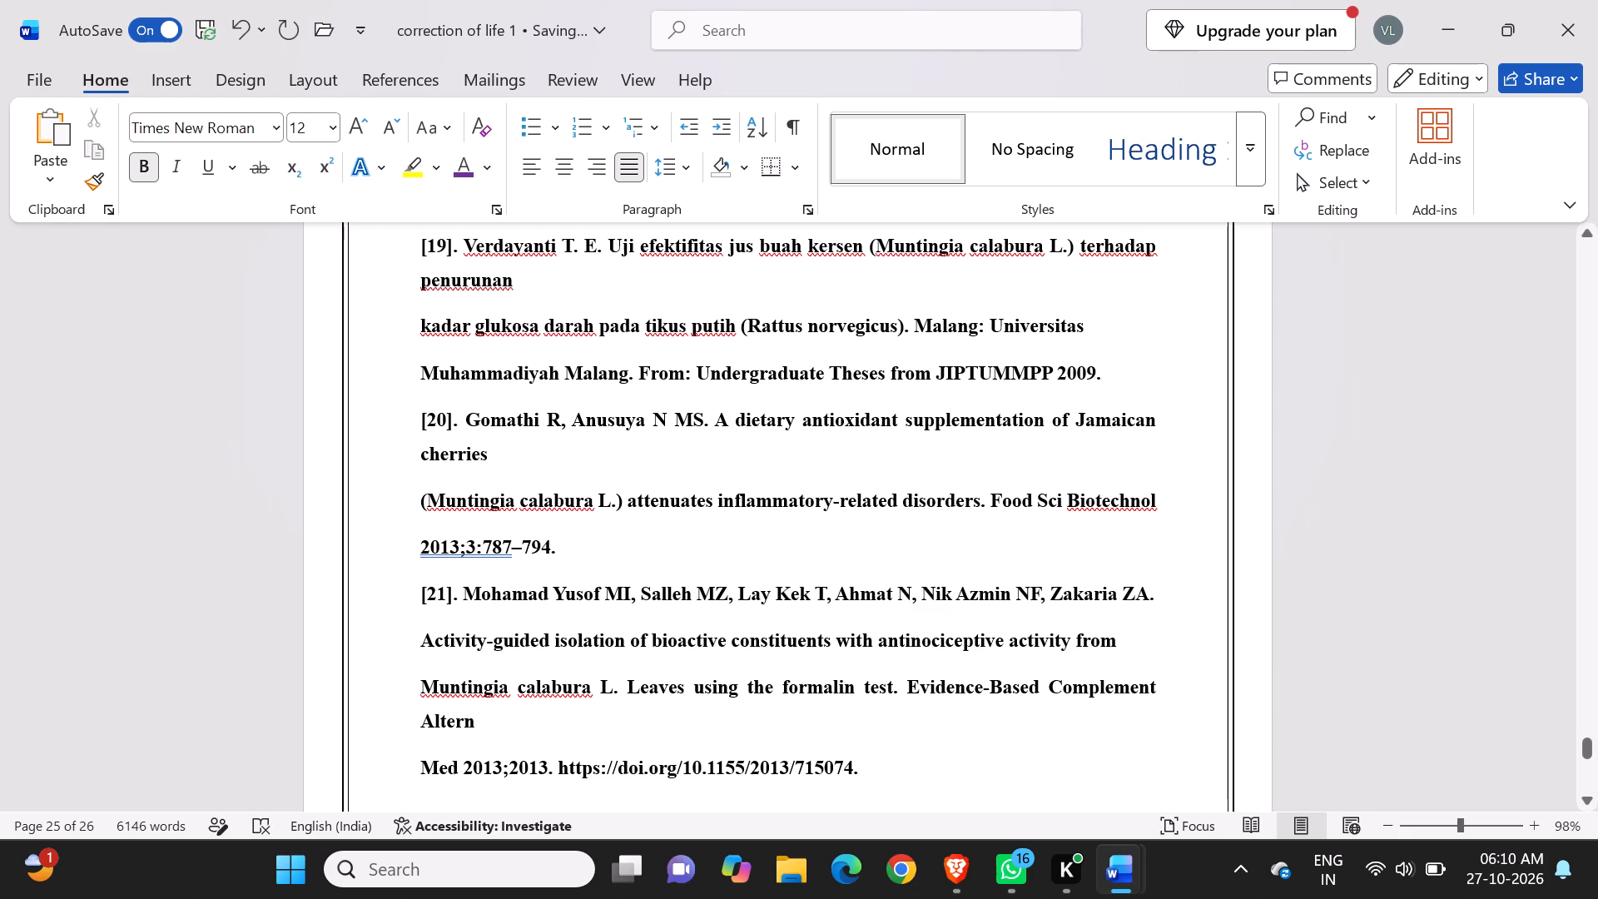
Remove the empty space before reference [19] so that it directly follows reference [18].
{"action": "scroll", "coordinate": [447, 593], "scroll_direction": "up", "scroll_amount": 3}
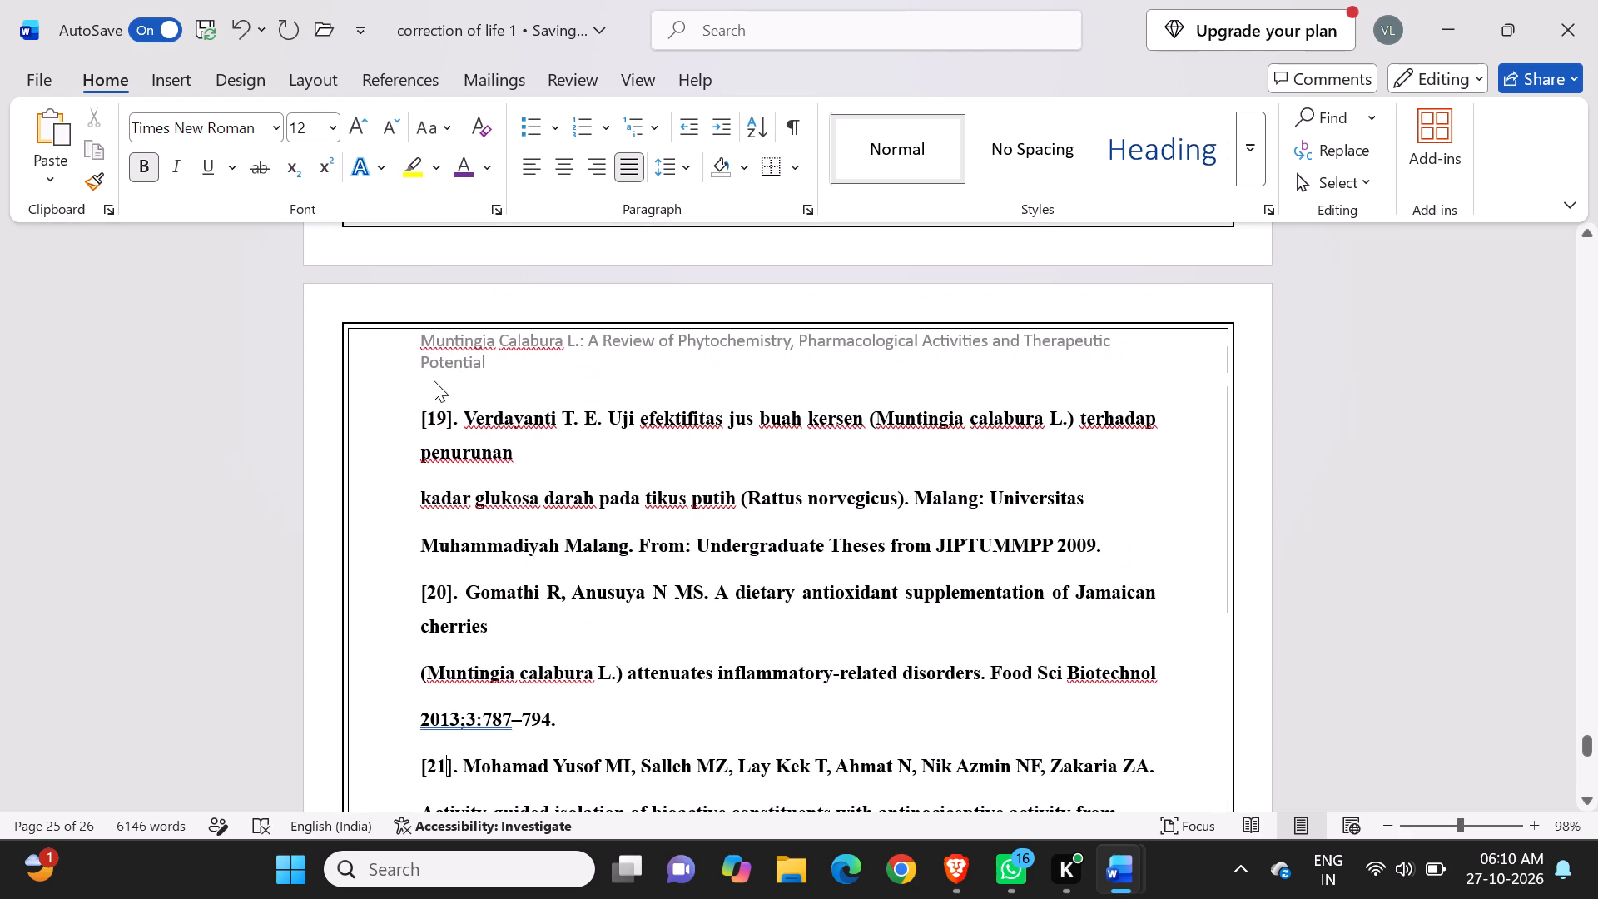
{"action": "left_click", "coordinate": [410, 425]}
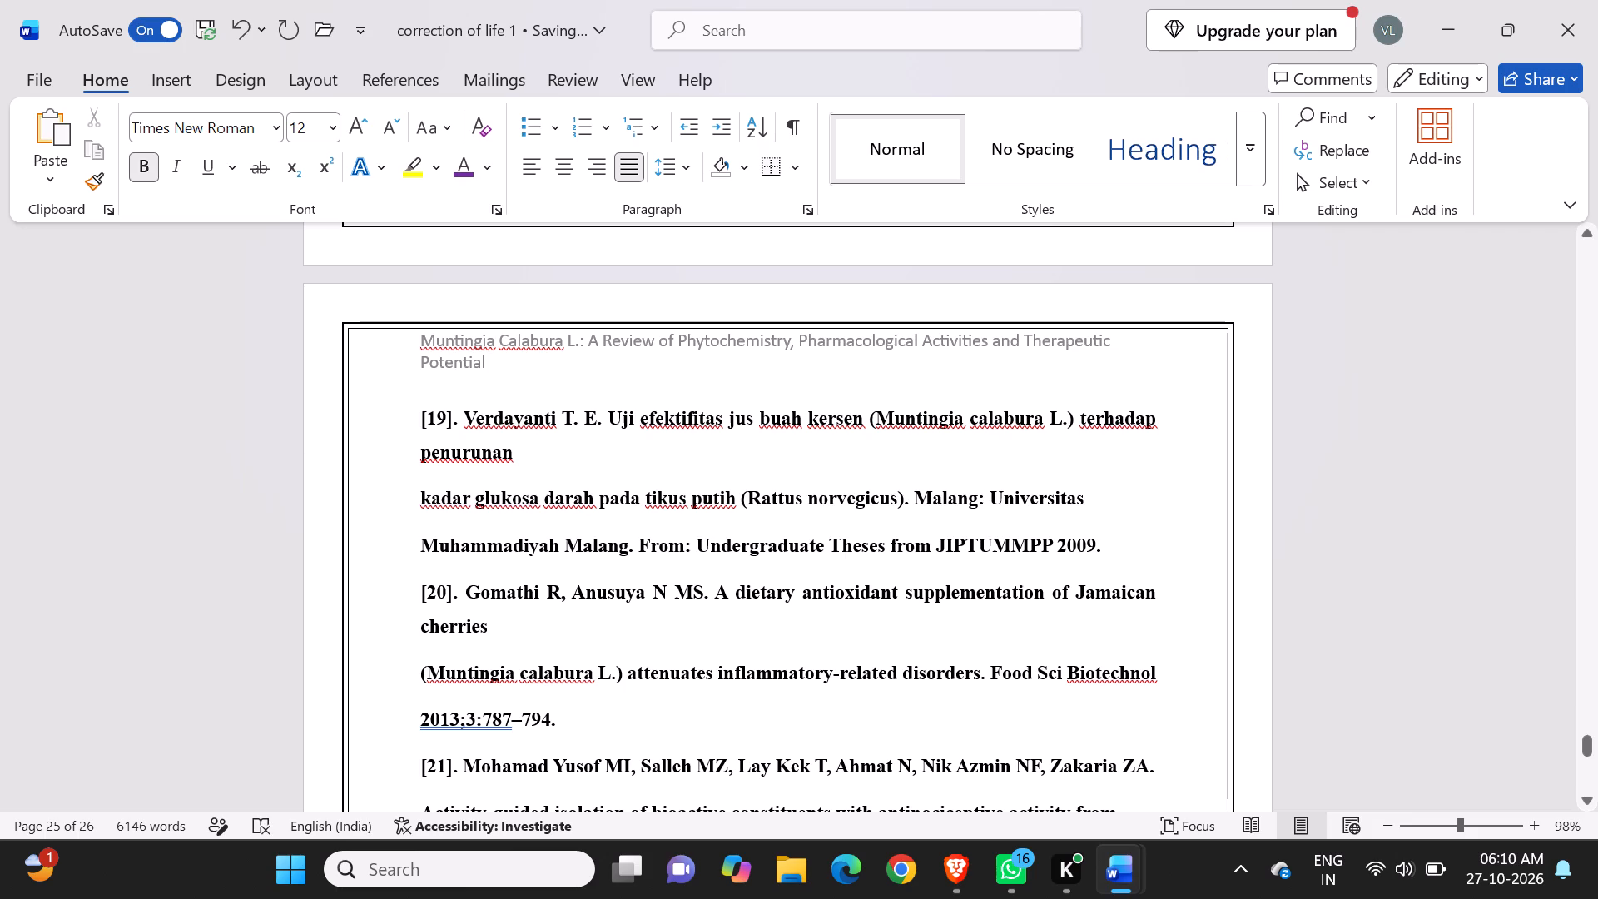
{"action": "key", "text": "BackSpace"}
{"action": "key", "text": "BackSpace"}
Remove the bold formatting from references [19] to [21].
{"action": "scroll", "coordinate": [410, 426], "scroll_direction": "up", "scroll_amount": 4}
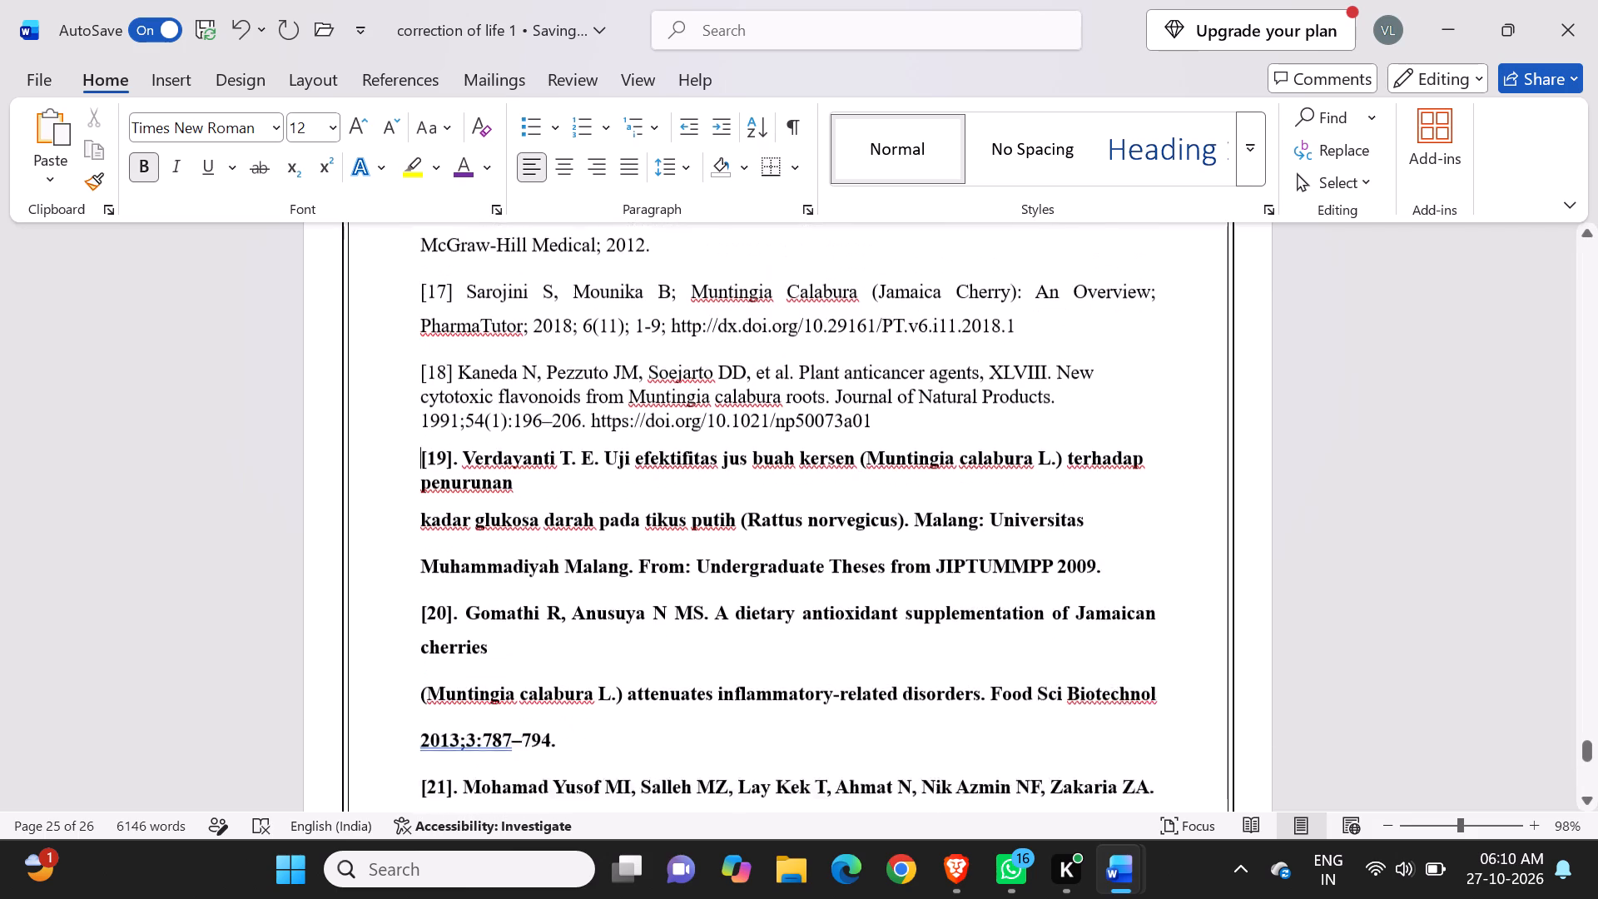
{"action": "left_click_drag", "start_coordinate": [414, 500], "coordinate": [540, 618]}
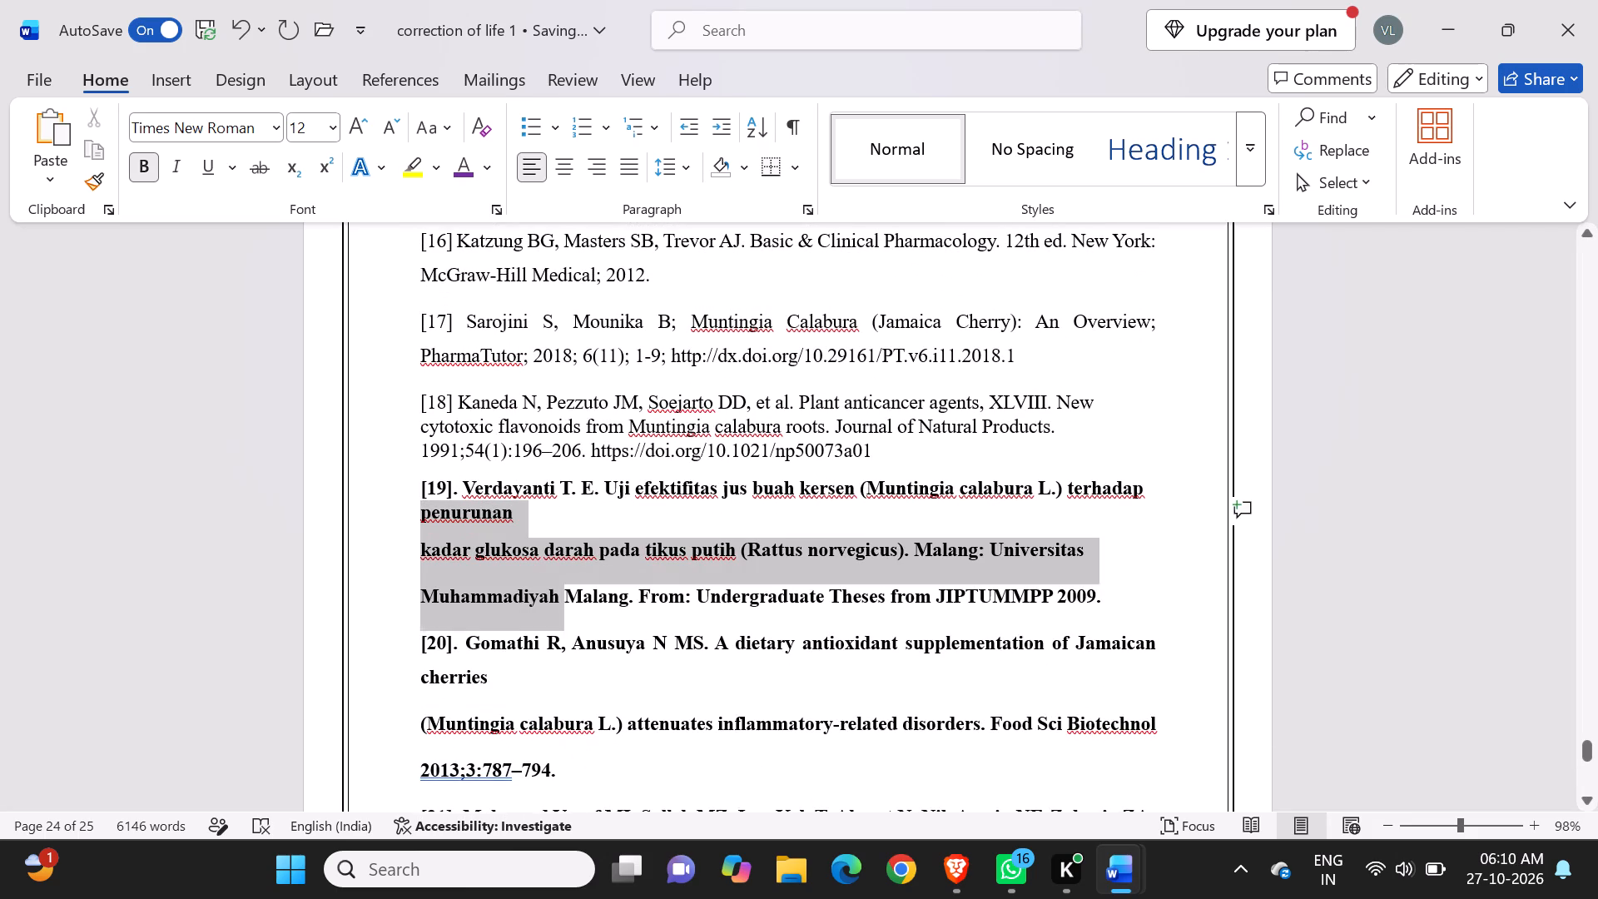
{"action": "left_click_drag", "start_coordinate": [540, 618], "coordinate": [578, 728]}
{"action": "left_click", "coordinate": [578, 725]}
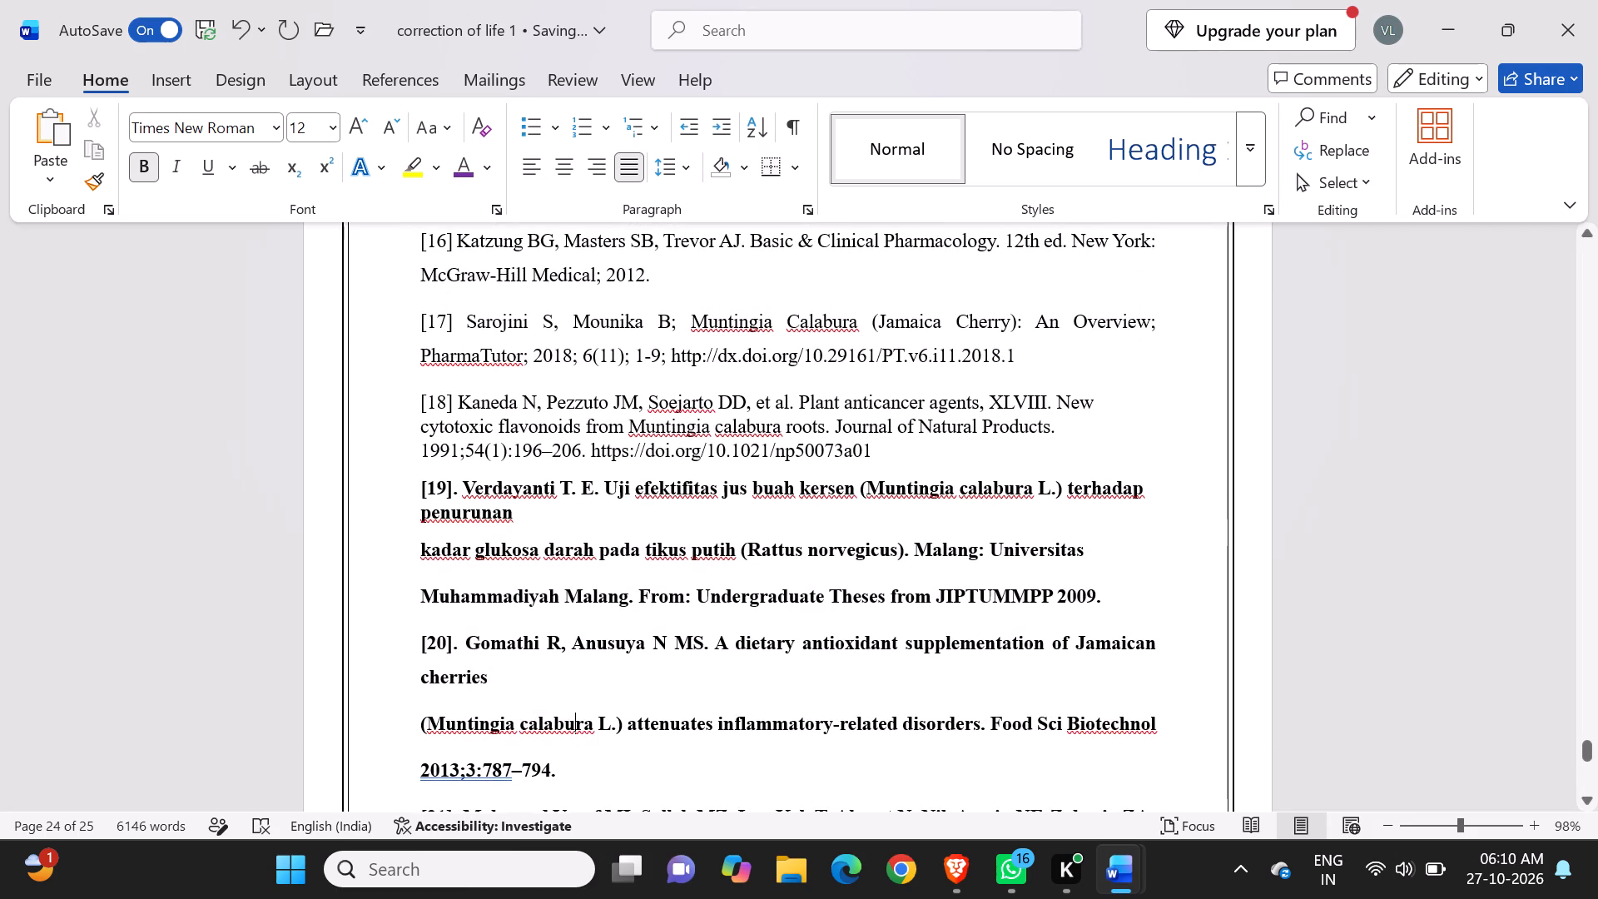
{"action": "left_click_drag", "start_coordinate": [416, 485], "coordinate": [665, 717]}
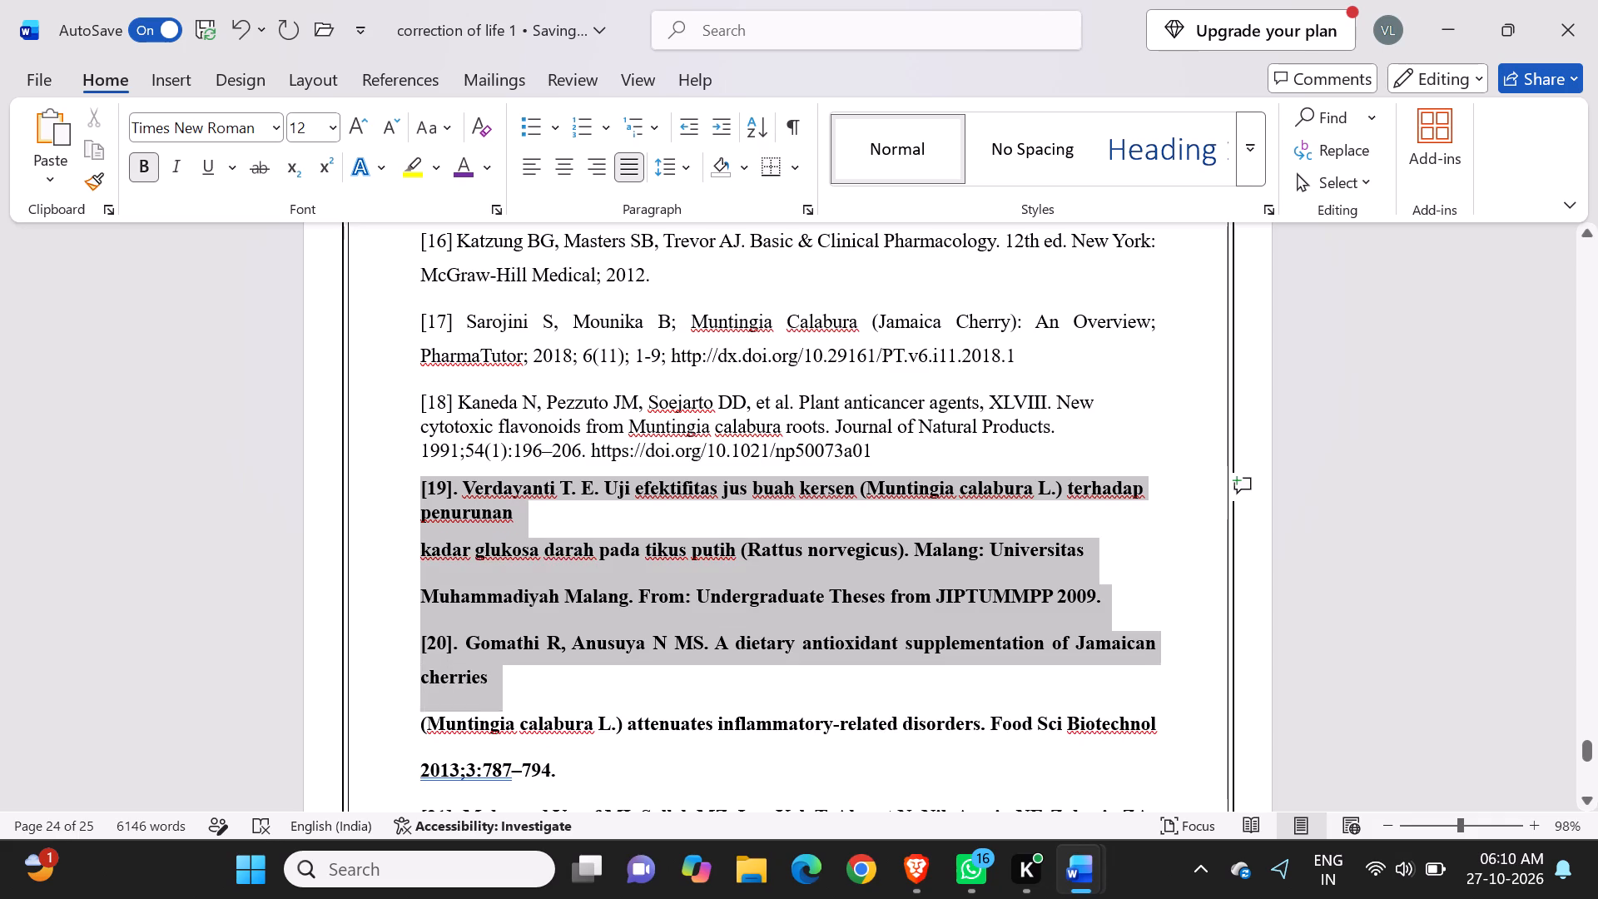
{"action": "left_click_drag", "start_coordinate": [665, 717], "coordinate": [743, 731]}
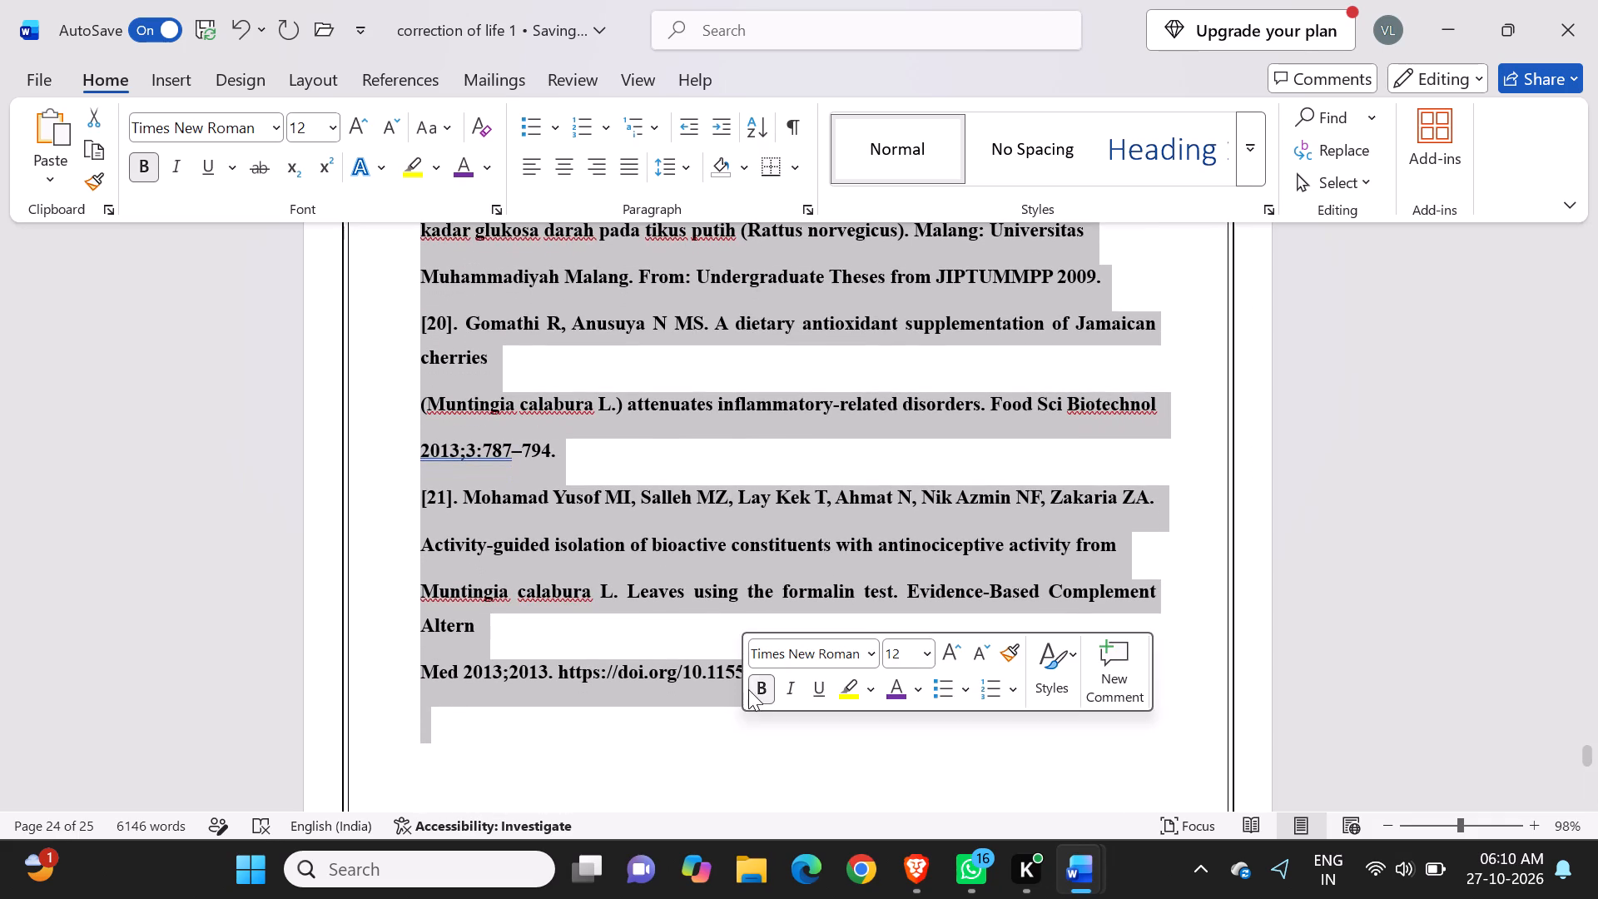
{"action": "left_click", "coordinate": [754, 685]}
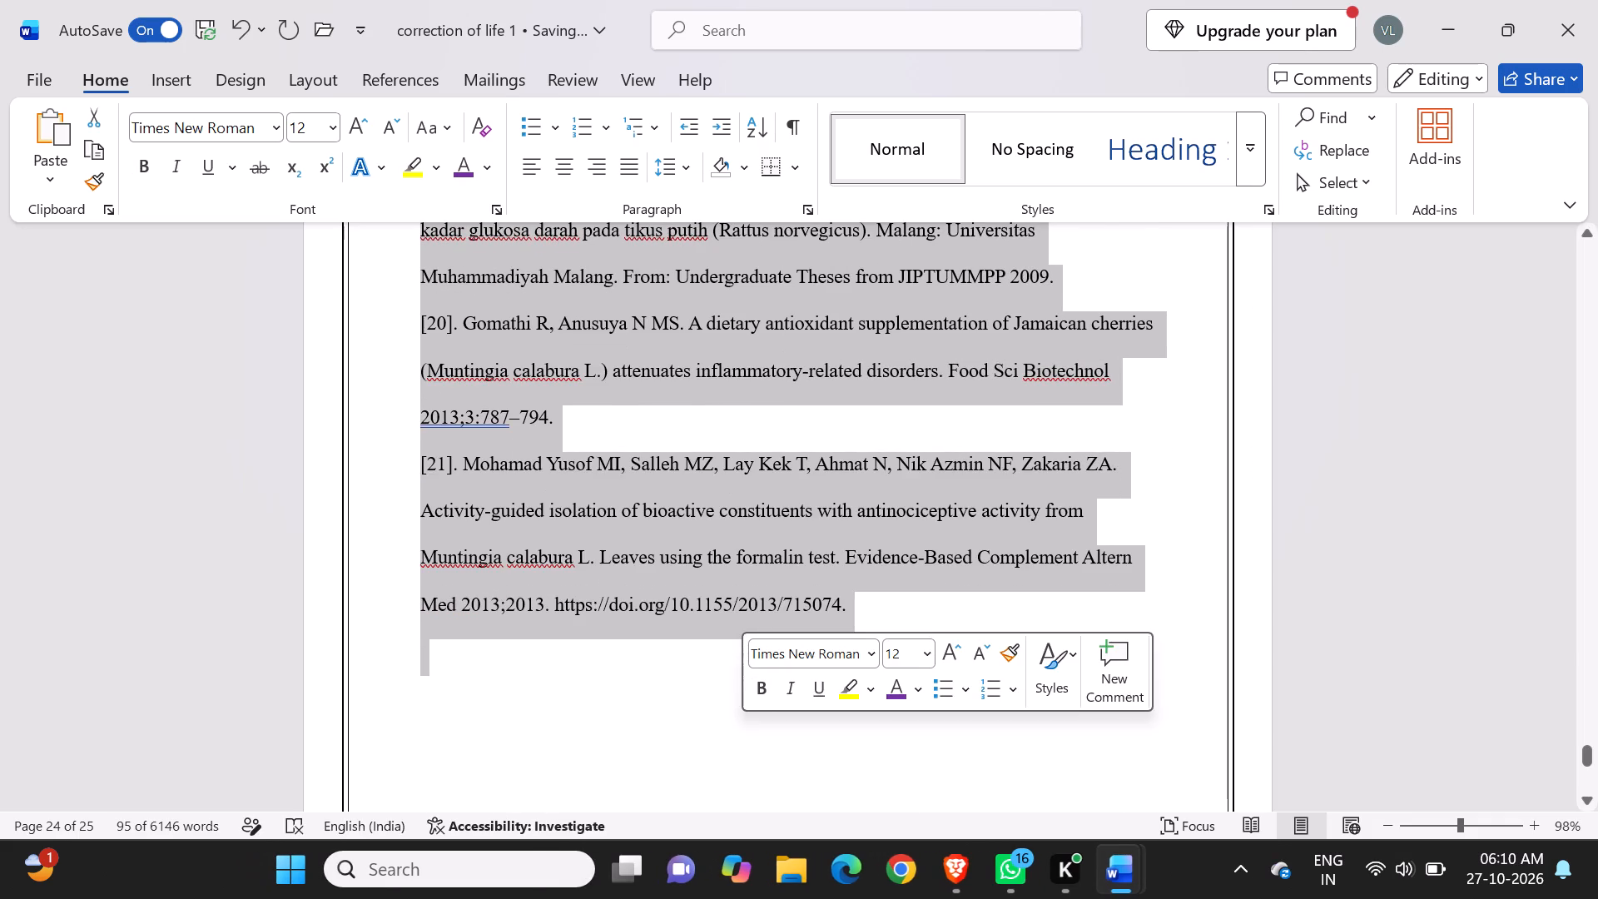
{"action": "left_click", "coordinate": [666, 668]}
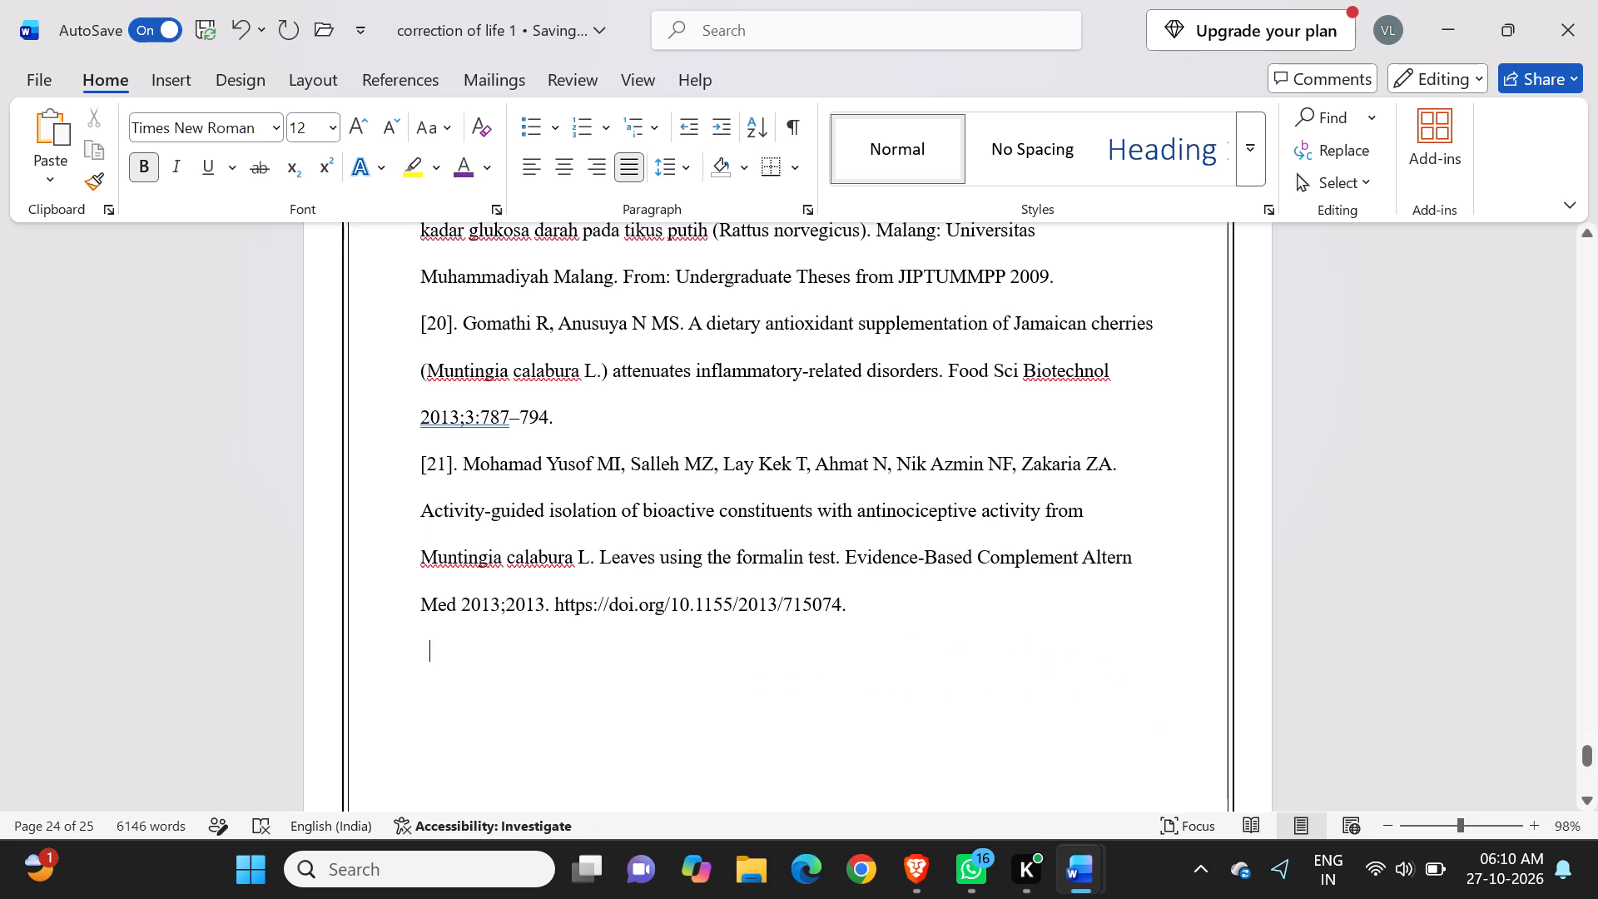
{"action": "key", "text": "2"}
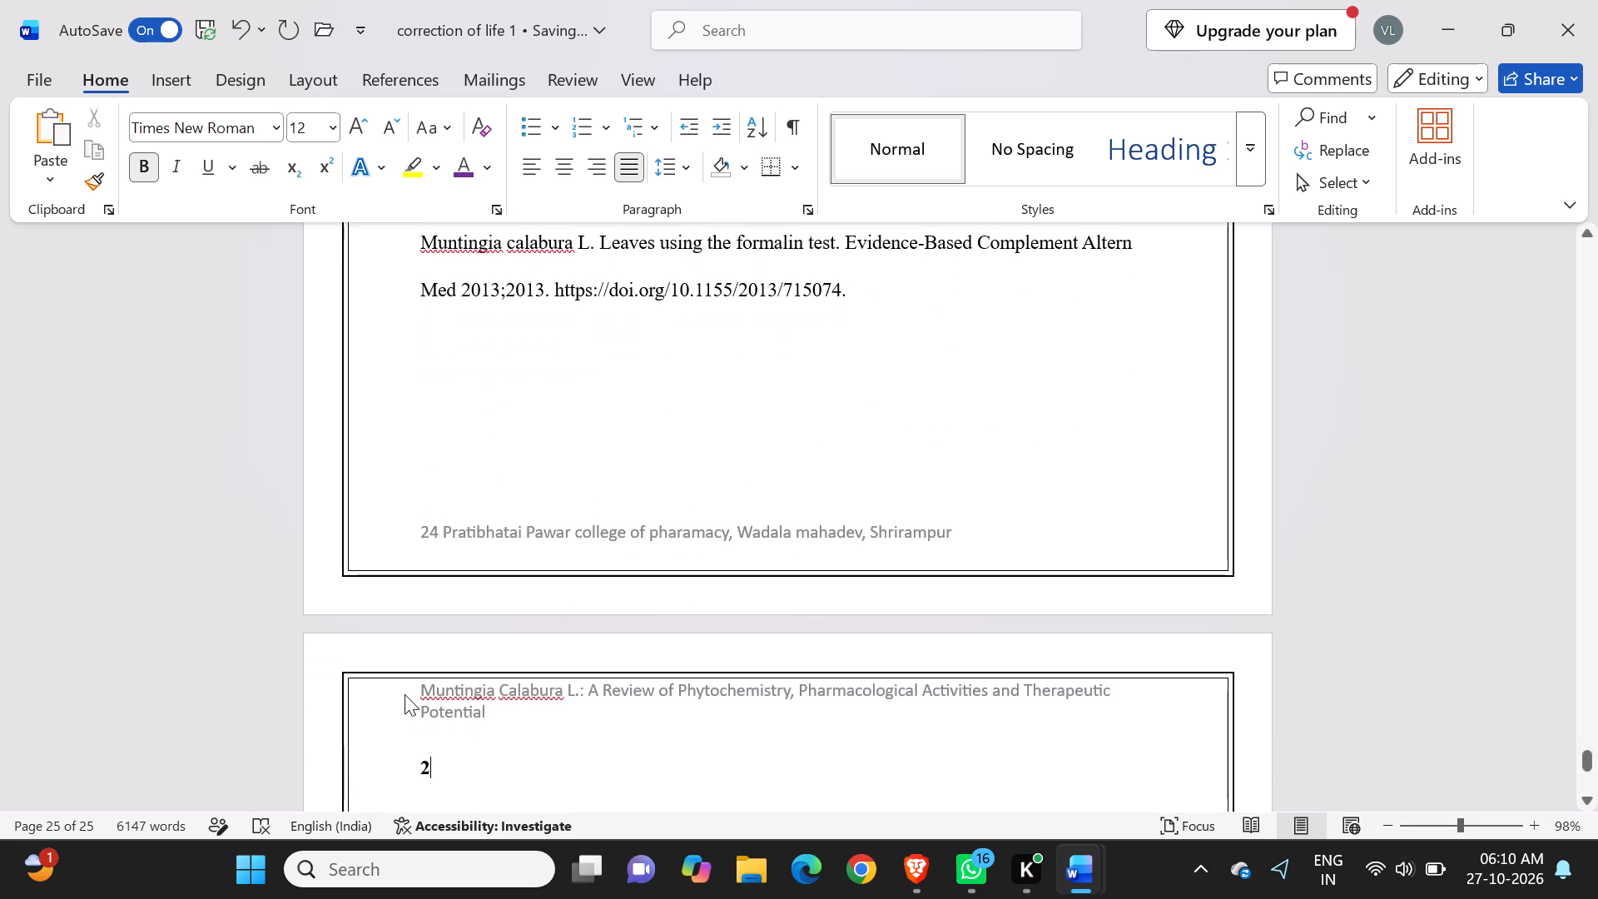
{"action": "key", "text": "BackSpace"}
Delete the blank line between references [2] and [3] in the reference list.
{"action": "scroll", "coordinate": [404, 693], "scroll_direction": "up", "scroll_amount": 4}
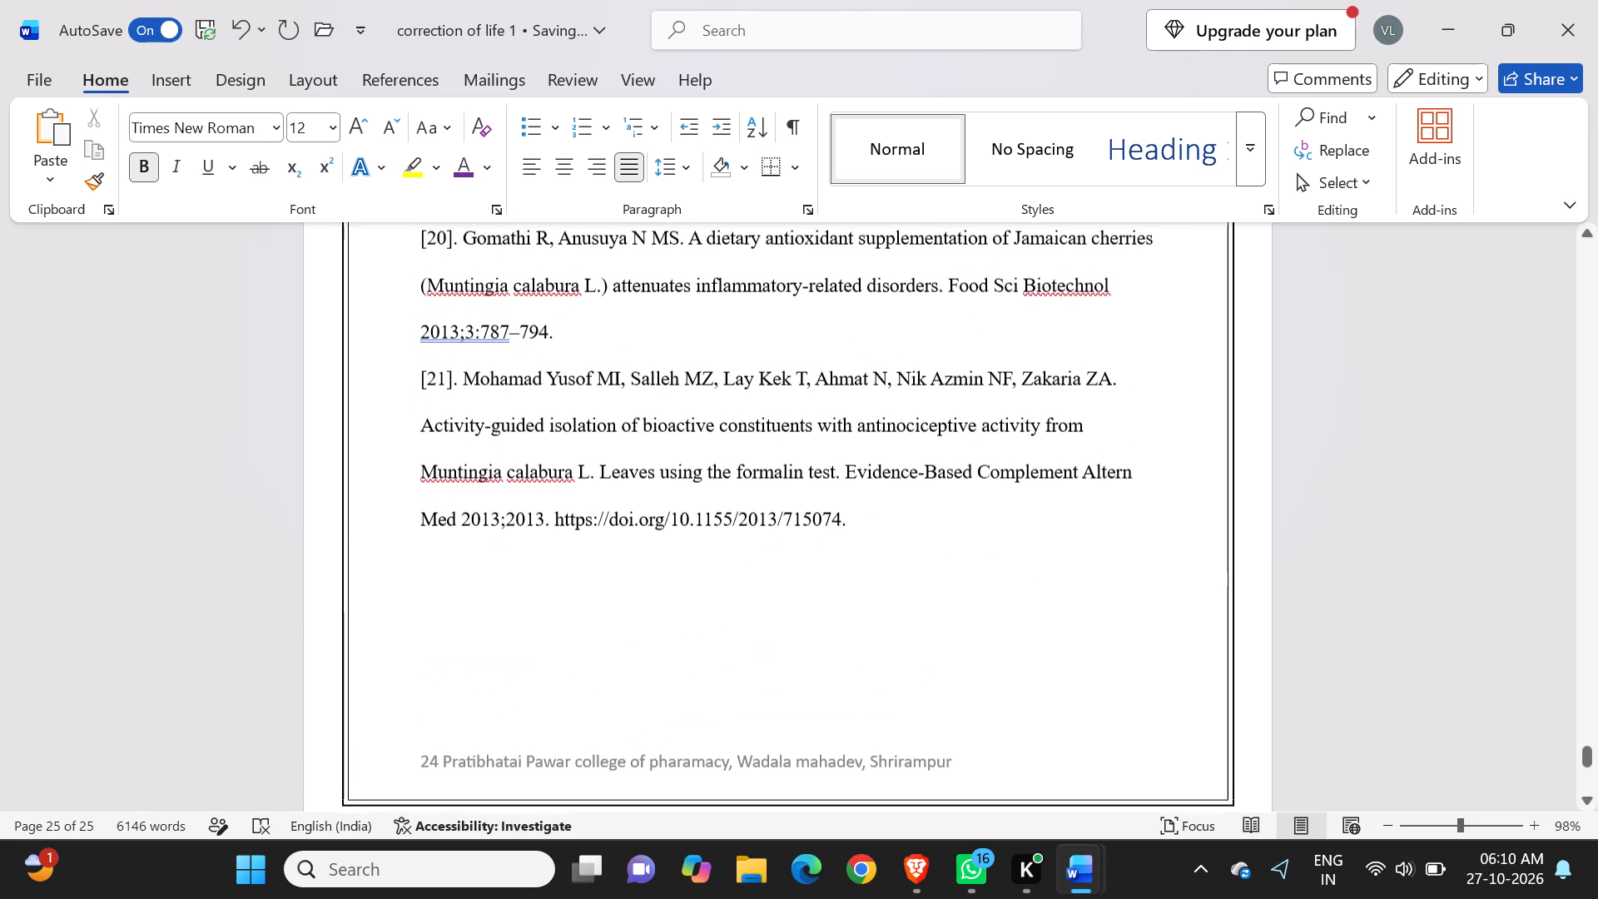
{"action": "scroll", "coordinate": [390, 668], "scroll_direction": "up", "scroll_amount": 5}
{"action": "scroll", "coordinate": [399, 536], "scroll_direction": "up", "scroll_amount": 13}
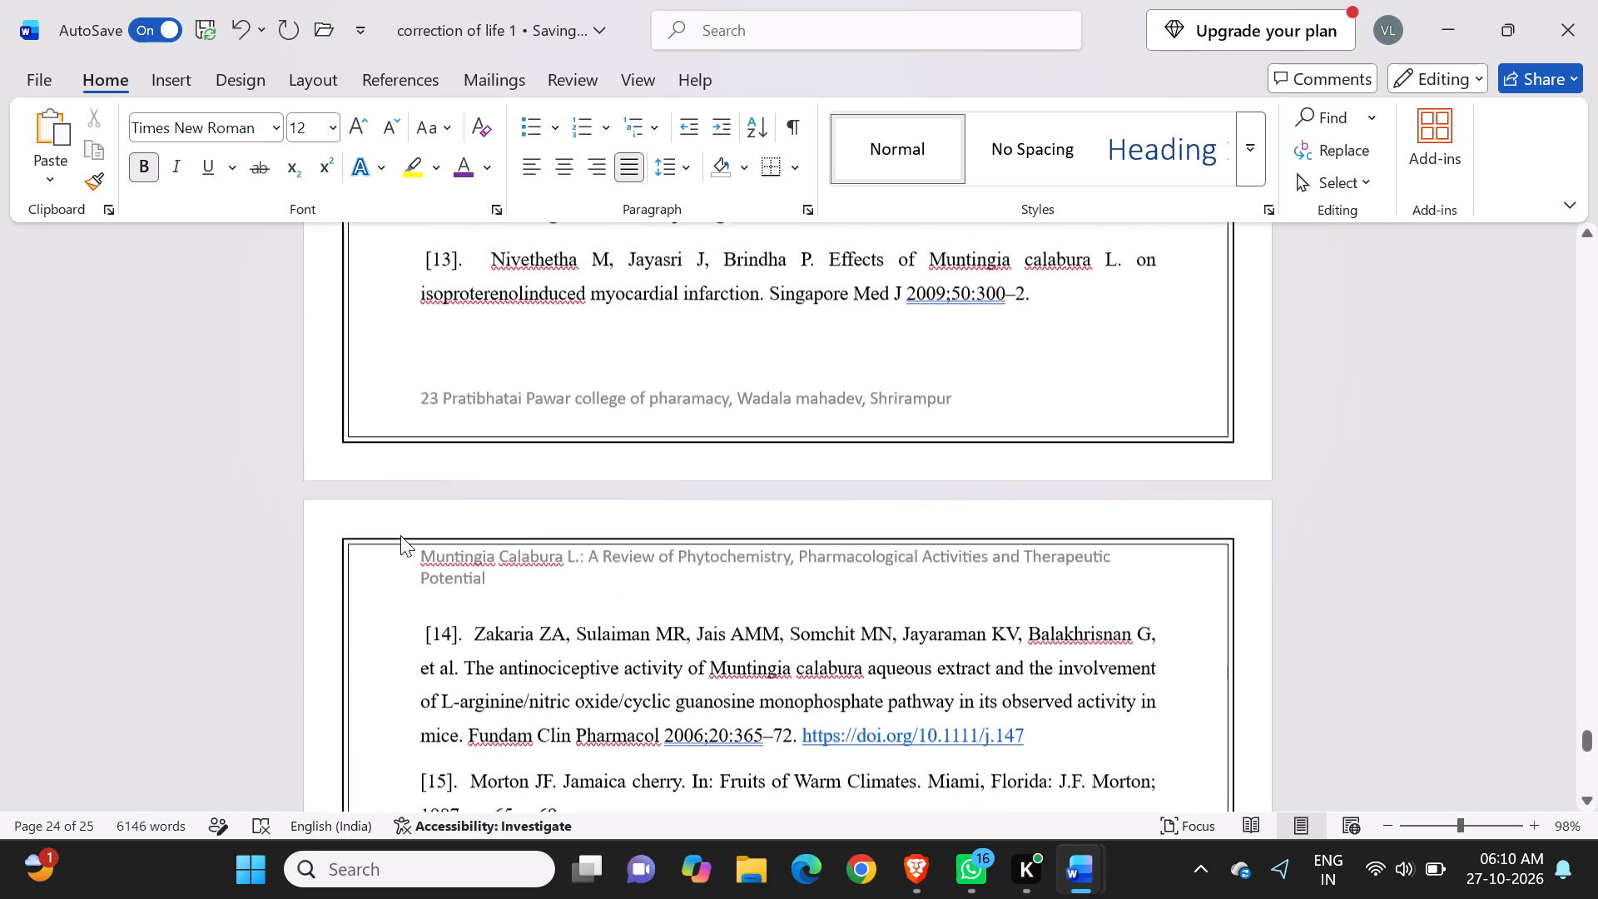
{"action": "scroll", "coordinate": [400, 535], "scroll_direction": "up", "scroll_amount": 17}
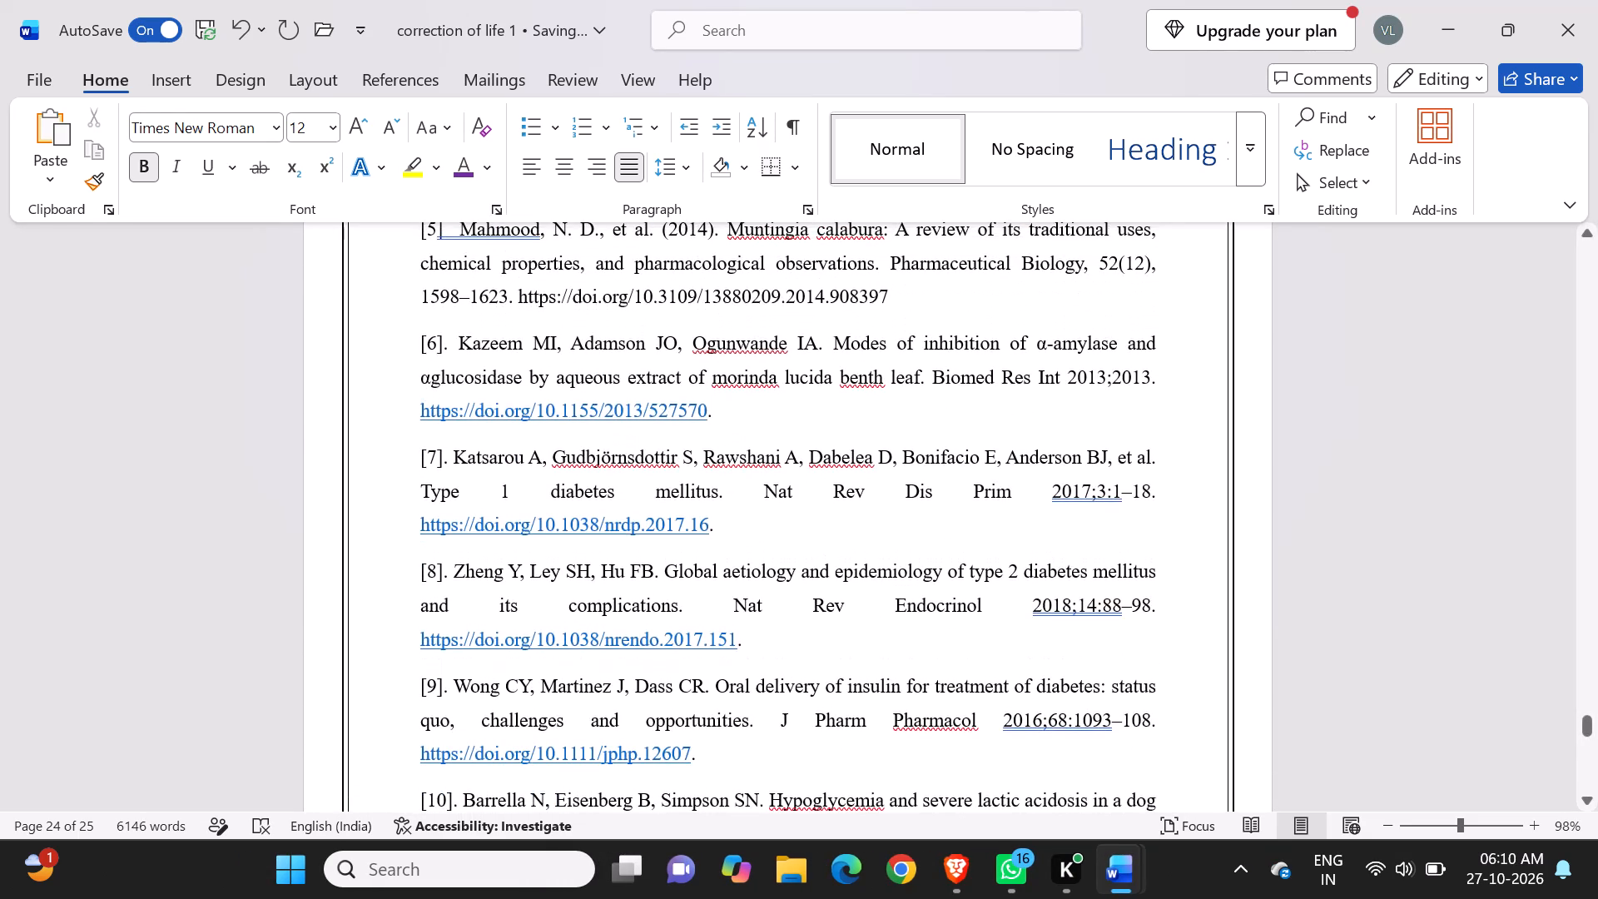
{"action": "scroll", "coordinate": [400, 534], "scroll_direction": "up", "scroll_amount": 16}
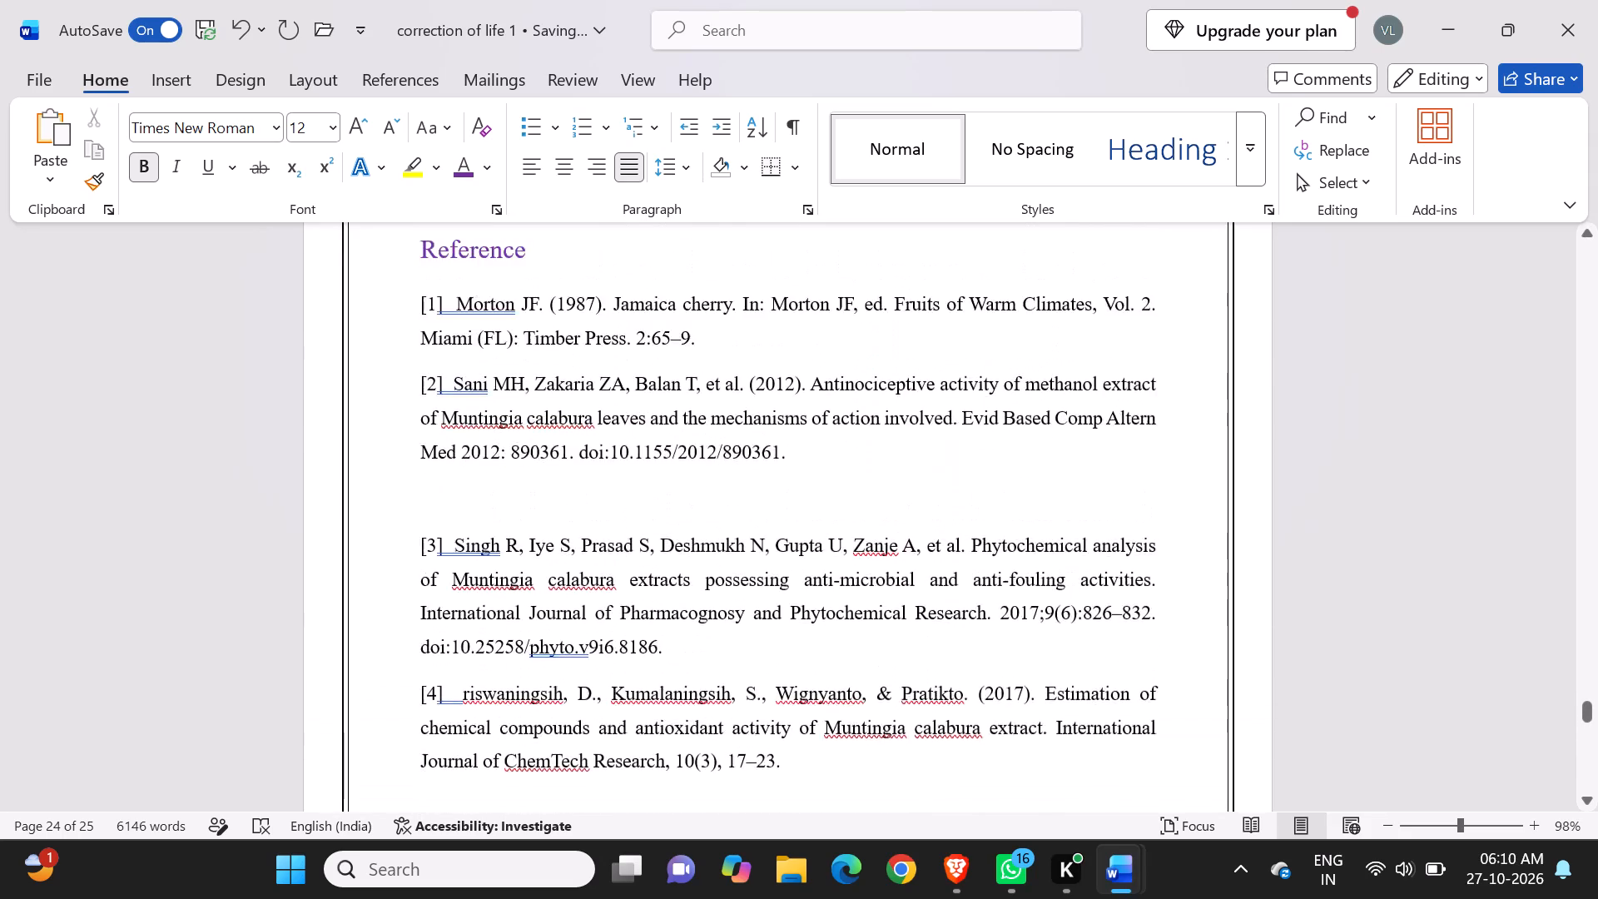
{"action": "scroll", "coordinate": [400, 534], "scroll_direction": "up", "scroll_amount": 5}
{"action": "scroll", "coordinate": [400, 534], "scroll_direction": "down", "scroll_amount": 4}
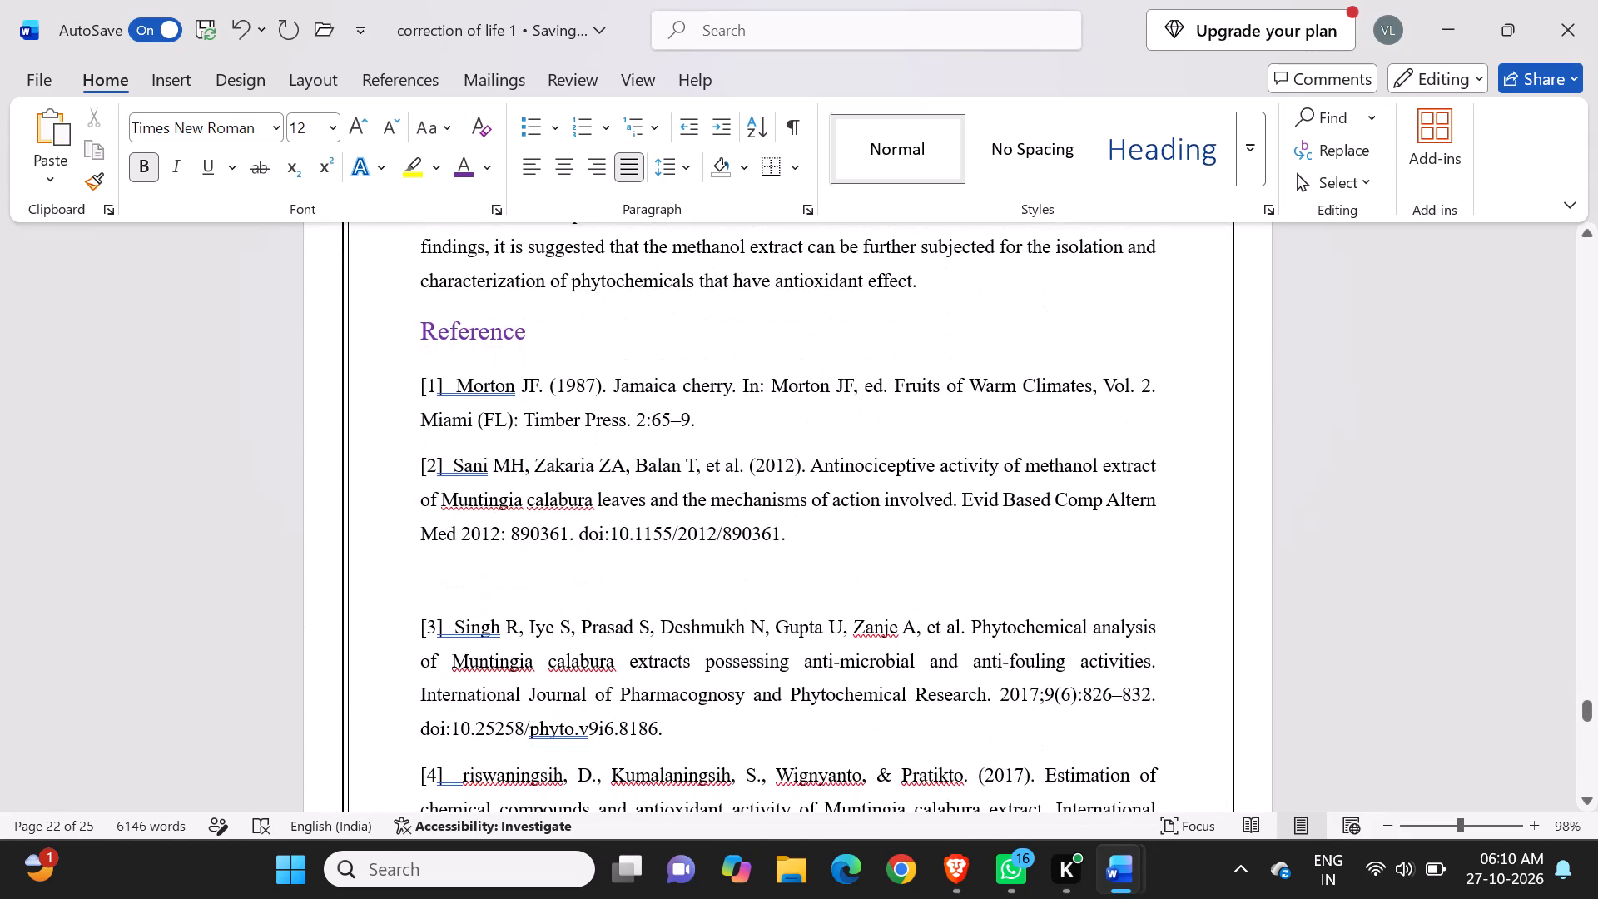
{"action": "left_click", "coordinate": [408, 618]}
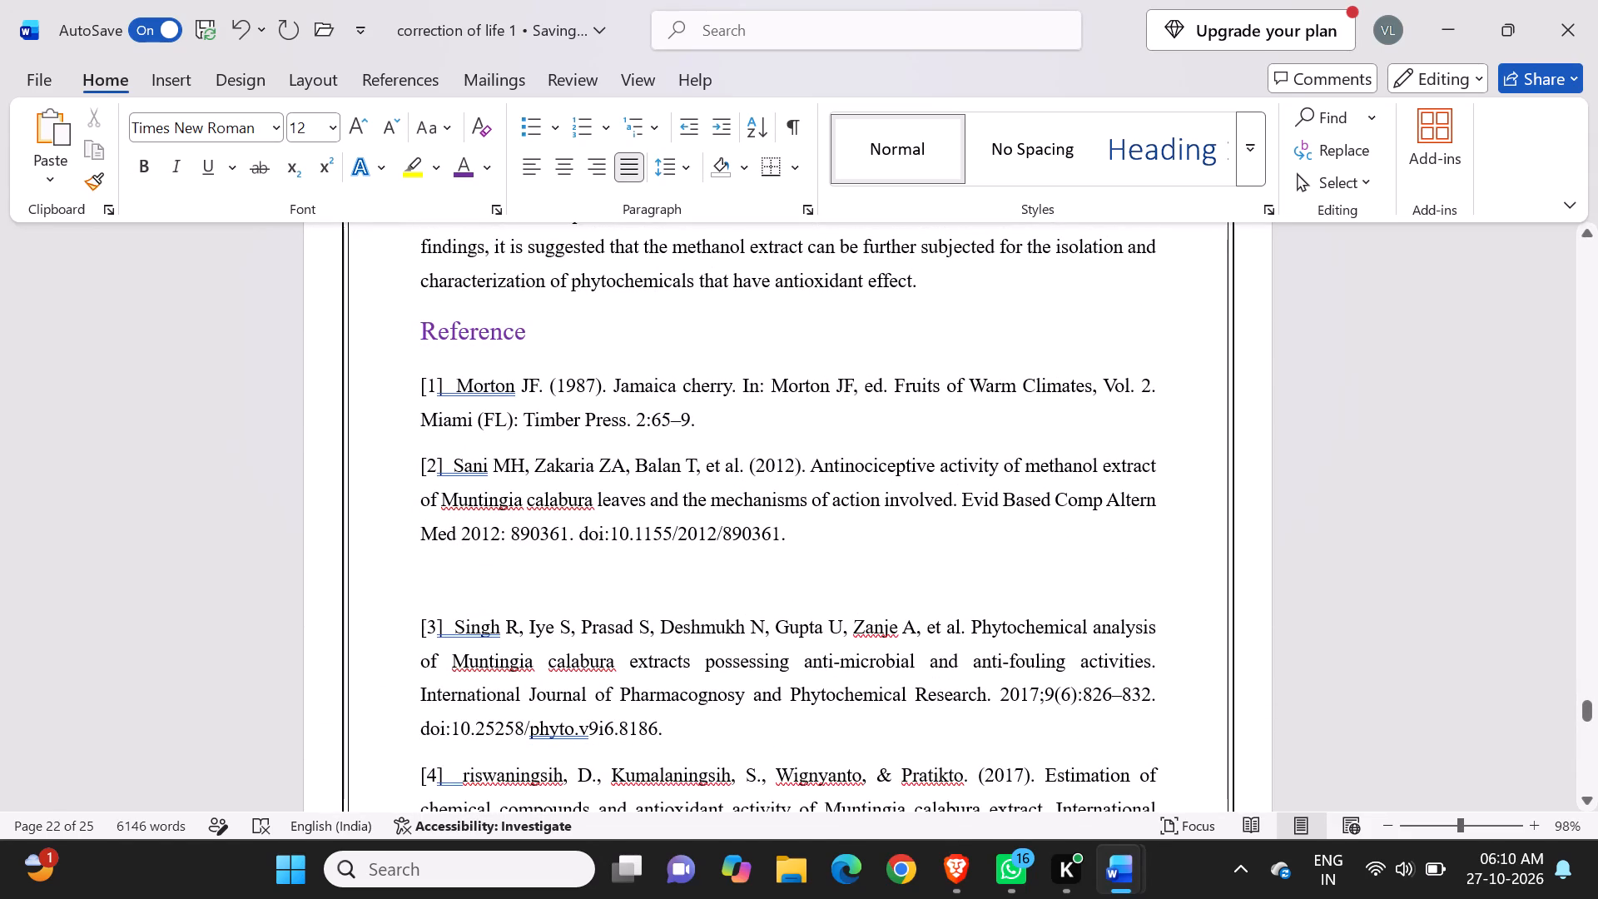
{"action": "key", "text": "BackSpace"}
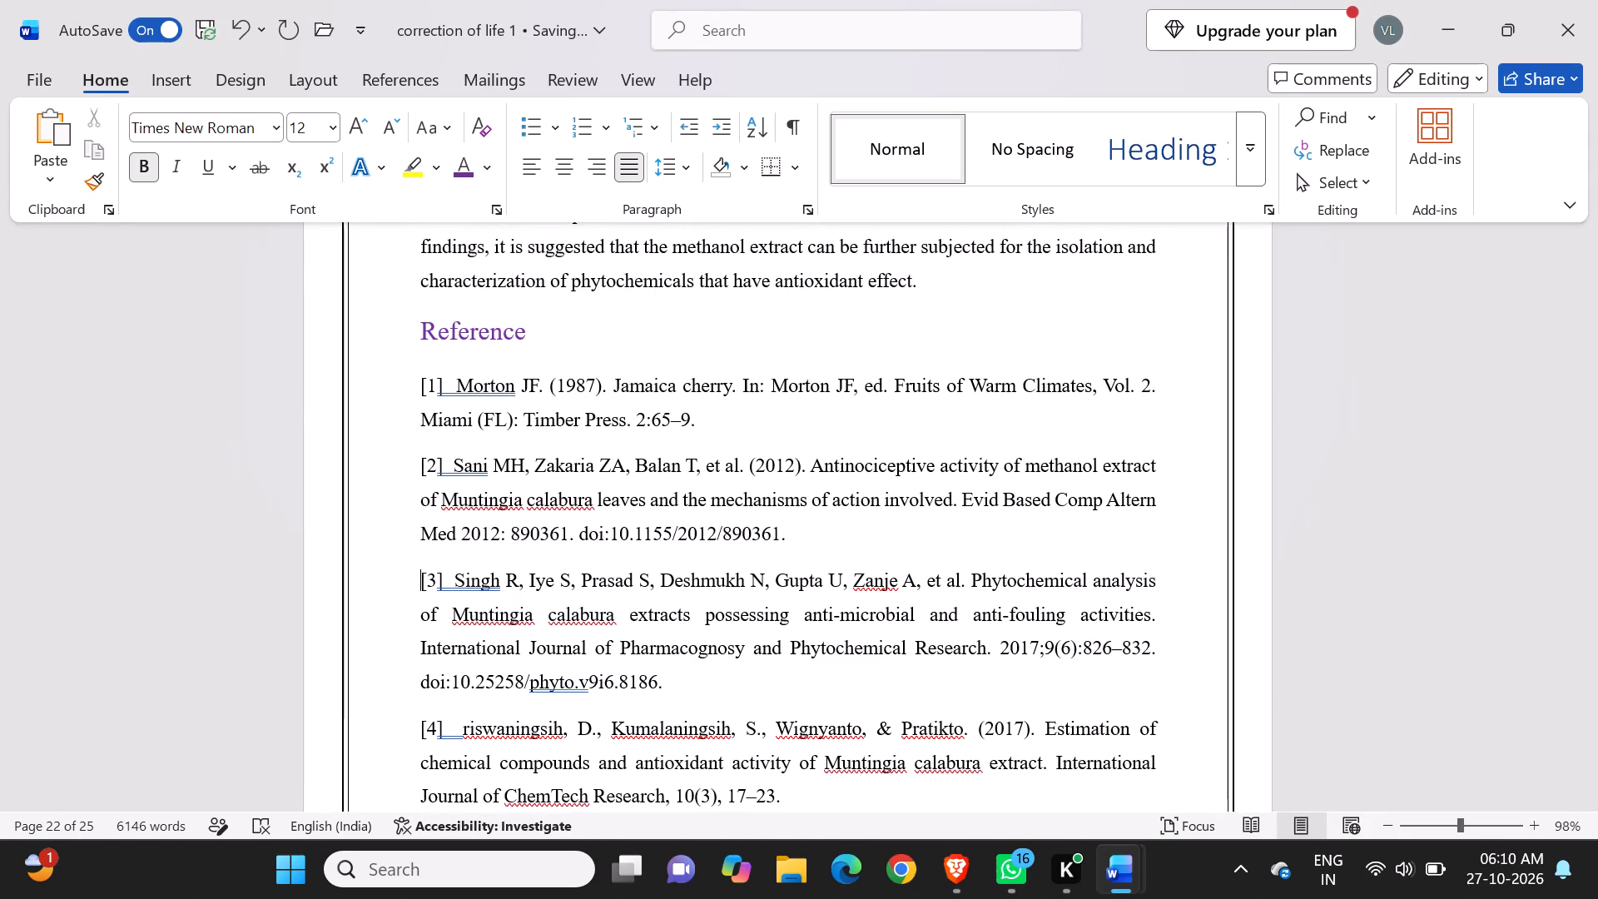
Review the rest of the reference list down to reference [21] for numbering and spacing.
{"action": "scroll", "coordinate": [385, 668], "scroll_direction": "down", "scroll_amount": 8}
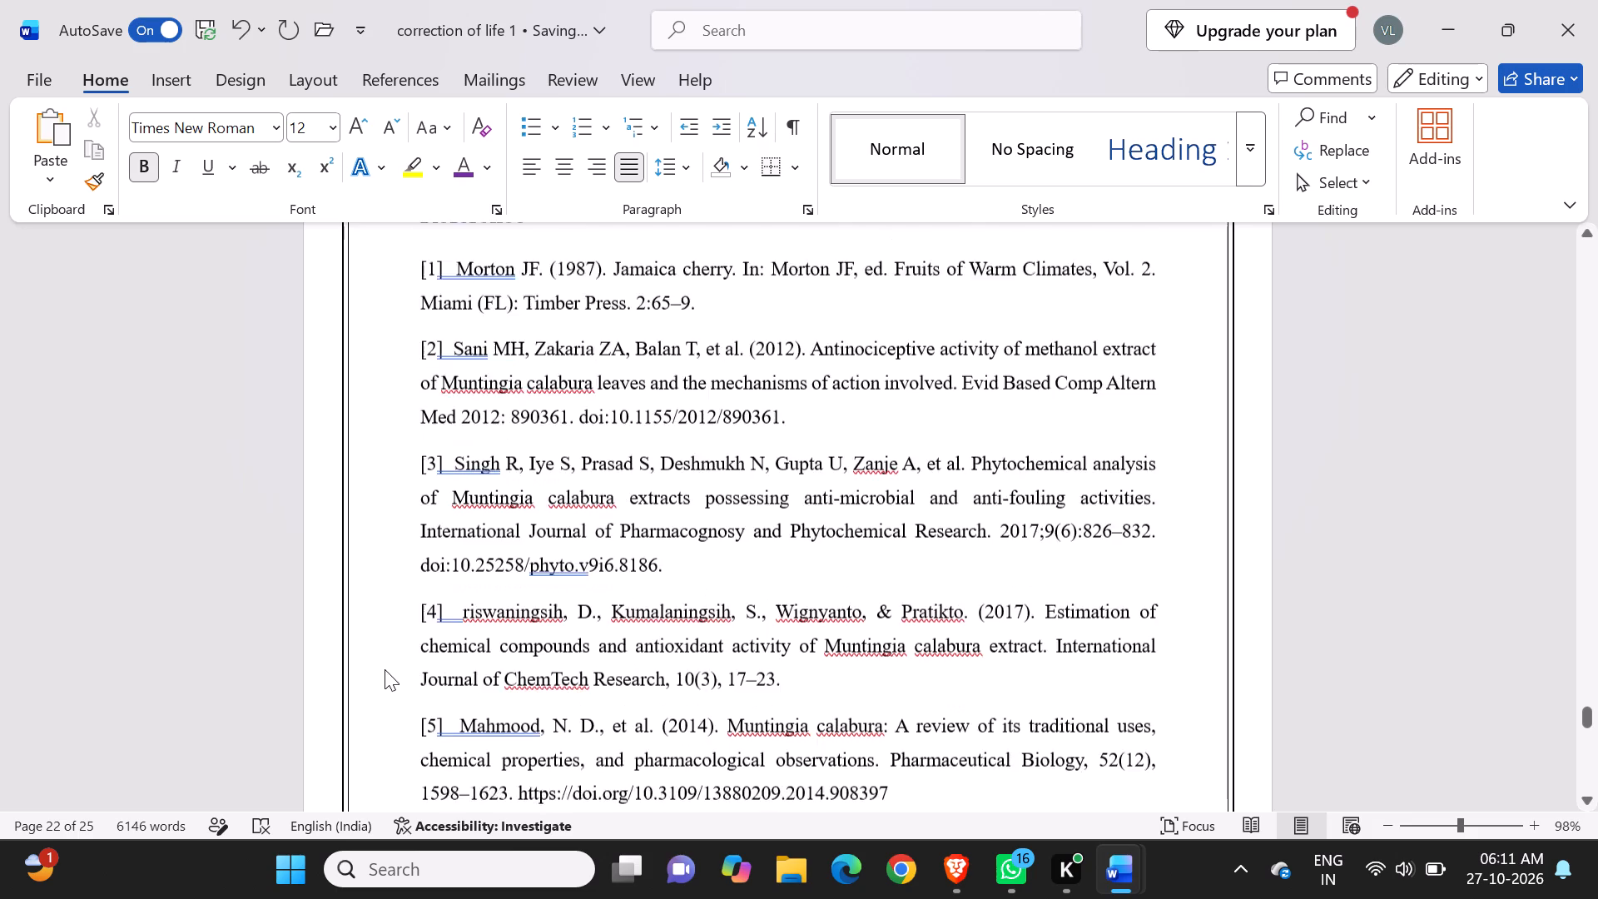
{"action": "scroll", "coordinate": [385, 669], "scroll_direction": "down", "scroll_amount": 13}
{"action": "scroll", "coordinate": [385, 669], "scroll_direction": "down", "scroll_amount": 8}
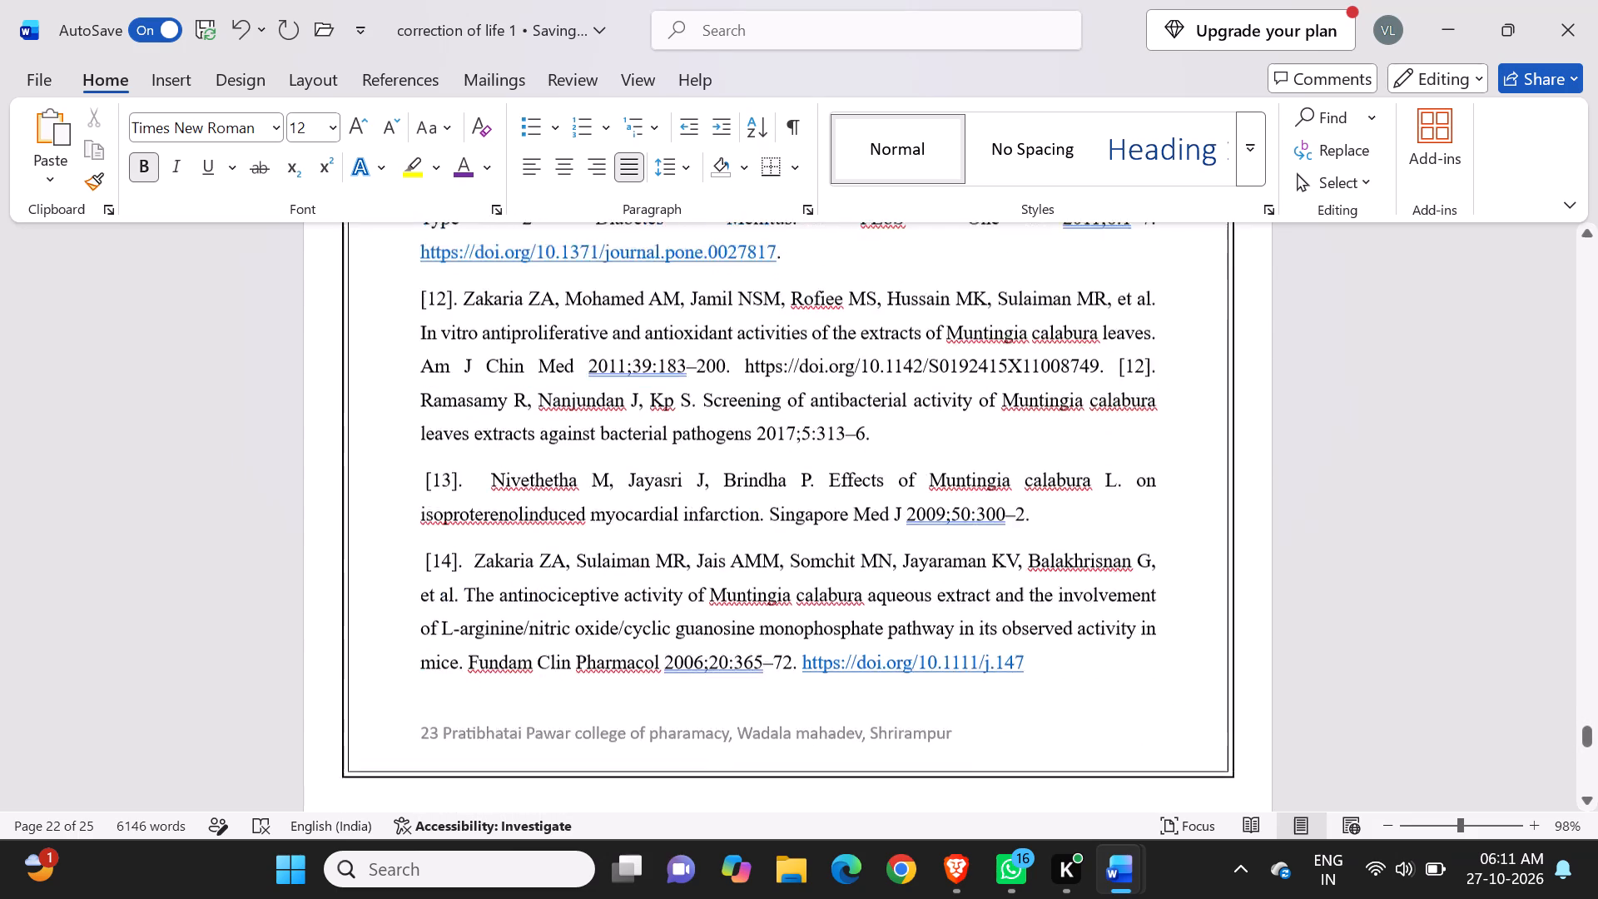
{"action": "scroll", "coordinate": [385, 669], "scroll_direction": "down", "scroll_amount": 20}
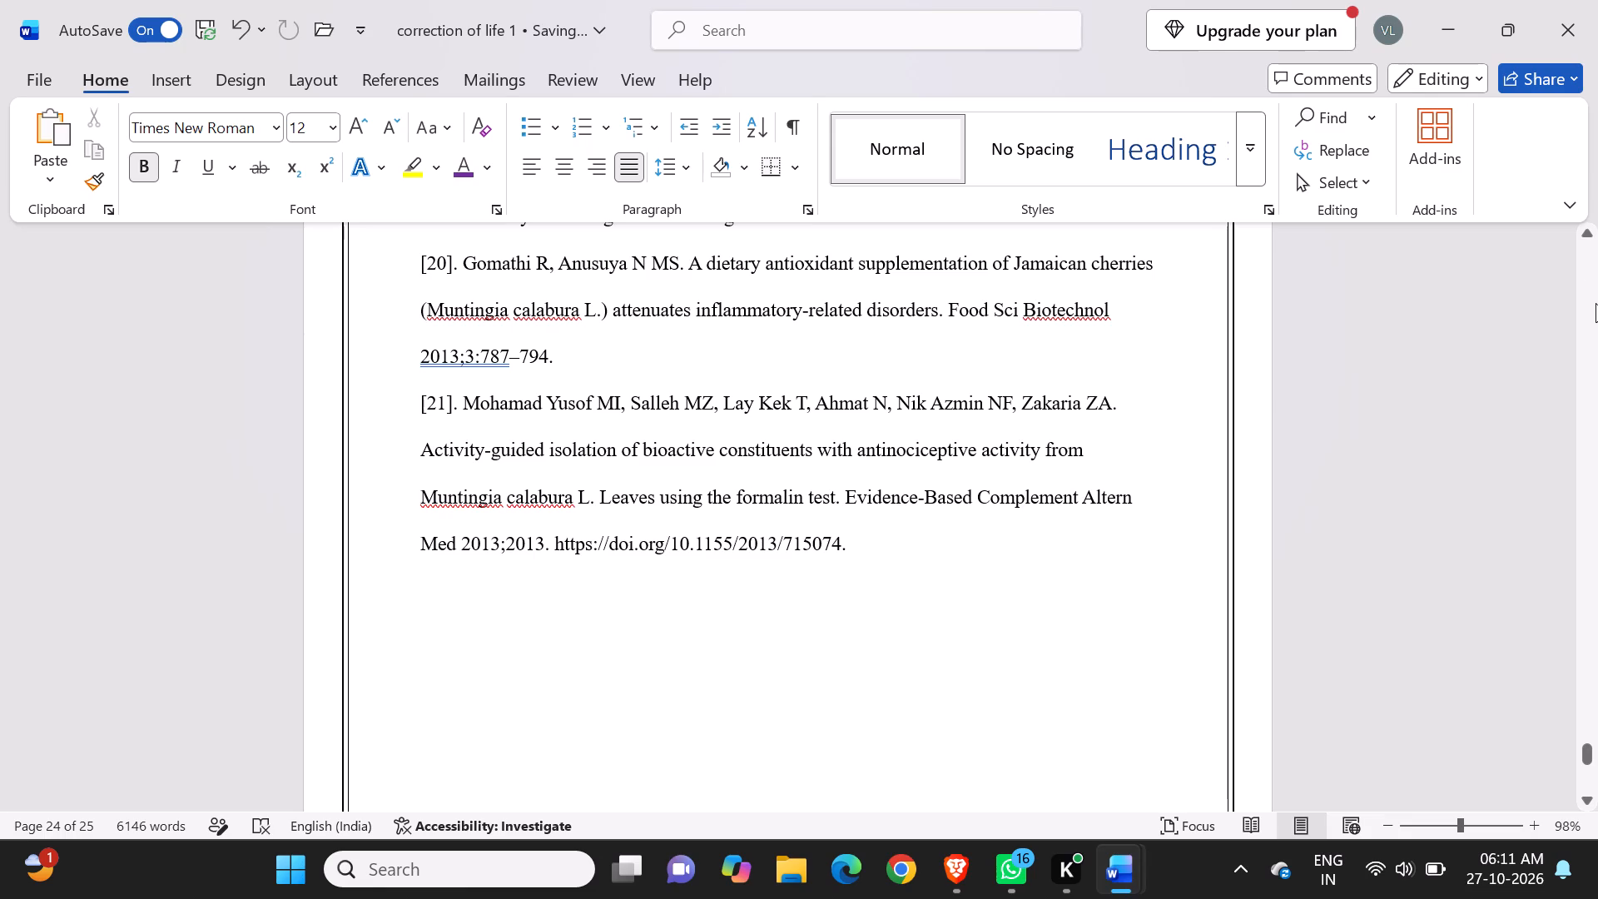
Renumber the in-text citation after "An investigation by Zakaria et al." on page 10 to [22].
{"action": "left_click", "coordinate": [1592, 416]}
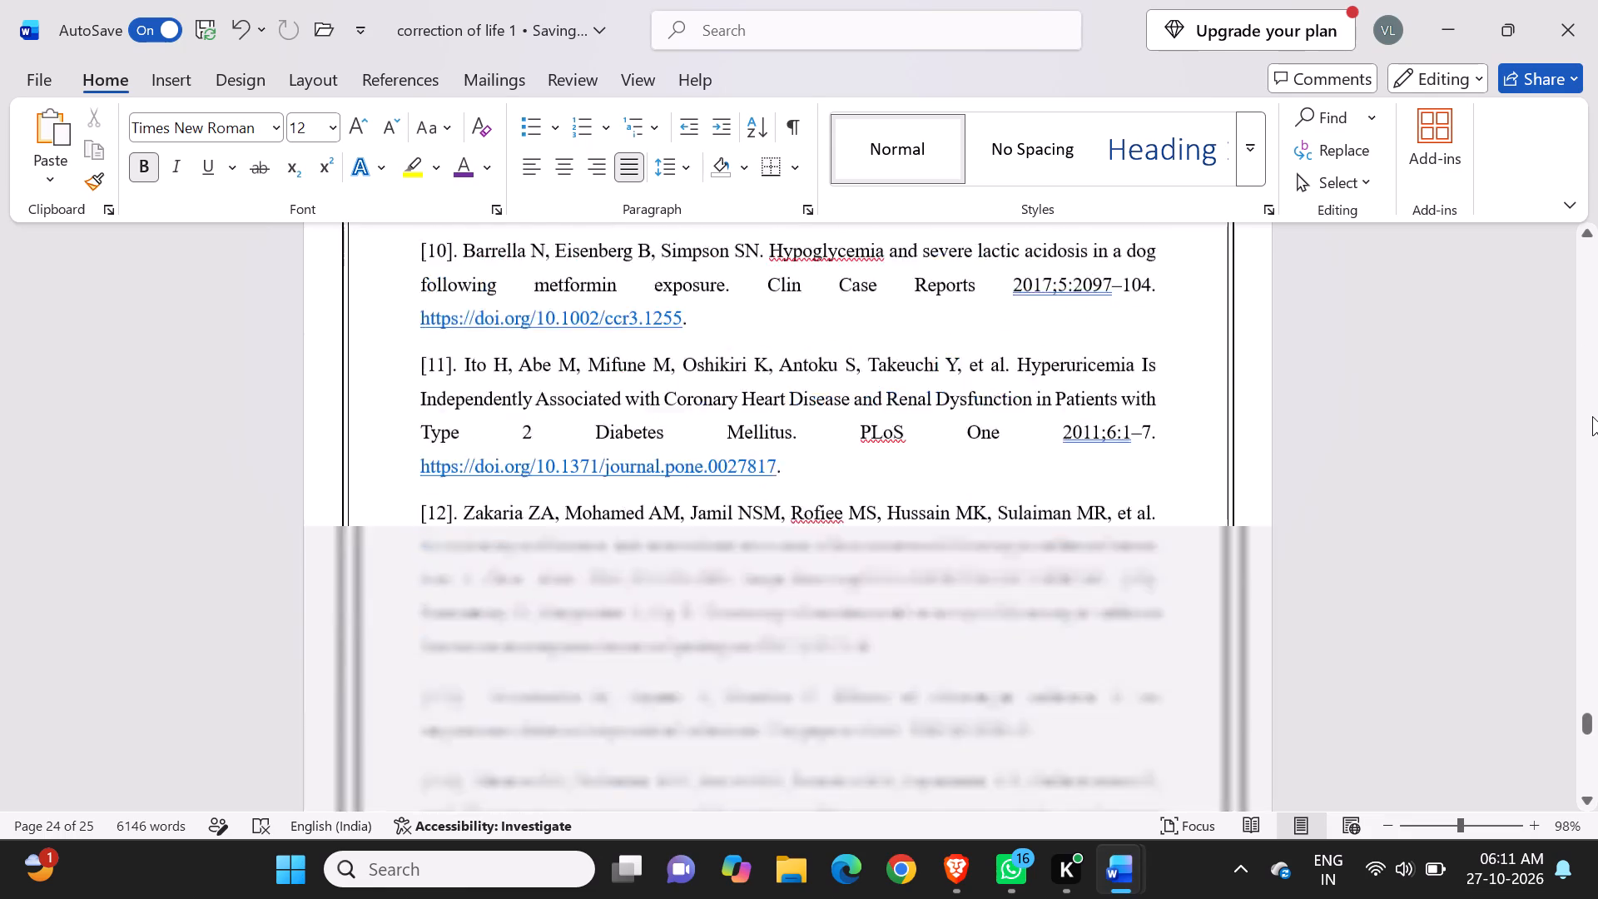
{"action": "left_click", "coordinate": [1593, 416]}
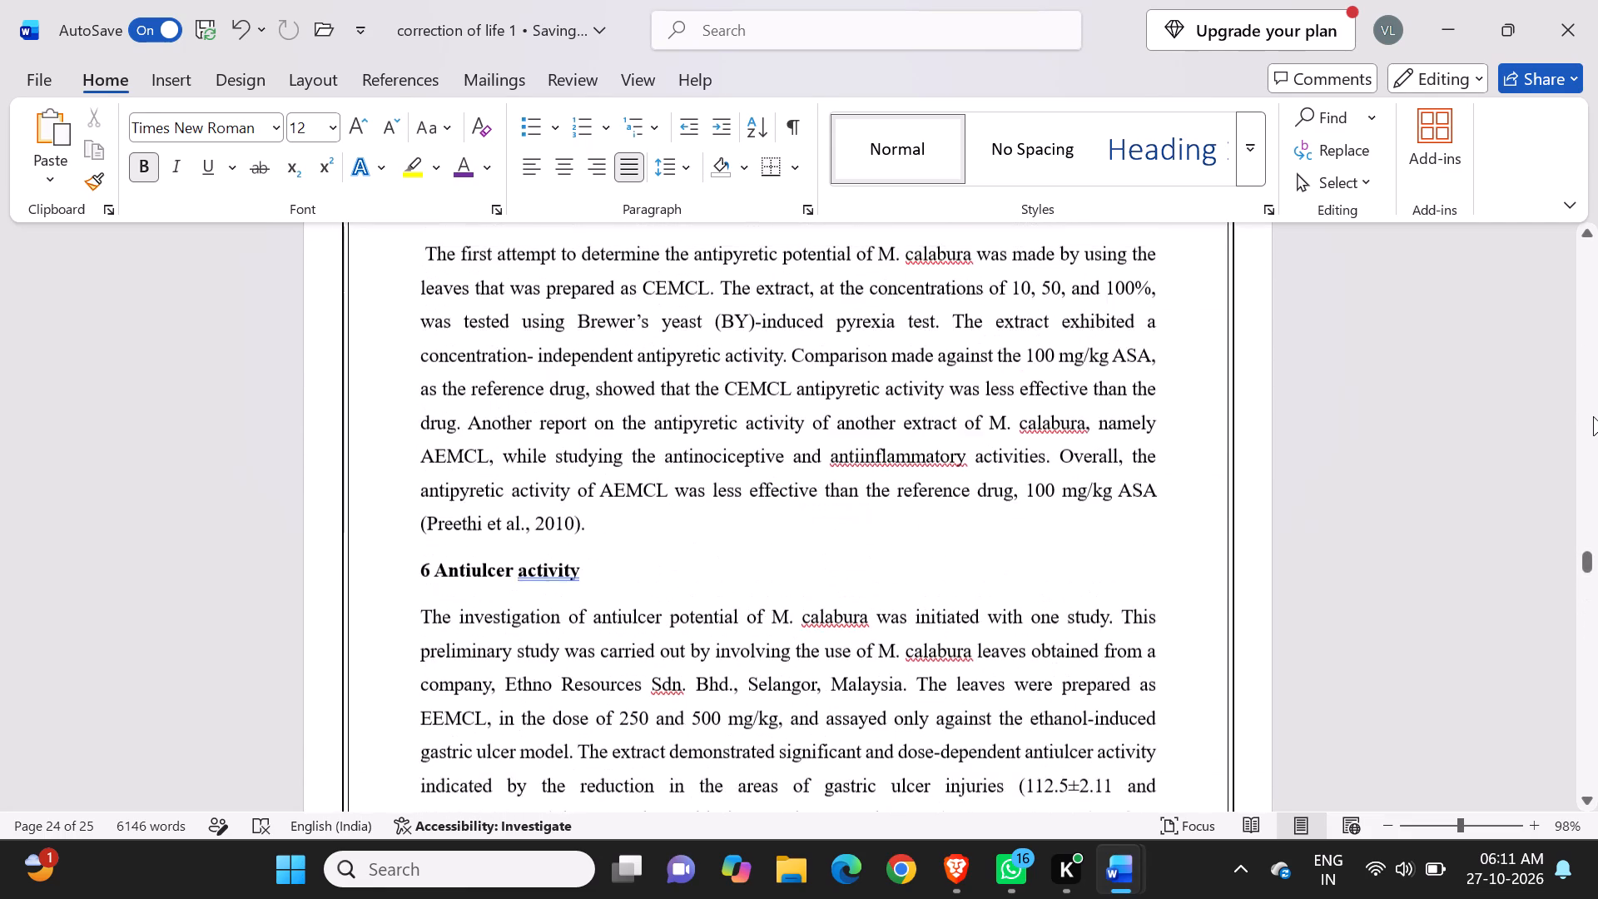
{"action": "left_click", "coordinate": [1593, 416]}
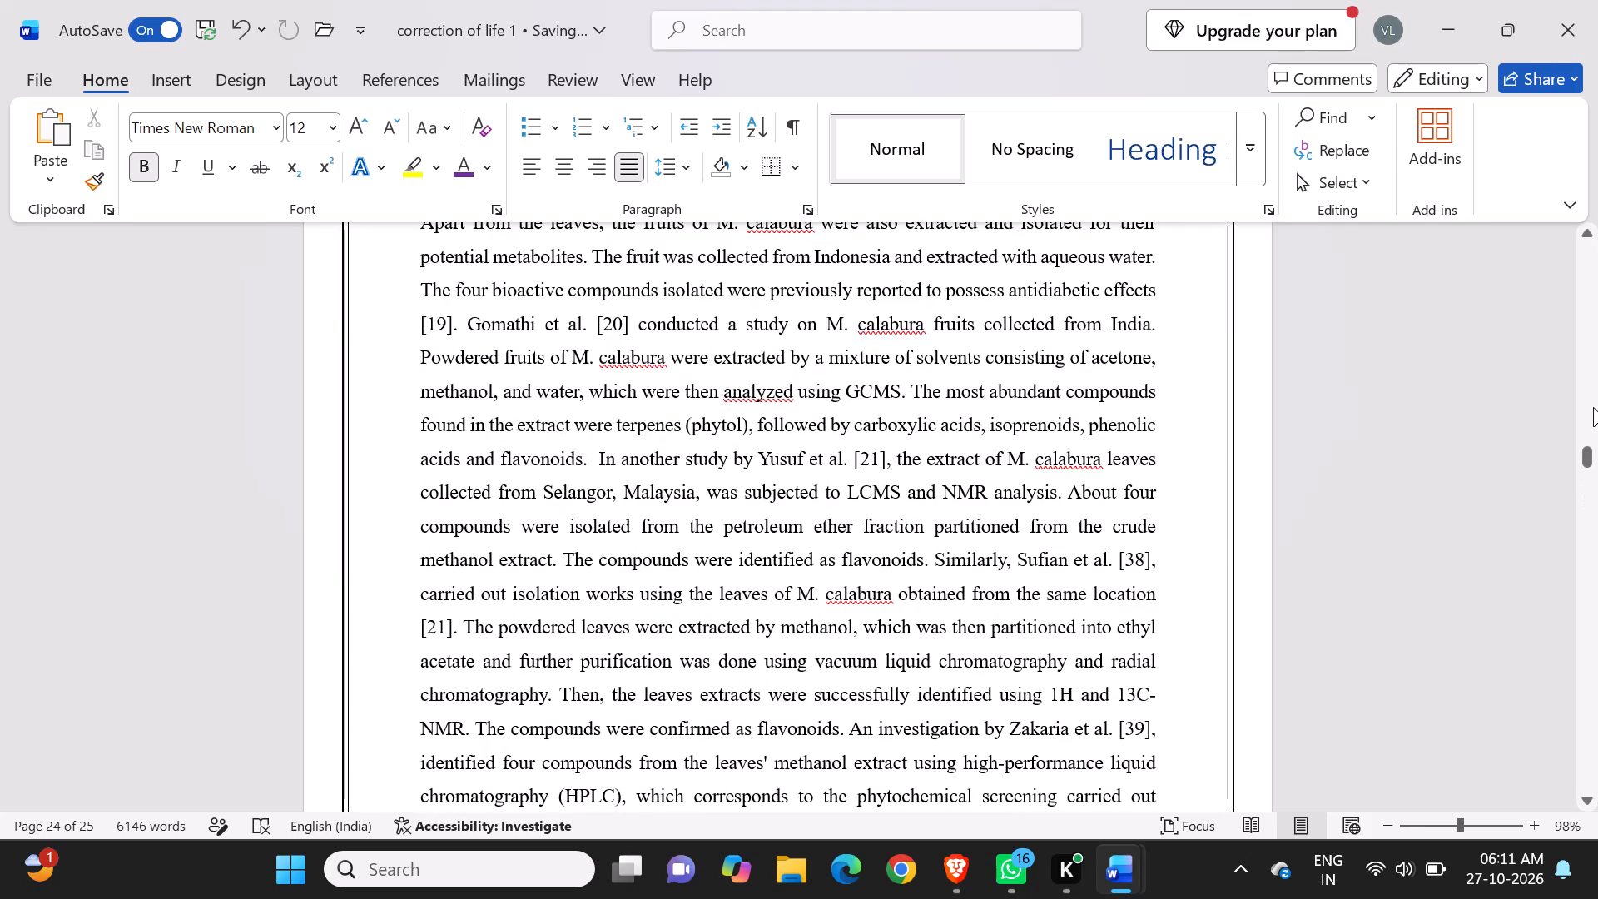
{"action": "scroll", "coordinate": [1592, 410], "scroll_direction": "down", "scroll_amount": 4}
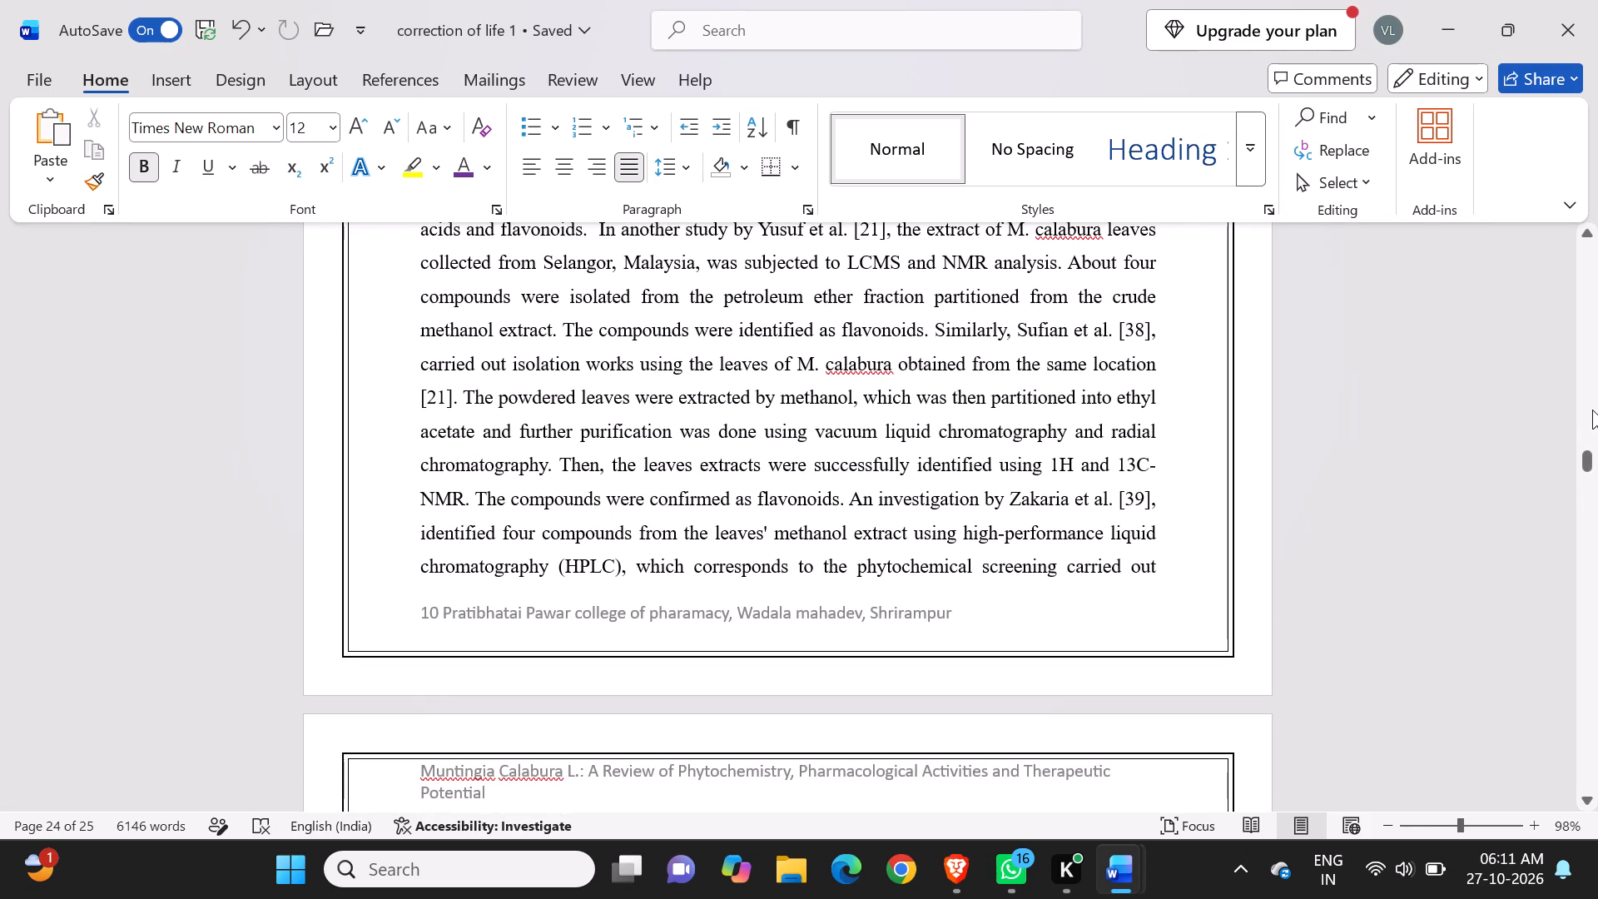
{"action": "scroll", "coordinate": [1592, 410], "scroll_direction": "down", "scroll_amount": 6}
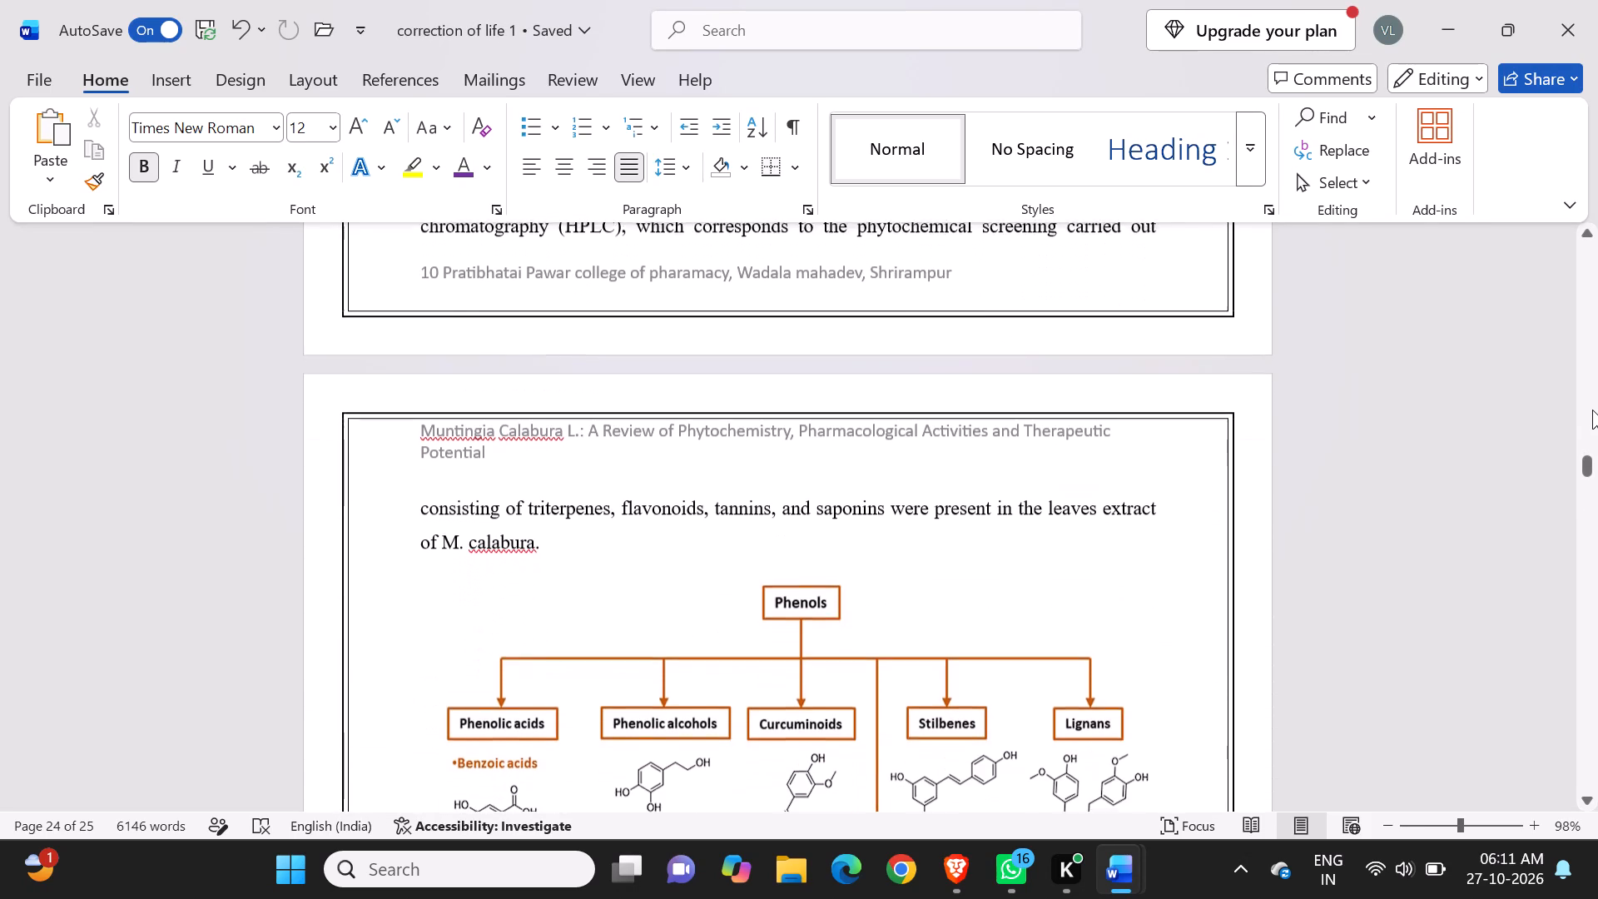
{"action": "scroll", "coordinate": [1592, 410], "scroll_direction": "up", "scroll_amount": 4}
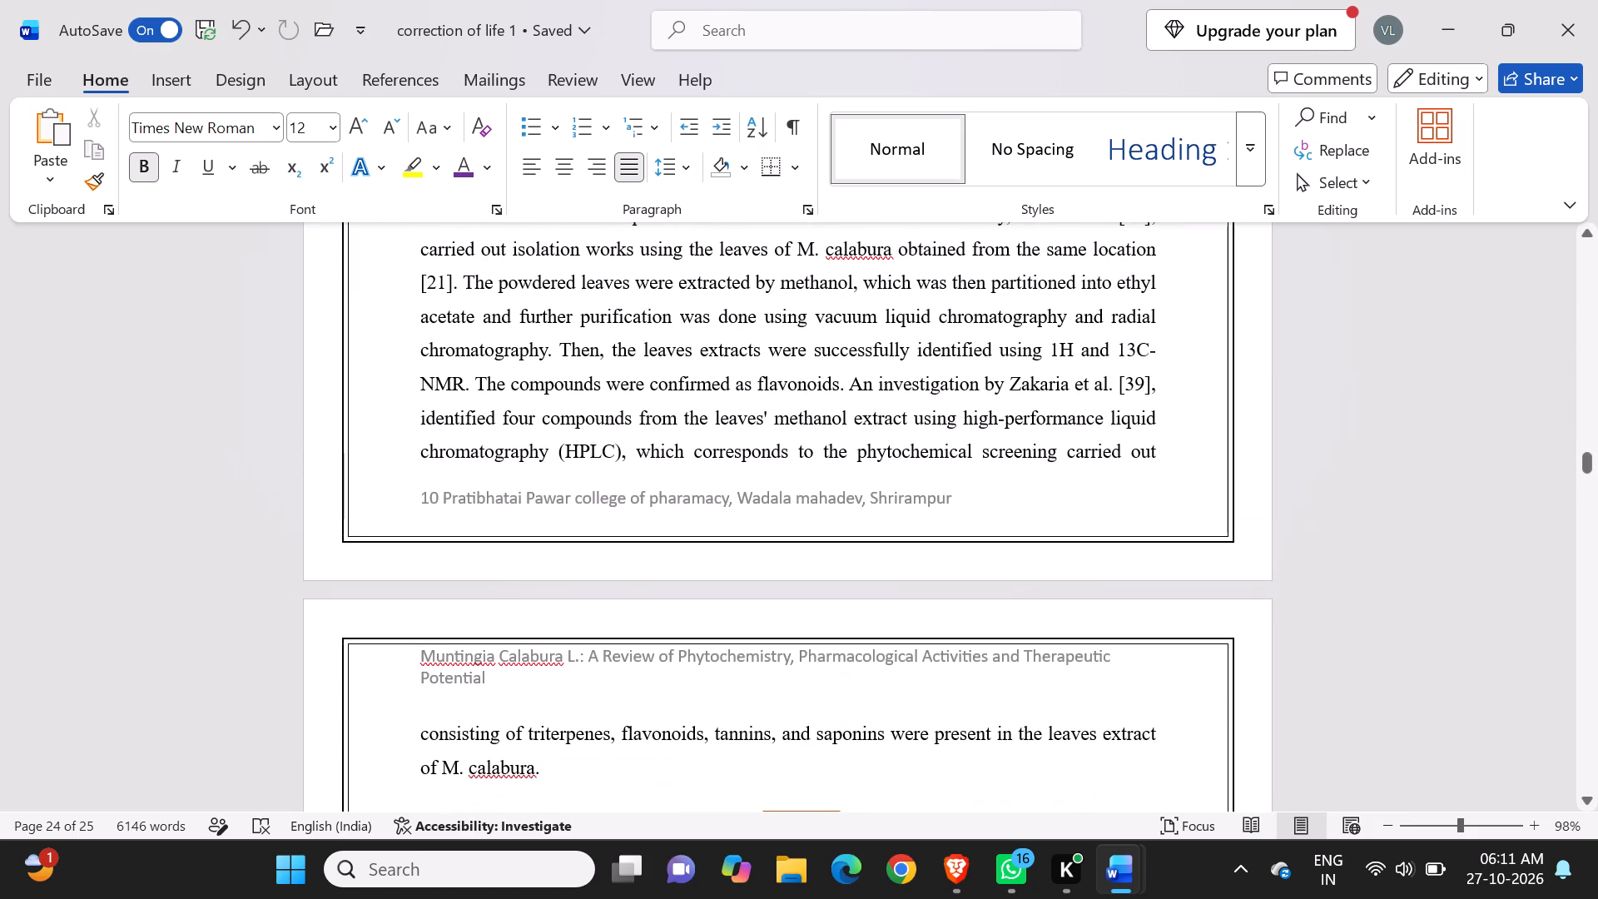
{"action": "left_click", "coordinate": [1144, 381]}
{"action": "key", "text": "BackSpace"}
{"action": "key", "text": "BackSpace"}
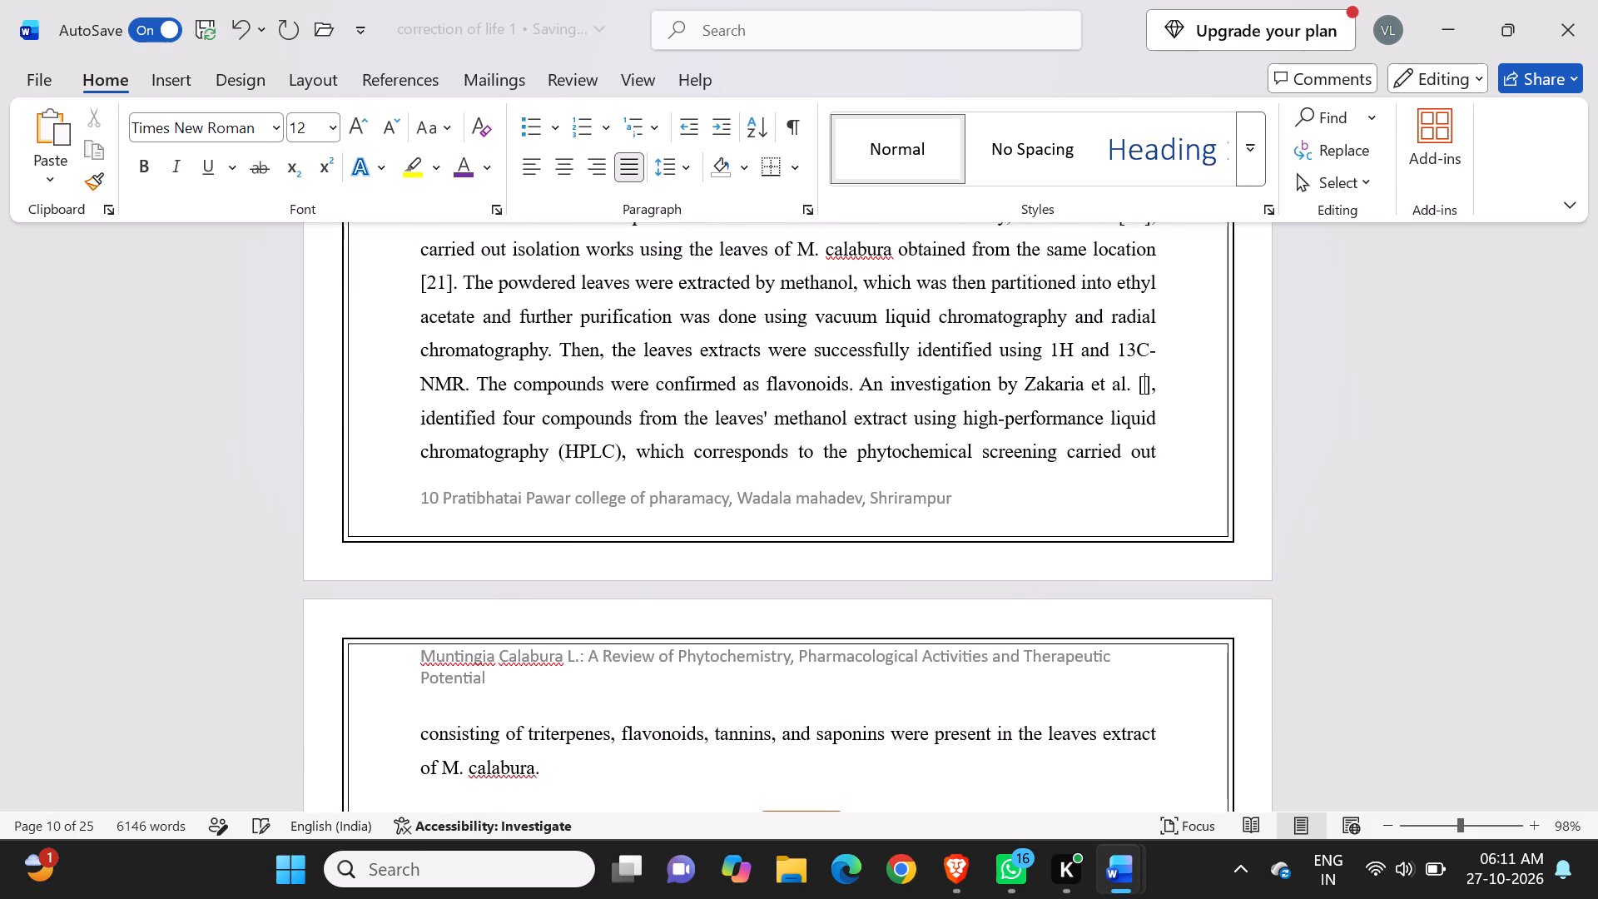
{"action": "type", "text": "22"}
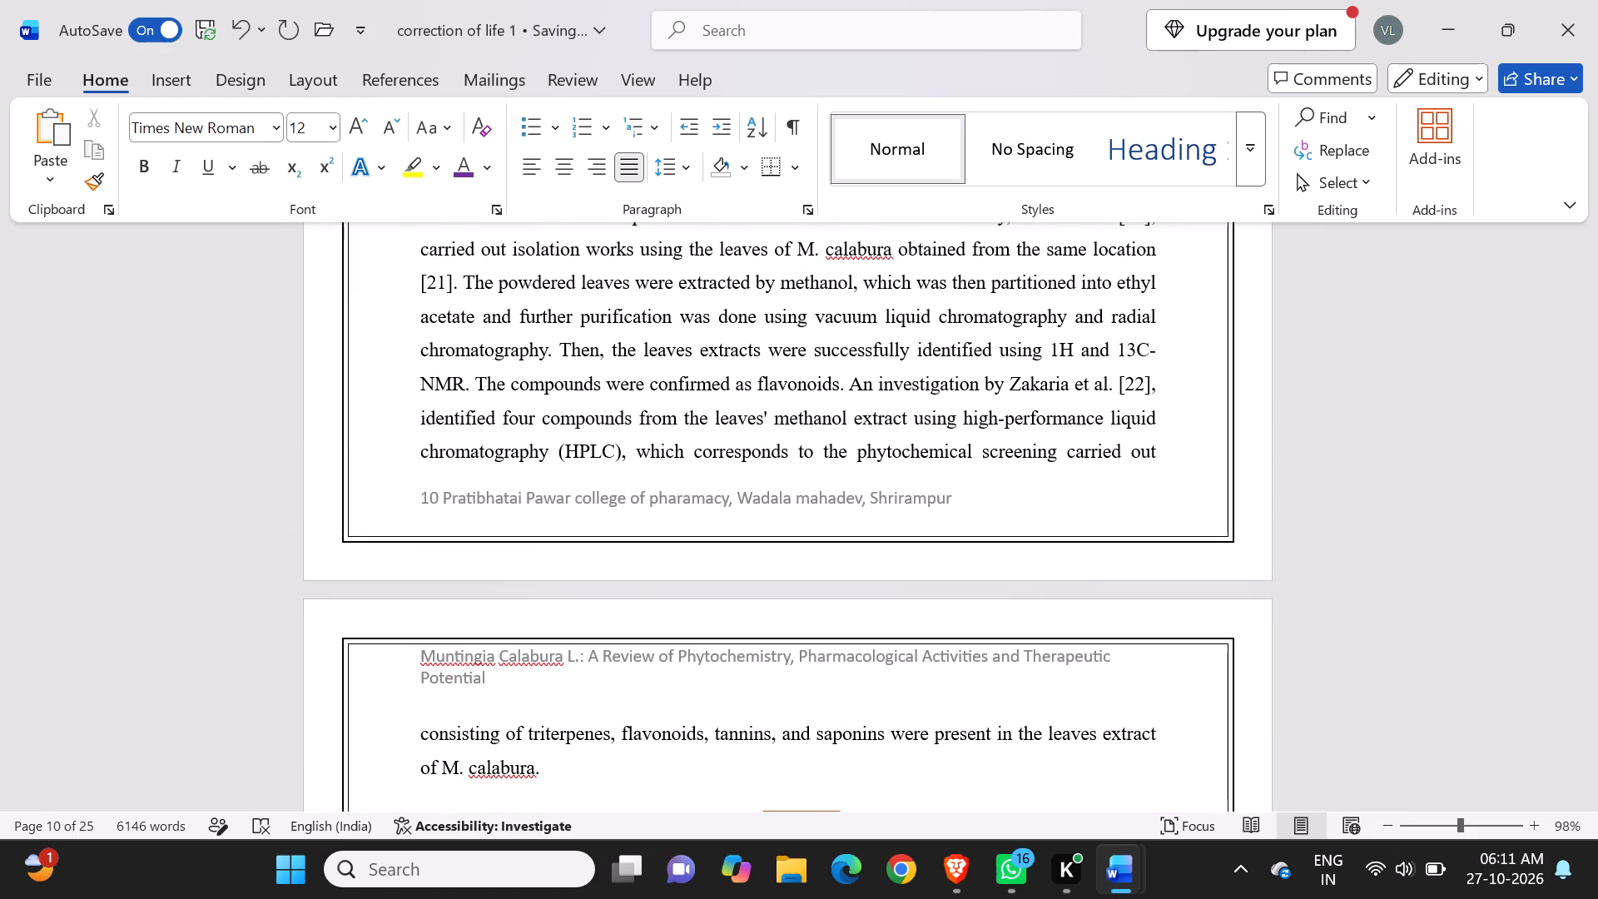
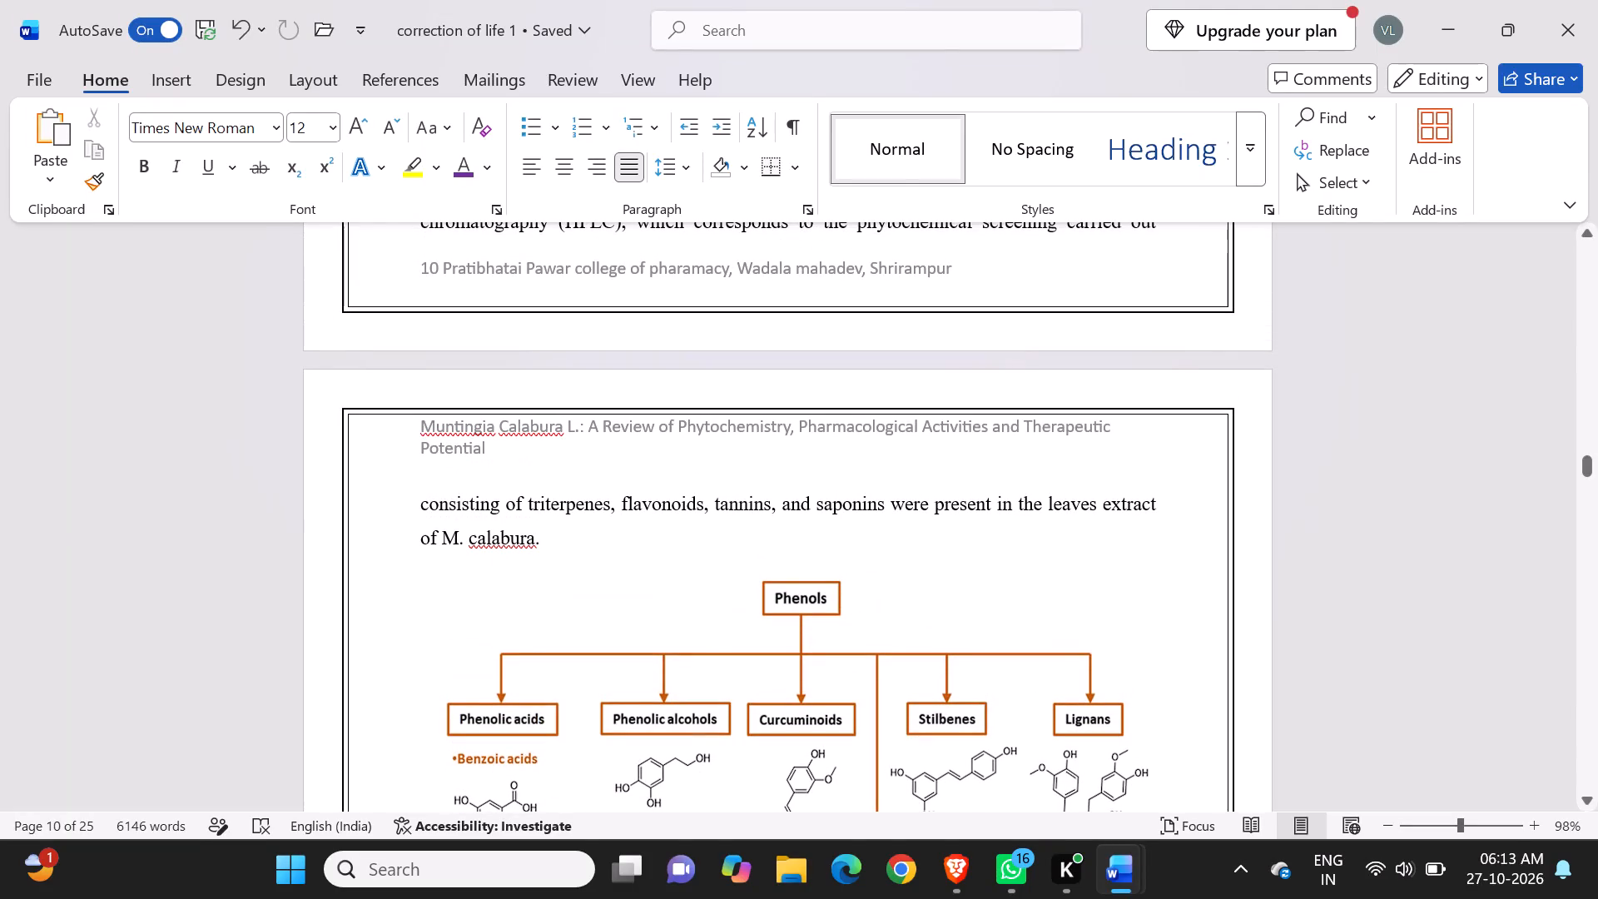
Go from page 10 to the reference list near the document's end and examine its numbered entries.
{"action": "left_click", "coordinate": [1597, 683]}
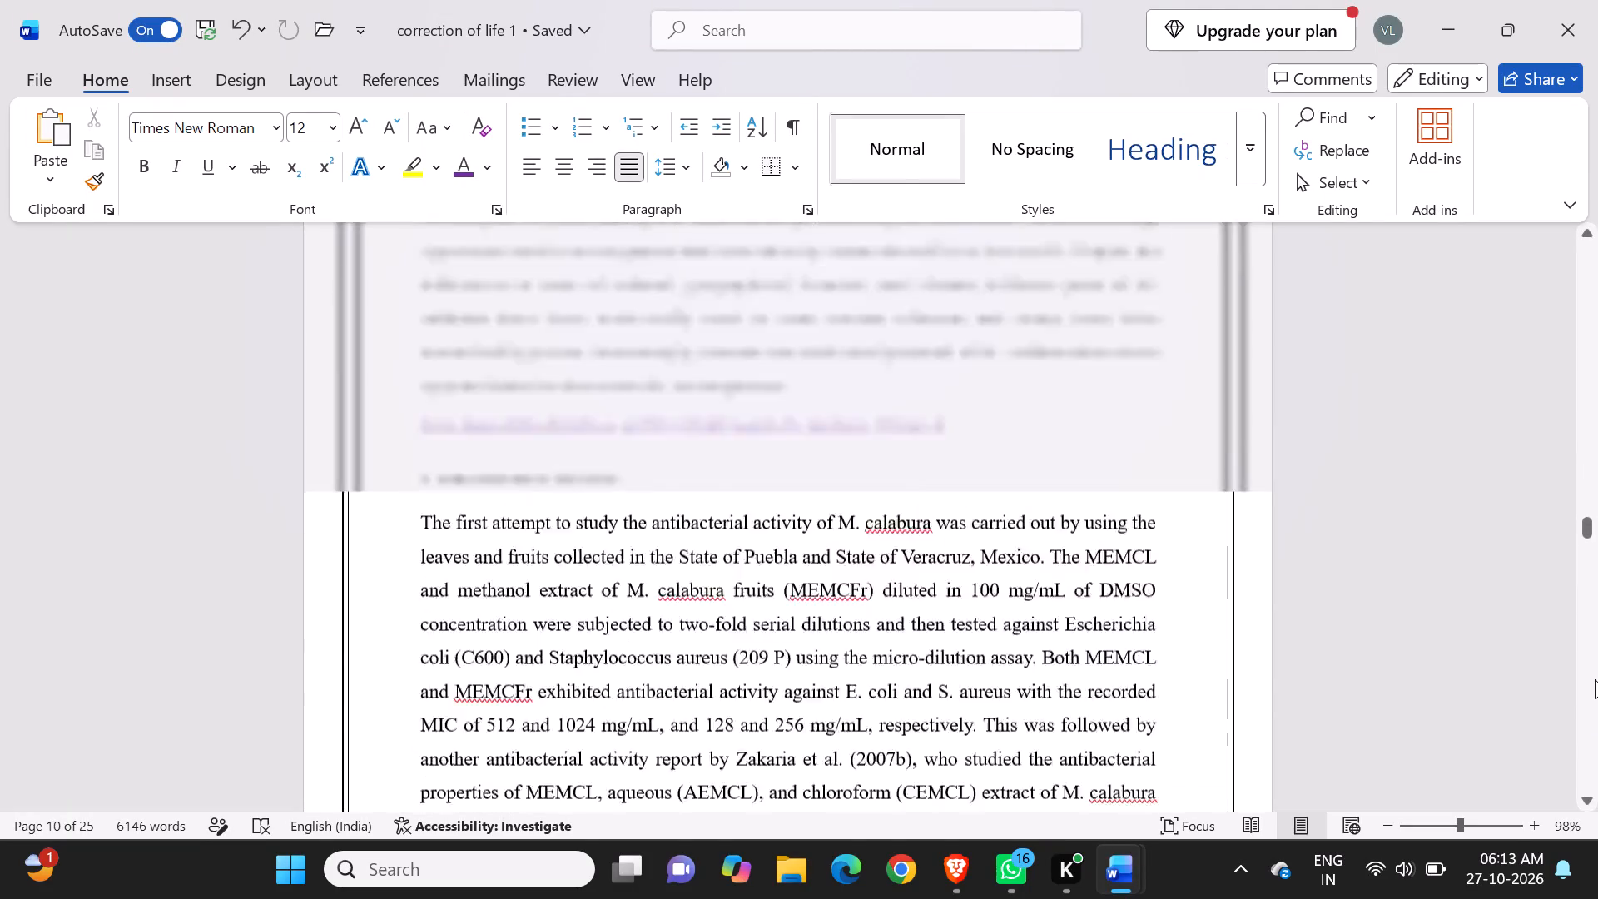
{"action": "left_click", "coordinate": [1595, 679]}
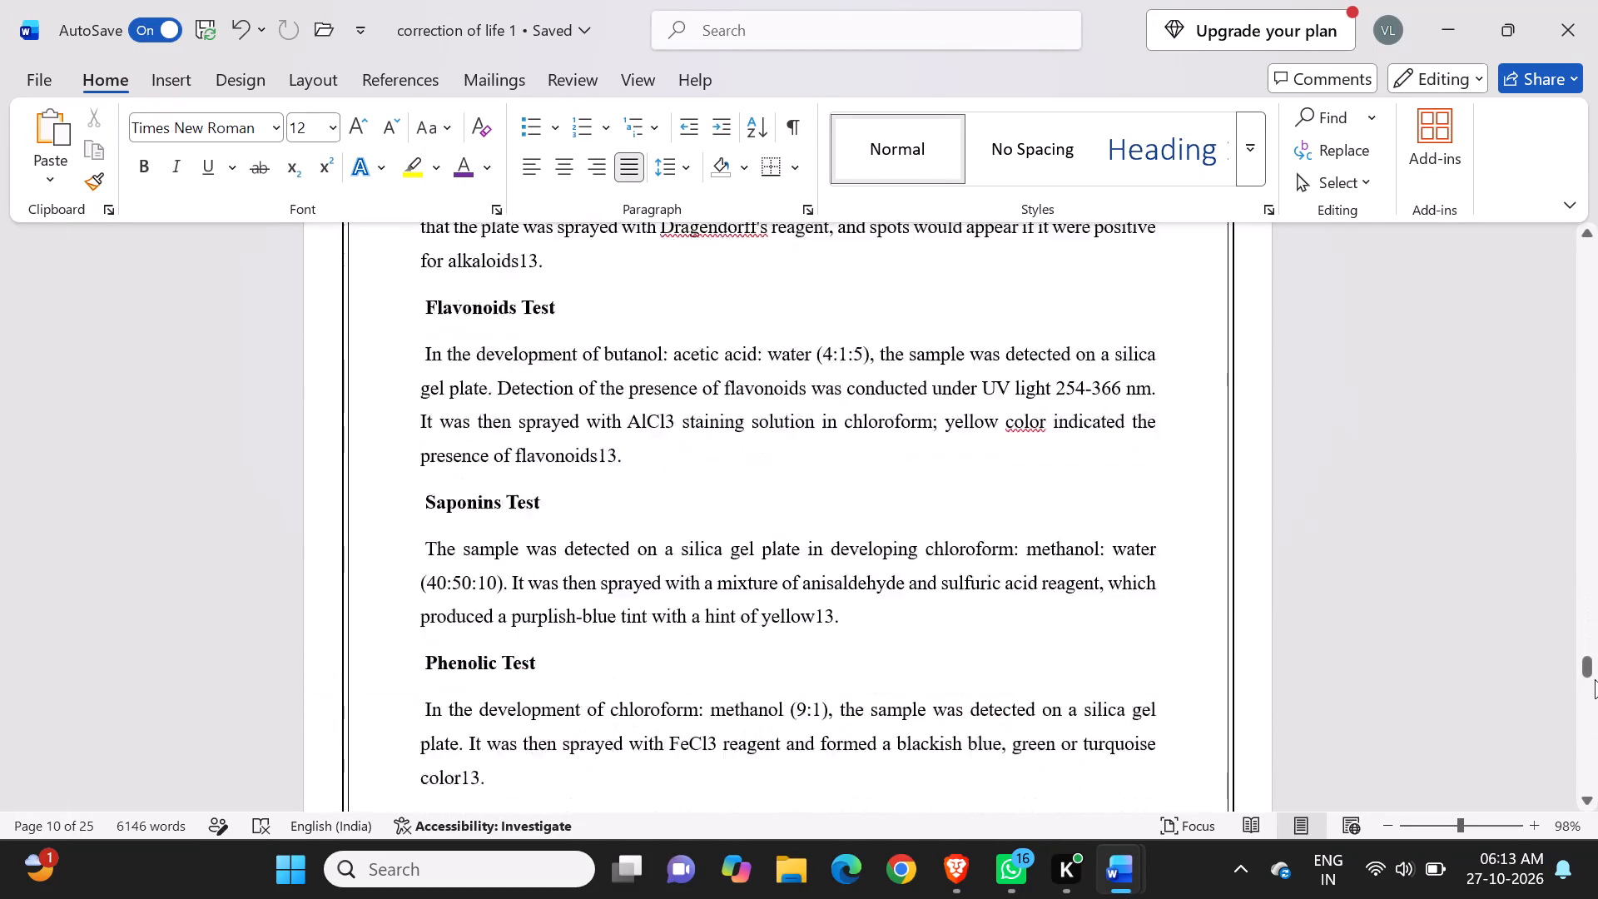
{"action": "left_click", "coordinate": [1595, 679]}
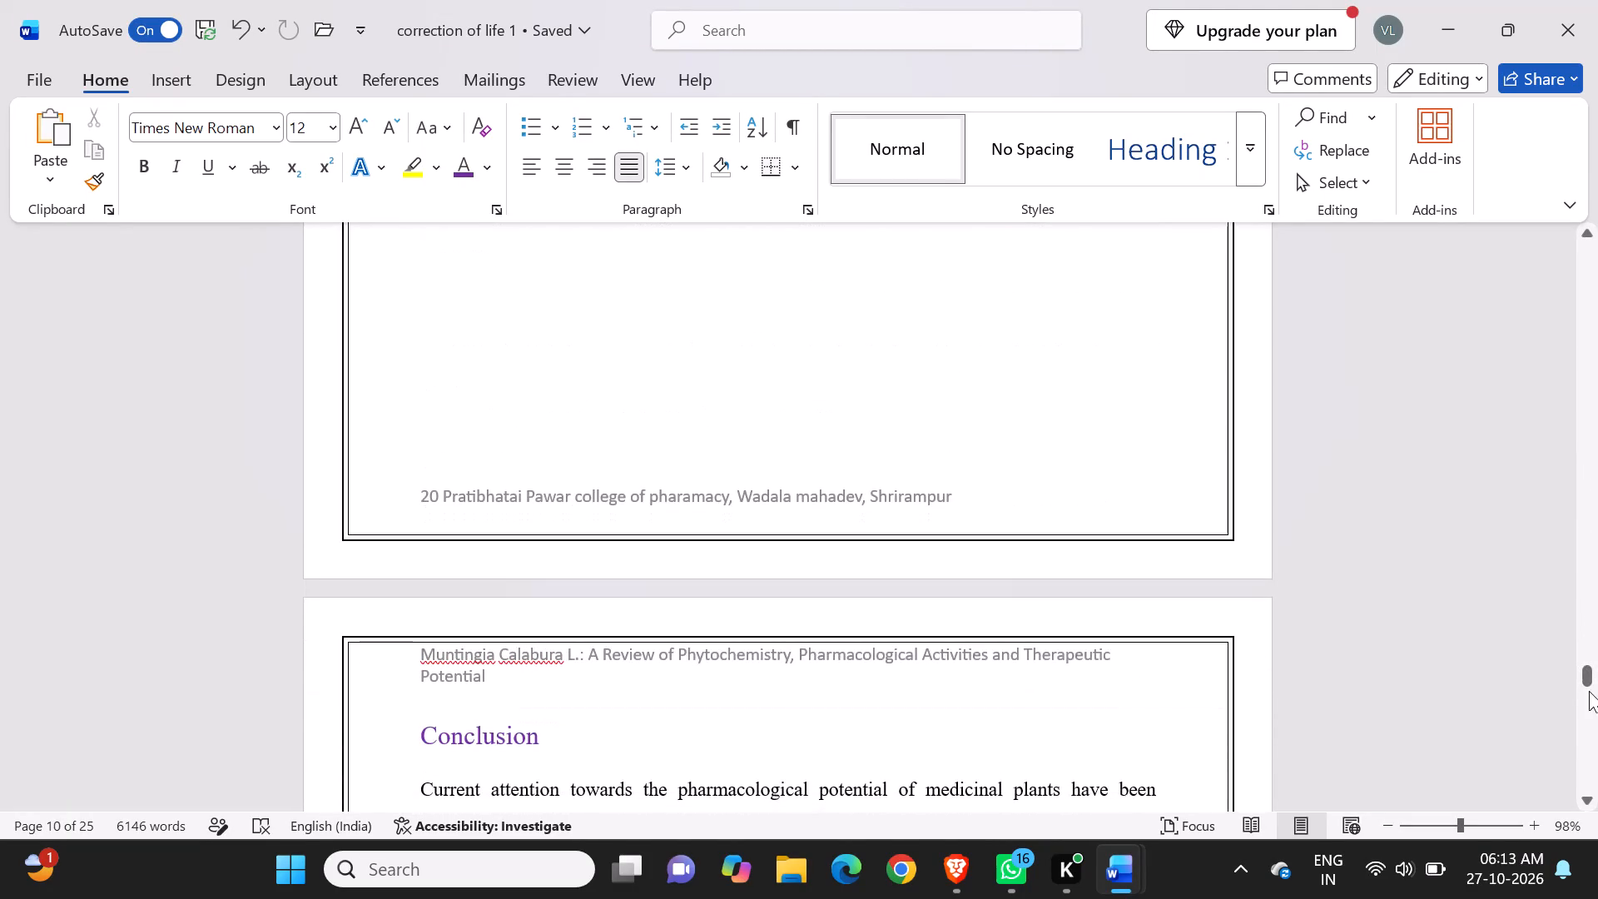
{"action": "left_click", "coordinate": [1584, 712]}
{"action": "left_click", "coordinate": [1584, 712]}
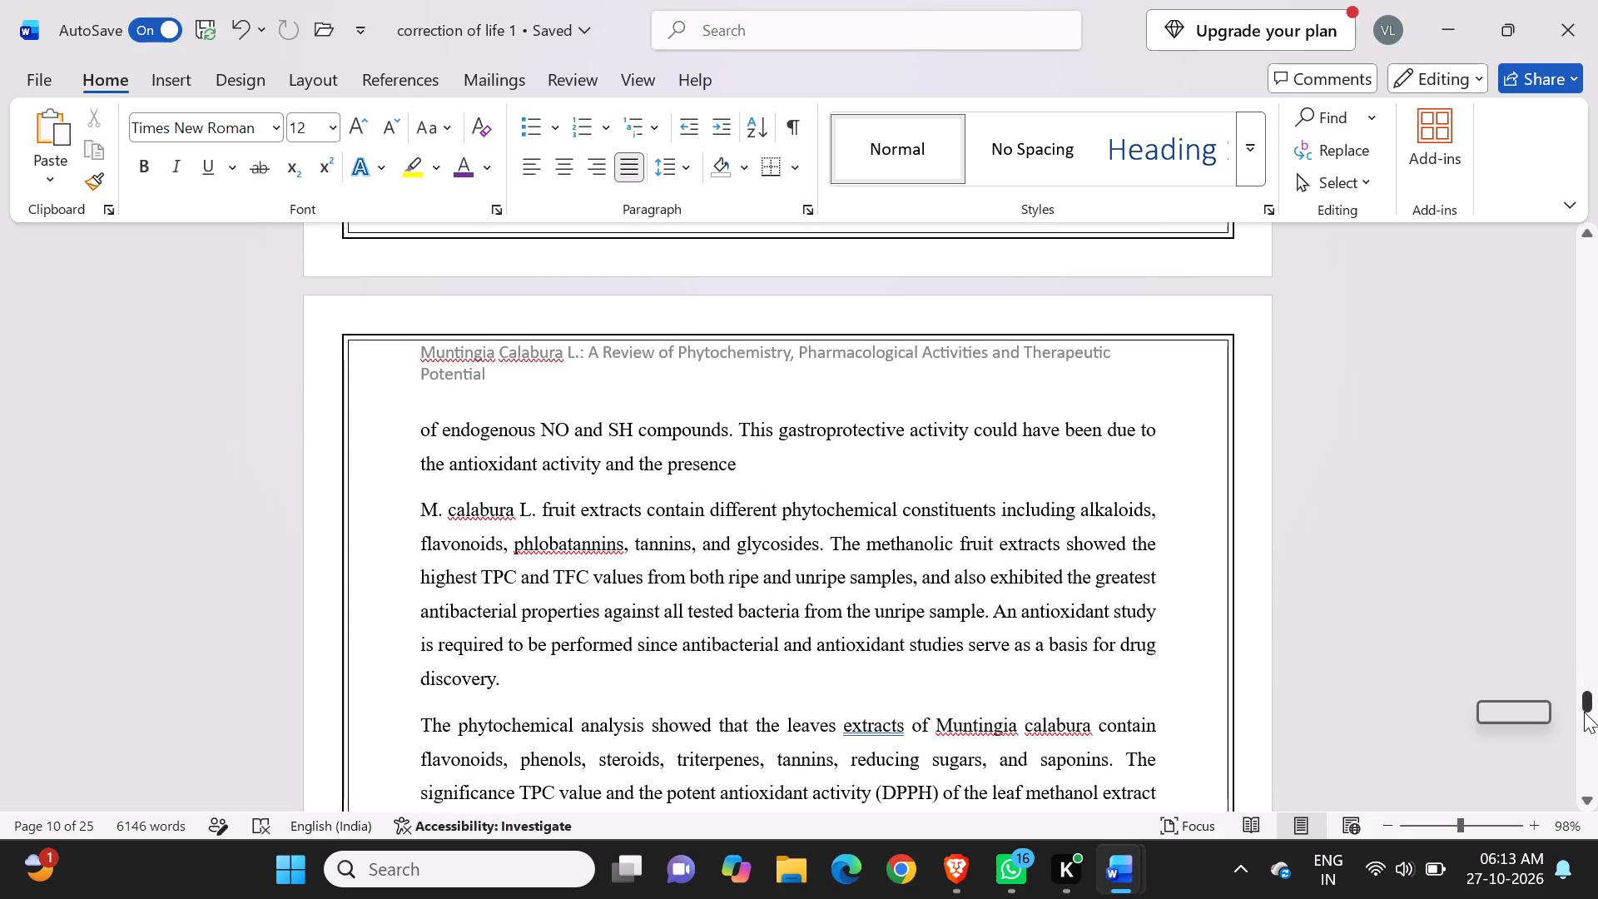
{"action": "left_click", "coordinate": [1581, 742]}
{"action": "left_click", "coordinate": [1581, 742]}
{"action": "scroll", "coordinate": [1581, 742], "scroll_direction": "down", "scroll_amount": 4}
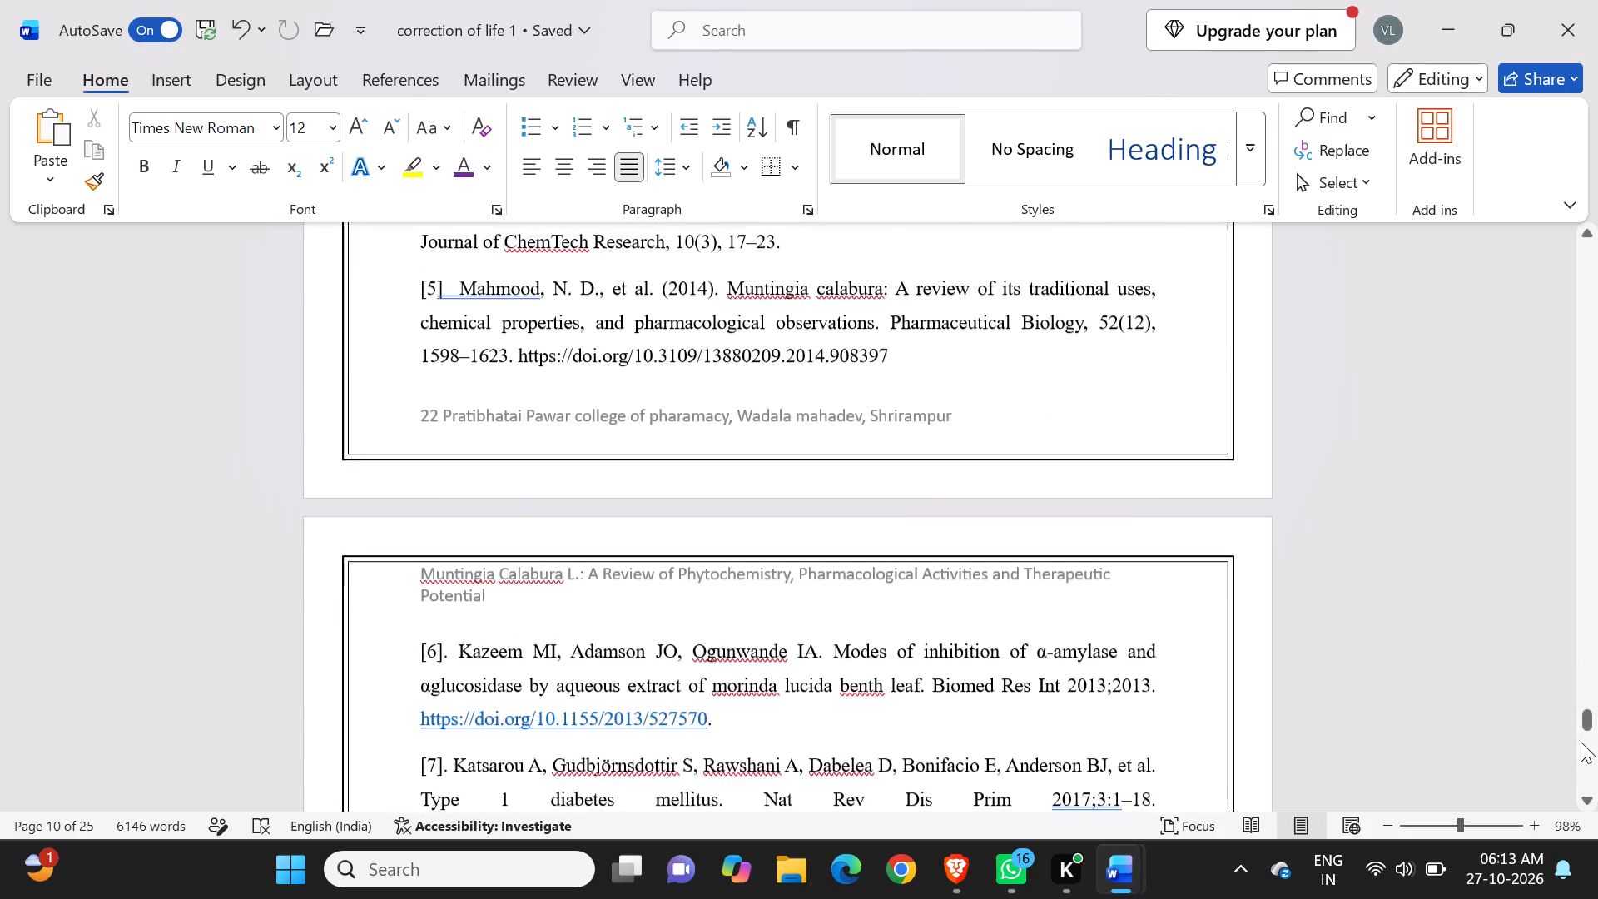
Add reference [22] below reference [21], pasting in the copied Zakaria et al. entry on antinociceptive activity.
{"action": "scroll", "coordinate": [1581, 742], "scroll_direction": "down", "scroll_amount": 8}
{"action": "scroll", "coordinate": [1578, 735], "scroll_direction": "down", "scroll_amount": 19}
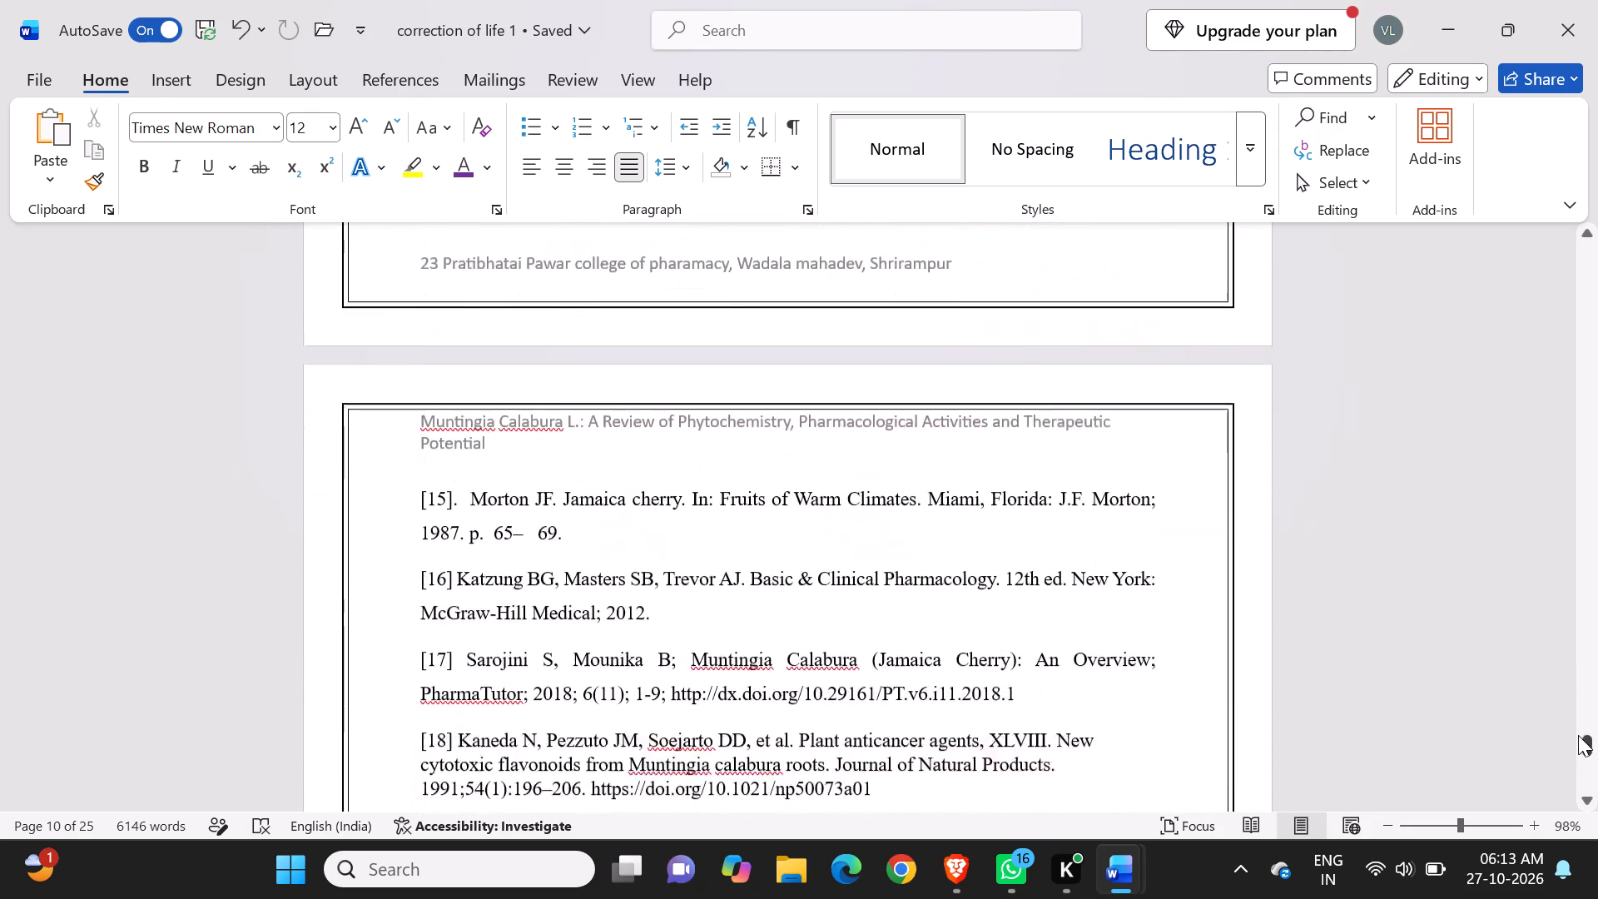
{"action": "scroll", "coordinate": [1578, 735], "scroll_direction": "down", "scroll_amount": 12}
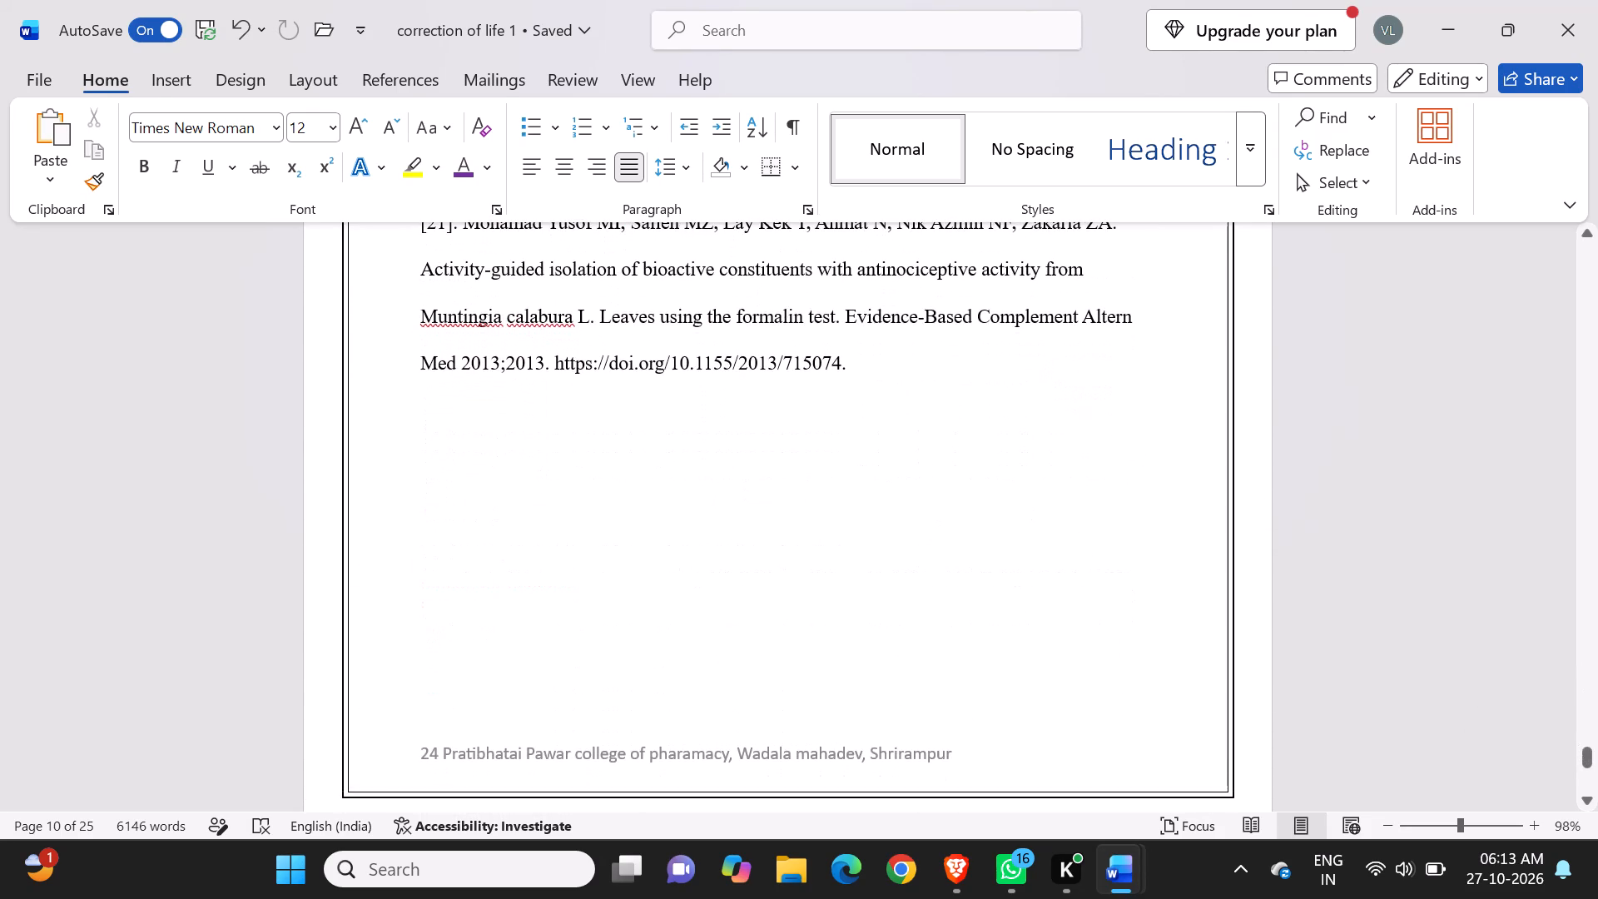
{"action": "scroll", "coordinate": [906, 555], "scroll_direction": "up", "scroll_amount": 3}
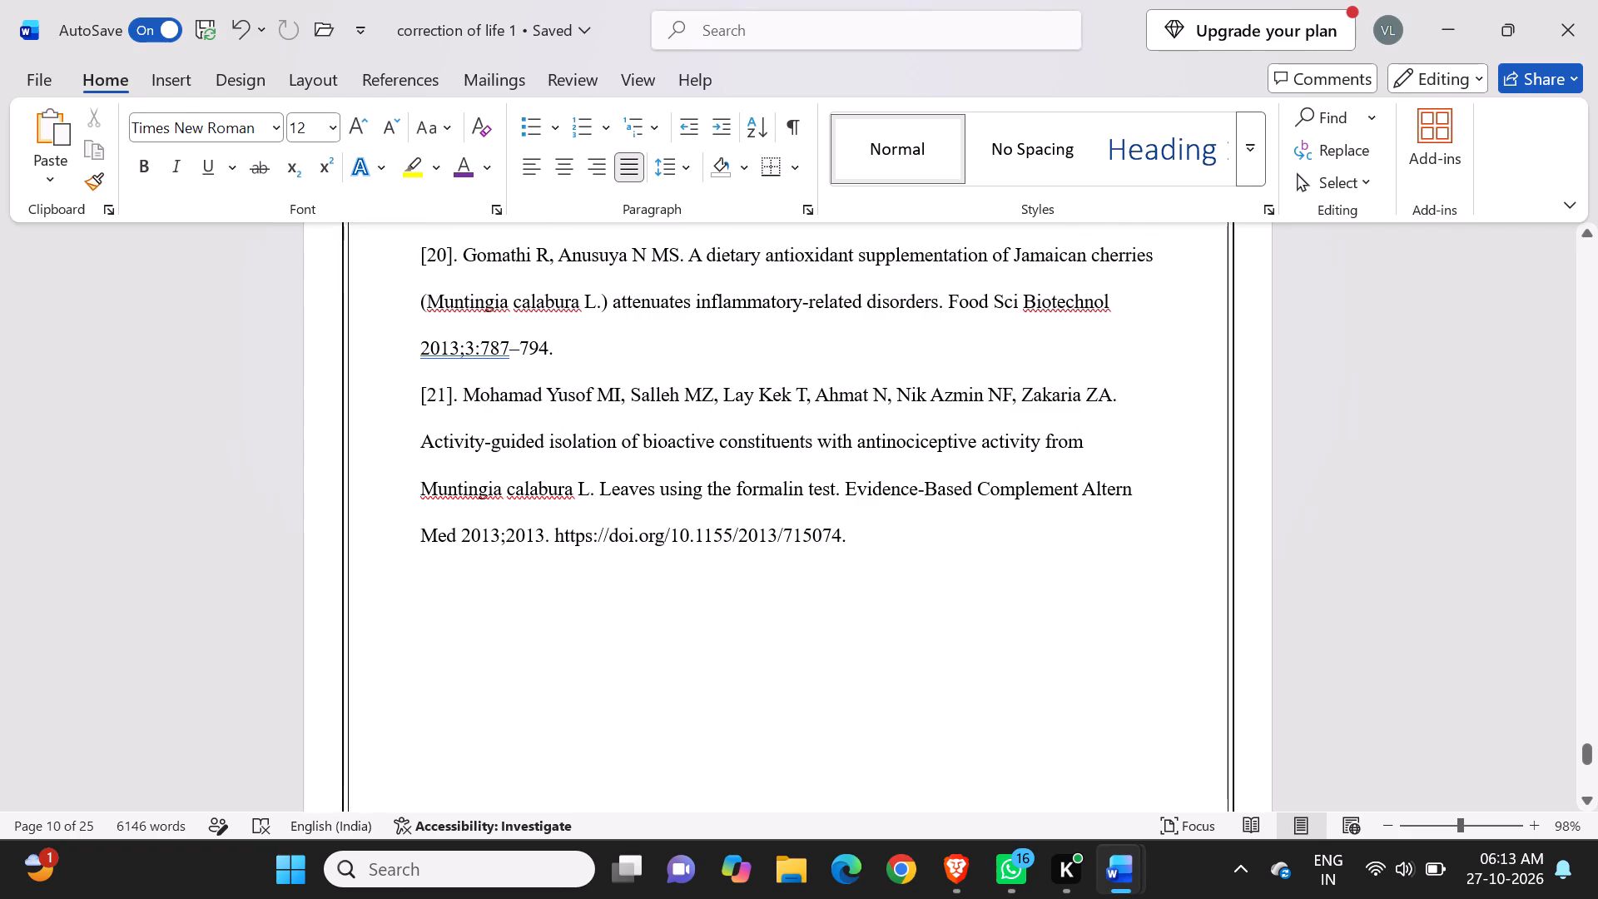
{"action": "left_click", "coordinate": [417, 571]}
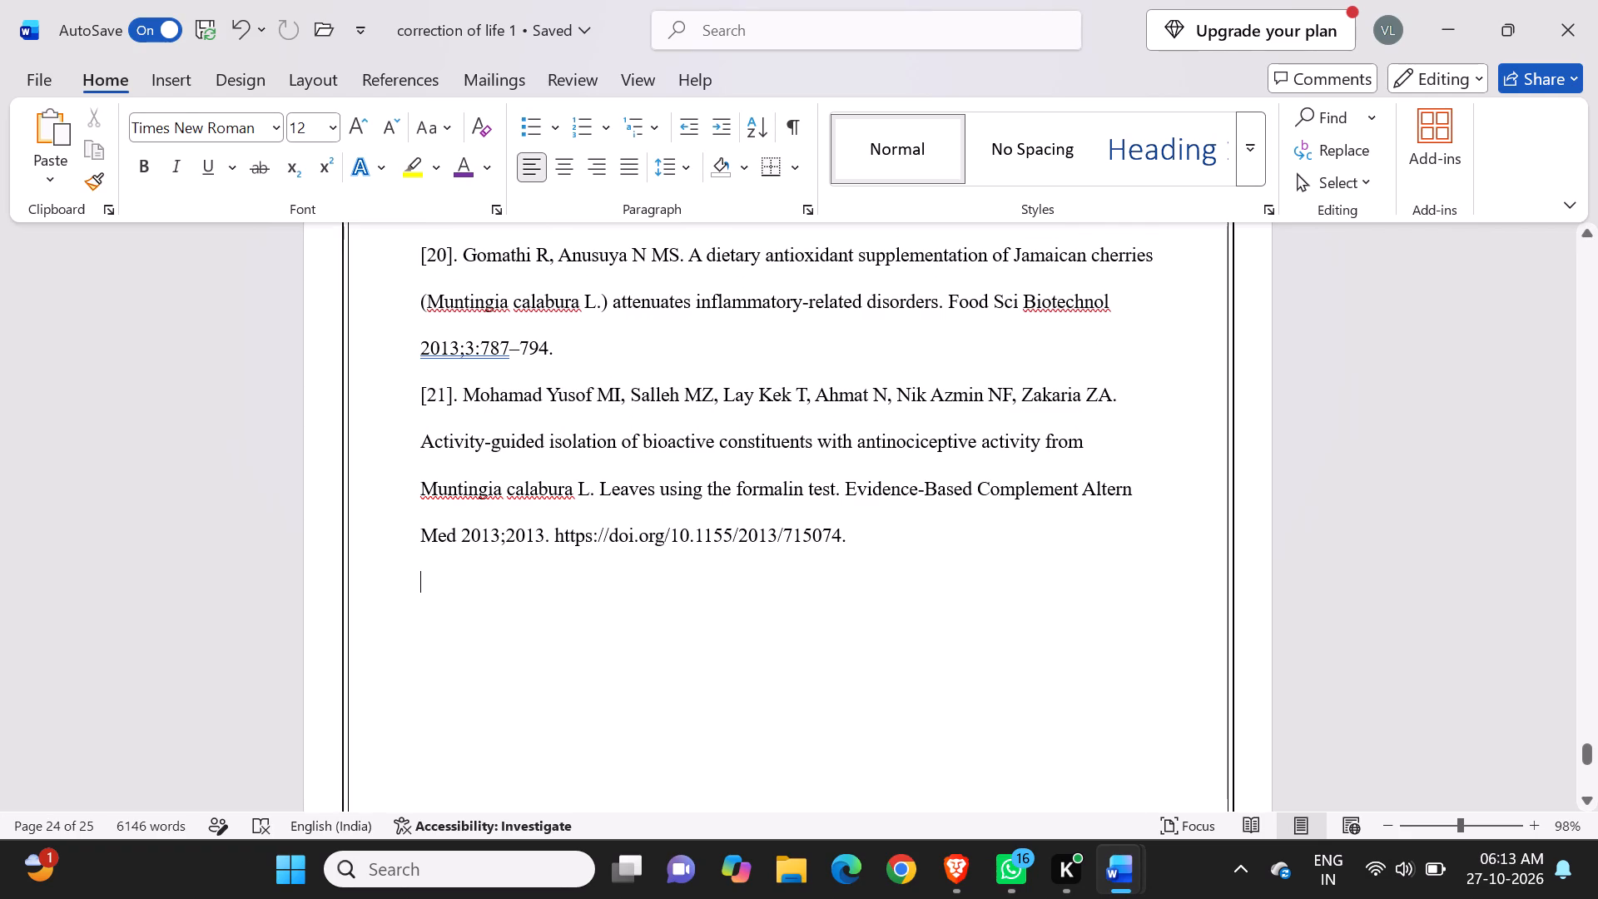
{"action": "type", "text": "[22"}
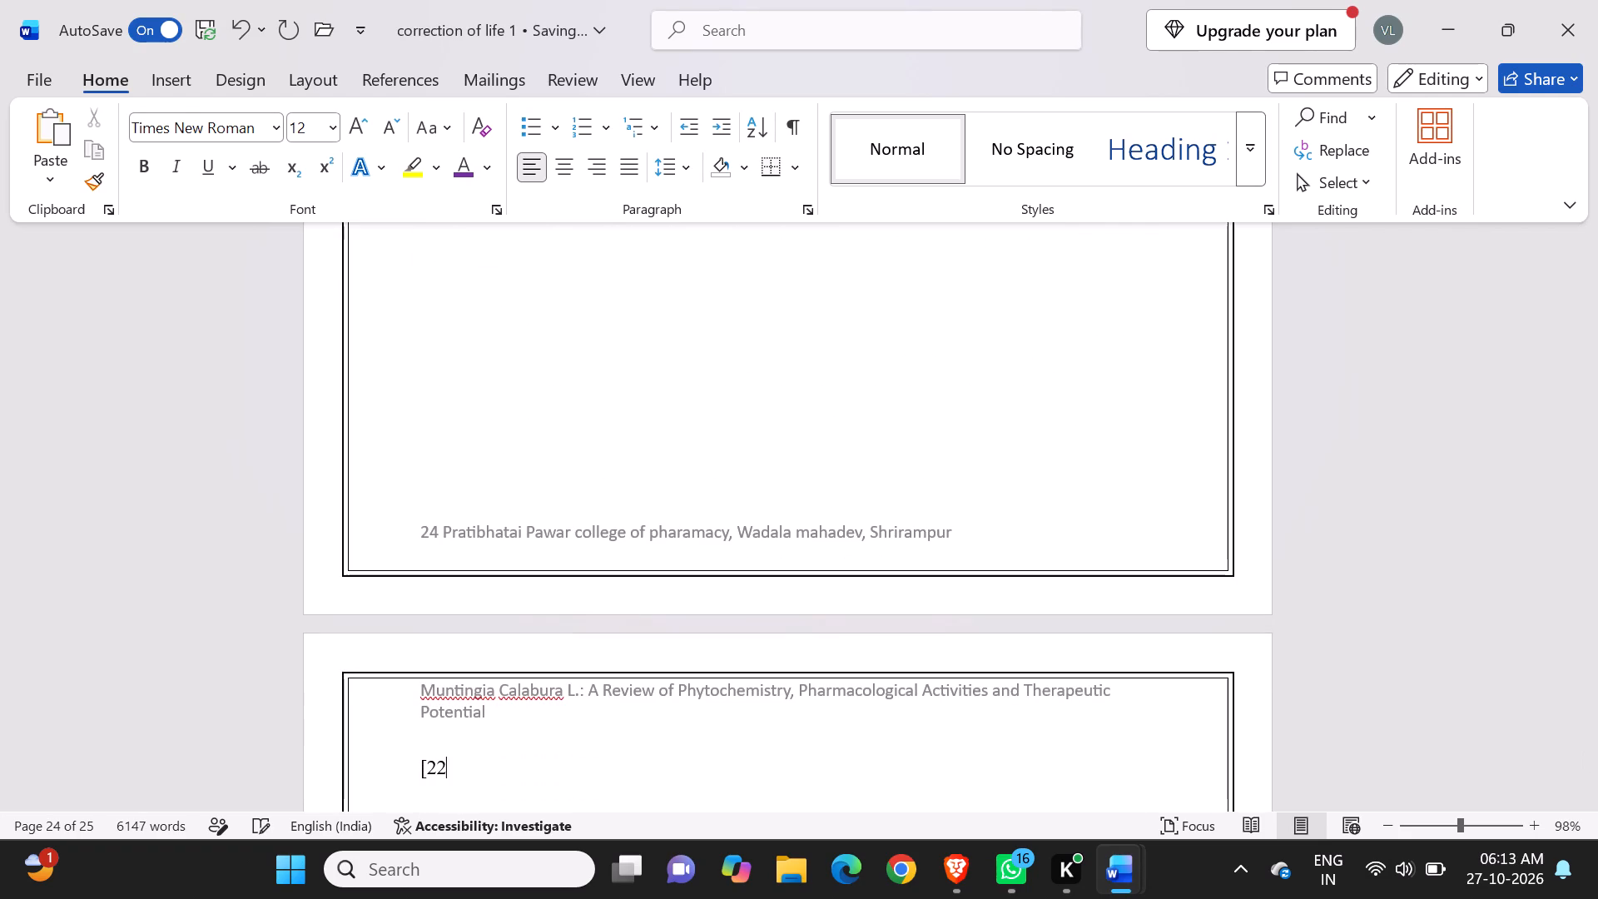
{"action": "key", "text": "bracketright"}
{"action": "key", "text": "space"}
{"action": "key", "text": "ctrl+v"}
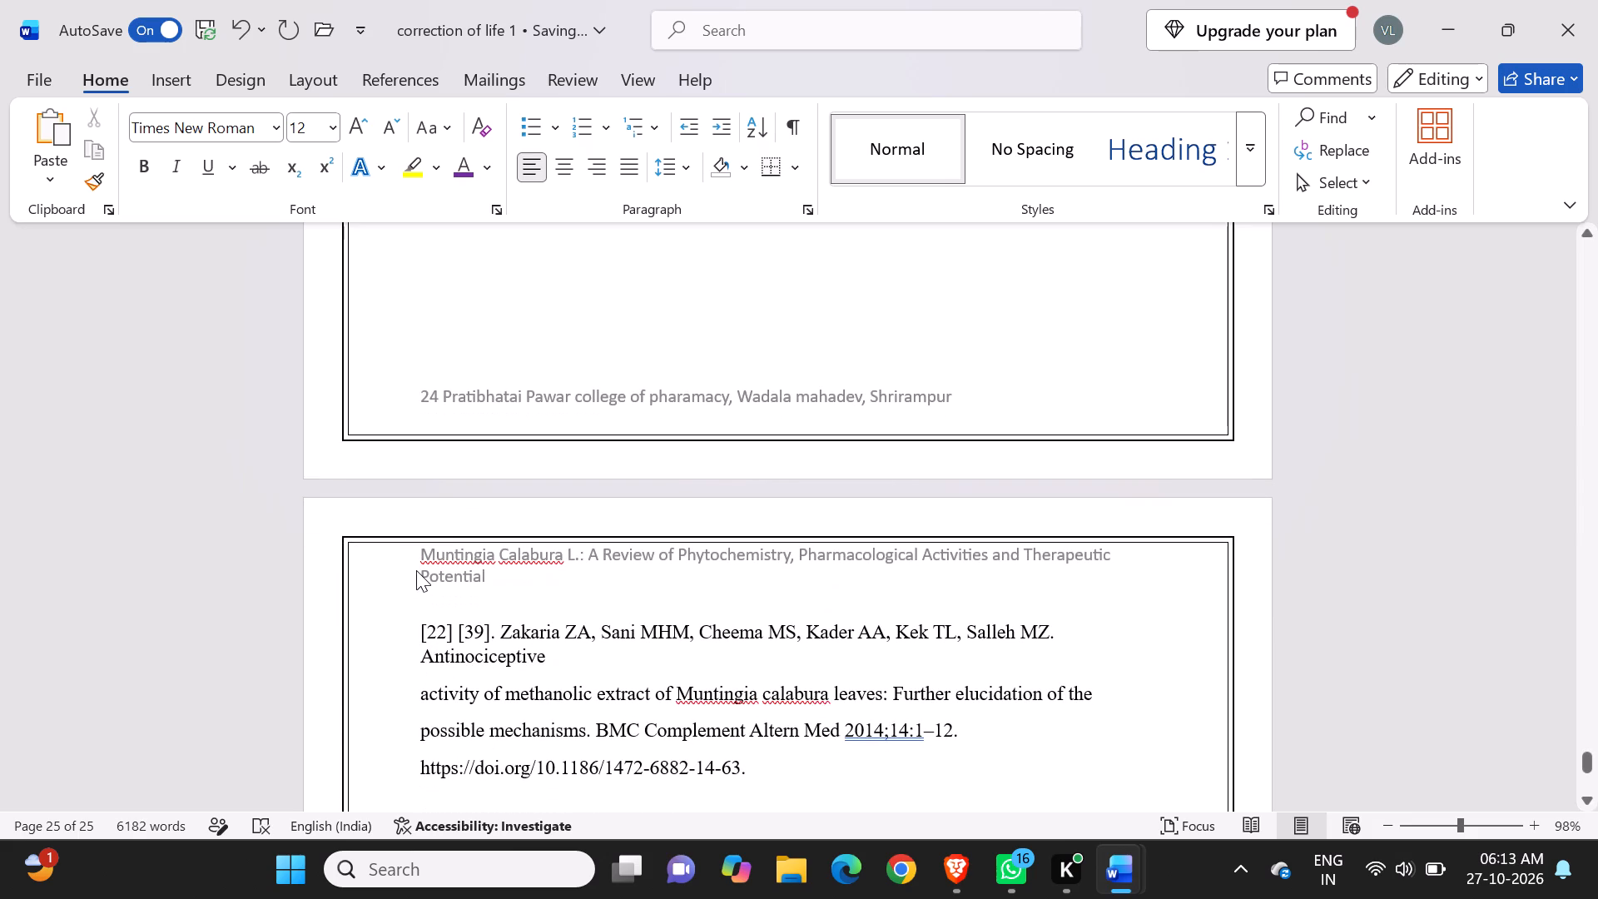
Delete the leftover number [39] from the pasted Zakaria reference.
{"action": "left_click", "coordinate": [489, 631]}
{"action": "key", "text": "BackSpace"}
{"action": "key", "text": "BackSpace"}
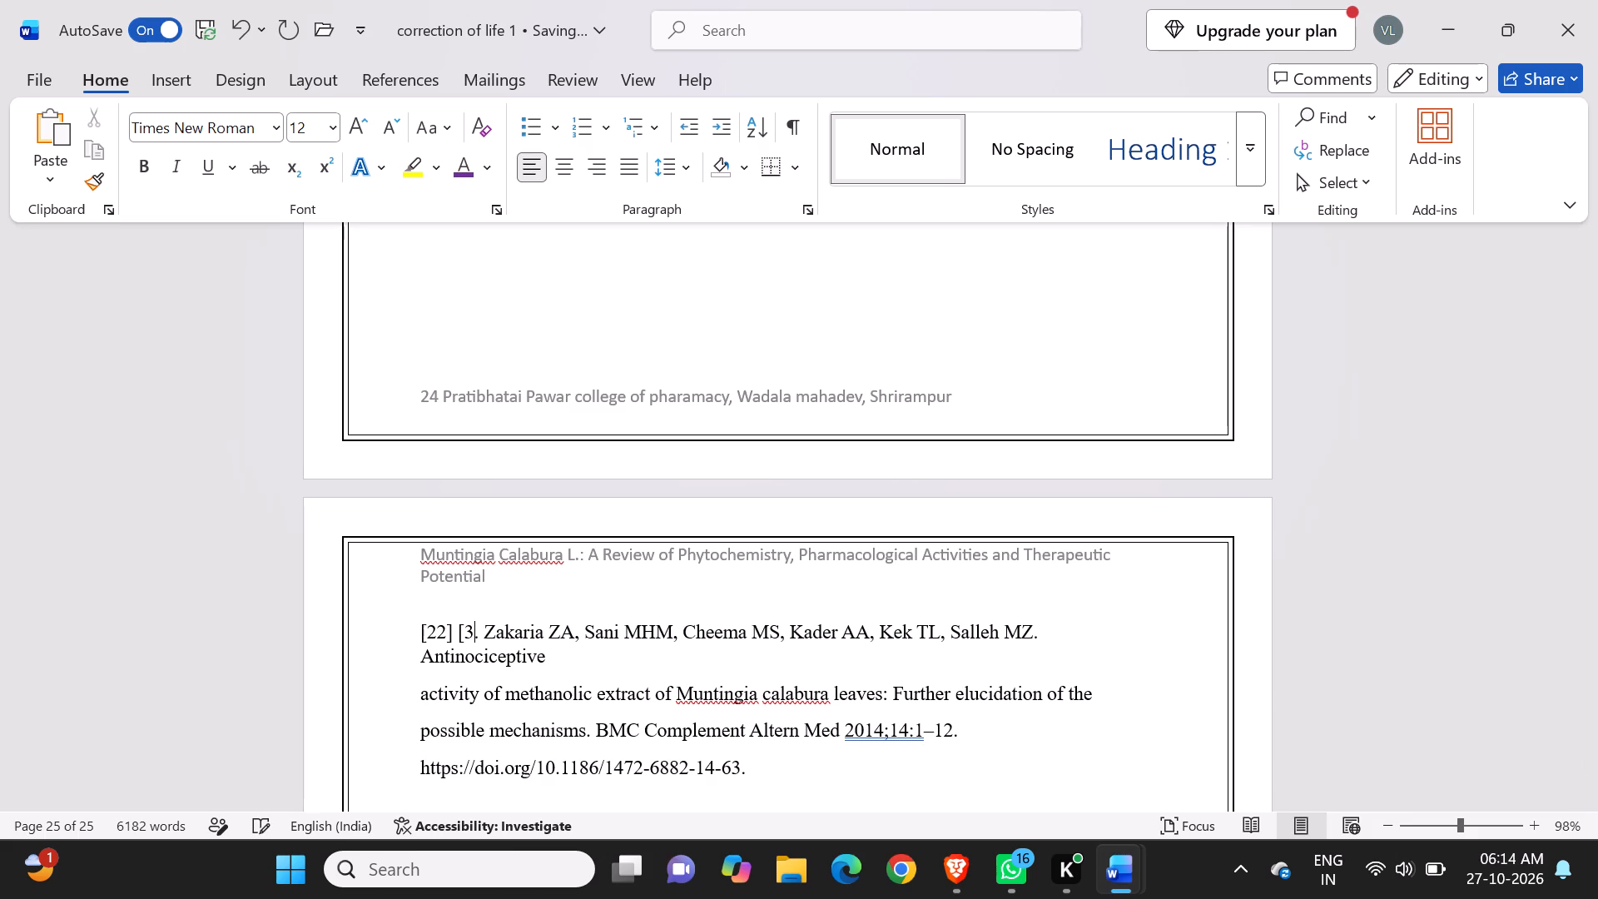
{"action": "key", "text": "BackSpace"}
{"action": "key", "text": "BackSpace"}
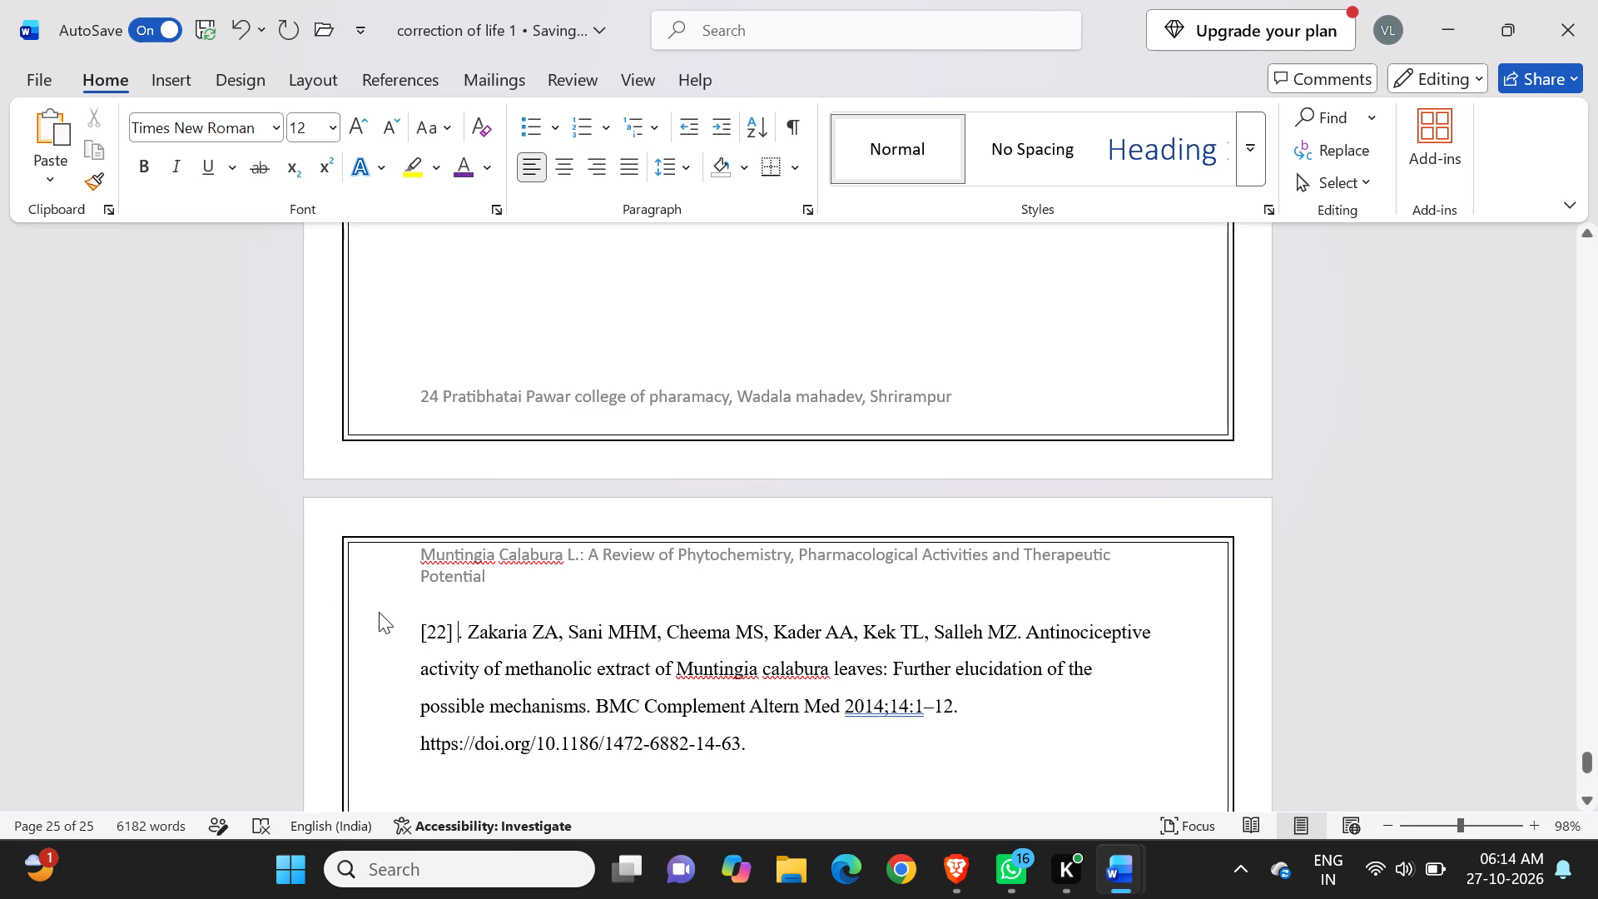
Remove the page gap before reference [22] so it follows directly after reference [21].
{"action": "left_click", "coordinate": [419, 633]}
{"action": "key", "text": "BackSpace"}
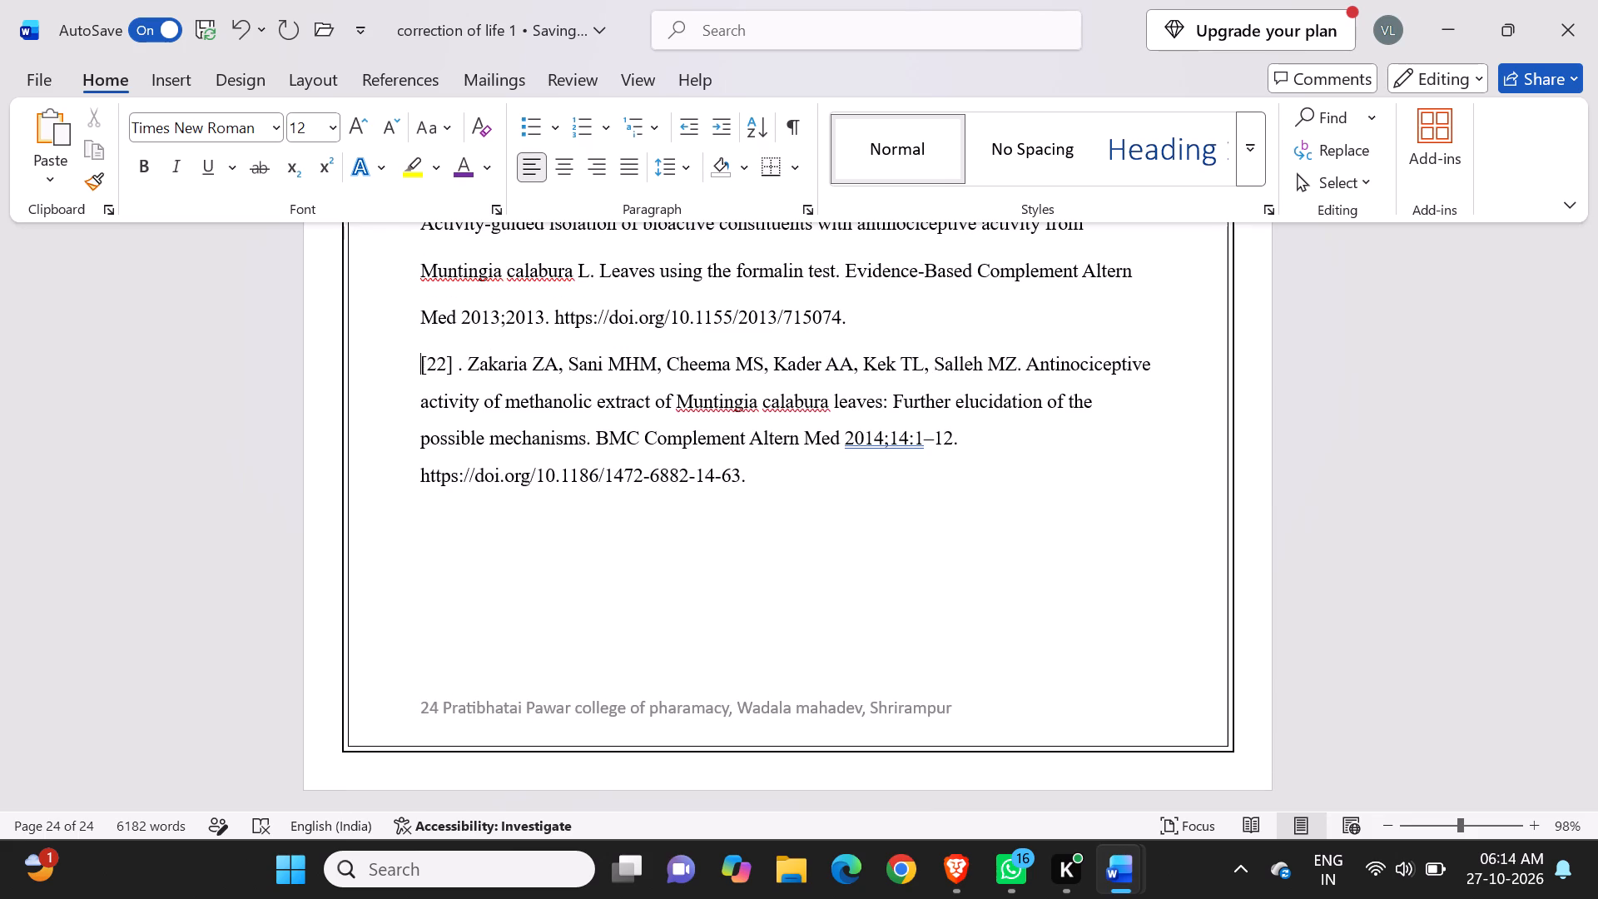
{"action": "scroll", "coordinate": [247, 618], "scroll_direction": "up", "scroll_amount": 1}
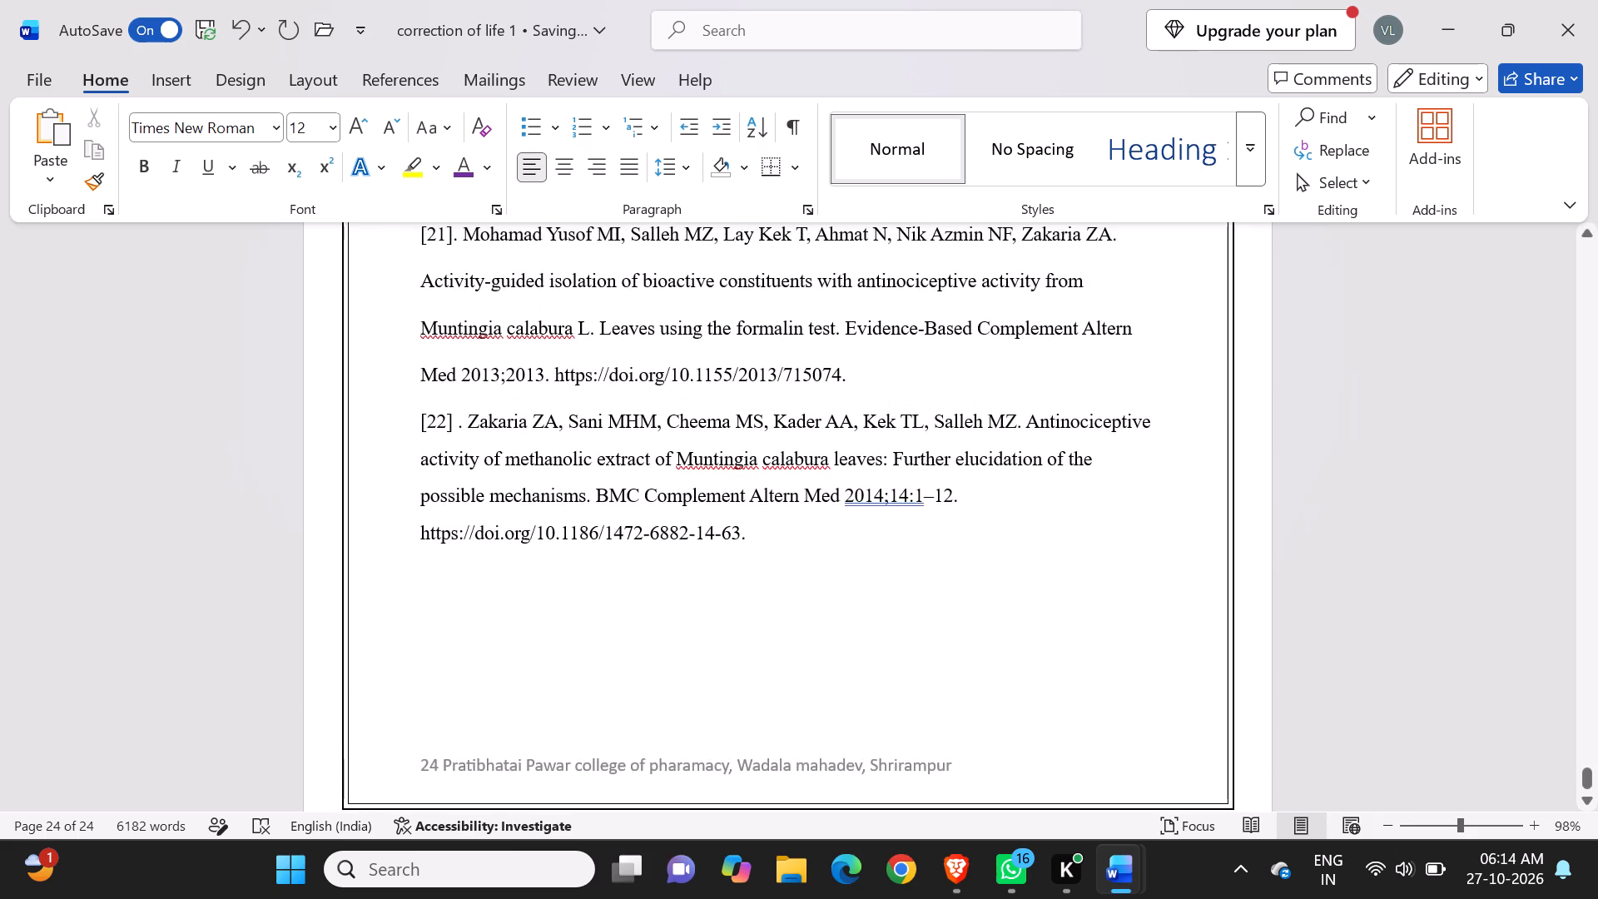
{"action": "scroll", "coordinate": [494, 648], "scroll_direction": "up", "scroll_amount": 2}
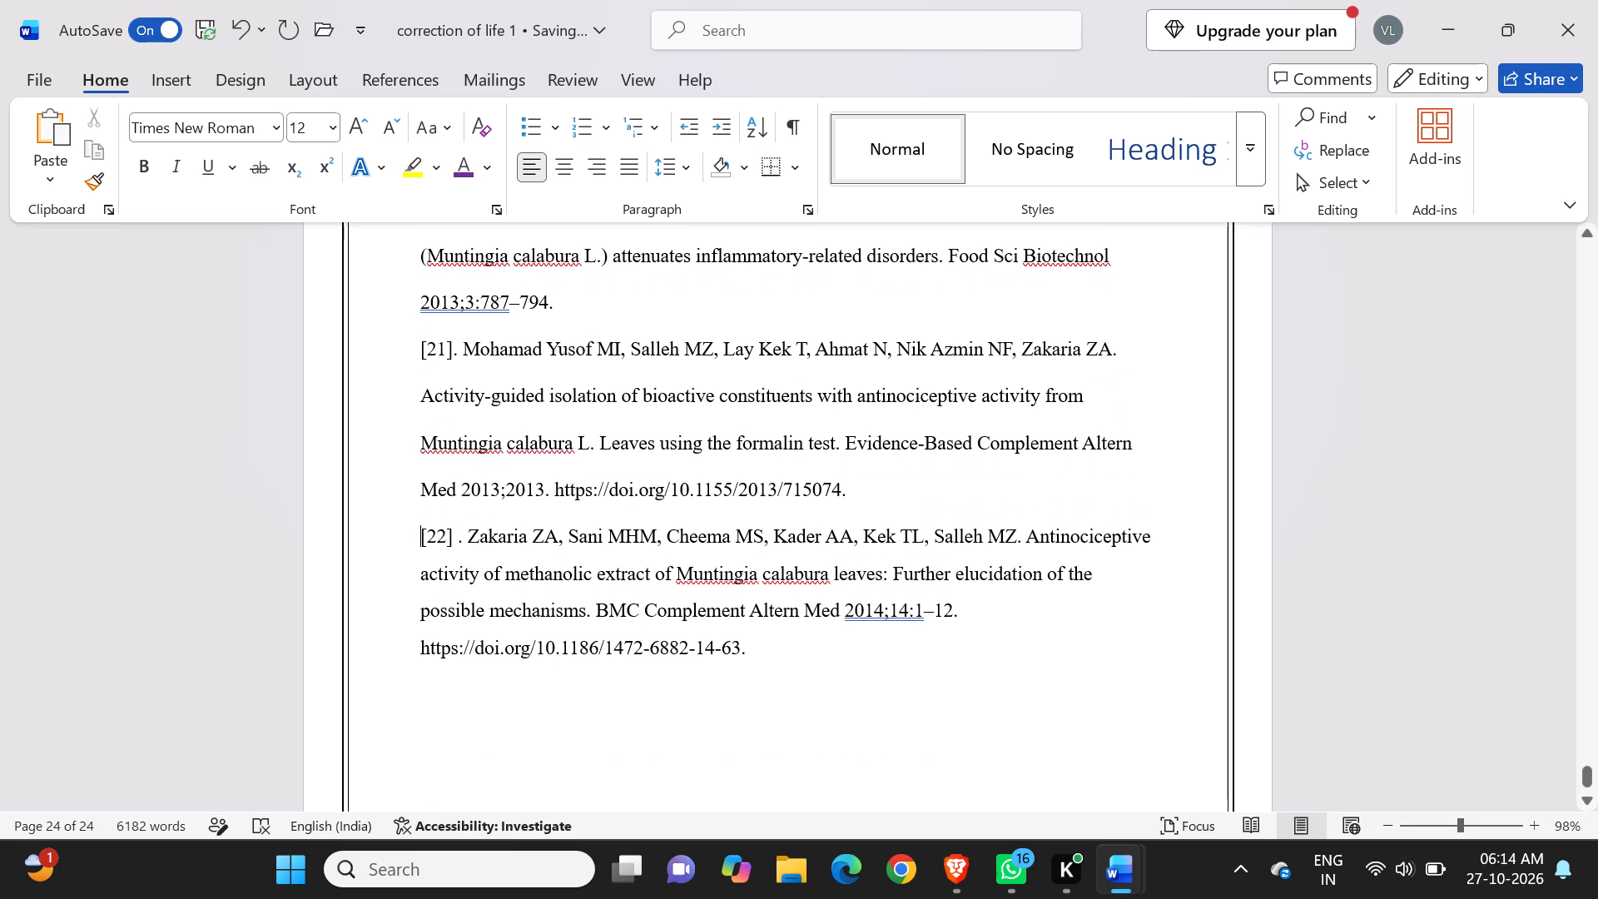
{"action": "left_click", "coordinate": [791, 643]}
{"action": "scroll", "coordinate": [789, 643], "scroll_direction": "down", "scroll_amount": 8}
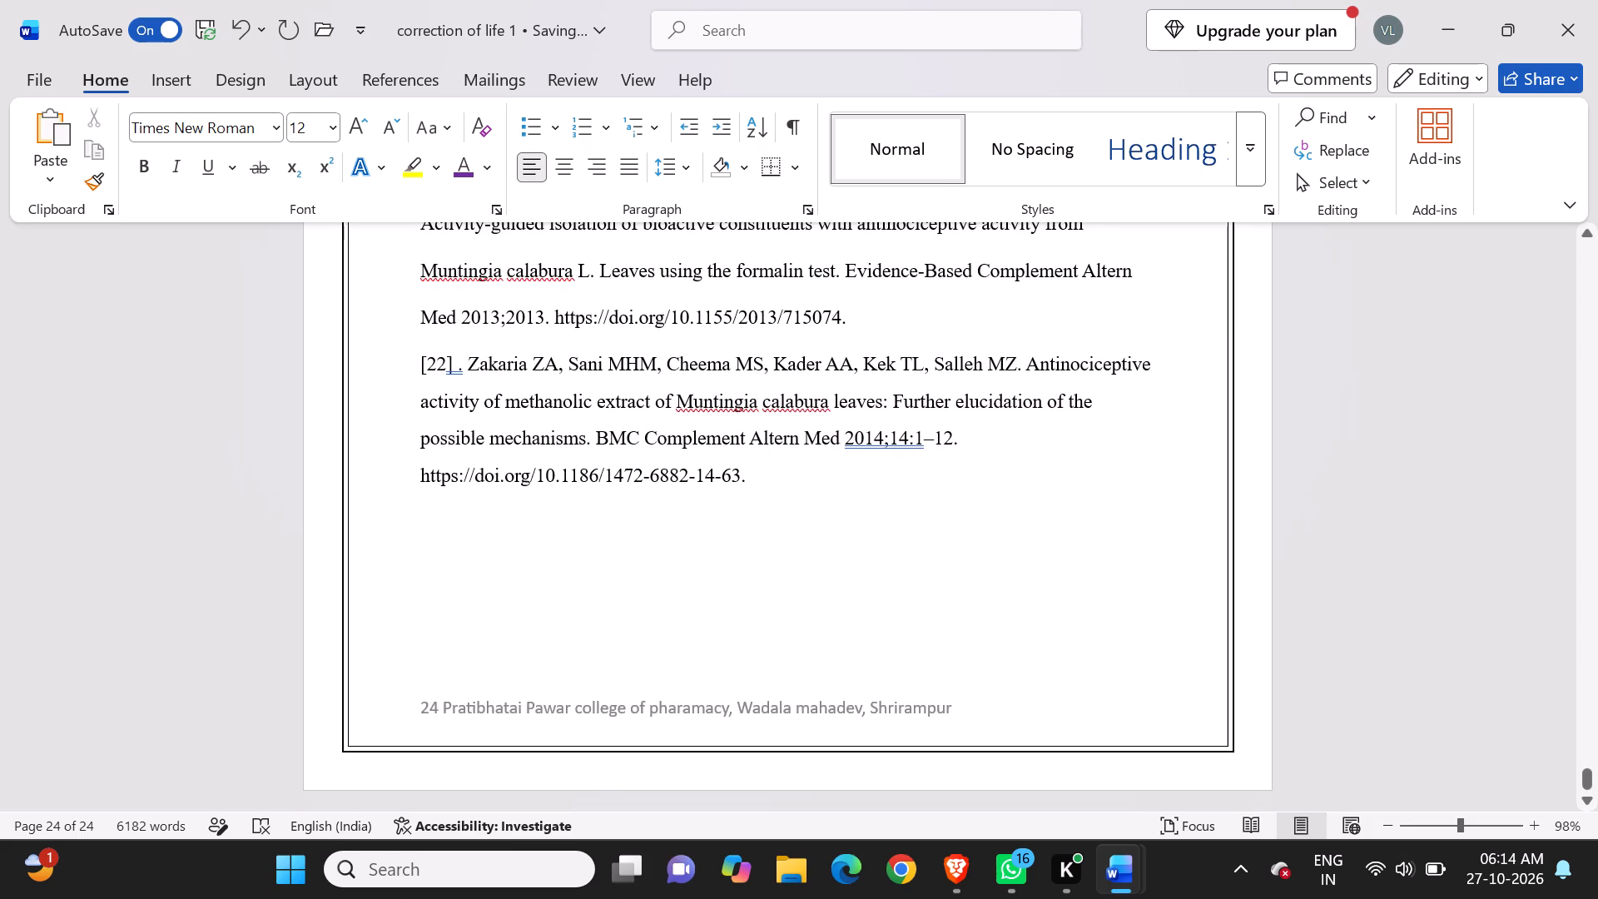
Review the in-text citations from the Zakaria et al. passage on page 10 through the Qualitative phytochemical screening paragraph on page 11.
{"action": "left_click", "coordinate": [1596, 450]}
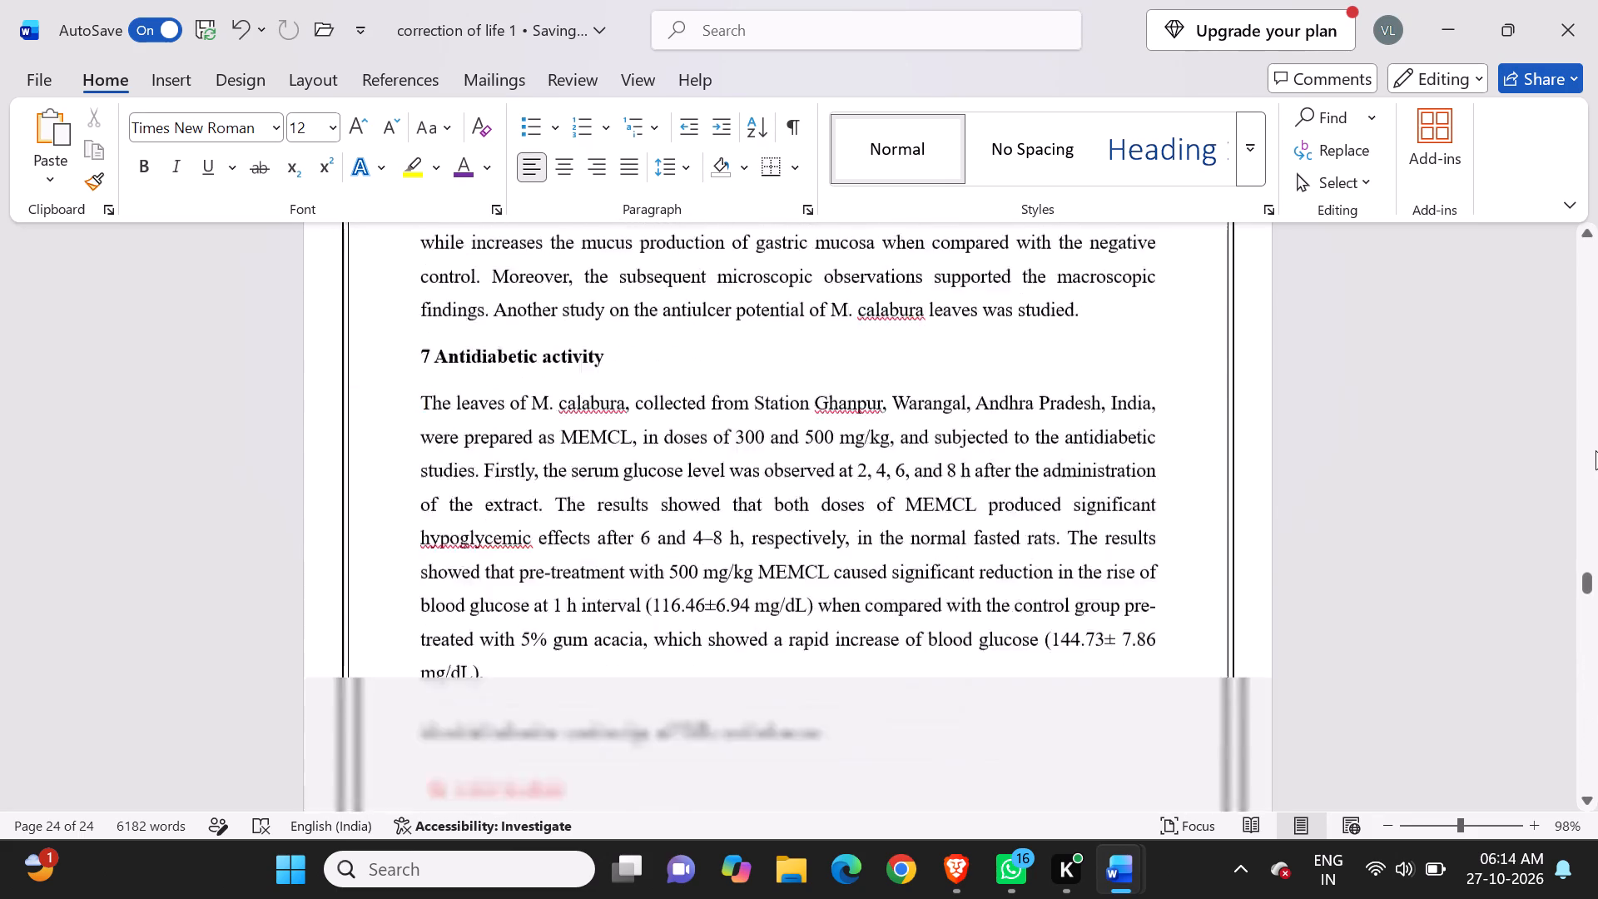
{"action": "scroll", "coordinate": [1596, 449], "scroll_direction": "up", "scroll_amount": 5}
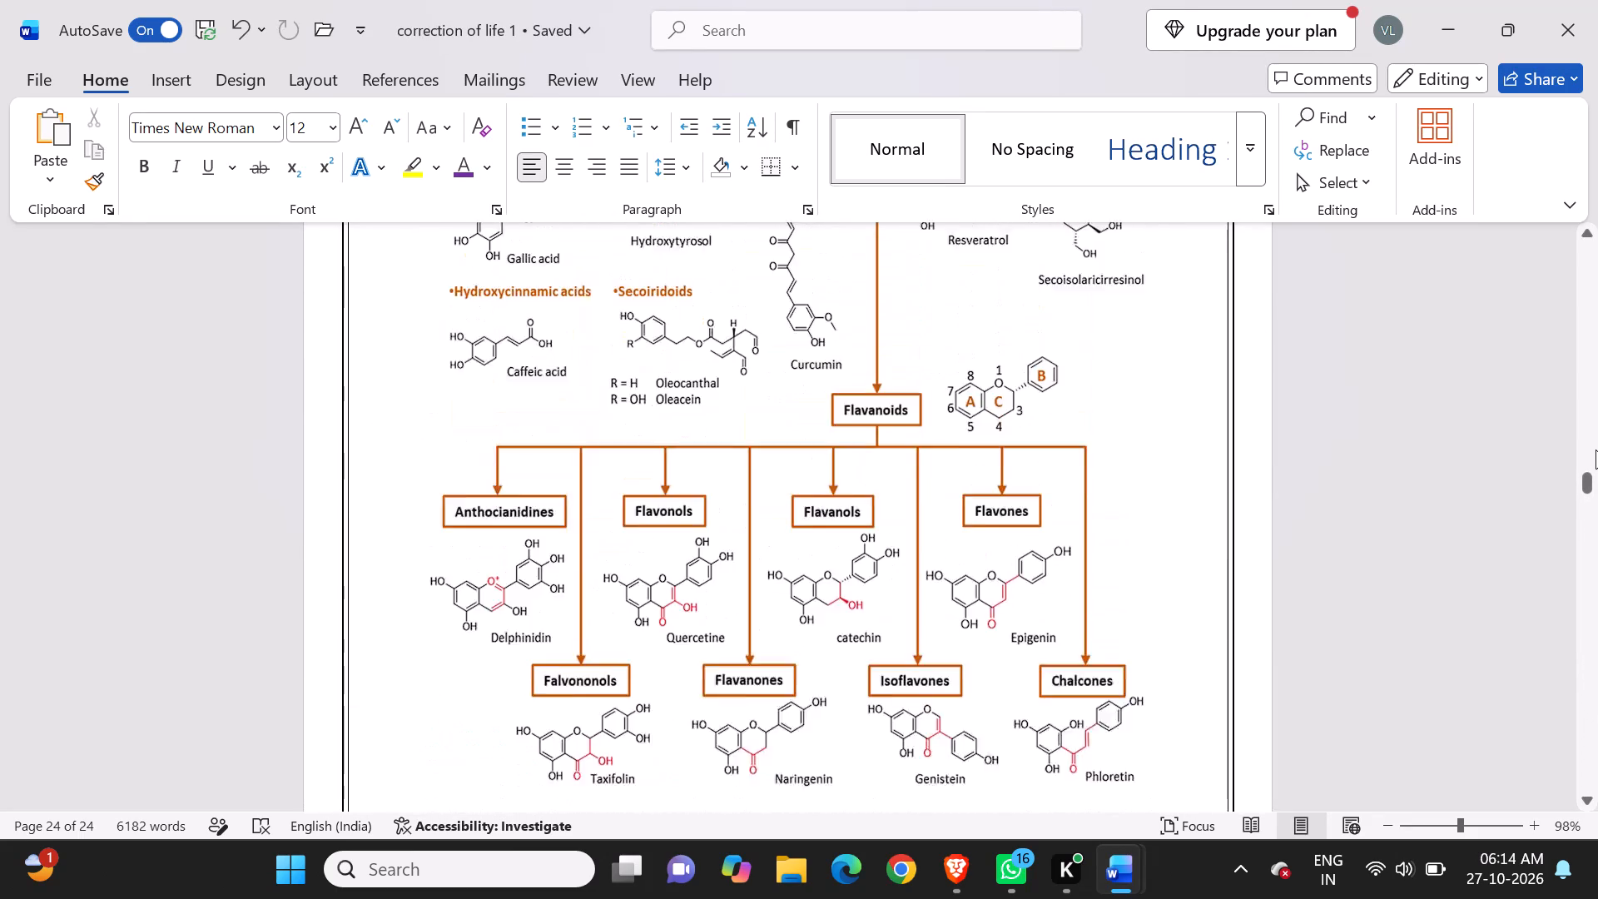
{"action": "scroll", "coordinate": [1596, 449], "scroll_direction": "down", "scroll_amount": 11}
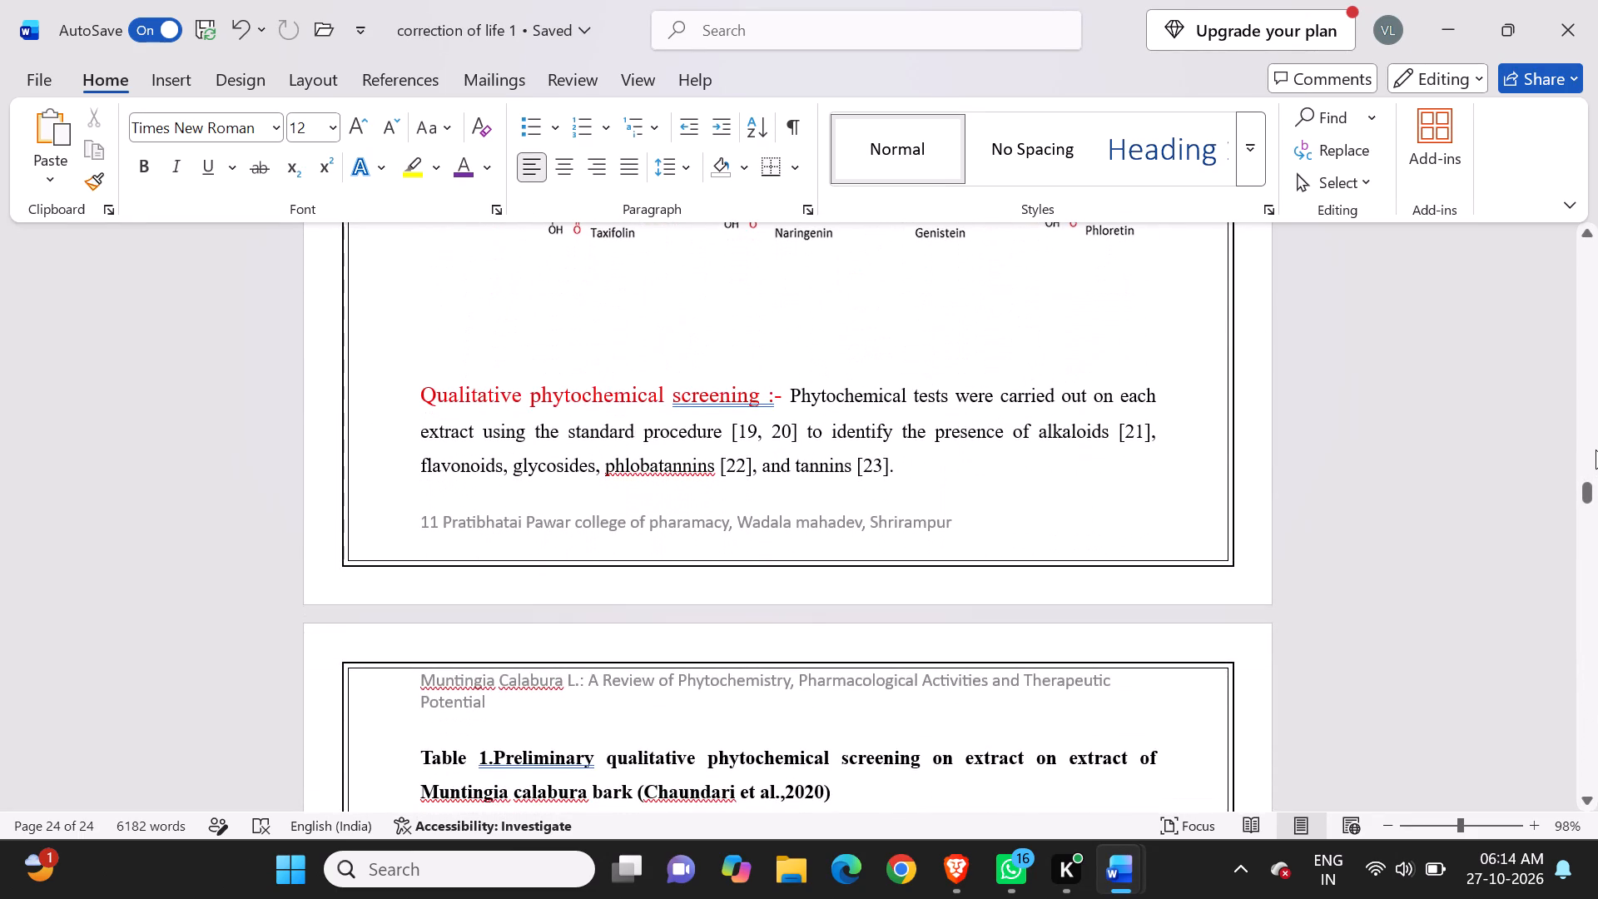
{"action": "scroll", "coordinate": [1596, 449], "scroll_direction": "up", "scroll_amount": 9}
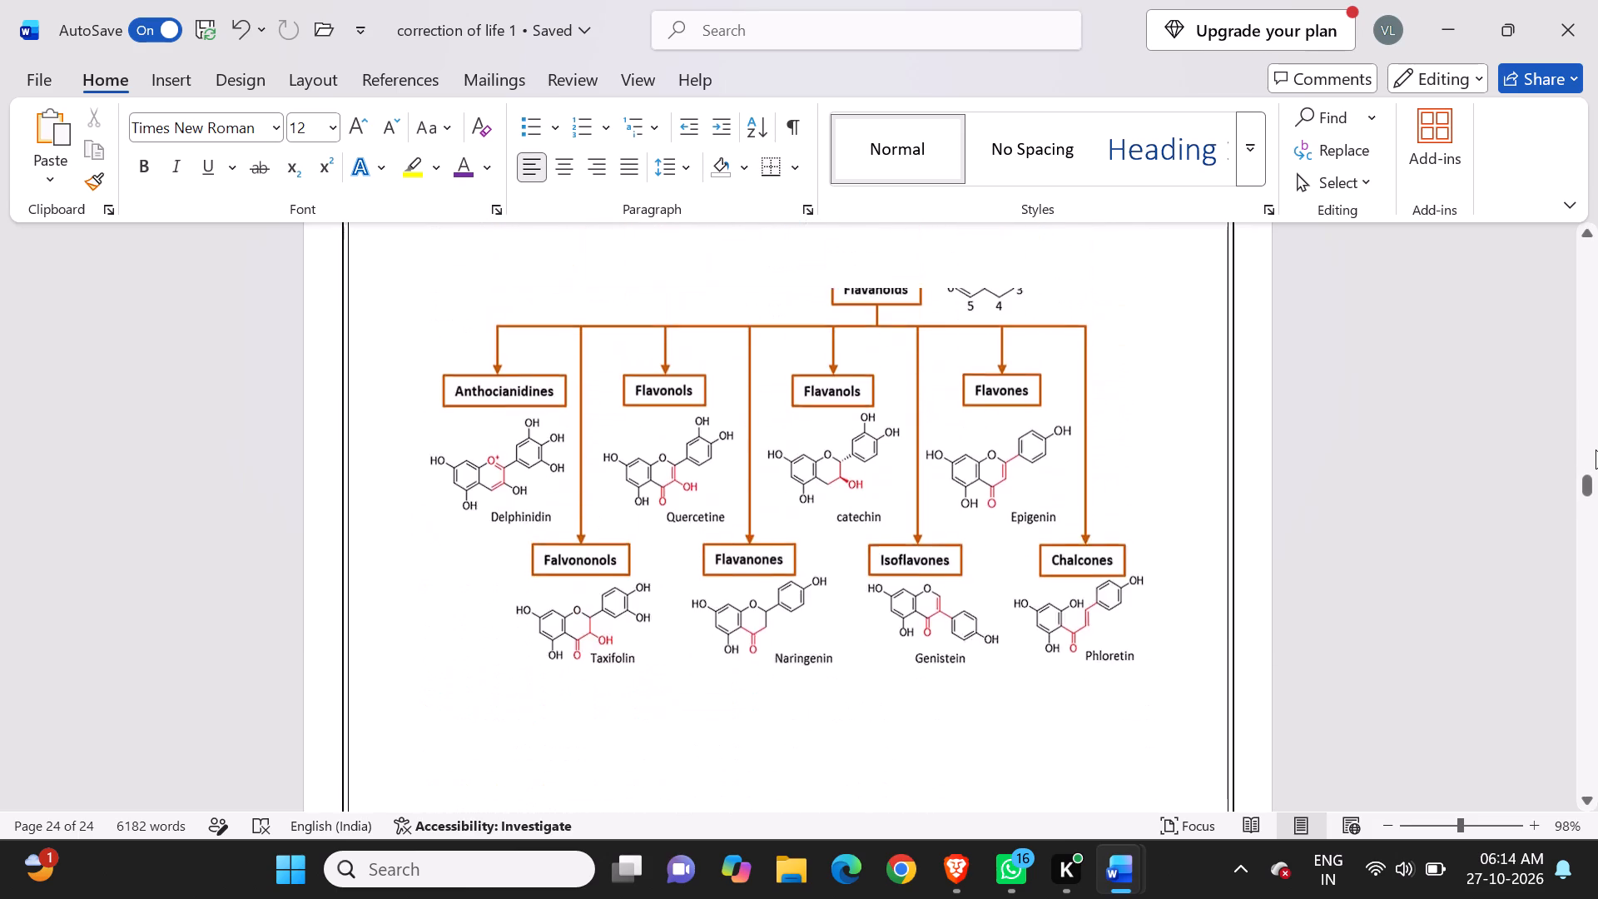
{"action": "scroll", "coordinate": [1596, 449], "scroll_direction": "up", "scroll_amount": 12}
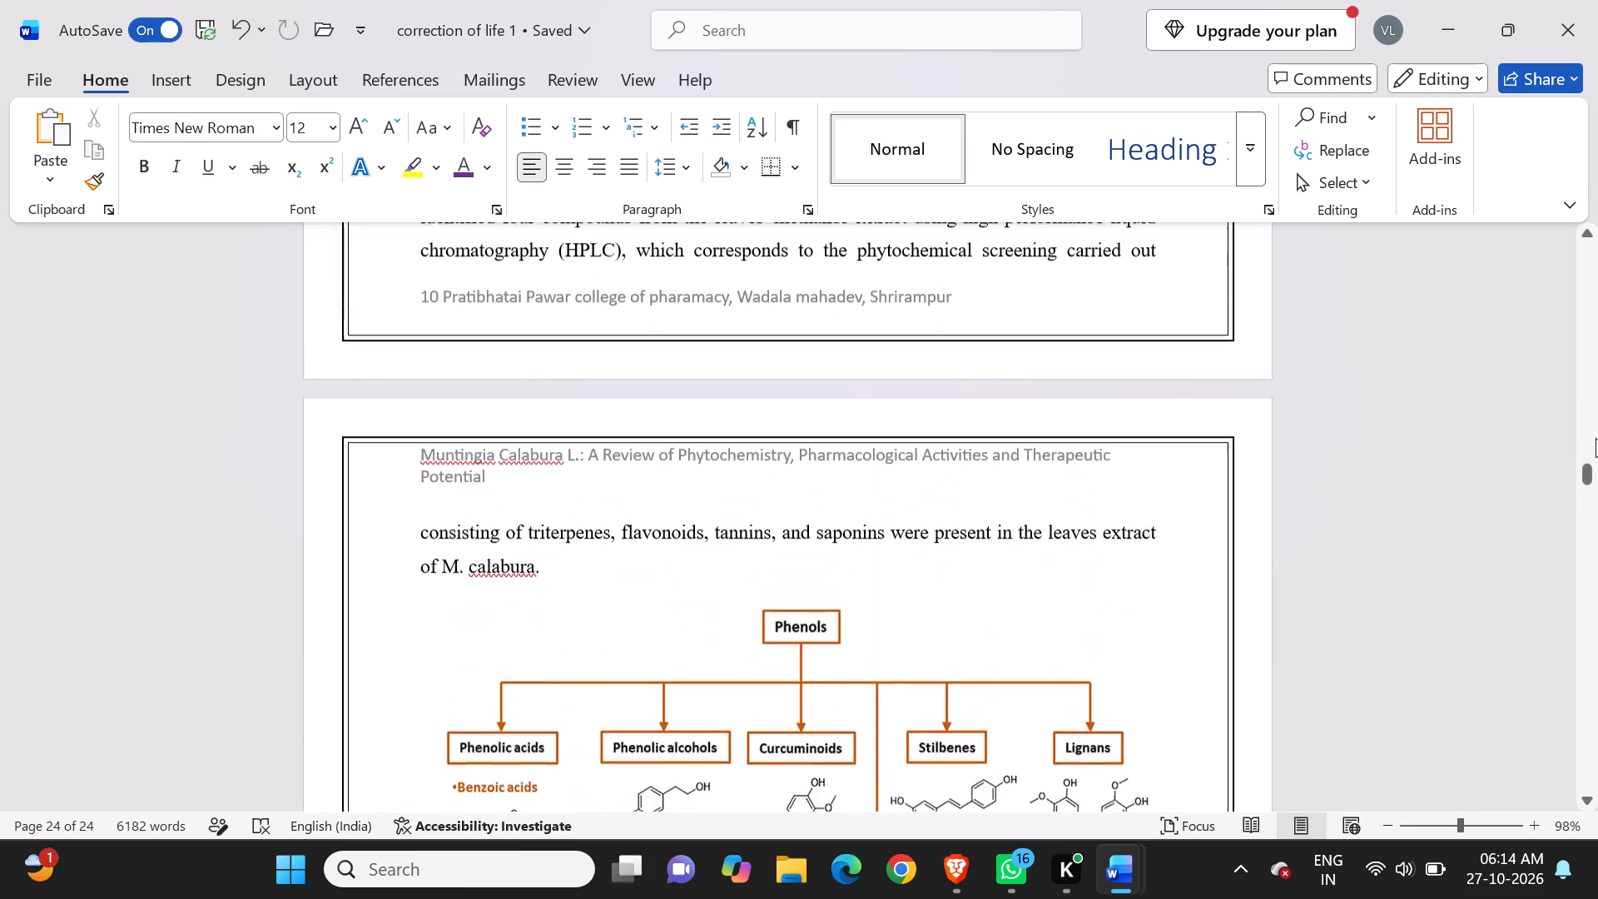
{"action": "scroll", "coordinate": [1552, 317], "scroll_direction": "up", "scroll_amount": 7}
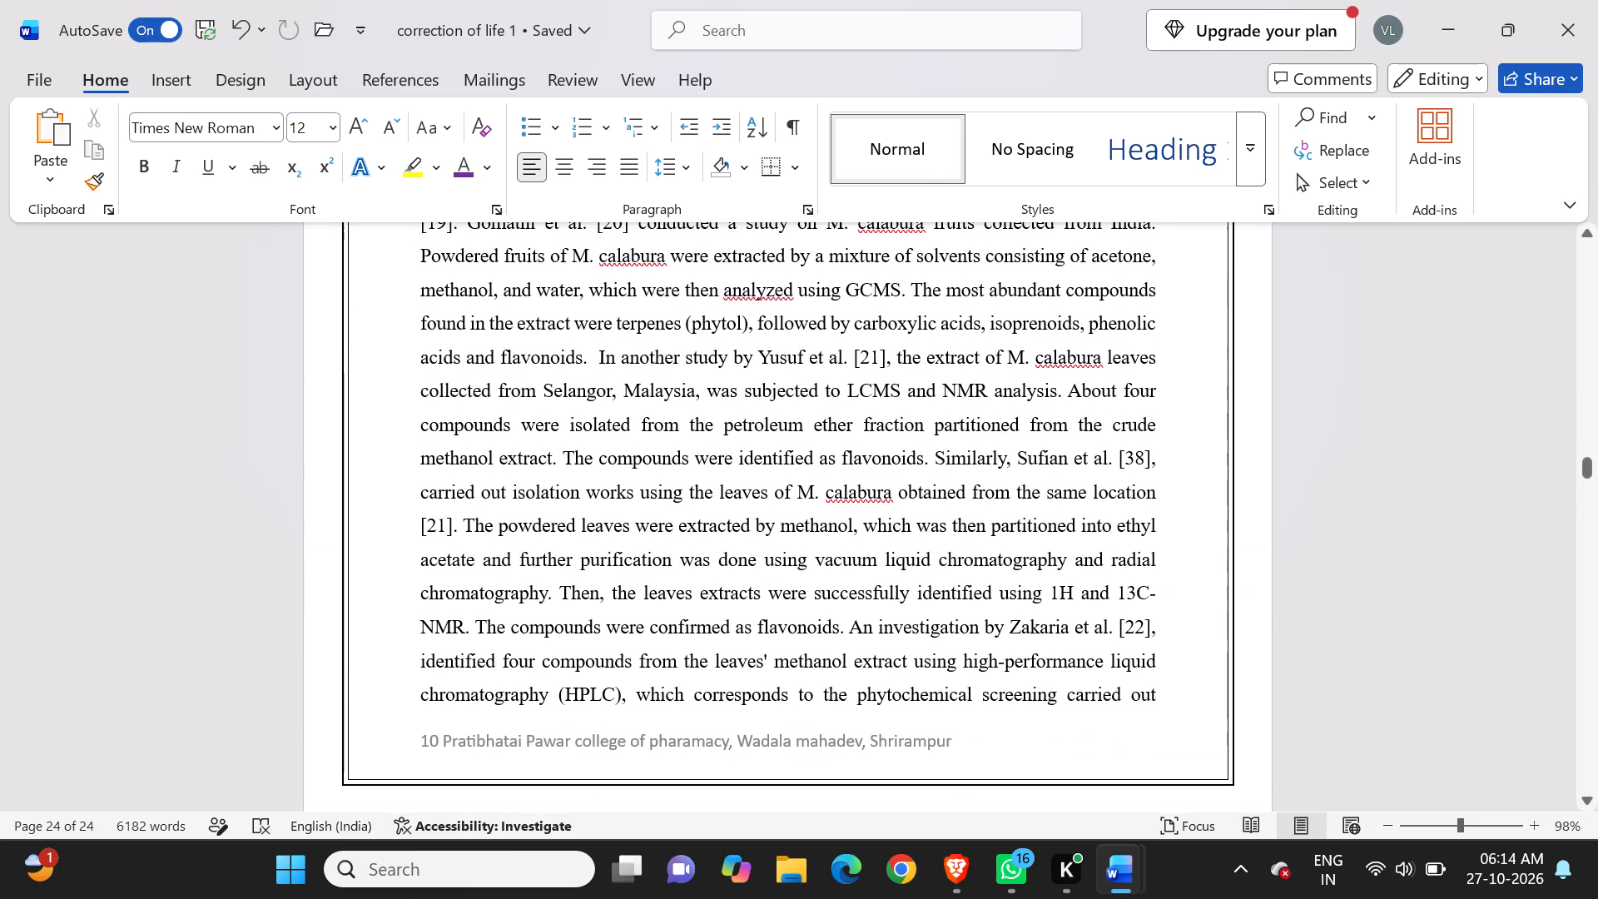
{"action": "scroll", "coordinate": [1551, 307], "scroll_direction": "down", "scroll_amount": 14}
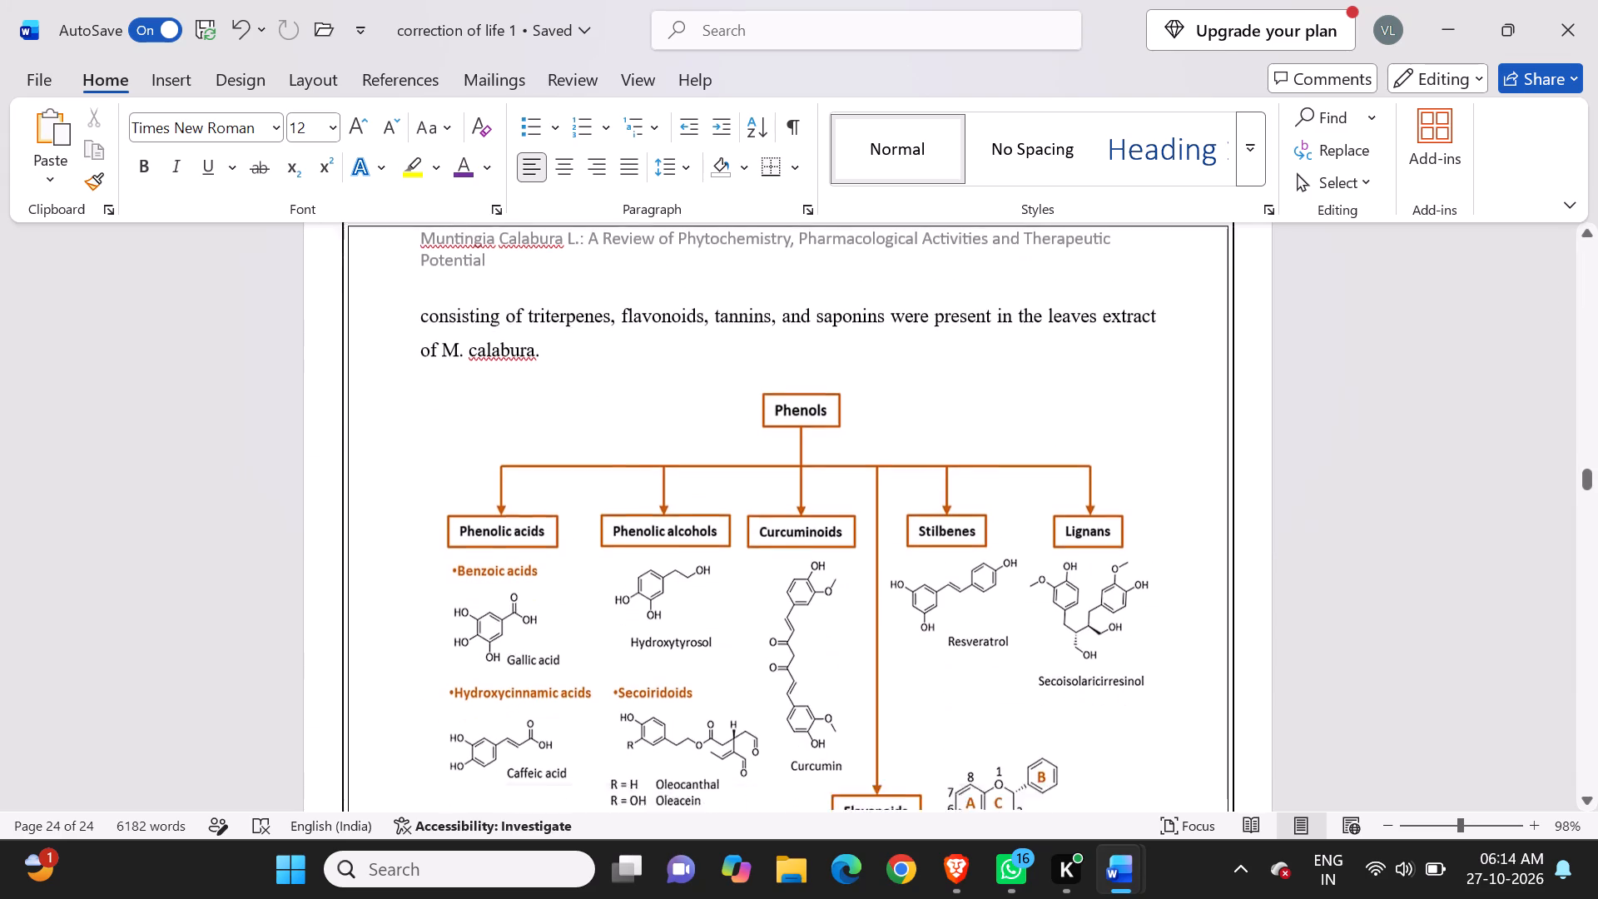
{"action": "scroll", "coordinate": [1546, 300], "scroll_direction": "down", "scroll_amount": 9}
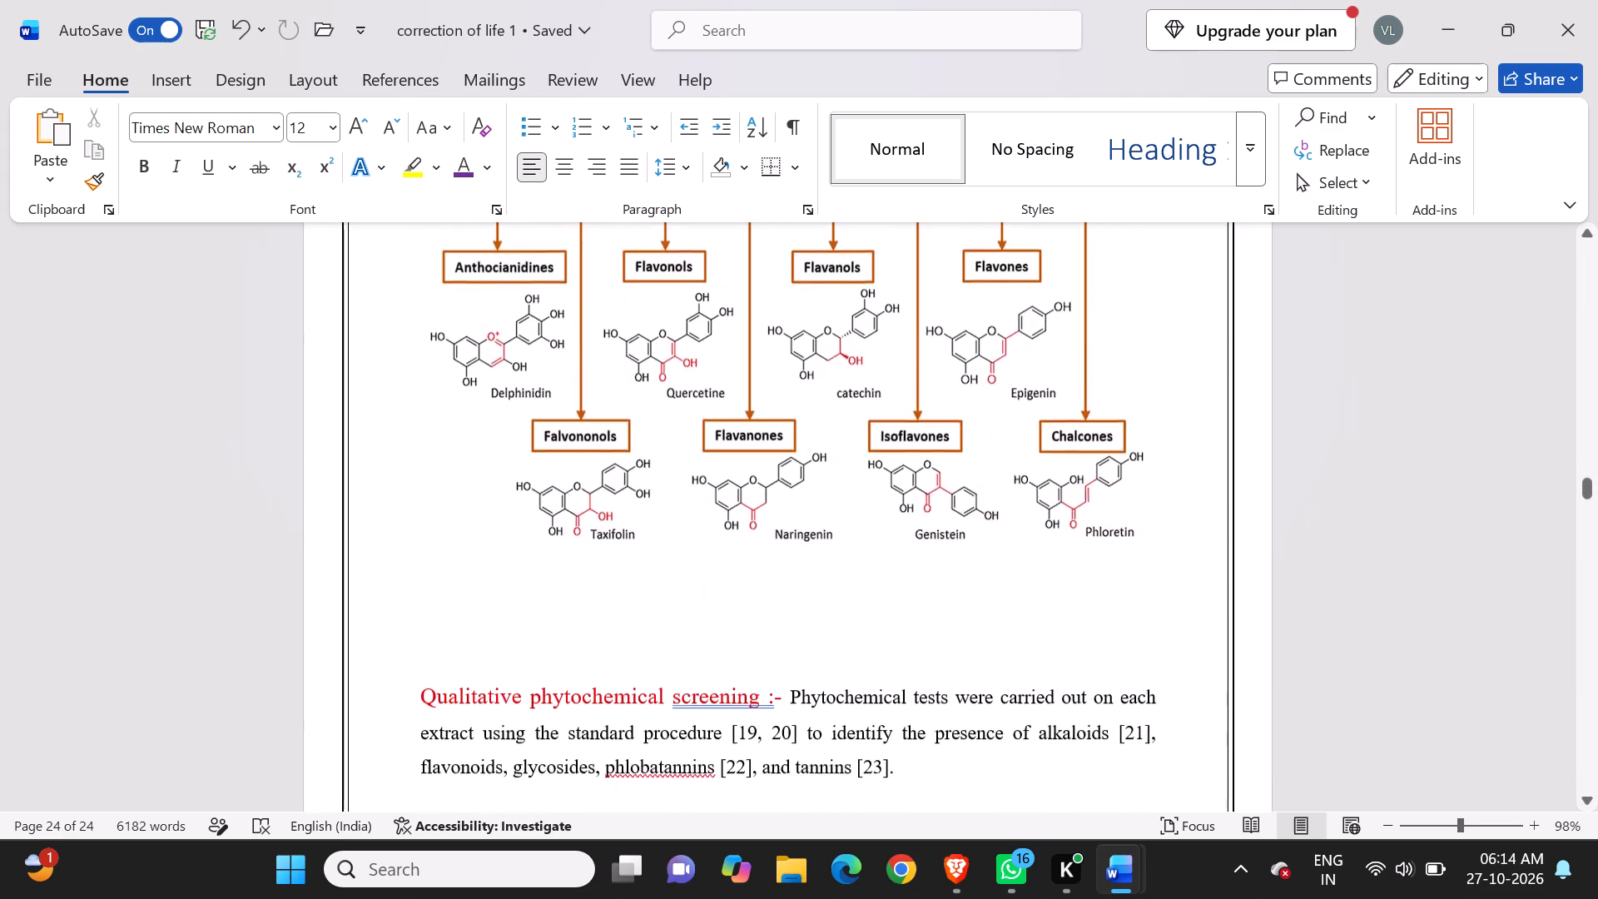
{"action": "scroll", "coordinate": [1546, 298], "scroll_direction": "down", "scroll_amount": 4}
{"action": "scroll", "coordinate": [1546, 298], "scroll_direction": "up", "scroll_amount": 4}
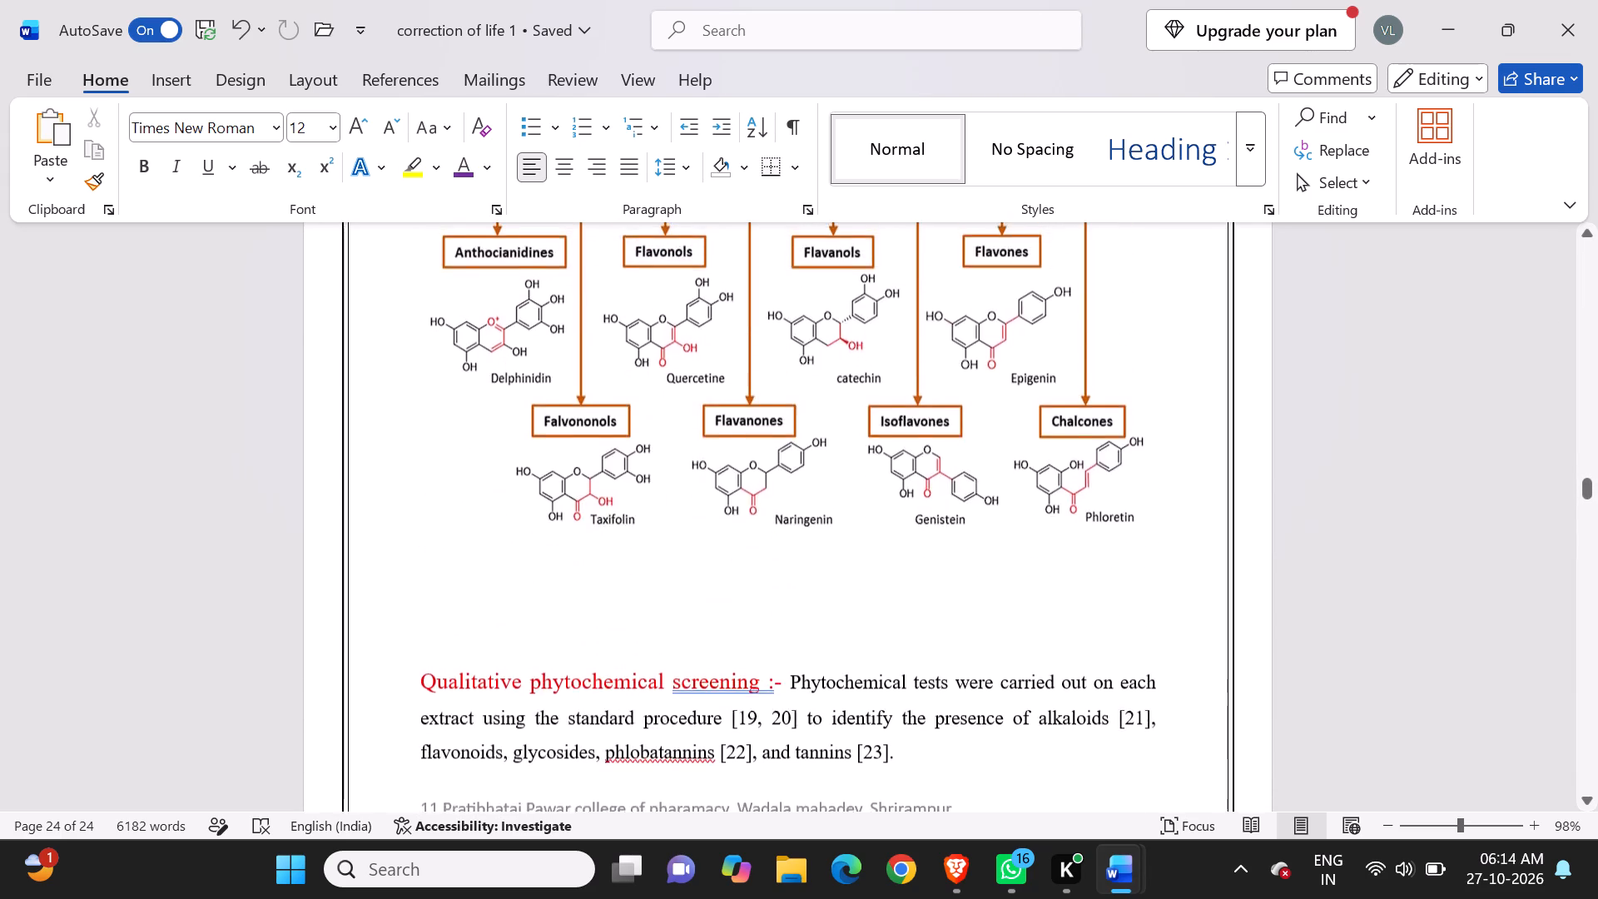
{"action": "scroll", "coordinate": [1546, 291], "scroll_direction": "up", "scroll_amount": 4}
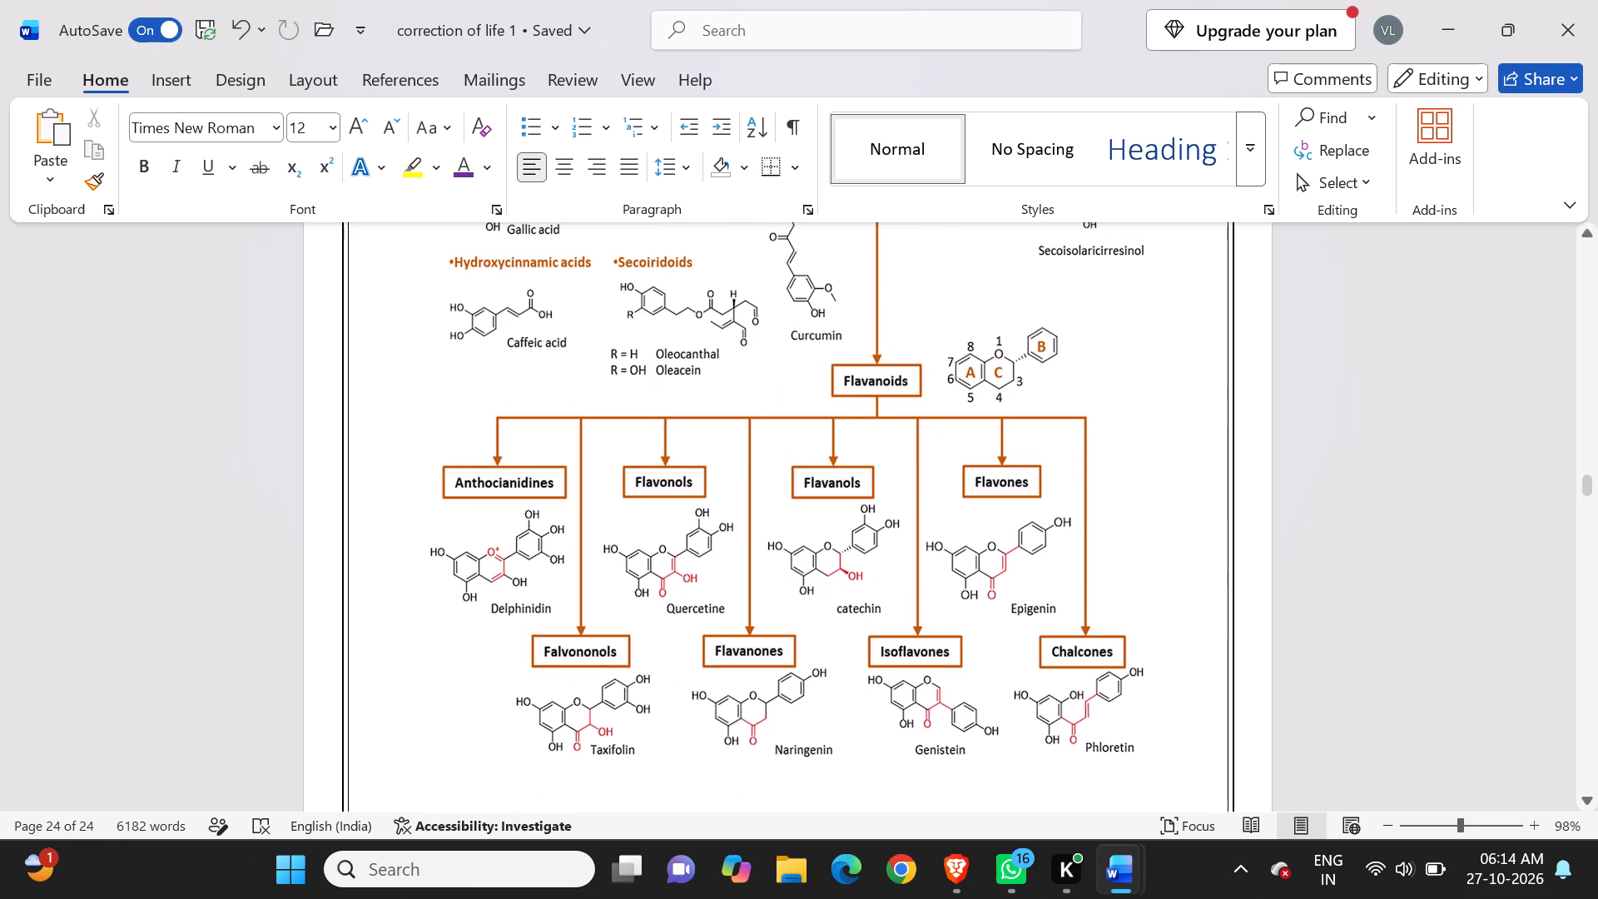
{"action": "scroll", "coordinate": [1546, 286], "scroll_direction": "up", "scroll_amount": 7}
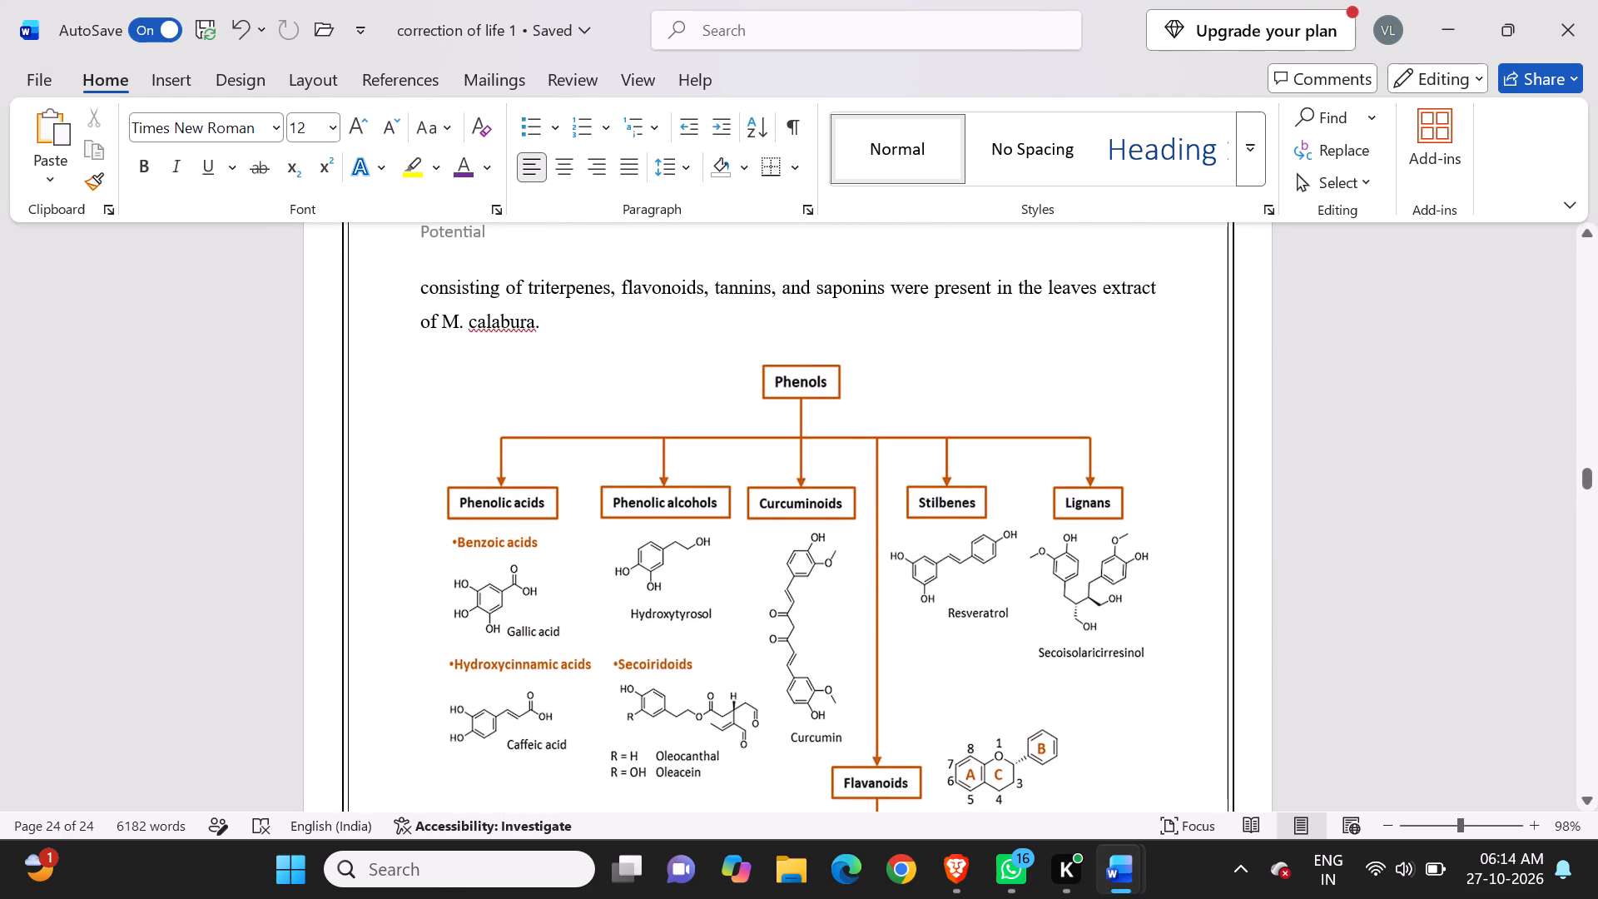
{"action": "scroll", "coordinate": [1546, 282], "scroll_direction": "down", "scroll_amount": 4}
{"action": "scroll", "coordinate": [1546, 282], "scroll_direction": "up", "scroll_amount": 2}
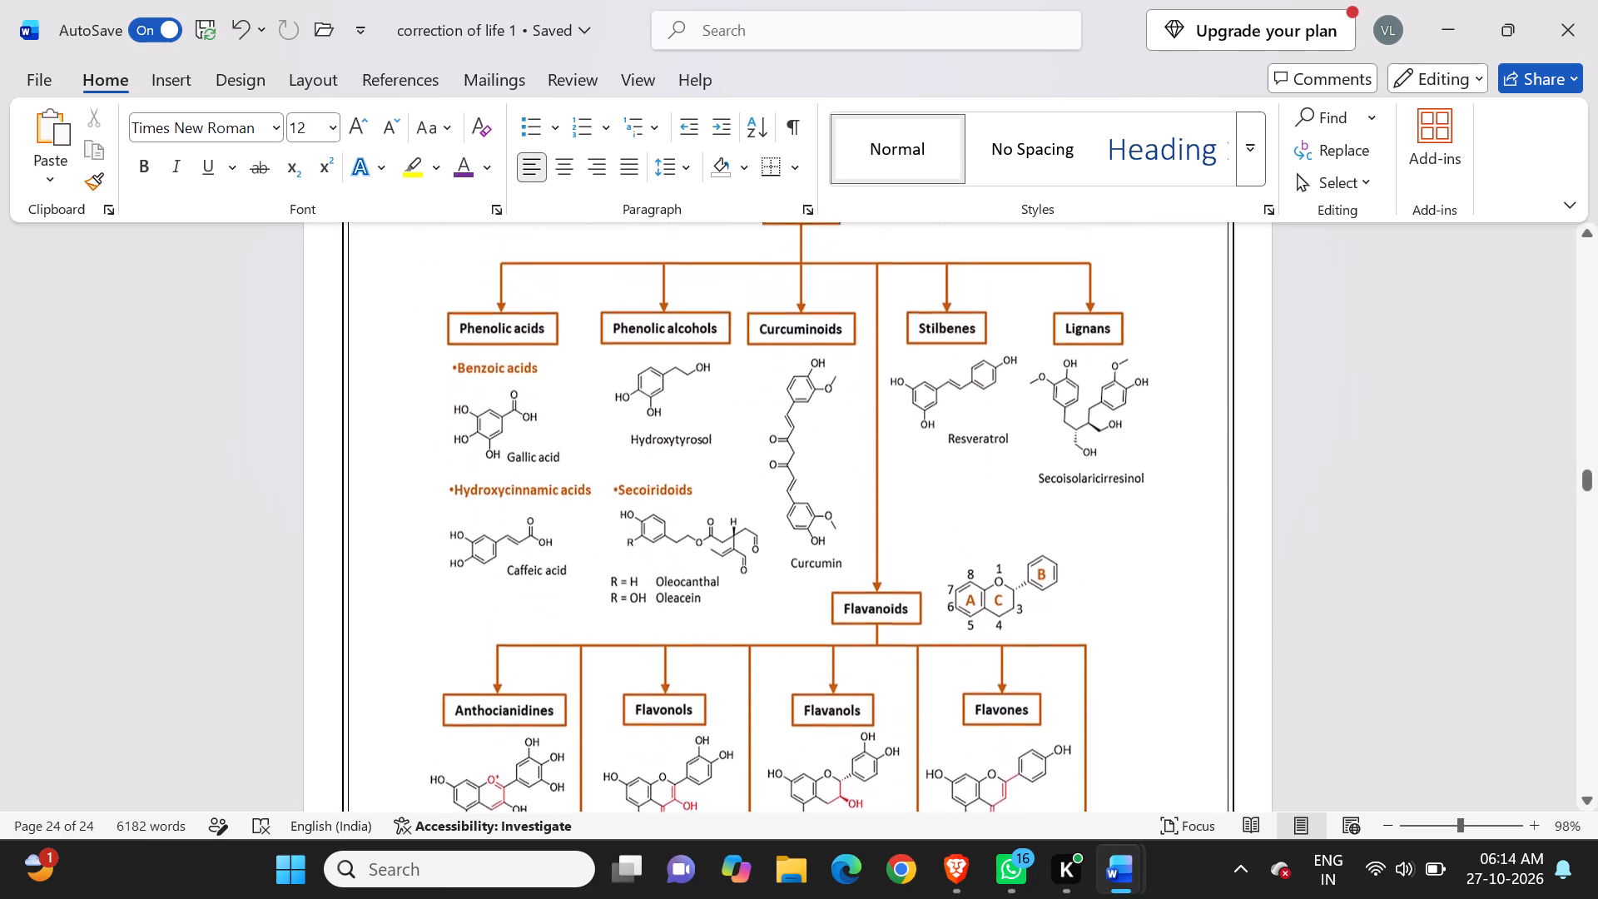
{"action": "scroll", "coordinate": [1546, 282], "scroll_direction": "up", "scroll_amount": 3}
{"action": "scroll", "coordinate": [1546, 282], "scroll_direction": "down", "scroll_amount": 5}
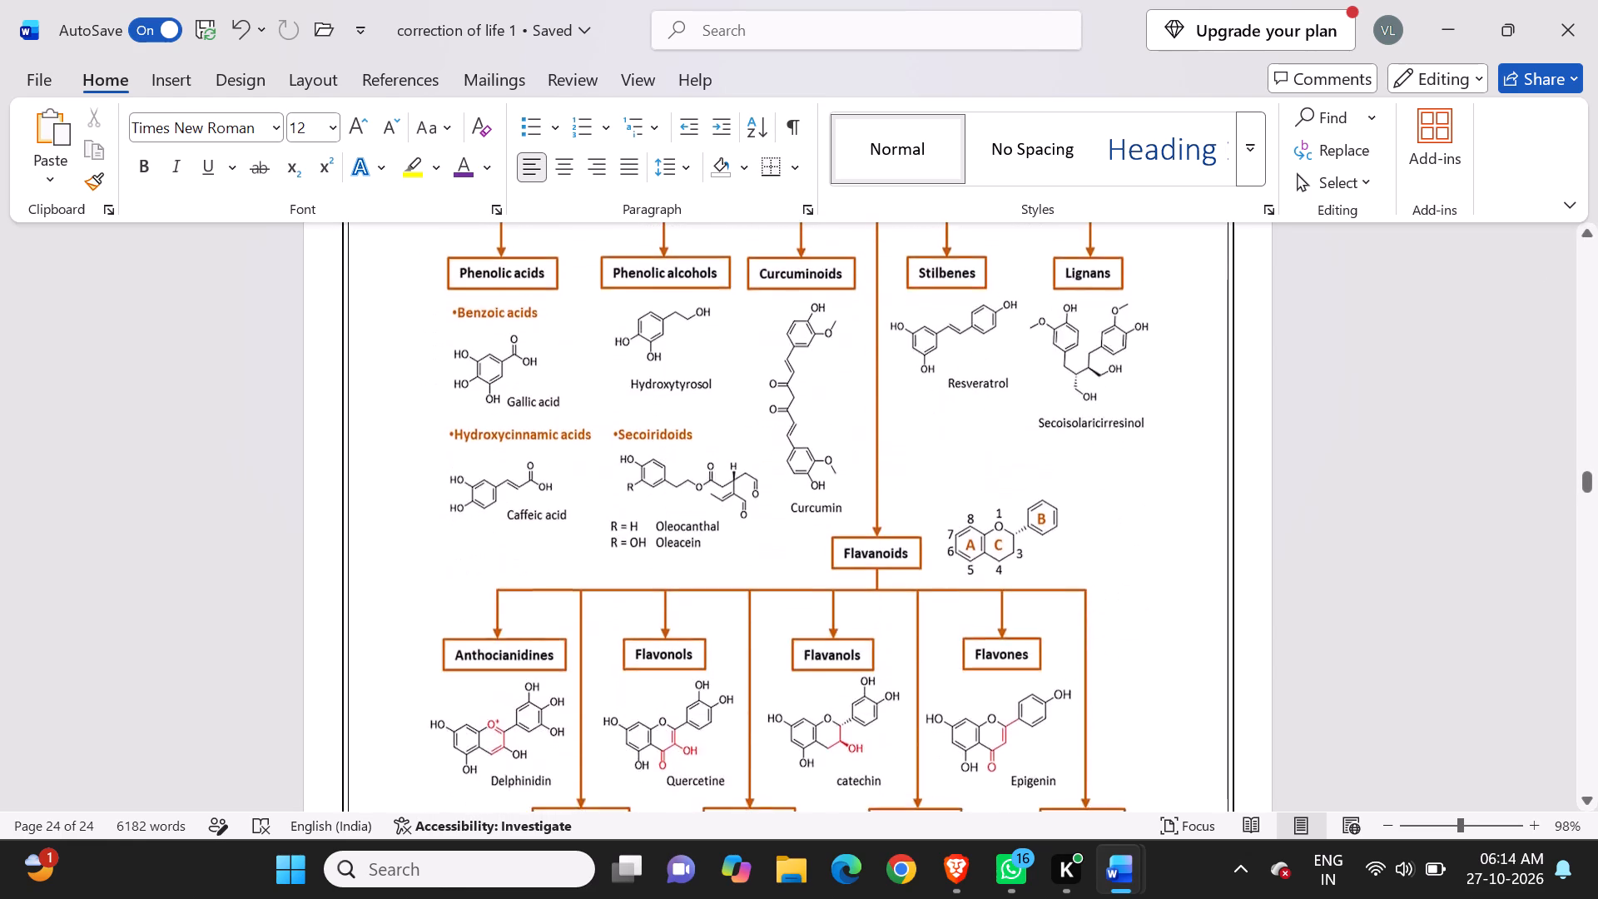
{"action": "scroll", "coordinate": [1546, 271], "scroll_direction": "down", "scroll_amount": 11}
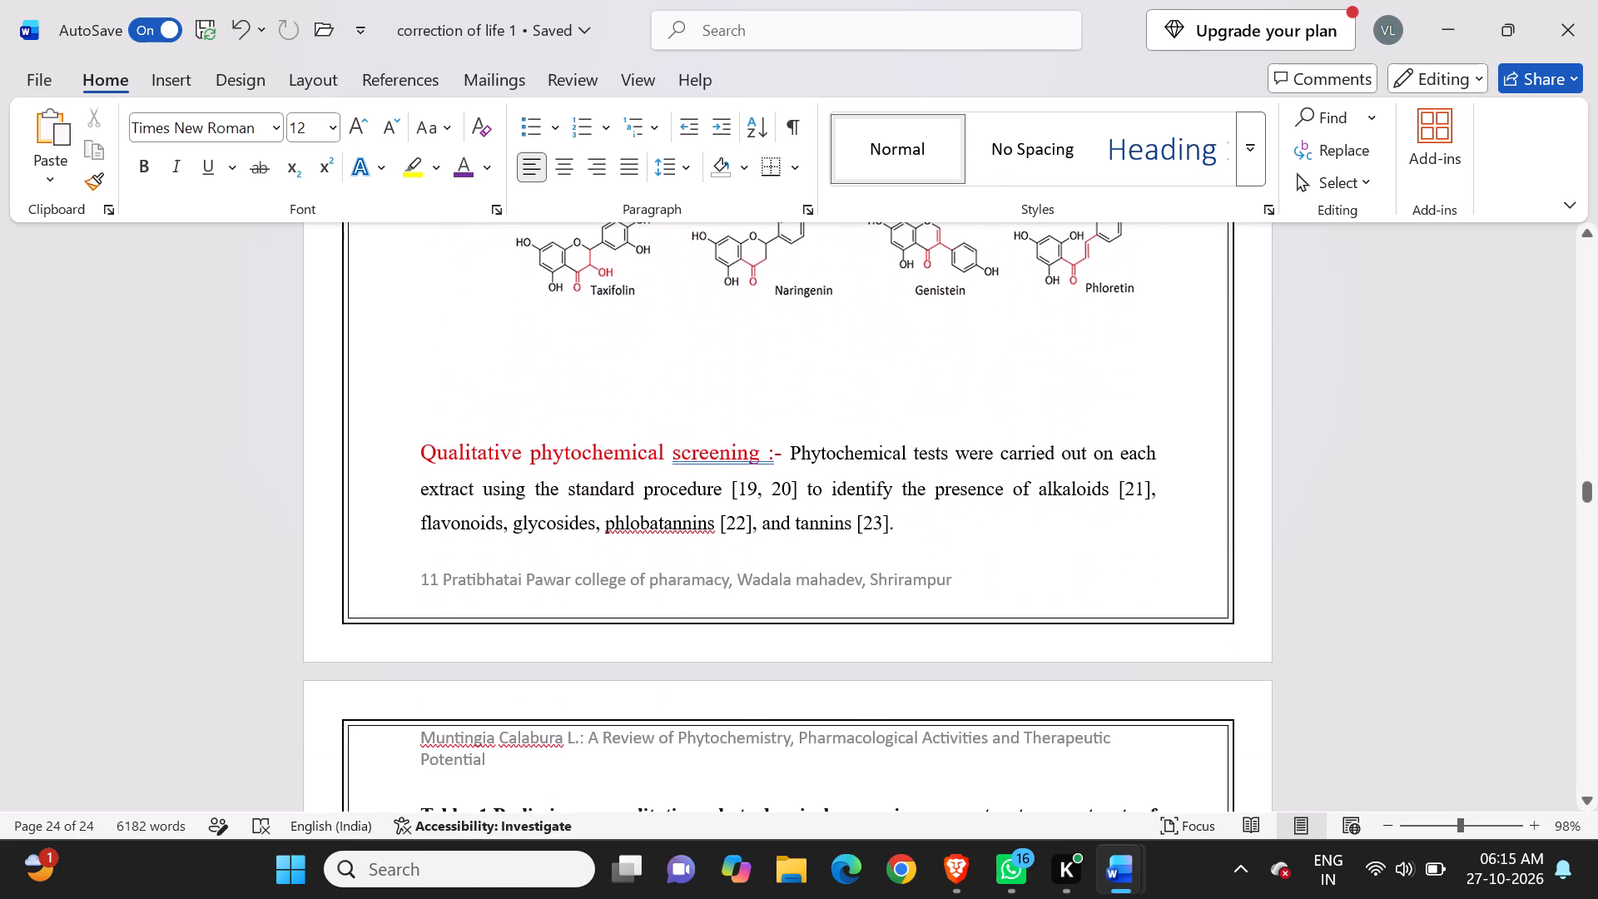
Examine Table 1 on preliminary qualitative phytochemical screening on page 12 and its caption.
{"action": "scroll", "coordinate": [1546, 271], "scroll_direction": "down", "scroll_amount": 5}
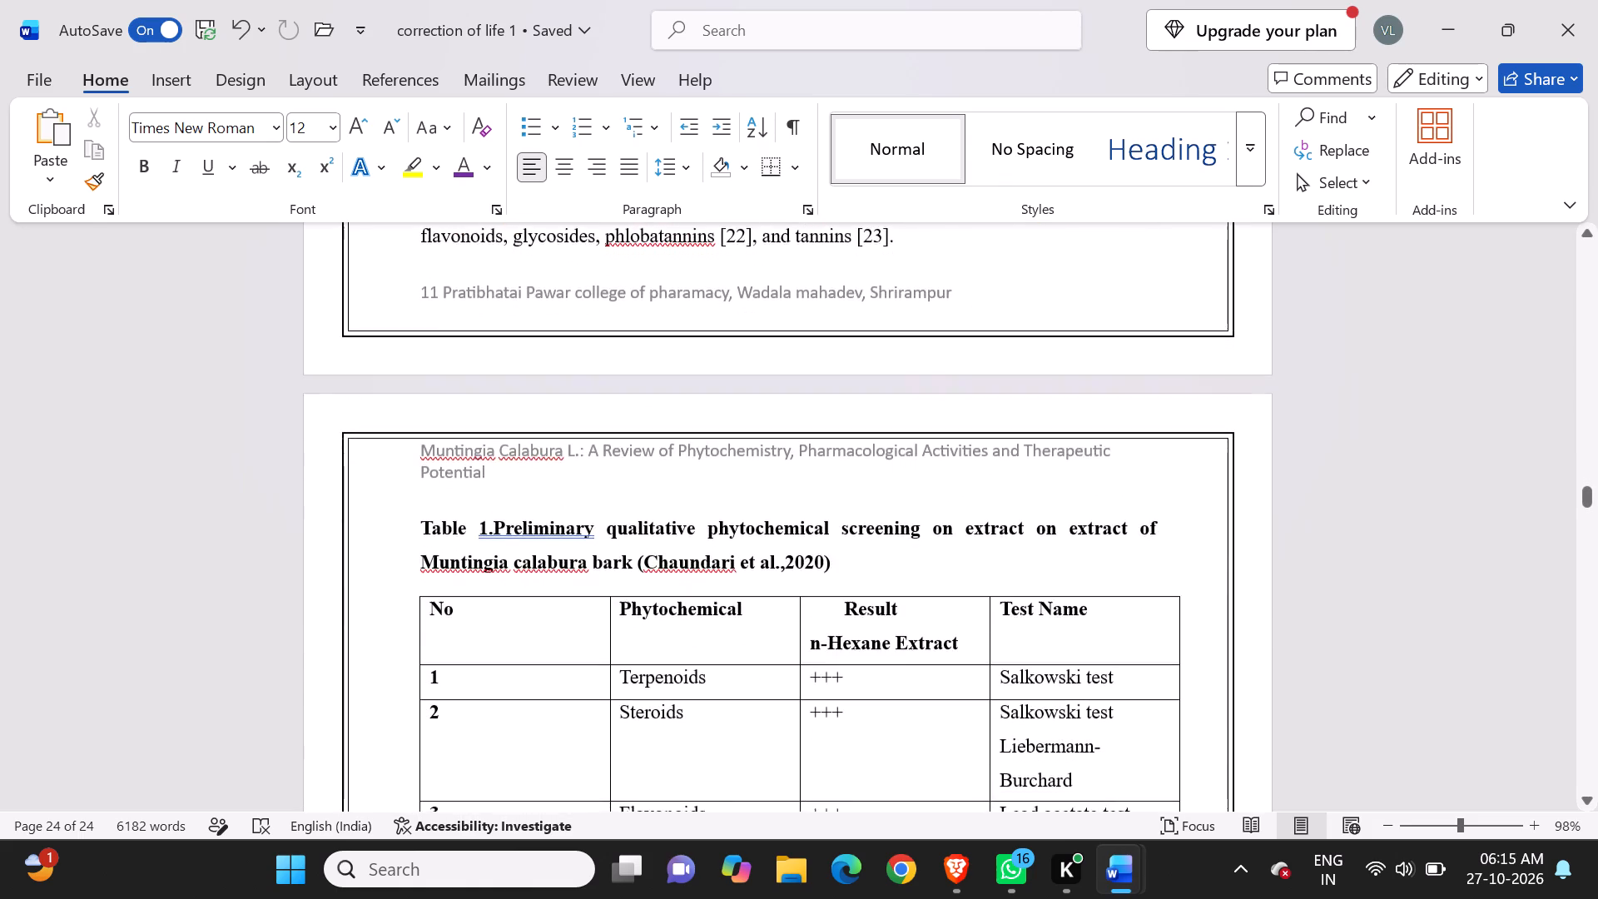
{"action": "scroll", "coordinate": [1546, 271], "scroll_direction": "down", "scroll_amount": 14}
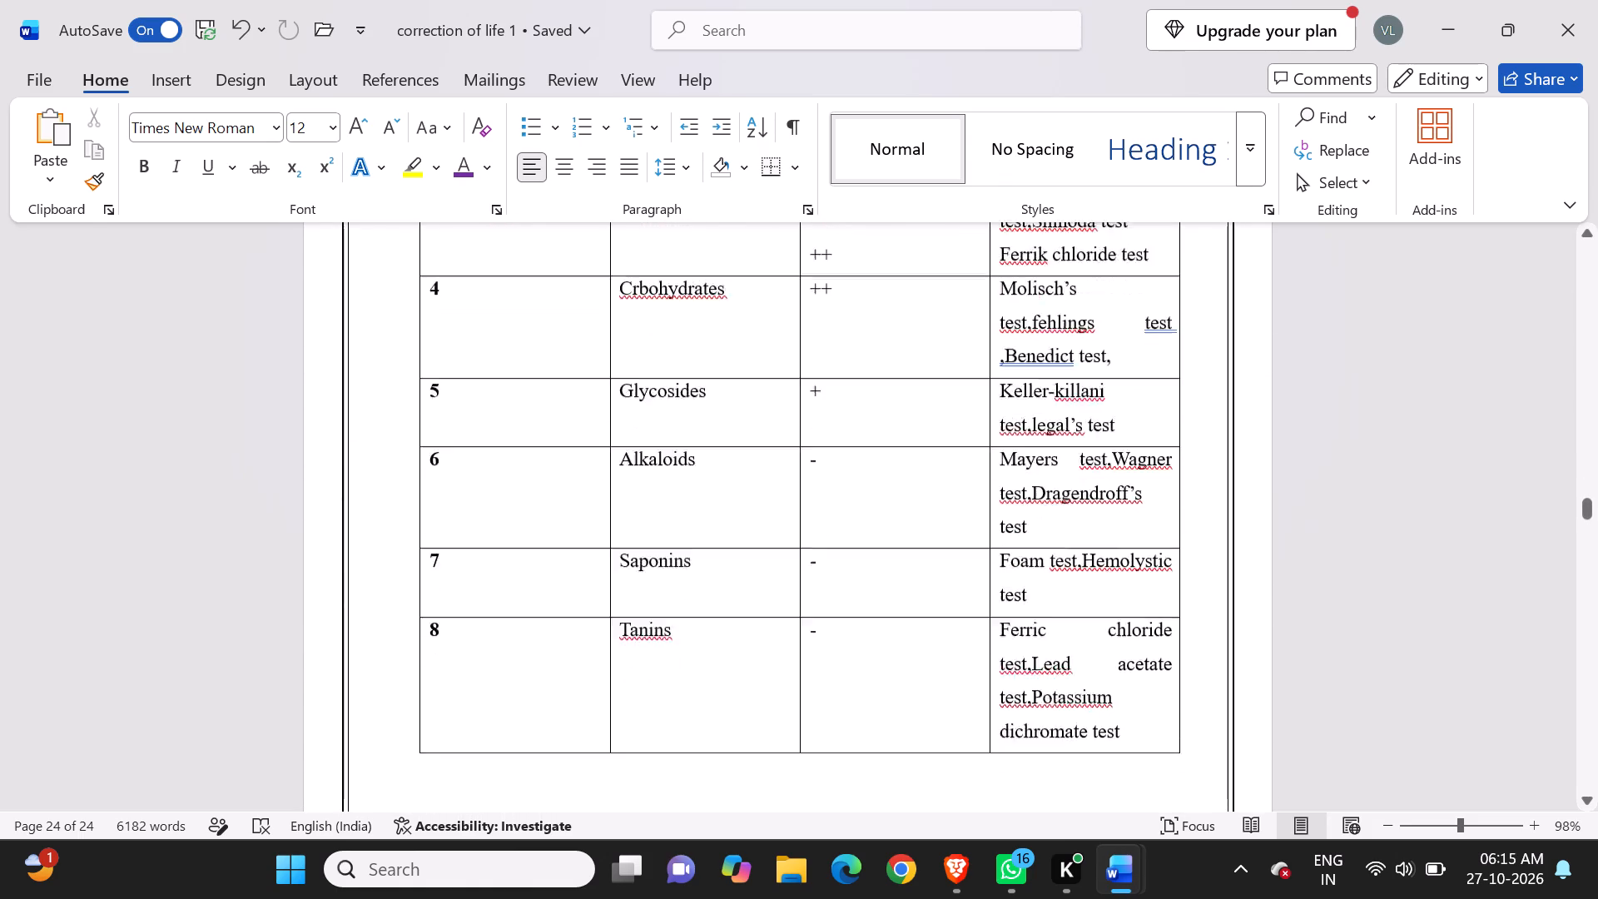
{"action": "scroll", "coordinate": [1546, 271], "scroll_direction": "down", "scroll_amount": 1}
{"action": "scroll", "coordinate": [1546, 271], "scroll_direction": "up", "scroll_amount": 13}
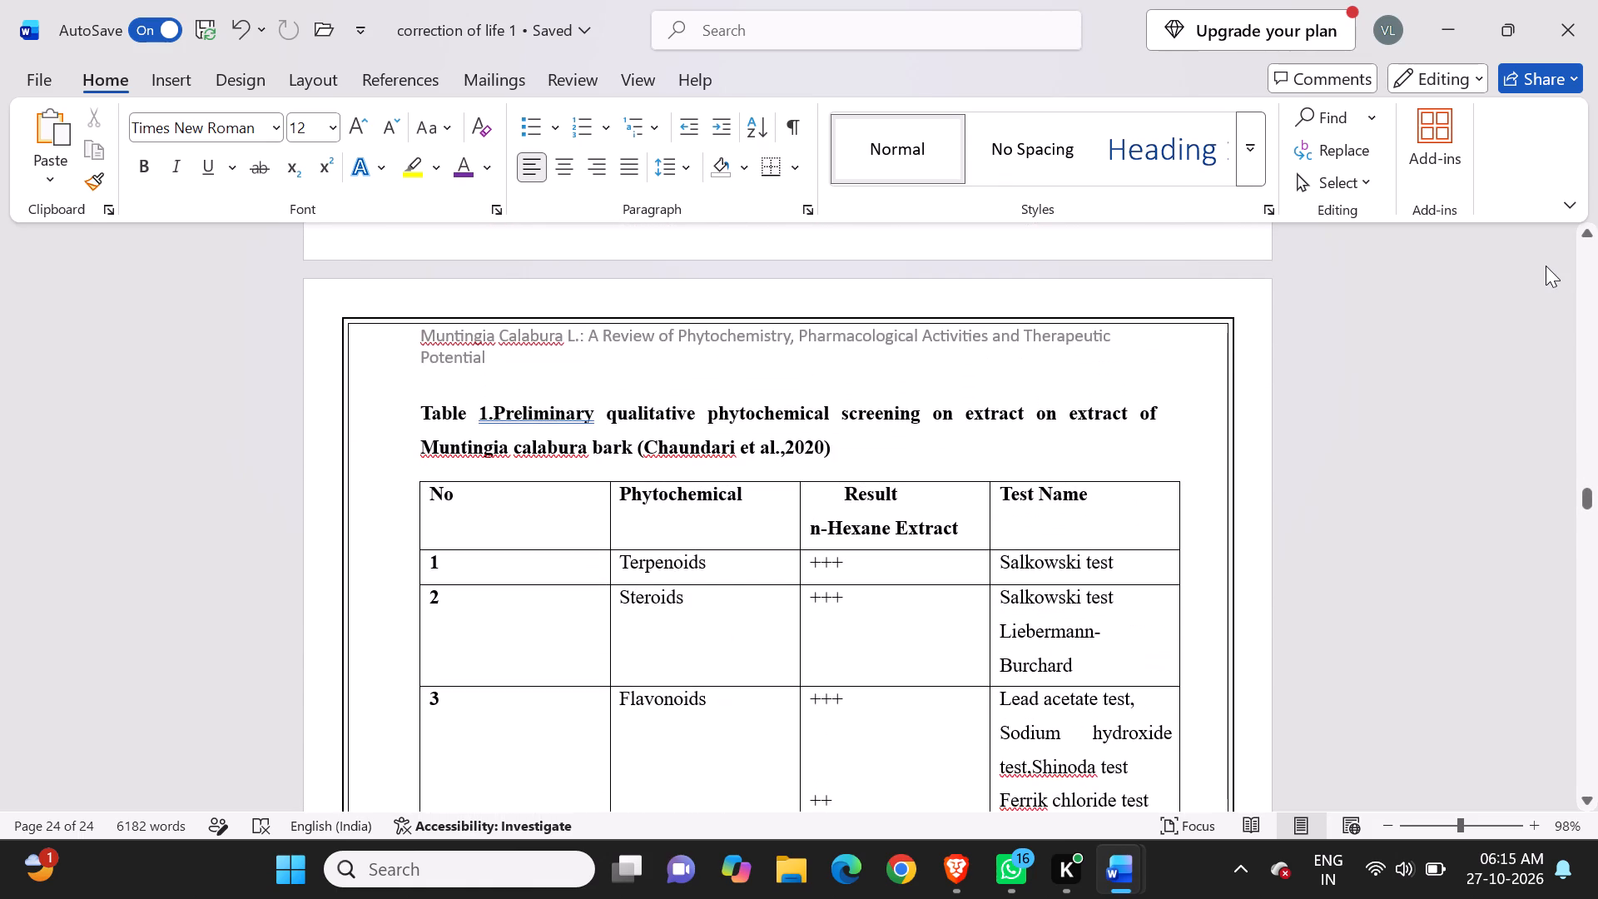
{"action": "scroll", "coordinate": [1546, 266], "scroll_direction": "down", "scroll_amount": 5}
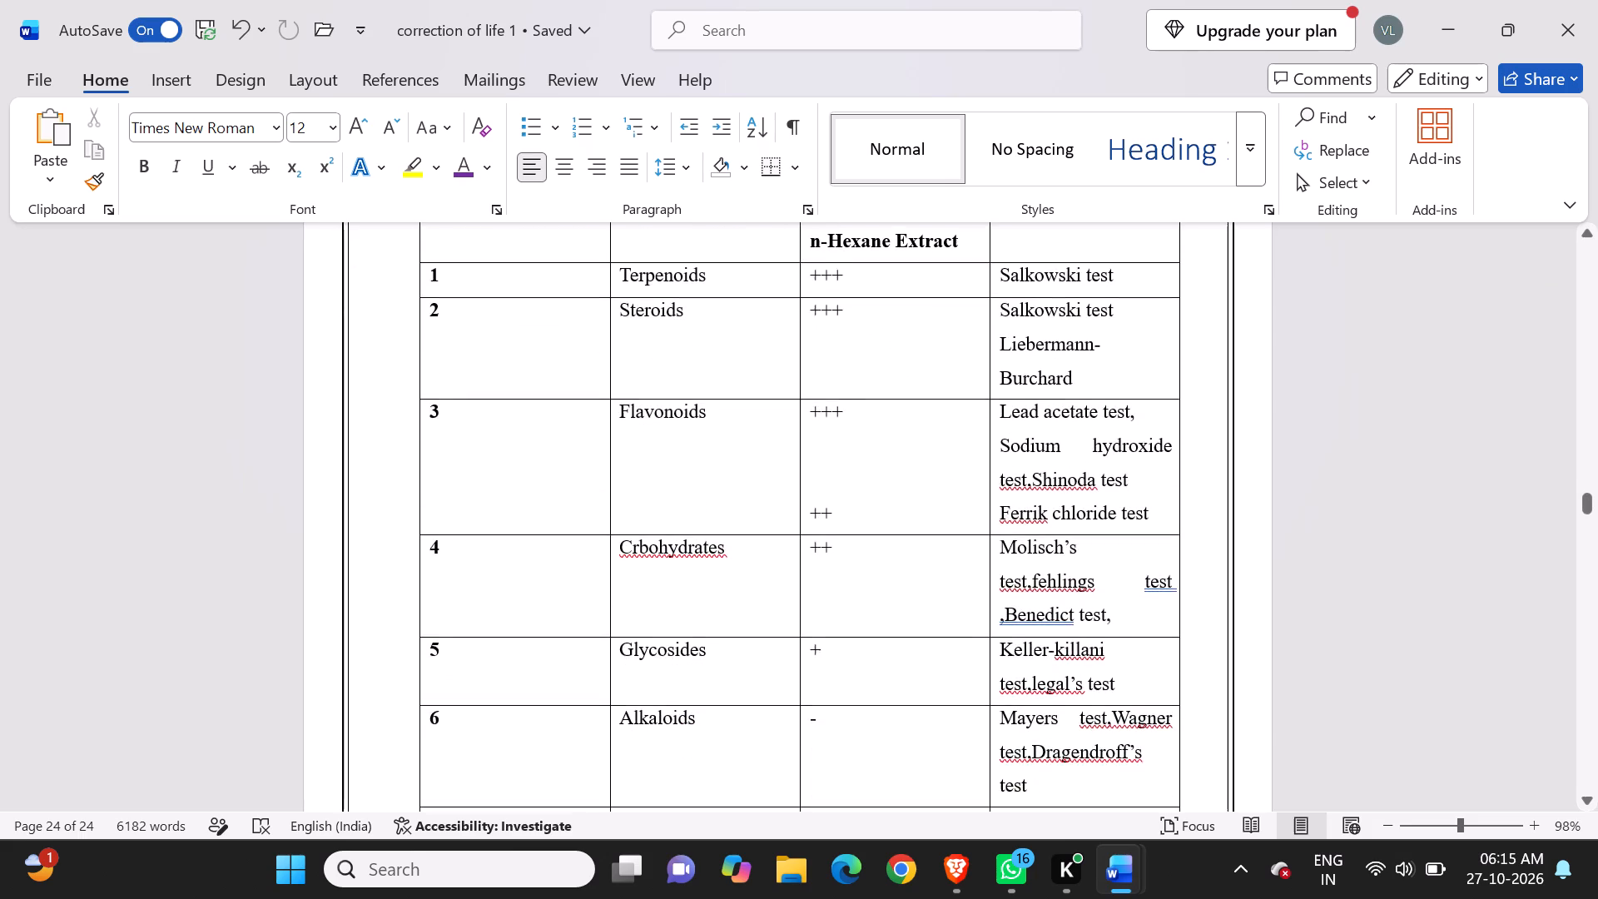
Recheck the citations in the Qualitative phytochemical screening paragraph and Table 1, through to the start of Pharmacological studies on page 13.
{"action": "scroll", "coordinate": [1546, 266], "scroll_direction": "down", "scroll_amount": 20}
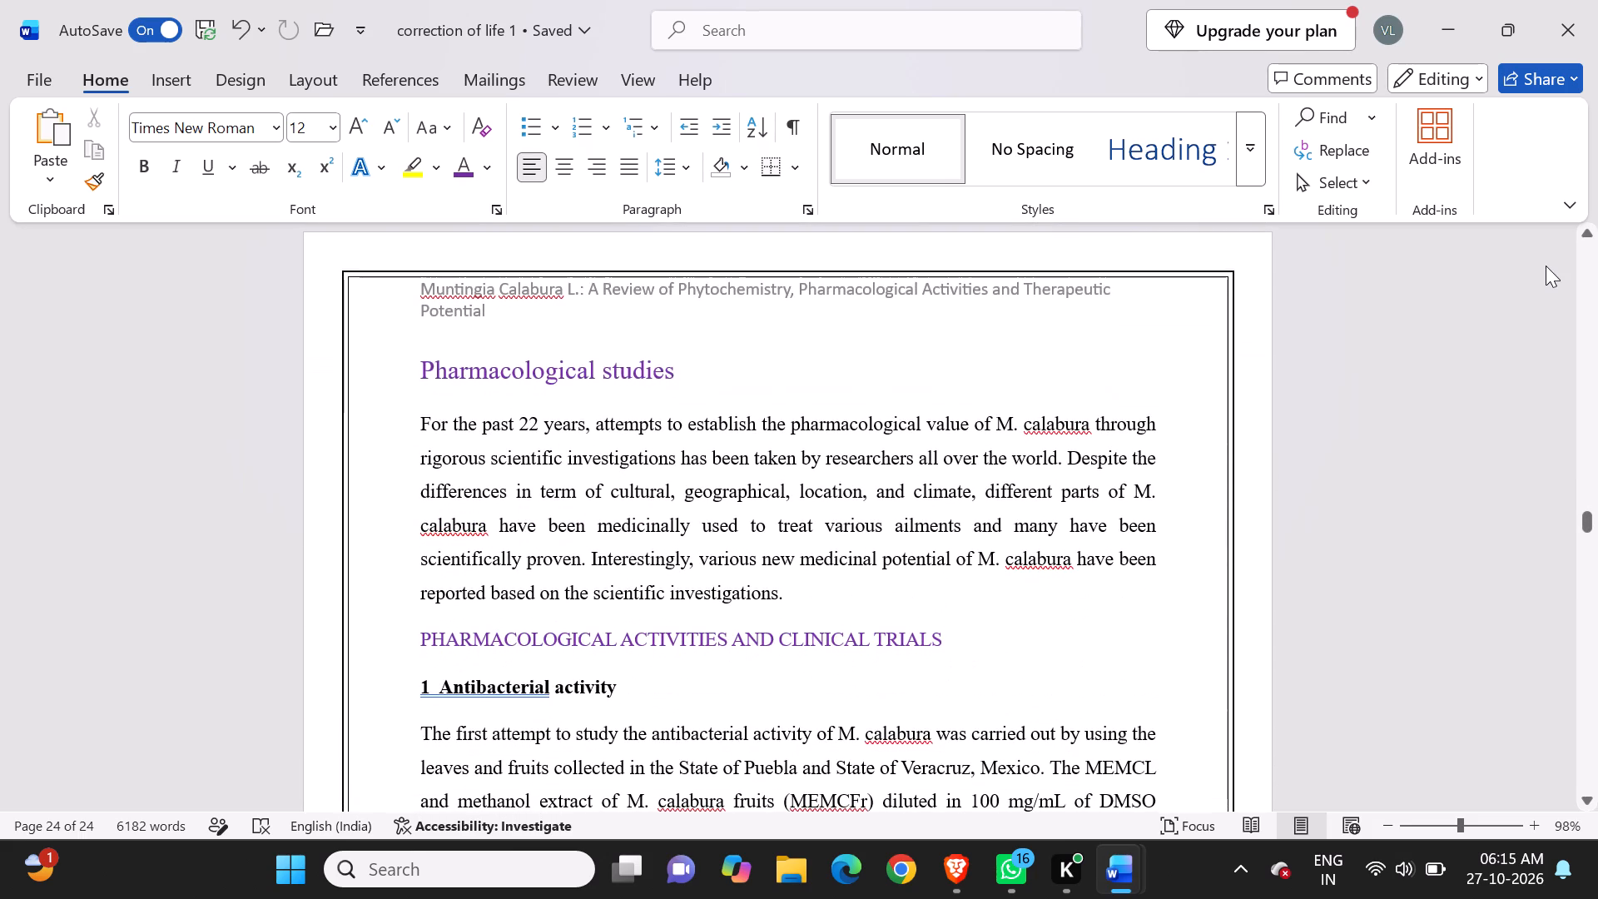
{"action": "scroll", "coordinate": [1546, 263], "scroll_direction": "up", "scroll_amount": 4}
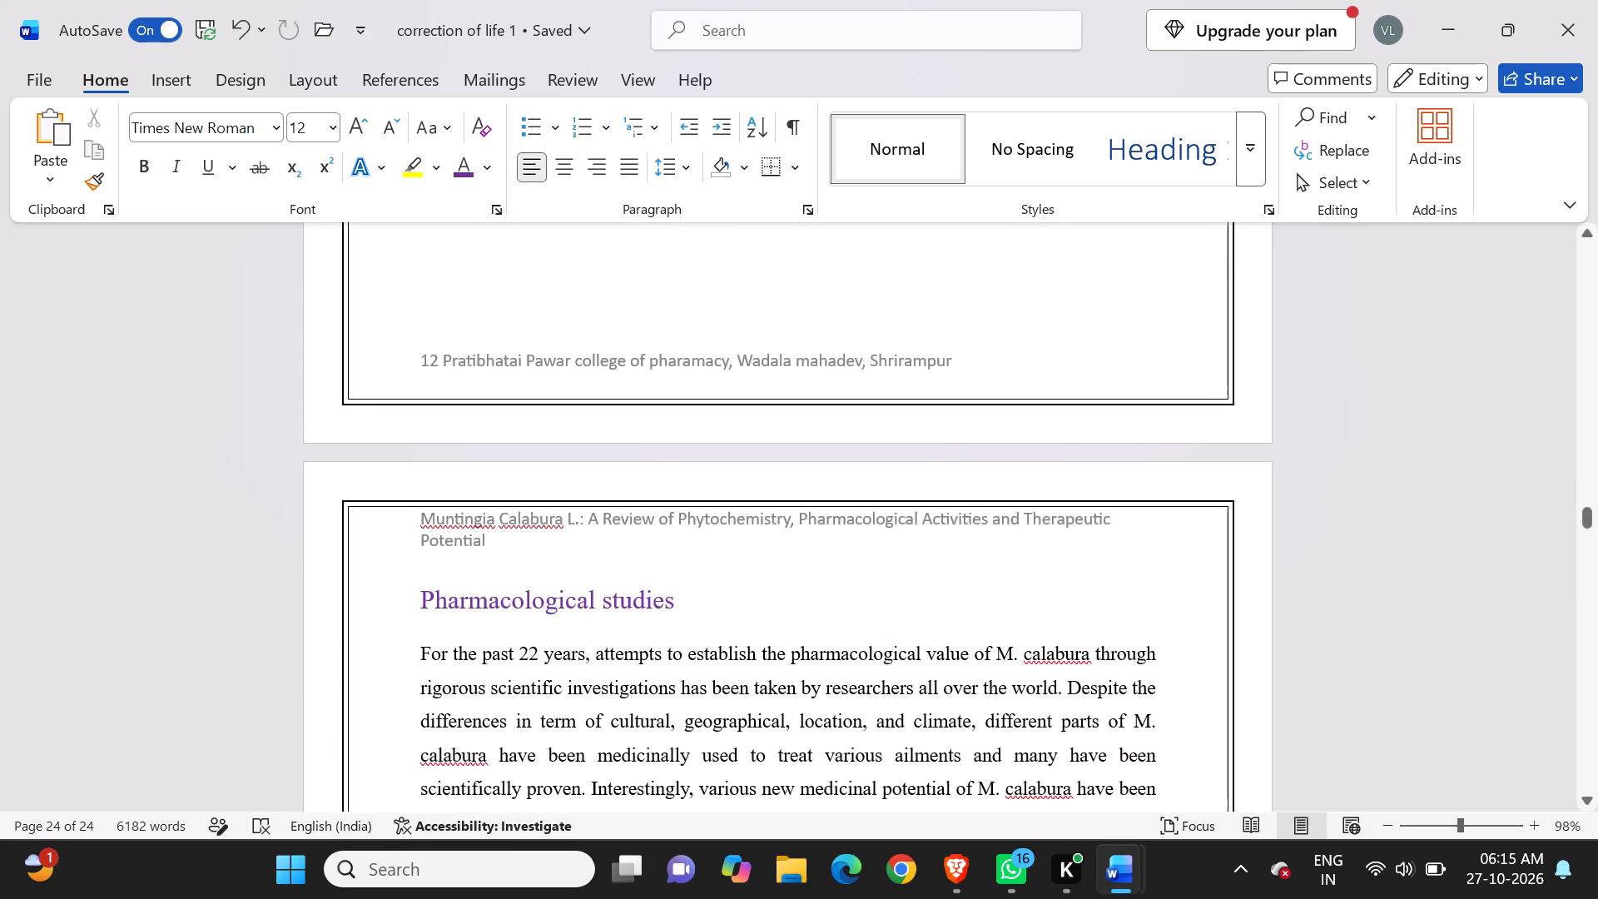
{"action": "scroll", "coordinate": [1546, 263], "scroll_direction": "up", "scroll_amount": 12}
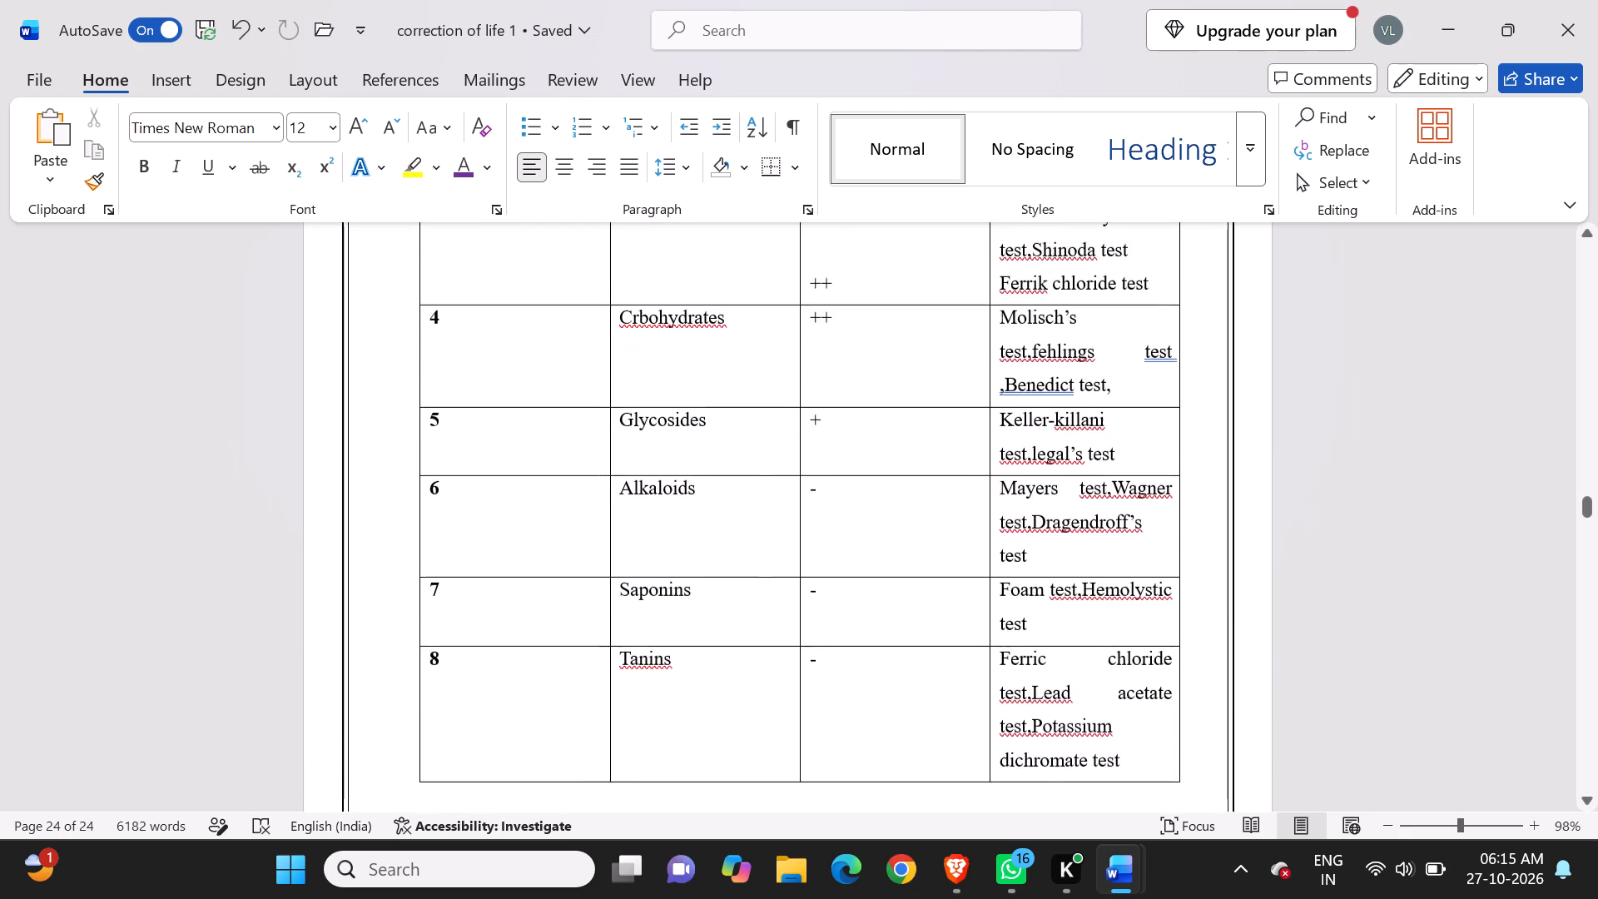
{"action": "scroll", "coordinate": [1546, 253], "scroll_direction": "up", "scroll_amount": 13}
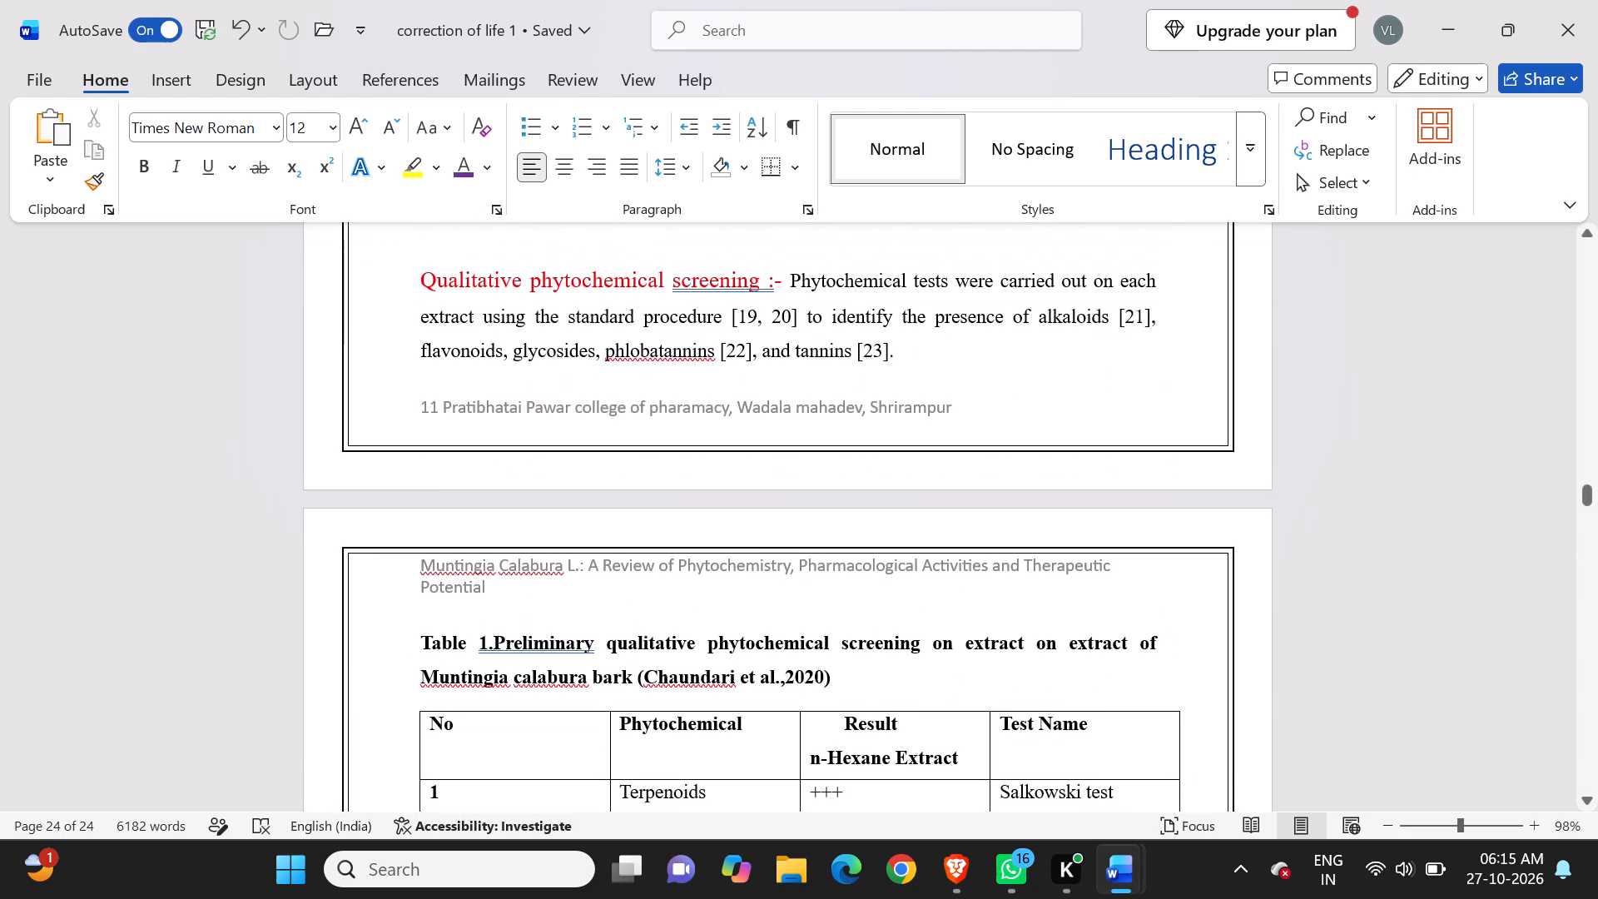
{"action": "scroll", "coordinate": [1546, 248], "scroll_direction": "down", "scroll_amount": 11}
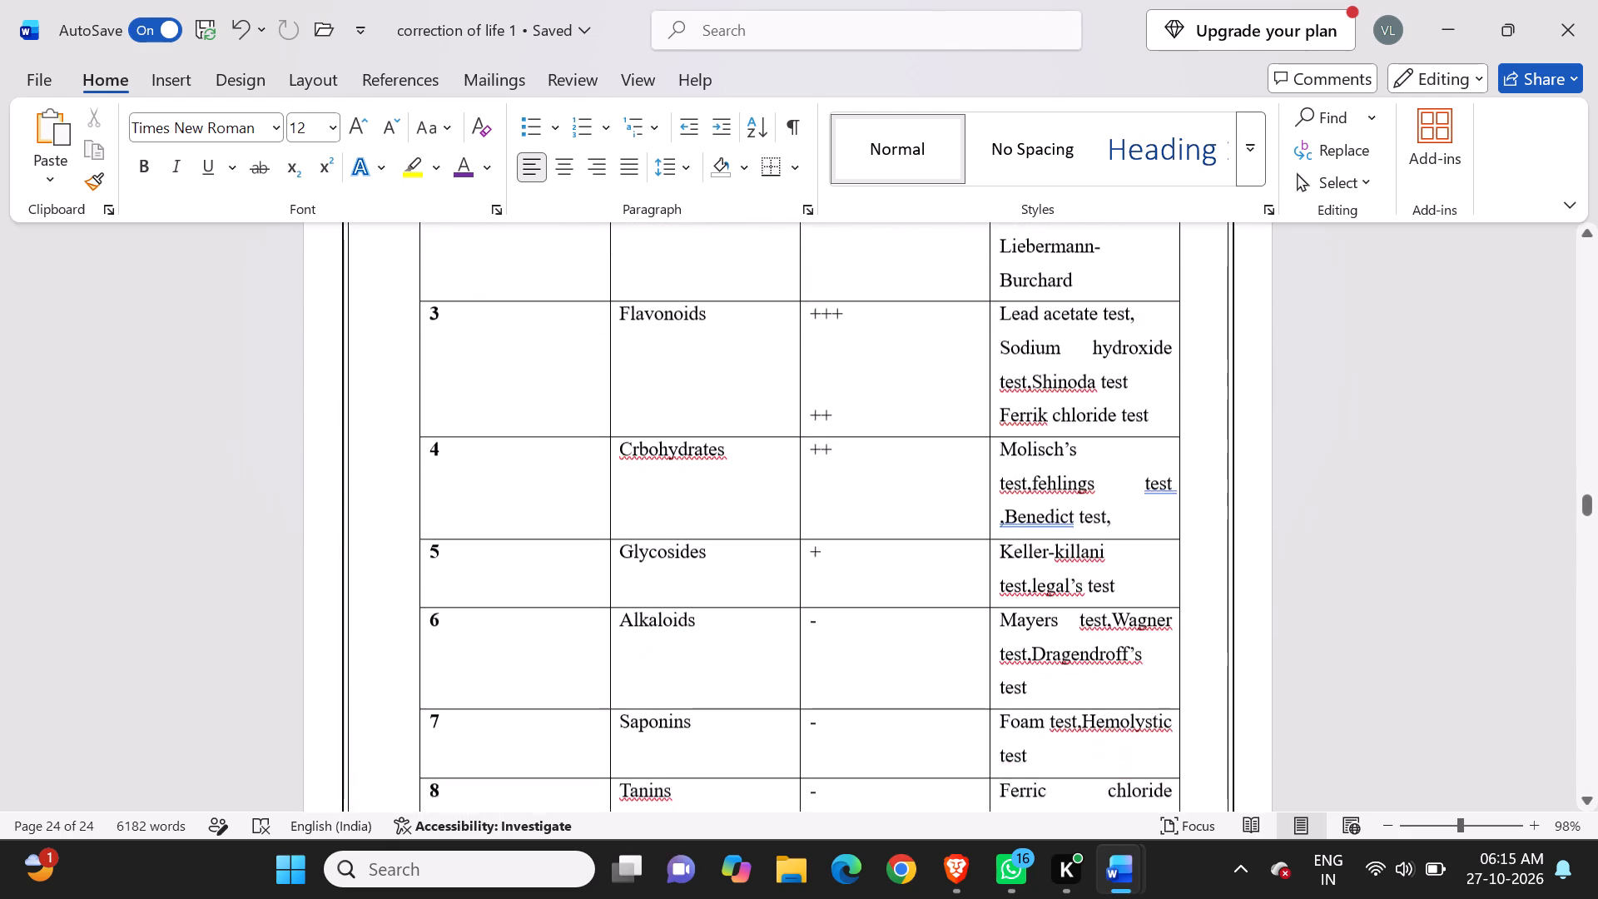
{"action": "scroll", "coordinate": [1546, 248], "scroll_direction": "down", "scroll_amount": 6}
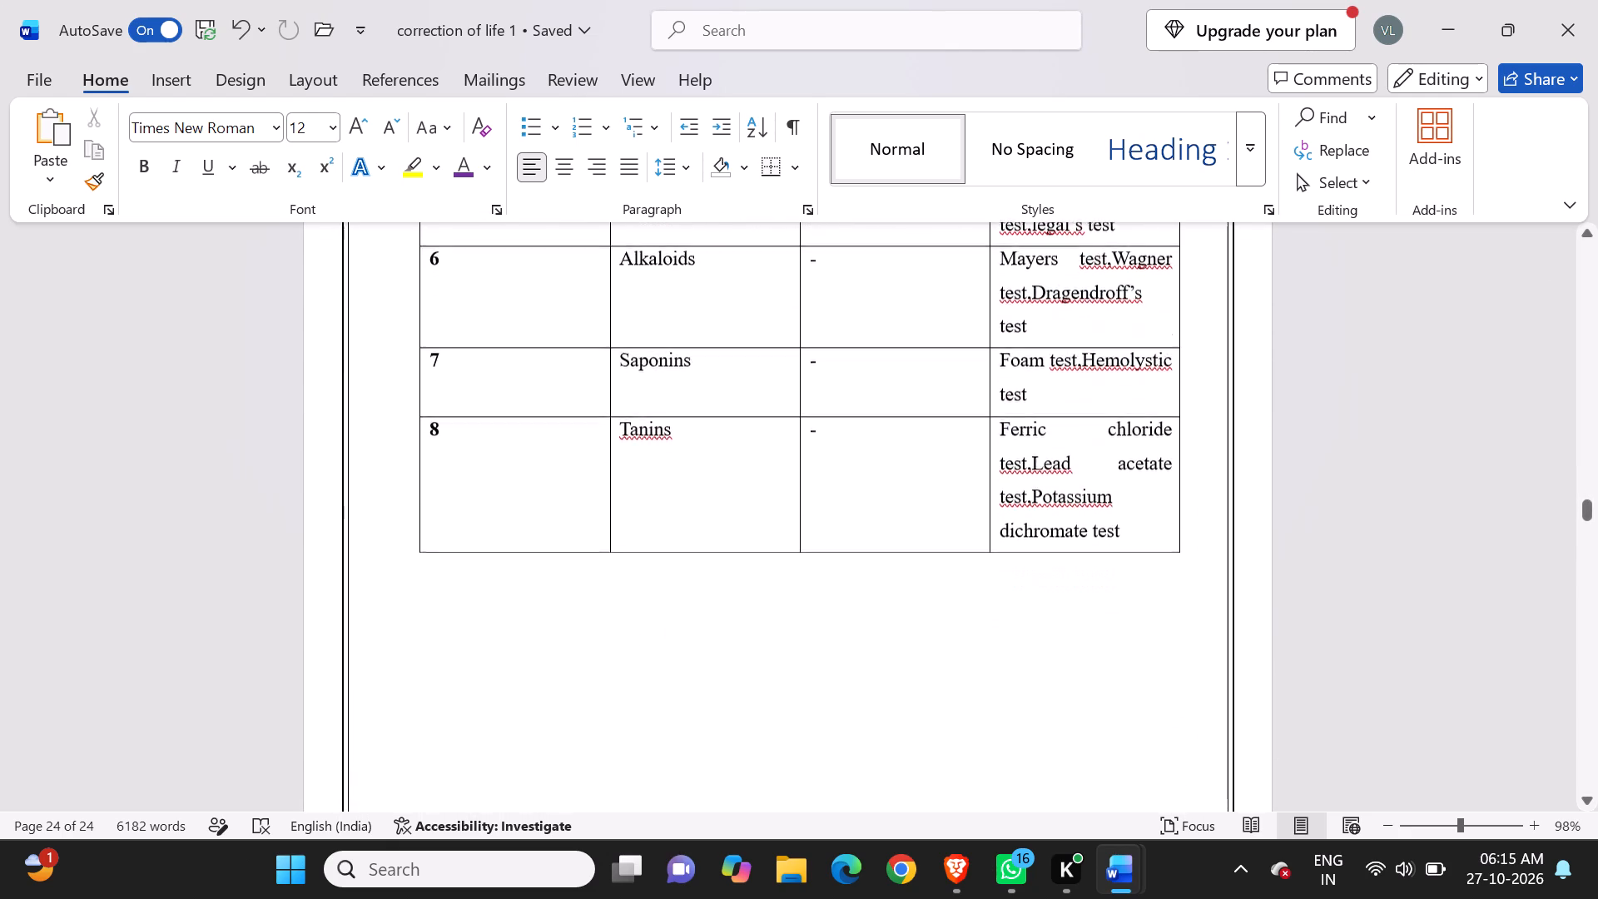
{"action": "scroll", "coordinate": [1546, 248], "scroll_direction": "down", "scroll_amount": 5}
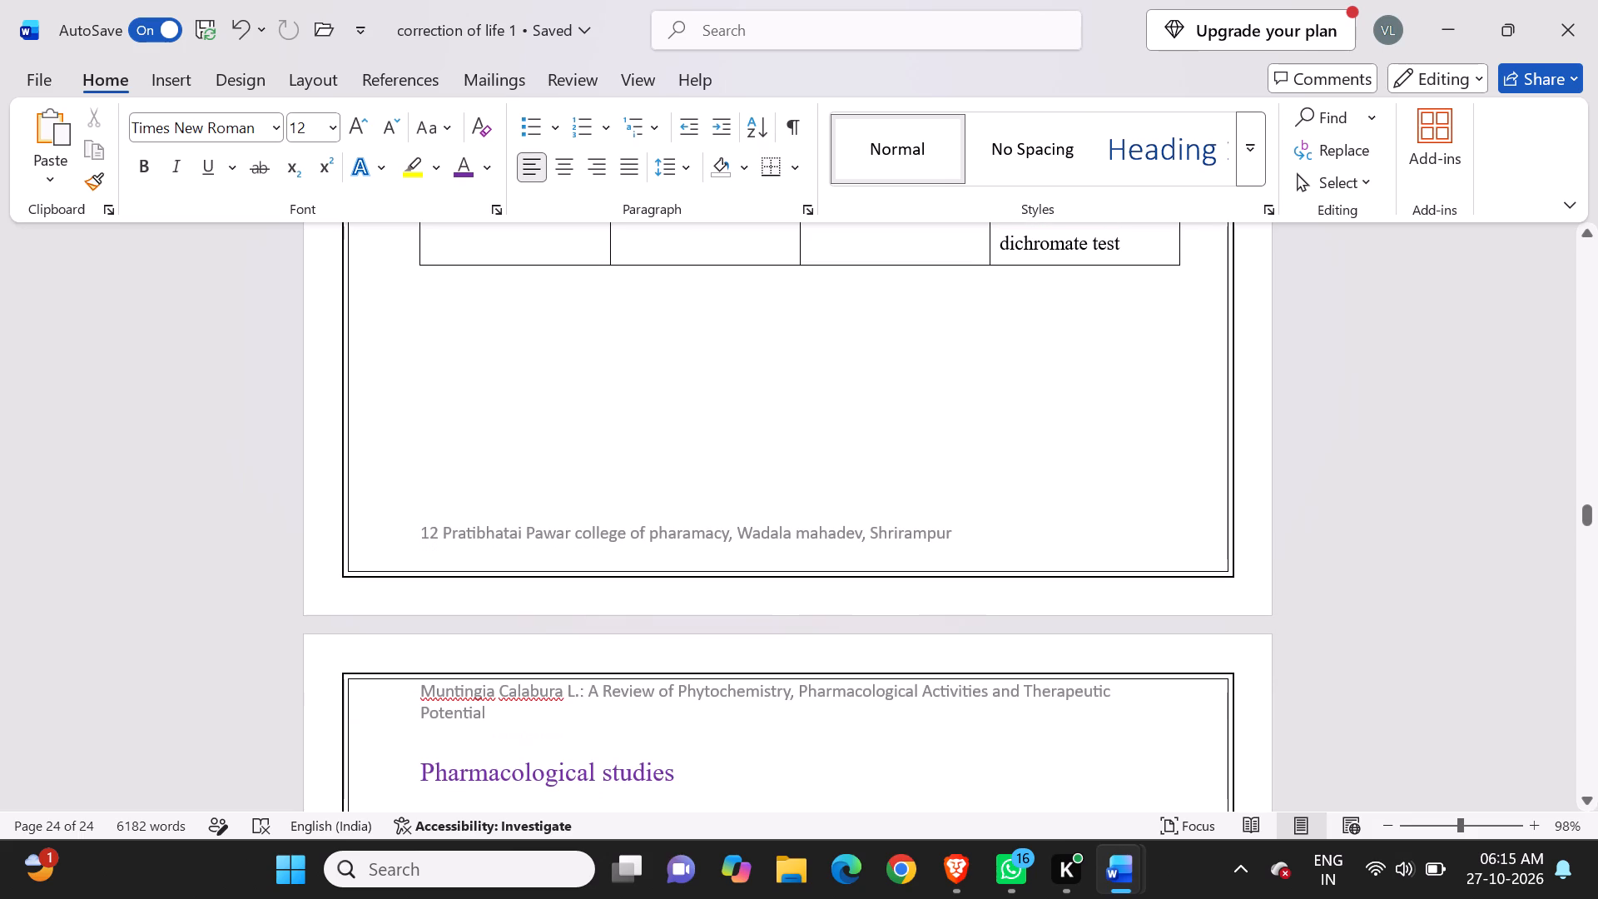
{"action": "scroll", "coordinate": [1546, 248], "scroll_direction": "down", "scroll_amount": 3}
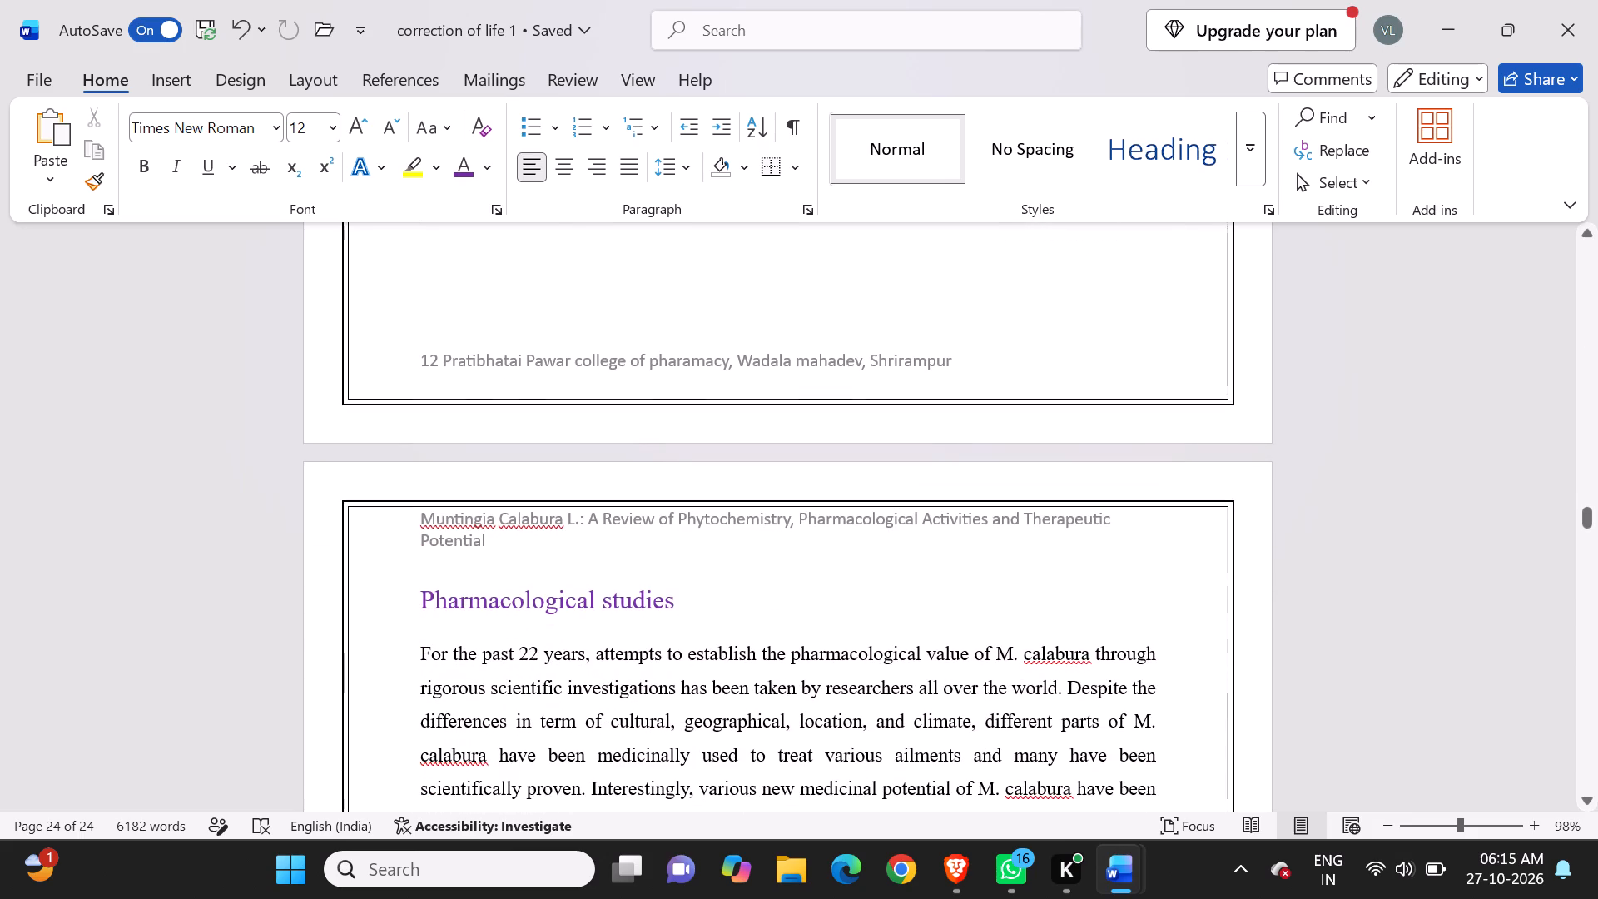
Review the in-text citations in the pharmacological activities sections on pages 14 to 18, including Antidiabetic activity.
{"action": "left_click", "coordinate": [1586, 605]}
{"action": "left_click", "coordinate": [1586, 605]}
{"action": "triple_click", "coordinate": [1586, 610]}
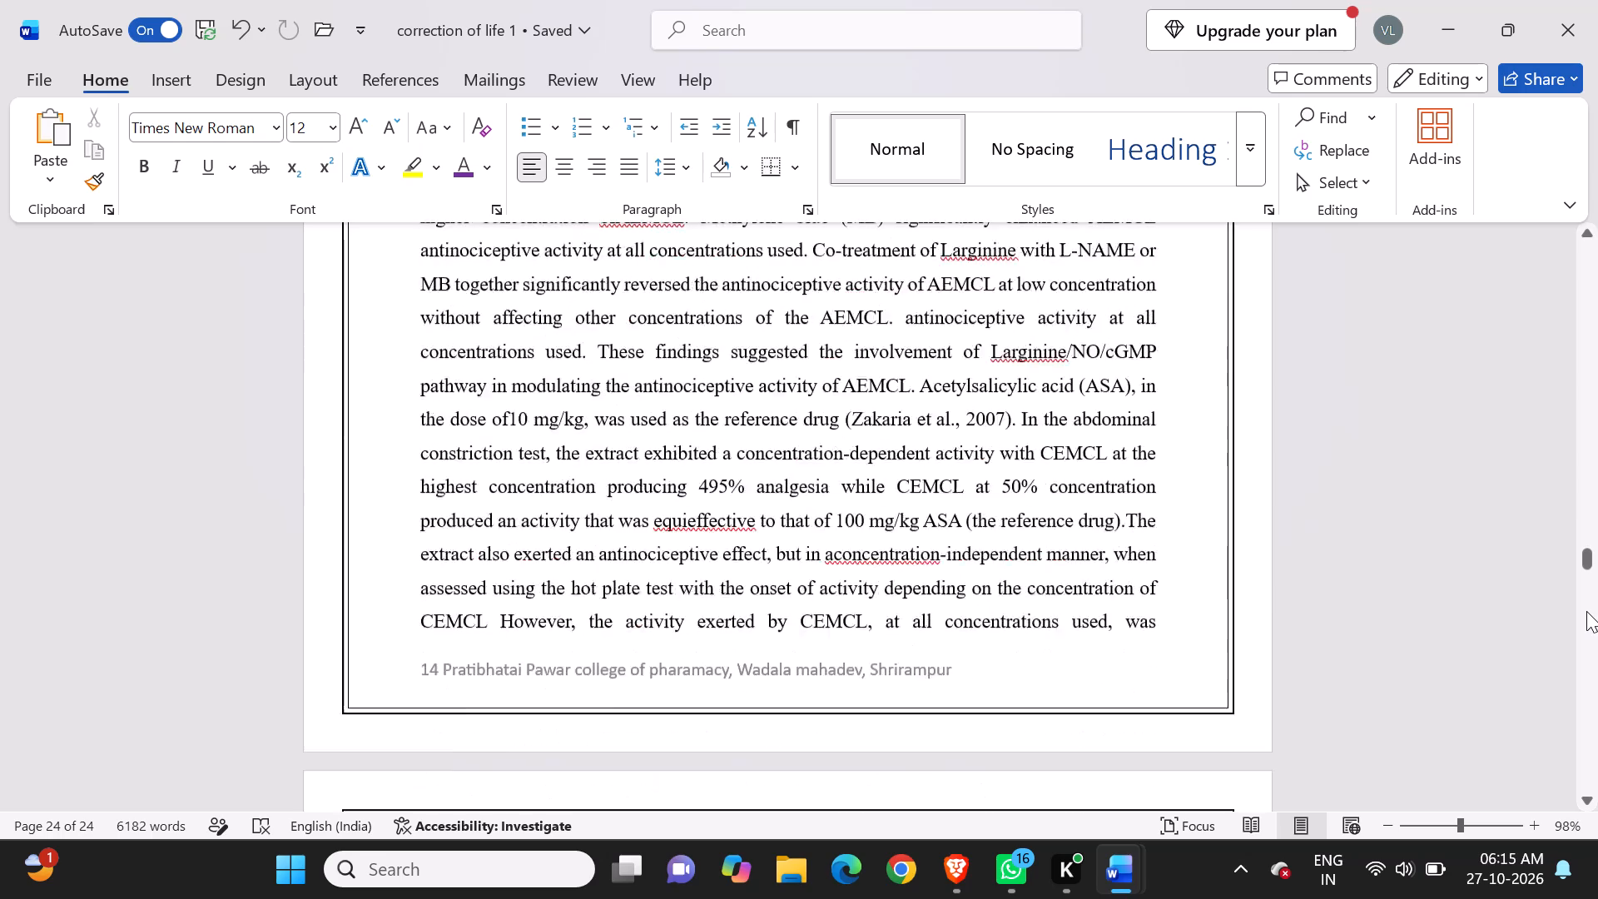
{"action": "scroll", "coordinate": [1586, 611], "scroll_direction": "down", "scroll_amount": 6}
{"action": "scroll", "coordinate": [1586, 608], "scroll_direction": "down", "scroll_amount": 19}
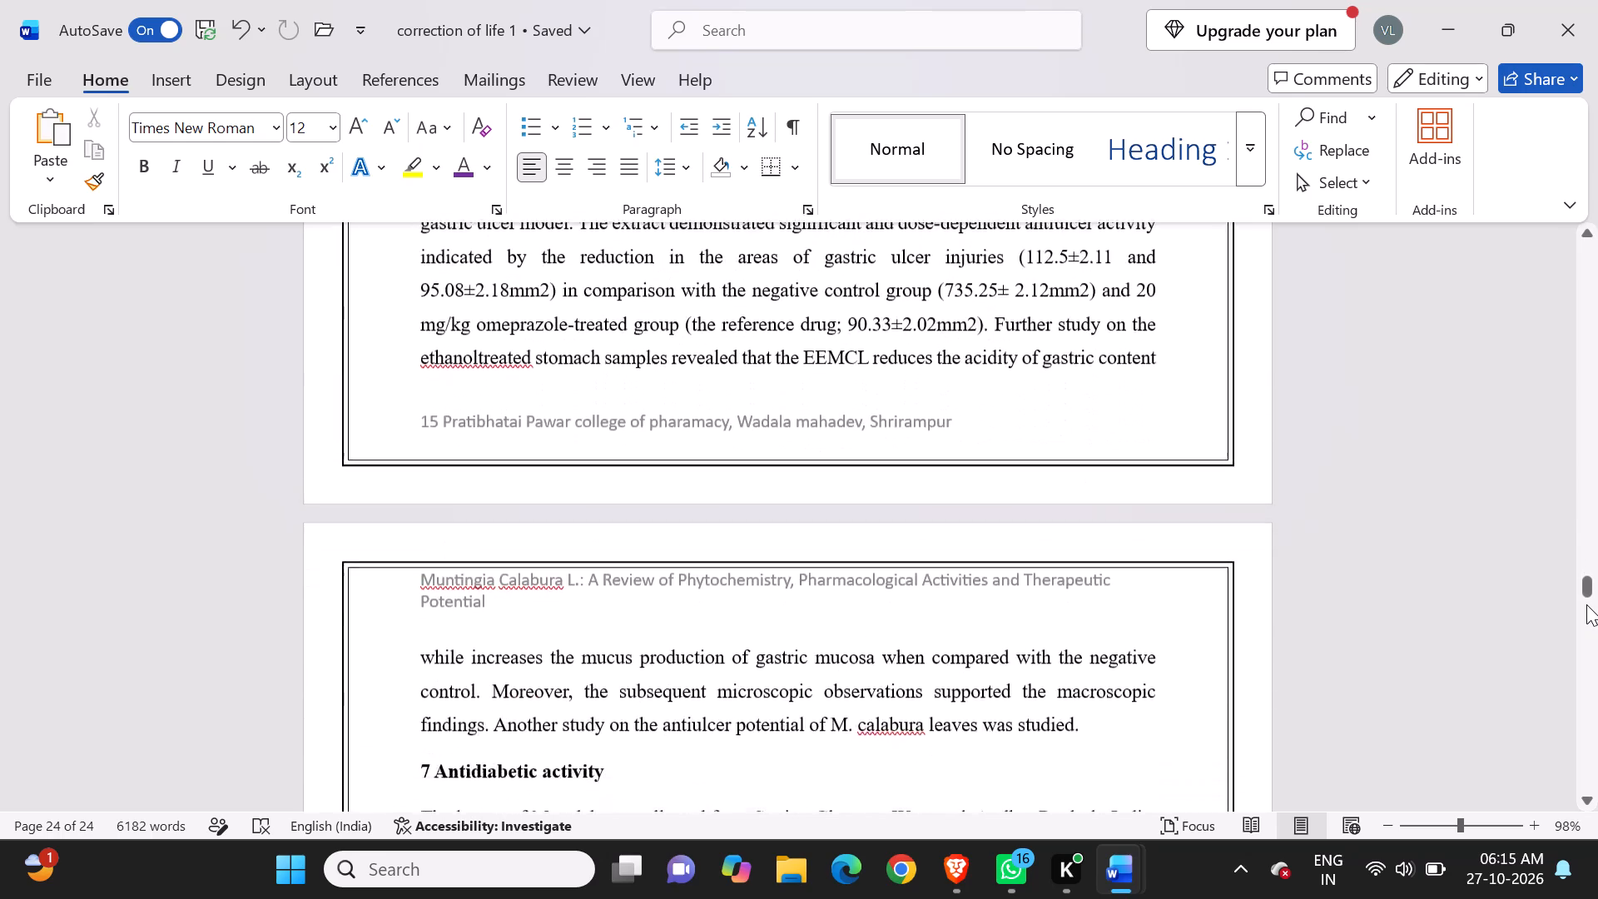
{"action": "scroll", "coordinate": [1586, 604], "scroll_direction": "down", "scroll_amount": 17}
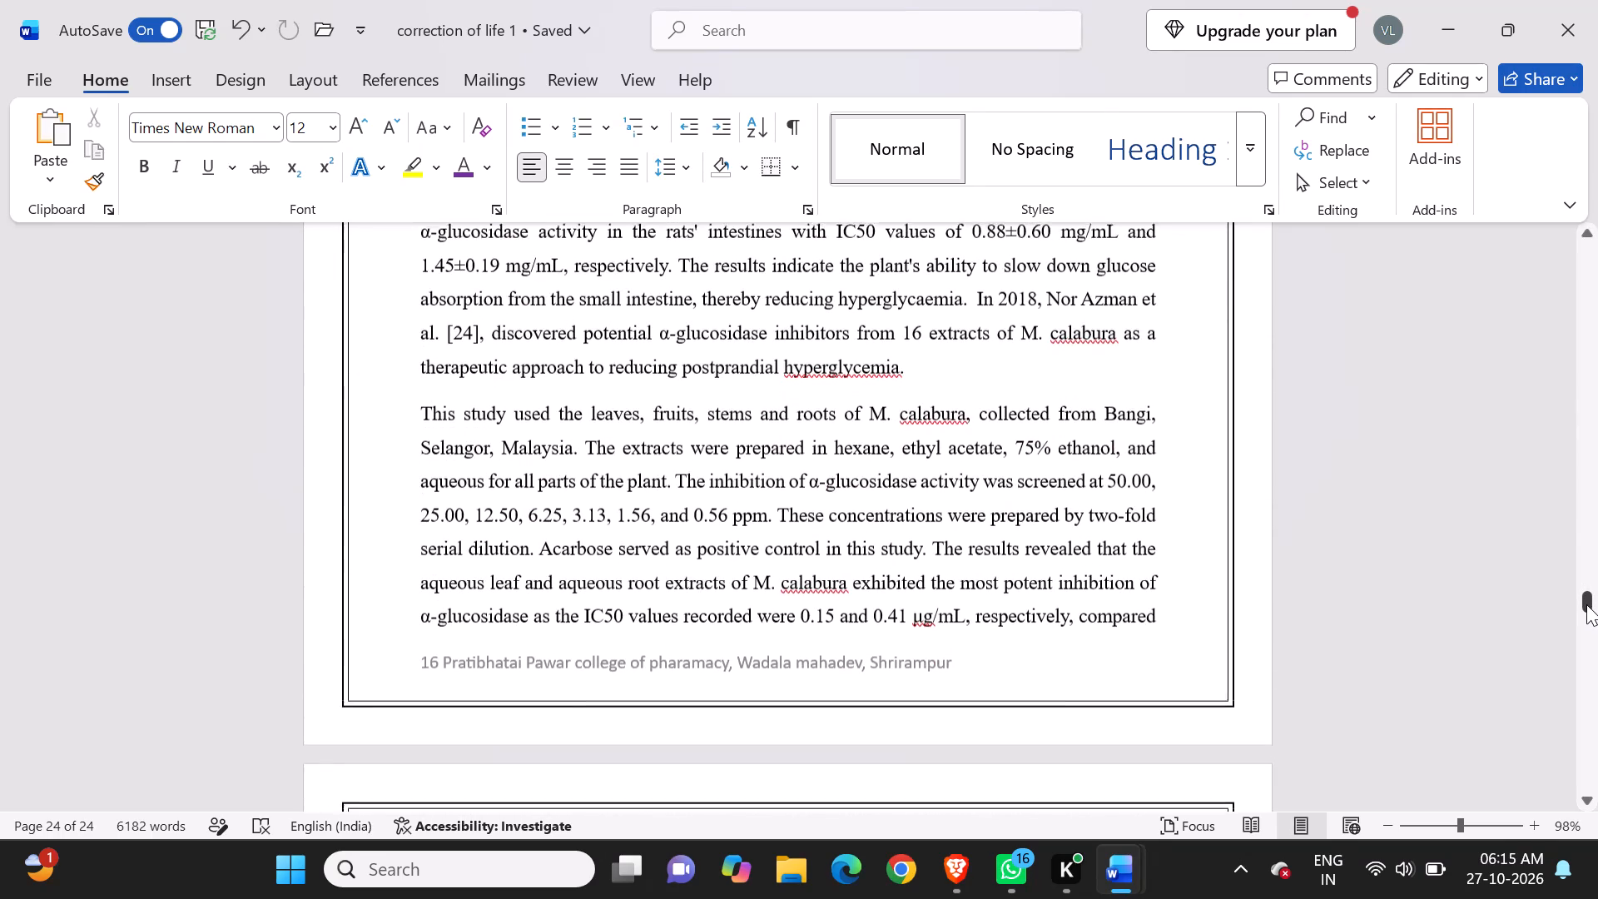
{"action": "scroll", "coordinate": [1574, 523], "scroll_direction": "down", "scroll_amount": 7}
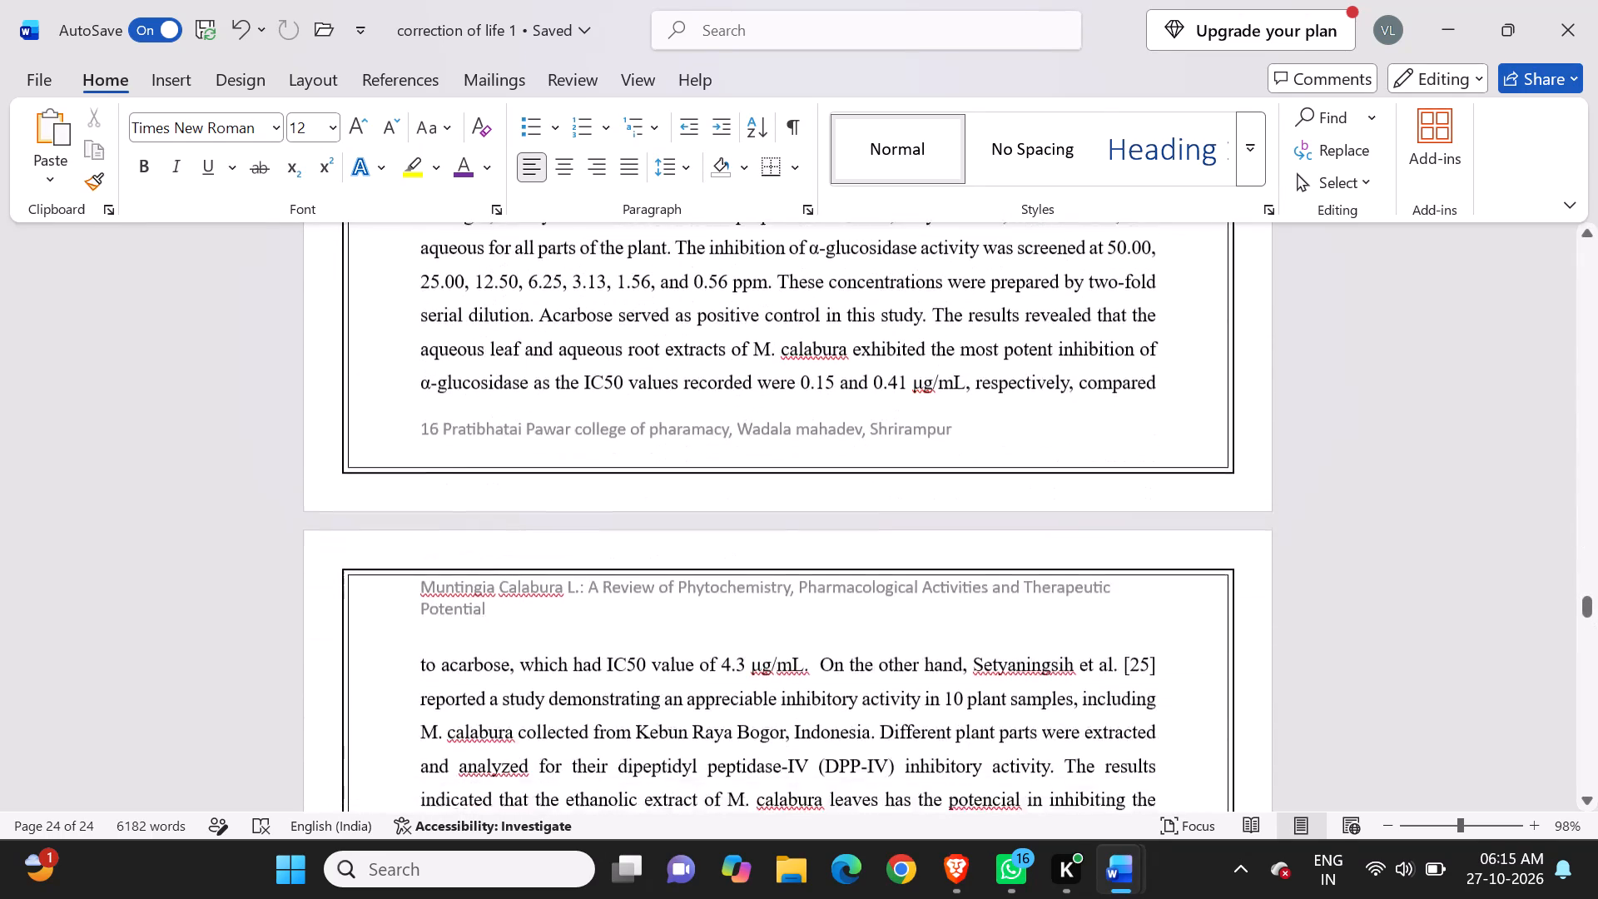
{"action": "scroll", "coordinate": [1574, 523], "scroll_direction": "down", "scroll_amount": 18}
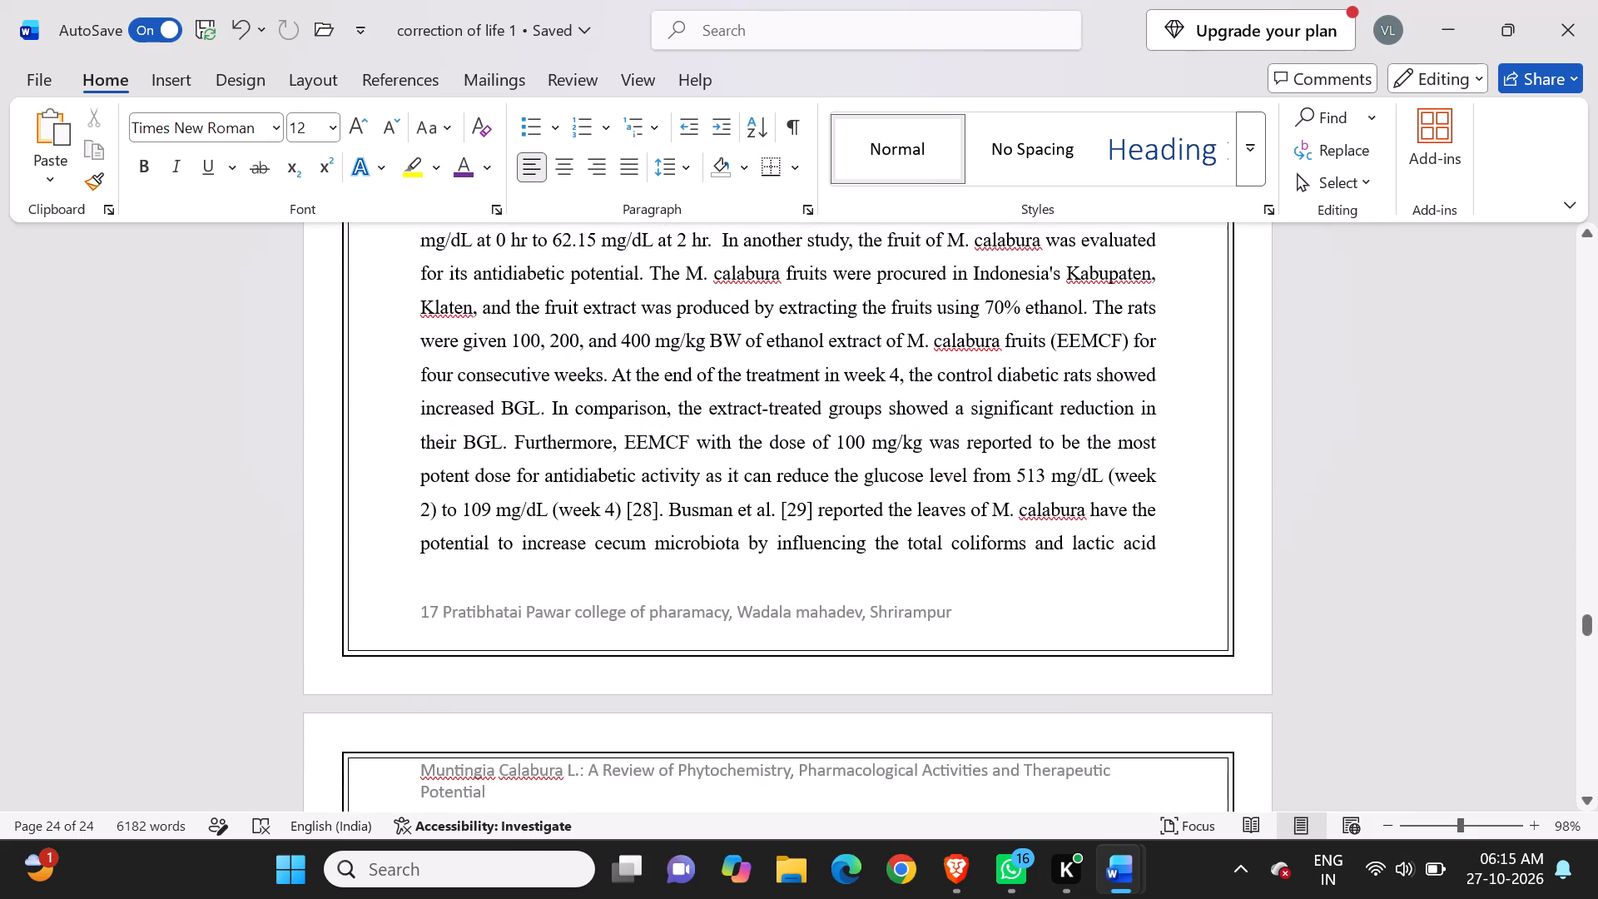
{"action": "scroll", "coordinate": [1574, 523], "scroll_direction": "down", "scroll_amount": 17}
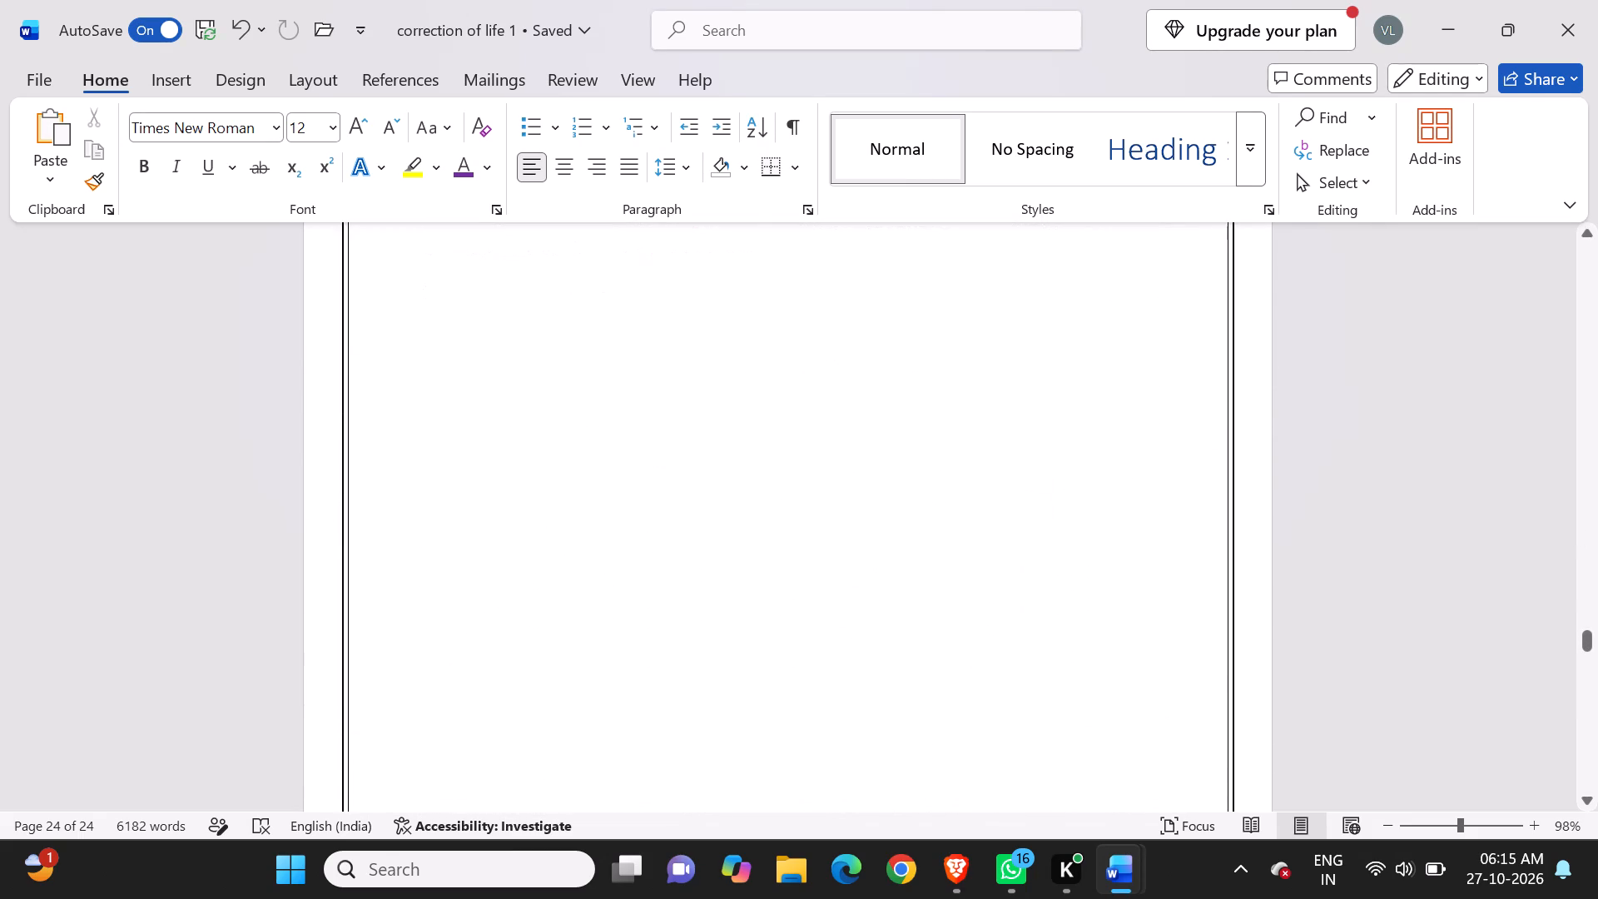
{"action": "scroll", "coordinate": [1574, 523], "scroll_direction": "up", "scroll_amount": 3}
{"action": "scroll", "coordinate": [1574, 523], "scroll_direction": "down", "scroll_amount": 12}
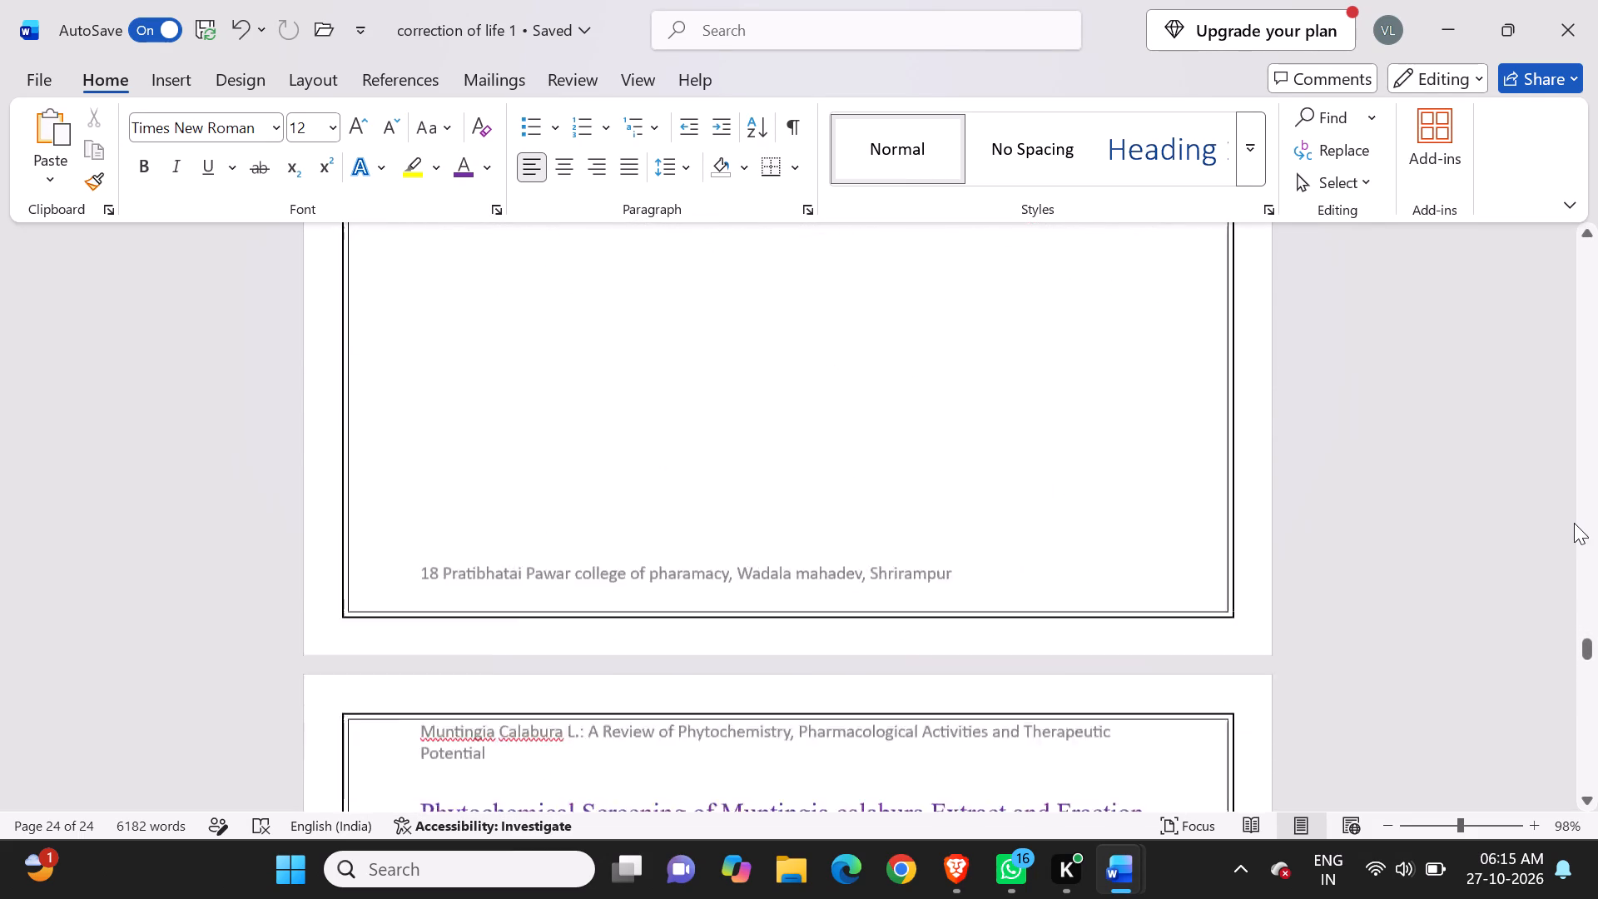
Check the Phytochemical Screening of Muntingia calabura Extract and Fraction section on pages 19 and 20 for citations, up to the Conclusion.
{"action": "scroll", "coordinate": [1574, 523], "scroll_direction": "down", "scroll_amount": 9}
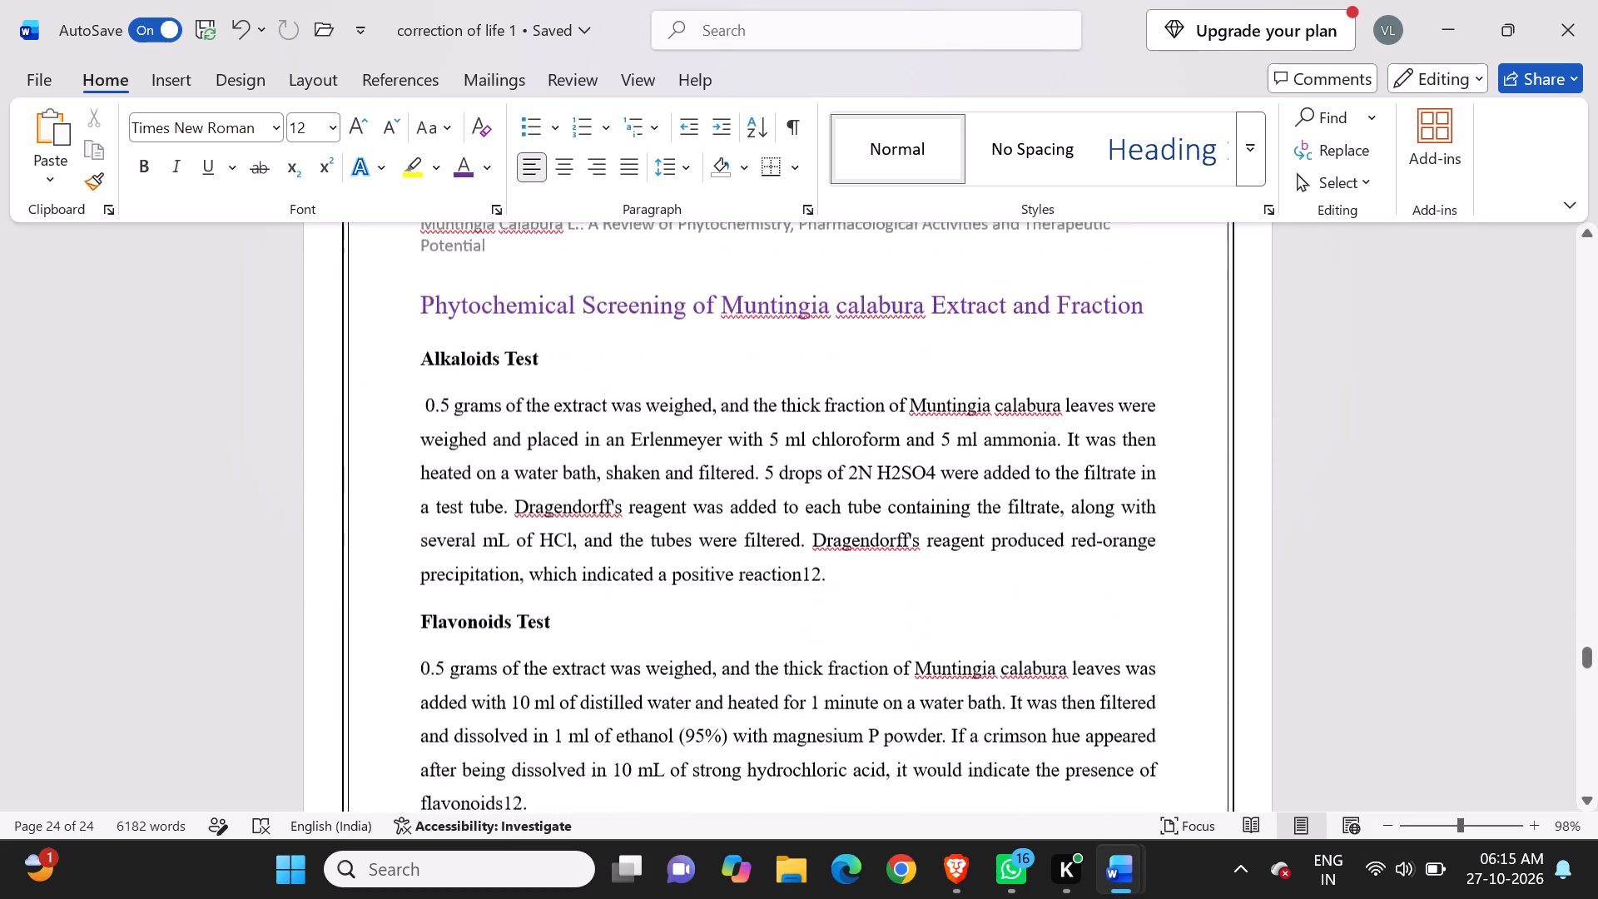
{"action": "scroll", "coordinate": [1574, 523], "scroll_direction": "down", "scroll_amount": 17}
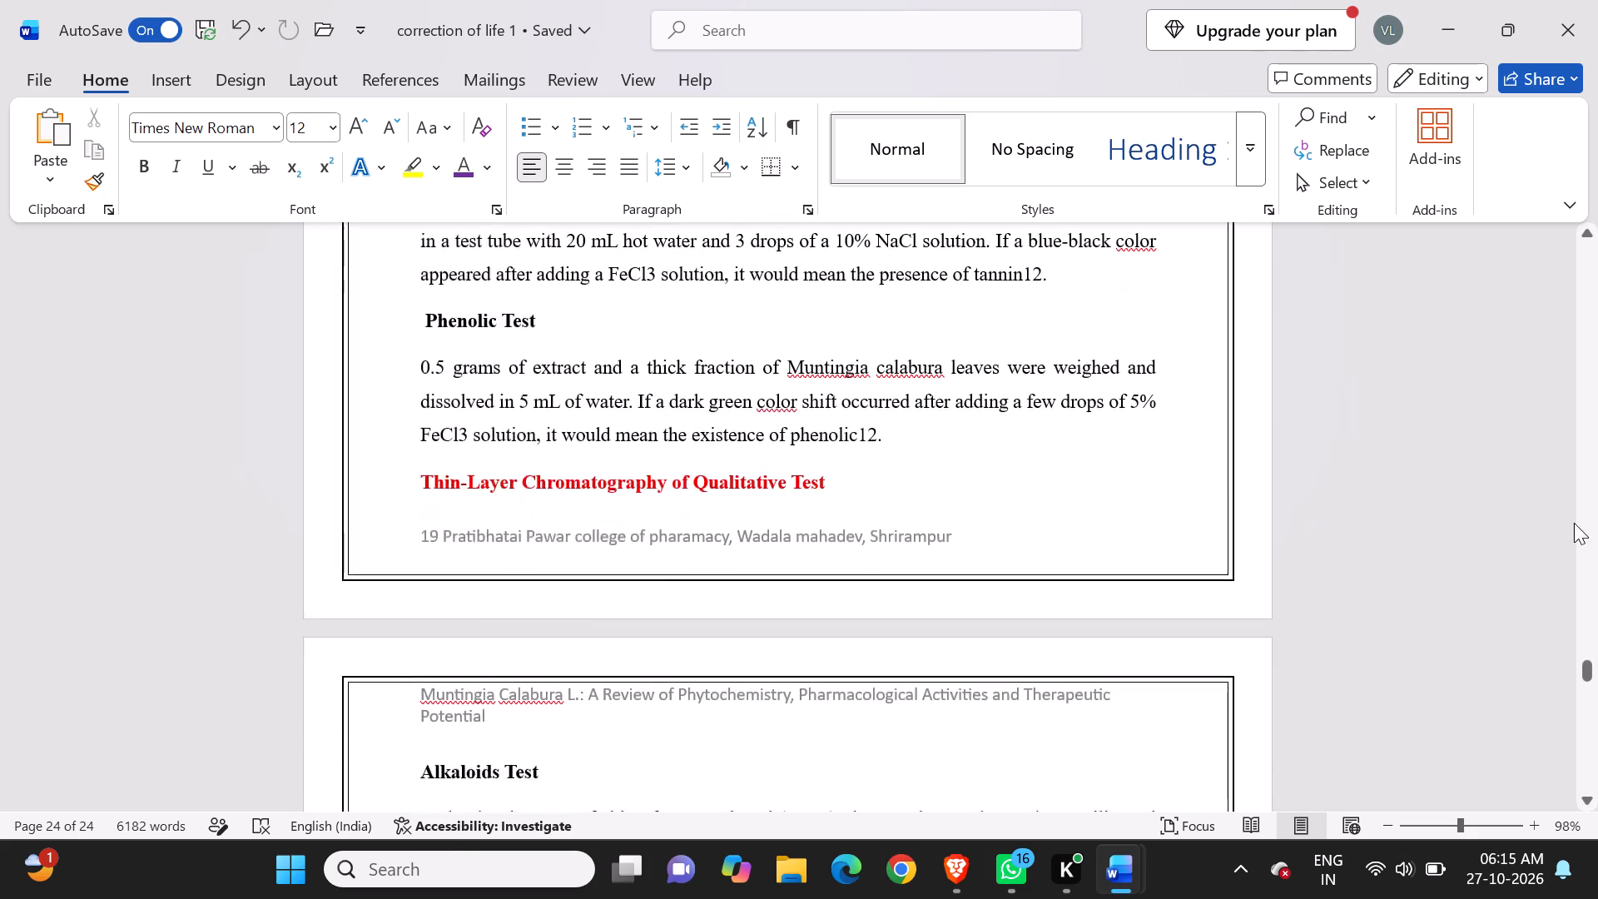
{"action": "scroll", "coordinate": [1574, 523], "scroll_direction": "down", "scroll_amount": 16}
{"action": "scroll", "coordinate": [1574, 523], "scroll_direction": "down", "scroll_amount": 7}
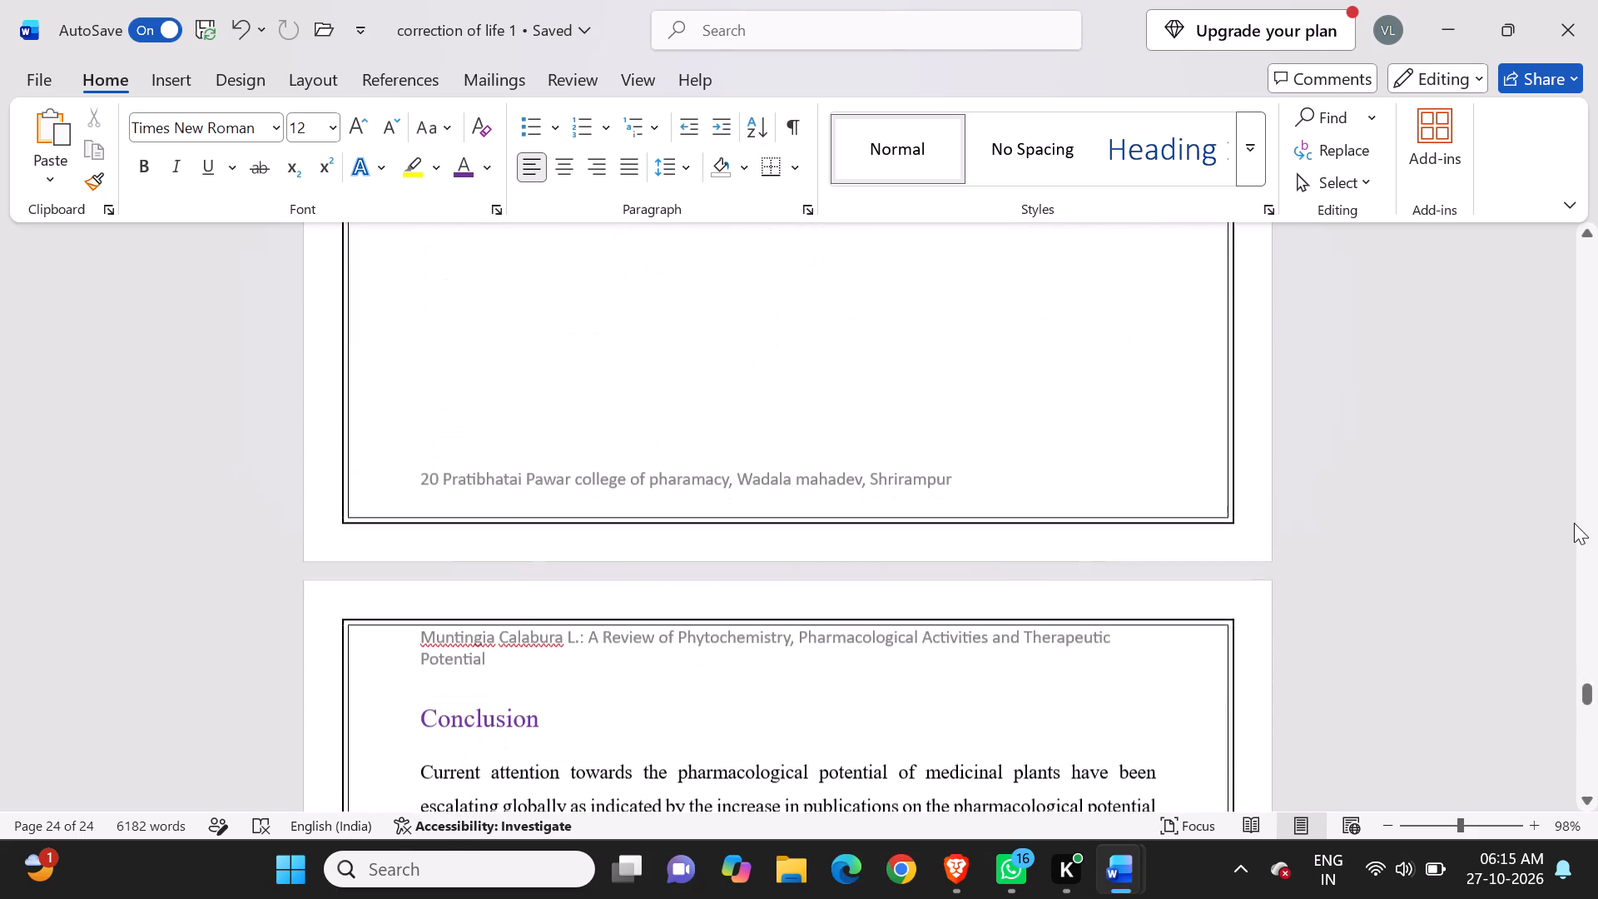
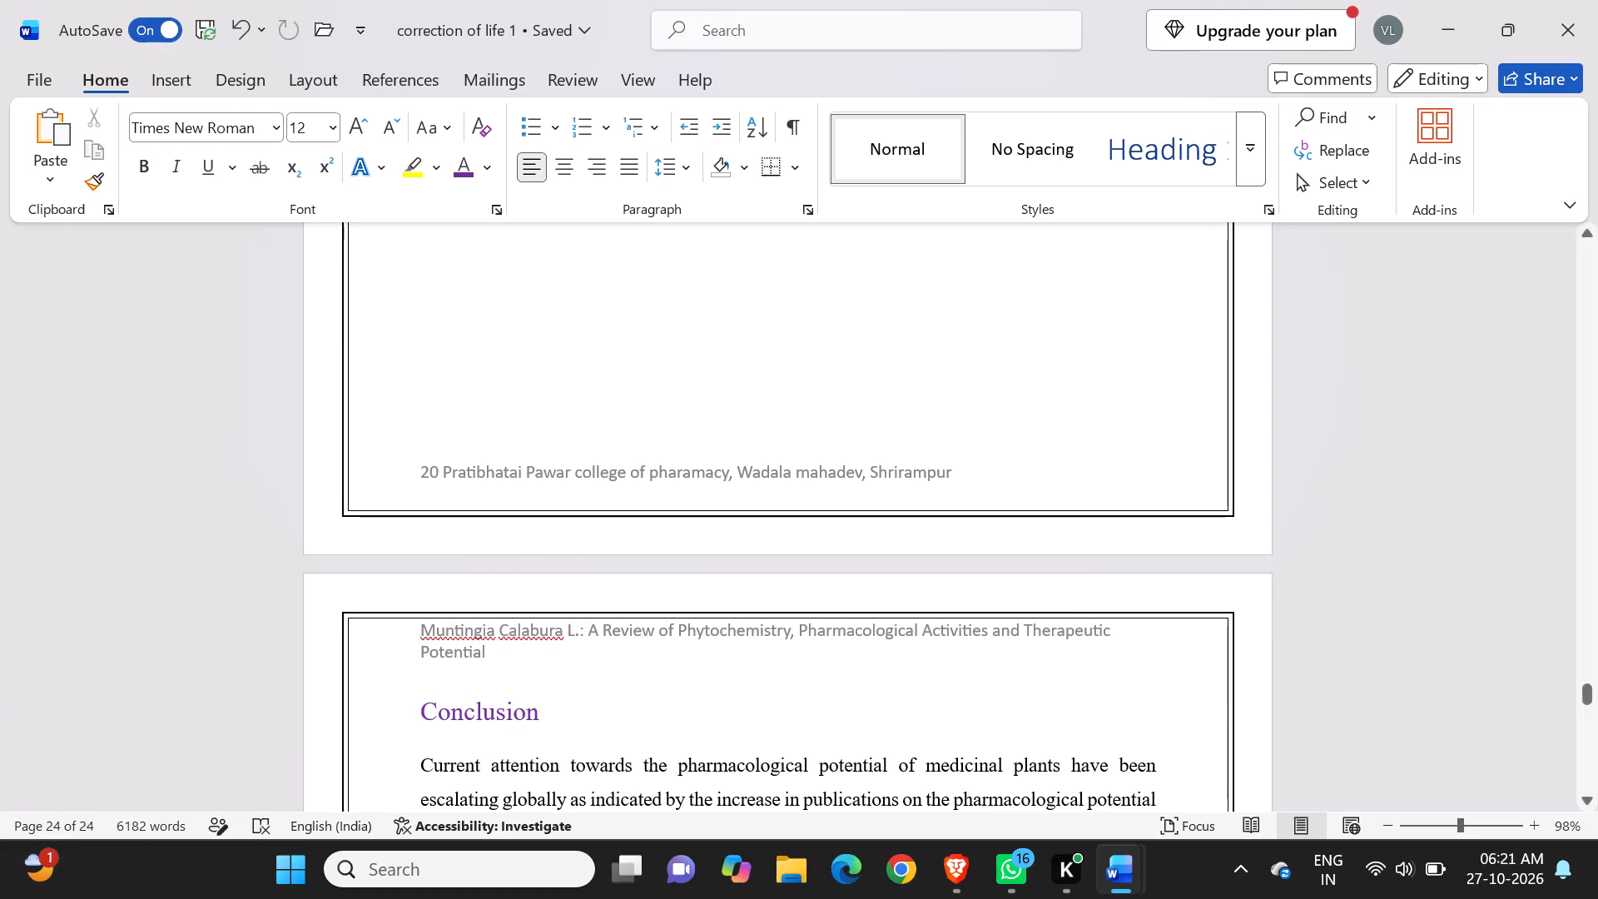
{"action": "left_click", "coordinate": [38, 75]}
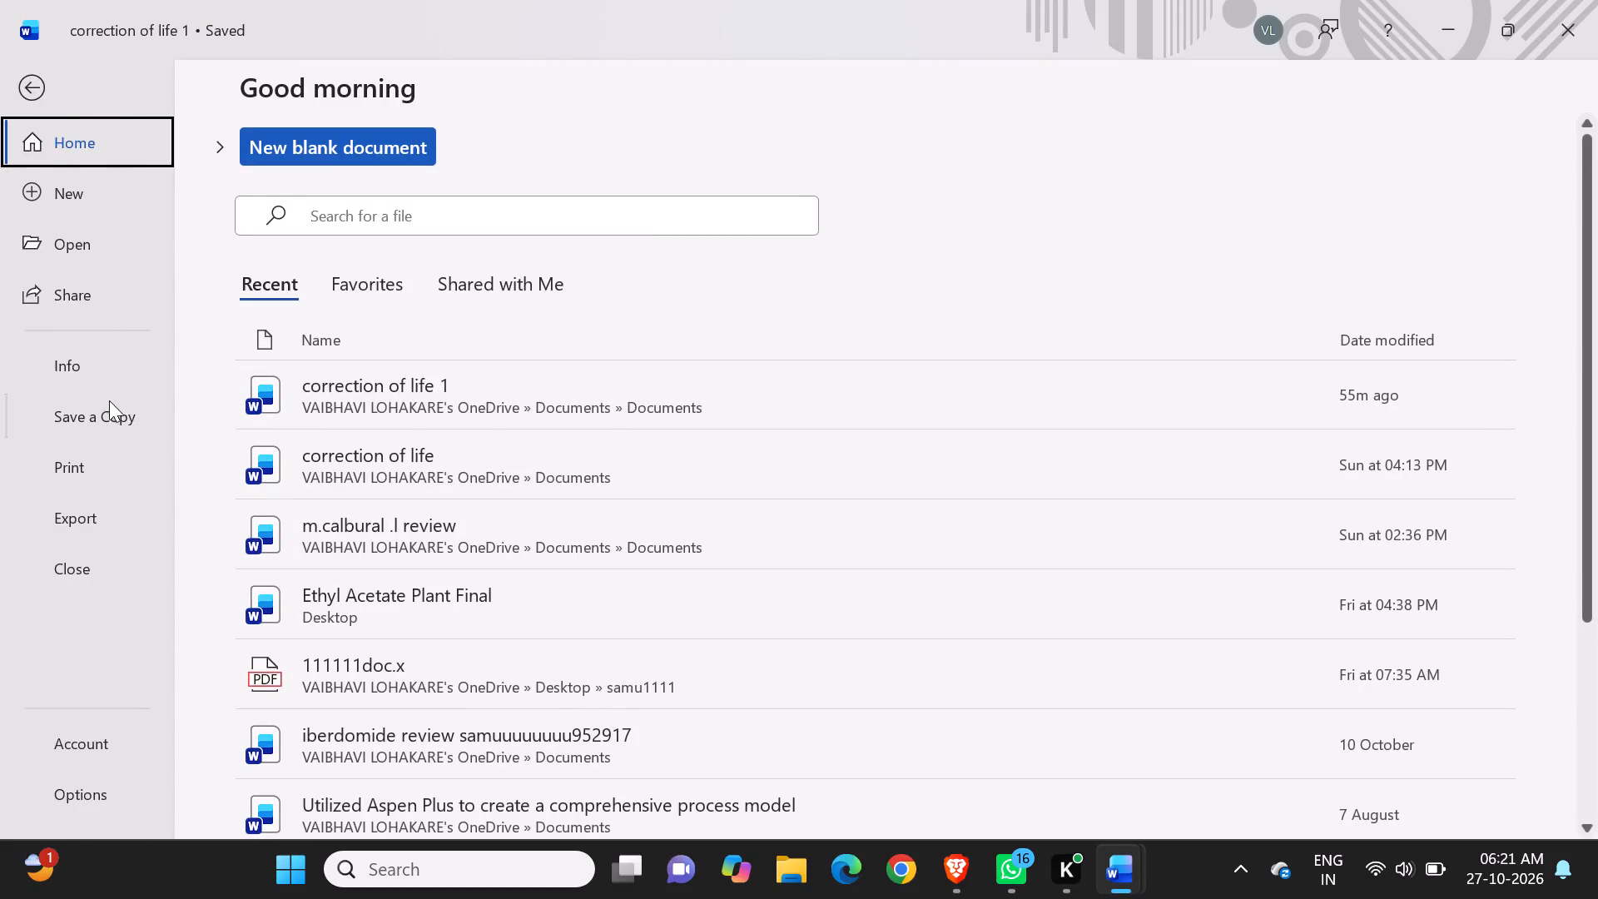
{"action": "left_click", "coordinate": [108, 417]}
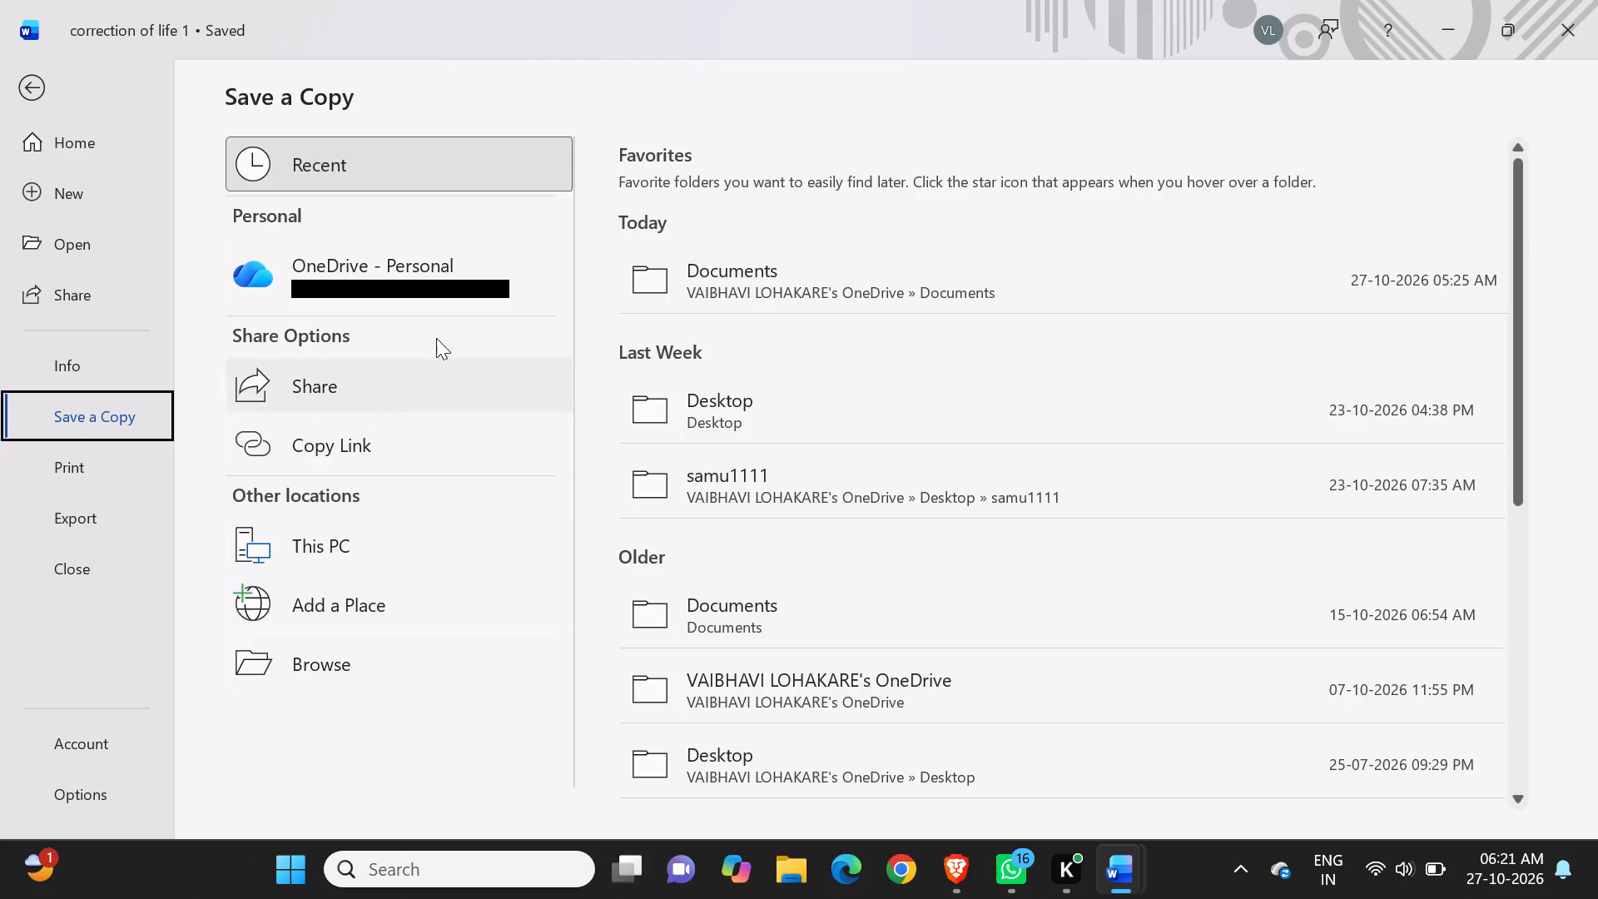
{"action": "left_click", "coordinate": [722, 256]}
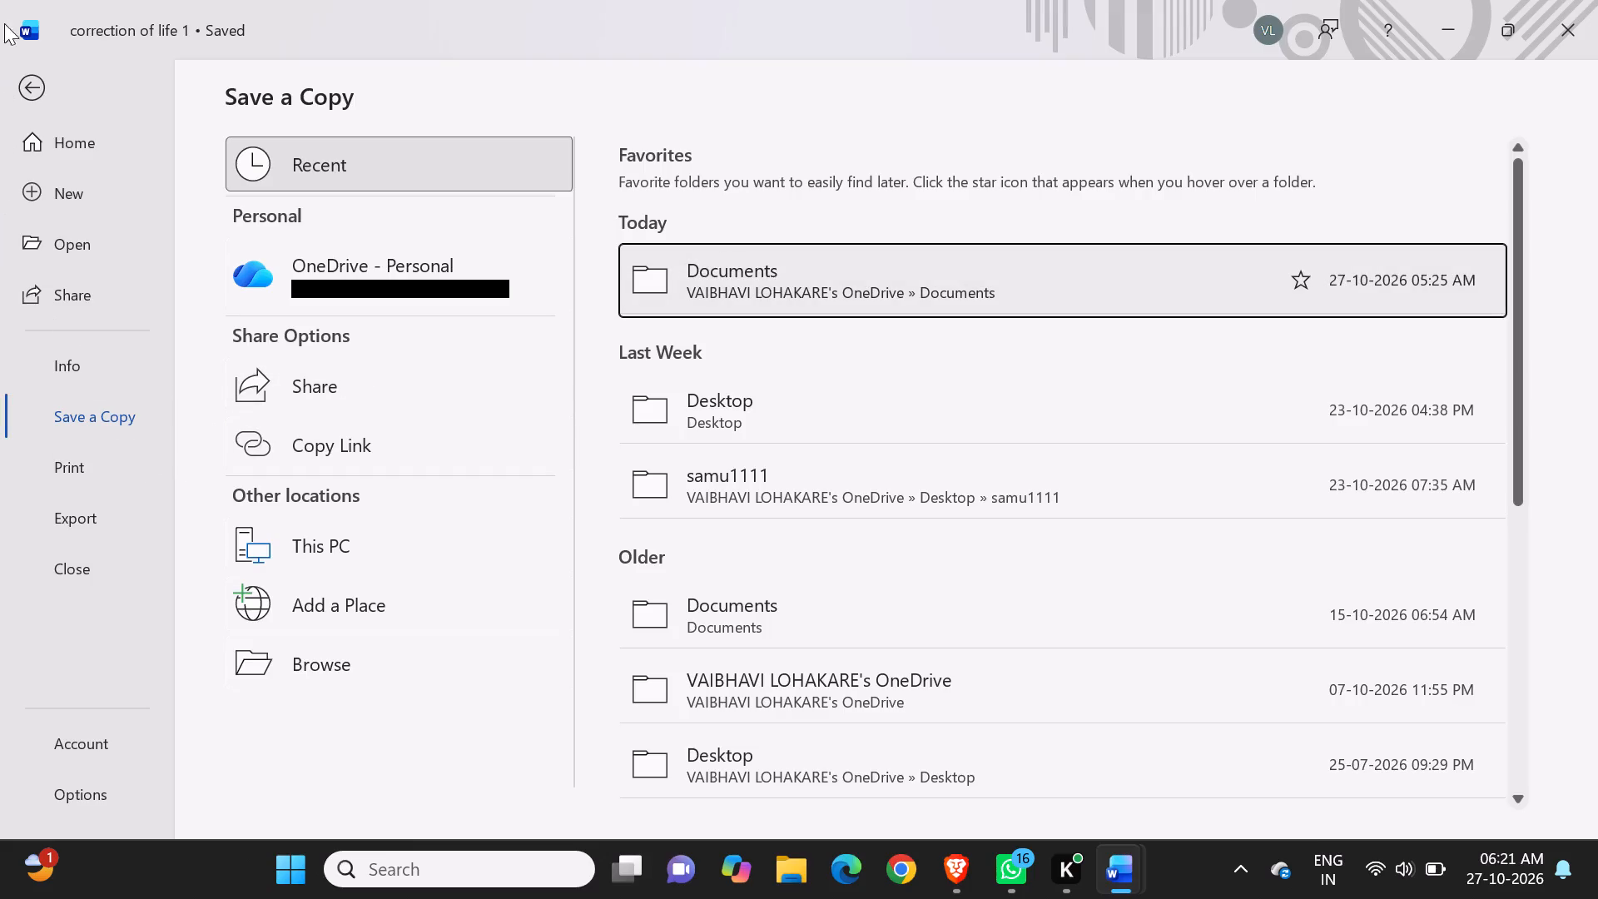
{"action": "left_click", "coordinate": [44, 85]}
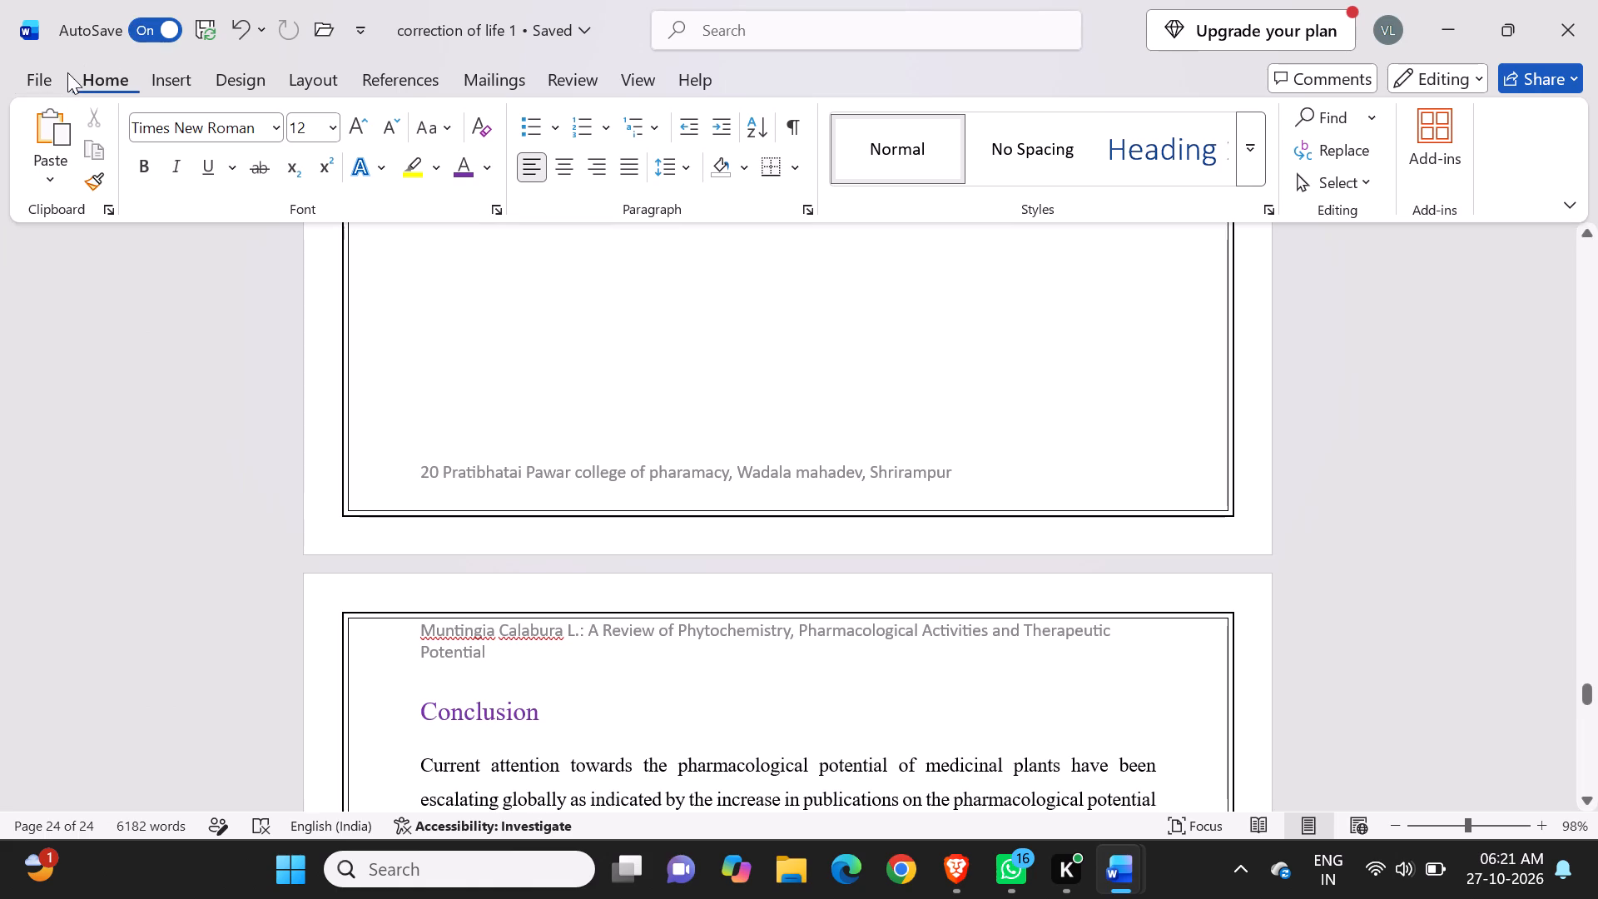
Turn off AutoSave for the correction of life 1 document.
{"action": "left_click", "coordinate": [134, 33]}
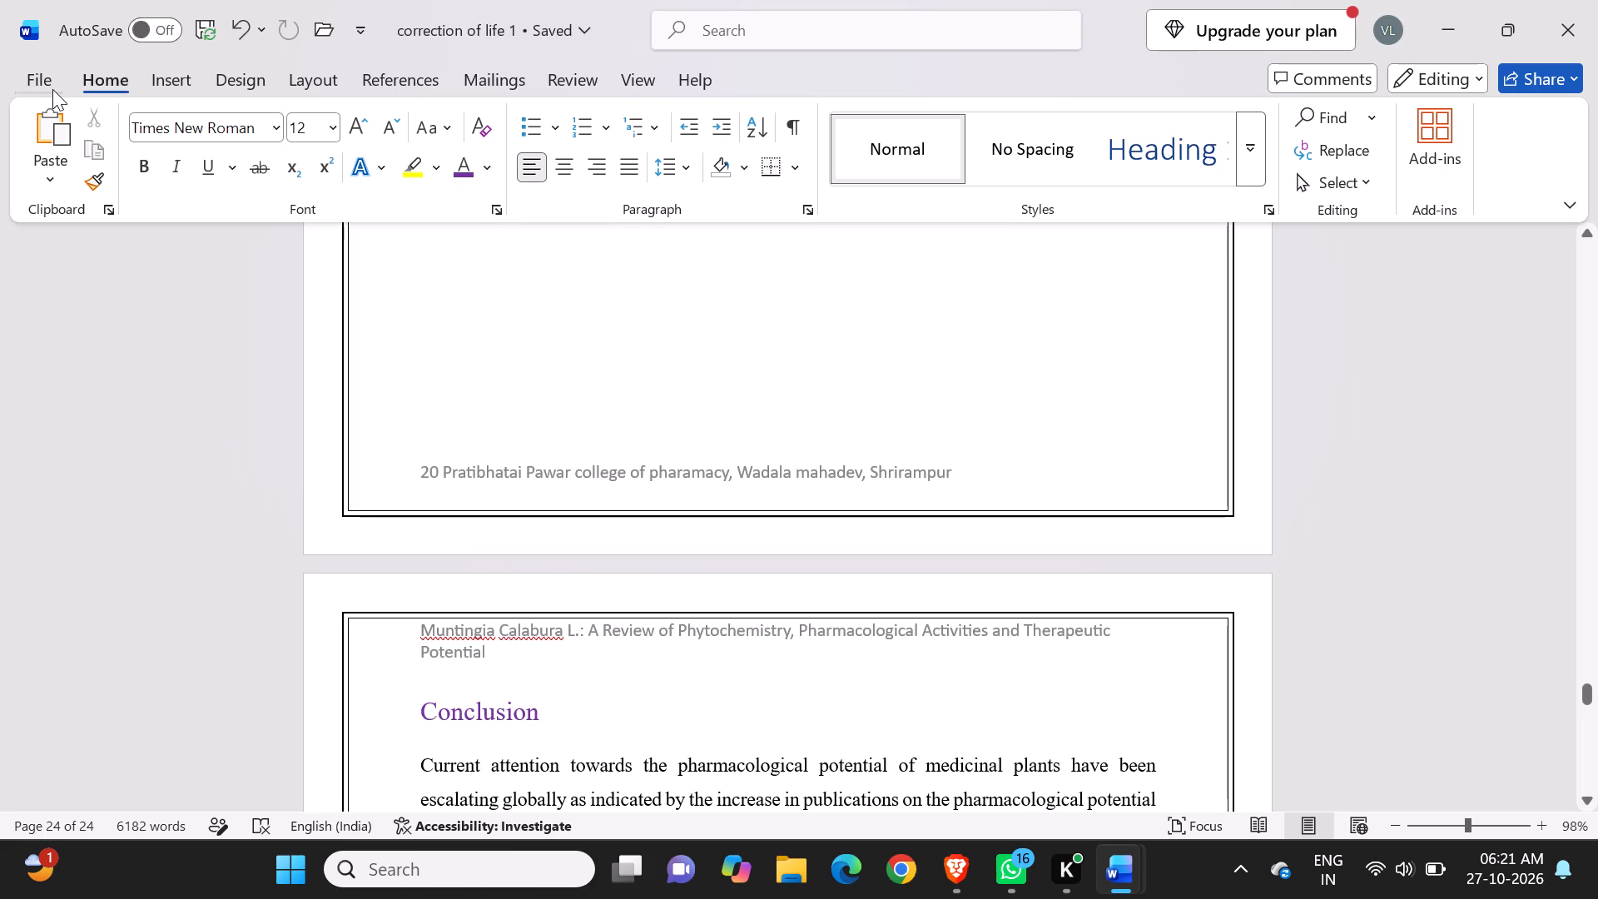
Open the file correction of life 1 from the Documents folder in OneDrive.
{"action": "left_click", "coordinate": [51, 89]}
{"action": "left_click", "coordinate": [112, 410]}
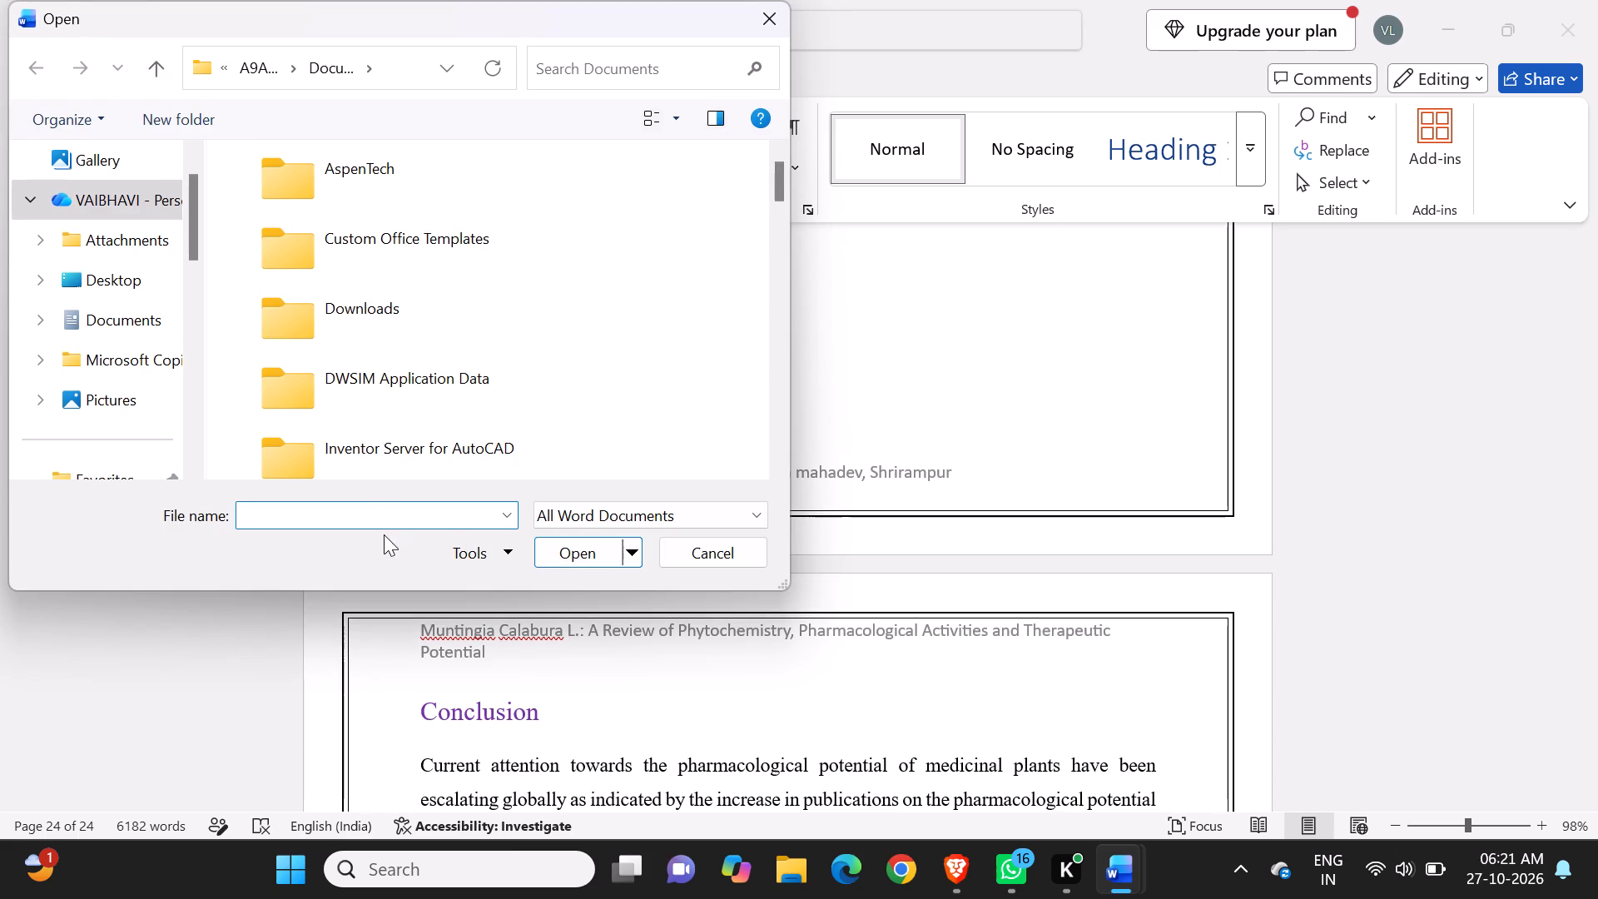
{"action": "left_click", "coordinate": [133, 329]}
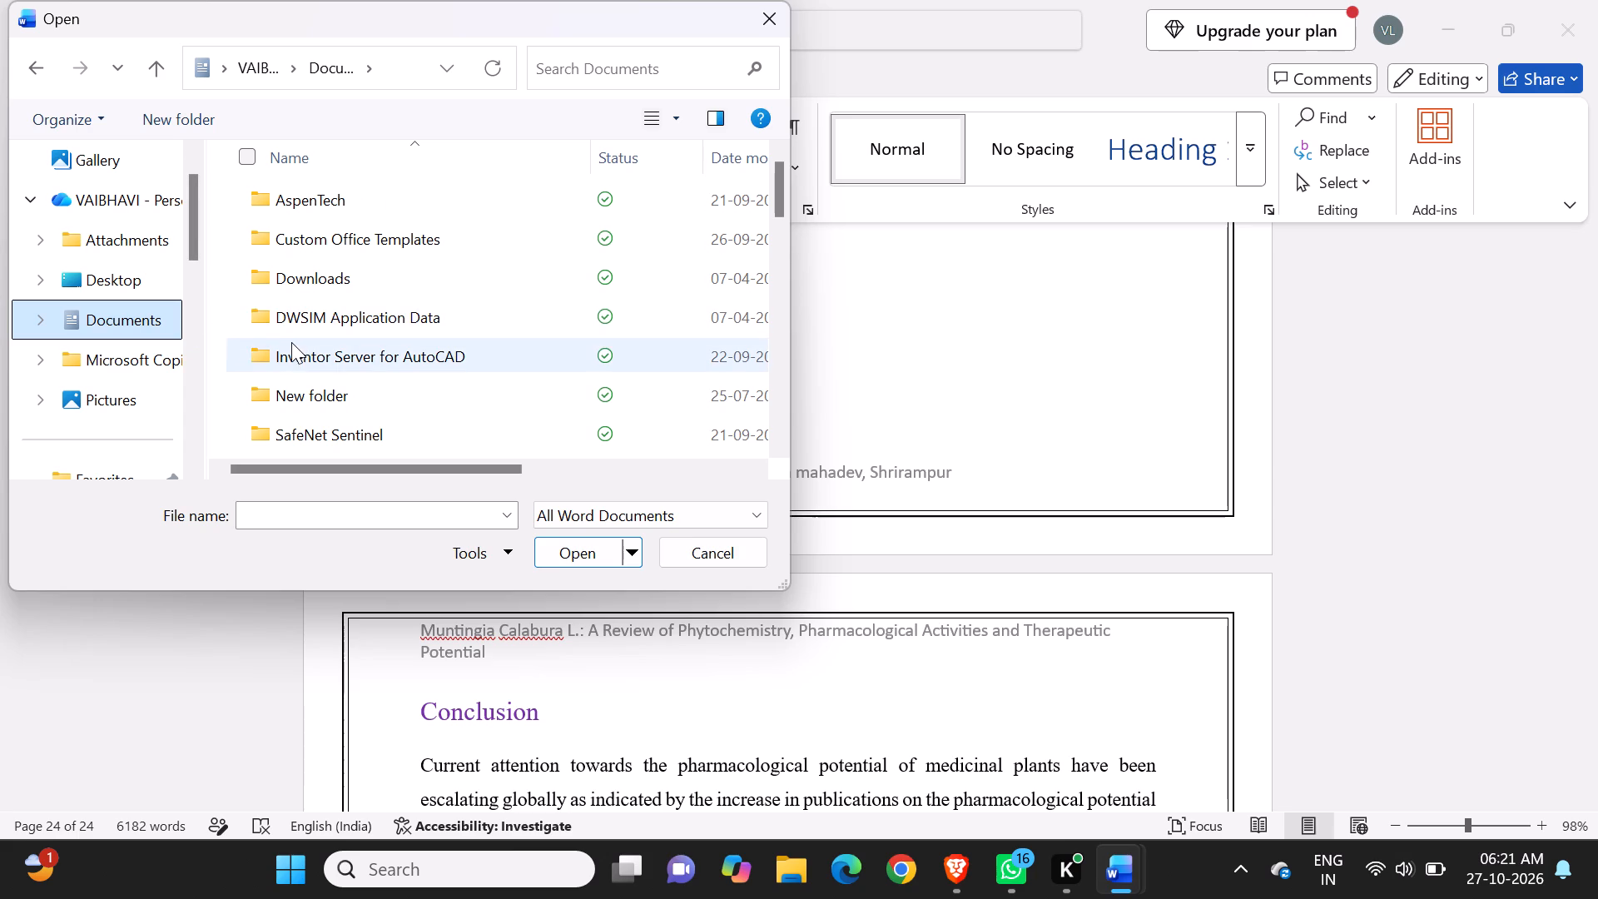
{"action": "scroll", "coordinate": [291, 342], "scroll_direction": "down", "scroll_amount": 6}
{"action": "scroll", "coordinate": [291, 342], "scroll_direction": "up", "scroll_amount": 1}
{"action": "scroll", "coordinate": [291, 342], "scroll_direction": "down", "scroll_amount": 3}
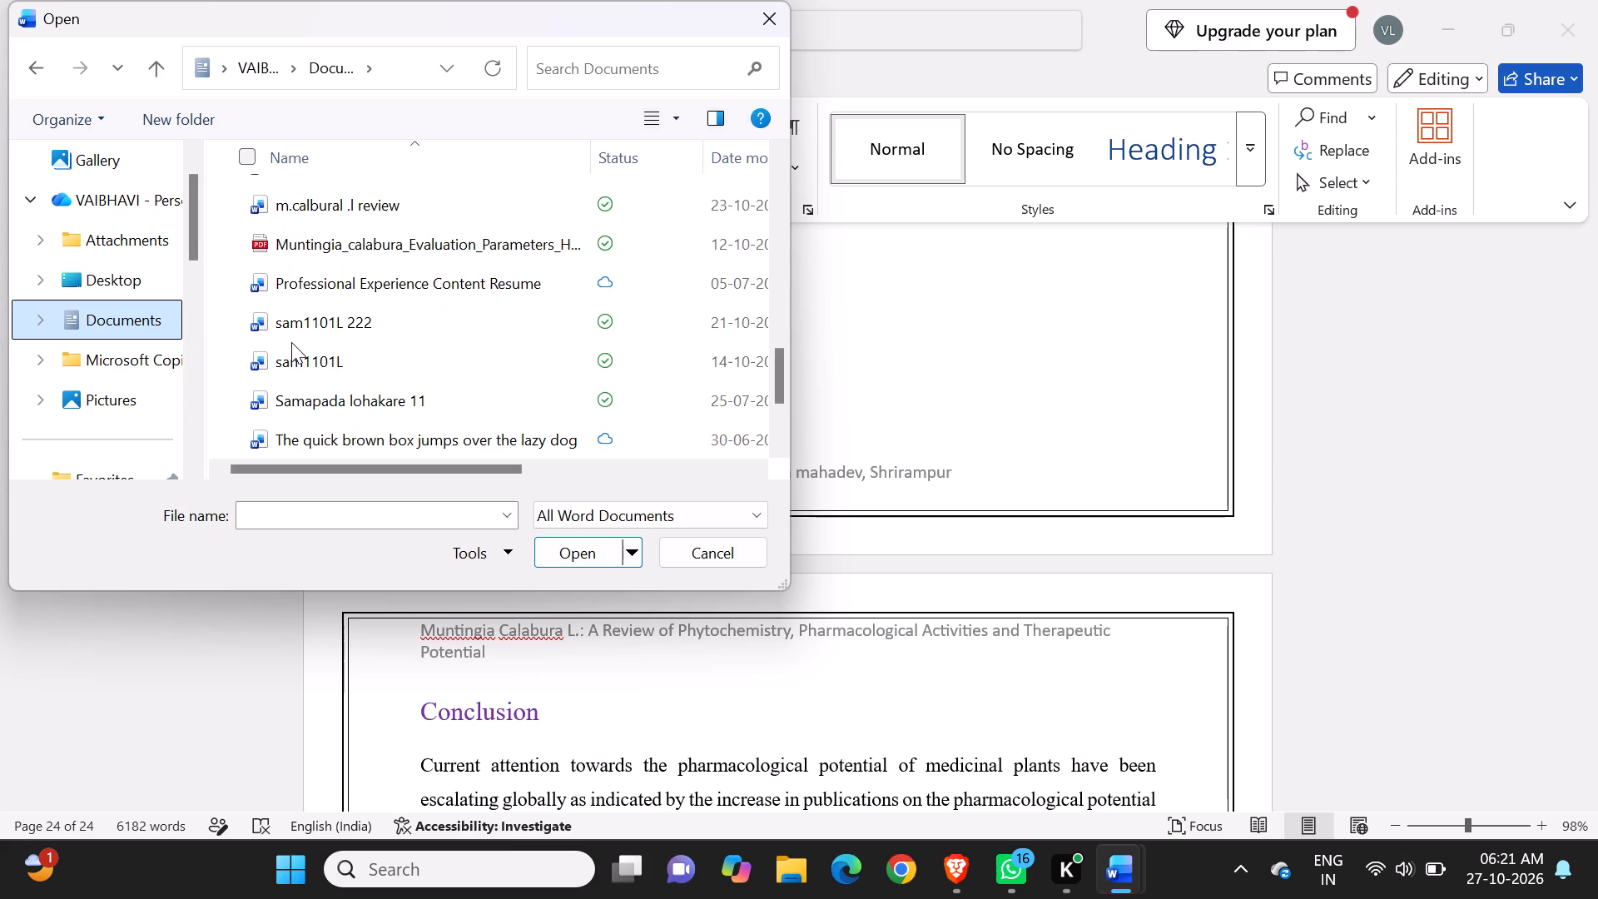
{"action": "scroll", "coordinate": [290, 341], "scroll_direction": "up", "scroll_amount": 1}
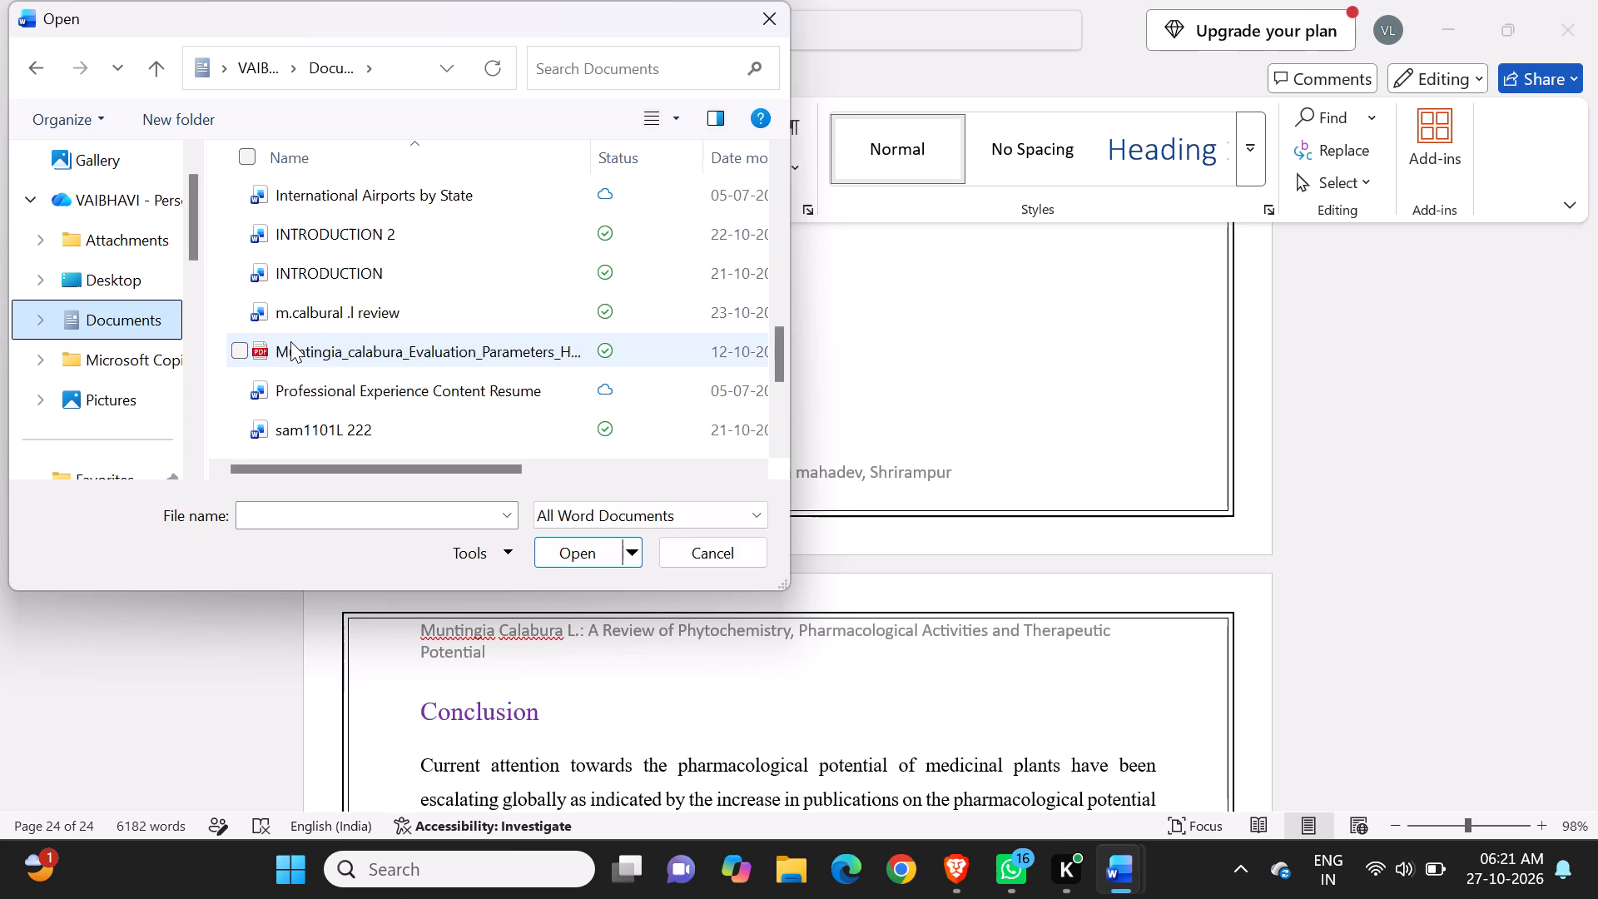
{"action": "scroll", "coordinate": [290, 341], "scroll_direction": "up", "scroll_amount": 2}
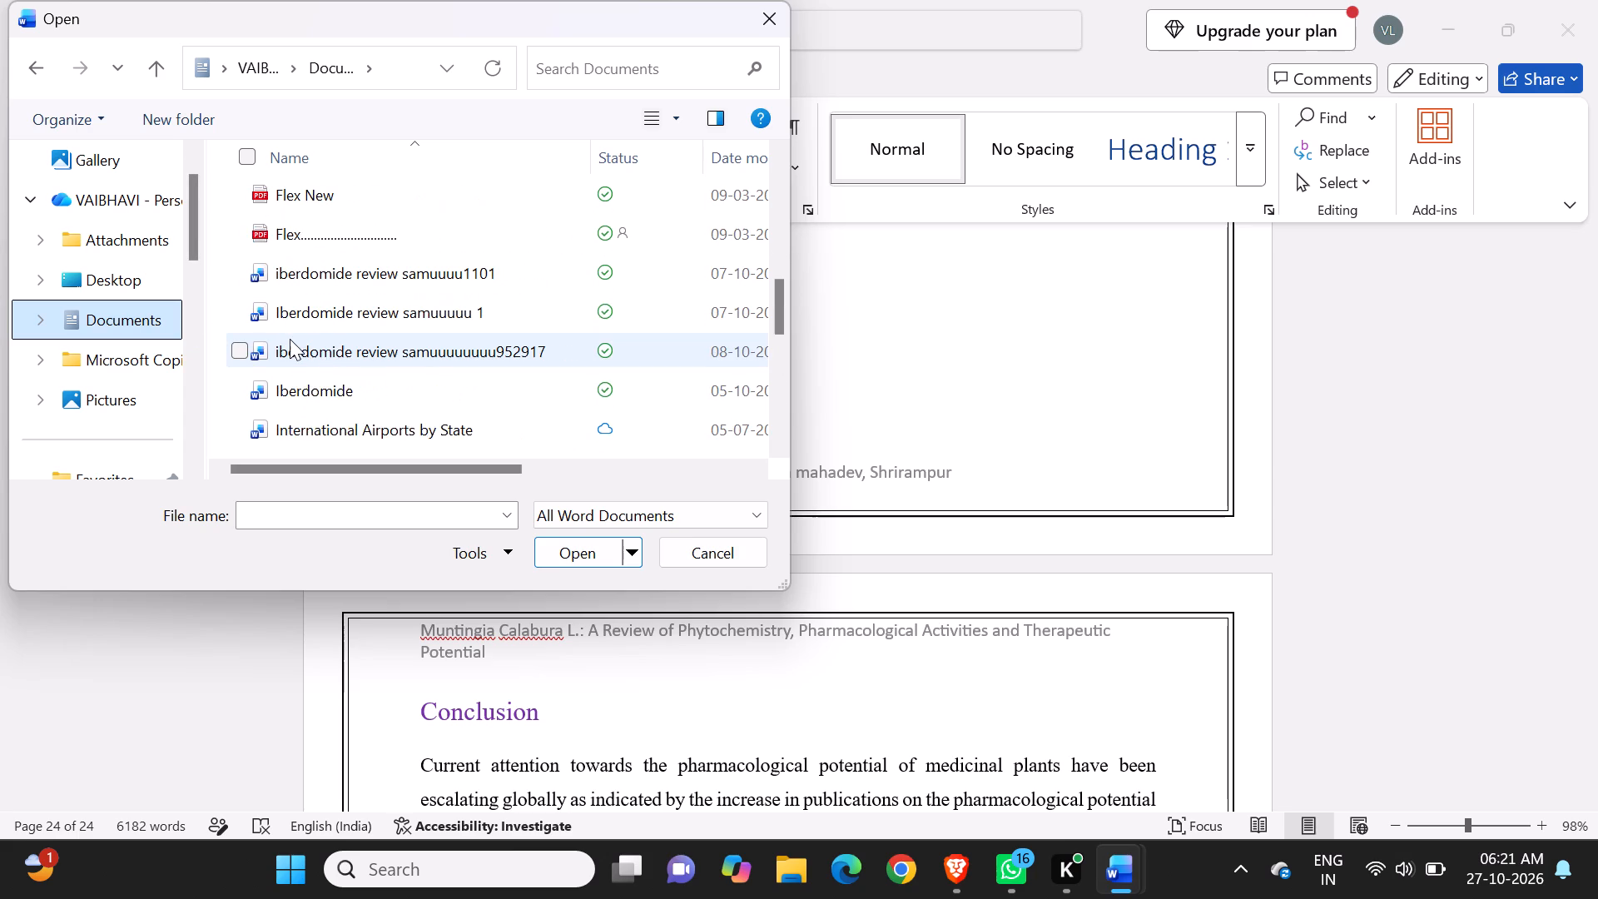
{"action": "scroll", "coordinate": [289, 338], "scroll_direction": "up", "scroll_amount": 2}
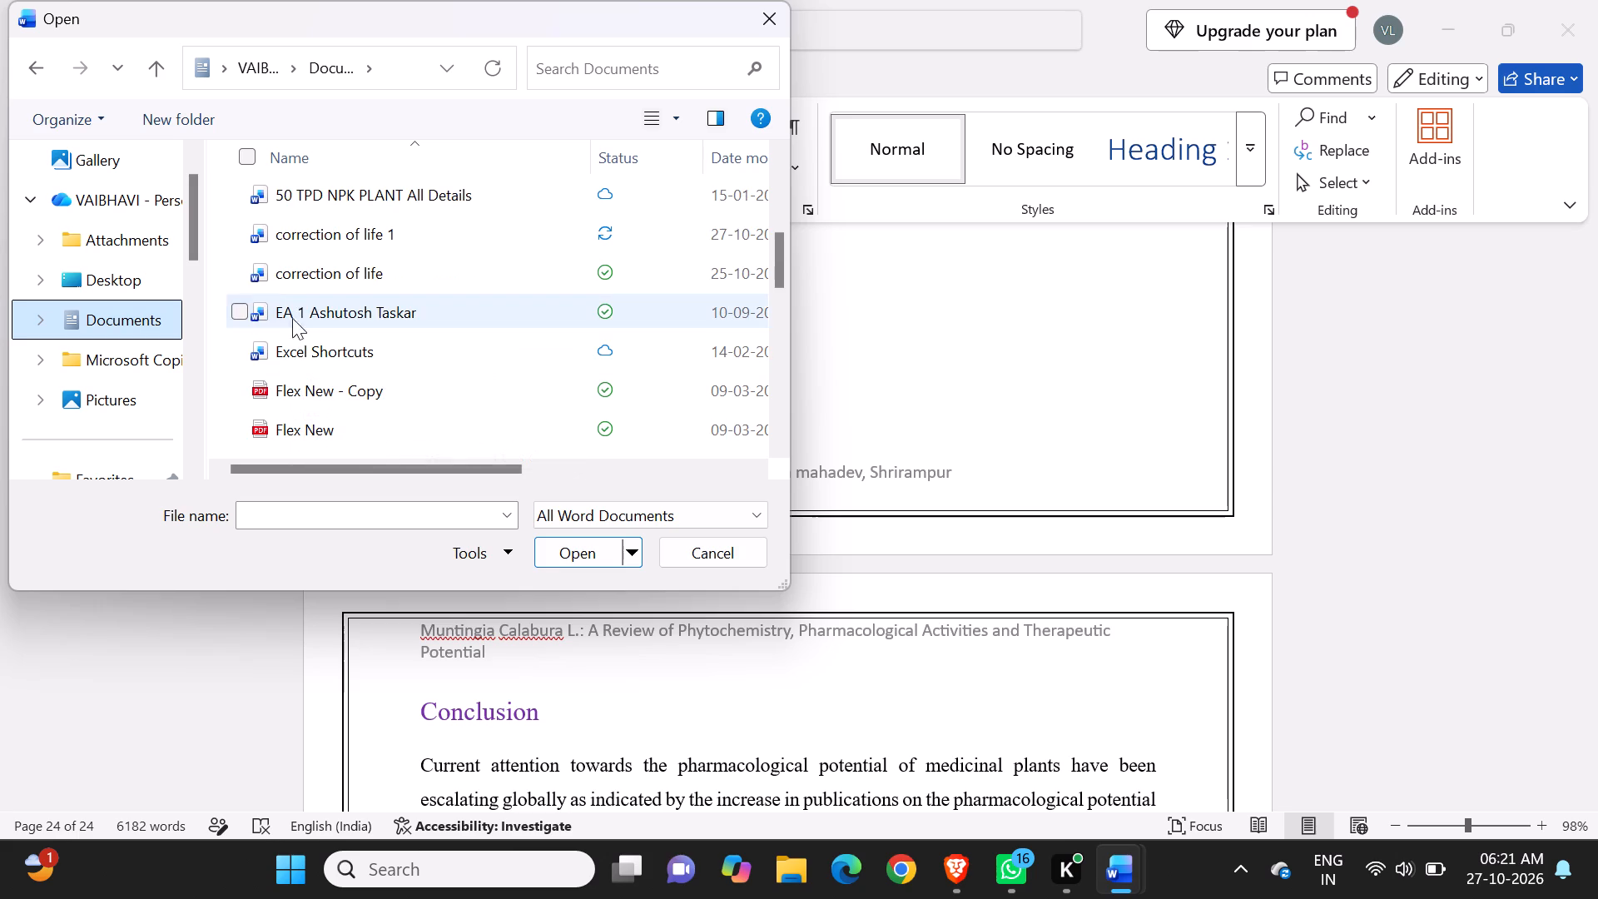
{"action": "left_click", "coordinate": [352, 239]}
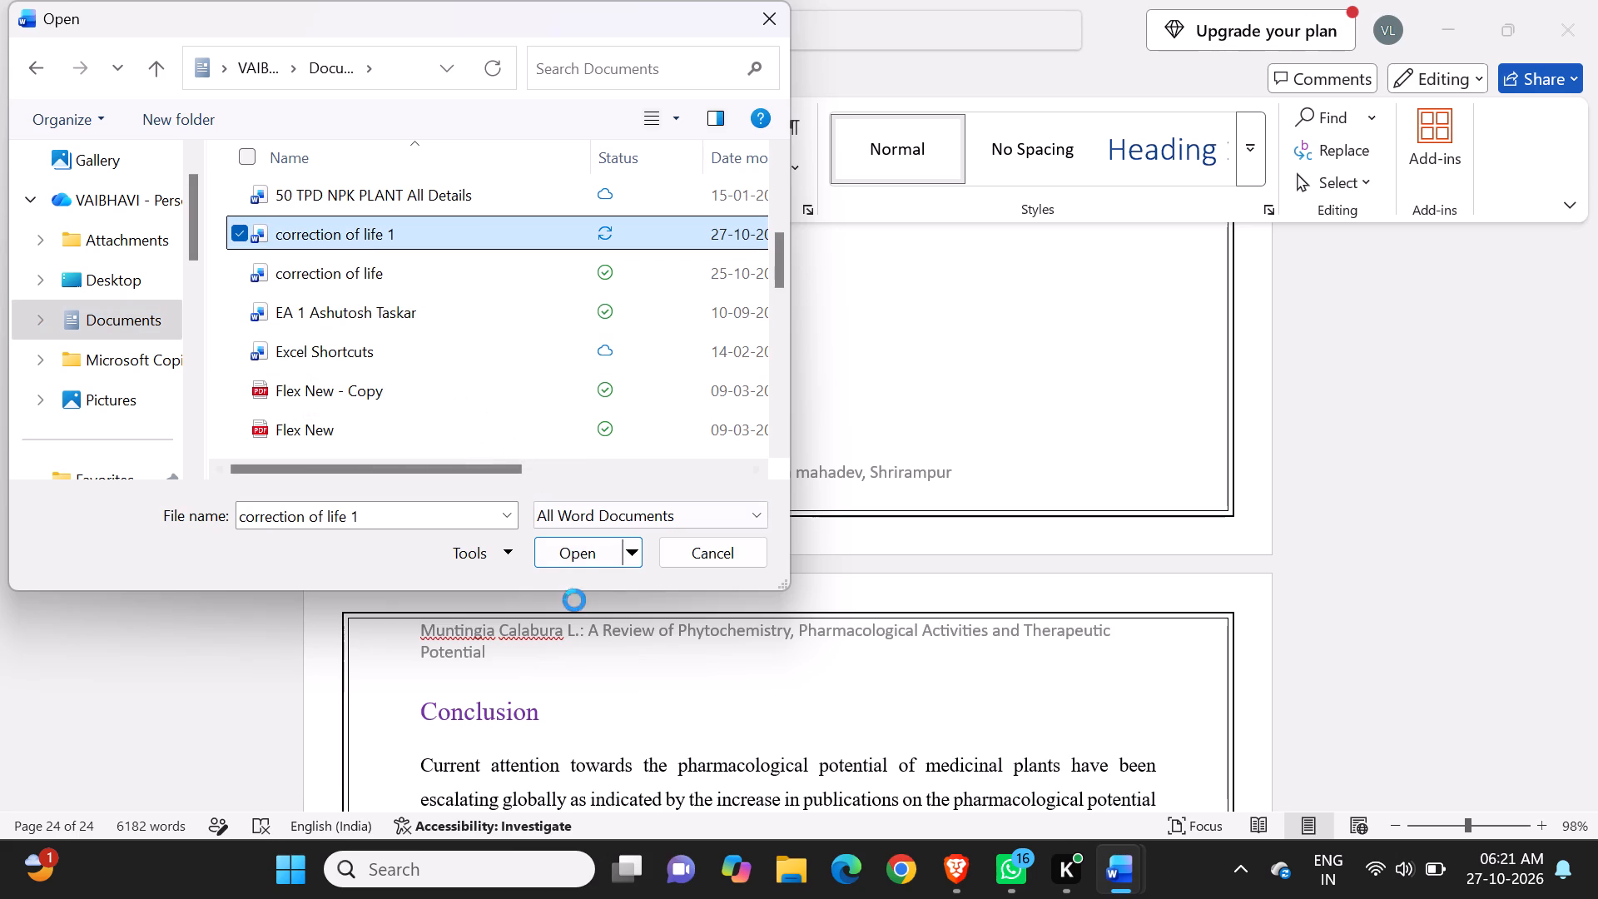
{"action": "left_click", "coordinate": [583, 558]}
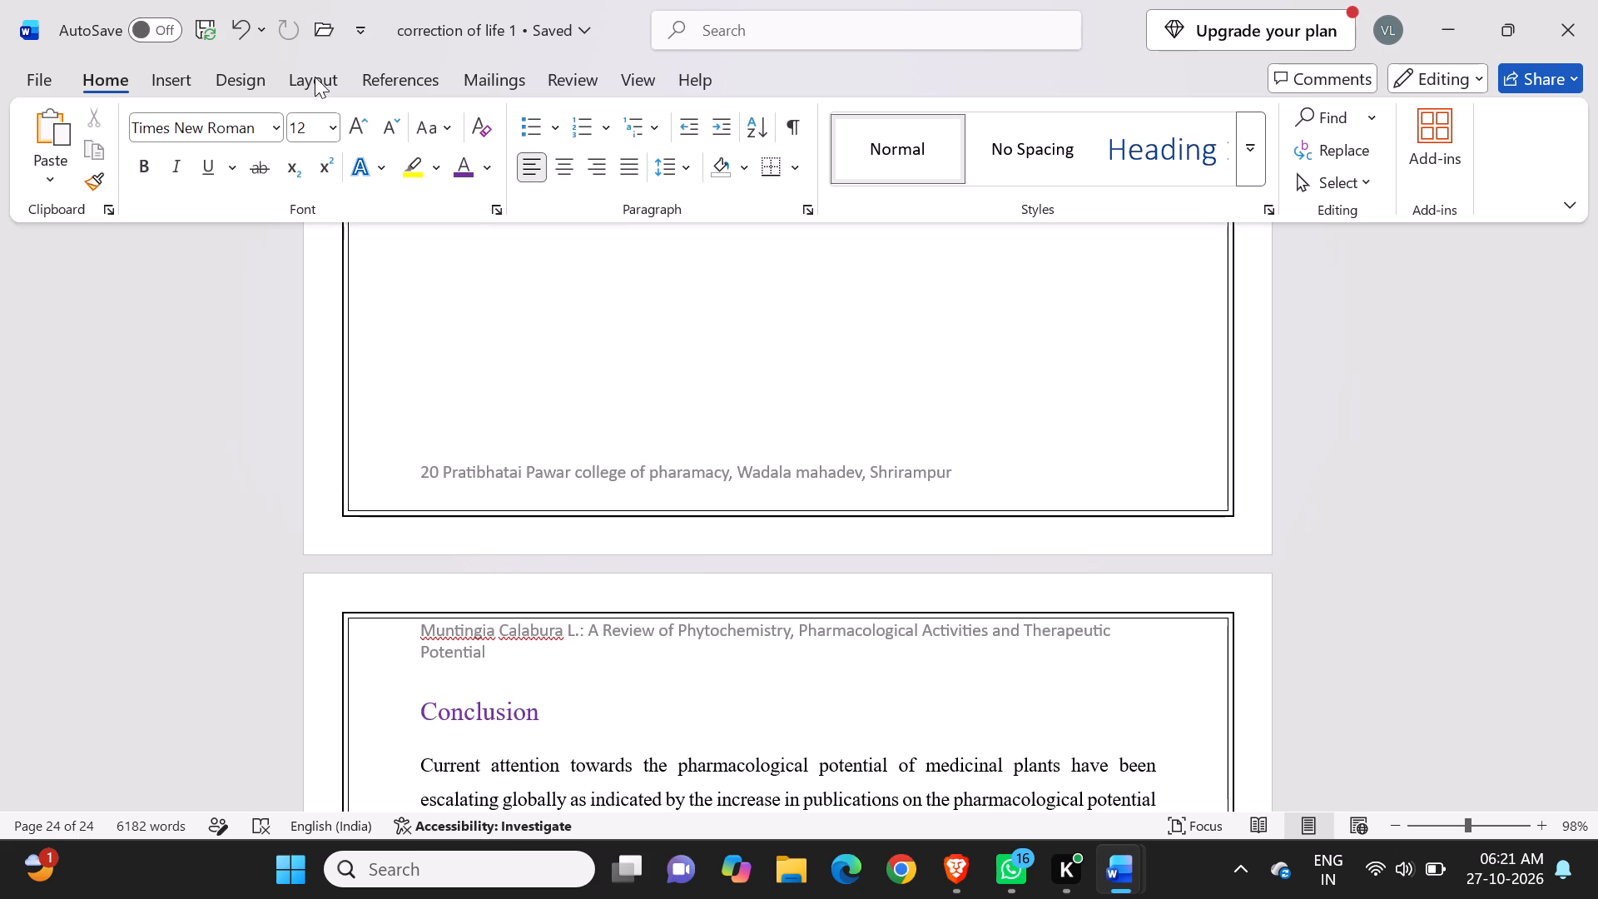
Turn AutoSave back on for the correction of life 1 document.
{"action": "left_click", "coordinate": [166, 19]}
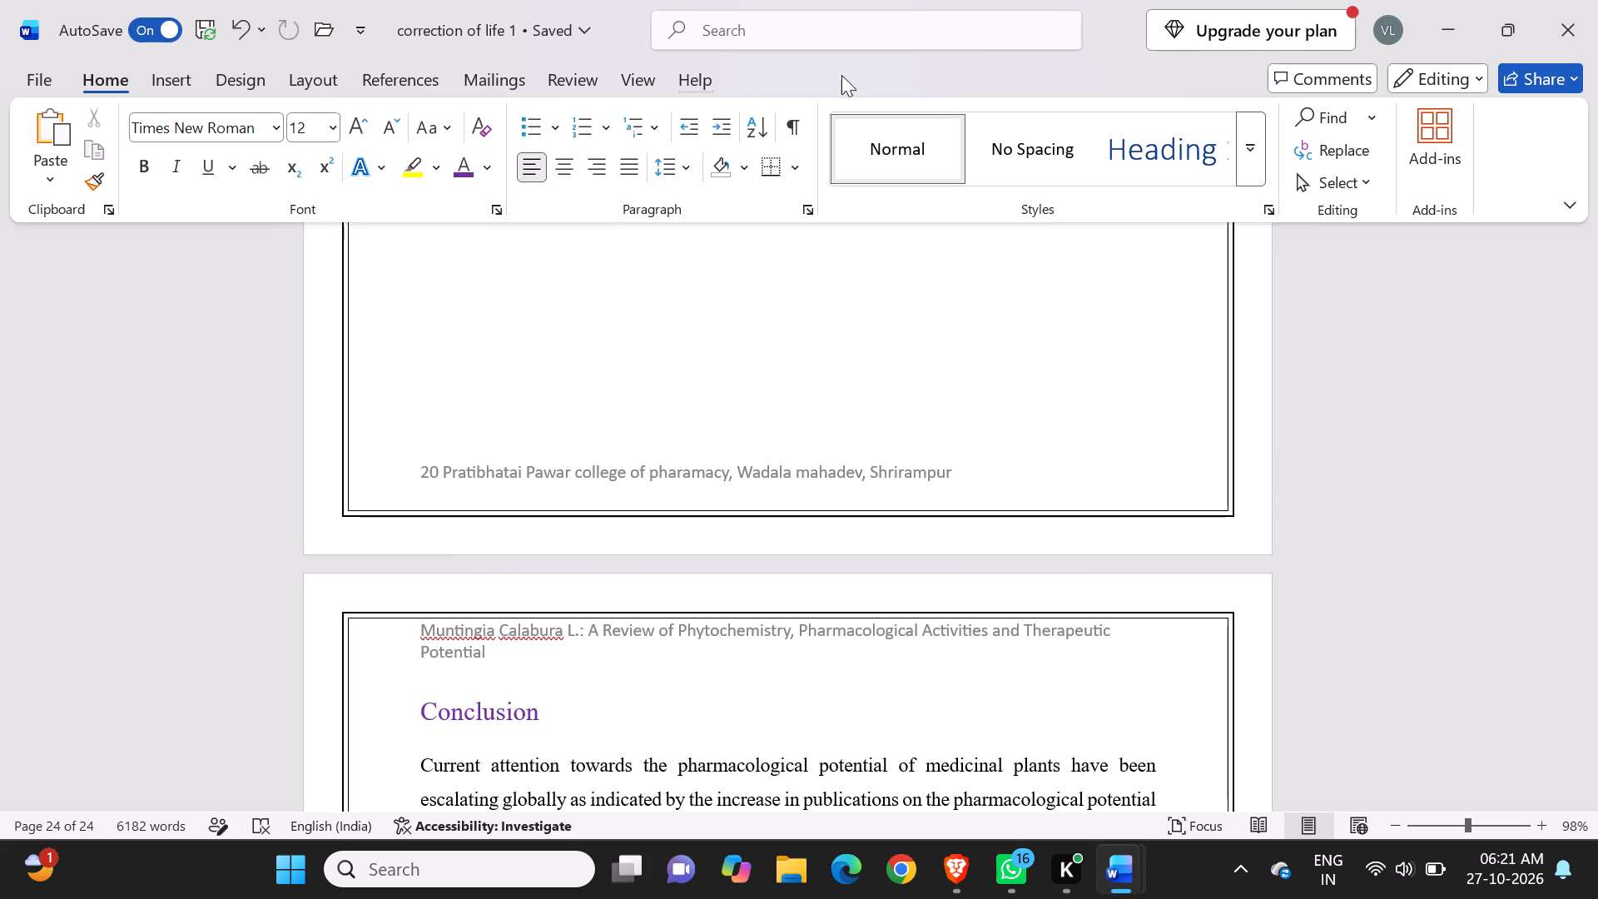